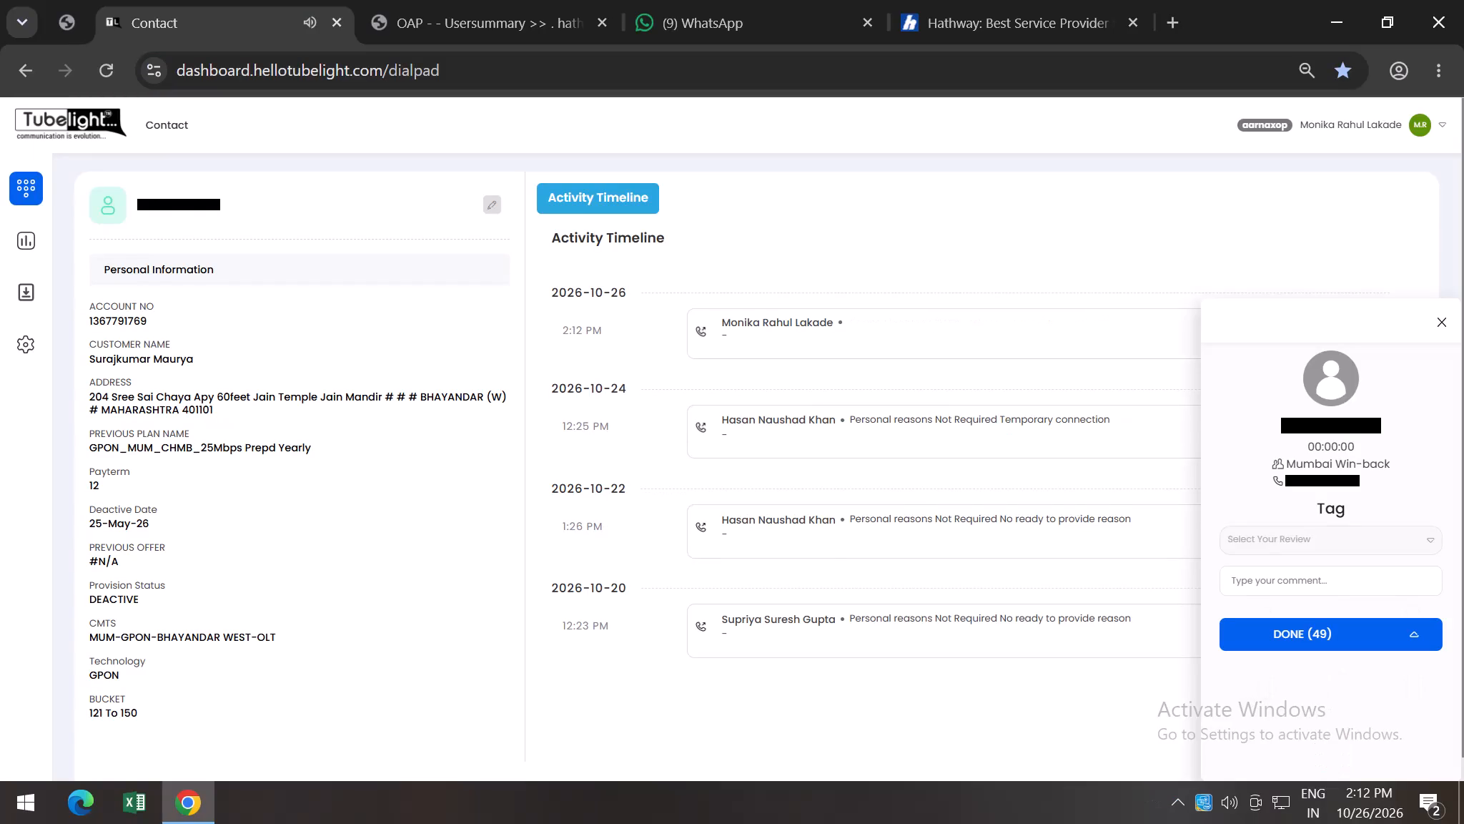
# Tag the ended Mumbai Win-back call with the reviews Personal reasons, Not Required and No ready to provide reason.
pyautogui.click(1274, 540)
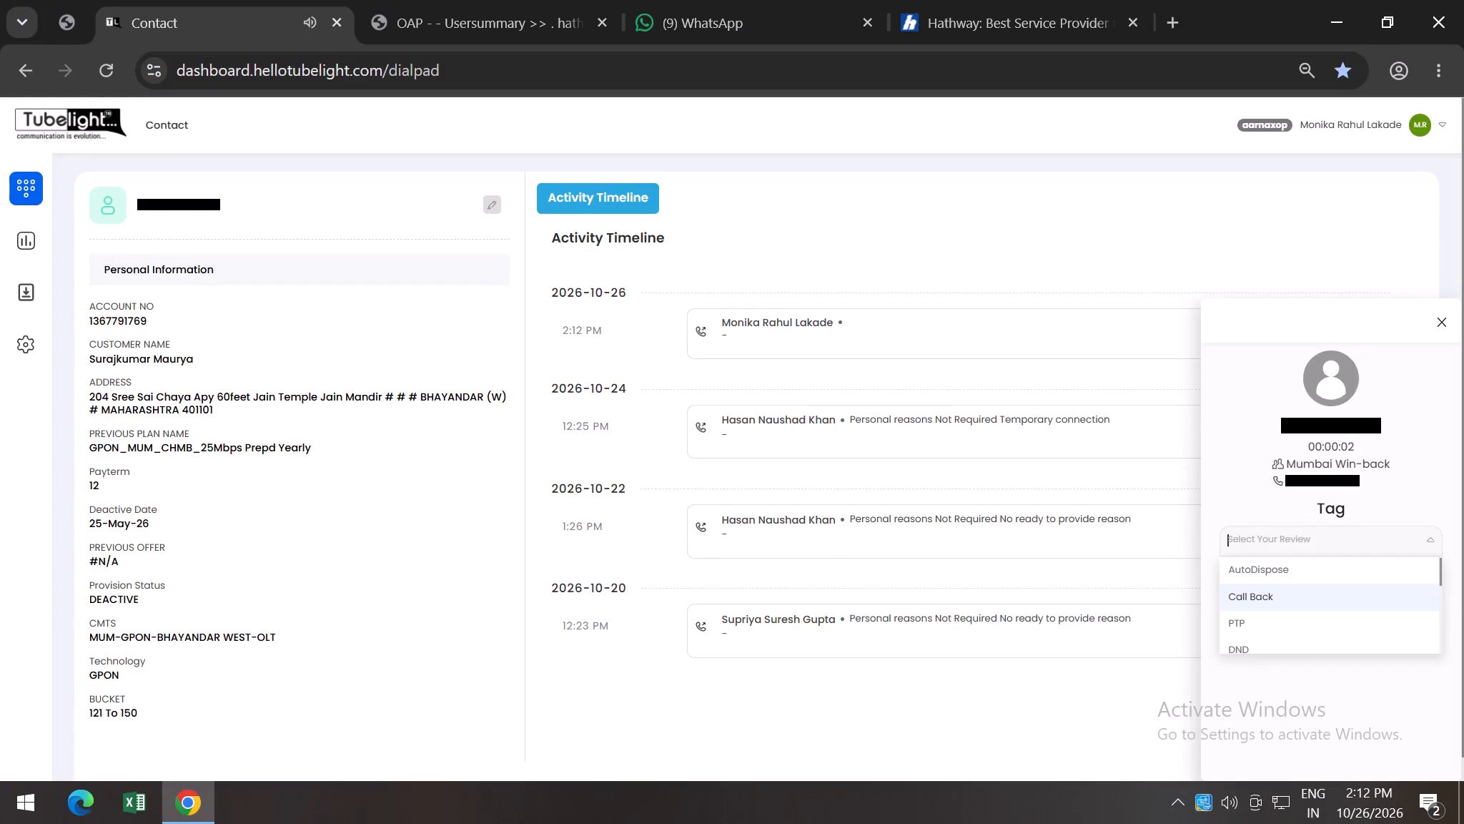
pyautogui.scroll(-1, 1260, 608)
pyautogui.click(1260, 608)
pyautogui.click(1368, 539)
pyautogui.click(1284, 610)
pyautogui.moveTo(1355, 545); pyautogui.dragTo(1344, 566)
pyautogui.click(1324, 608)
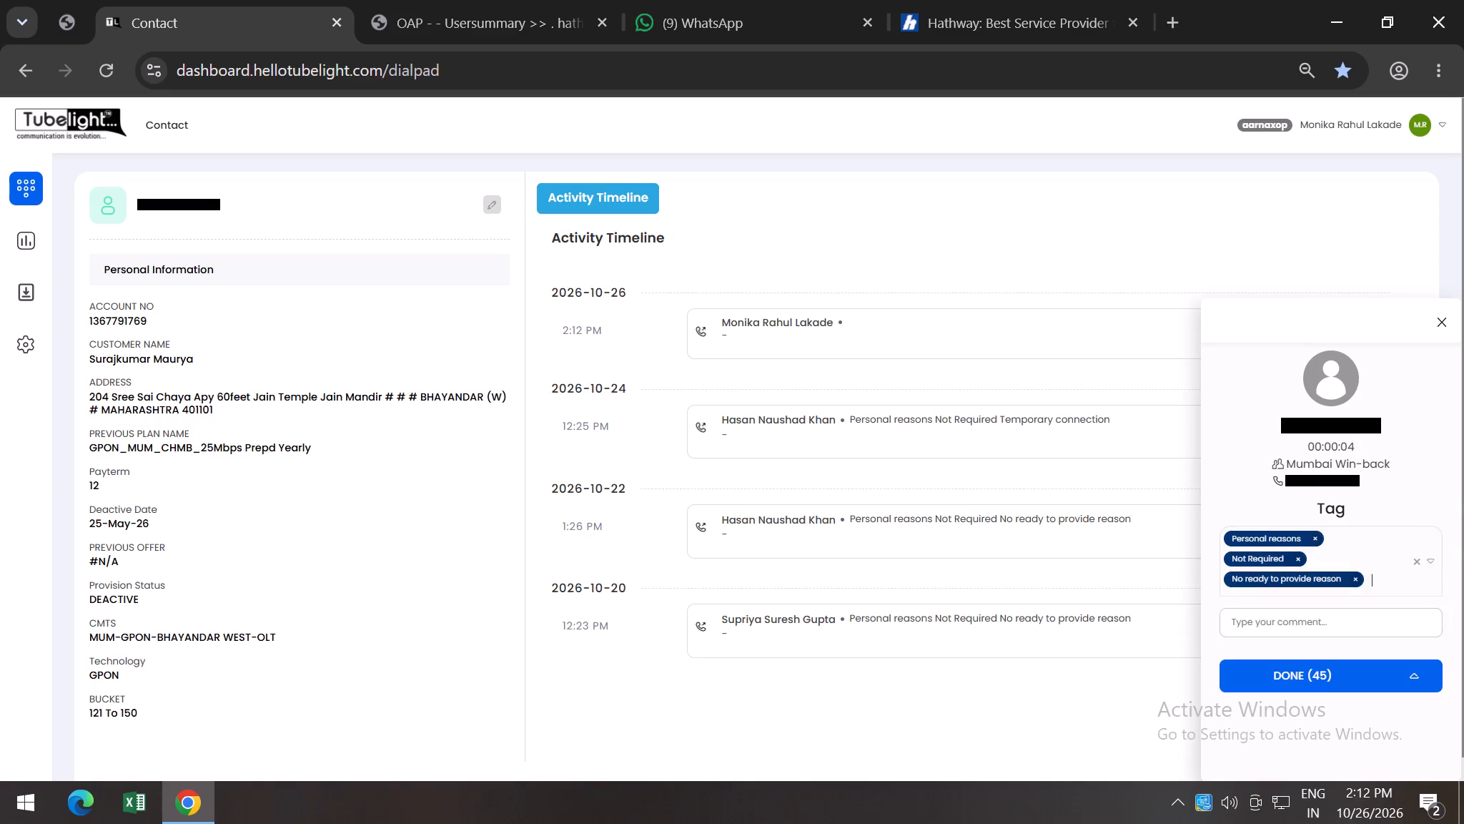
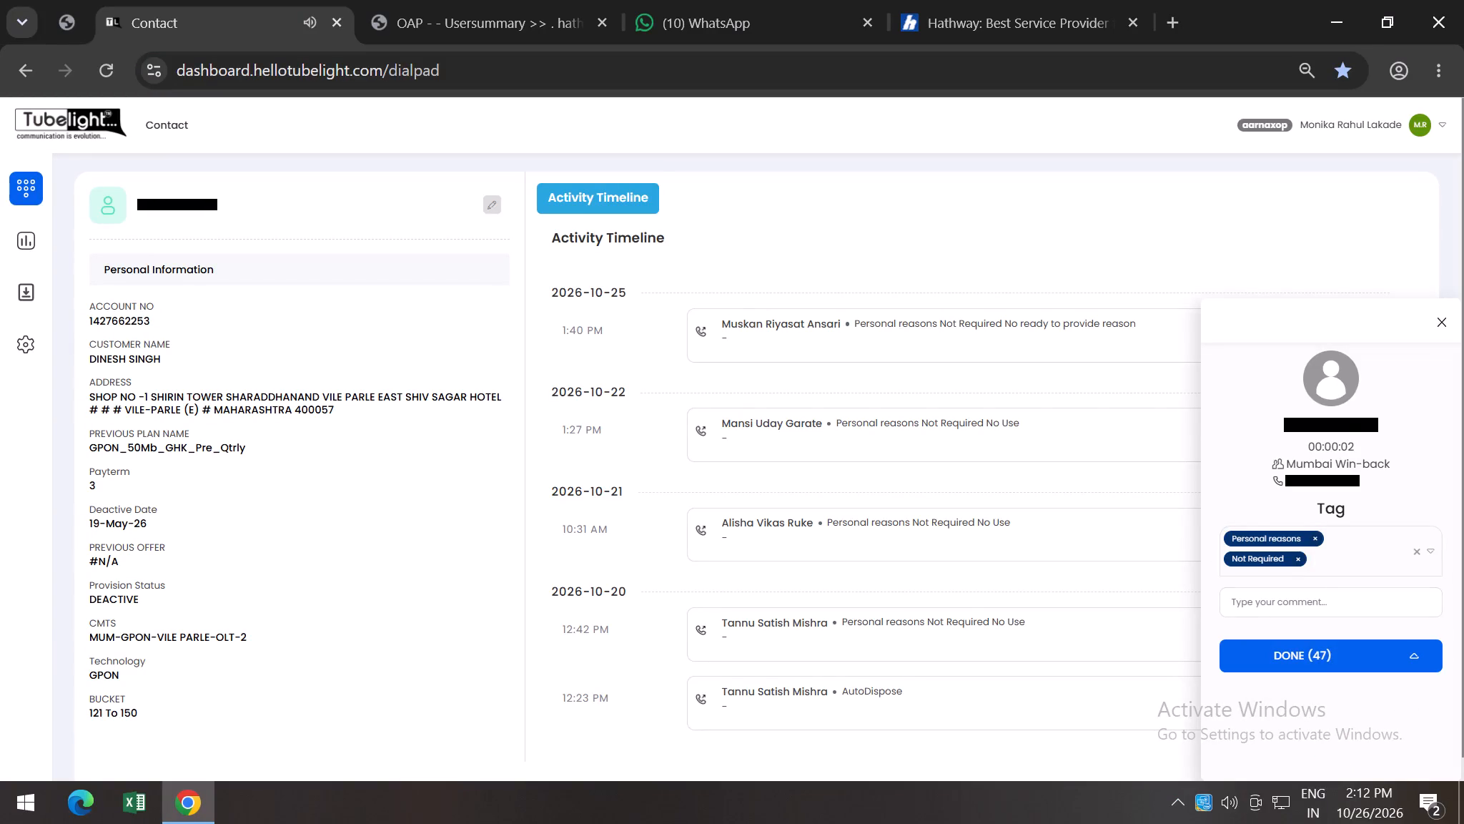
# Add the remaining review reason to the Mumbai Win-back call already tagged Personal reasons and Not Required, and submit the disposition.
pyautogui.moveTo(1320, 560); pyautogui.dragTo(1316, 591)
pyautogui.click(1317, 612)
pyautogui.click(1317, 666)
# Switch to the Hathway OAP user summary page.
pyautogui.click(525, 19)
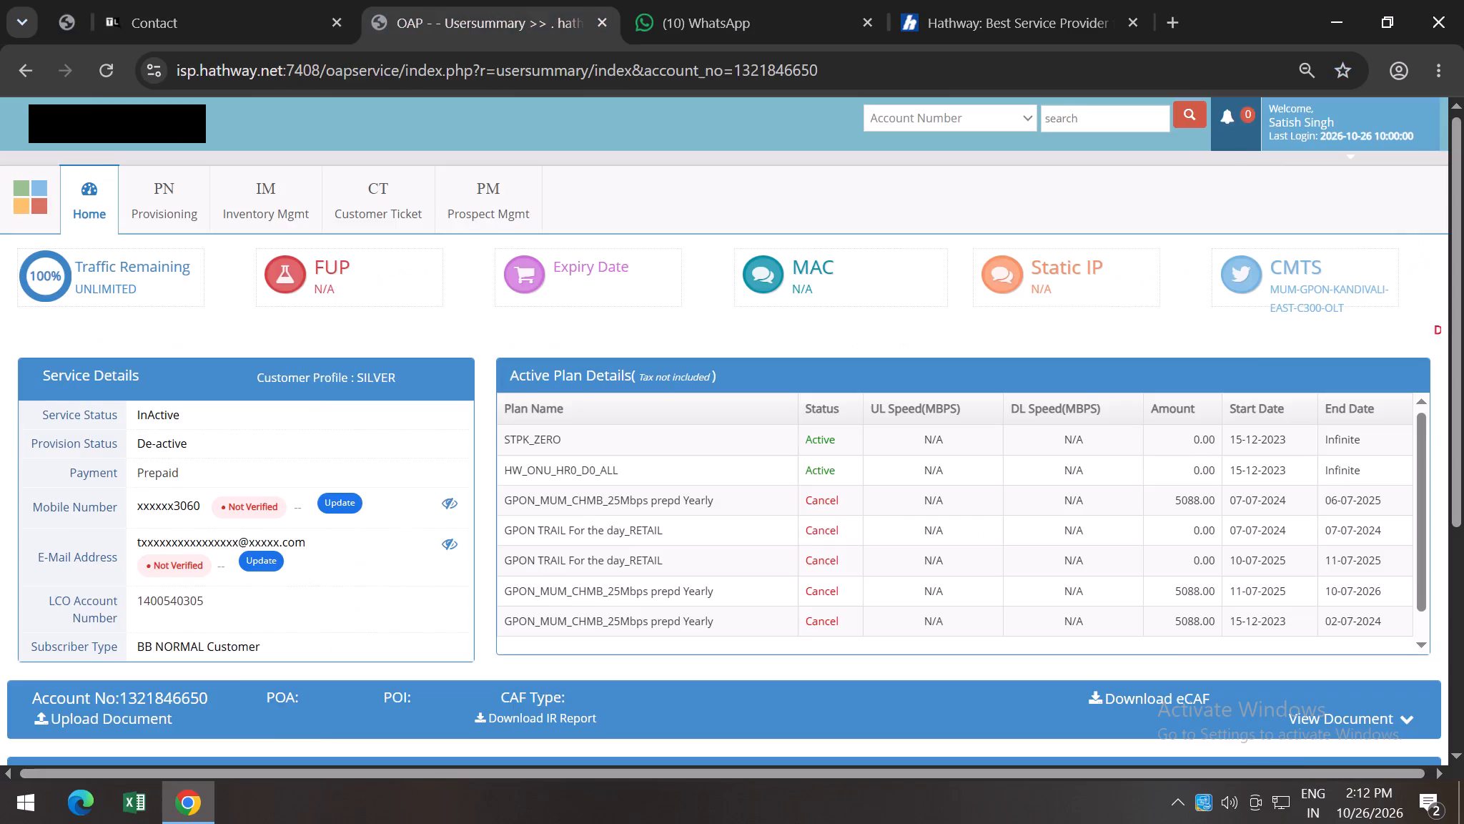
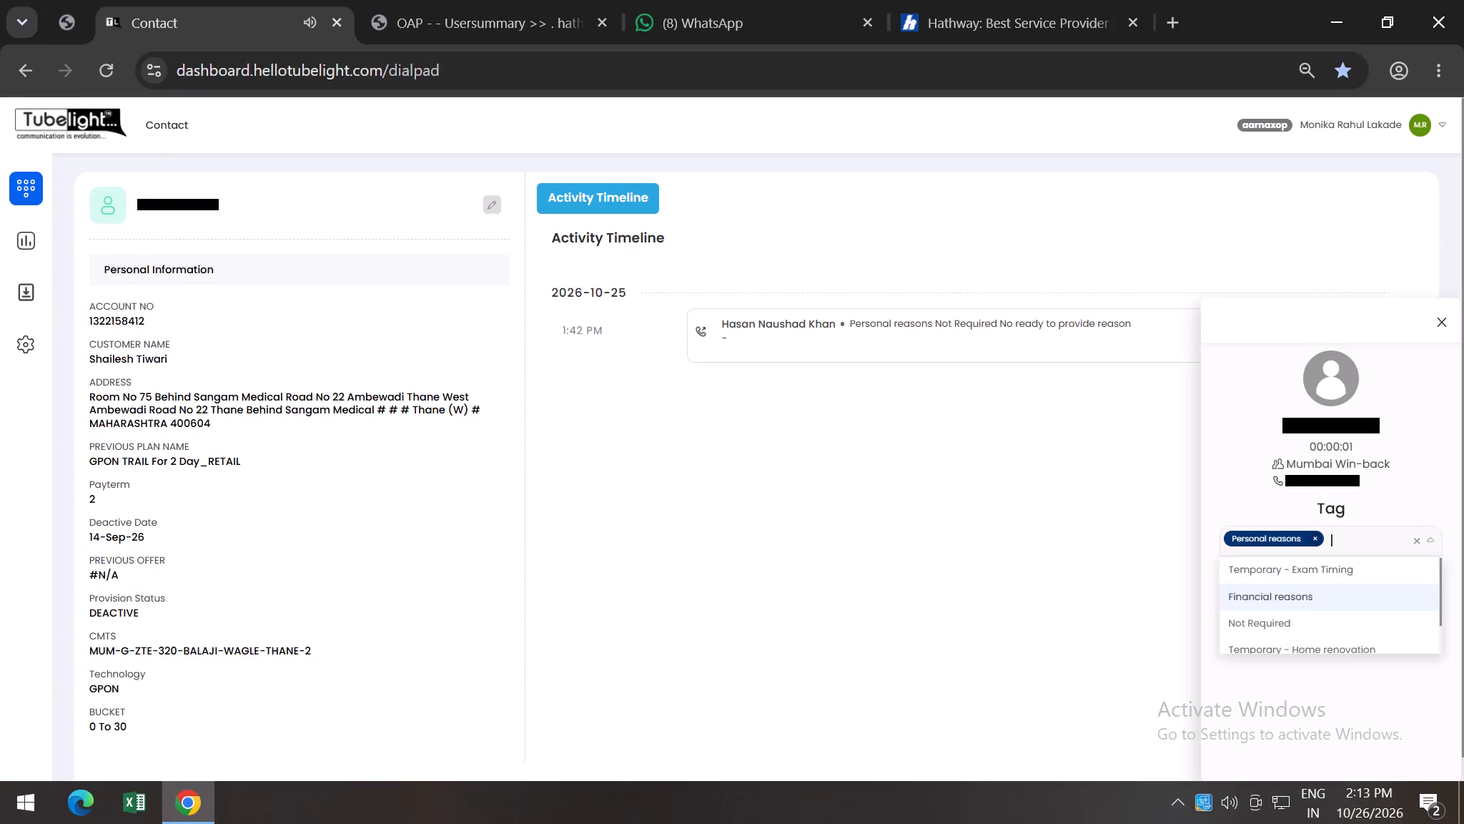
# Add the review reason Not Required to the ended Mumbai Win-back call already tagged Personal reasons.
pyautogui.click(1288, 609)
pyautogui.moveTo(1348, 544); pyautogui.dragTo(1347, 551)
pyautogui.click(1320, 558)
pyautogui.moveTo(1356, 529); pyautogui.dragTo(1352, 554)
pyautogui.click(1272, 625)
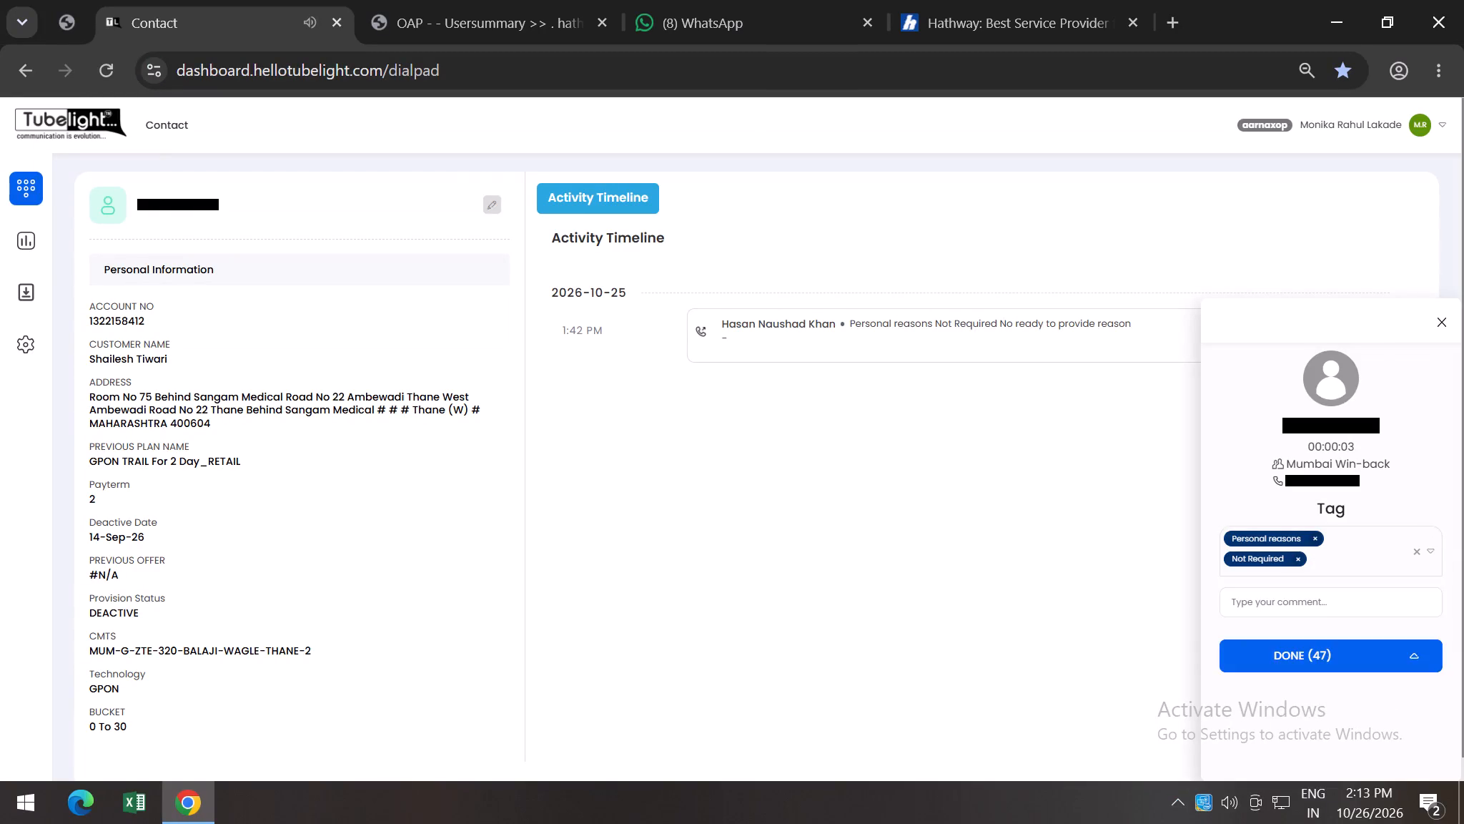
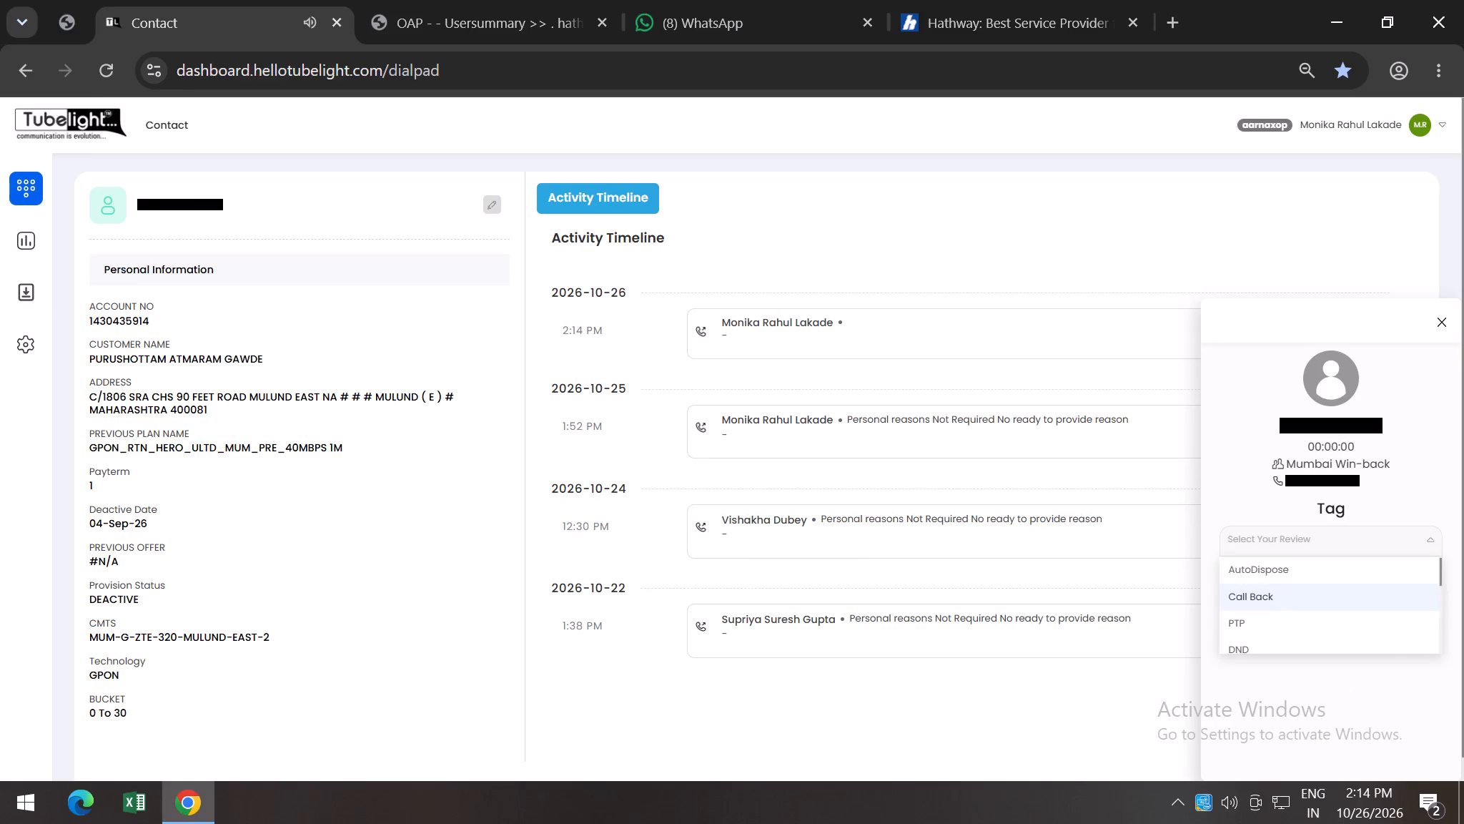
# Find the review reason for tagging the current Mumbai Win-back call among the available review options.
pyautogui.scroll(-1, 1285, 615)
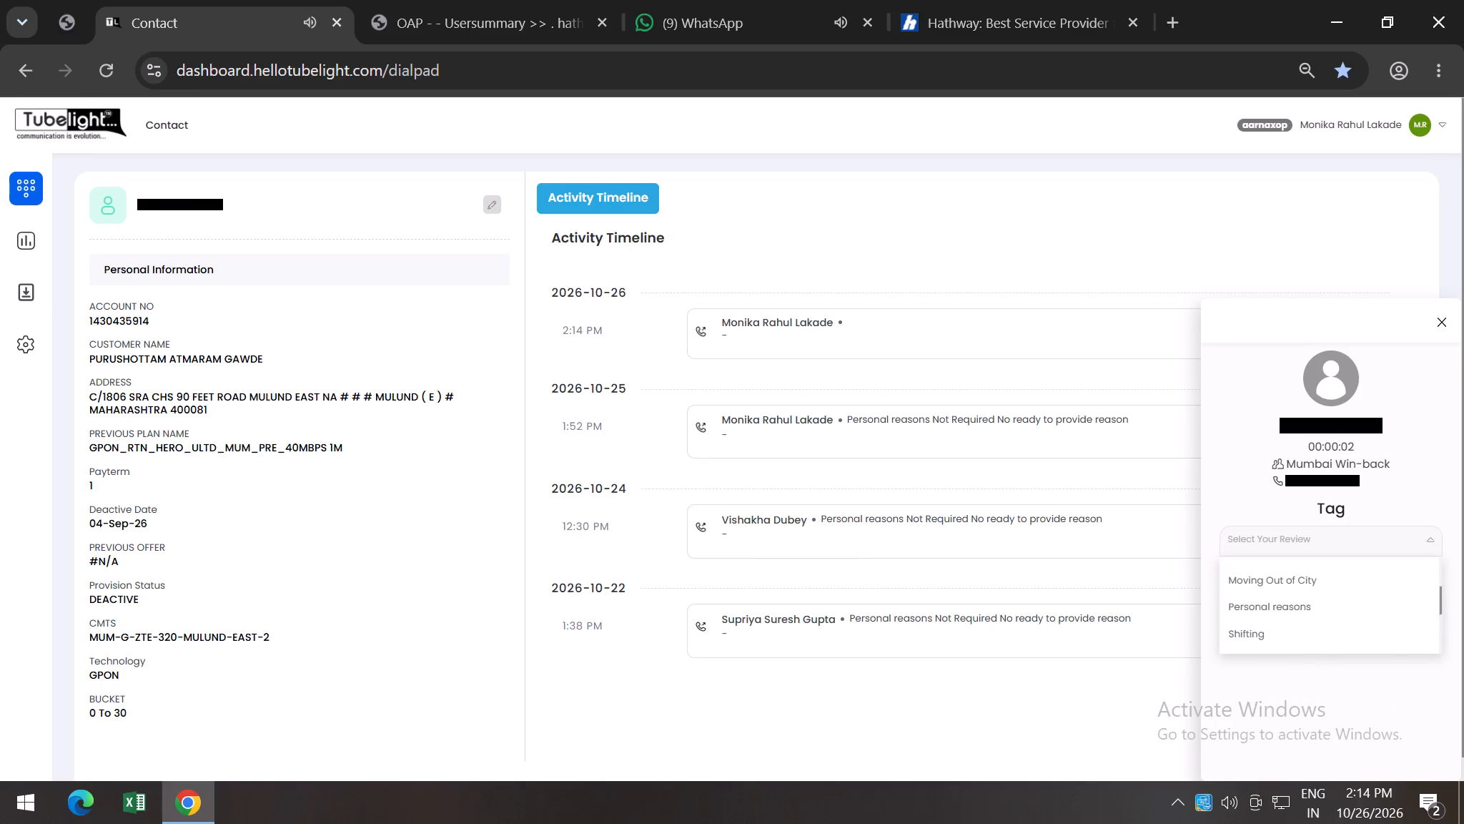
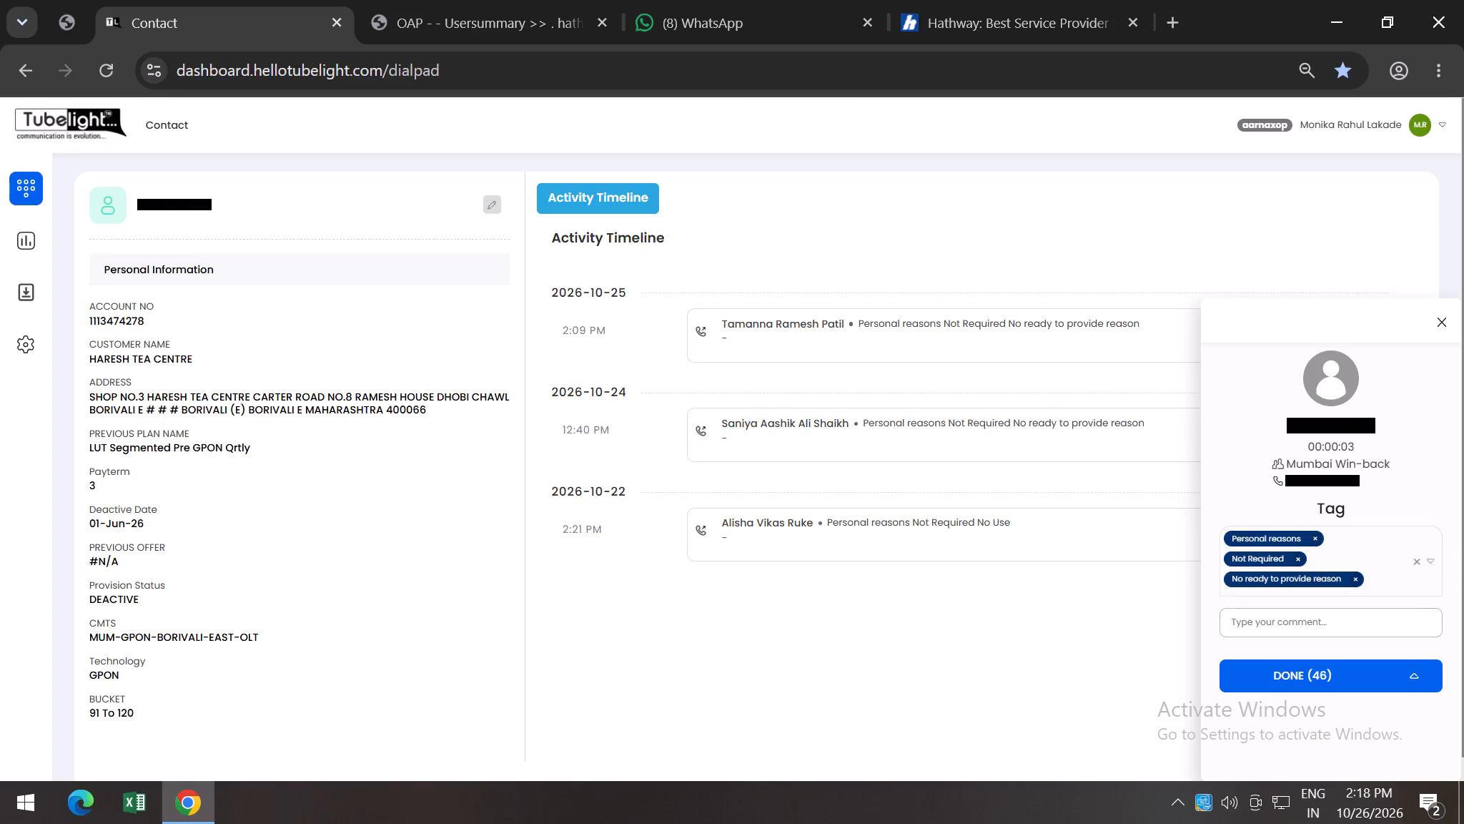
# Select the customer identifier shown above the call timer on the Mumbai Win-back call tagged No ready to provide reason.
pyautogui.click(1379, 603)
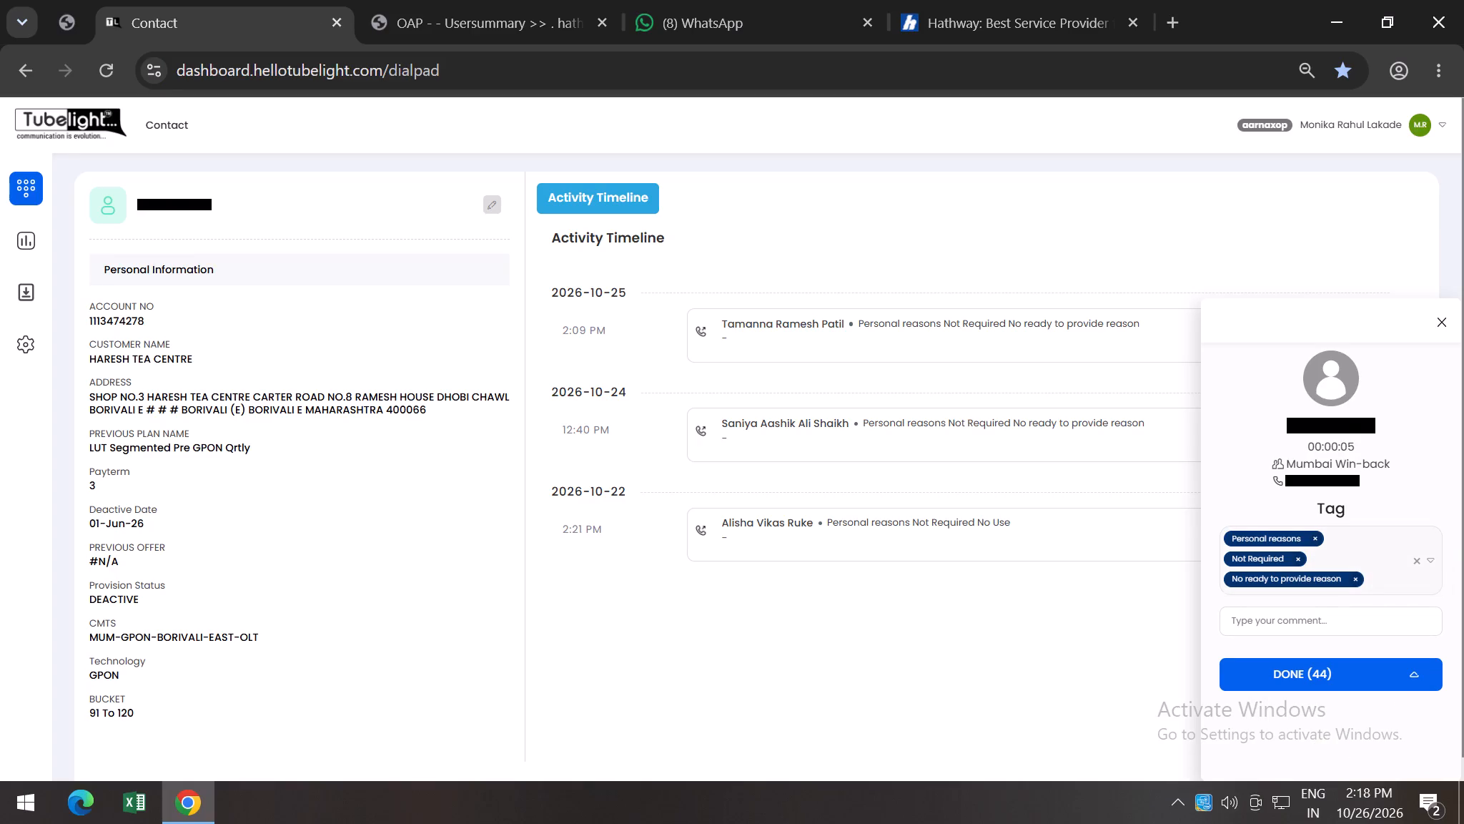
pyautogui.doubleClick(1357, 426)
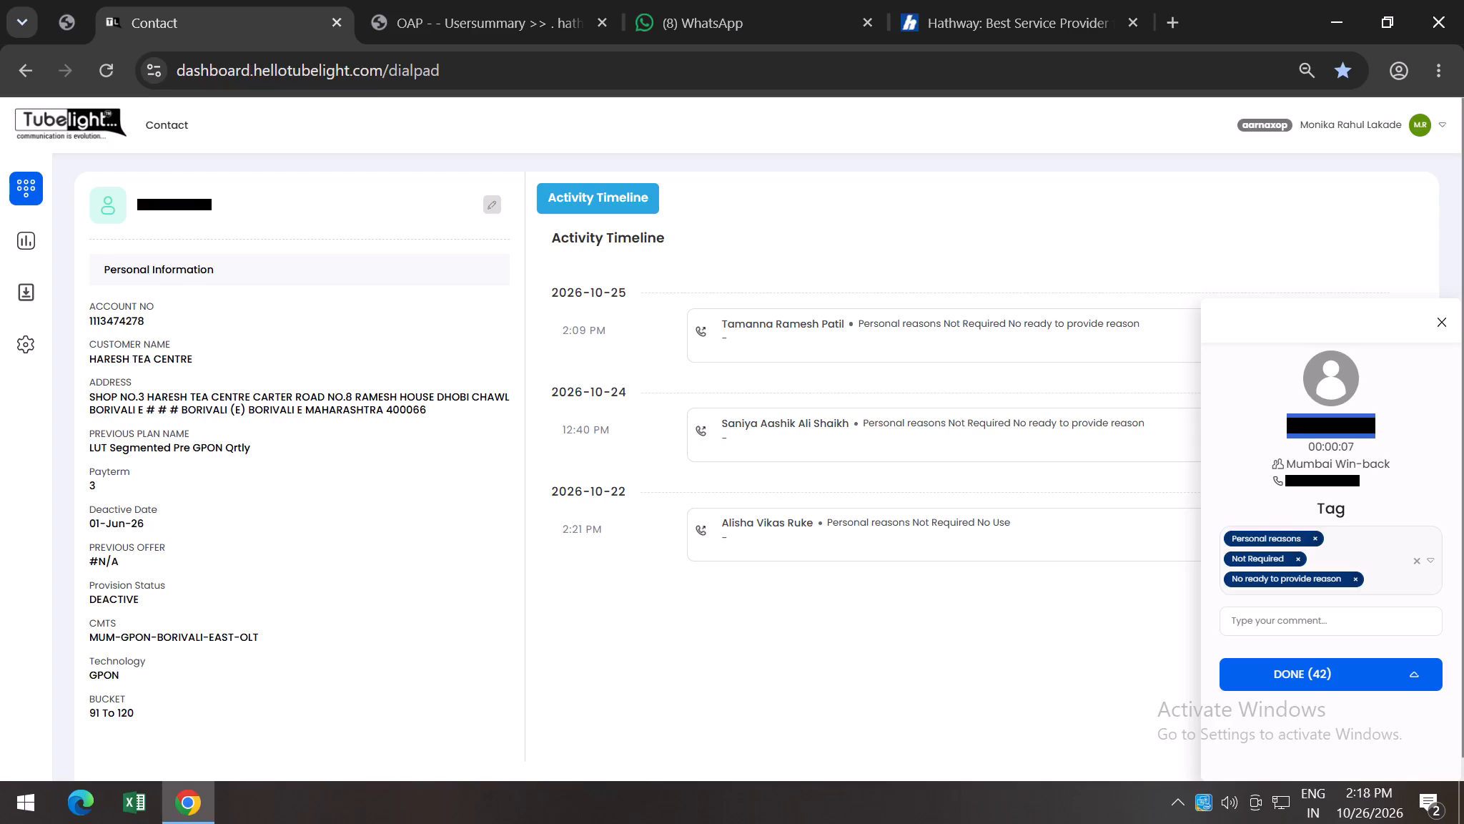
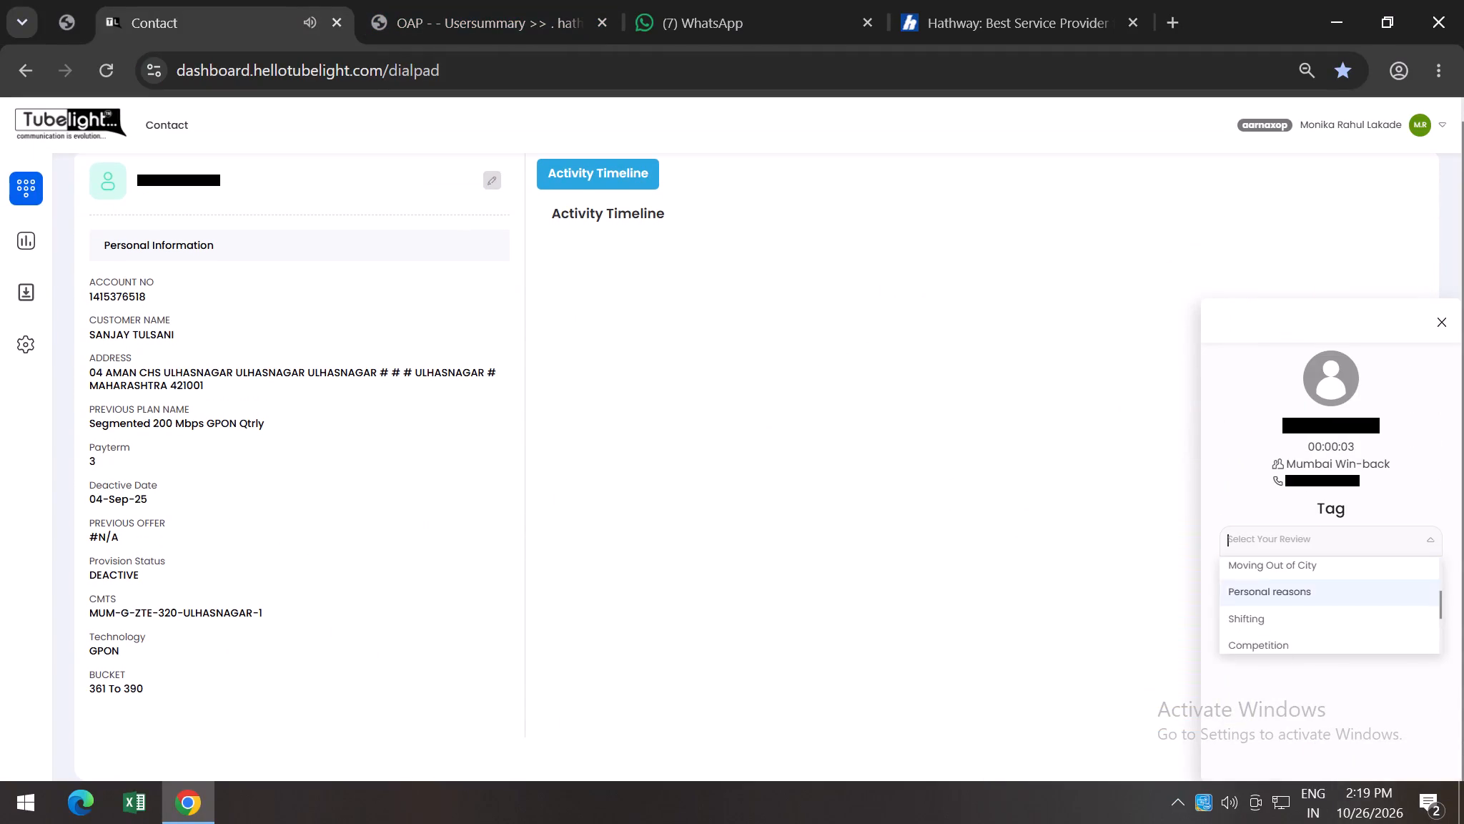
# Tag the ended Mumbai Win-back call with Personal reasons, Not Required and No ready to provide reason, and submit the disposition.
pyautogui.click(1345, 554)
pyautogui.click(1288, 621)
pyautogui.click(1317, 564)
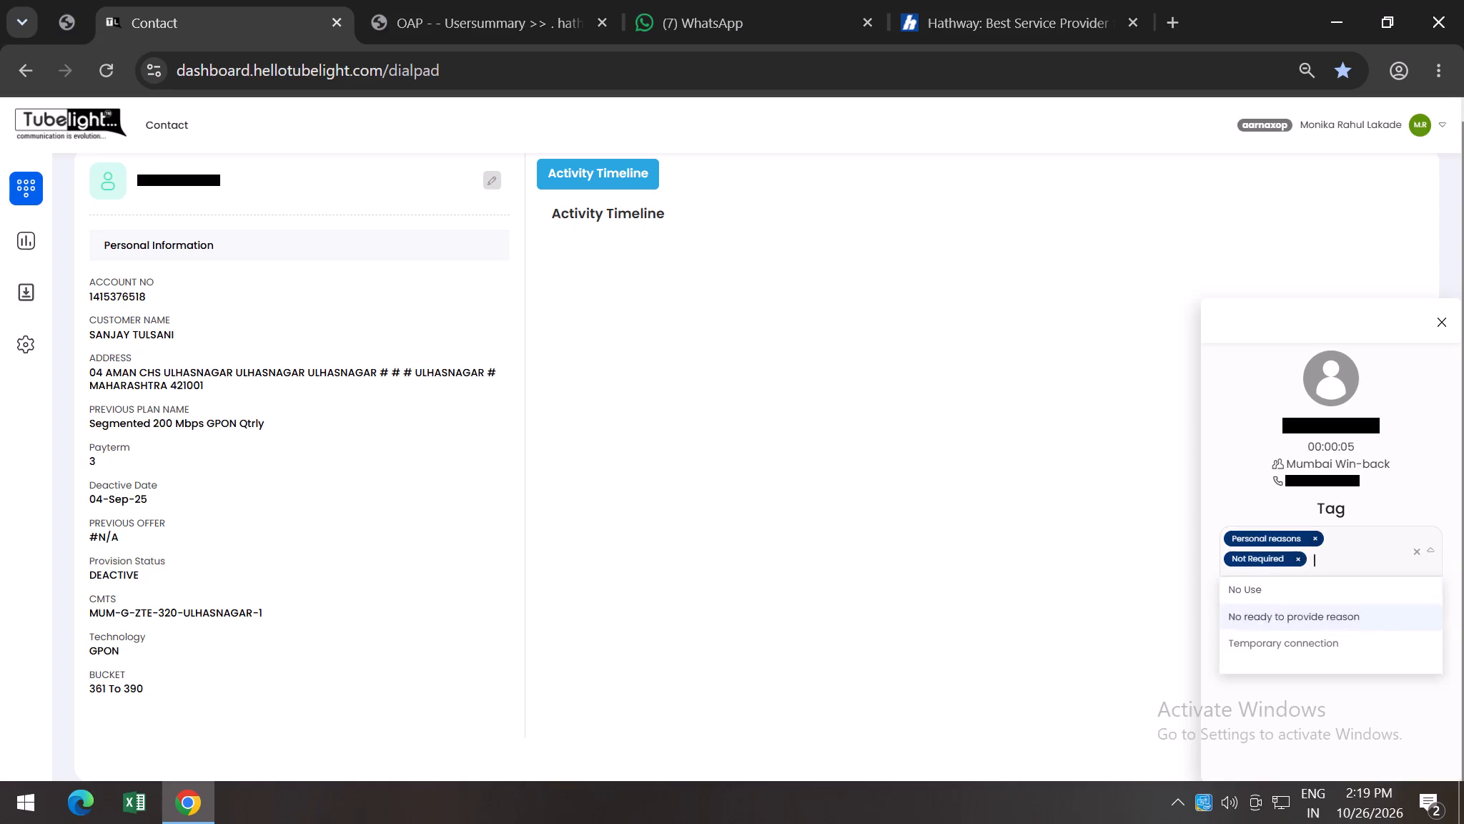
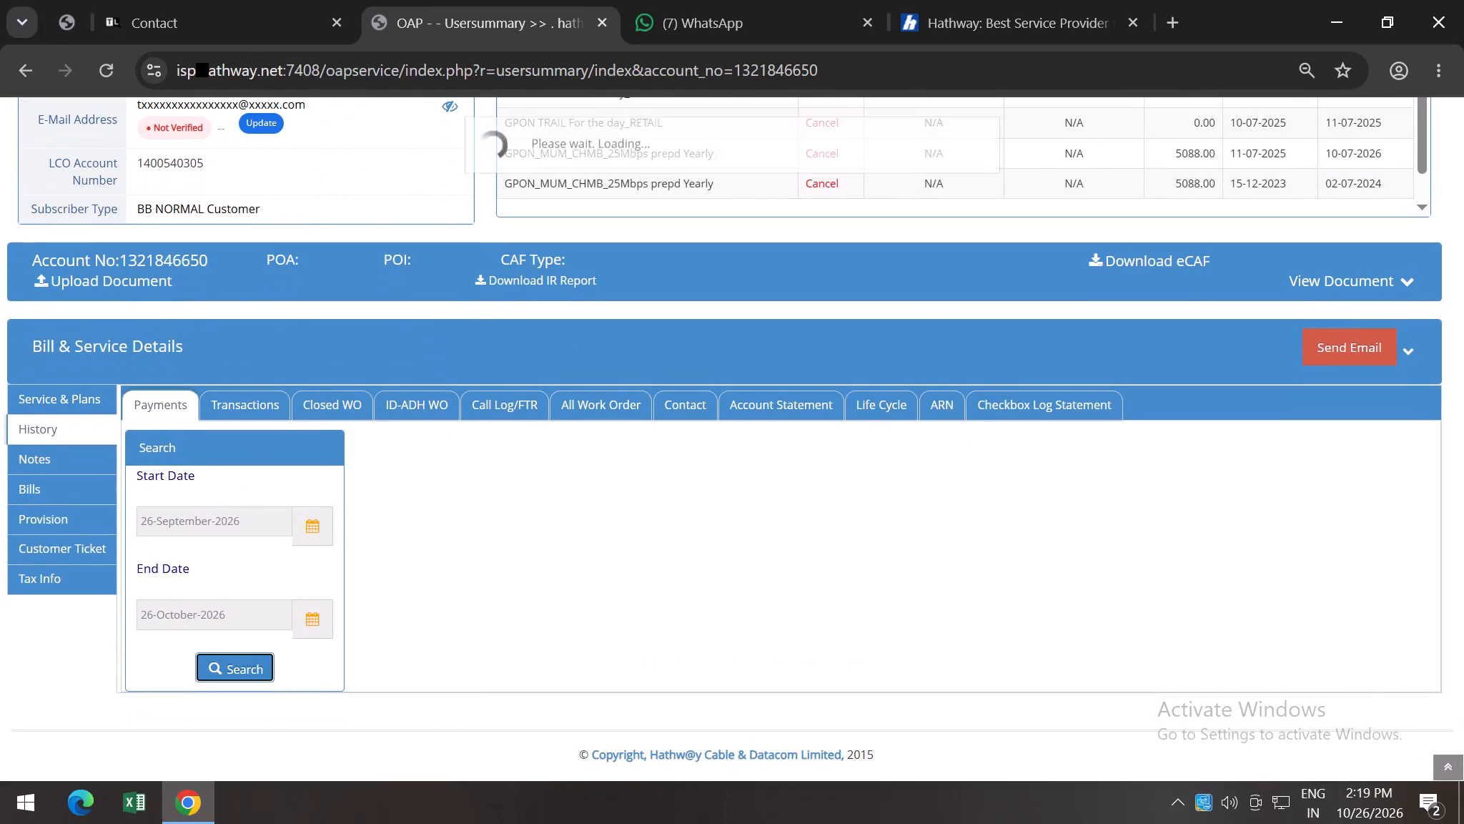
# Reload the customer's OAP account summary and open the payment history under Bill & Service Details.
pyautogui.scroll(2, 310, 639)
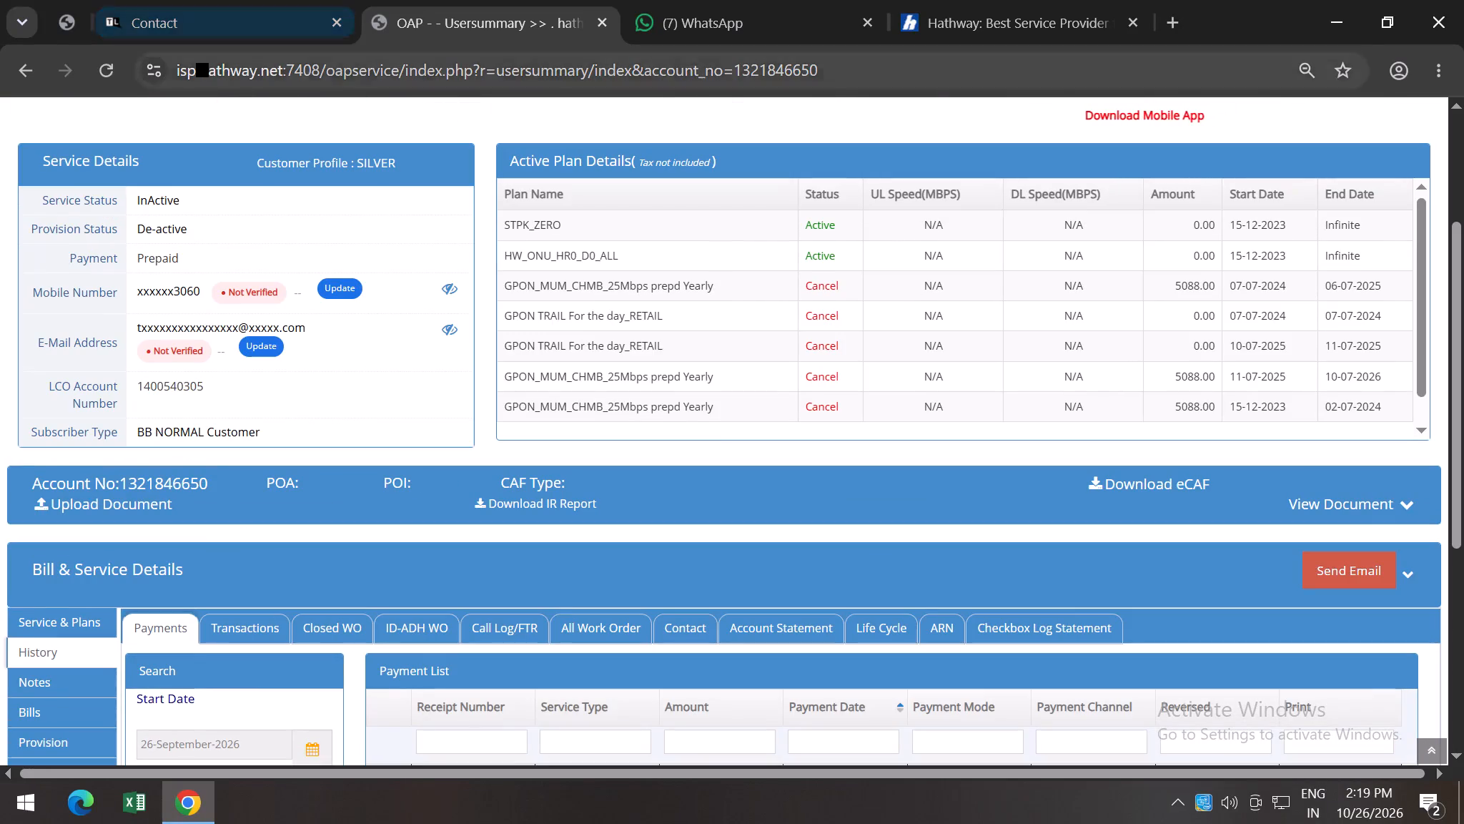
pyautogui.click(97, 78)
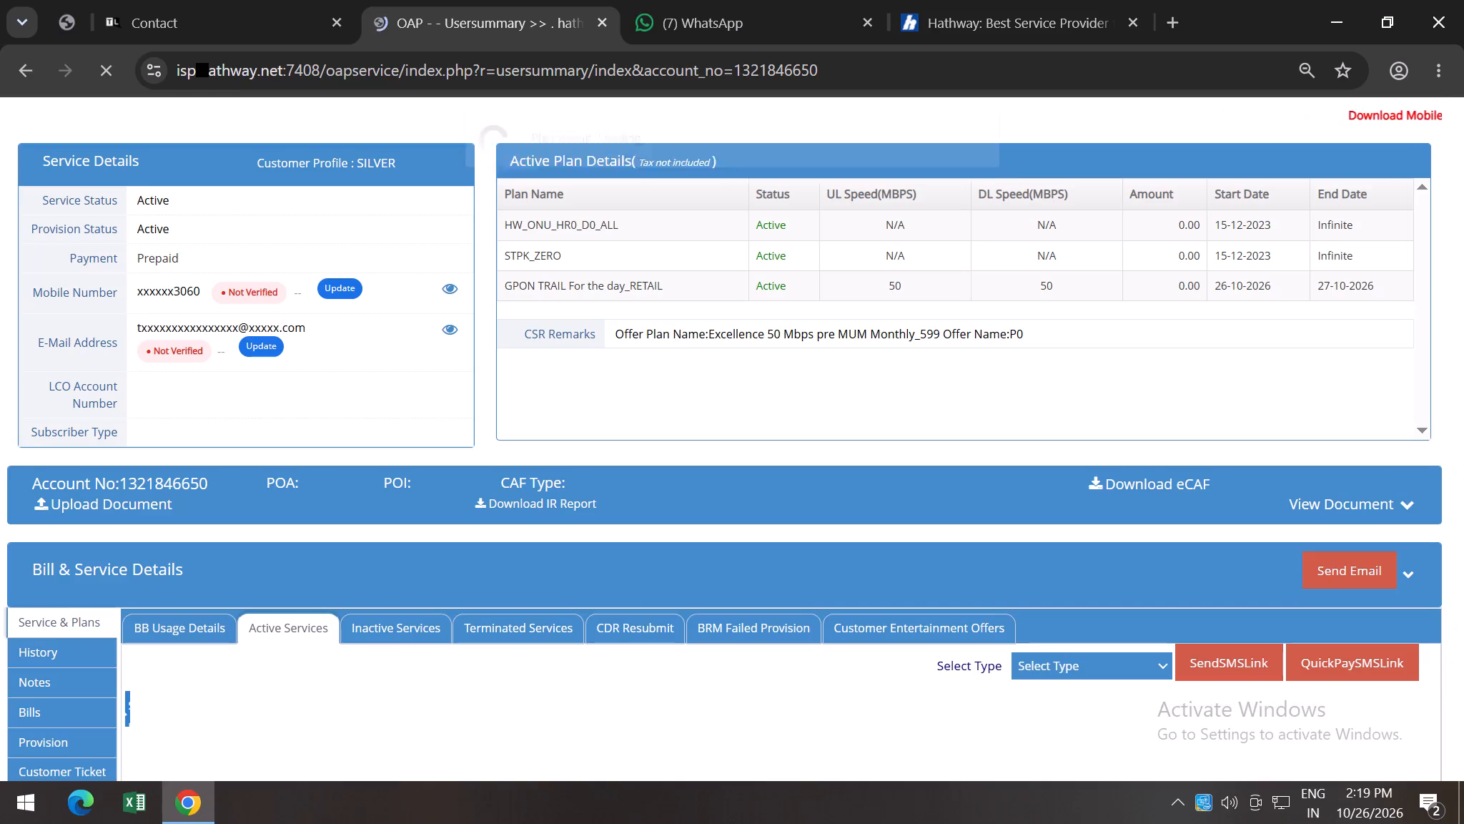
pyautogui.scroll(-1, 84, 670)
pyautogui.click(92, 644)
pyautogui.scroll(-4, 132, 682)
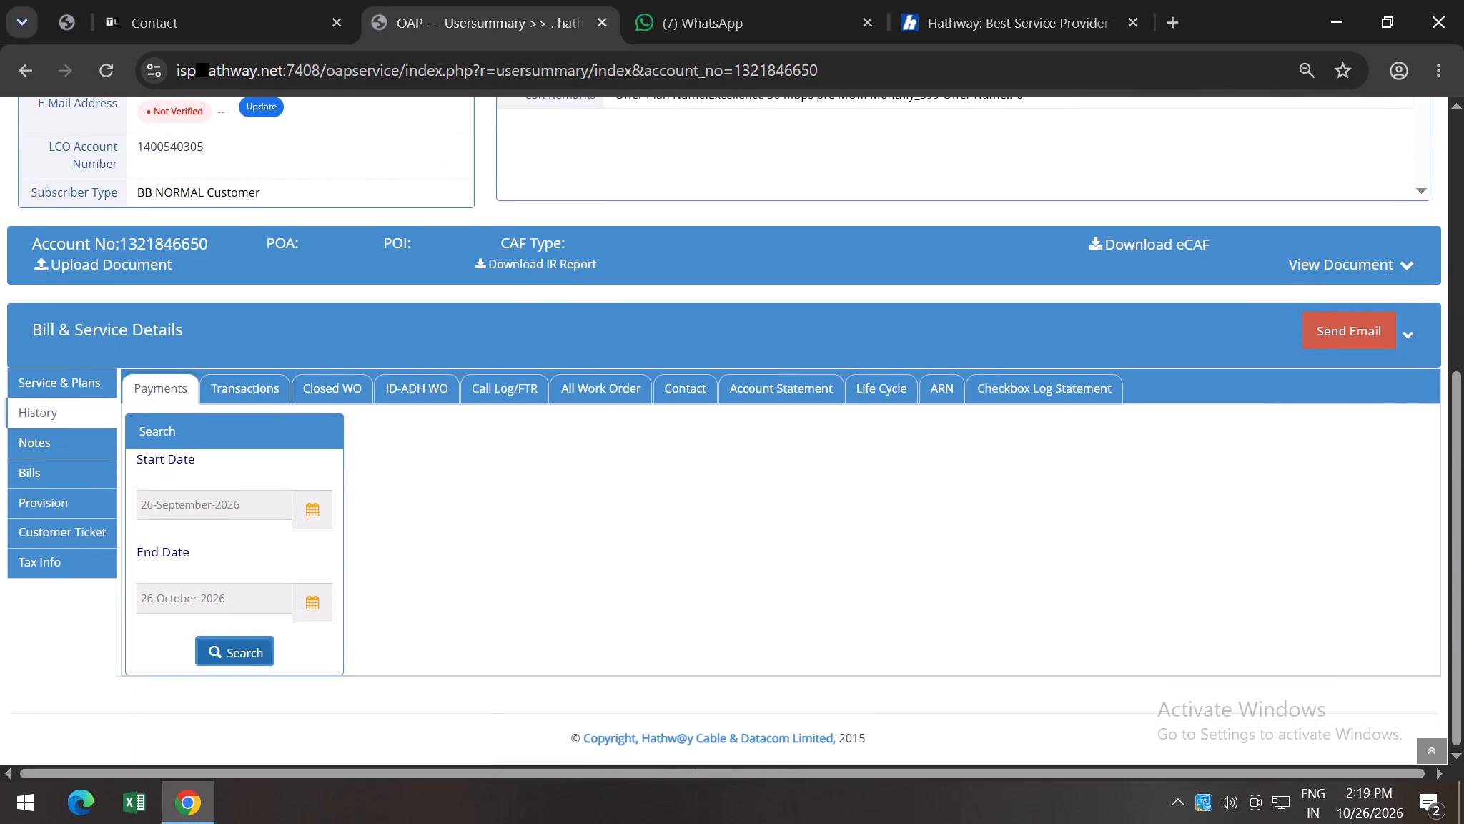
# Search the subscriber's payment history from 26-September-2026 to 26-October-2026 and review the service and active plan details.
pyautogui.click(239, 658)
pyautogui.scroll(2, 535, 574)
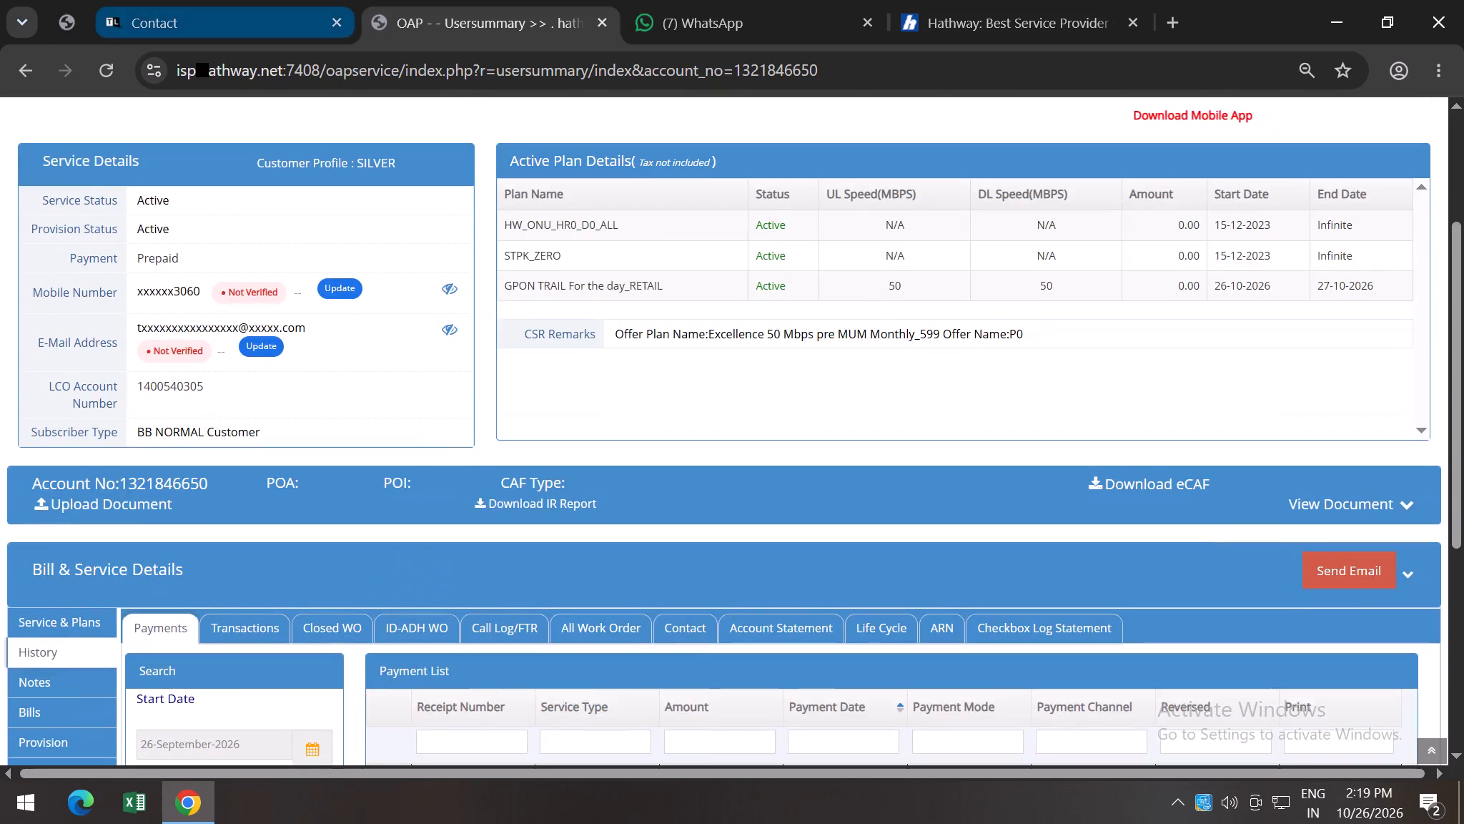
# Switch to the Tubelight dialpad dashboard with the callback list.
pyautogui.click(139, 1)
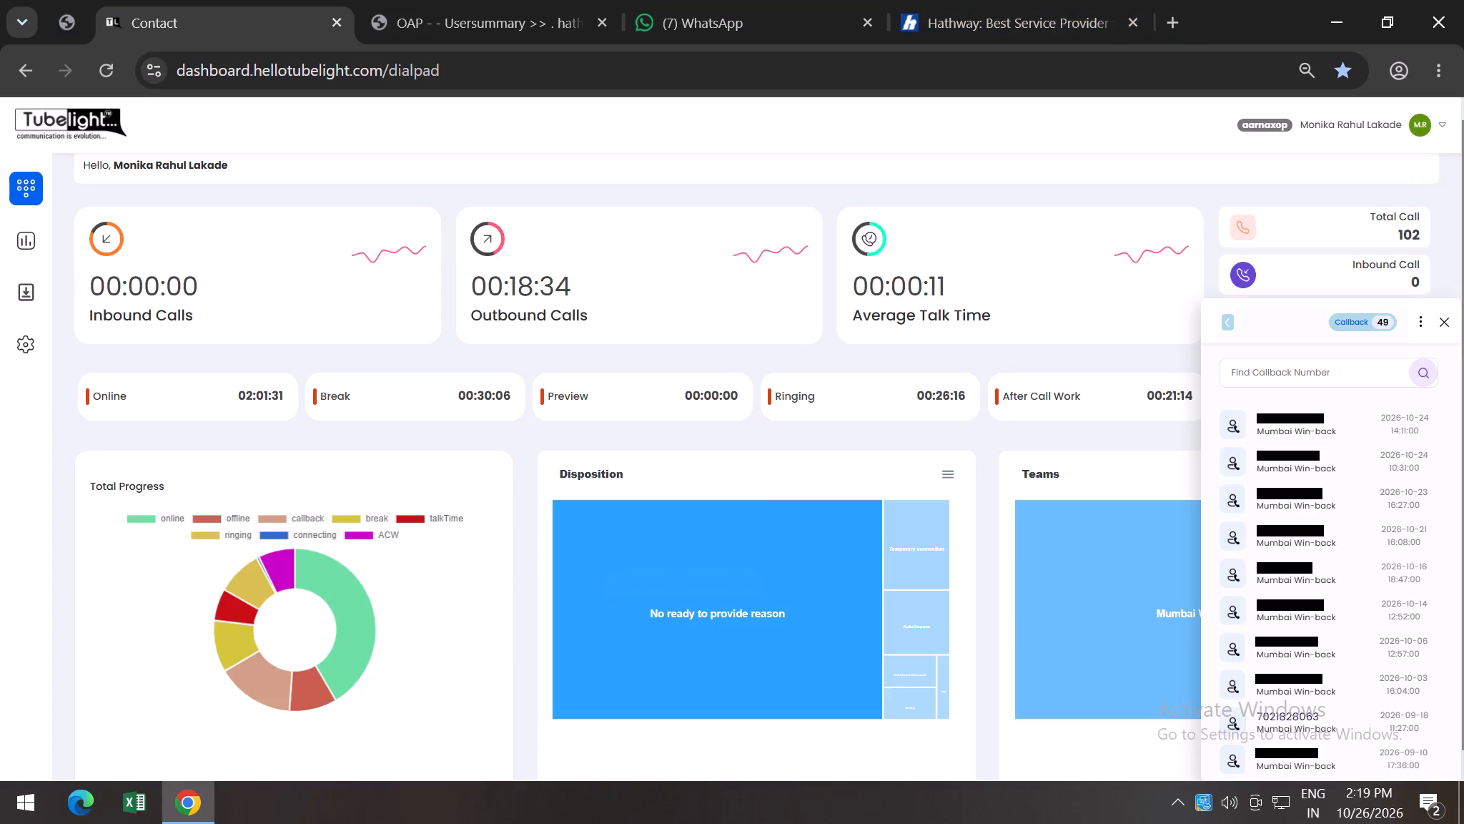
# Leave the callback list and return to the dialpad's recent Mumbai Win-back call list.
pyautogui.click(1230, 326)
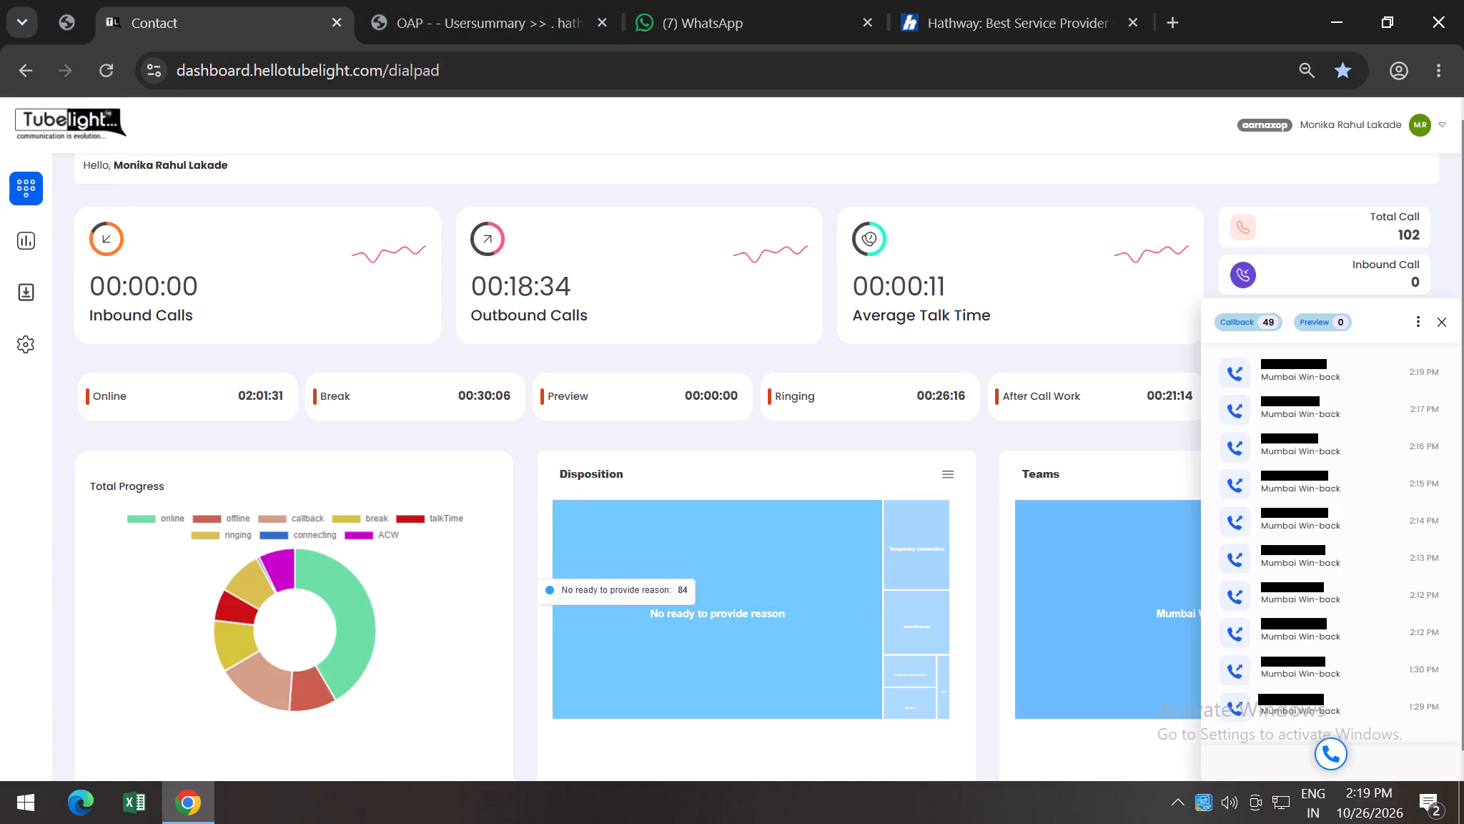
# Switch to the Hathway OAP user summary page.
pyautogui.click(510, 12)
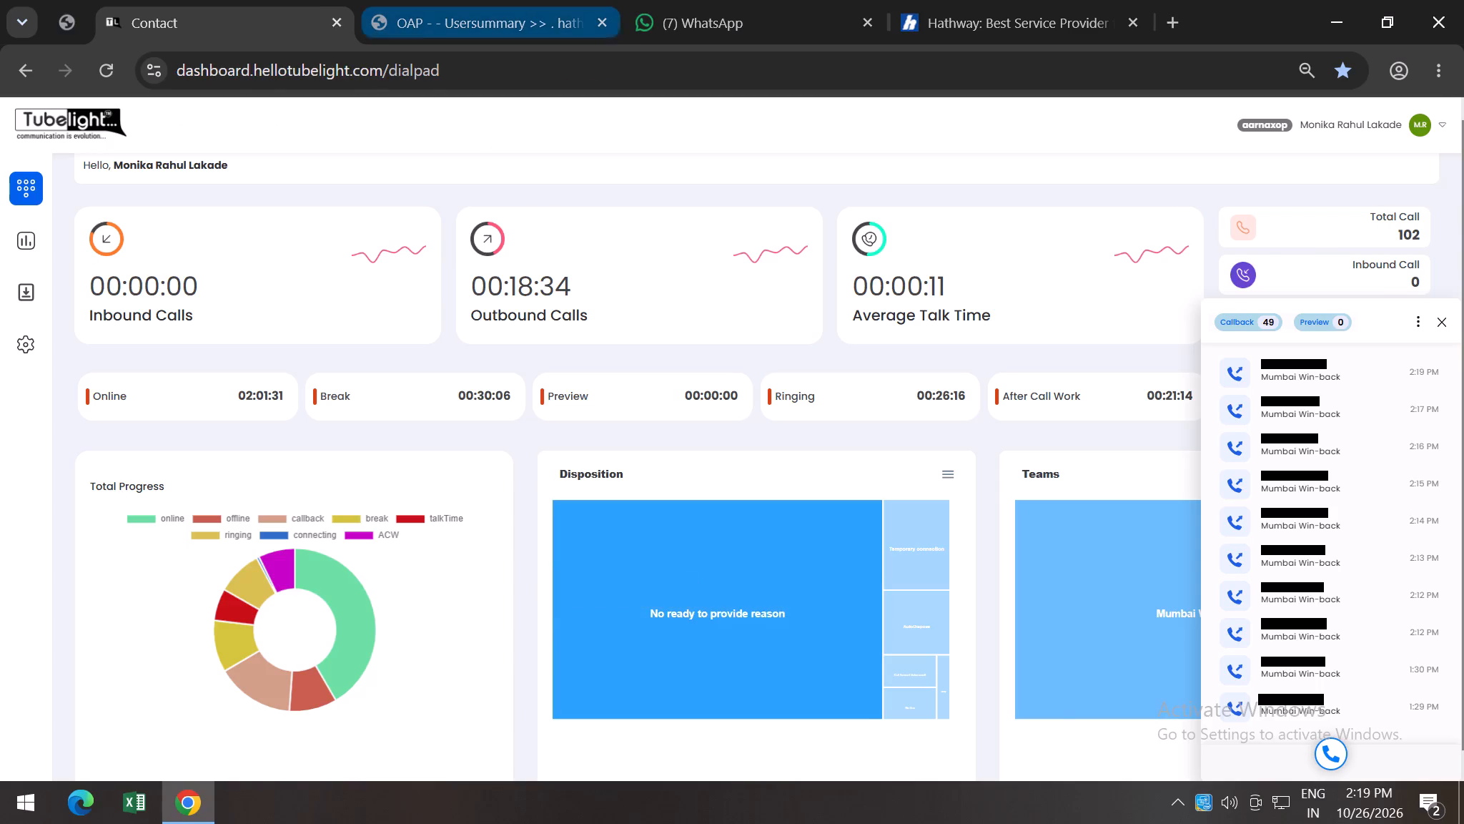
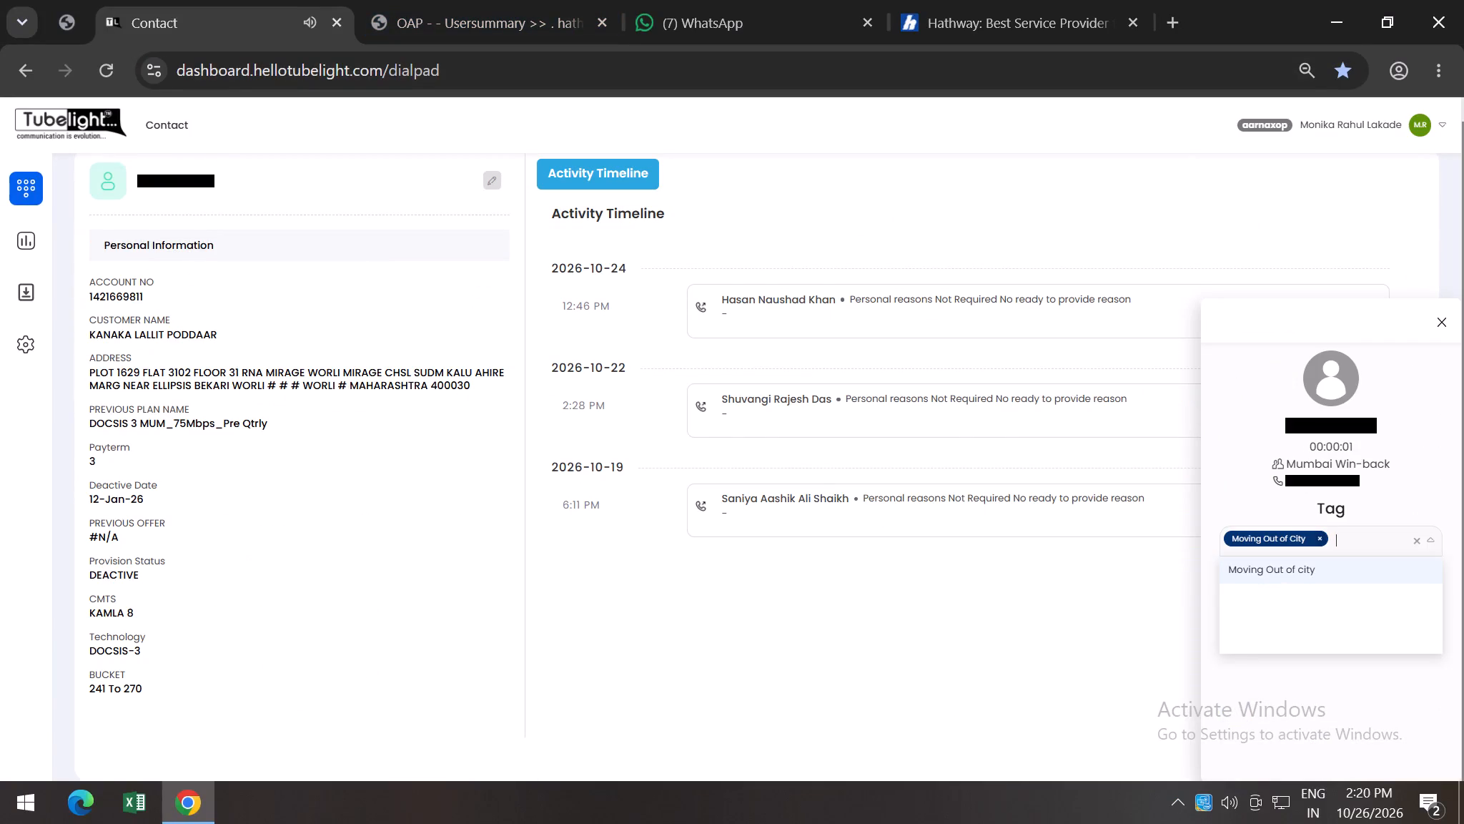
# Replace the Mumbai Win-back call's tag with Personal reasons and Not Required, complete the remaining reason selection, and submit the disposition.
pyautogui.click(1316, 537)
pyautogui.scroll(-1, 1262, 617)
pyautogui.click(1268, 612)
pyautogui.click(1326, 551)
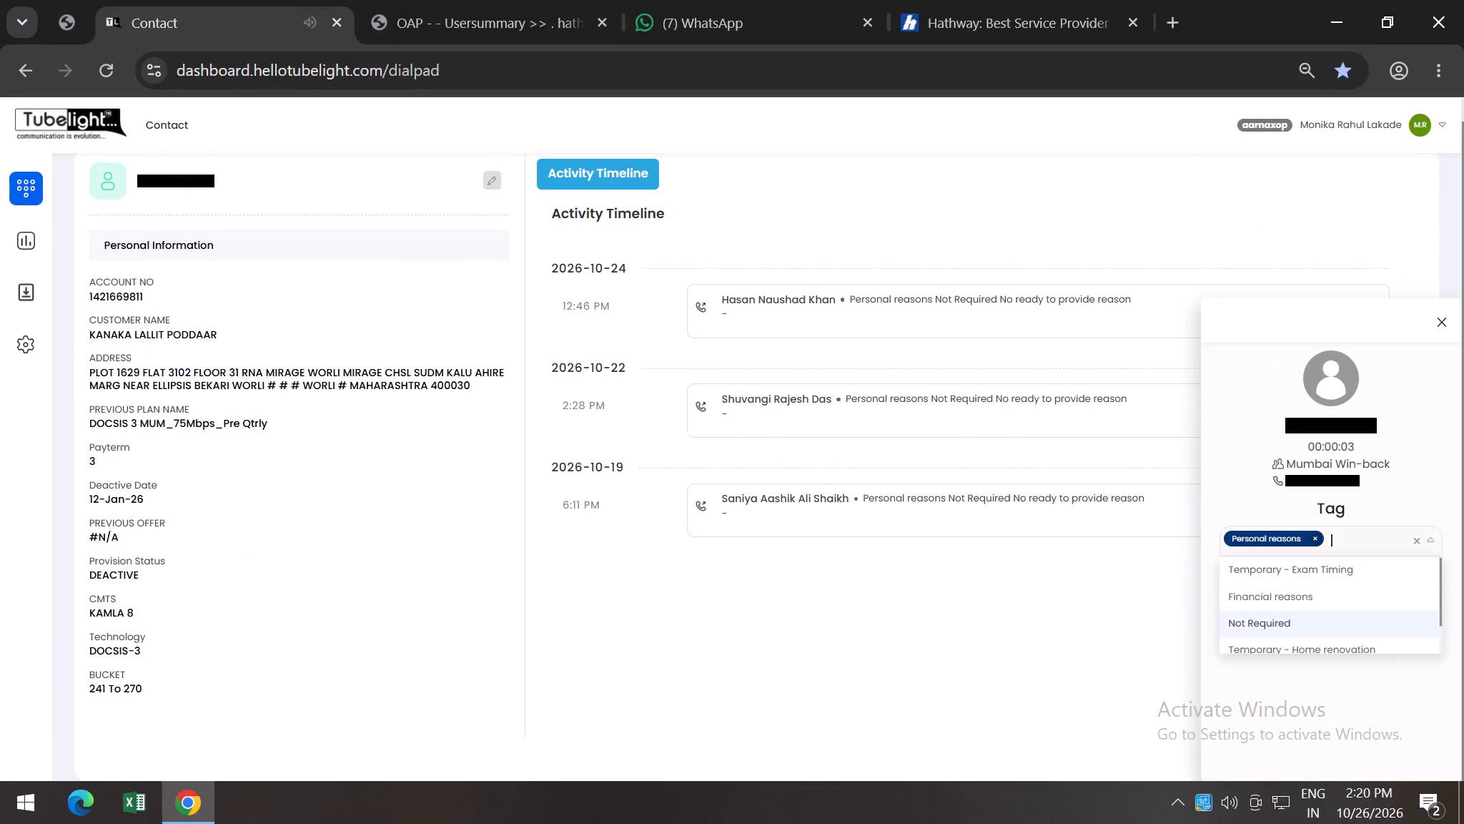
pyautogui.moveTo(1287, 617); pyautogui.dragTo(1307, 599)
pyautogui.moveTo(1370, 532); pyautogui.dragTo(1368, 548)
pyautogui.click(1343, 602)
pyautogui.click(1331, 647)
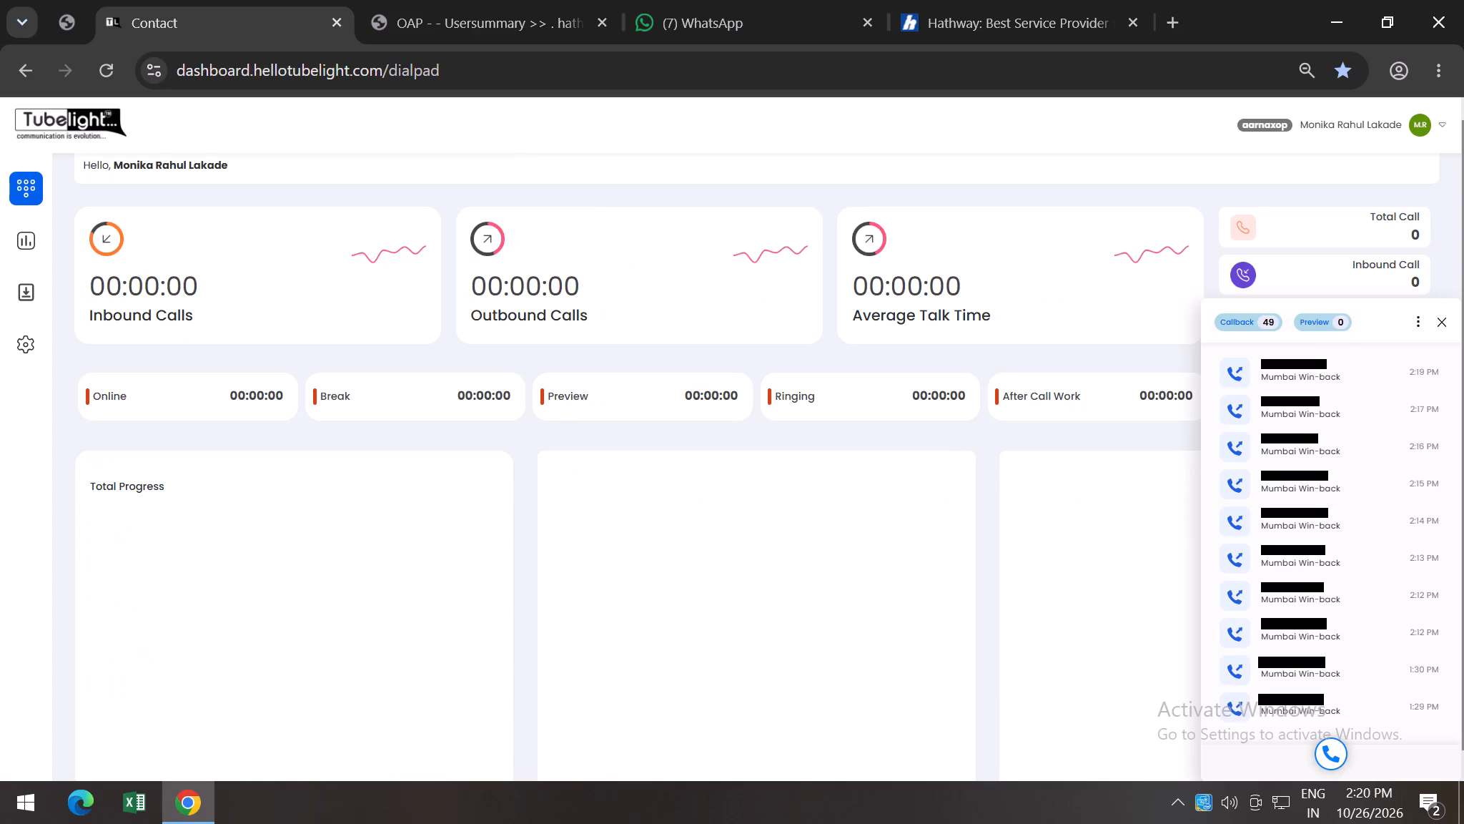
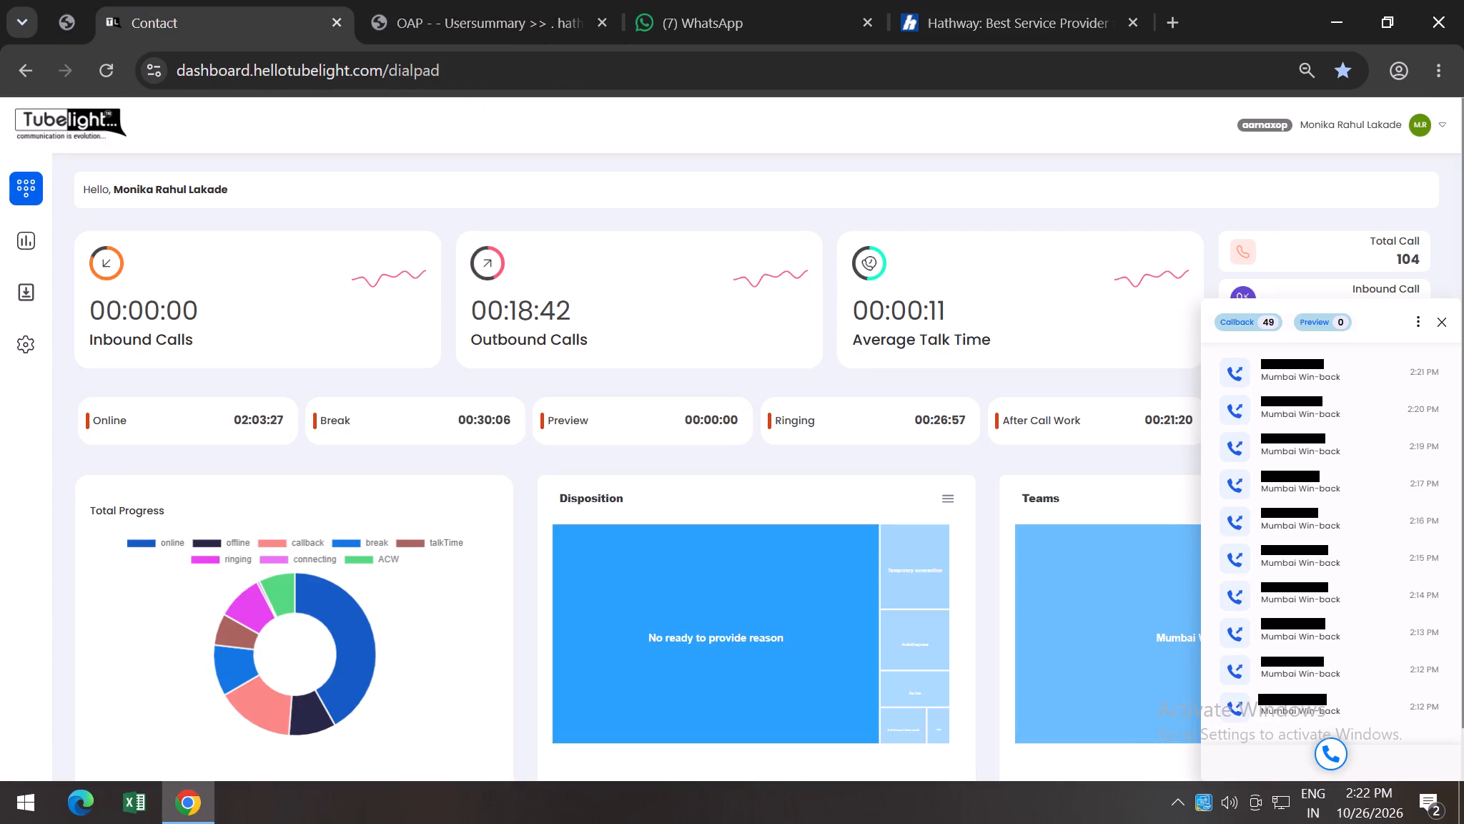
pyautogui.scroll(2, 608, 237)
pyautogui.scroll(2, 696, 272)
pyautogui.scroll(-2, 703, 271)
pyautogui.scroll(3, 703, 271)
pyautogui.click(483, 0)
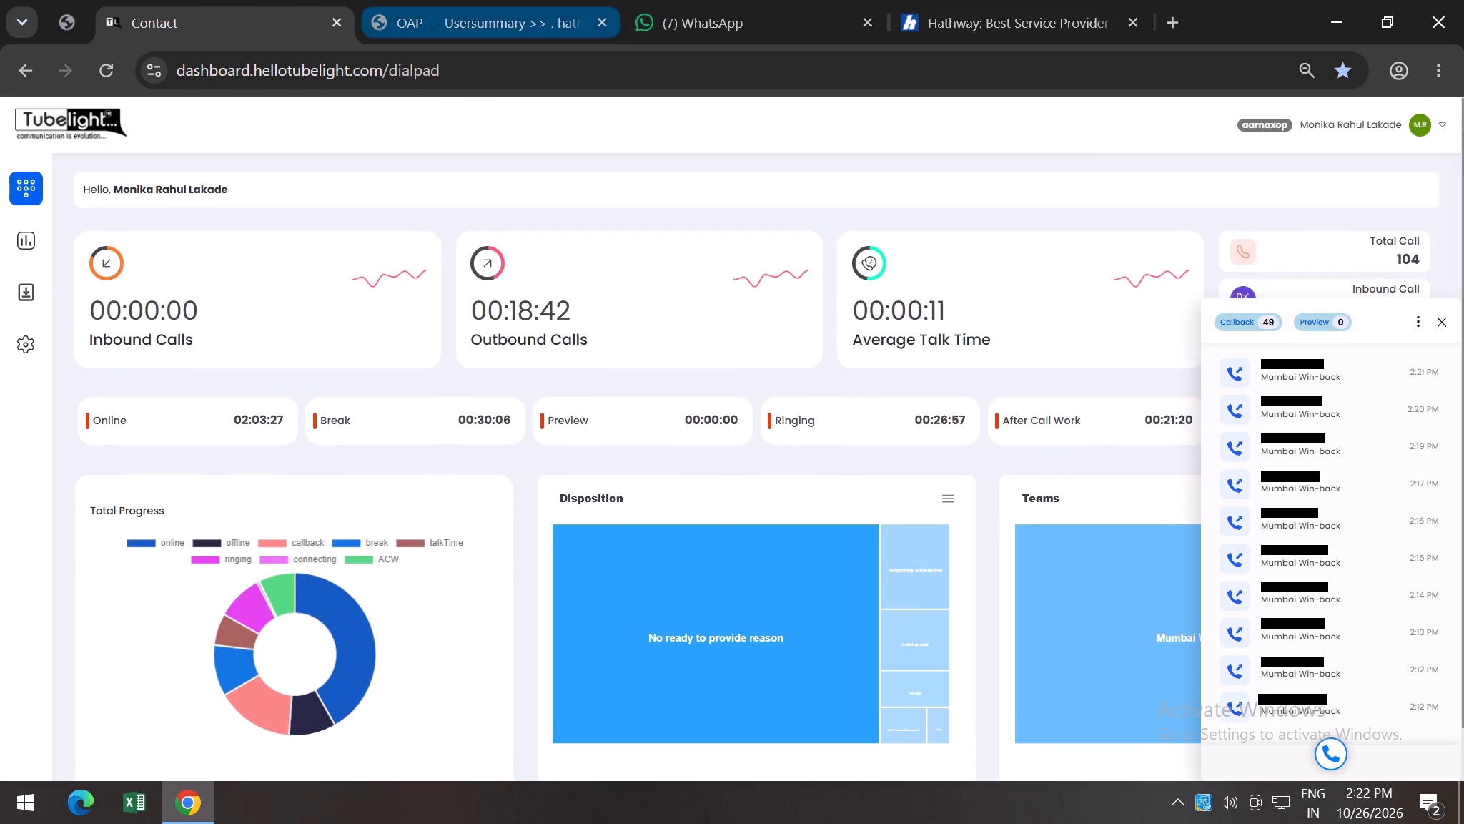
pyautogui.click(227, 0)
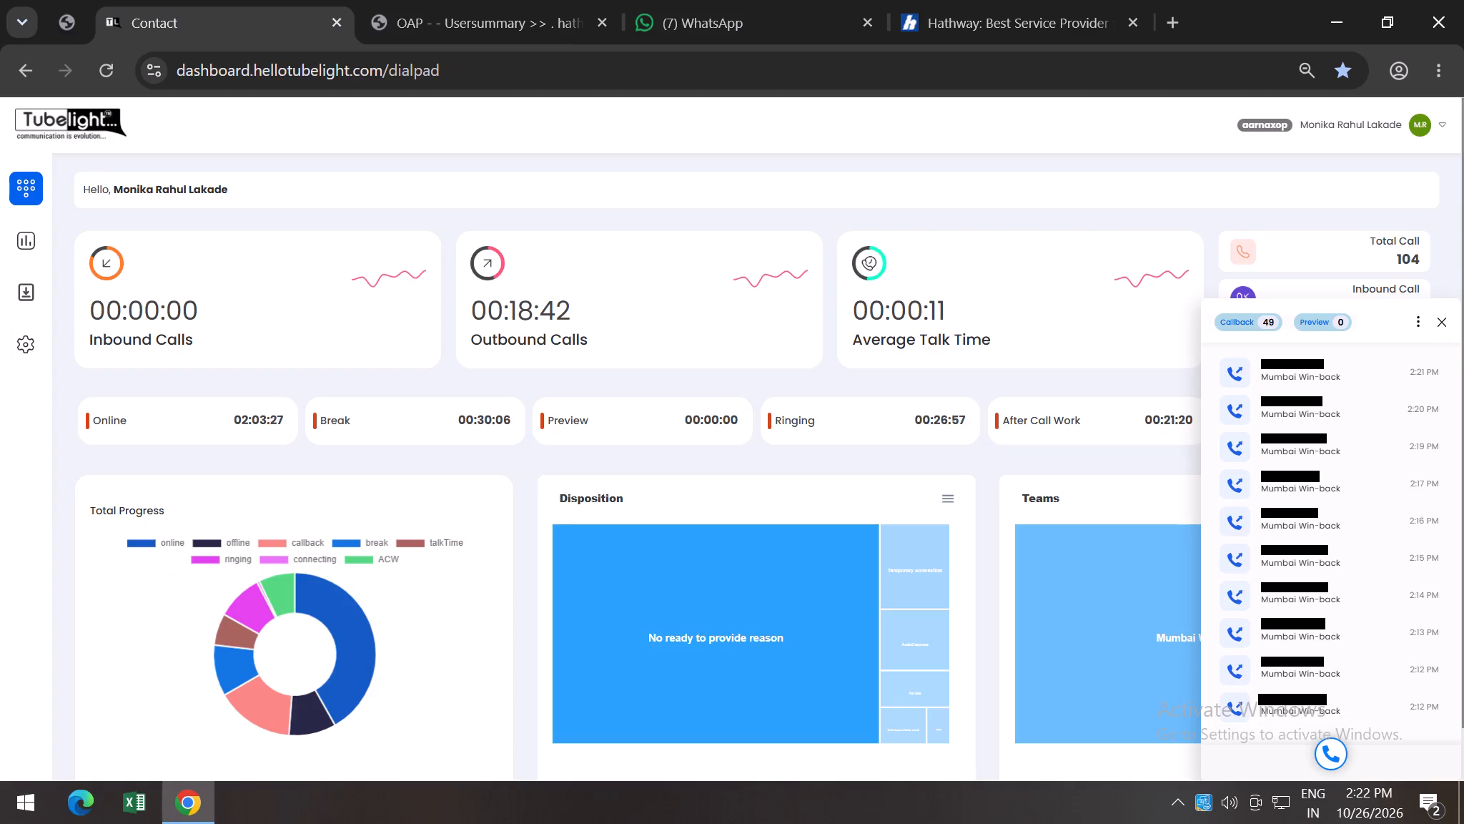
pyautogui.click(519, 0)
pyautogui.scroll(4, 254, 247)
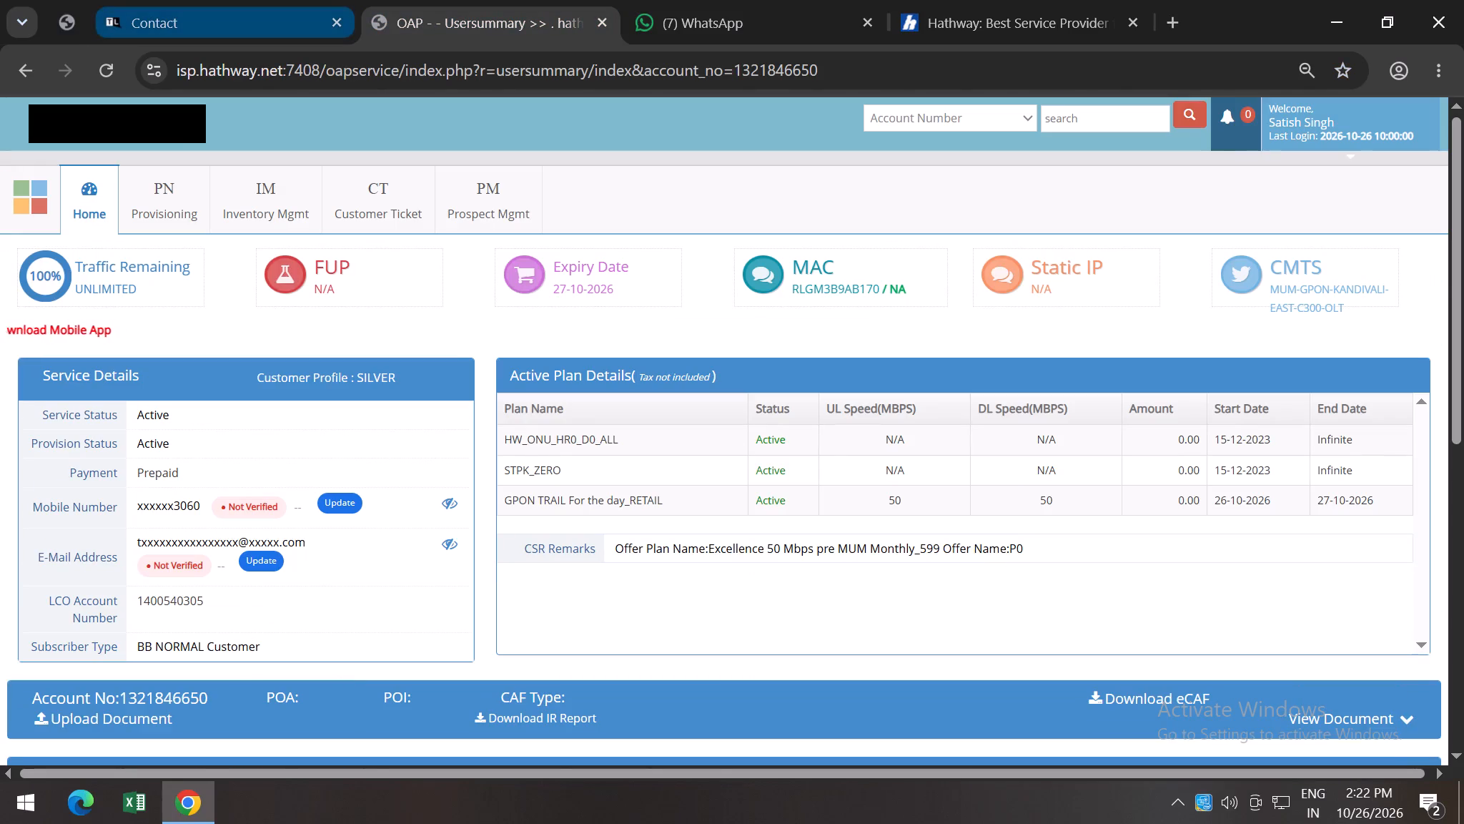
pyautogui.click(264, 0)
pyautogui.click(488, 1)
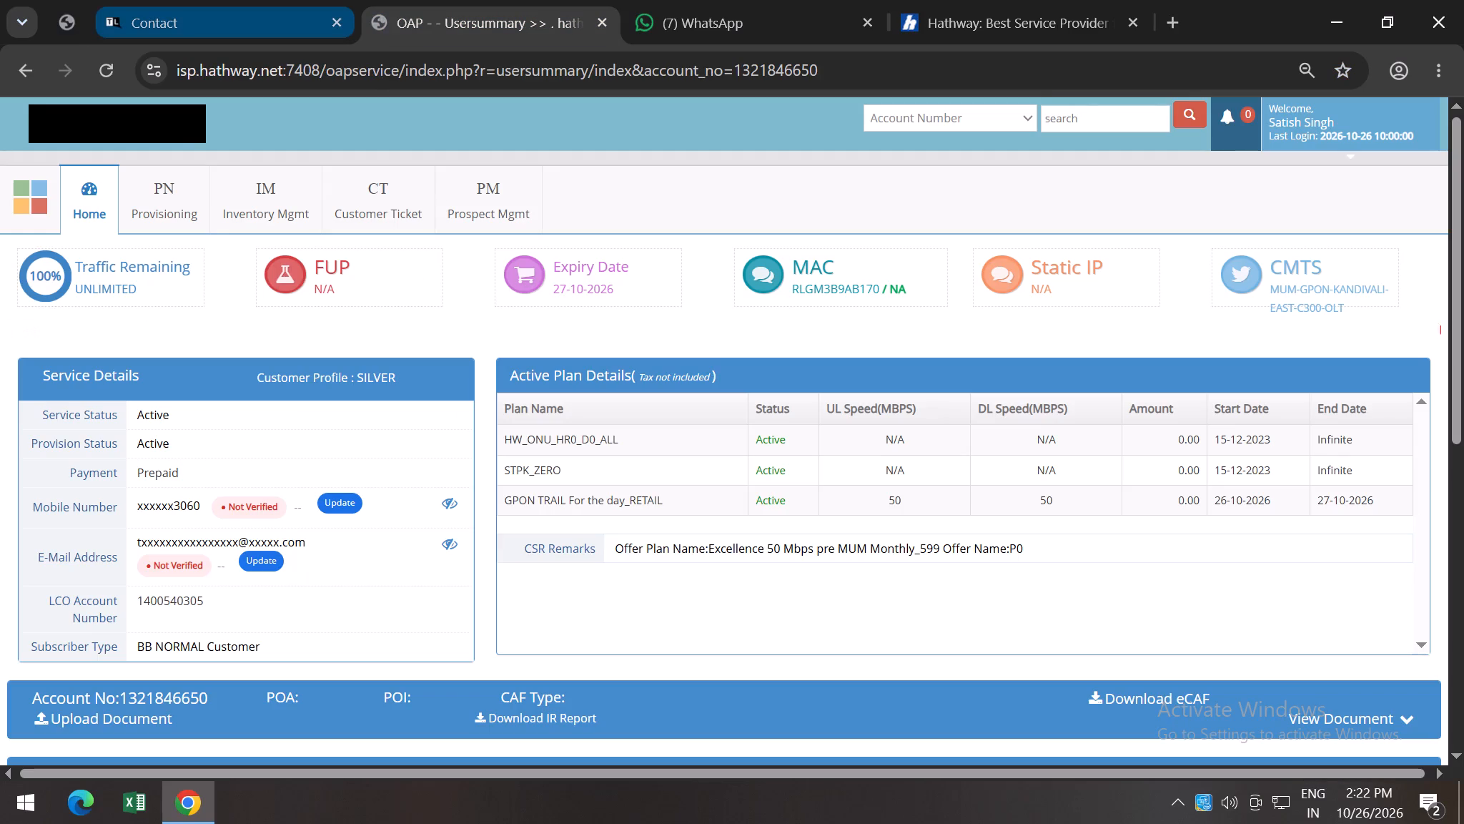
# Return to the Tubelight dialpad and end the current Mumbai Win-back call.
pyautogui.click(279, 14)
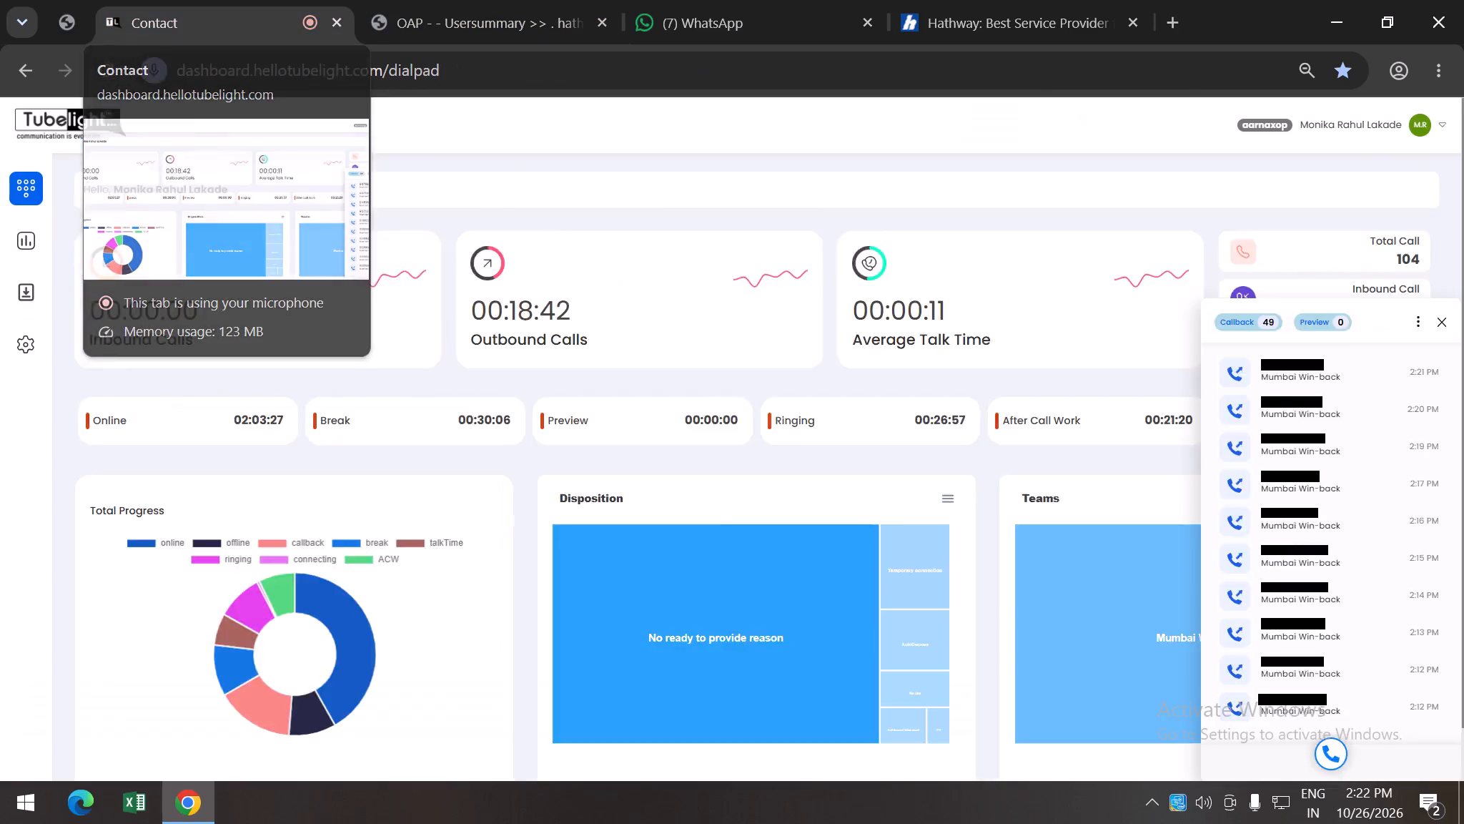
pyautogui.click(1320, 746)
# Tag the Mumbai Win-back call as Personal reasons, Not Required and No ready to provide reason, and submit the disposition.
pyautogui.click(1287, 541)
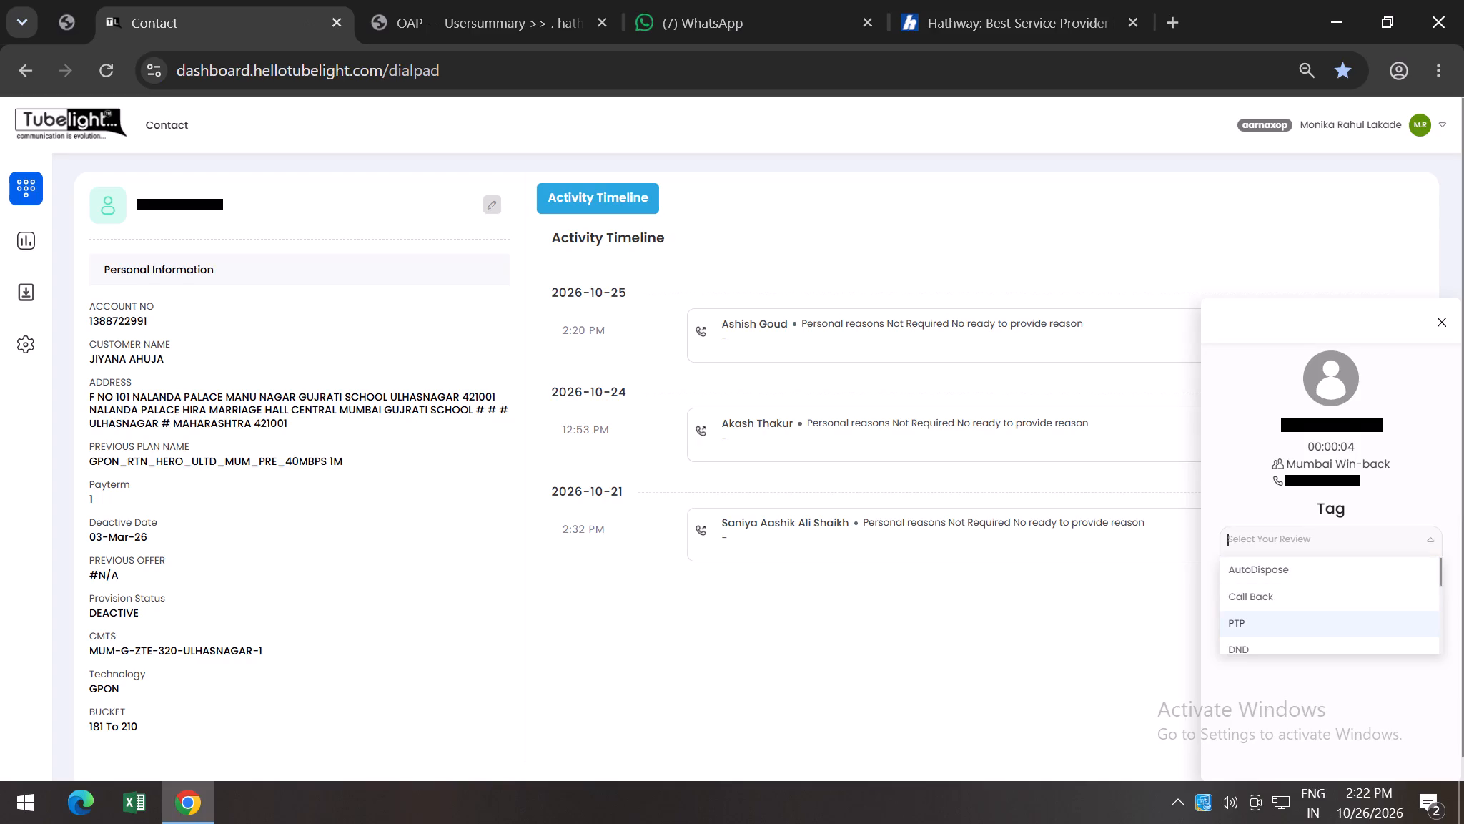
pyautogui.scroll(-1, 1291, 609)
pyautogui.moveTo(1291, 609); pyautogui.dragTo(1297, 604)
pyautogui.click(1348, 536)
pyautogui.moveTo(1280, 620); pyautogui.dragTo(1315, 581)
pyautogui.click(1331, 566)
pyautogui.click(1310, 620)
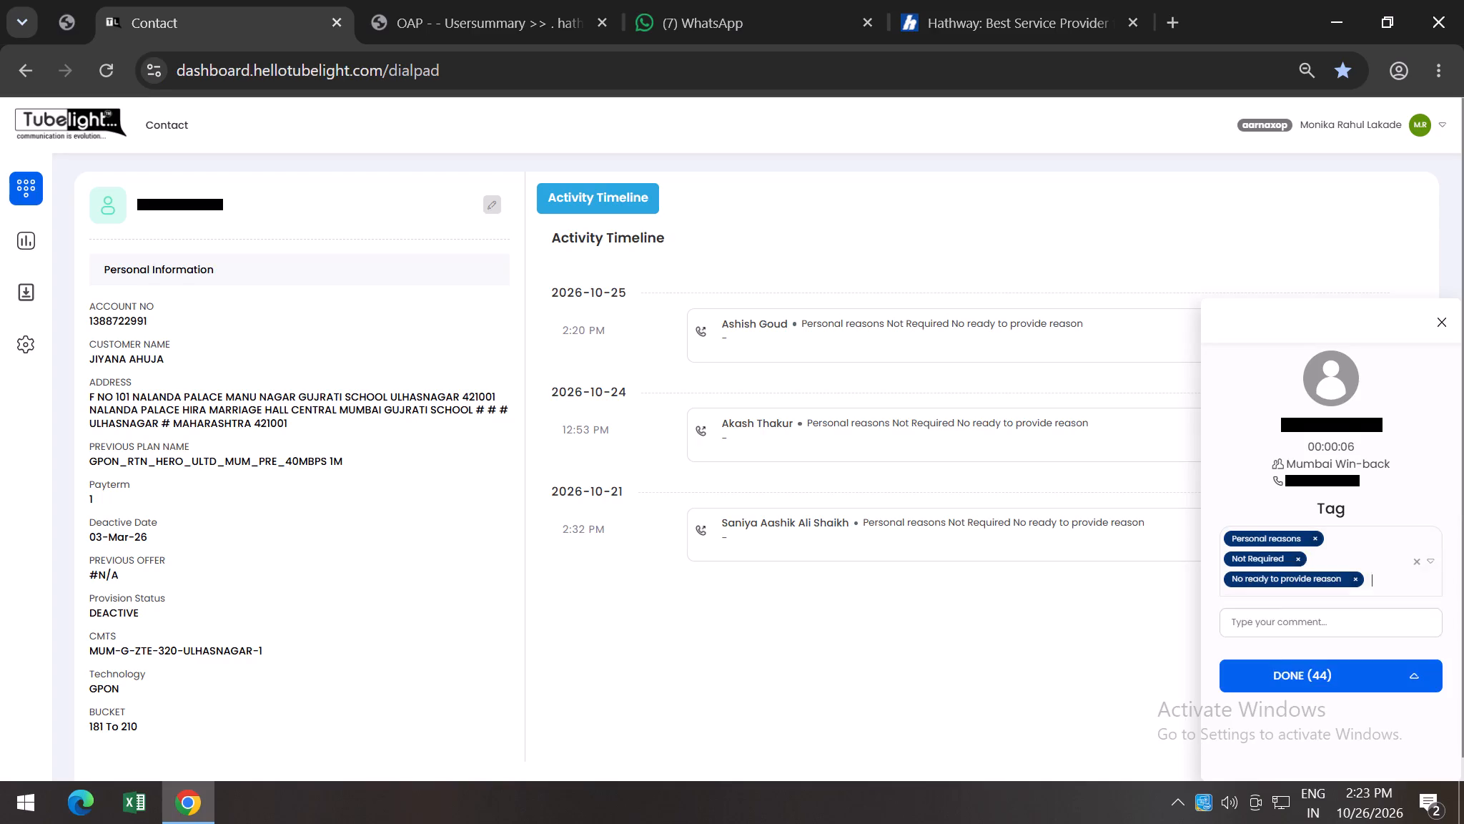
pyautogui.click(1325, 680)
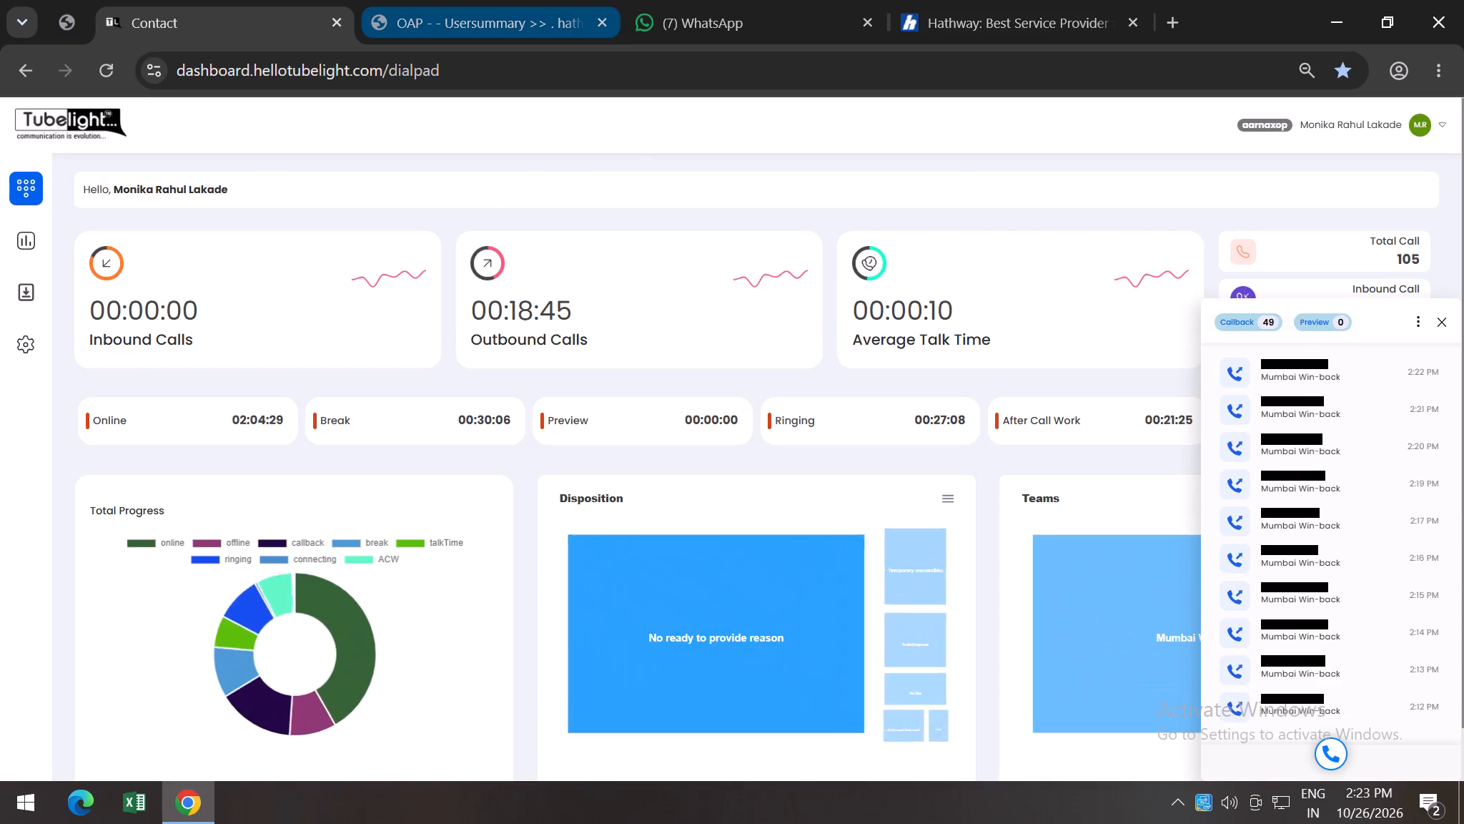
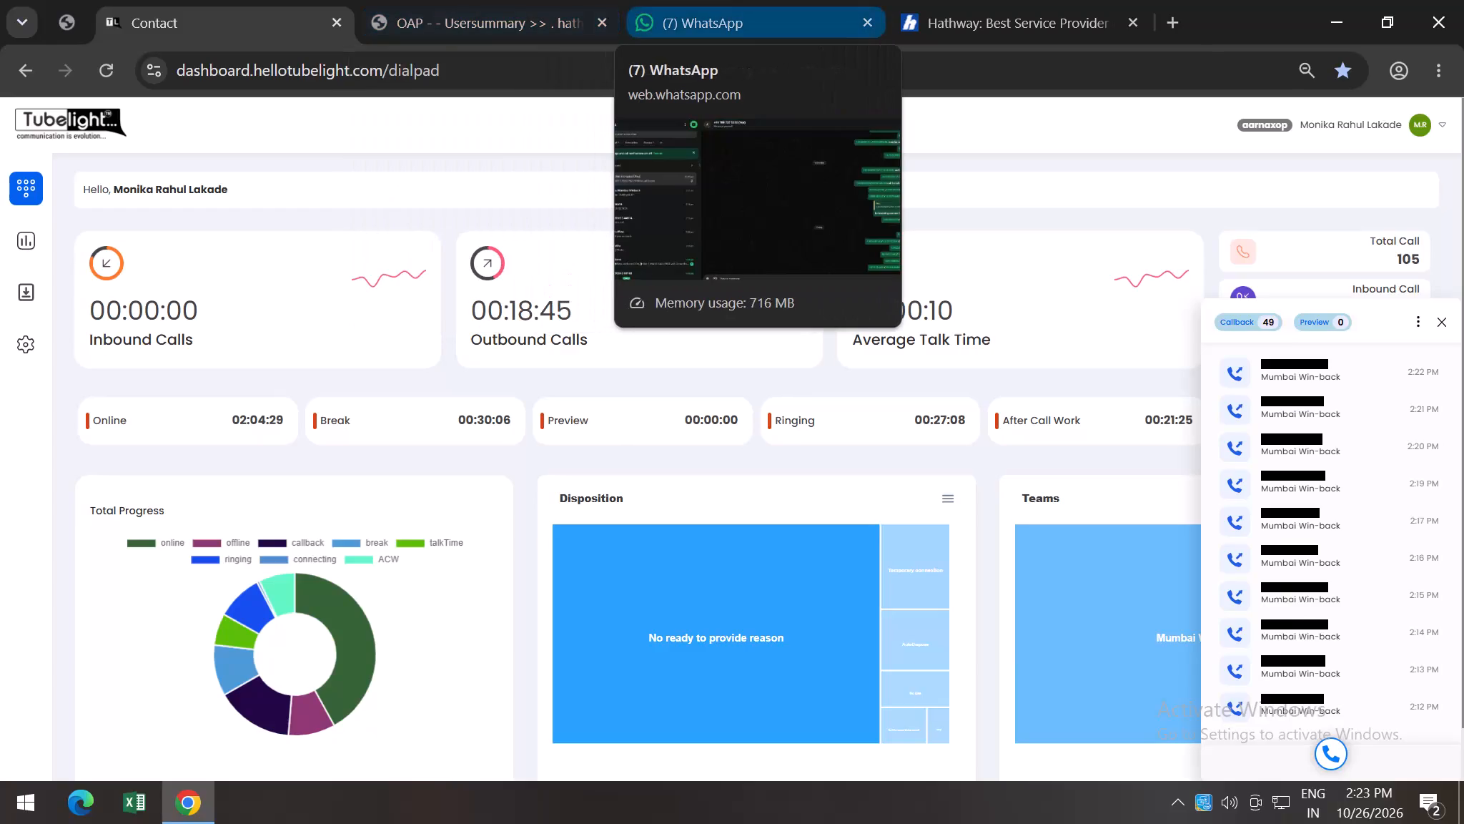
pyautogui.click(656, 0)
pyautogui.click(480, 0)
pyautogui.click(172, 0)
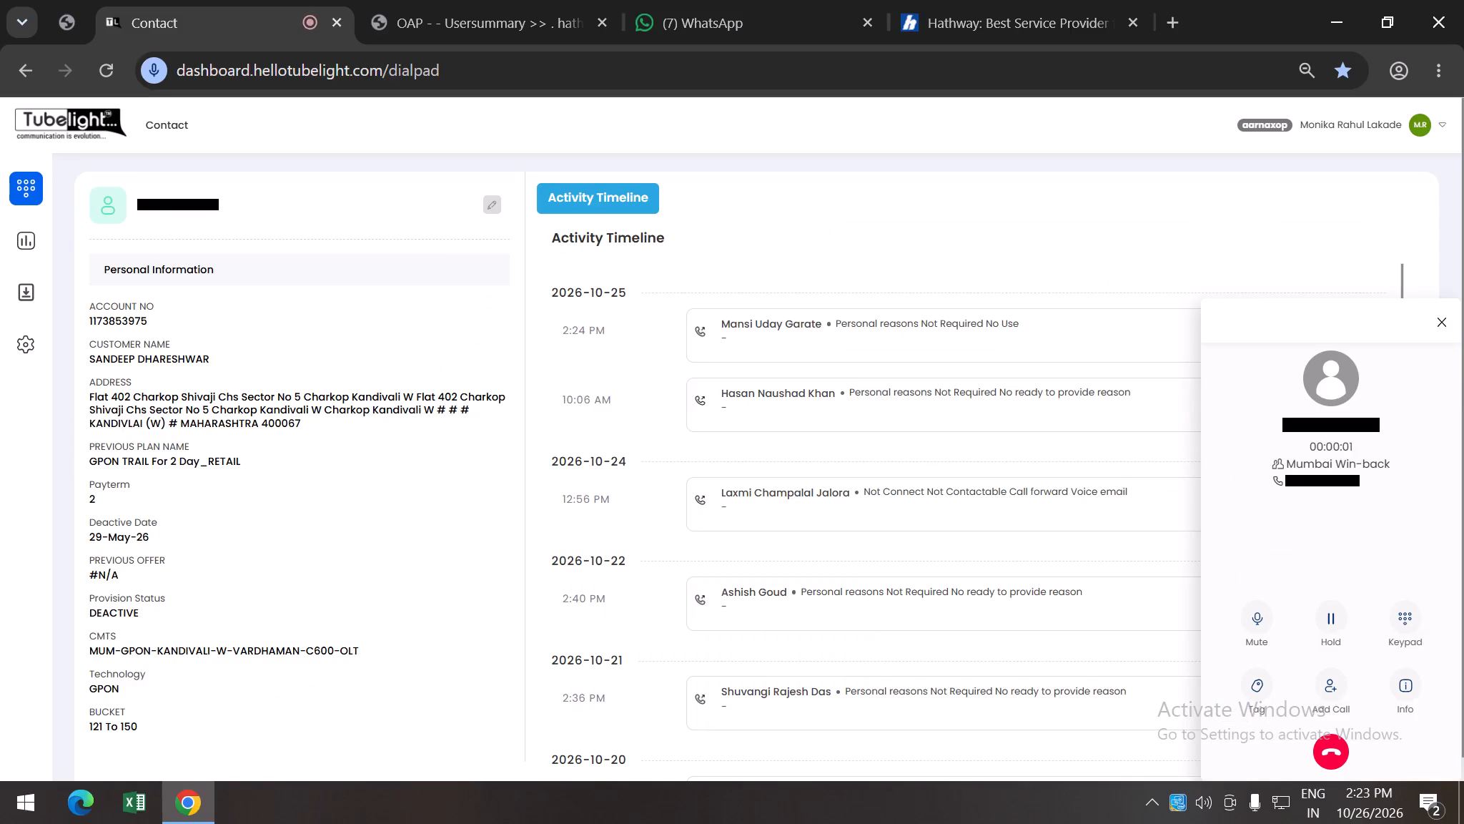
# End the current Mumbai Win-back call and submit its disposition with the tags Personal reasons, Not Required and a final sub-reason.
pyautogui.click(1327, 757)
pyautogui.click(1300, 532)
pyautogui.scroll(-1, 1276, 603)
pyautogui.moveTo(1279, 602); pyautogui.dragTo(1290, 589)
pyautogui.click(1343, 539)
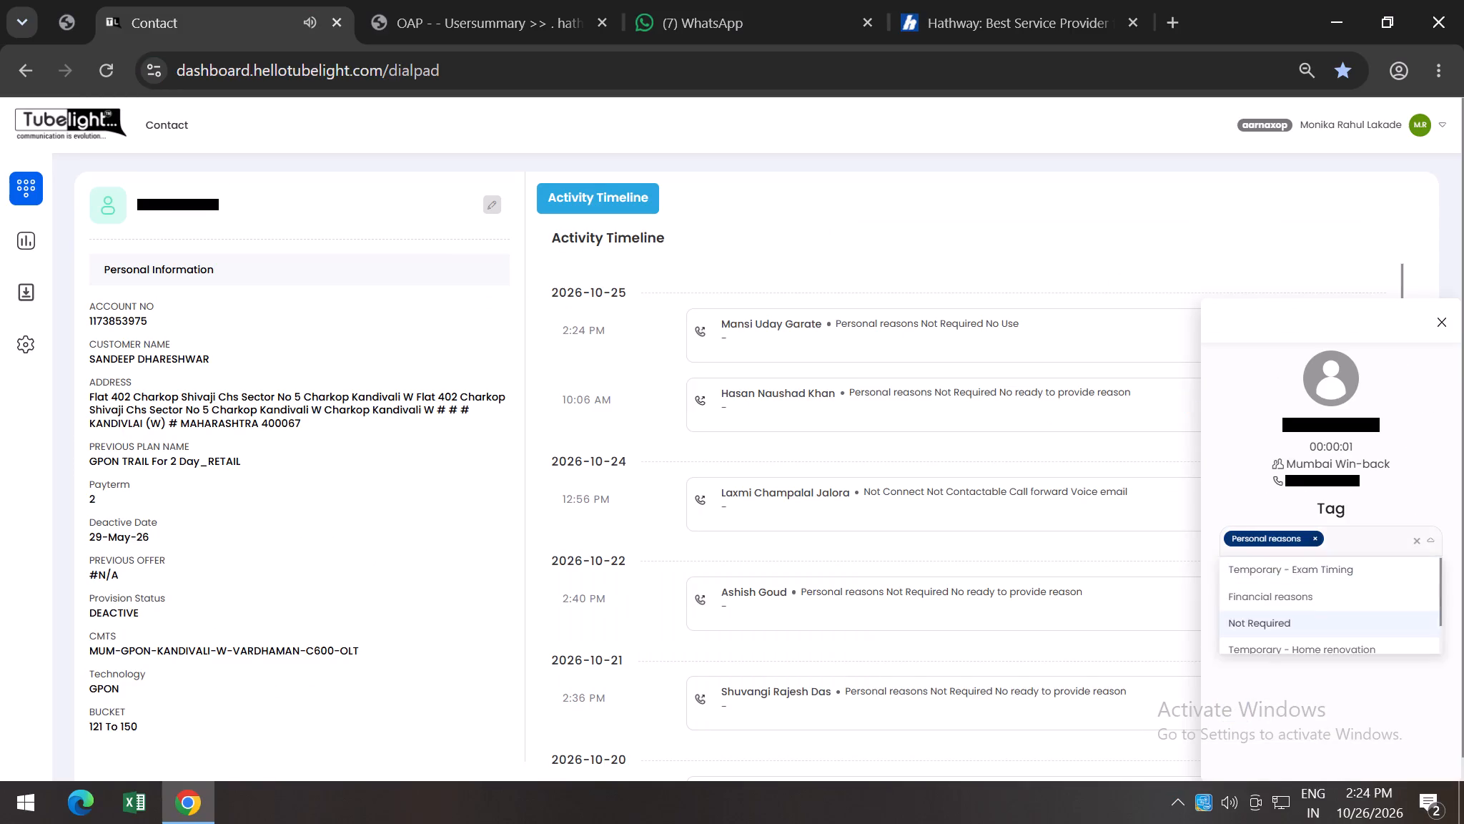
pyautogui.click(1291, 621)
pyautogui.moveTo(1345, 549); pyautogui.dragTo(1342, 556)
pyautogui.click(1324, 609)
pyautogui.click(1327, 663)
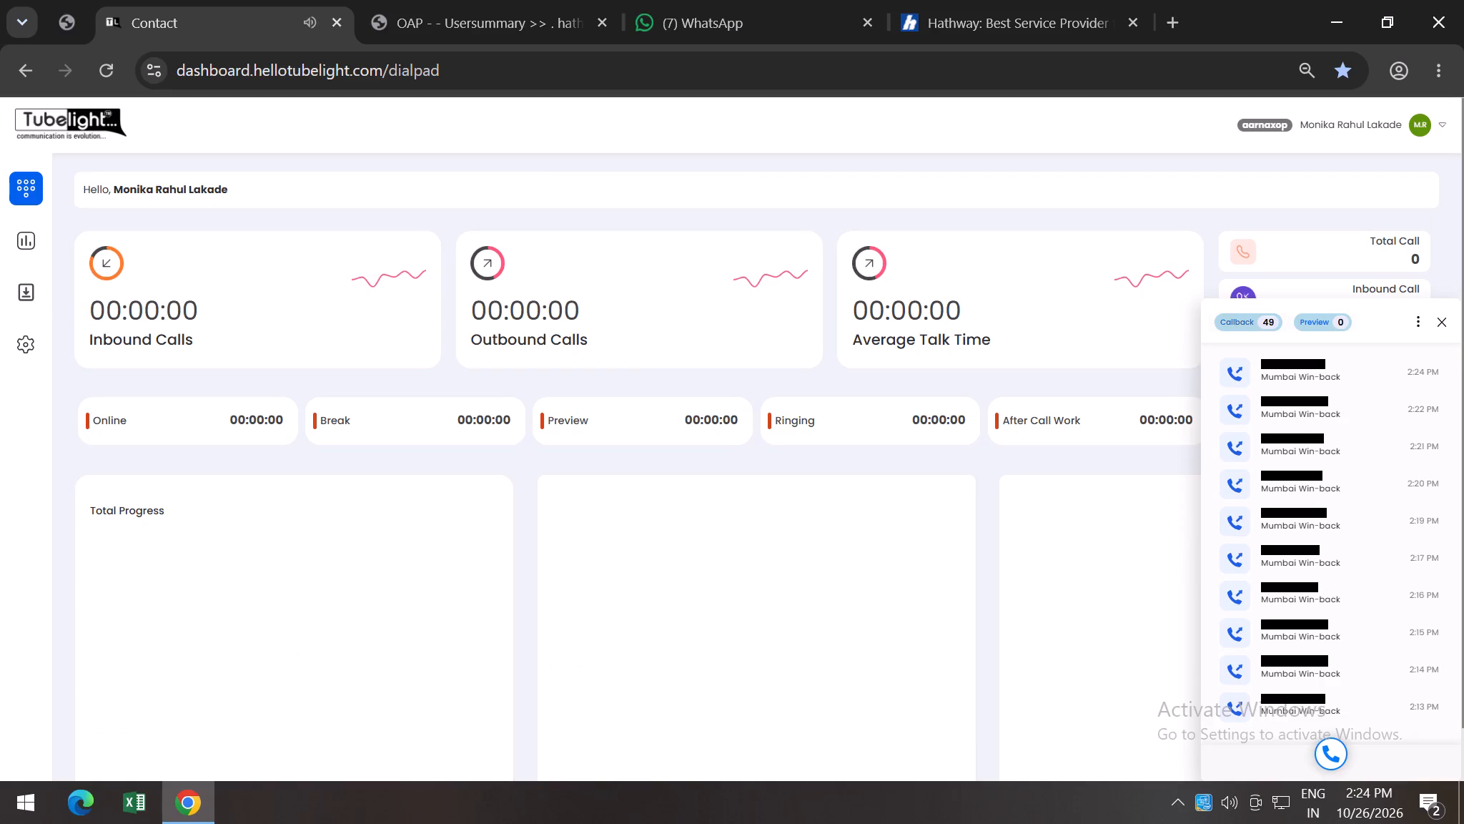
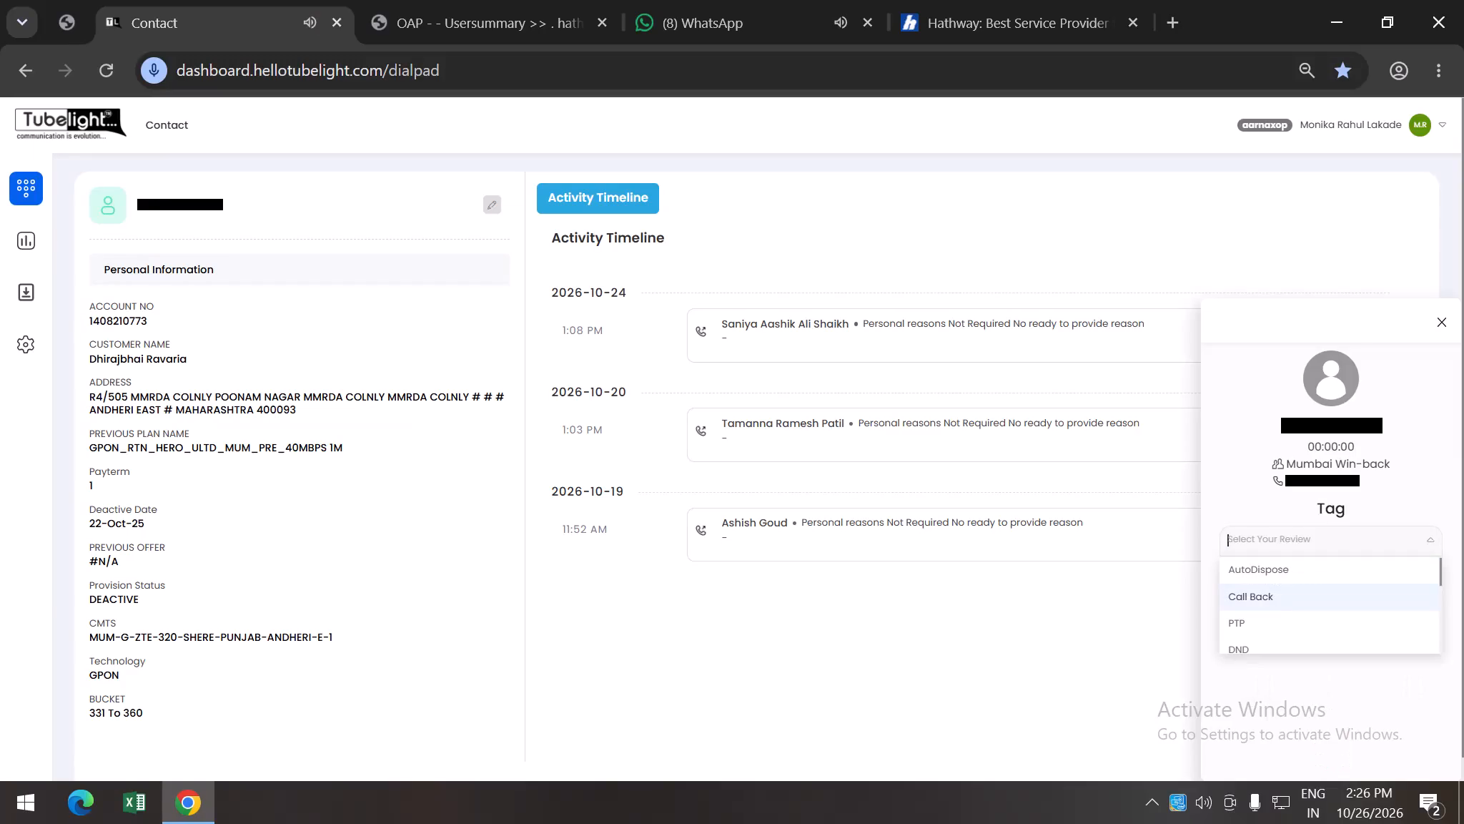
# Tag the ended Mumbai Win-back call as Personal reasons, Not Required and No ready to provide reason, and submit the disposition.
pyautogui.scroll(-1, 1308, 609)
pyautogui.click(1308, 609)
pyautogui.moveTo(1352, 532); pyautogui.dragTo(1348, 544)
pyautogui.click(1312, 632)
pyautogui.click(1328, 560)
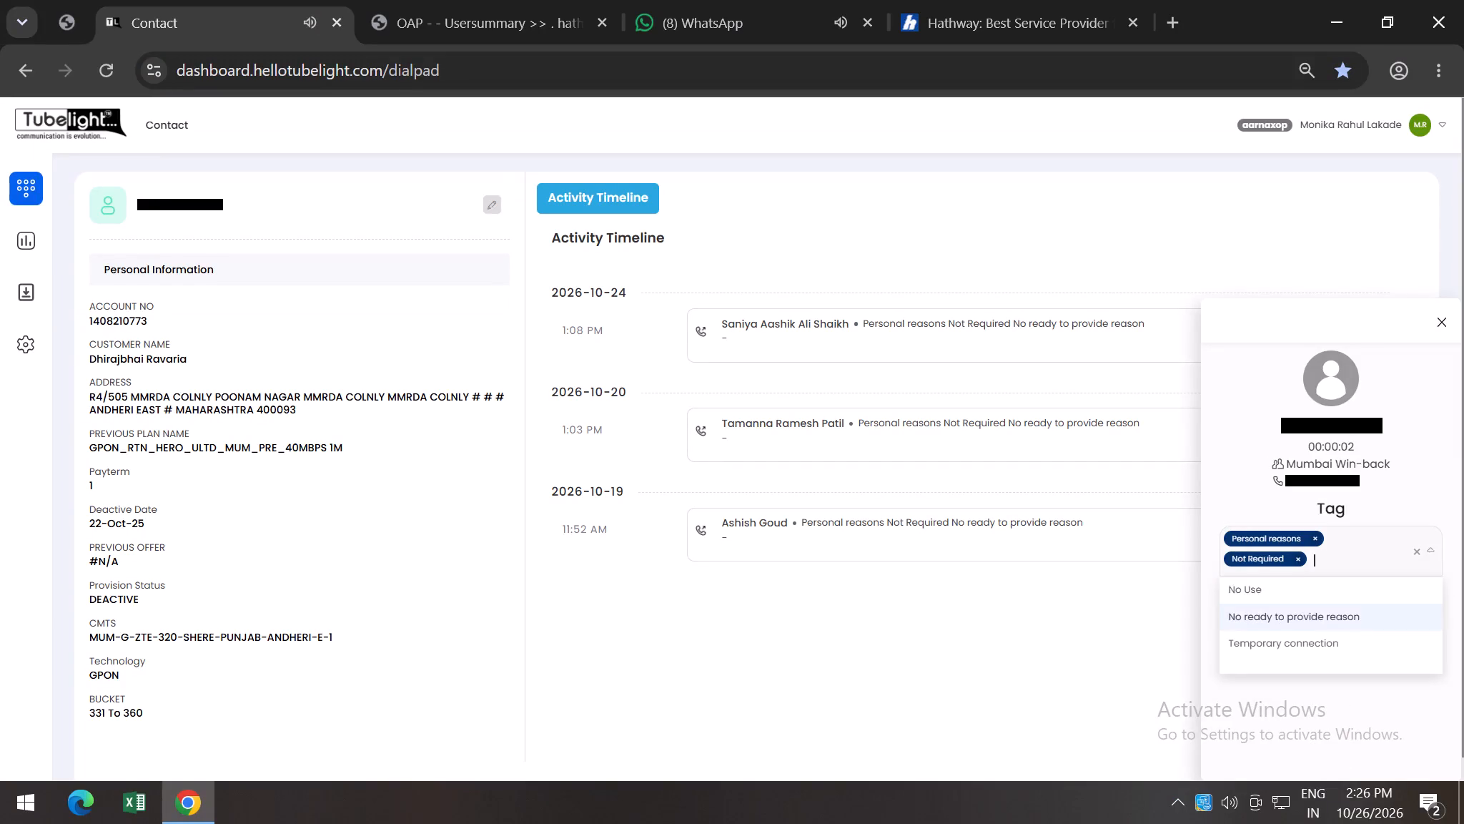
pyautogui.click(1316, 623)
pyautogui.click(1315, 678)
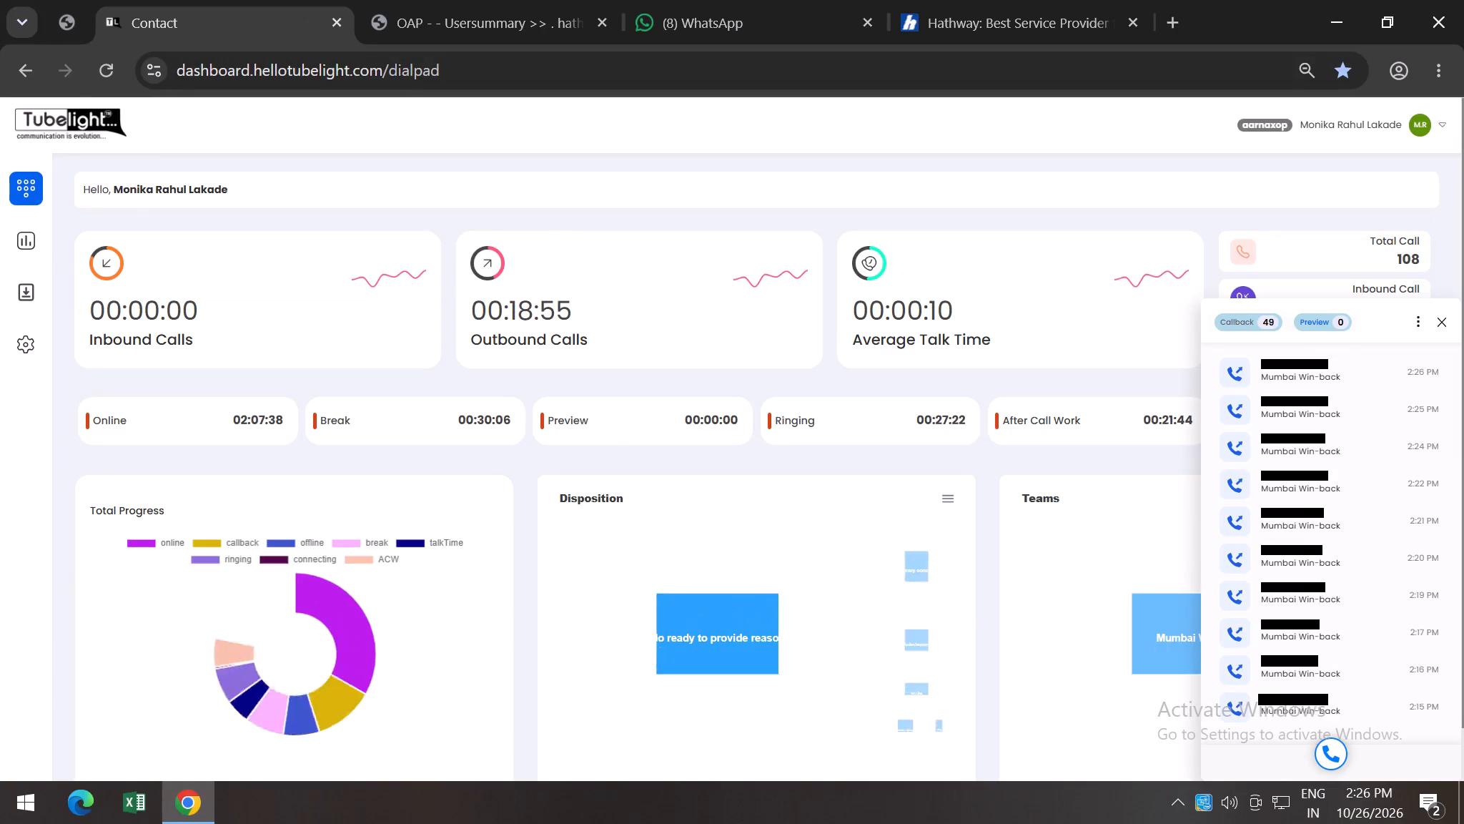
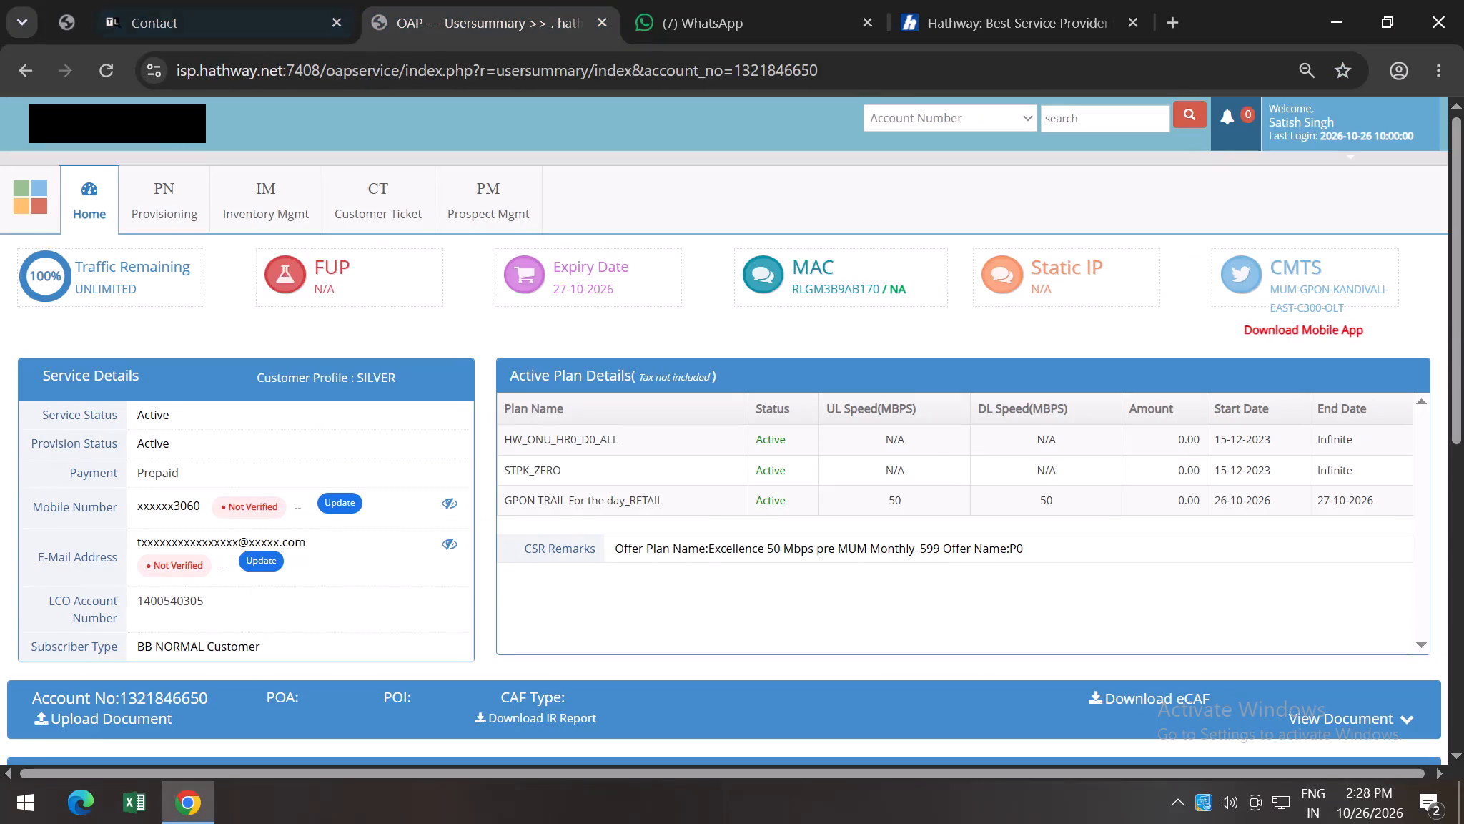
# Return to the Tubelight dialpad and end the current Mumbai Win-back call.
pyautogui.click(236, 6)
pyautogui.click(1343, 751)
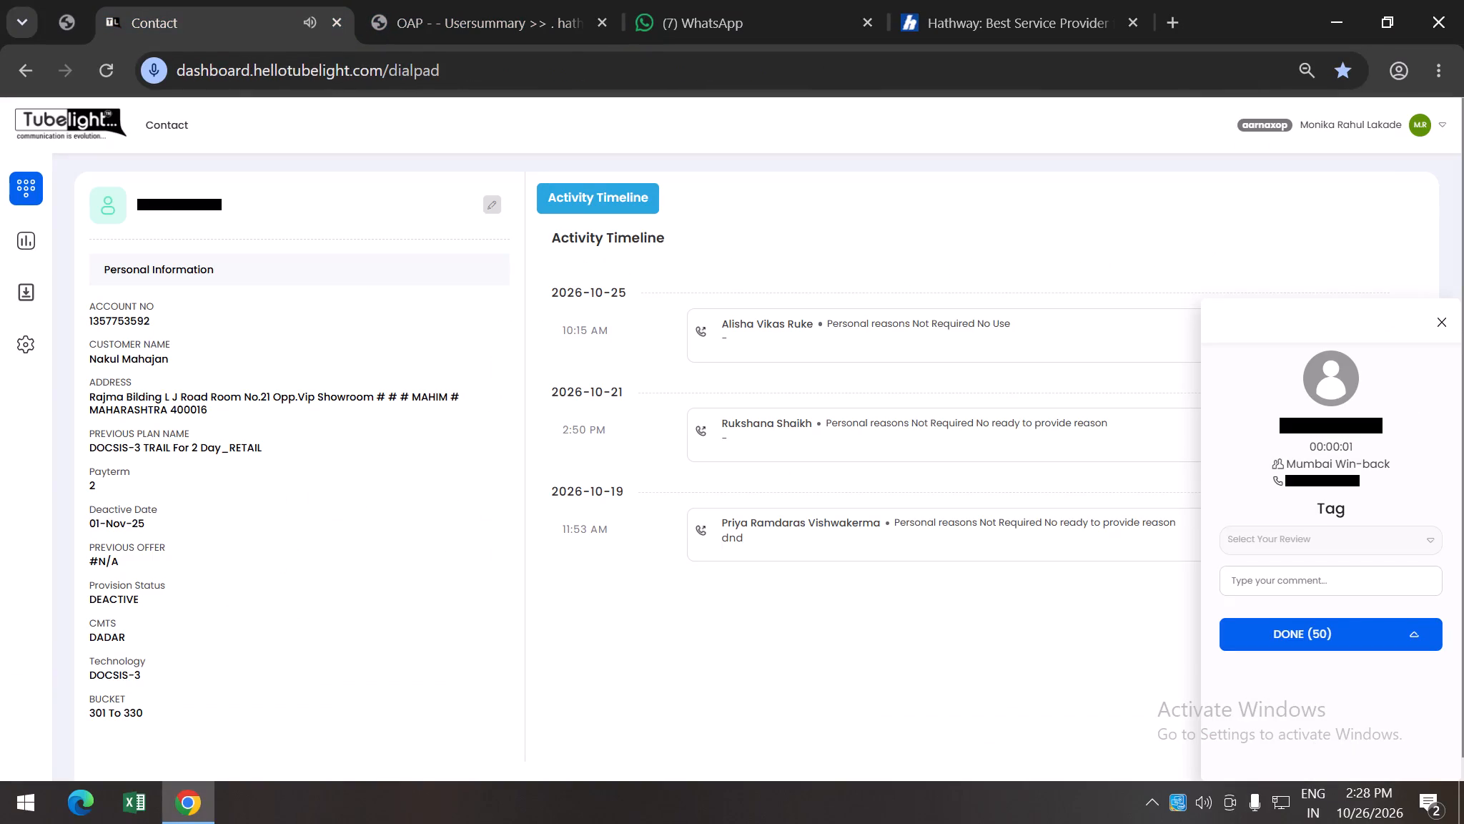
# Tag the Mumbai Win-back call as Personal reasons, Not Required and No ready to provide reason, and submit the disposition.
pyautogui.click(1332, 541)
pyautogui.scroll(-2, 1290, 608)
pyautogui.scroll(1, 1292, 596)
pyautogui.click(1292, 596)
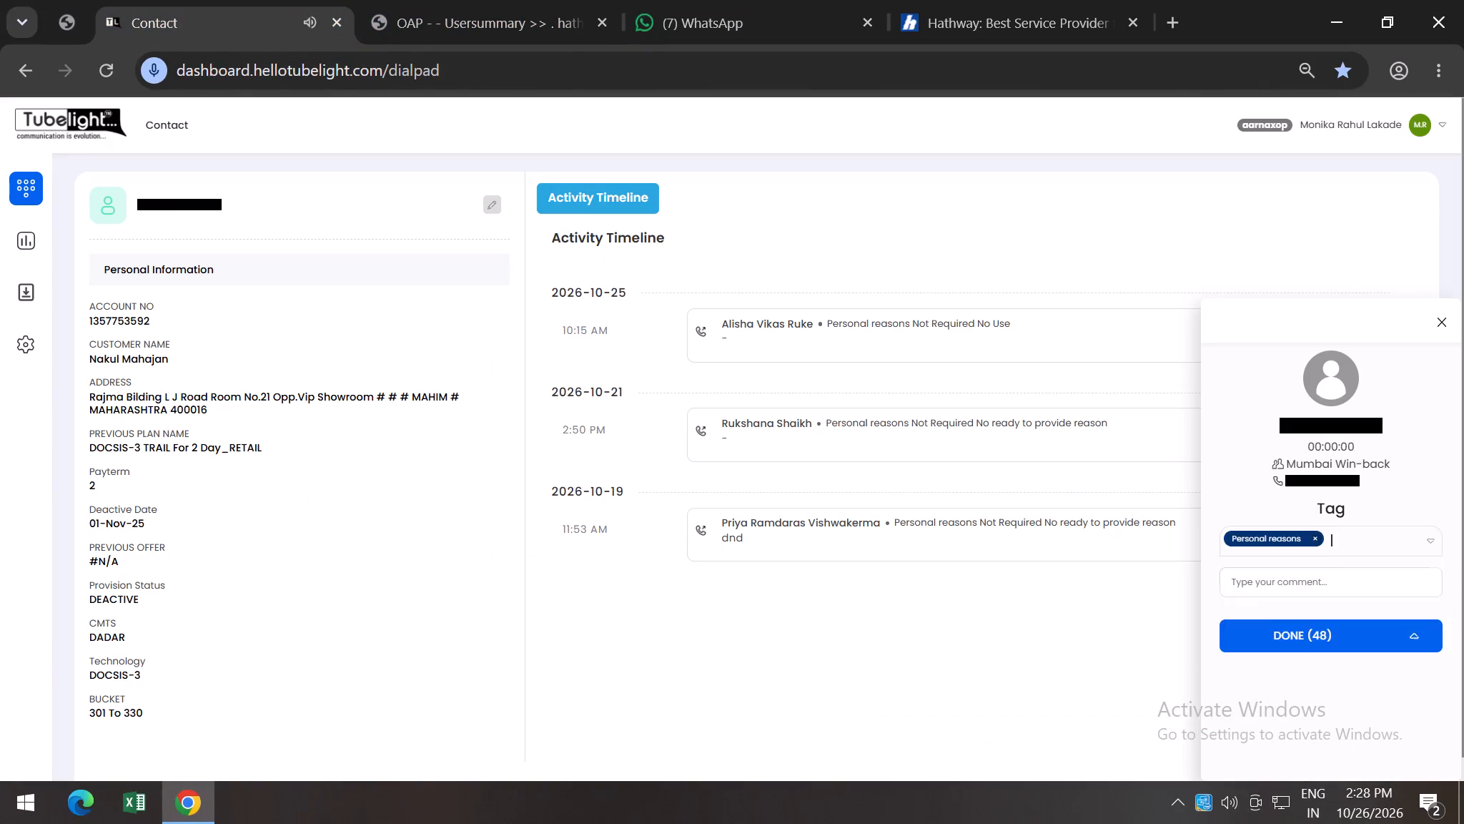
pyautogui.click(1342, 537)
pyautogui.click(1264, 630)
pyautogui.click(1330, 550)
pyautogui.click(1308, 609)
pyautogui.click(1387, 583)
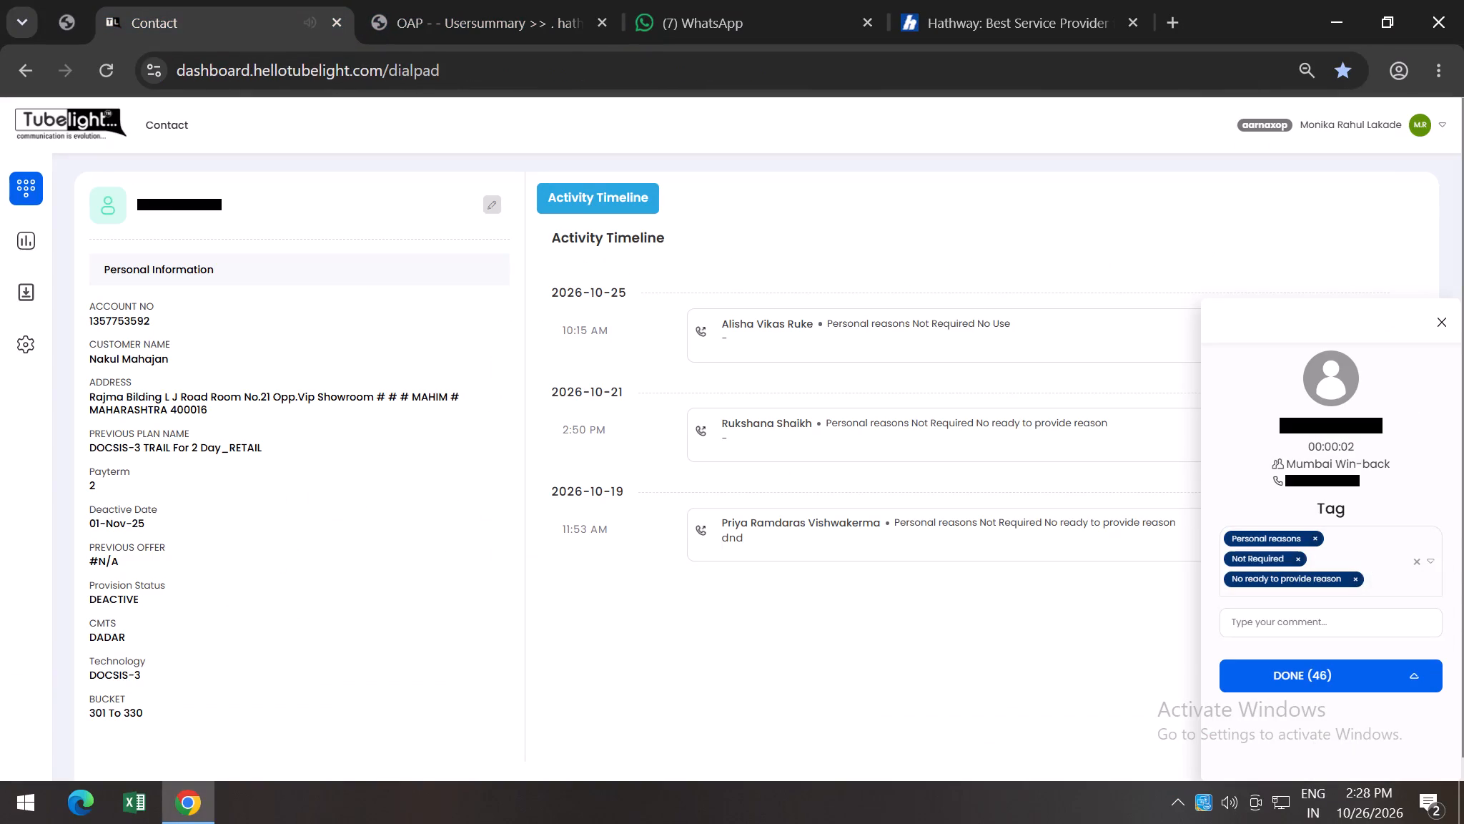
pyautogui.click(1318, 662)
# Switch to the Hathway subscriber summary page.
pyautogui.click(564, 1)
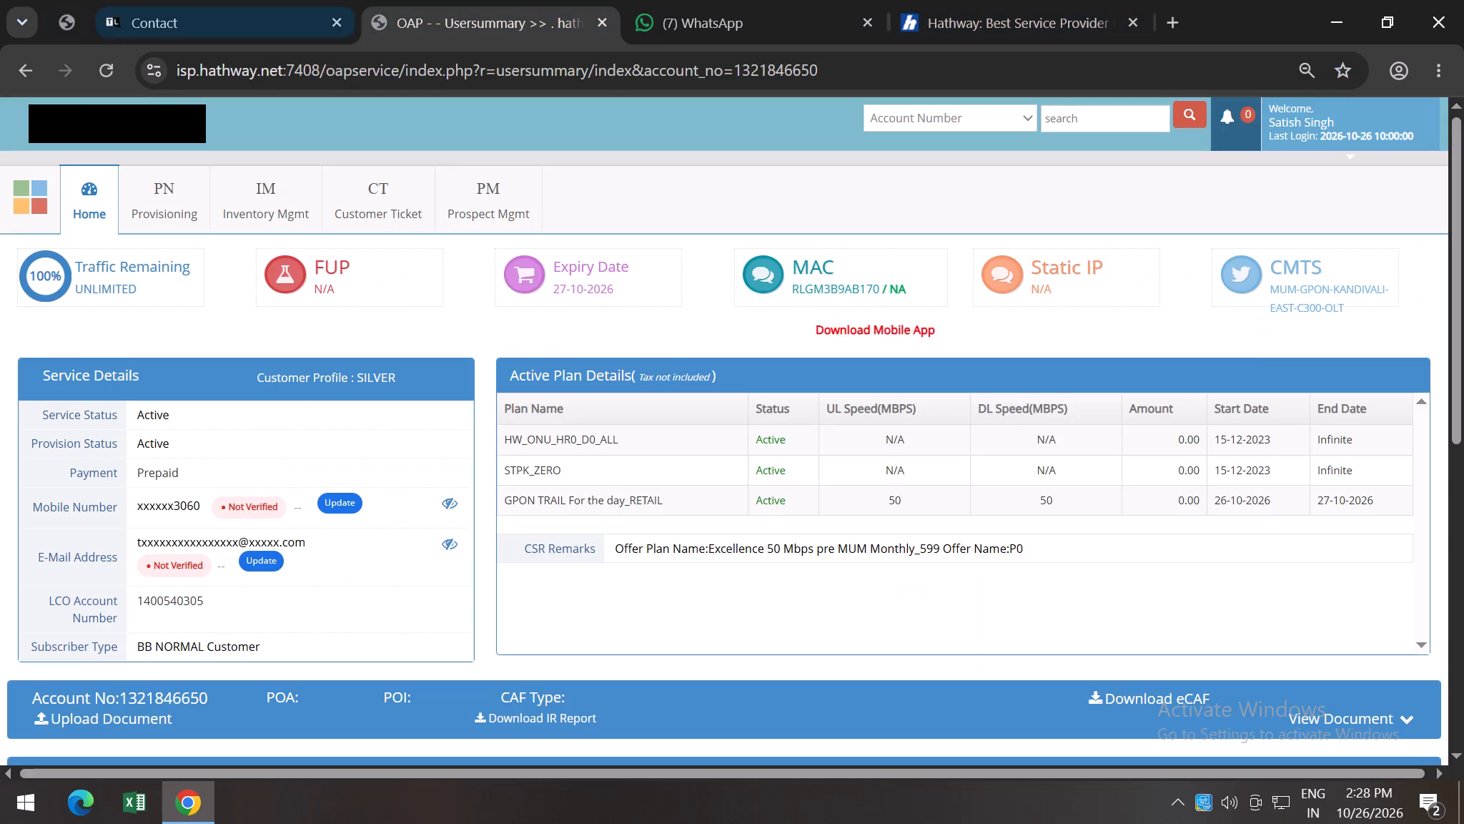
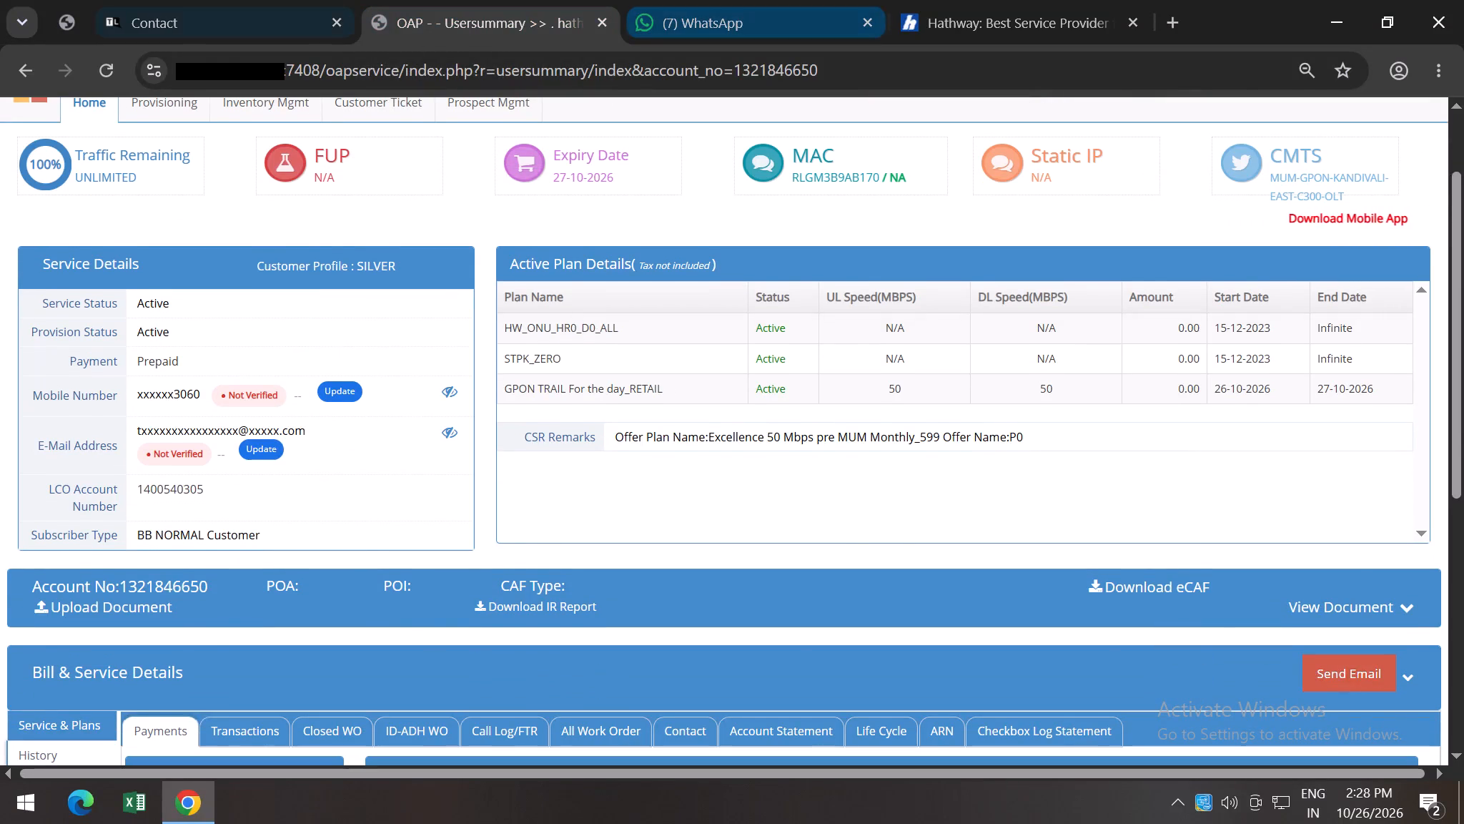
# Return to the Tubelight dialpad and copy the phone number of the most recent Mumbai Win-back callback.
pyautogui.click(268, 9)
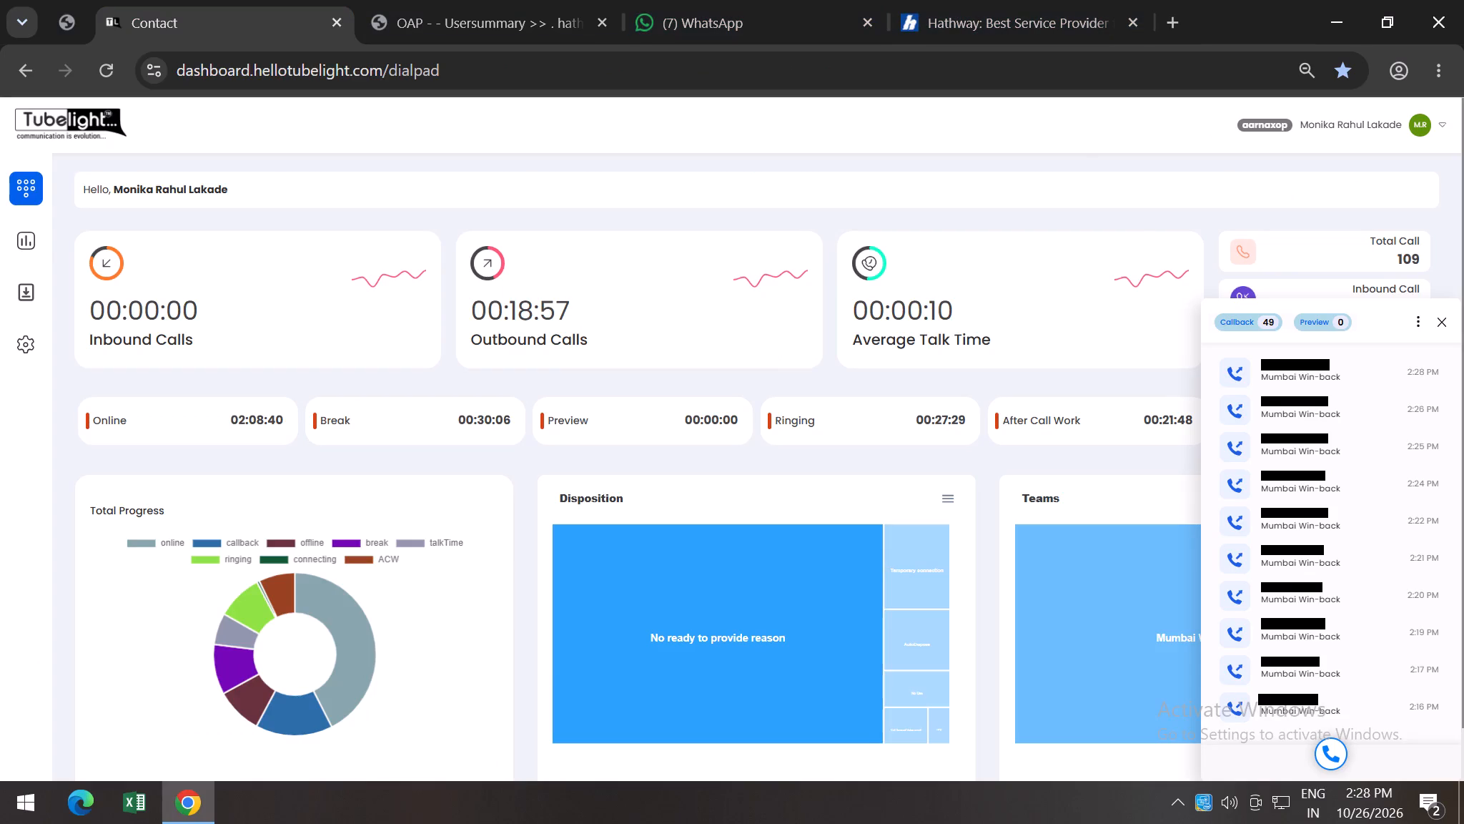
pyautogui.doubleClick(1295, 358)
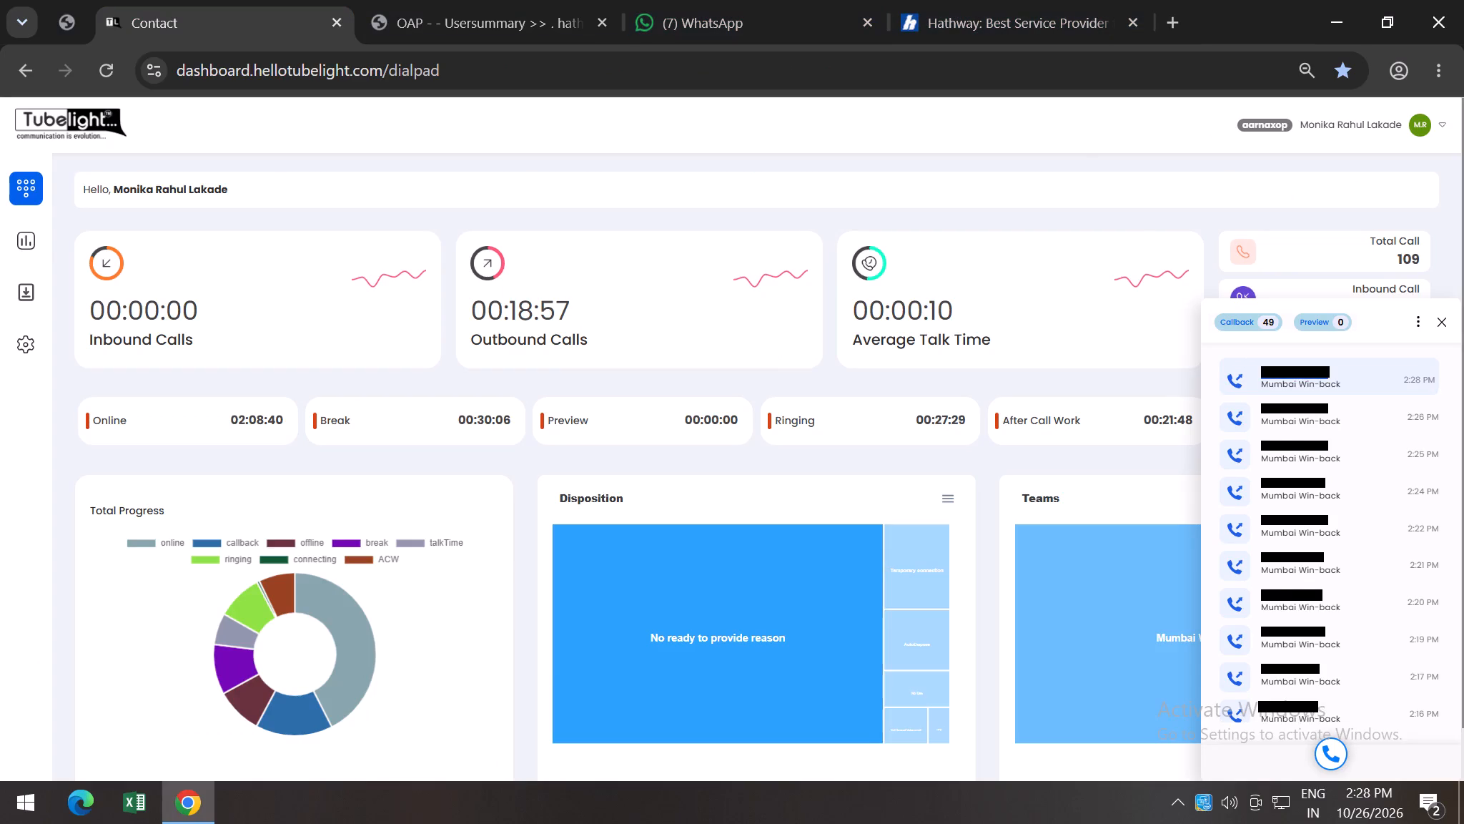
pyautogui.hotkey('ctrl', 'c')
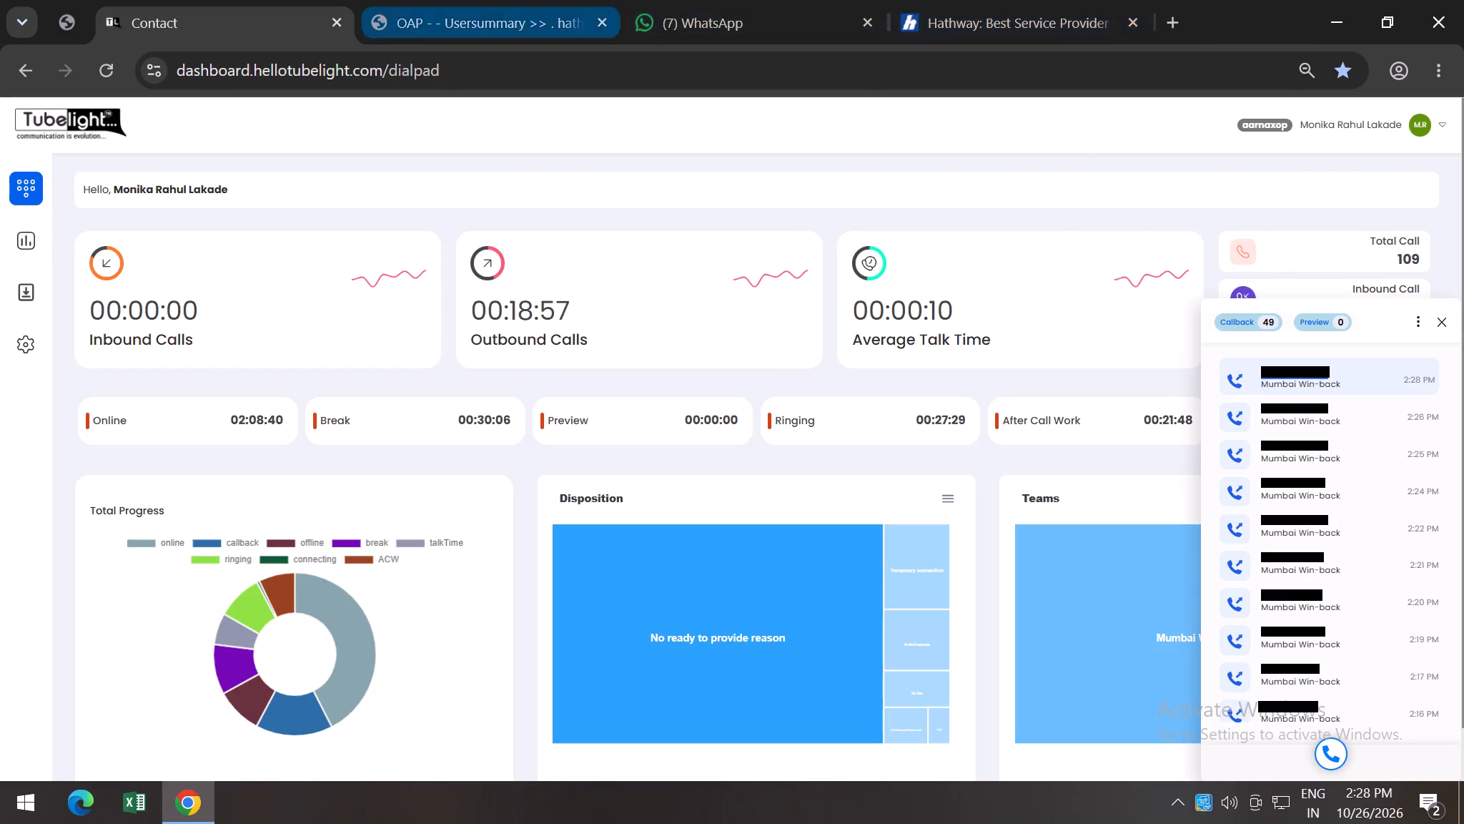
# Switch to the Hathway subscriber summary page and search for the copied number as a Registered Mobile Number.
pyautogui.click(523, 24)
pyautogui.scroll(2, 914, 157)
pyautogui.click(1079, 128)
pyautogui.rightClick(1079, 128)
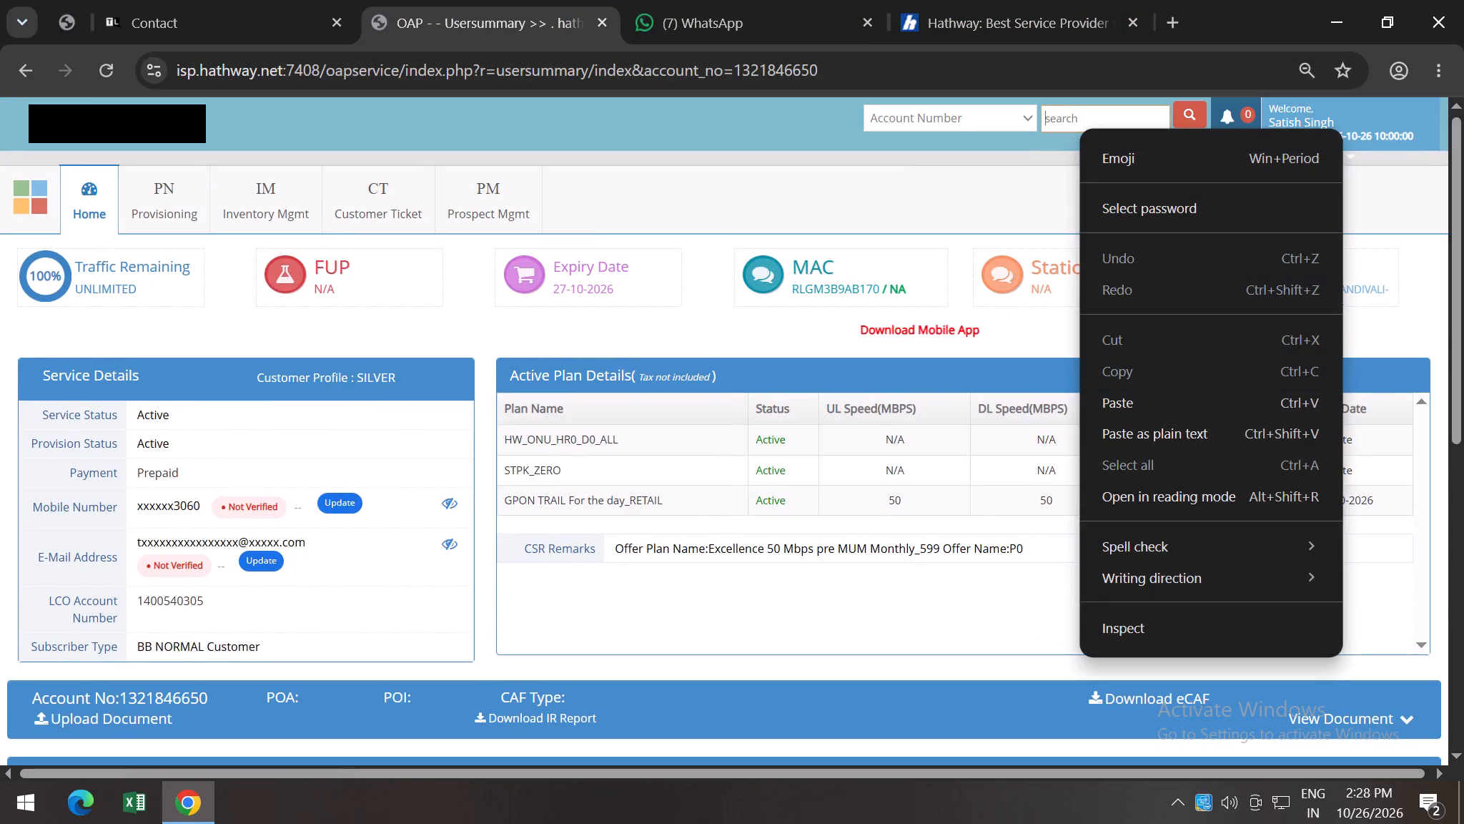
pyautogui.click(1109, 408)
pyautogui.click(1021, 119)
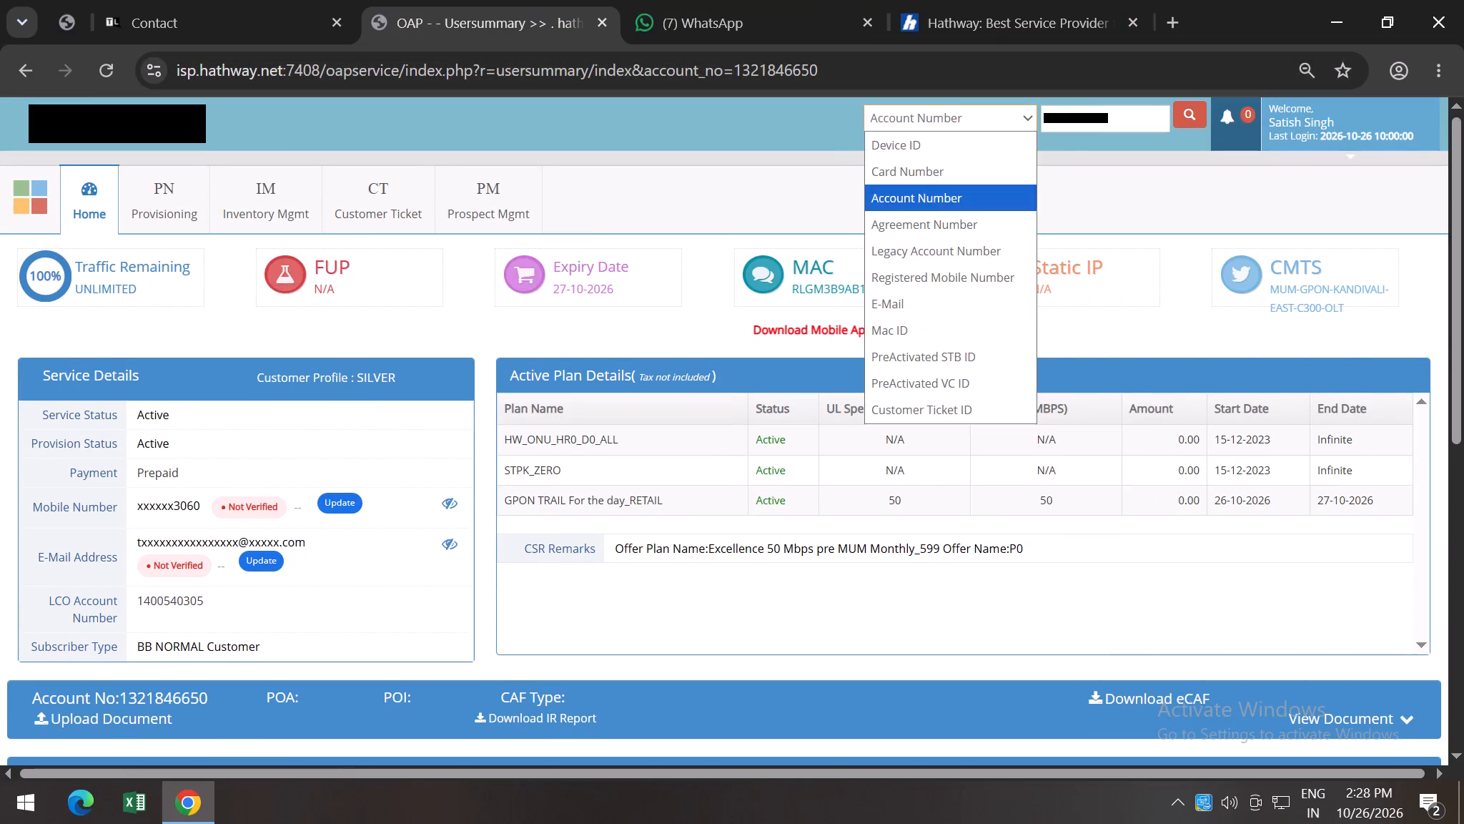
pyautogui.click(983, 270)
pyautogui.click(1197, 112)
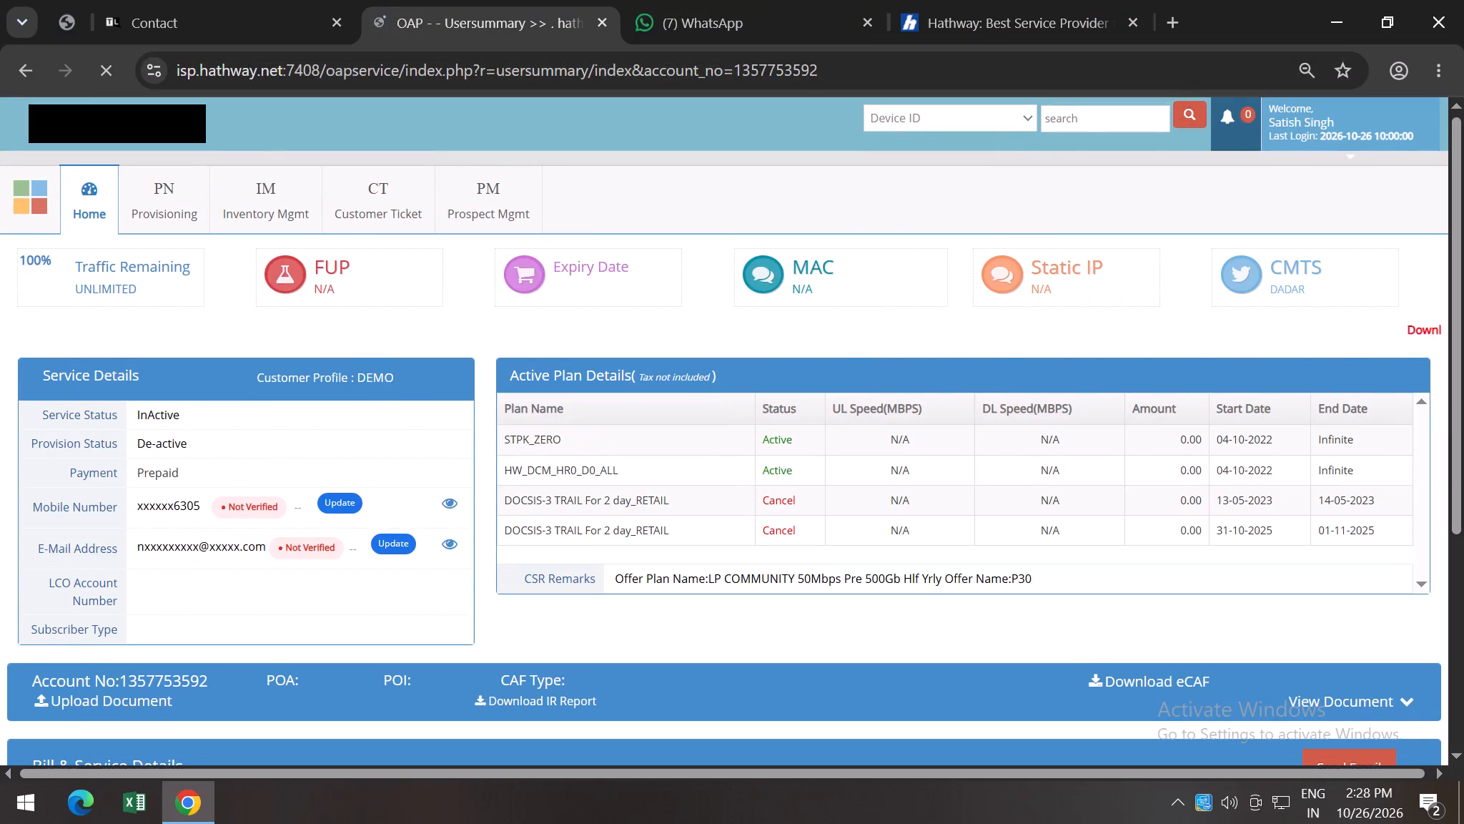
# Reveal the subscriber's masked mobile number and e-mail address in the service details.
pyautogui.scroll(-1, 447, 394)
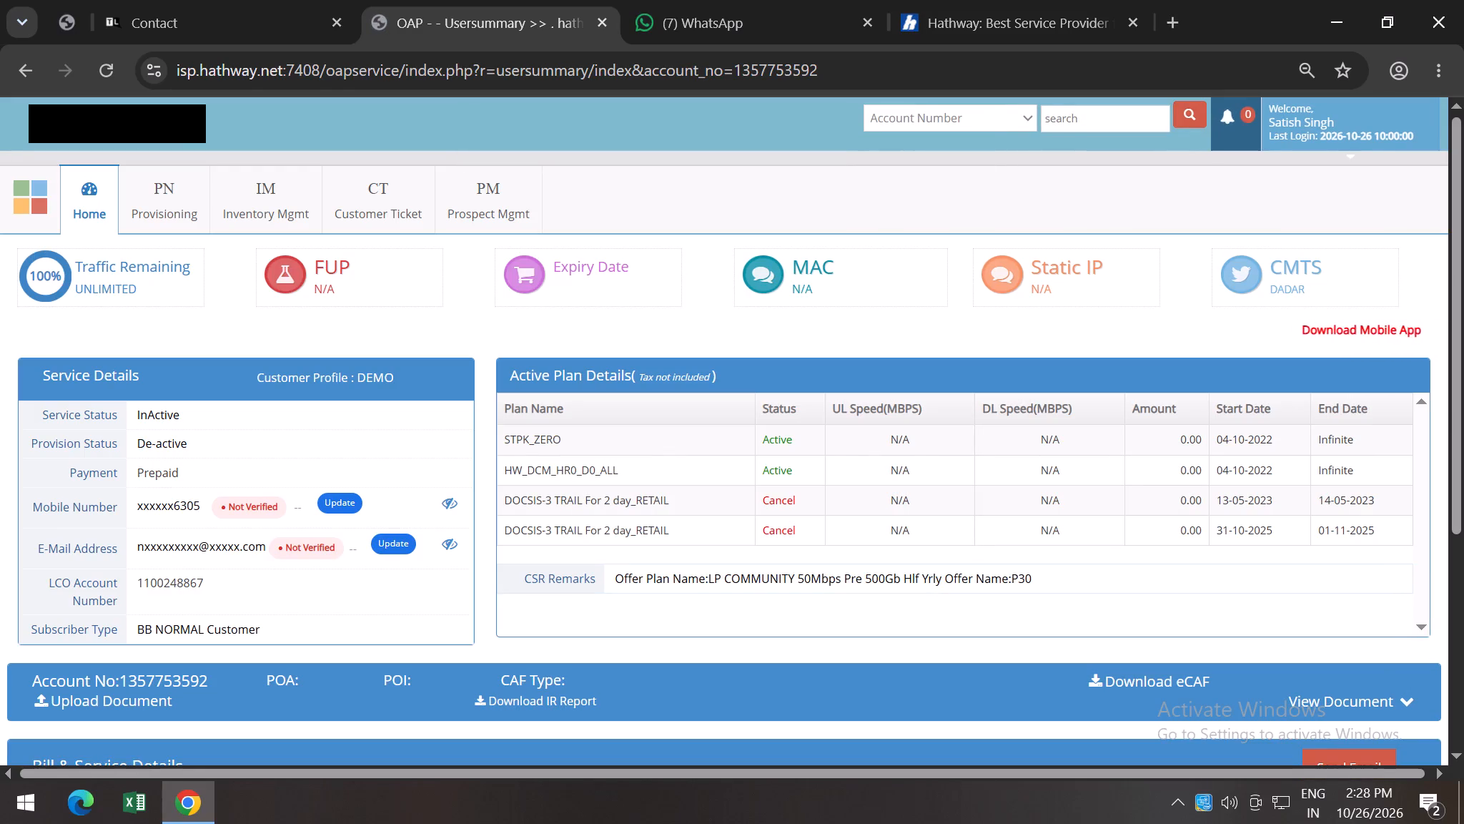
pyautogui.click(443, 509)
pyautogui.click(453, 536)
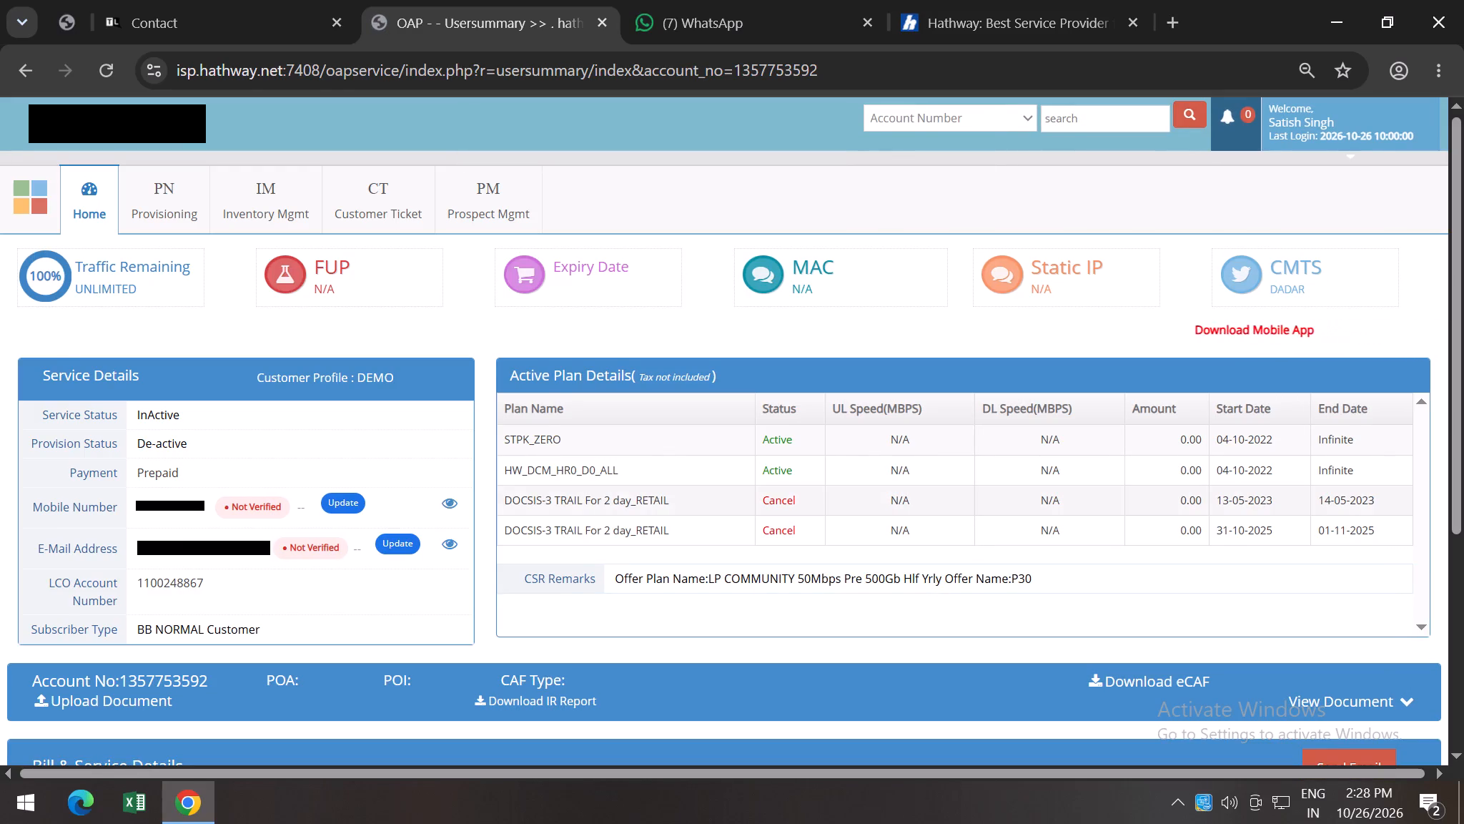
# Search the subscriber's payment history with the start date set to 23-June-2020 and view the payment list.
pyautogui.scroll(-11, 449, 520)
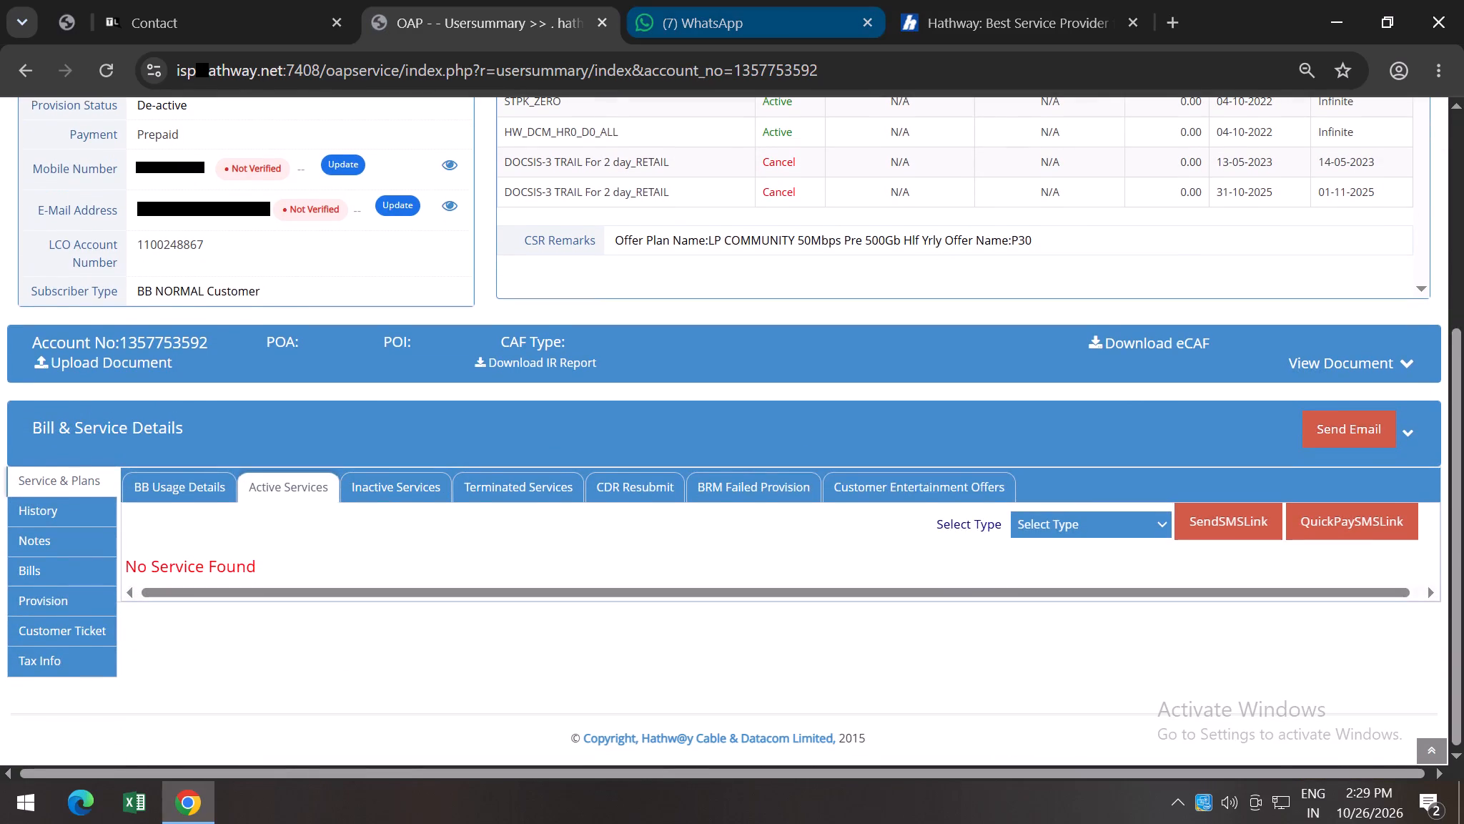
pyautogui.click(83, 509)
pyautogui.scroll(-3, 323, 631)
pyautogui.click(314, 516)
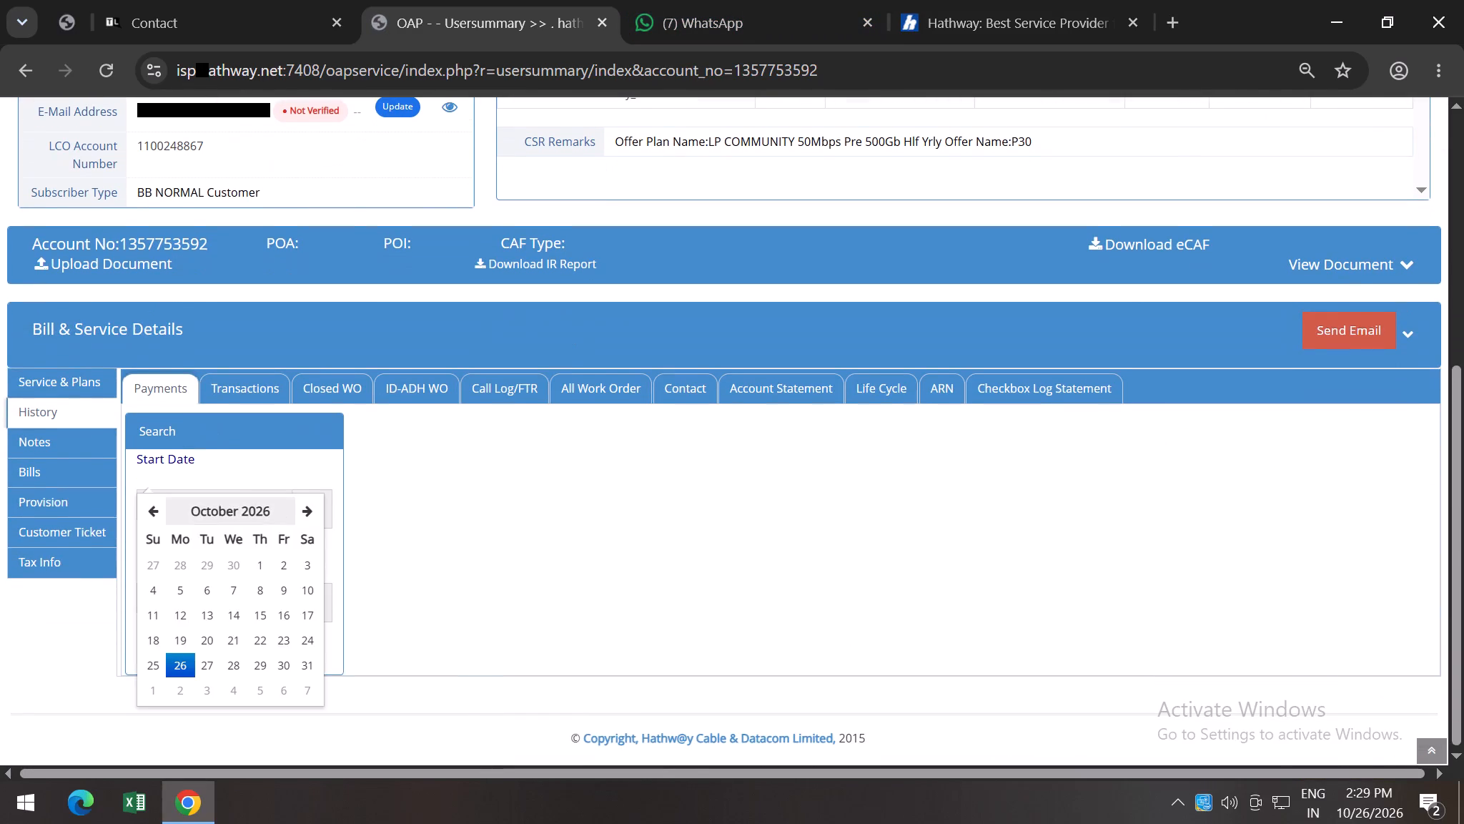
pyautogui.doubleClick(239, 515)
pyautogui.click(205, 551)
pyautogui.click(198, 604)
pyautogui.click(202, 634)
pyautogui.click(219, 668)
pyautogui.click(219, 668)
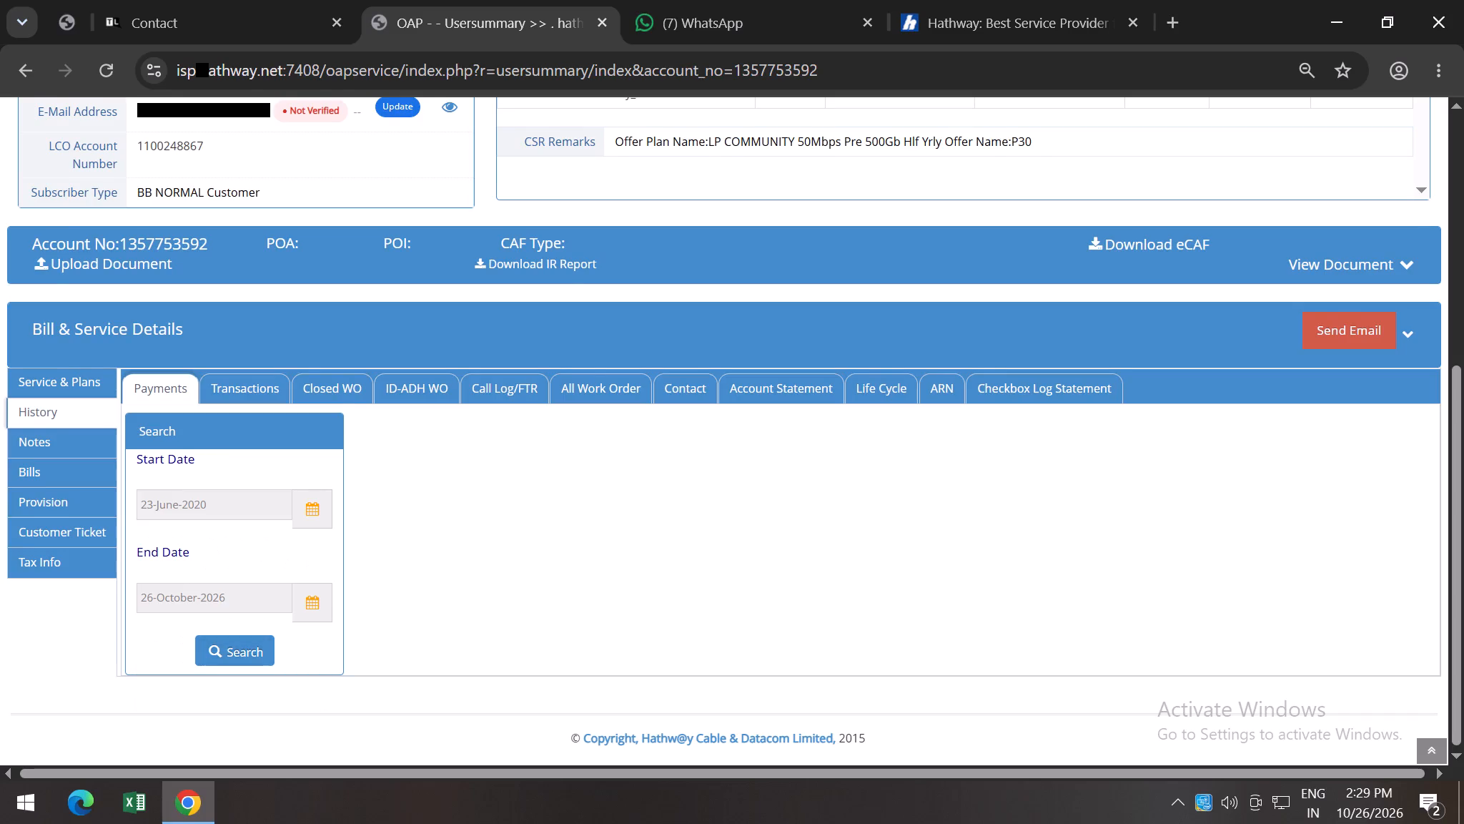
pyautogui.click(233, 652)
pyautogui.scroll(-7, 311, 647)
pyautogui.scroll(-6, 880, 558)
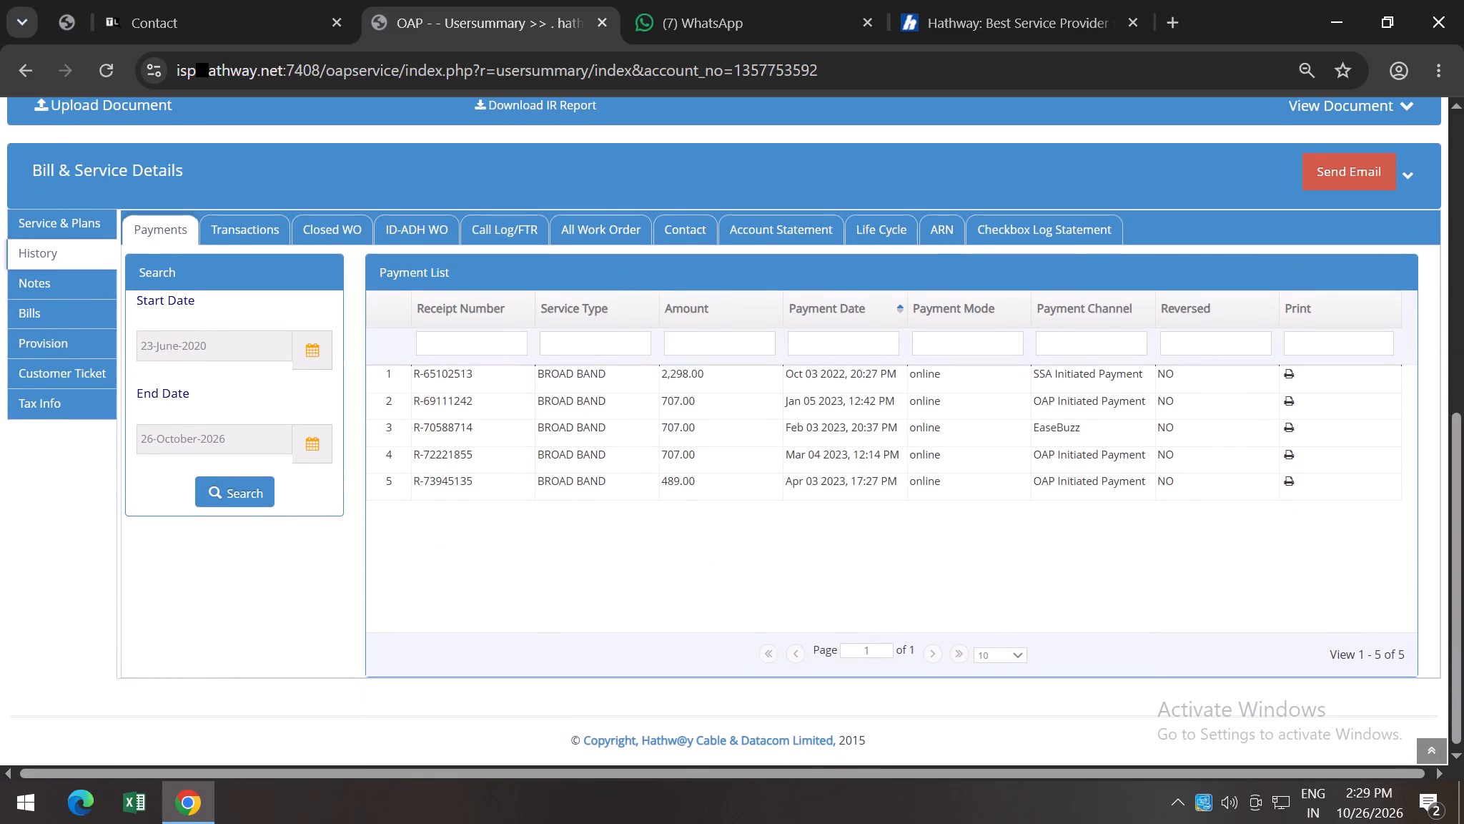
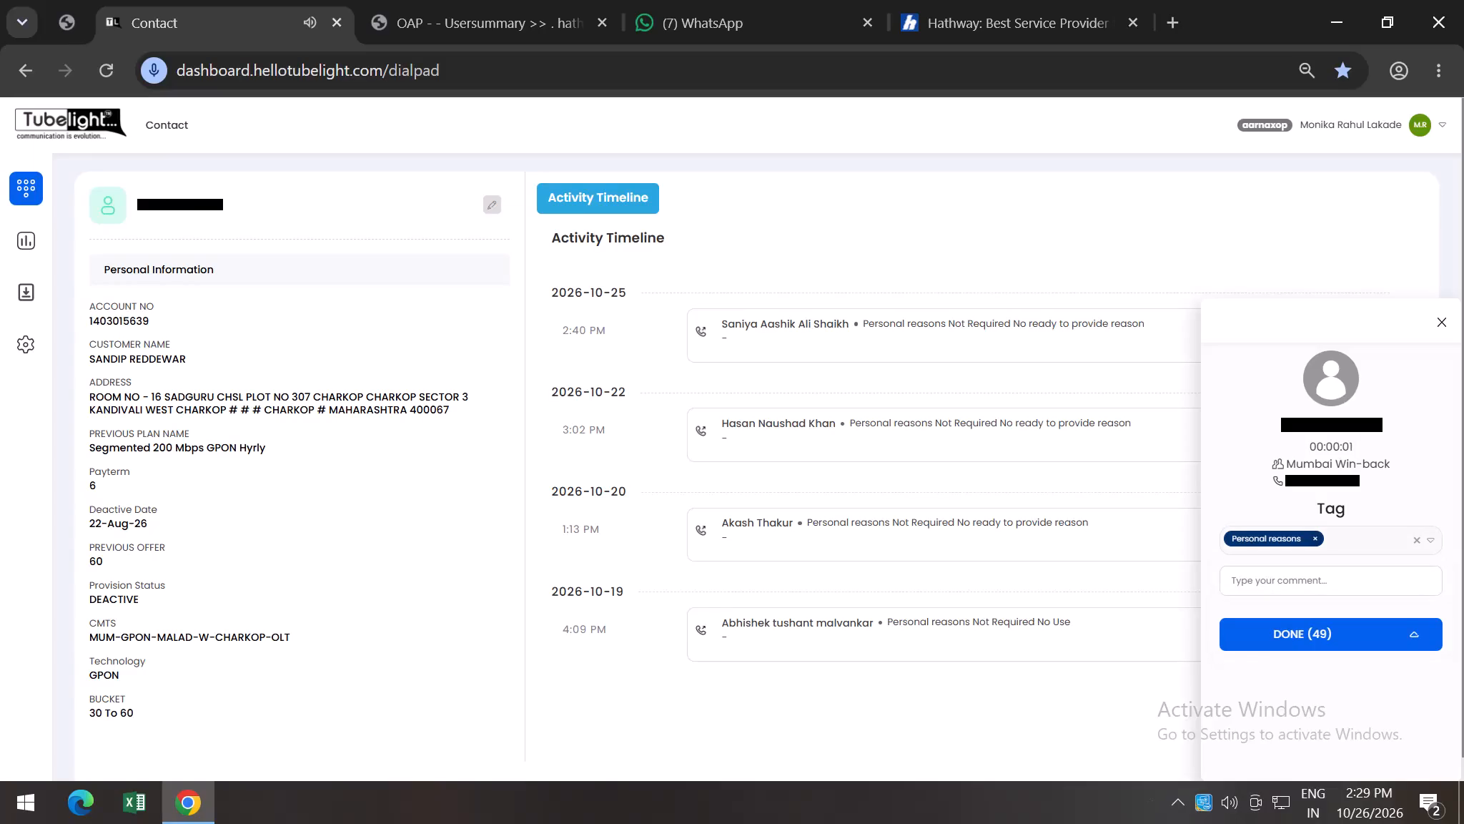
# Add the Not Required and No ready to provide reason tags to the ended Mumbai Win-back call and submit its disposition.
pyautogui.click(1344, 536)
pyautogui.click(1295, 613)
pyautogui.moveTo(1333, 555); pyautogui.dragTo(1332, 564)
pyautogui.click(1317, 609)
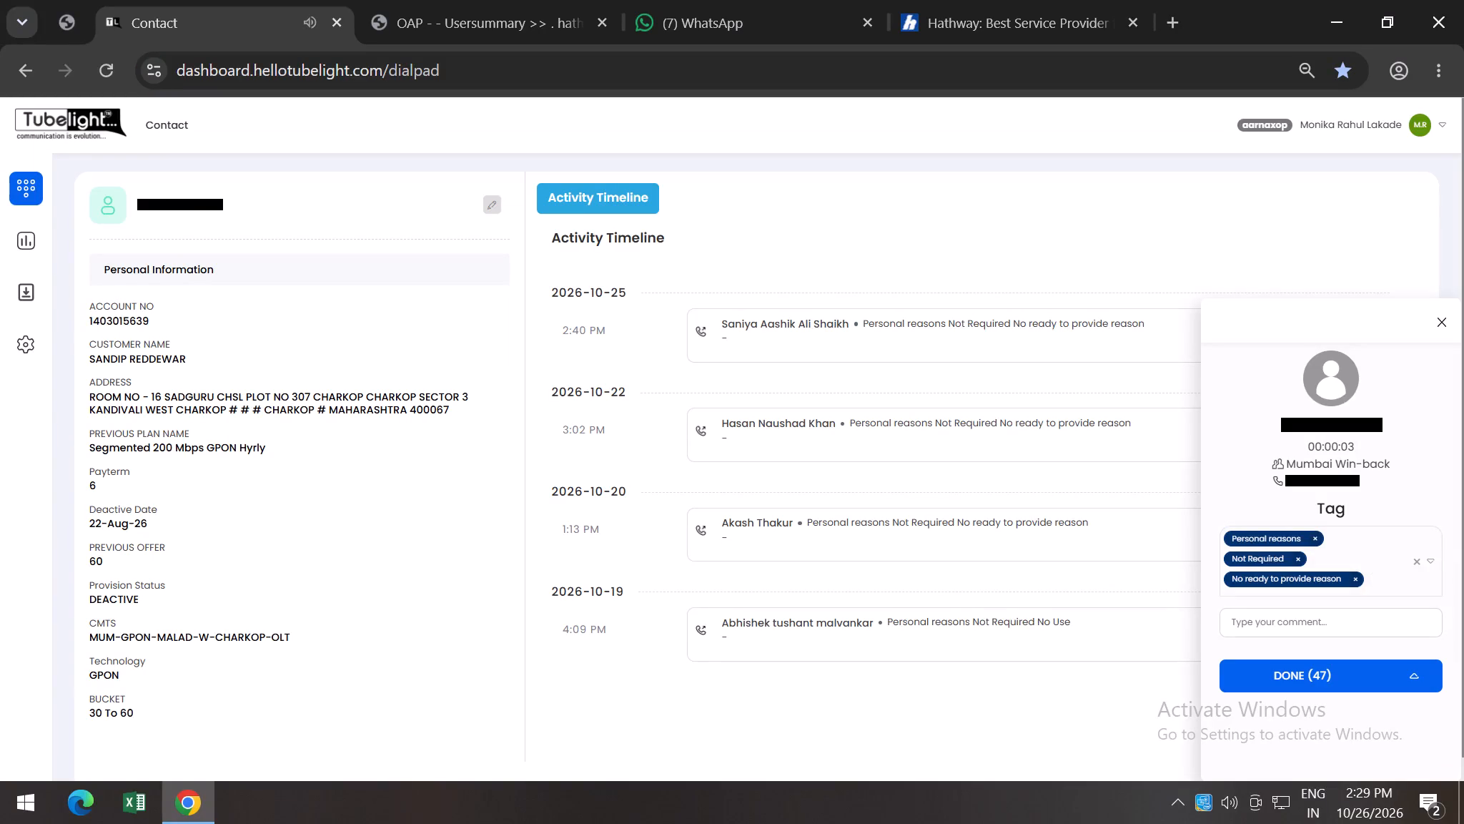
pyautogui.click(1365, 592)
pyautogui.click(1324, 675)
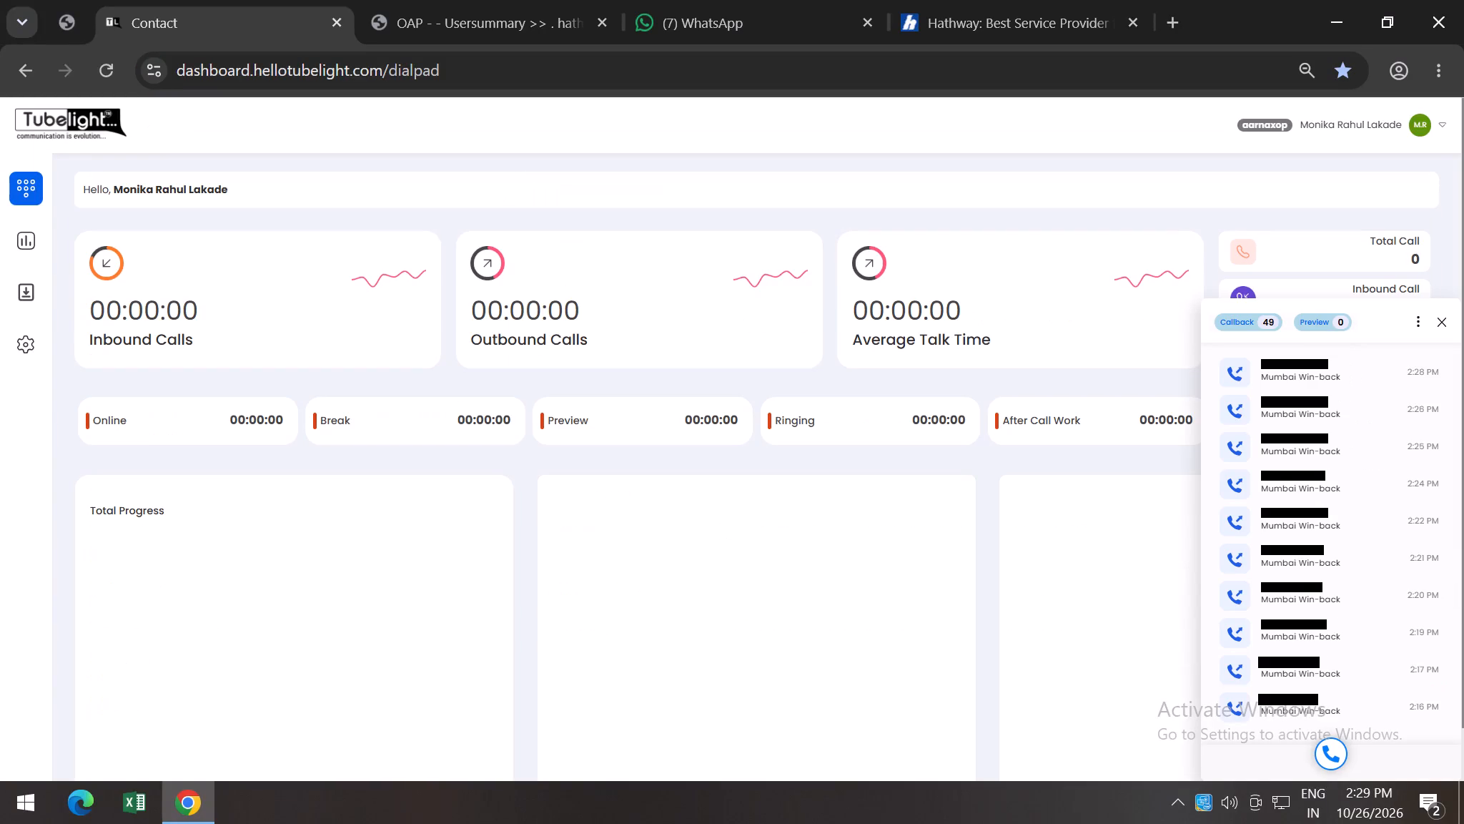
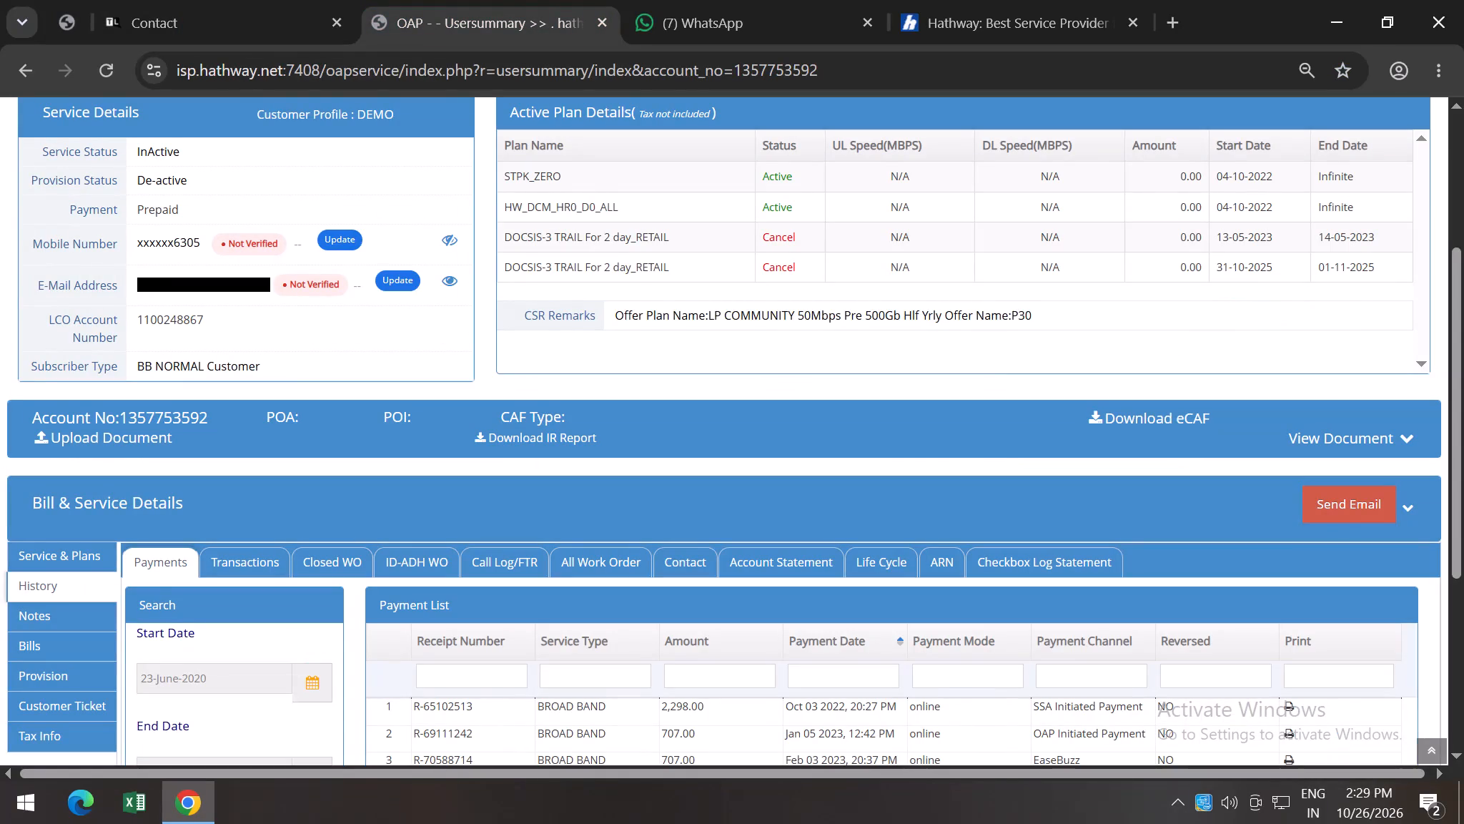
# Toggle the e-mail address display in the Hathway subscriber's service details, leaving the address masked.
pyautogui.click(449, 275)
pyautogui.click(447, 285)
pyautogui.click(447, 285)
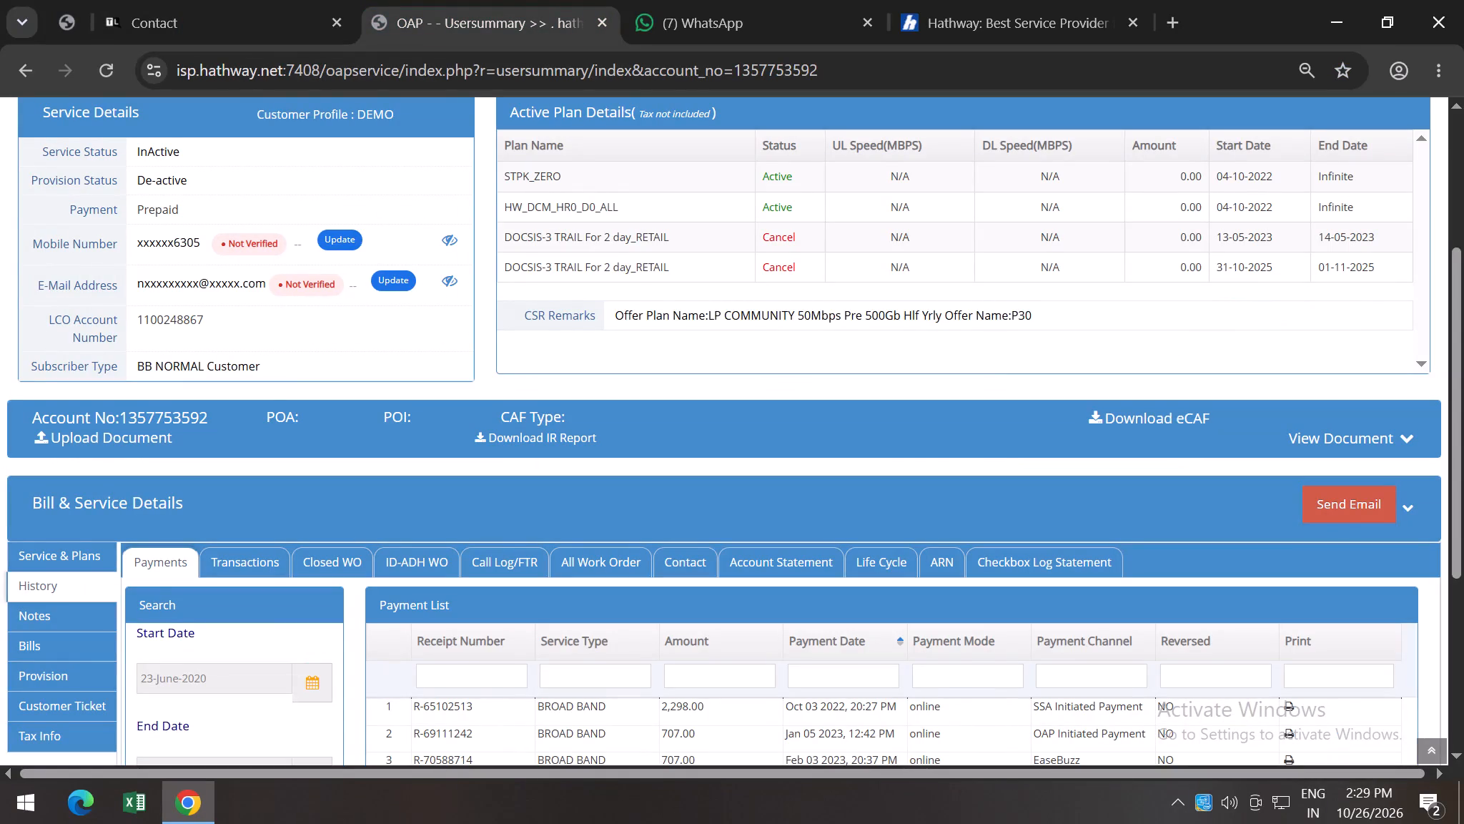
# Switch to the Tubelight dialpad to check the call dashboard and callback list, and return to the Hathway subscriber summary.
pyautogui.click(142, 0)
pyautogui.scroll(2, 1006, 465)
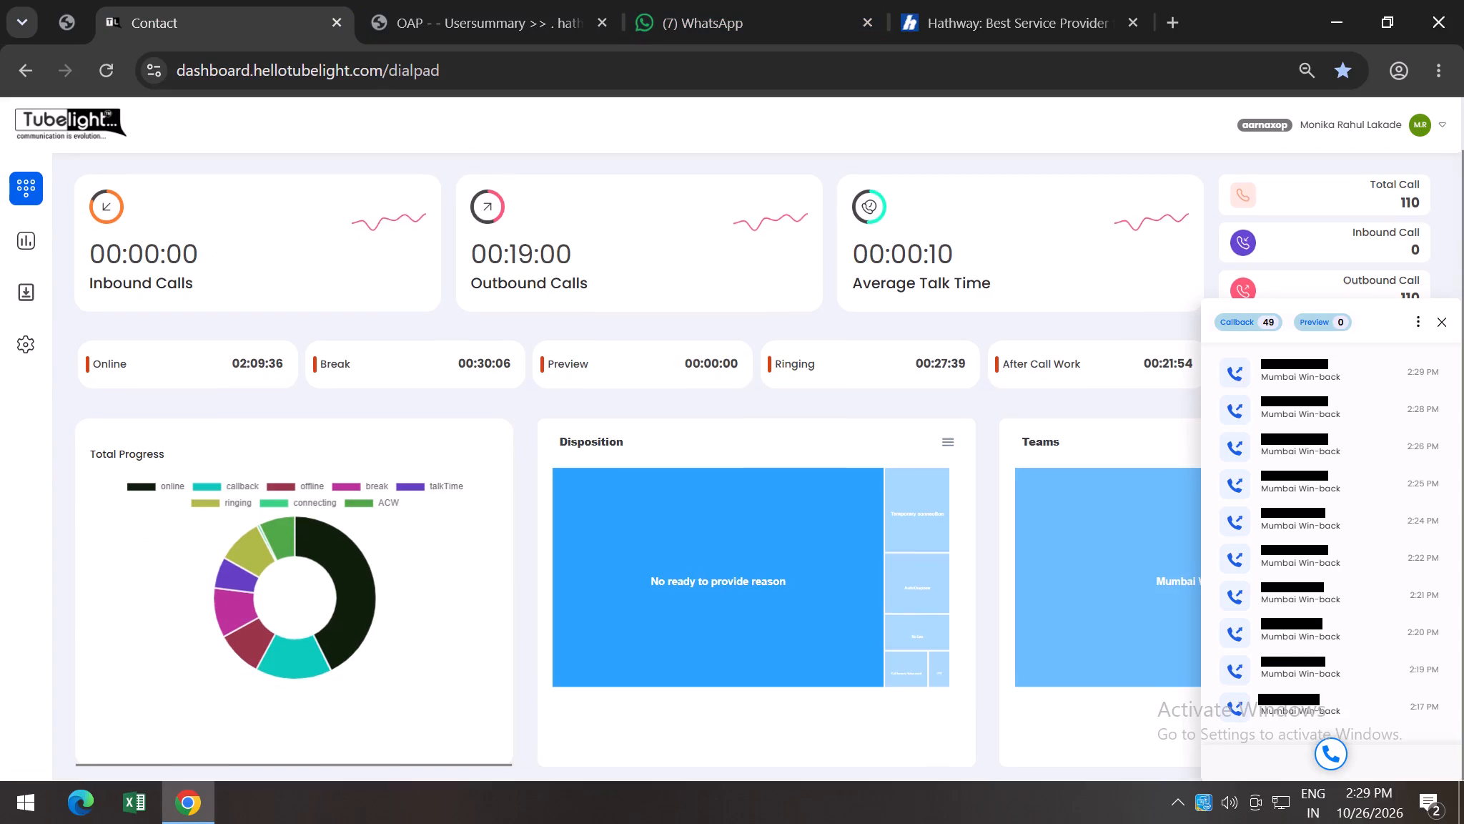
pyautogui.scroll(2, 1009, 471)
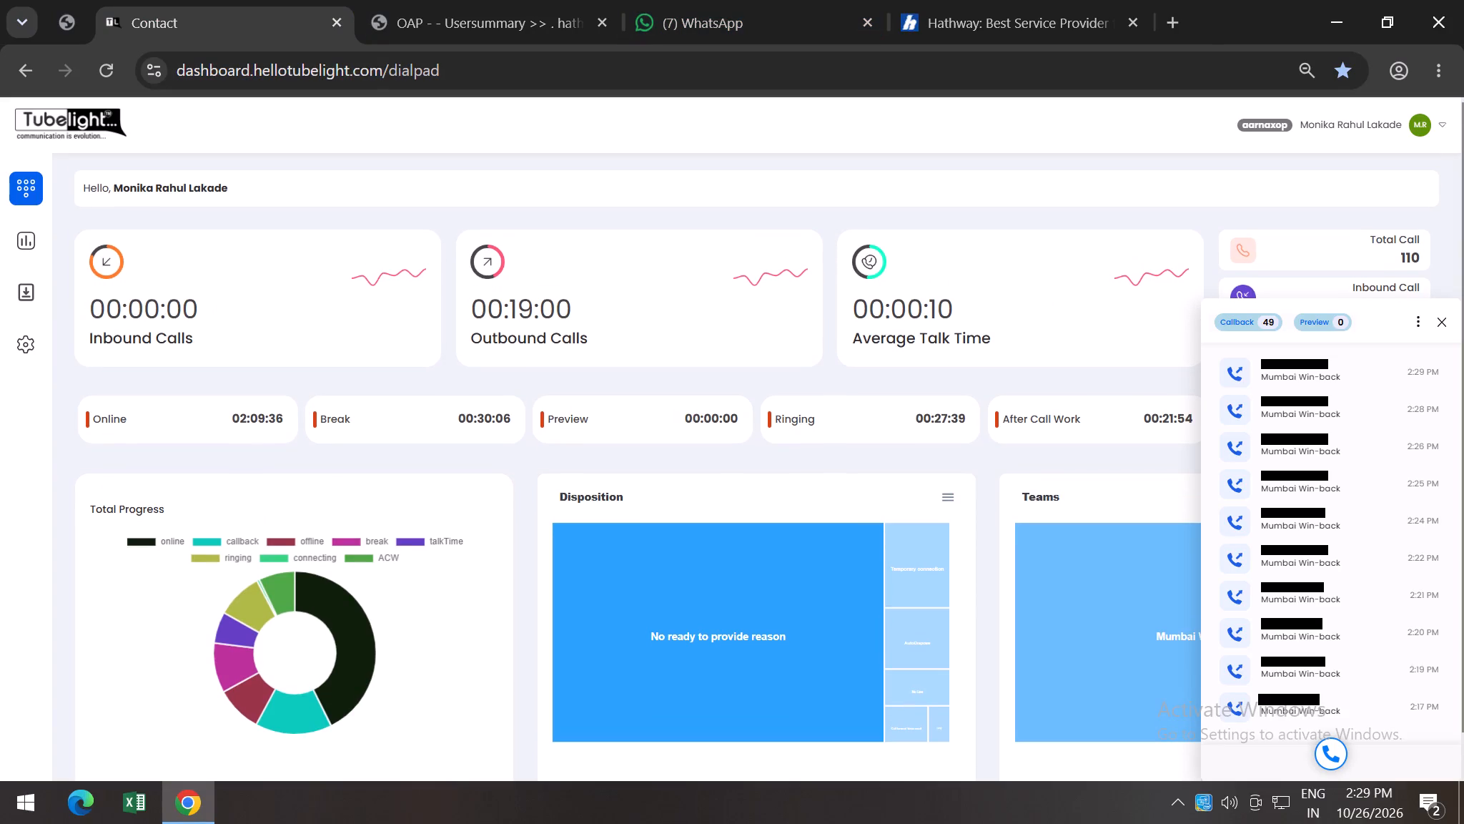
pyautogui.scroll(2, 771, 360)
pyautogui.click(661, 8)
pyautogui.click(468, 4)
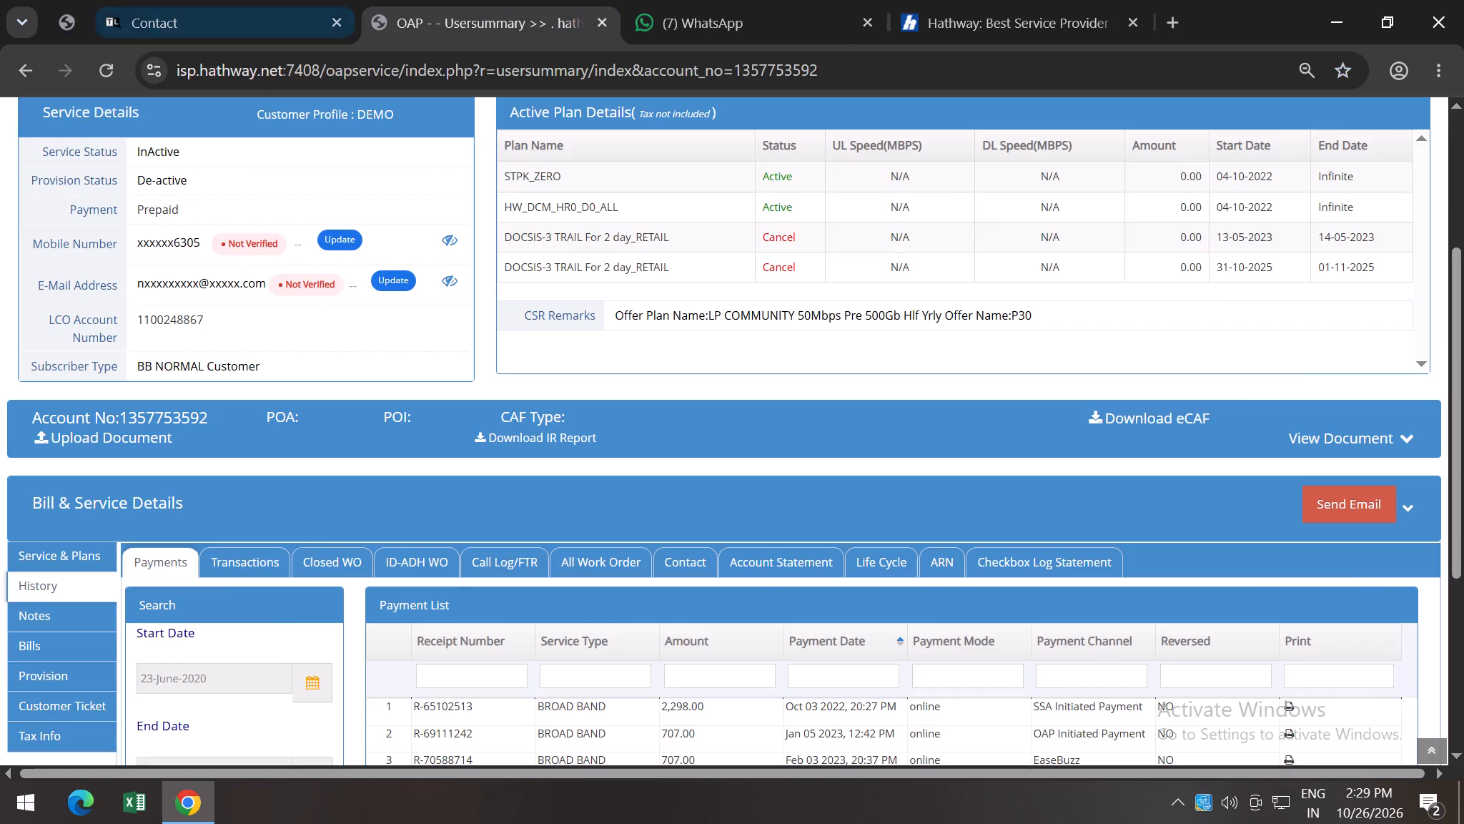
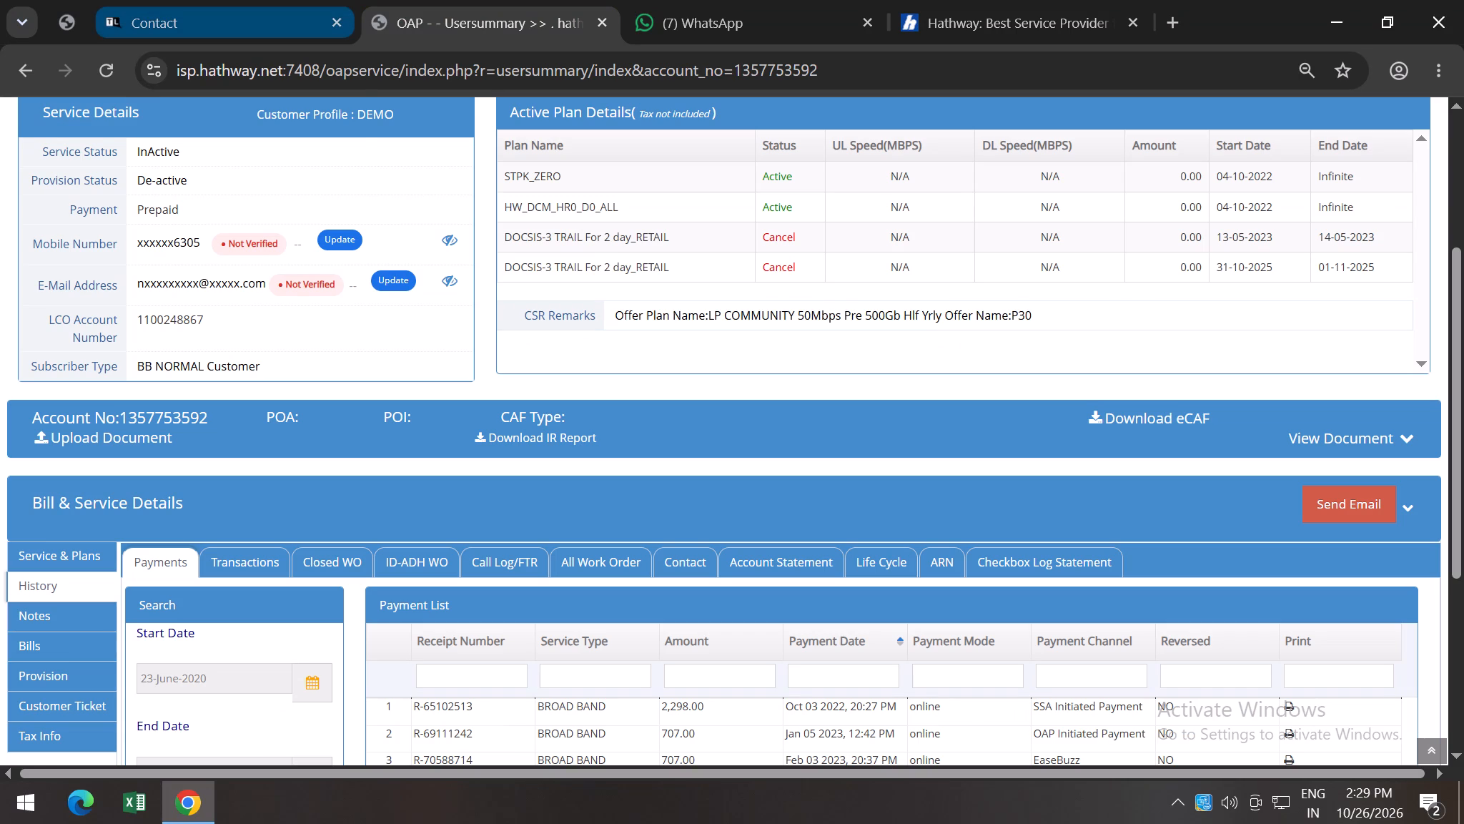
# Switch to the Tubelight dialpad and end the active Mumbai Win-back call.
pyautogui.click(252, 10)
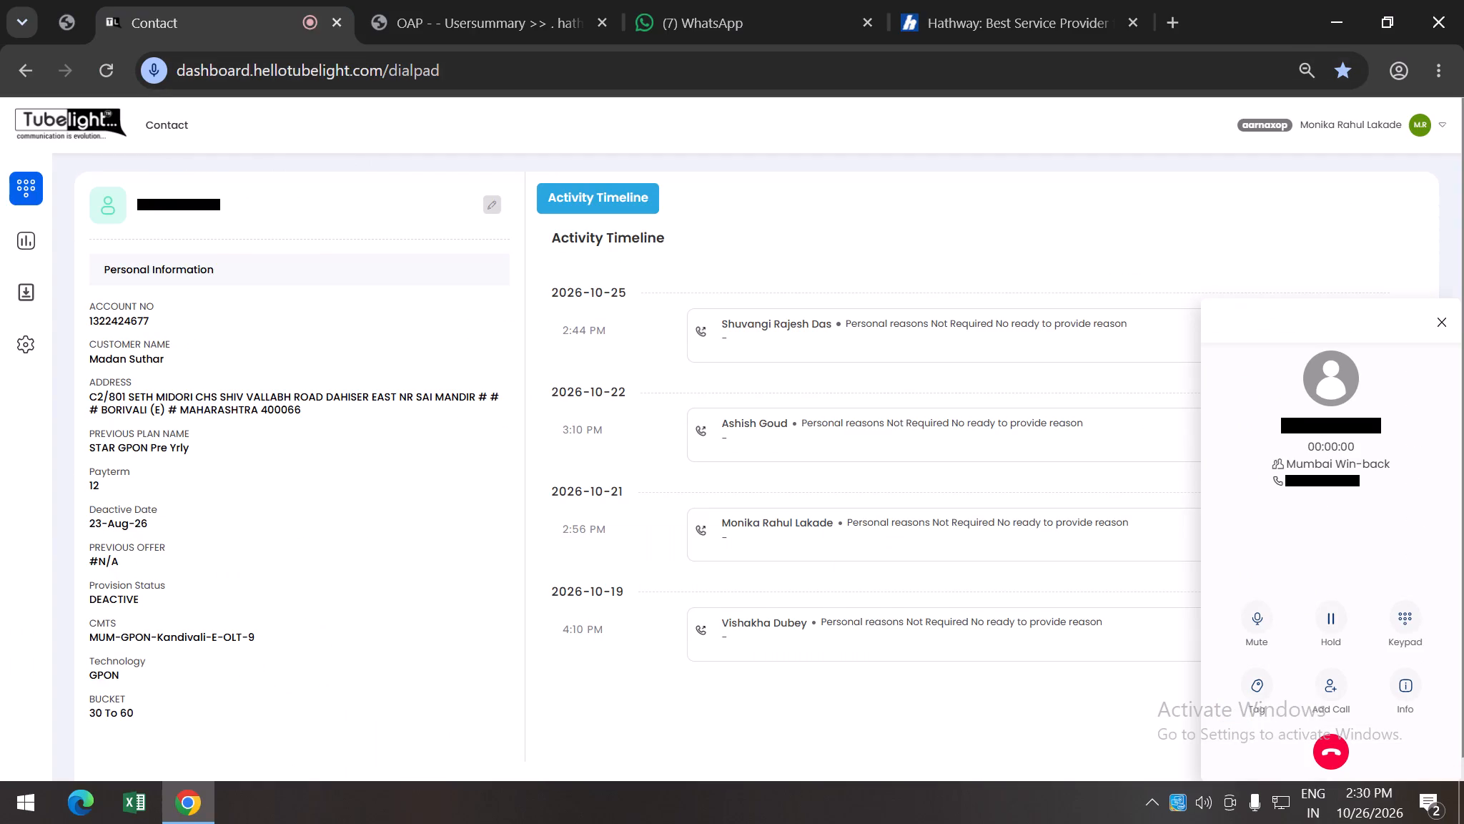
pyautogui.click(1333, 755)
# Tag the ended Mumbai Win-back call with the Personal reasons and Not Required reasons.
pyautogui.click(1297, 541)
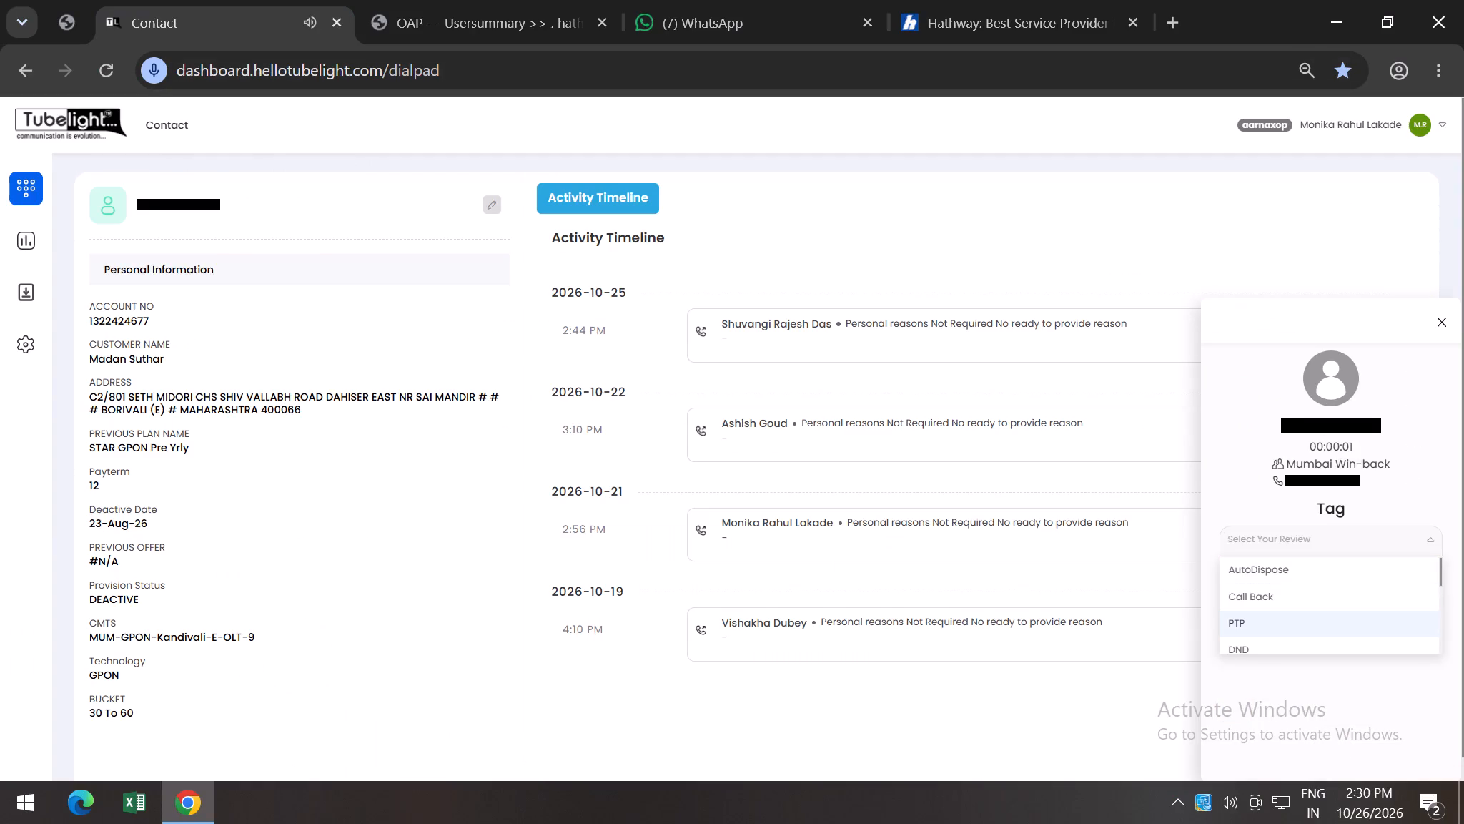
pyautogui.scroll(-1, 1270, 619)
pyautogui.click(1278, 597)
pyautogui.click(1326, 538)
pyautogui.moveTo(1289, 618); pyautogui.dragTo(1297, 610)
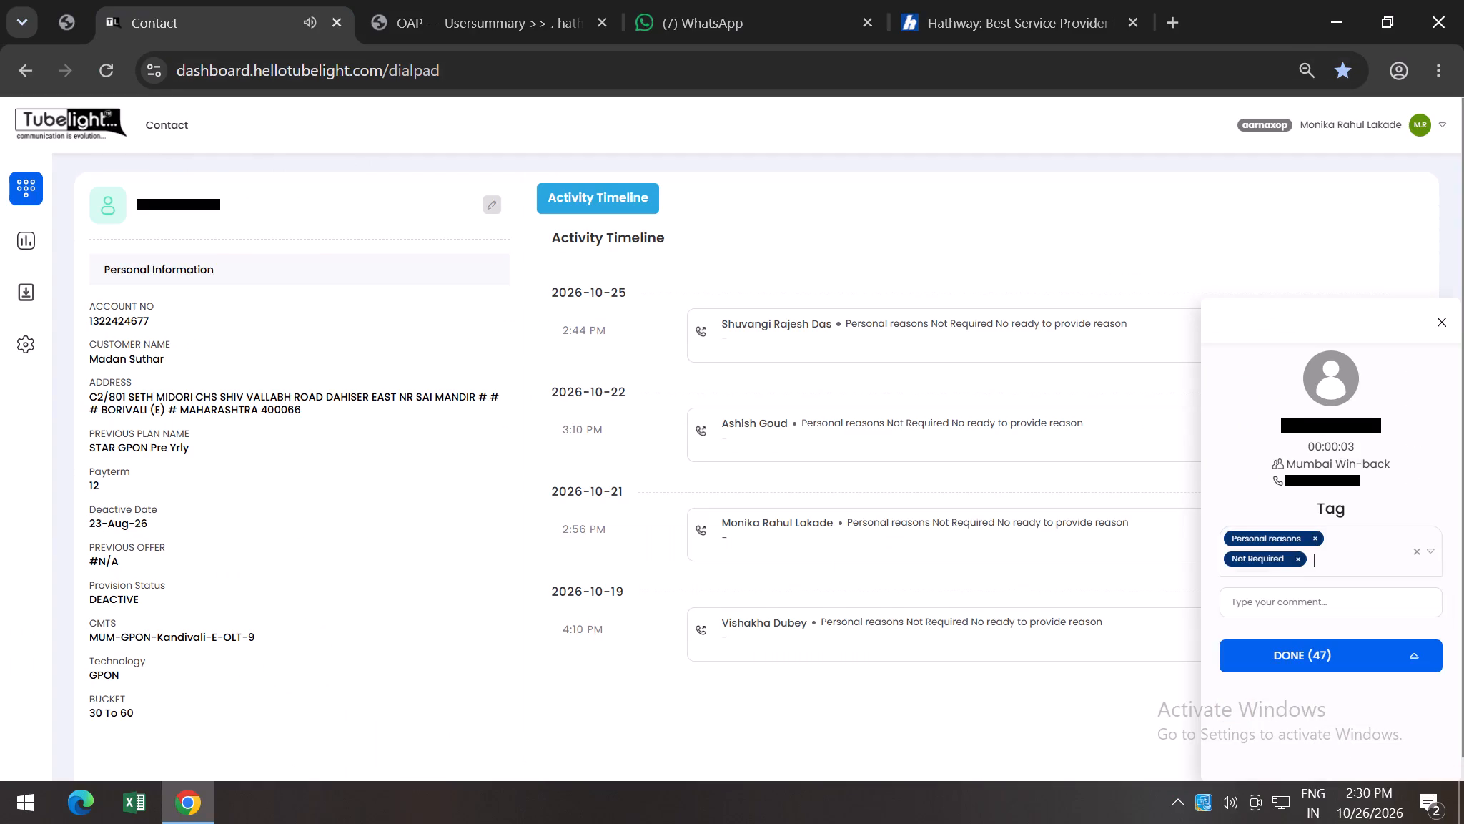
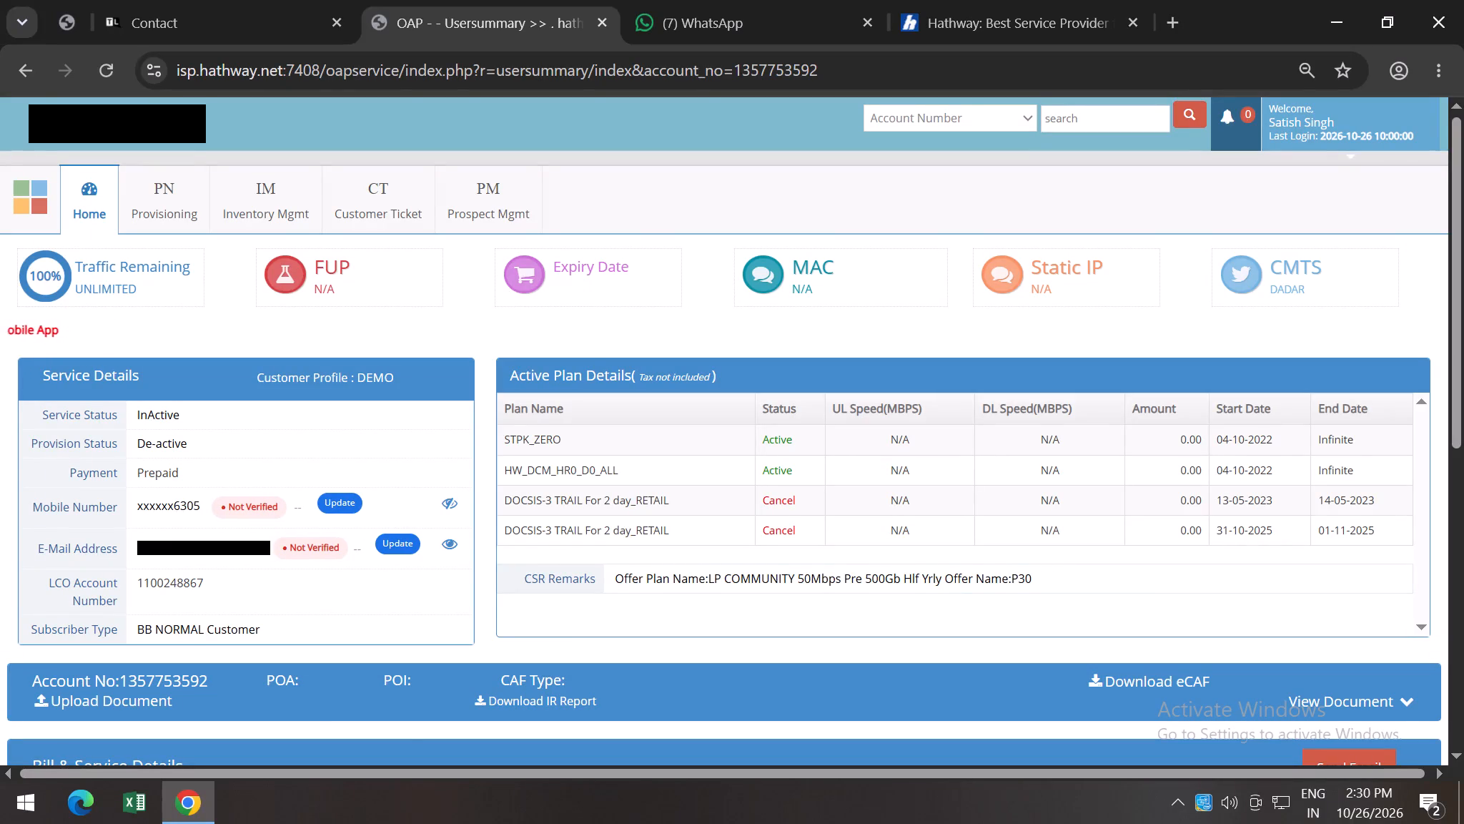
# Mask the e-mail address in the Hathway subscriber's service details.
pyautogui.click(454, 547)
# Check the Tubelight Contact page twice, returning to the Hathway subscriber summary each time.
pyautogui.click(236, 8)
pyautogui.click(452, 17)
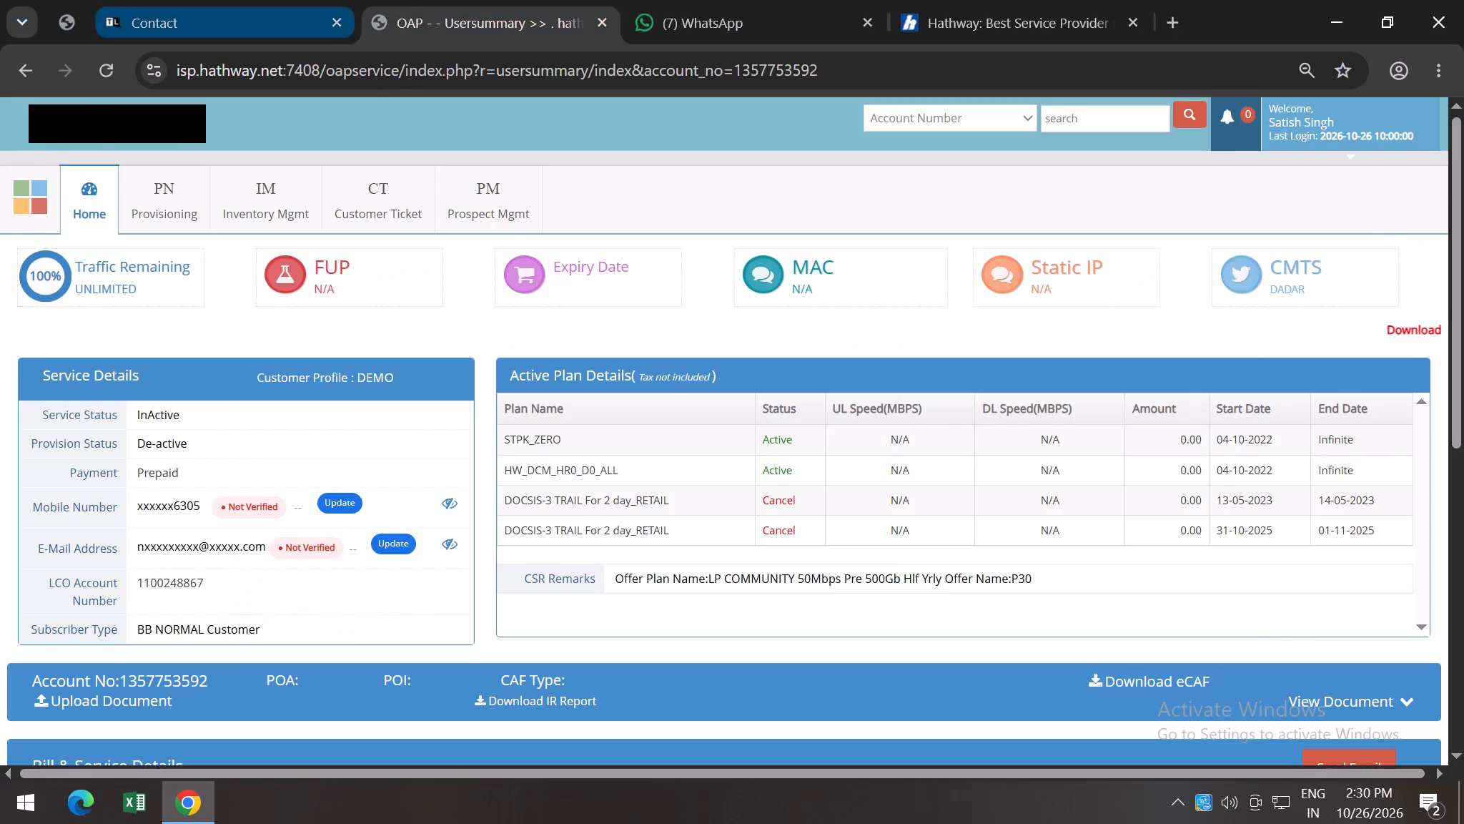
pyautogui.click(252, 4)
pyautogui.click(504, 19)
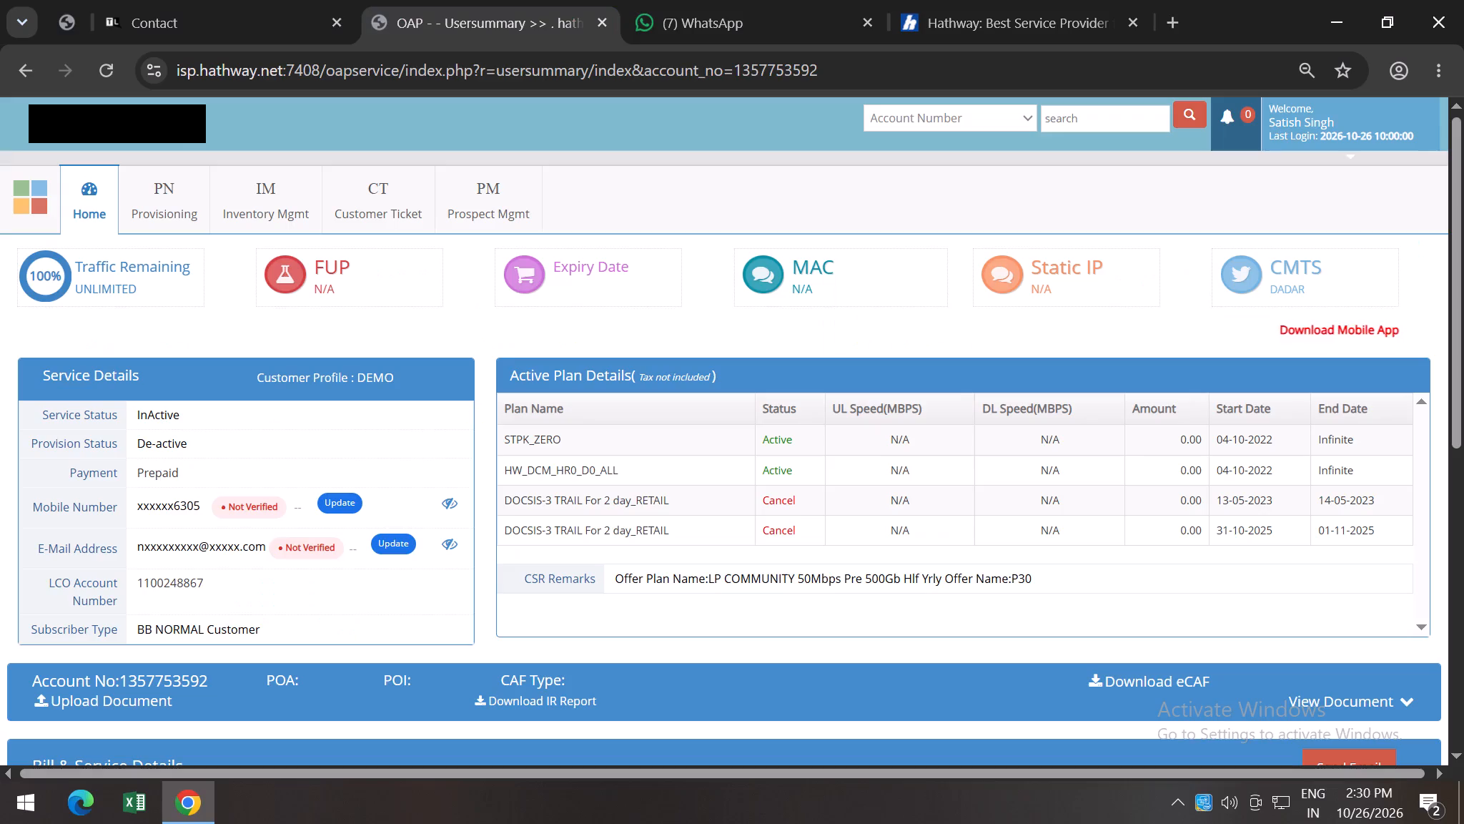
# Reveal the subscriber's masked mobile number and e-mail address in the service details.
pyautogui.click(457, 513)
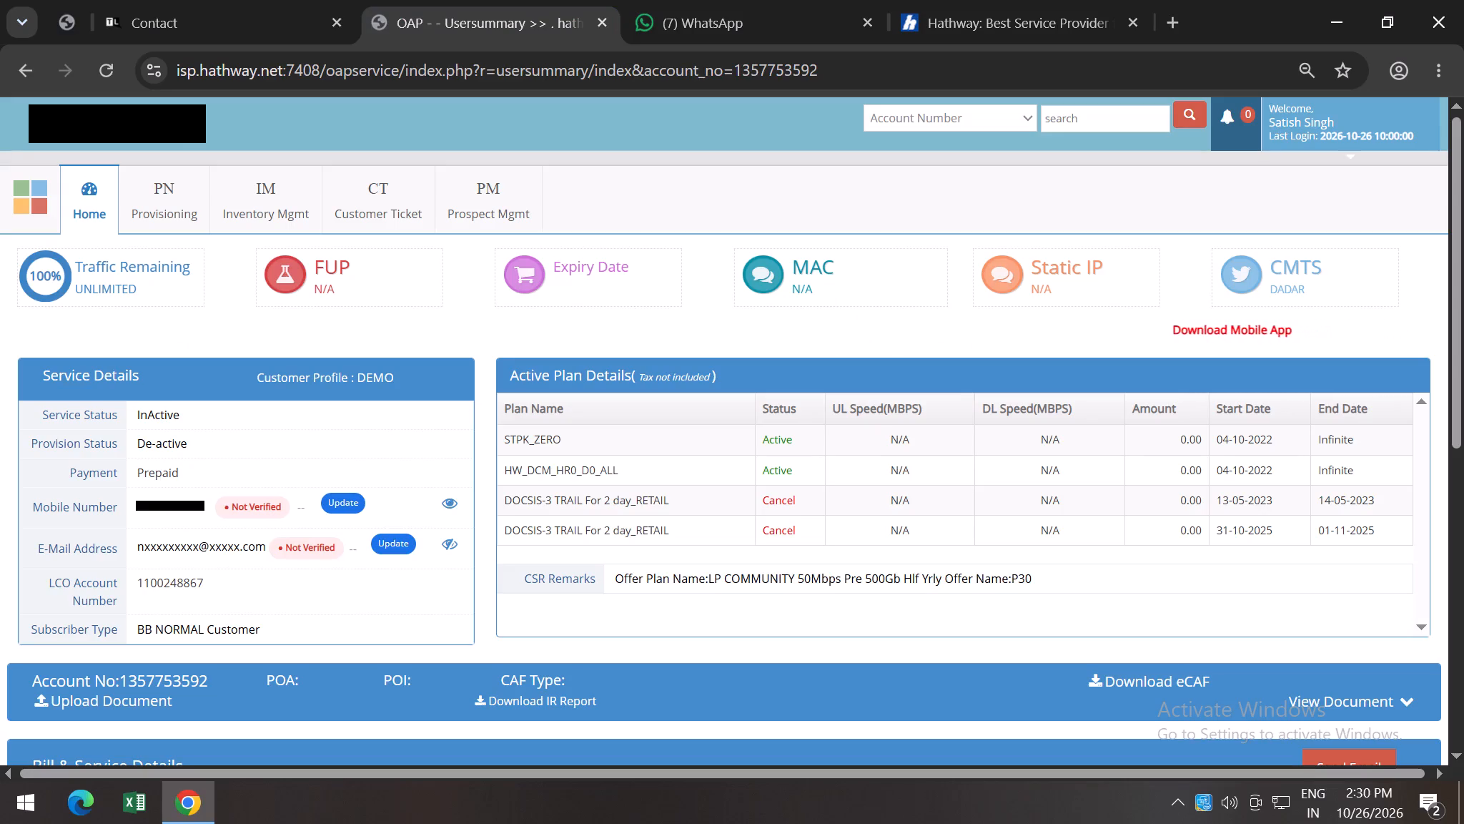
pyautogui.click(441, 549)
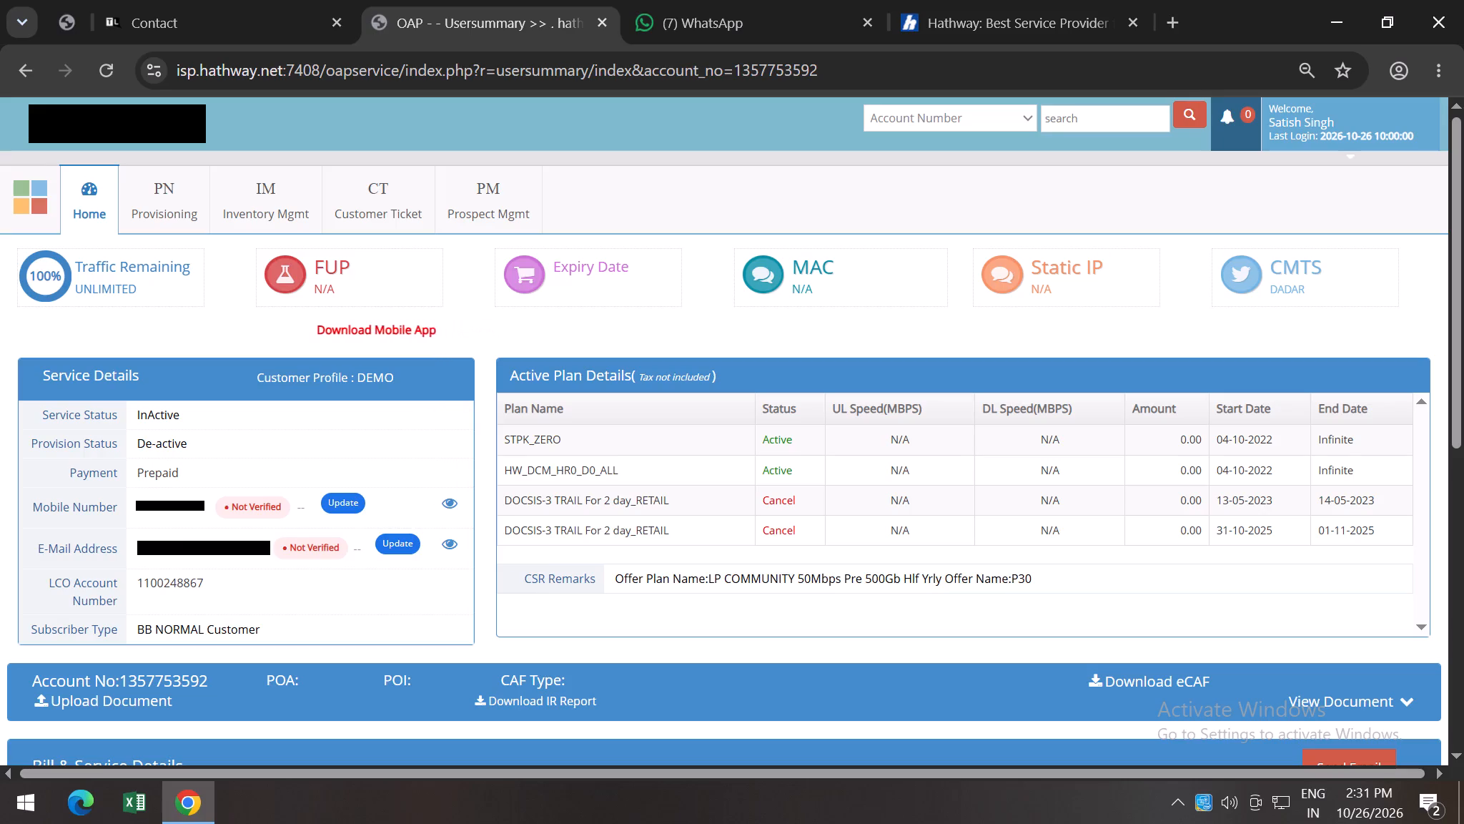
# Switch to the Tubelight Contact page to check the call status.
pyautogui.click(130, 0)
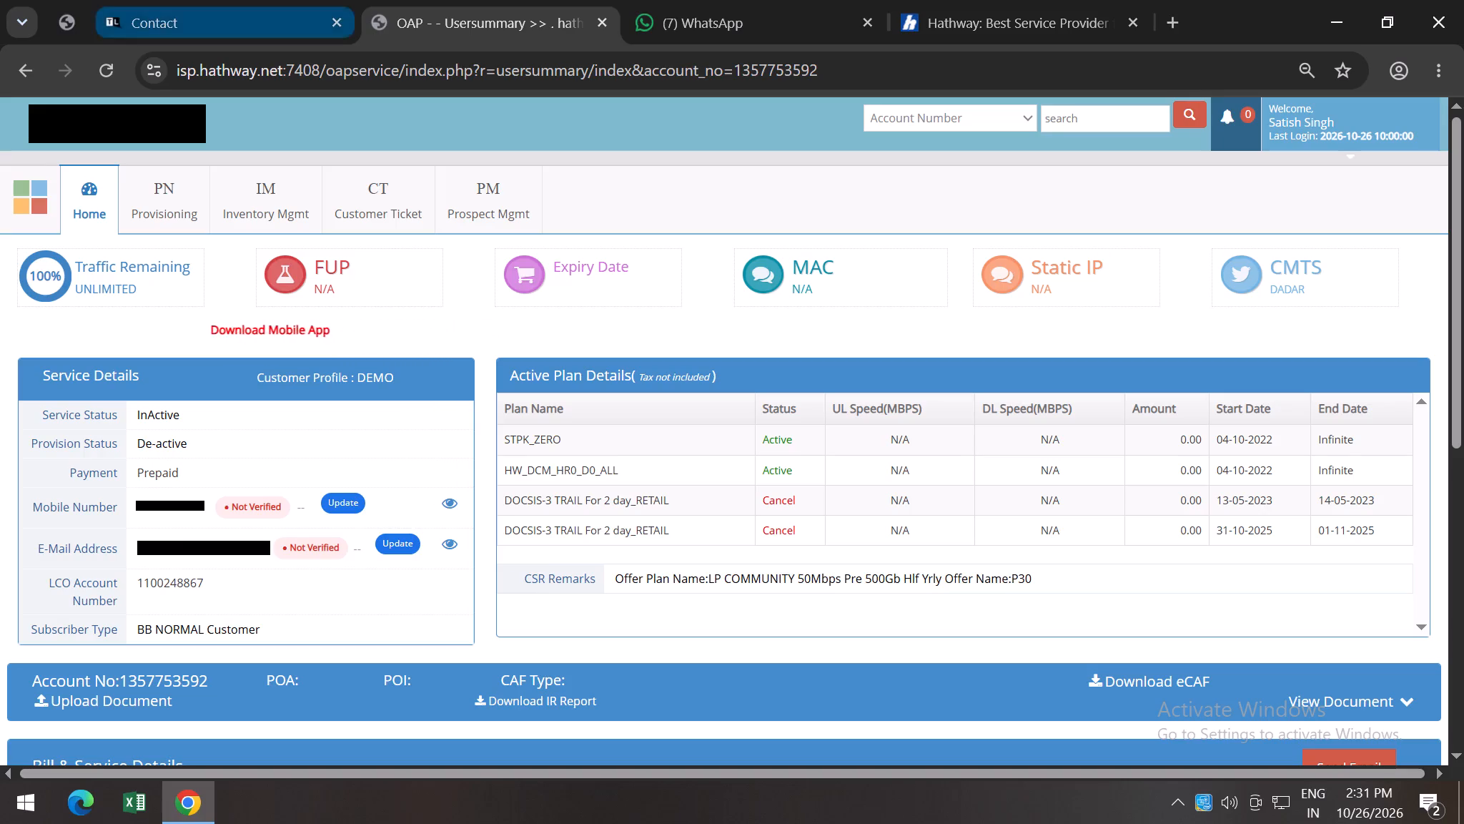
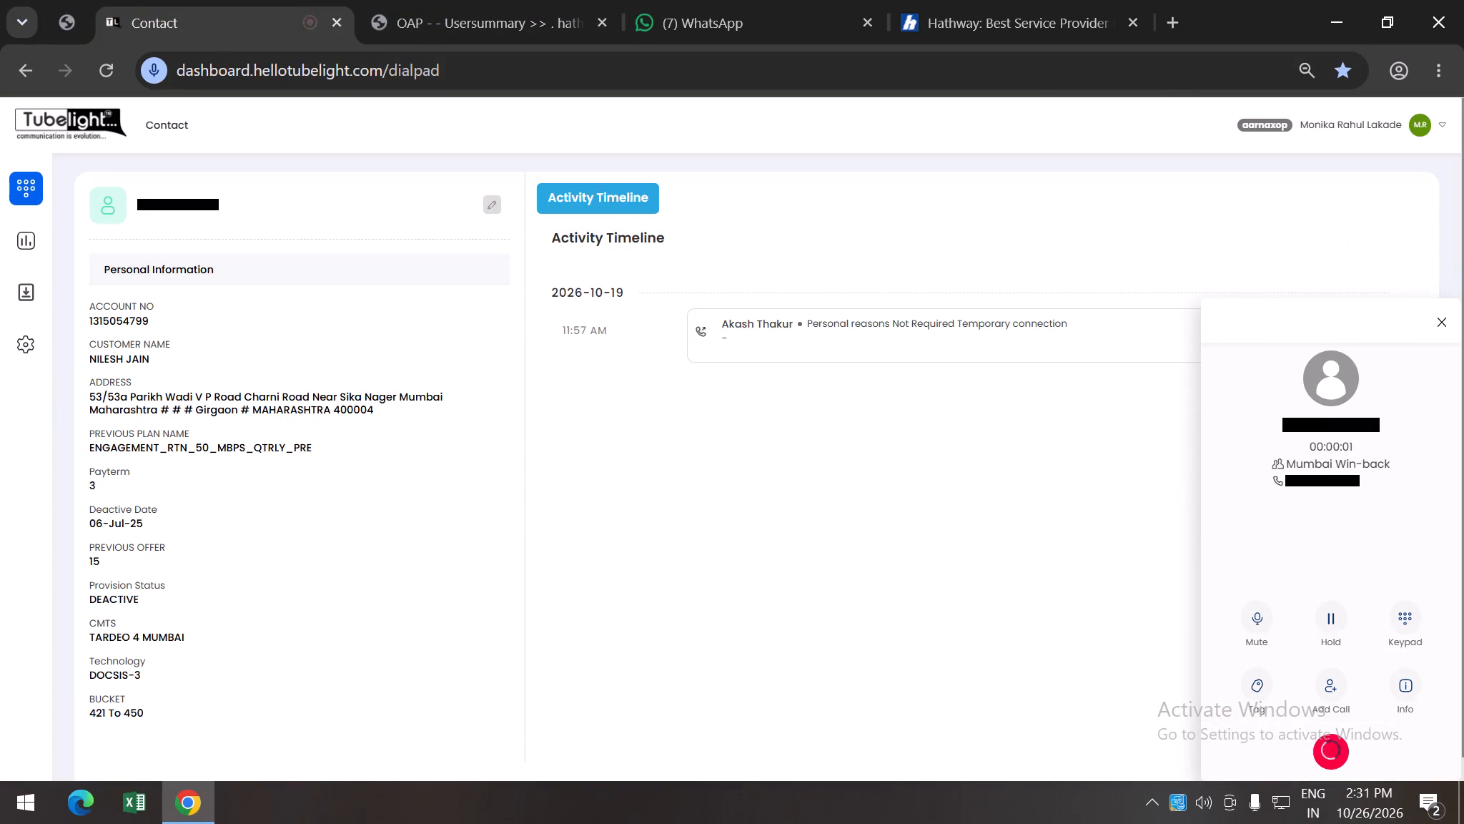
# Tag the current Mumbai Win-back call with Personal reasons, Not Required and No ready to provide reason.
pyautogui.click(1287, 550)
pyautogui.scroll(-2, 1275, 609)
pyautogui.scroll(1, 1287, 590)
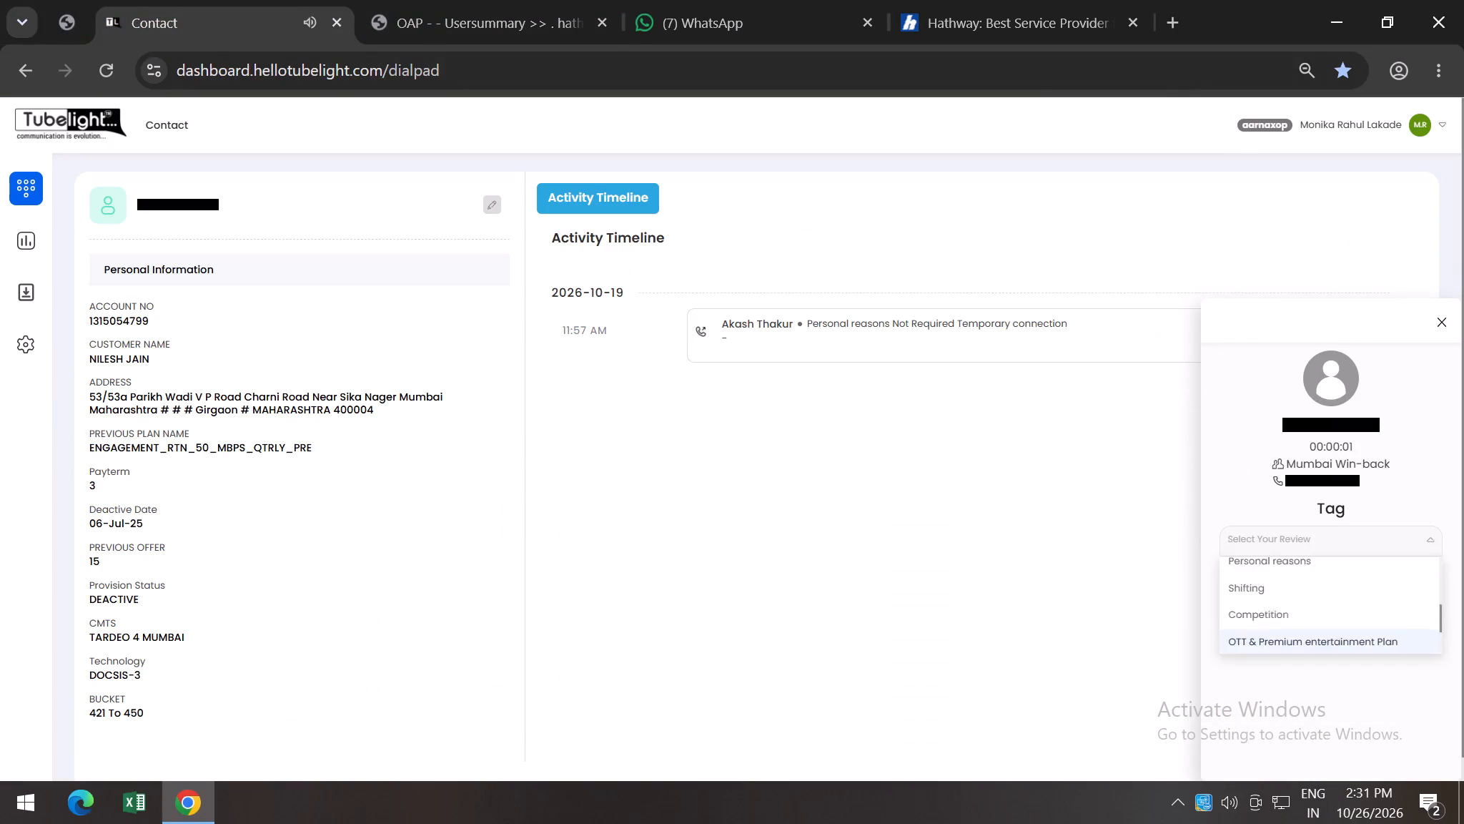
pyautogui.click(1291, 594)
pyautogui.moveTo(1360, 543); pyautogui.dragTo(1350, 553)
pyautogui.moveTo(1262, 632); pyautogui.dragTo(1277, 622)
pyautogui.moveTo(1381, 549); pyautogui.dragTo(1376, 555)
pyautogui.click(1335, 604)
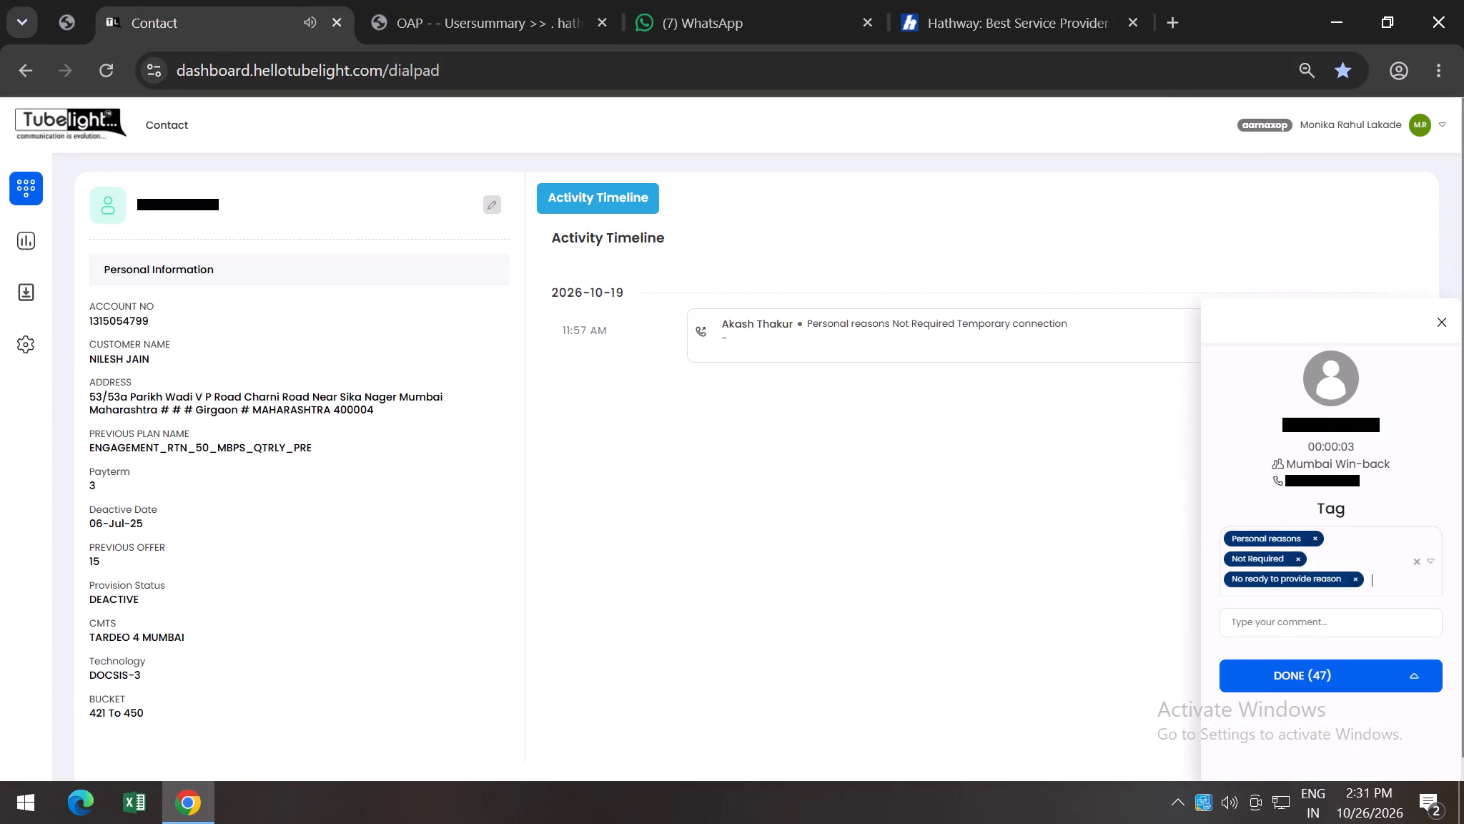
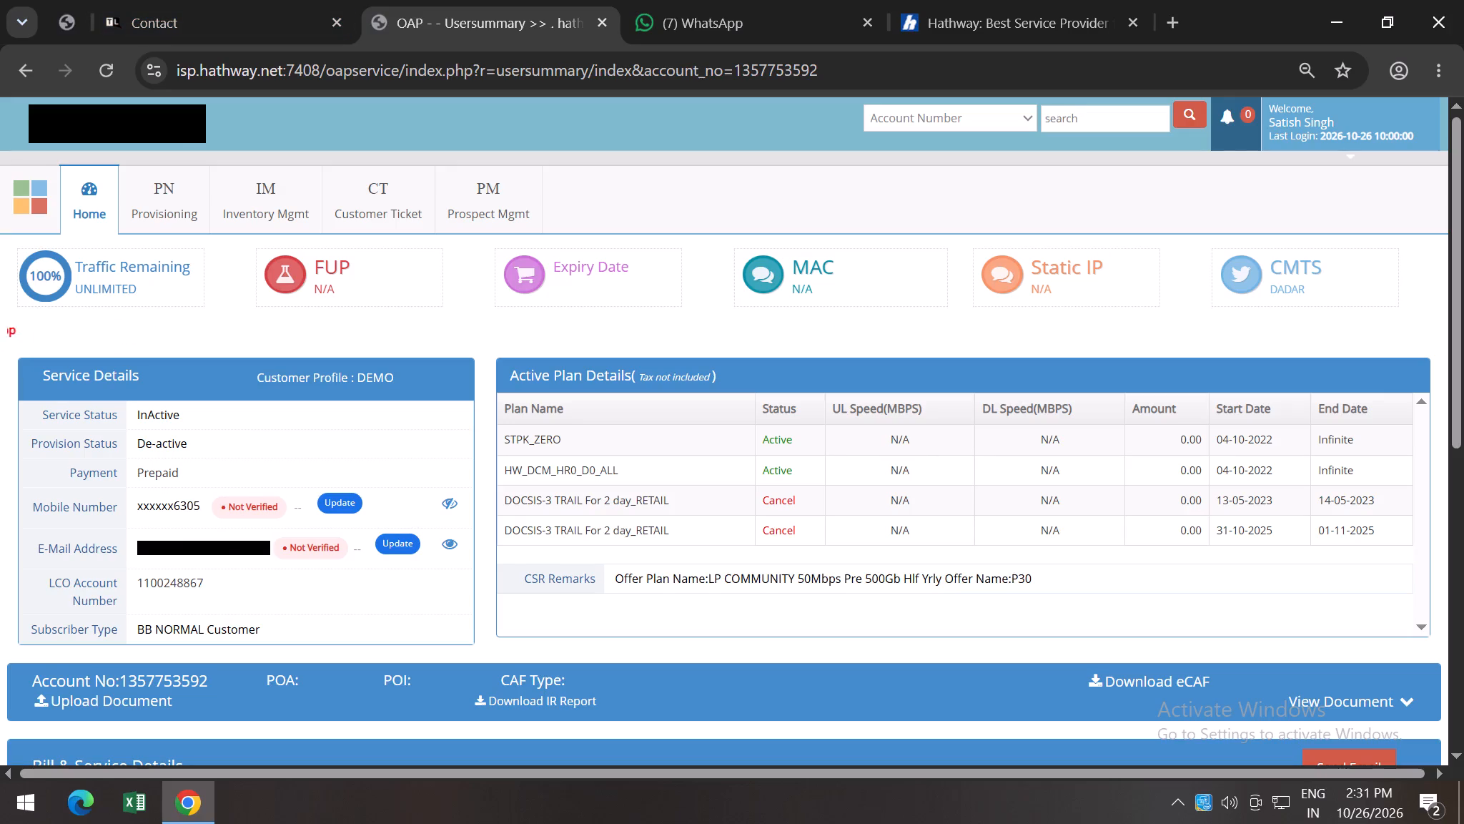
# Toggle the e-mail address display in the Hathway subscriber's service details.
pyautogui.click(442, 546)
pyautogui.click(452, 549)
# Switch to the Tubelight dialpad and go back from the callback list to the recent Mumbai Win-back calls.
pyautogui.click(245, 0)
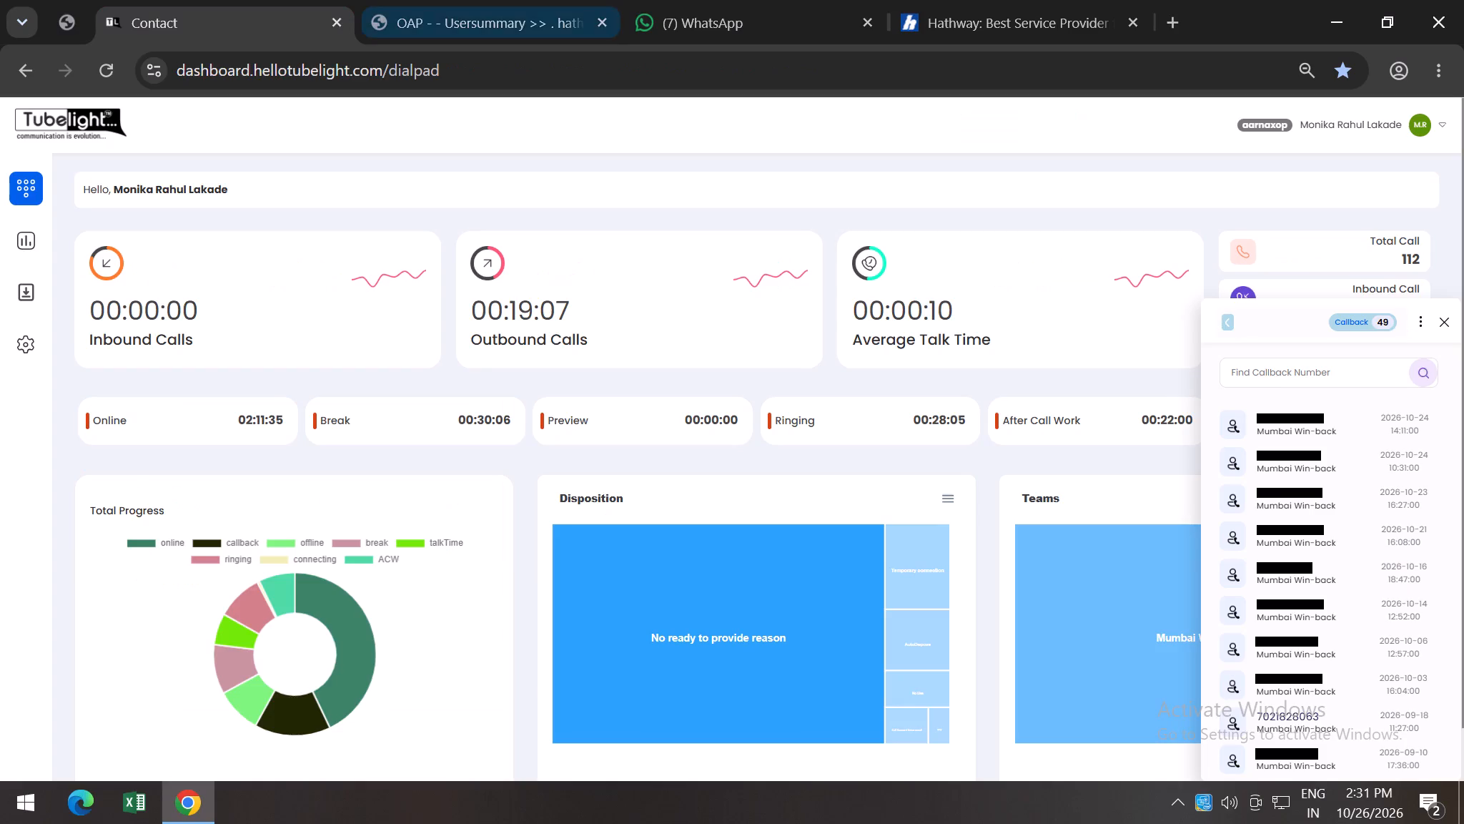
pyautogui.click(20, 0)
pyautogui.click(289, 4)
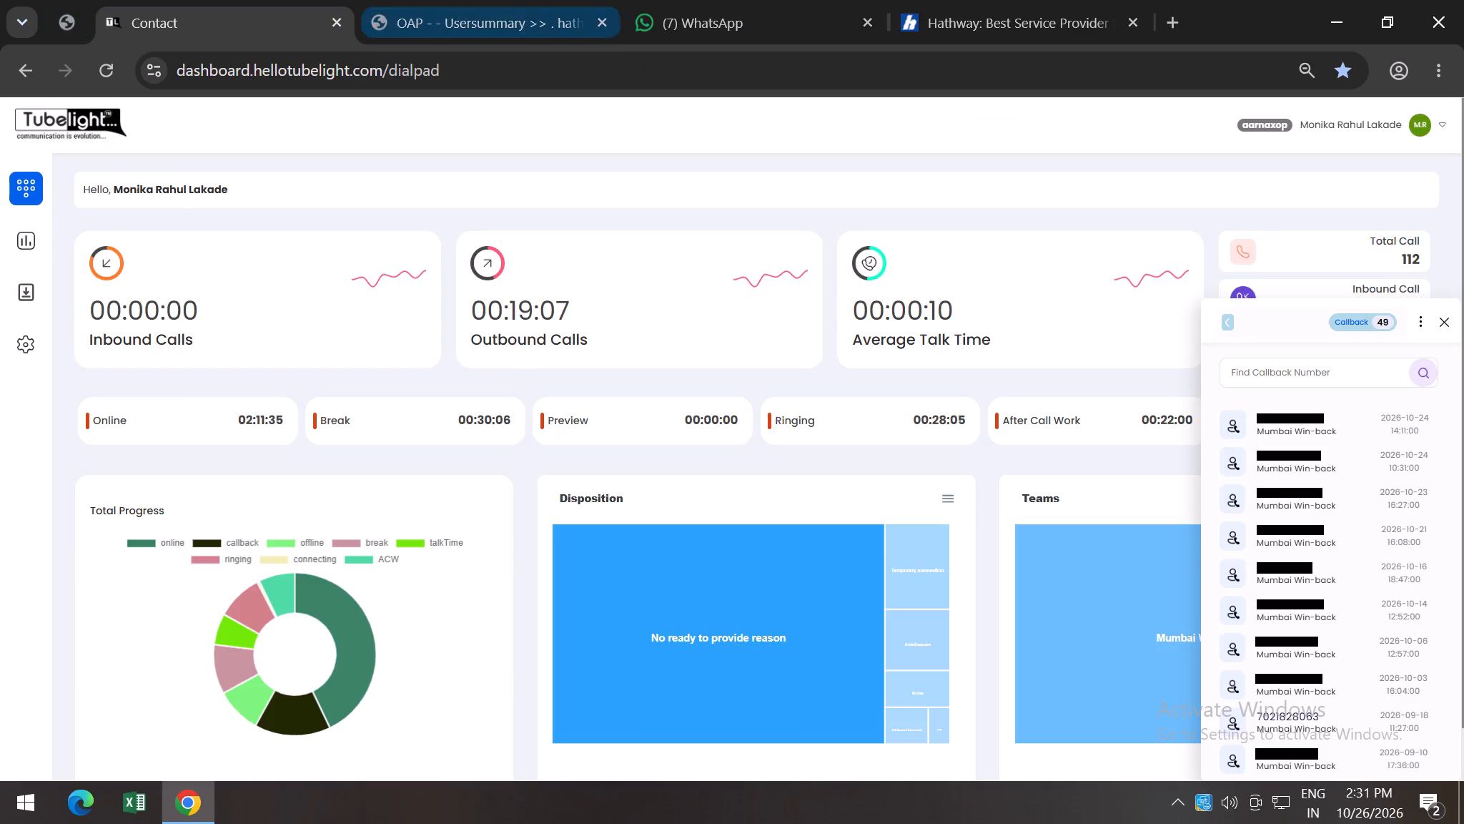
pyautogui.click(439, 15)
pyautogui.click(128, 0)
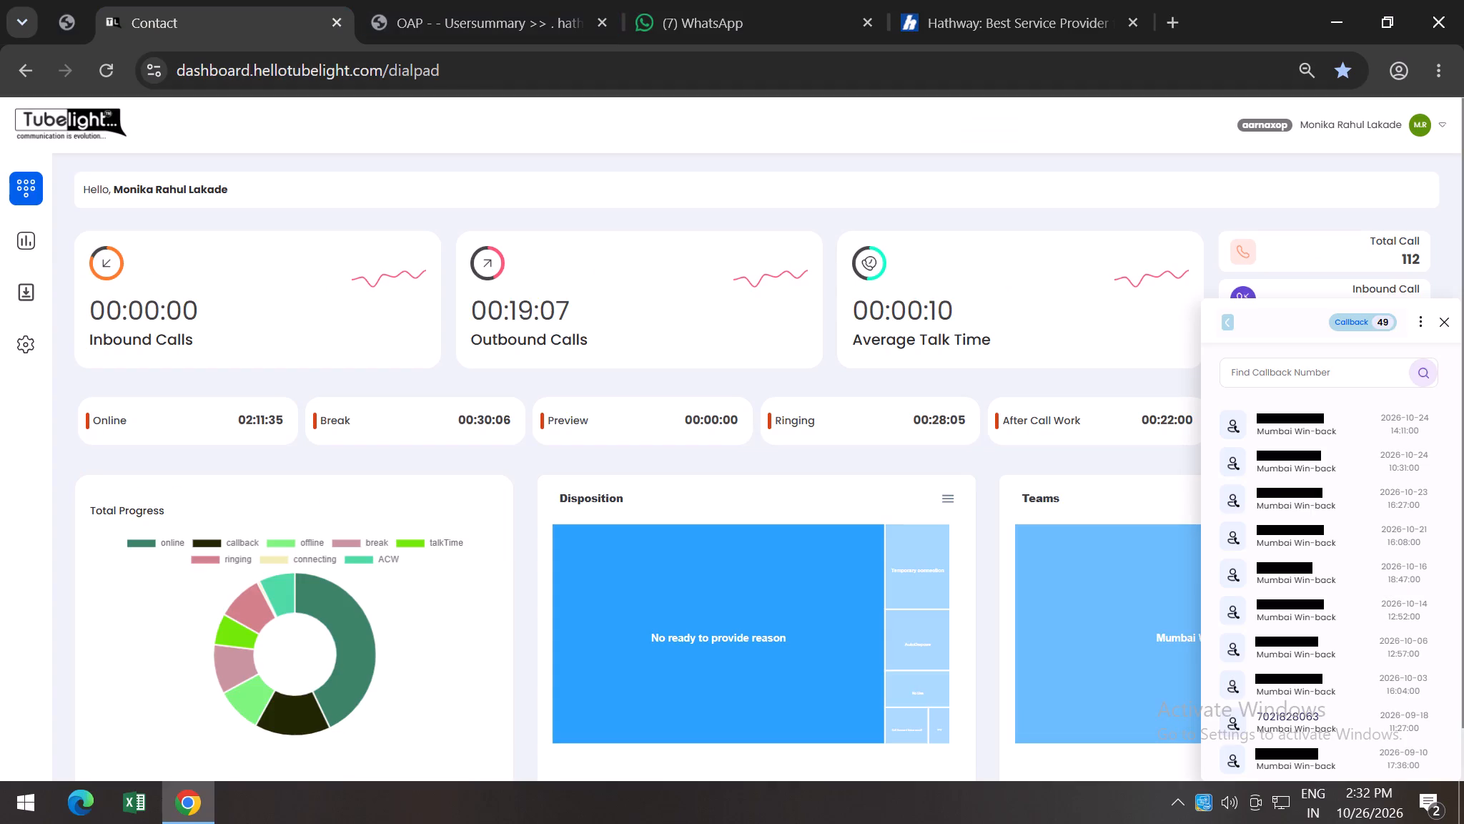
pyautogui.doubleClick(1225, 328)
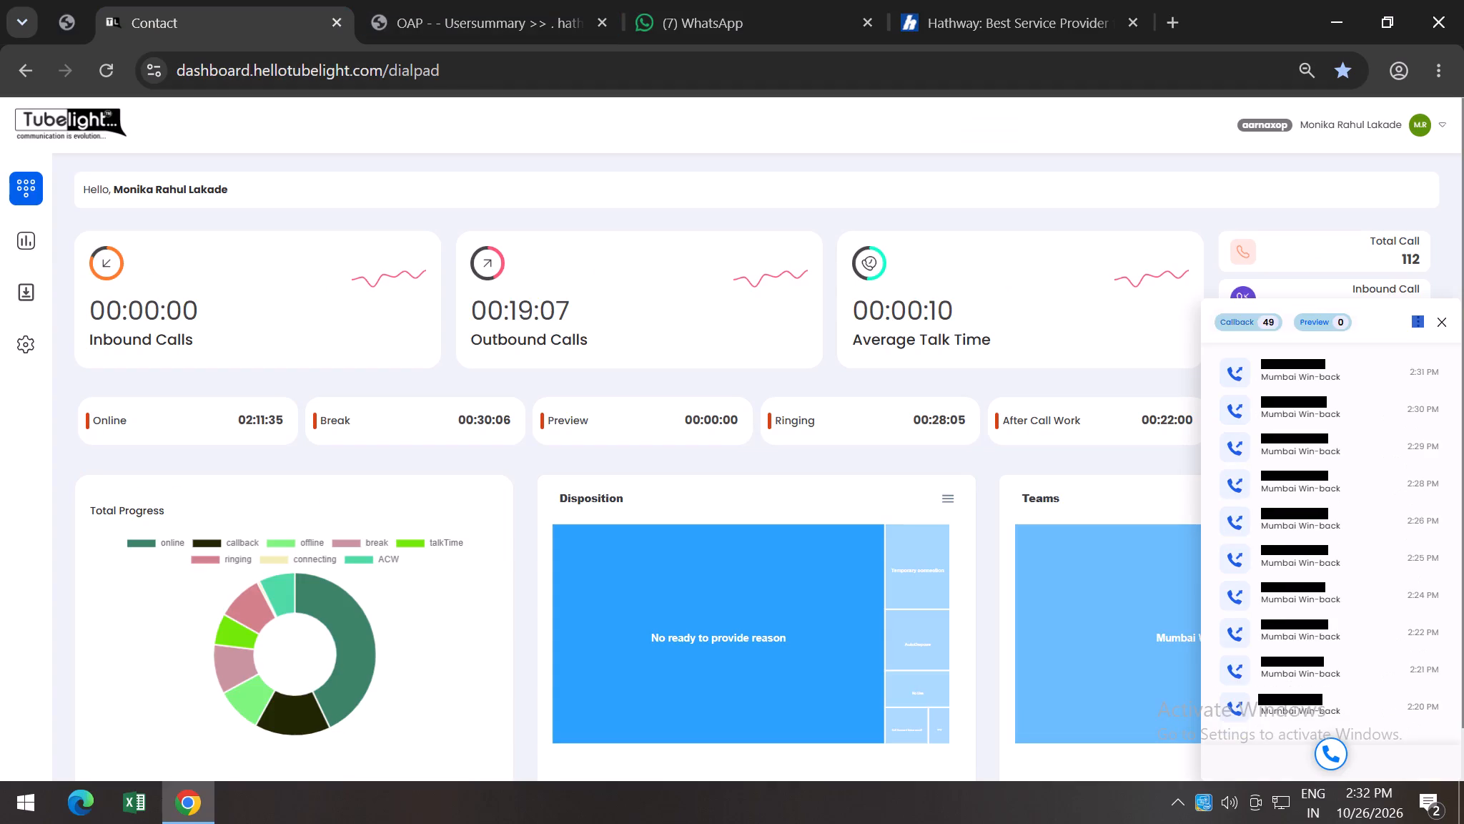
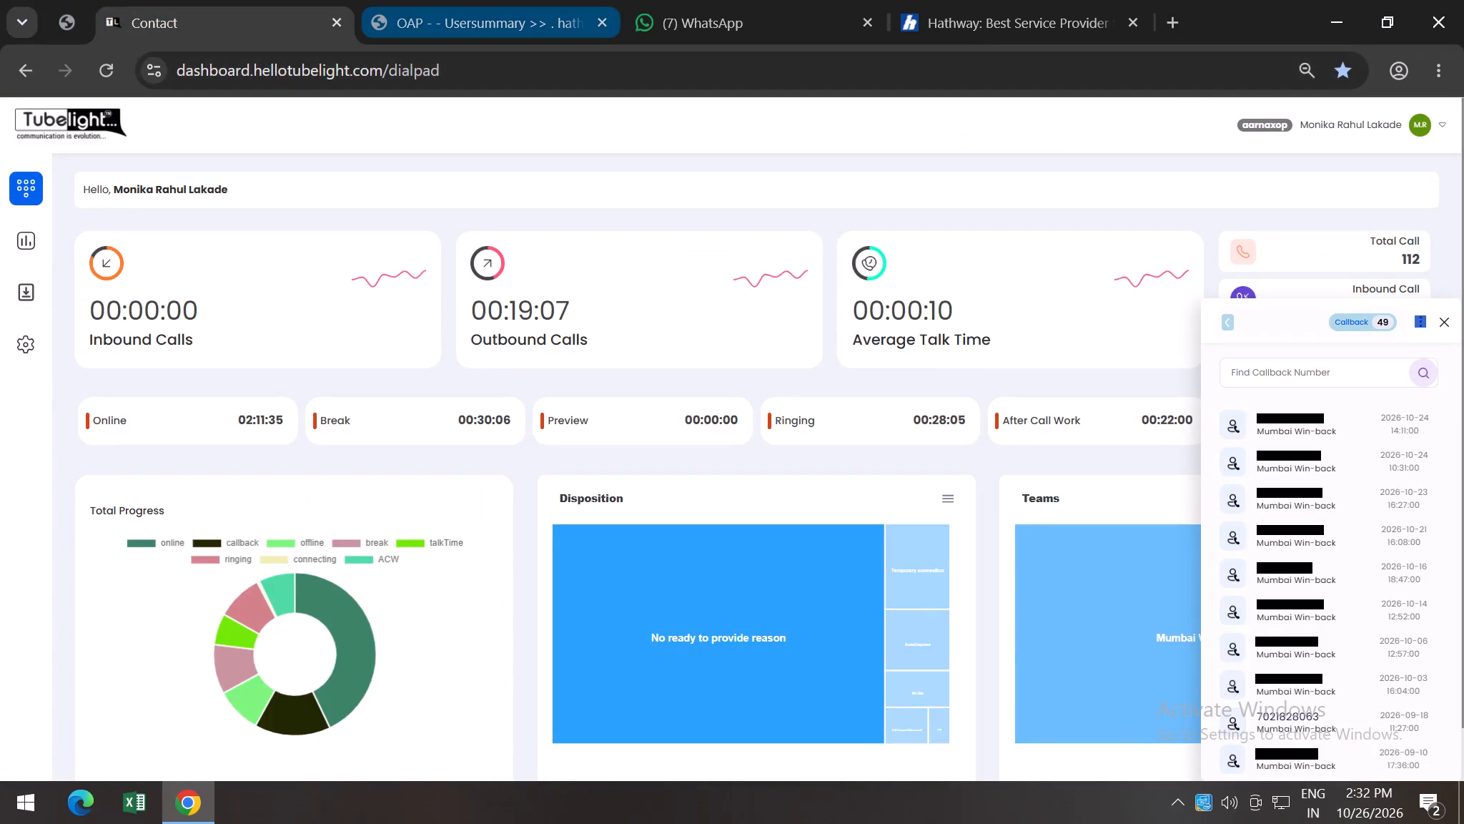
# Switch to the Hathway OAP user summary to view the subscriber's service and plan details, and return to the Tubelight dialpad.
pyautogui.click(516, 25)
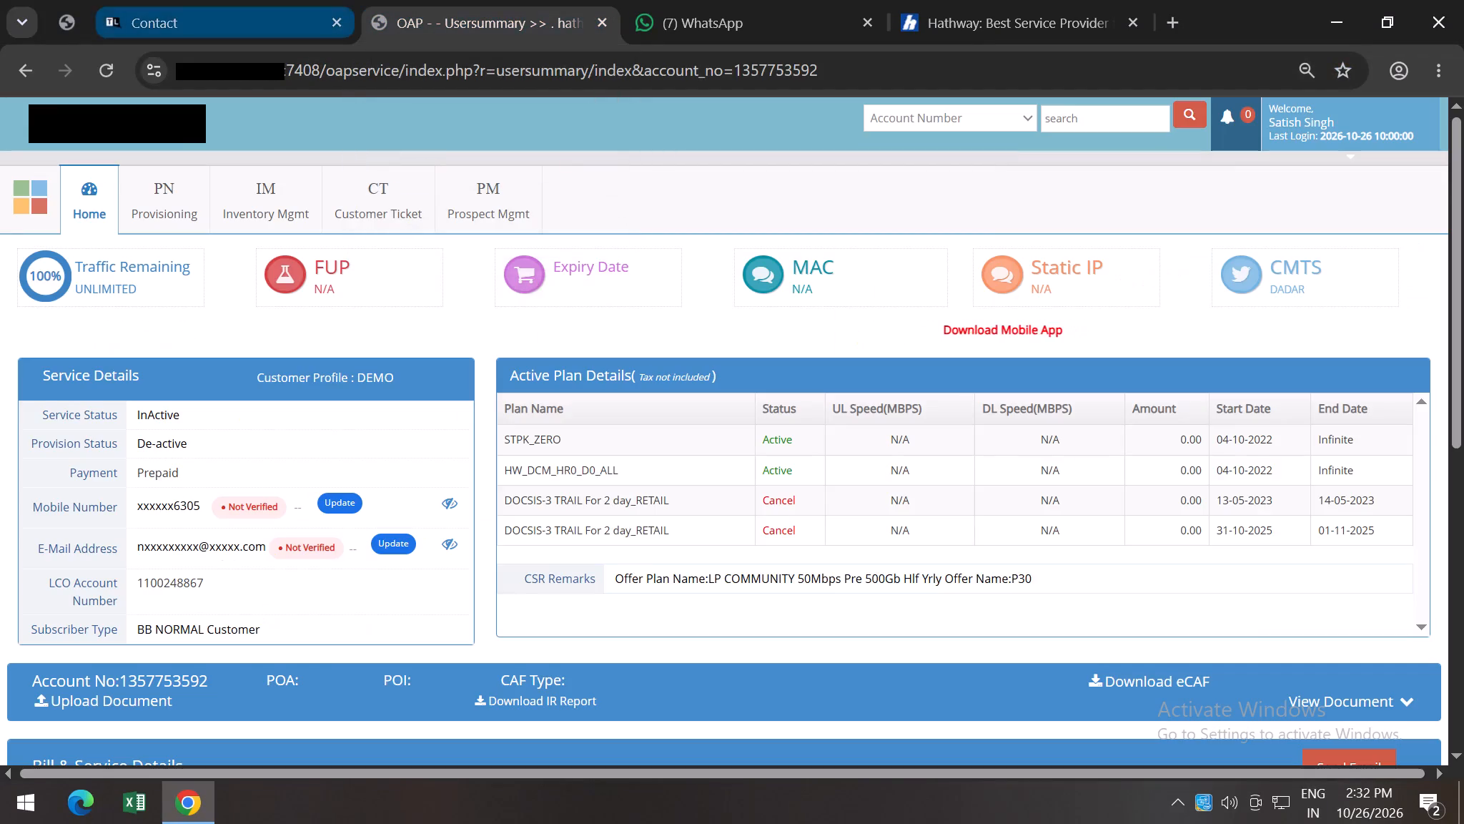
pyautogui.click(144, 15)
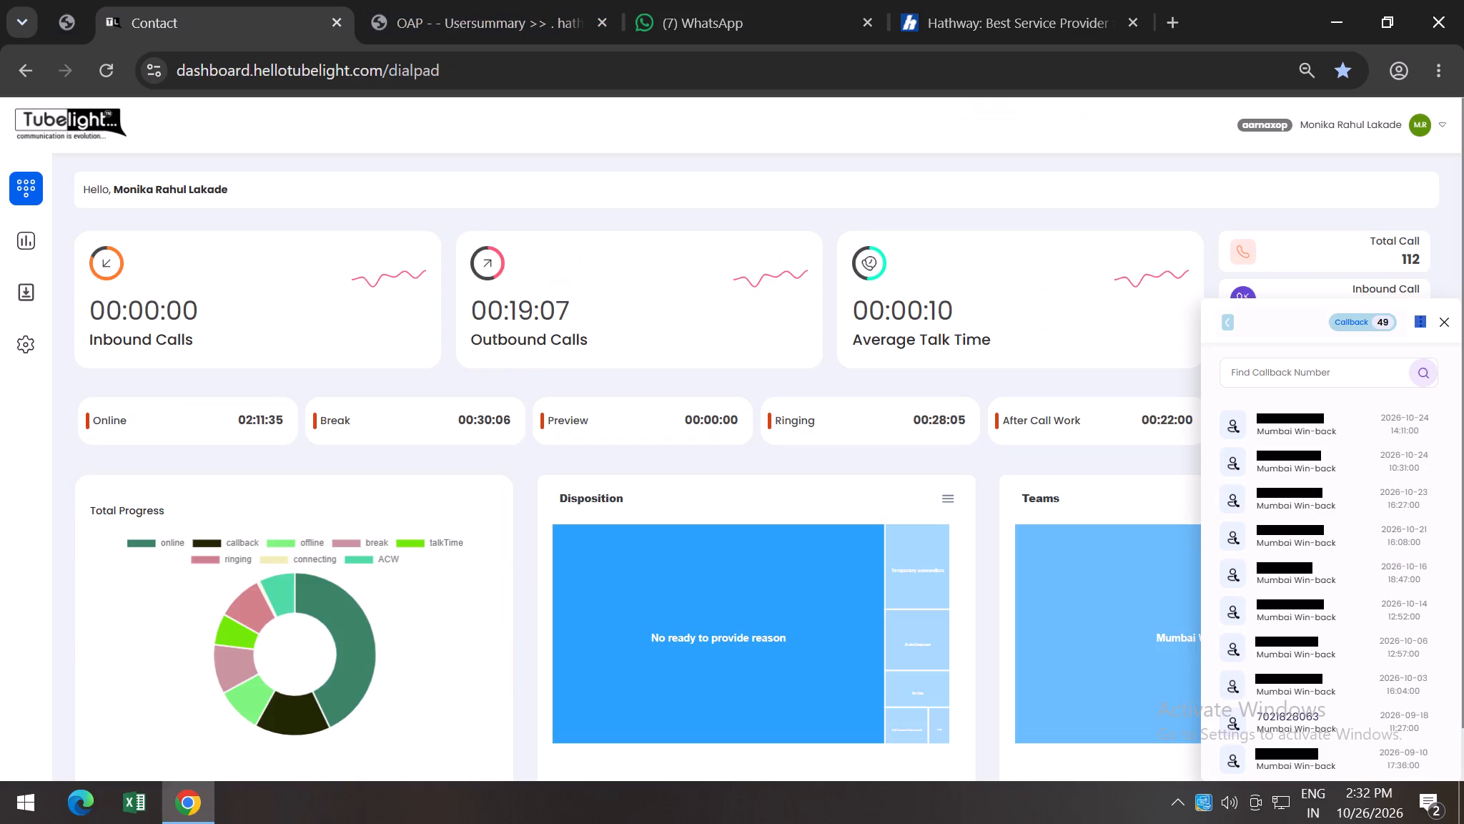
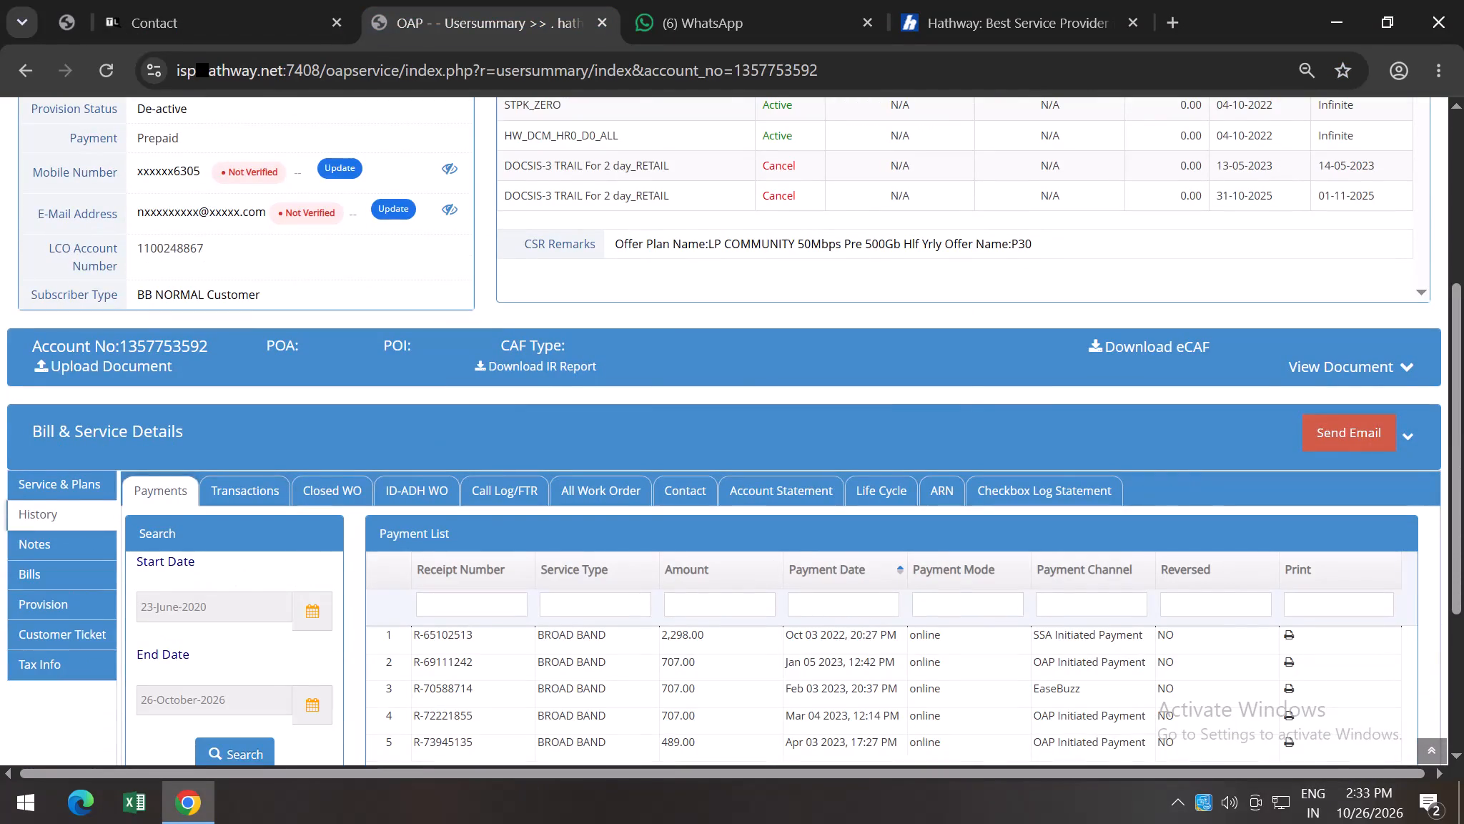
# Unmask the subscriber's mobile number and e-mail address to check the contact details, hiding and revealing them again.
pyautogui.click(450, 174)
pyautogui.click(451, 199)
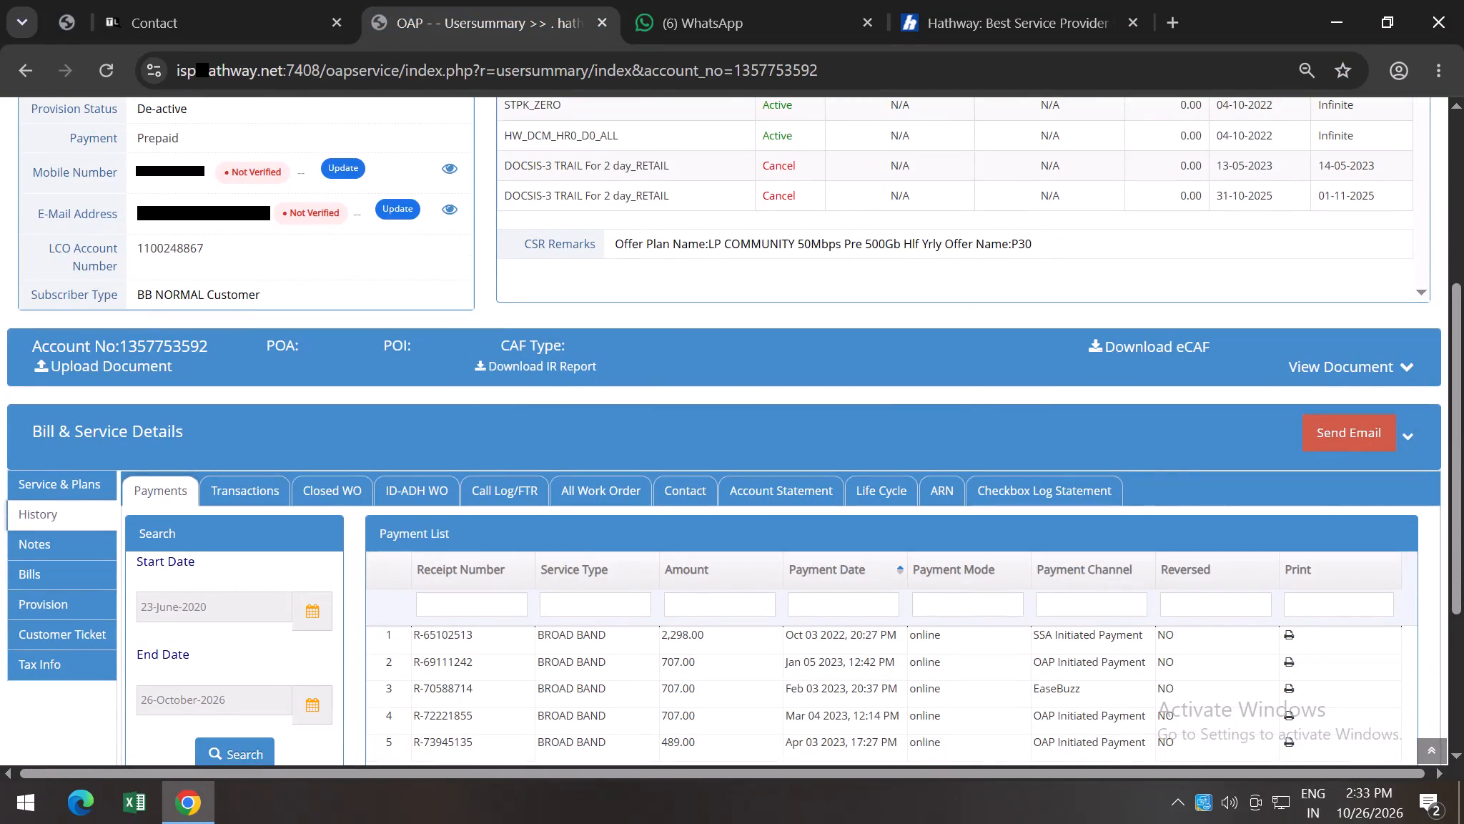
pyautogui.click(451, 175)
pyautogui.click(452, 215)
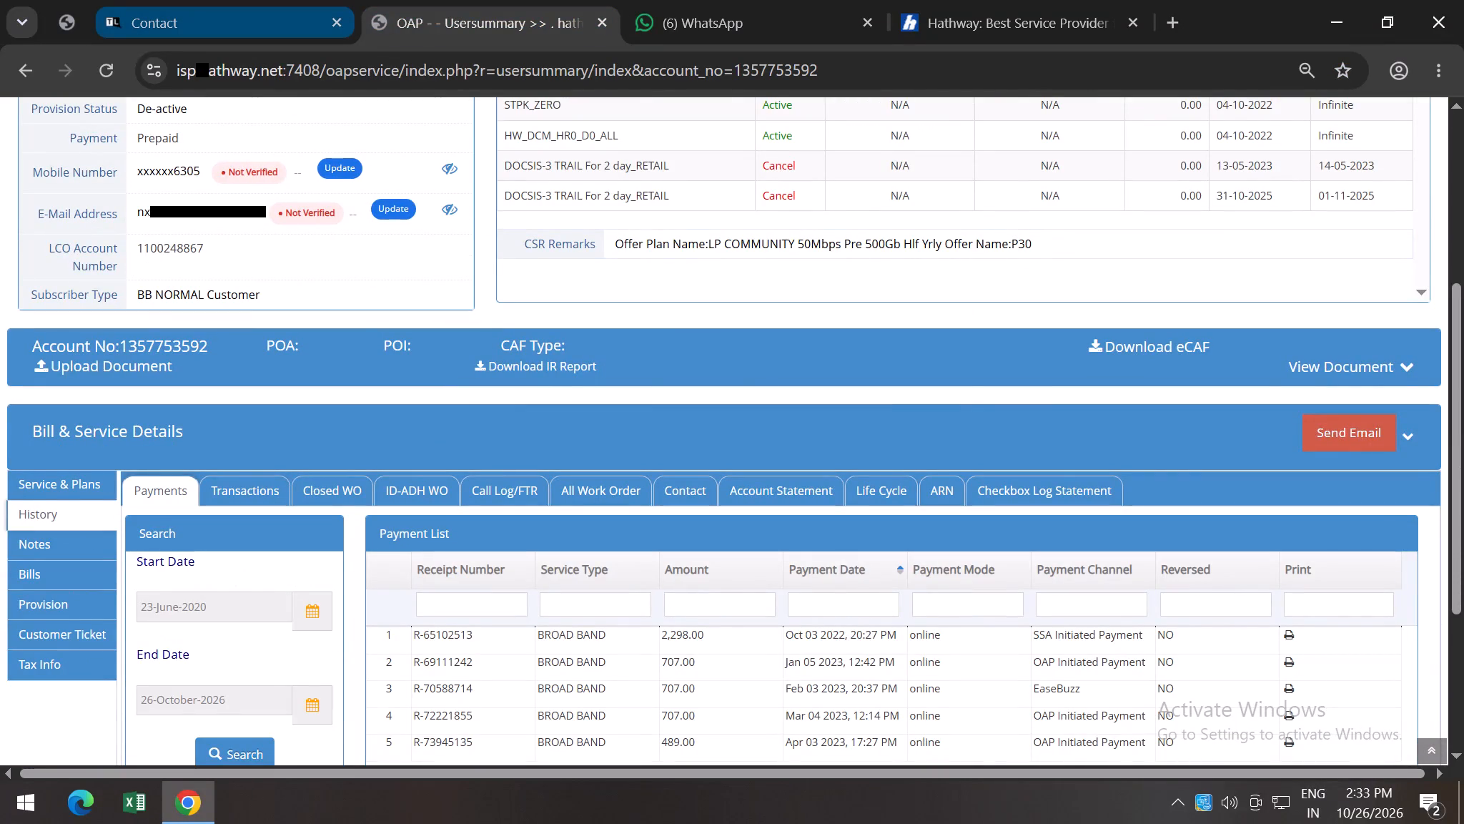
pyautogui.click(256, 0)
pyautogui.click(498, 12)
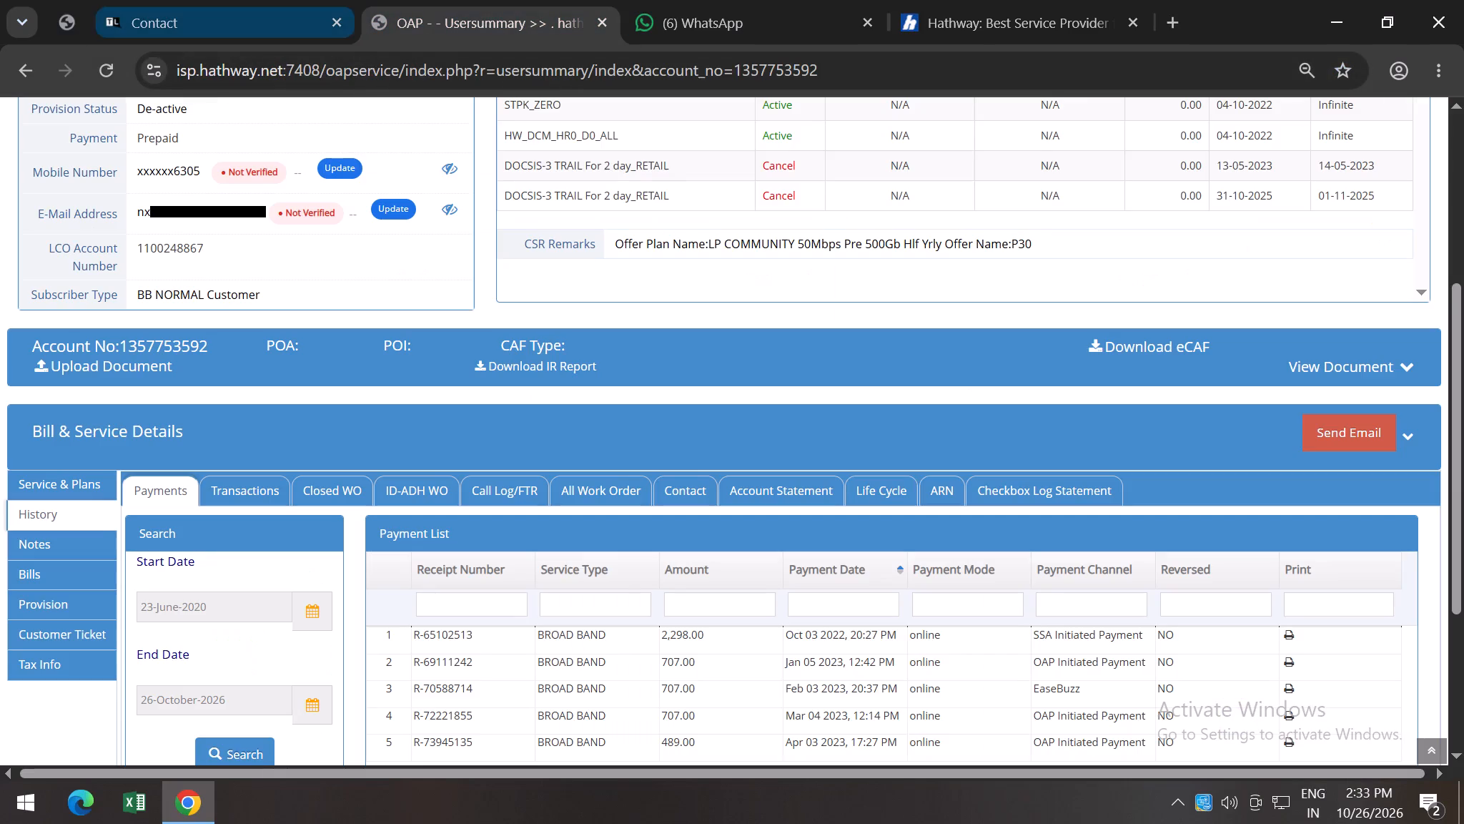
pyautogui.click(457, 177)
pyautogui.click(454, 205)
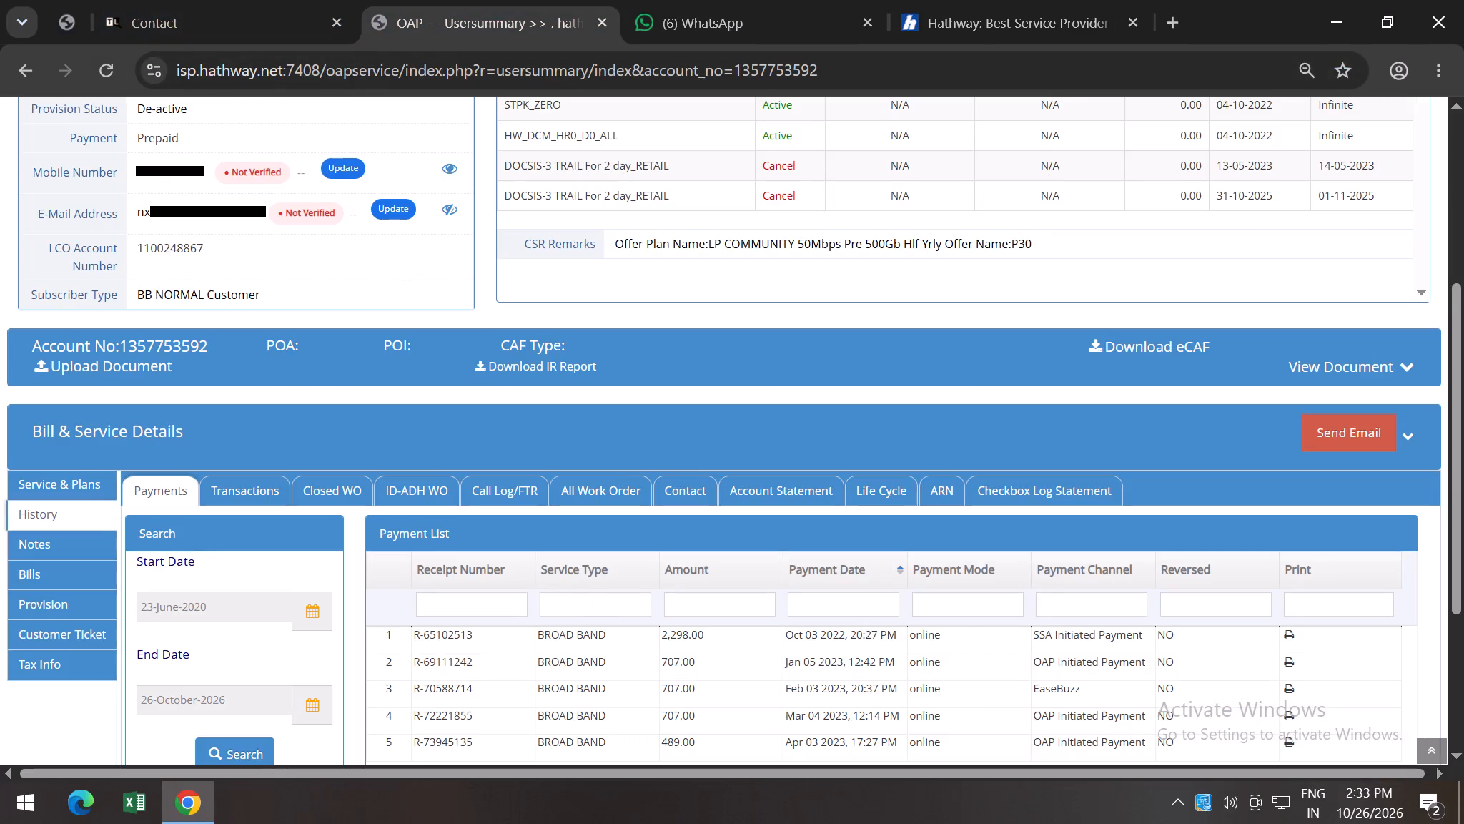
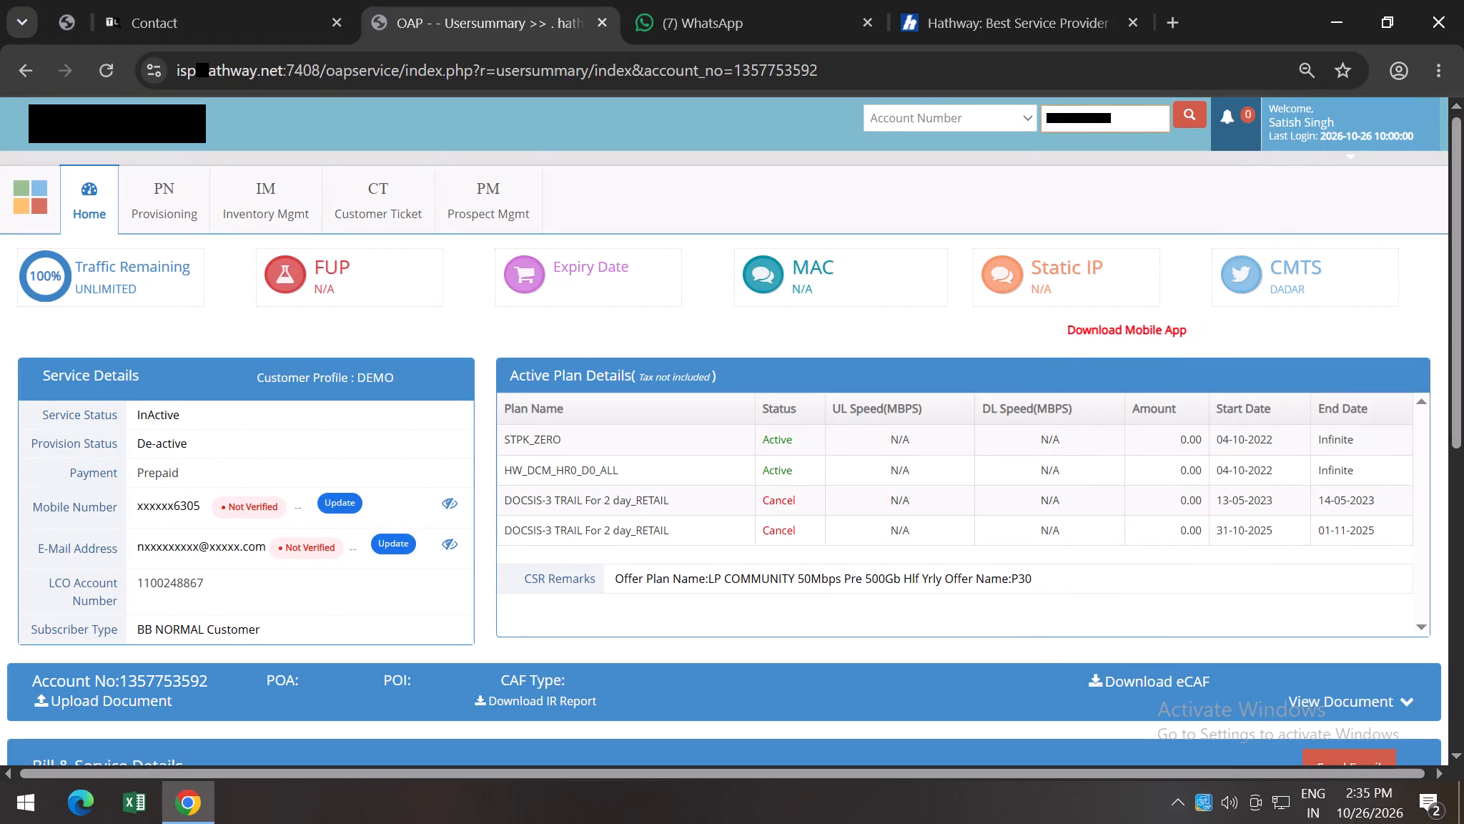
# Clear the existing entry from the account number search to look up another subscriber.
pyautogui.click(1084, 127)
pyautogui.press('BackSpace')
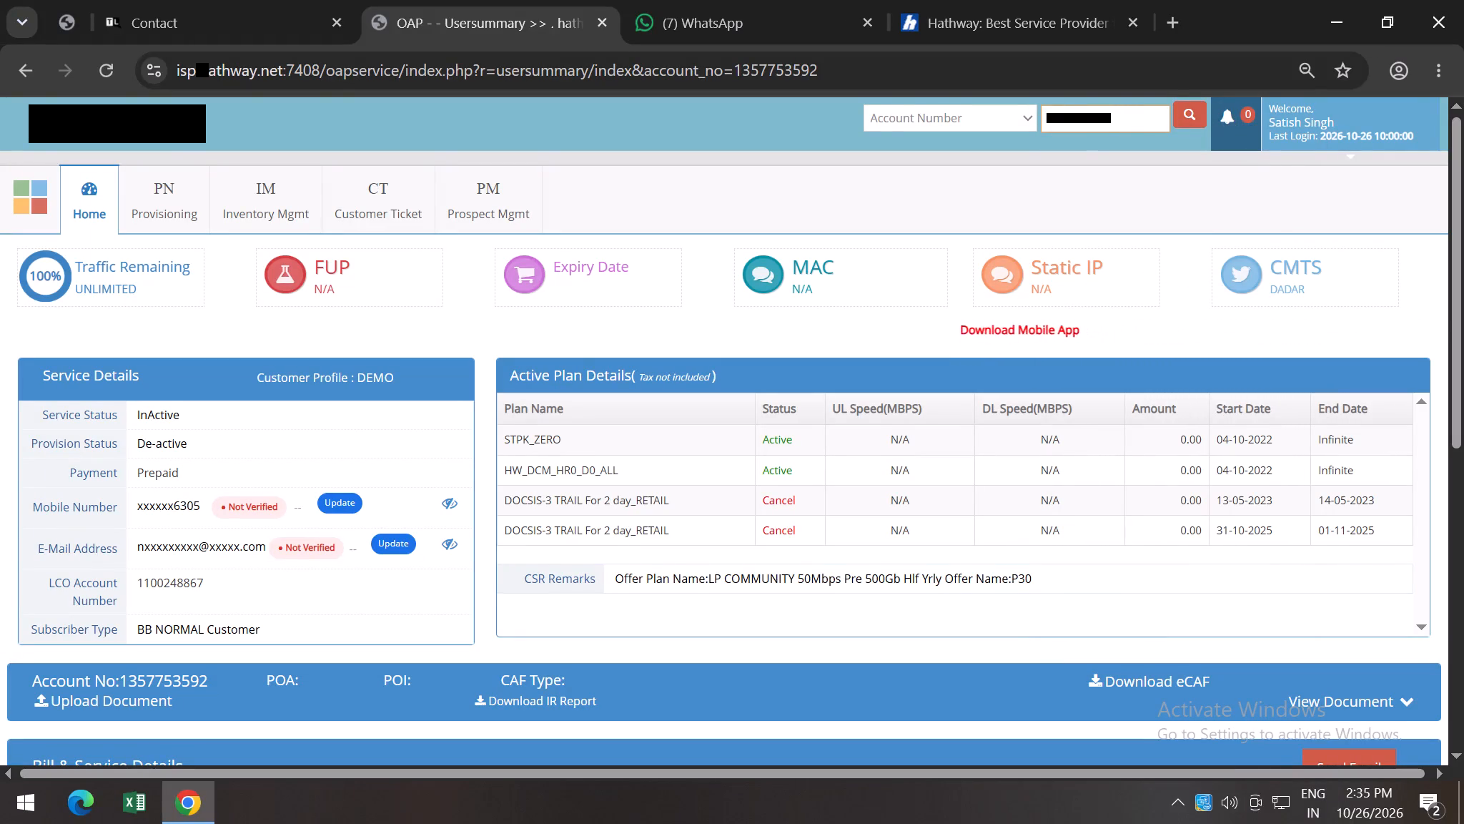
# Look up the next subscriber using the registered mobile number as the search criterion.
pyautogui.click(1029, 110)
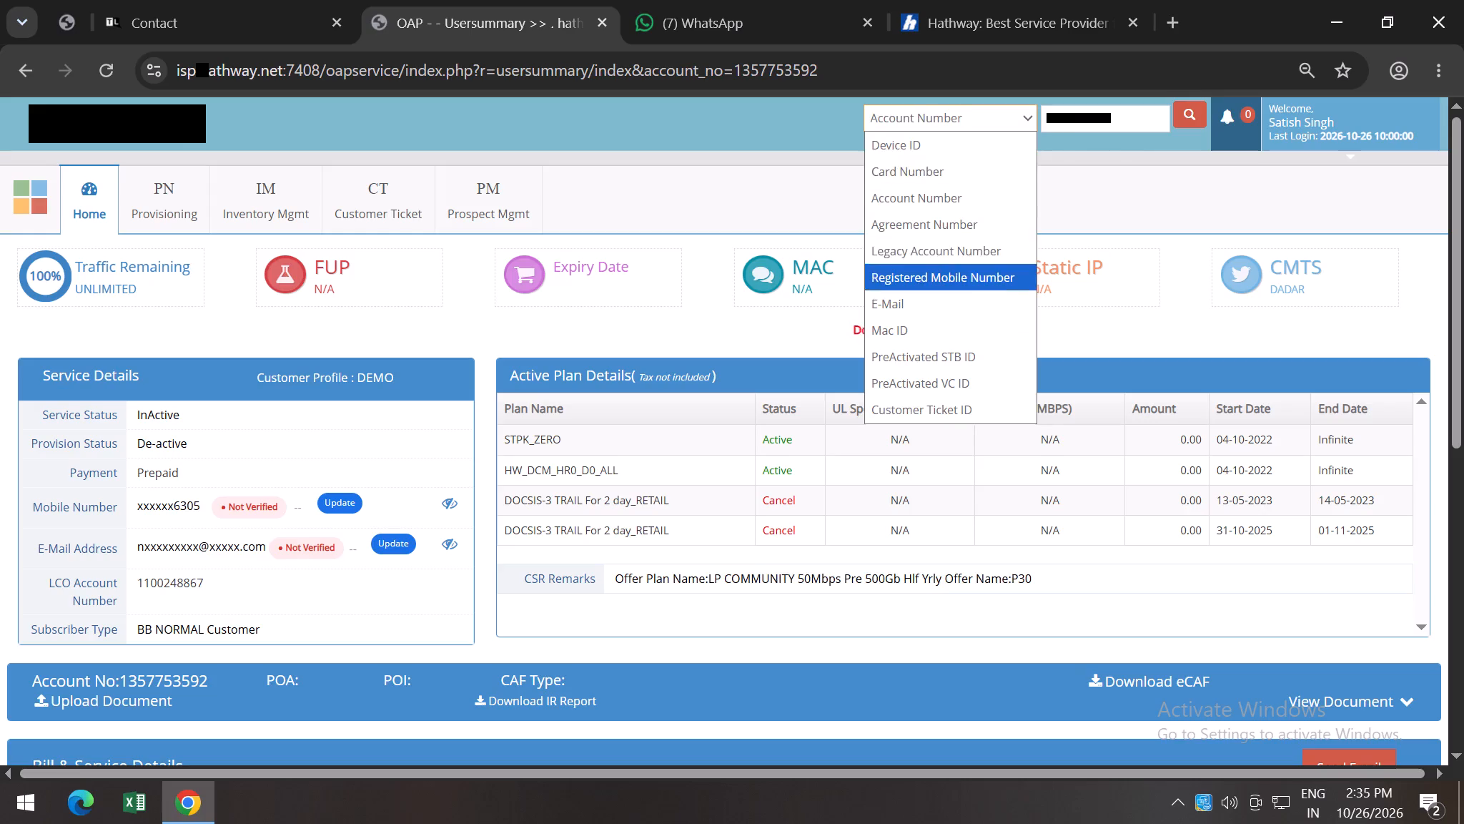
pyautogui.click(978, 269)
pyautogui.click(1198, 122)
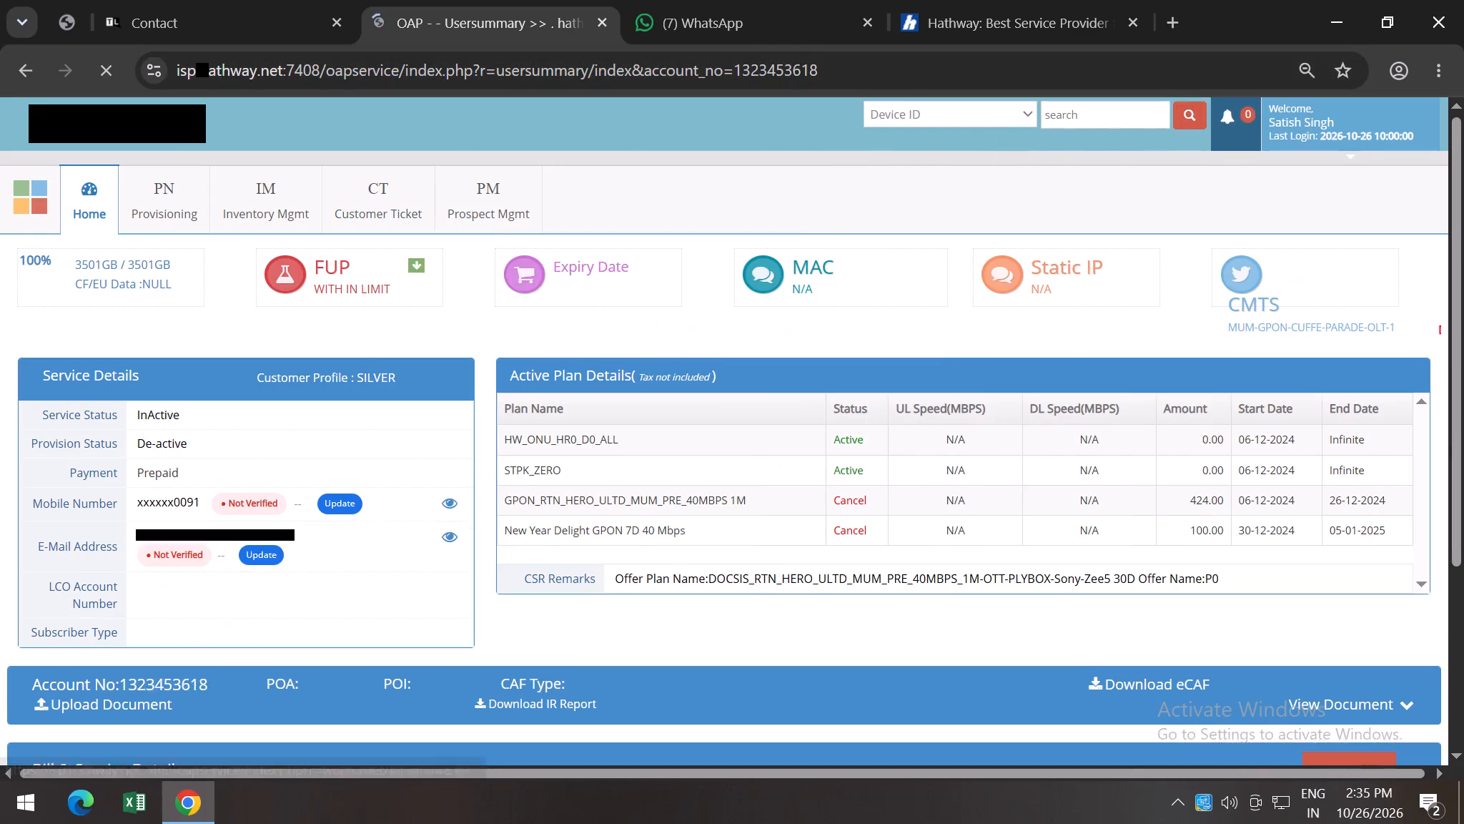
# Search the subscriber's payment history with the start date set to 24-June-2020.
pyautogui.scroll(-1, 245, 509)
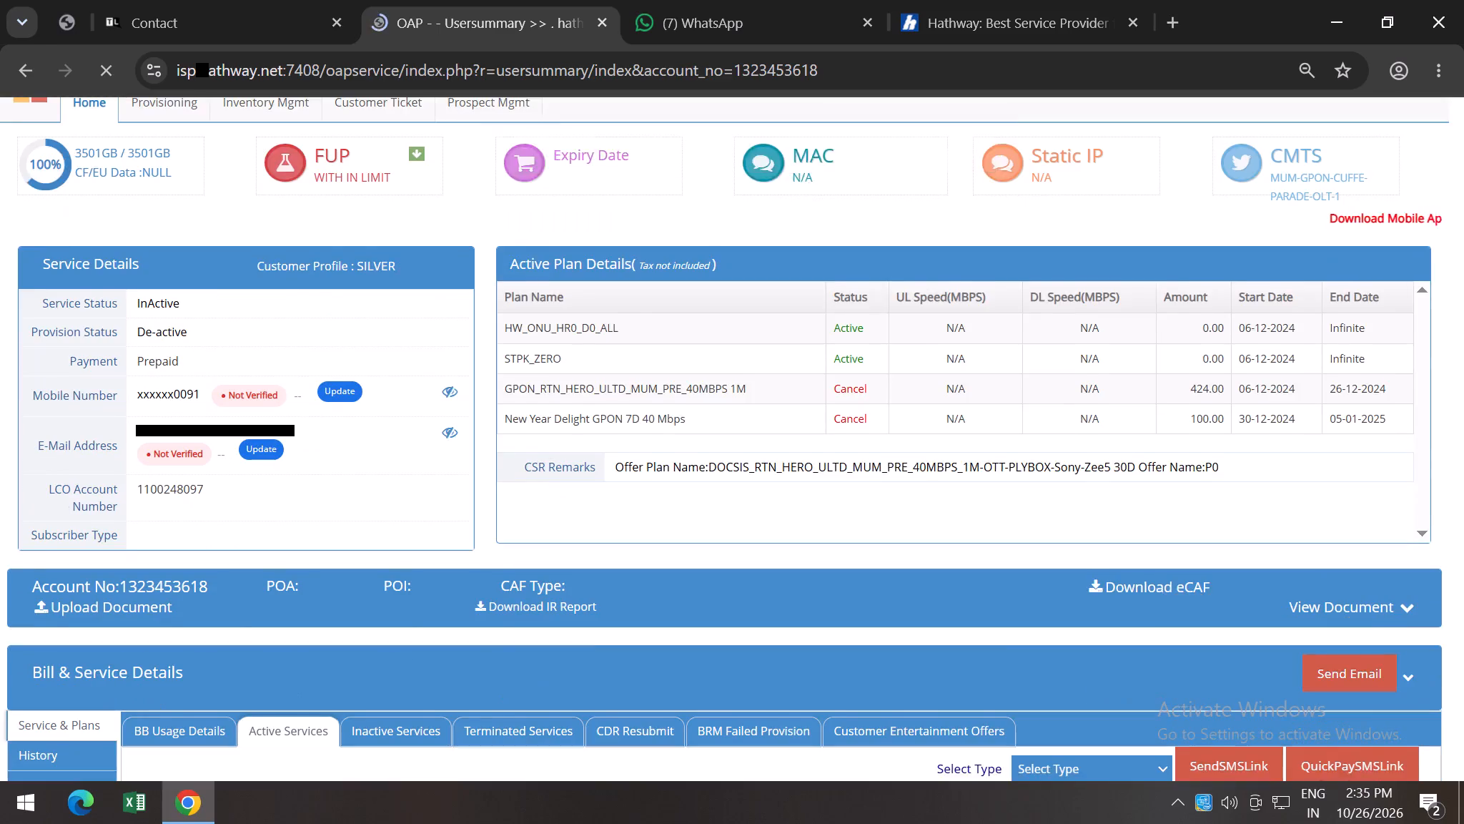
pyautogui.scroll(-5, 268, 509)
pyautogui.click(87, 506)
pyautogui.scroll(-6, 147, 573)
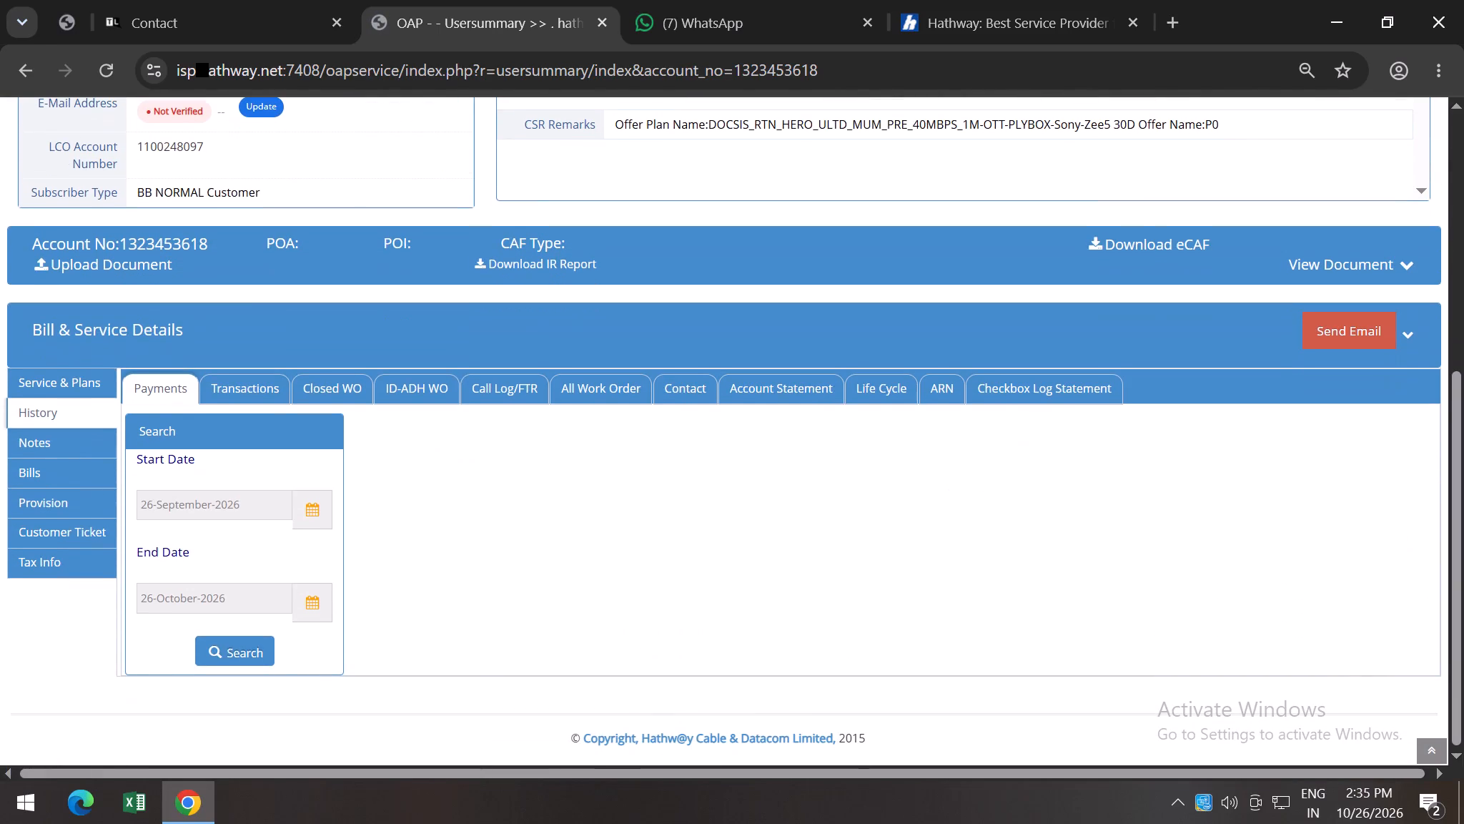
pyautogui.click(331, 510)
pyautogui.click(197, 506)
pyautogui.click(207, 506)
pyautogui.click(204, 572)
pyautogui.click(212, 619)
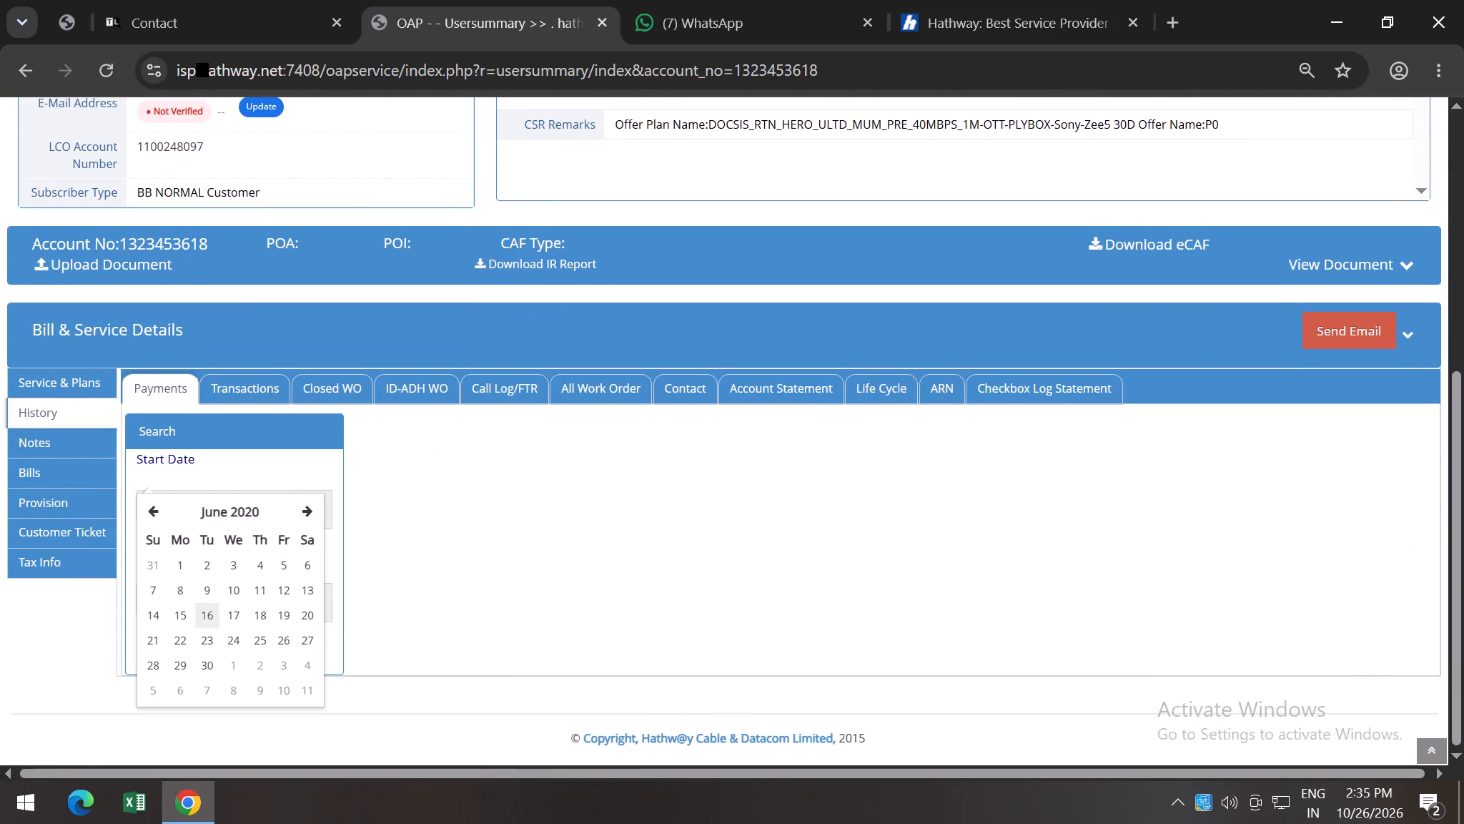
pyautogui.click(225, 648)
pyautogui.click(232, 649)
# Go to the last page of the payment list and examine the subscriber's most recent payments, amounts and channels.
pyautogui.scroll(-10, 438, 619)
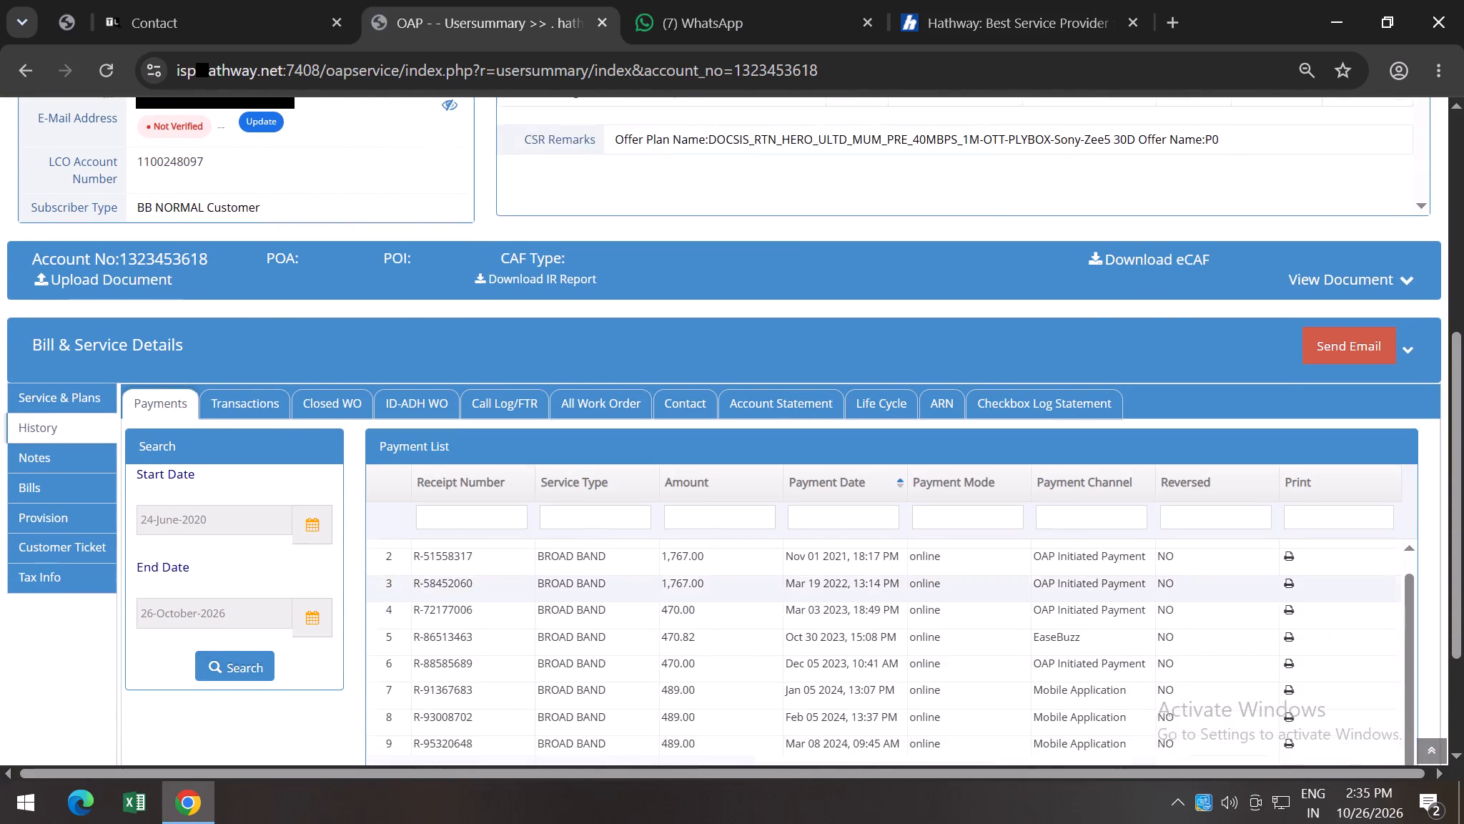
pyautogui.scroll(-10, 612, 600)
pyautogui.doubleClick(958, 656)
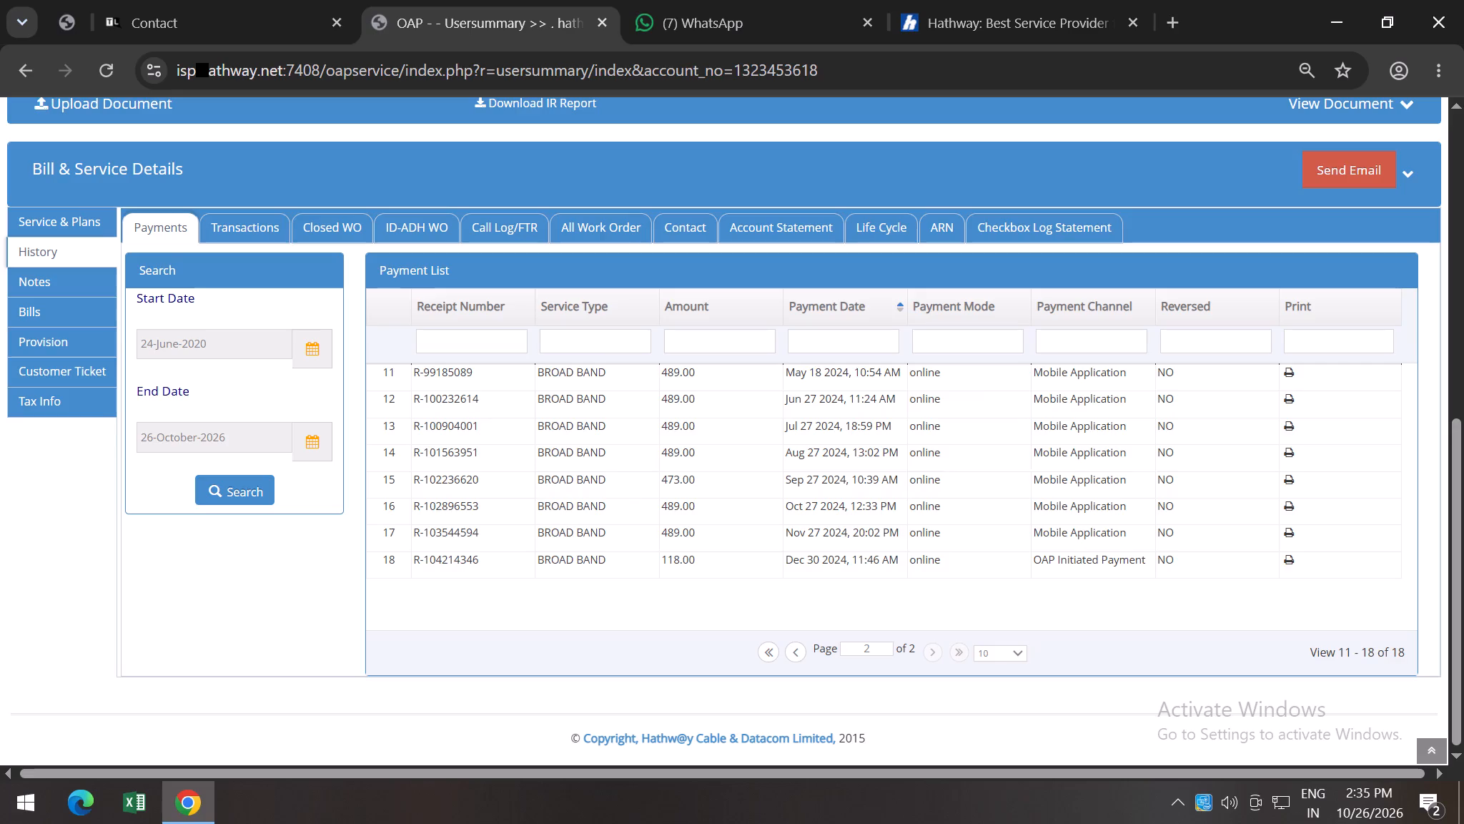
pyautogui.scroll(-1, 661, 574)
pyautogui.scroll(-2, 882, 578)
pyautogui.scroll(-1, 702, 596)
pyautogui.scroll(2, 697, 577)
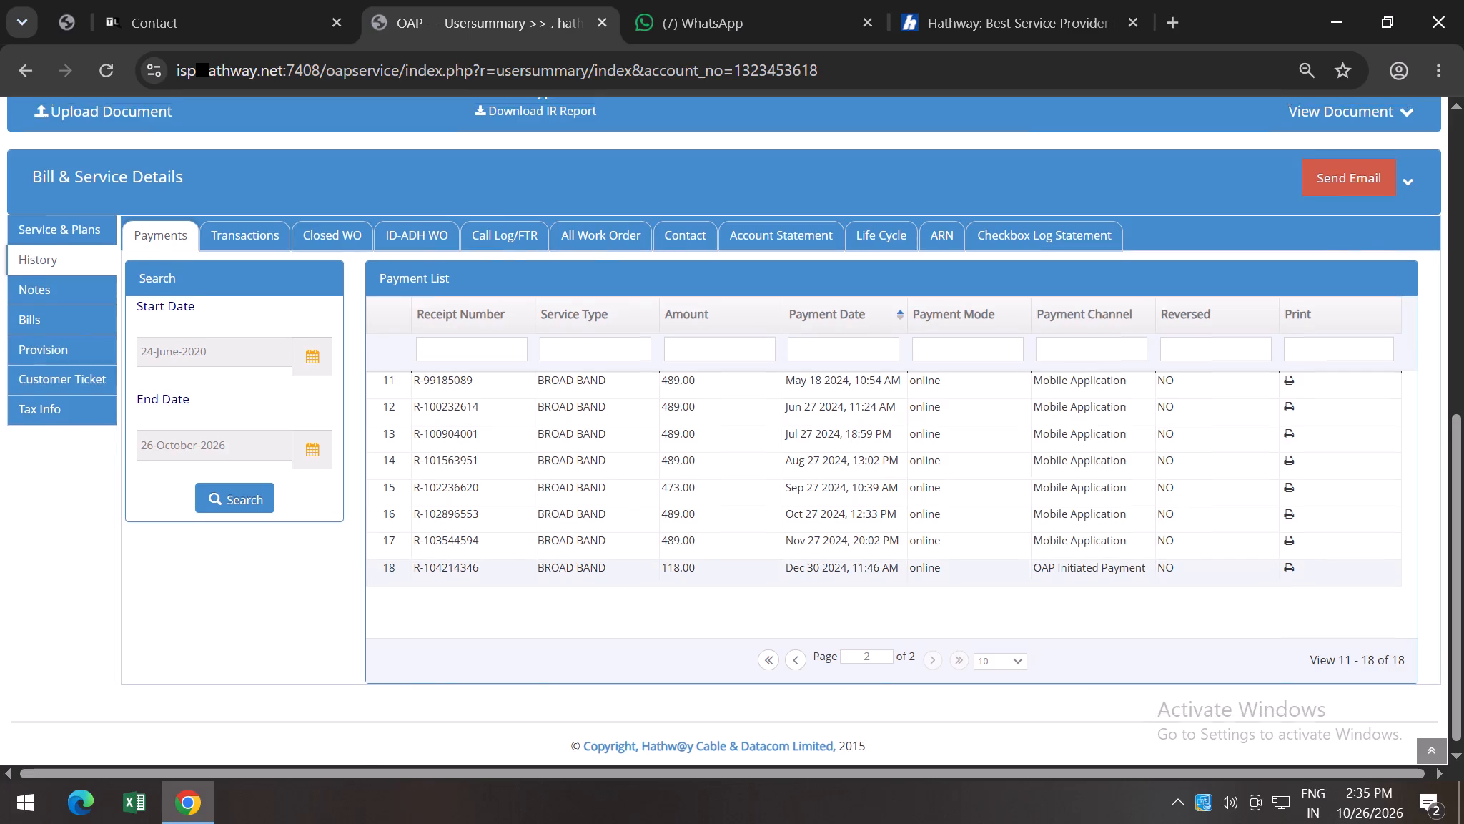
pyautogui.scroll(1, 697, 577)
pyautogui.scroll(4, 494, 221)
pyautogui.scroll(1, 521, 333)
pyautogui.scroll(-10, 561, 536)
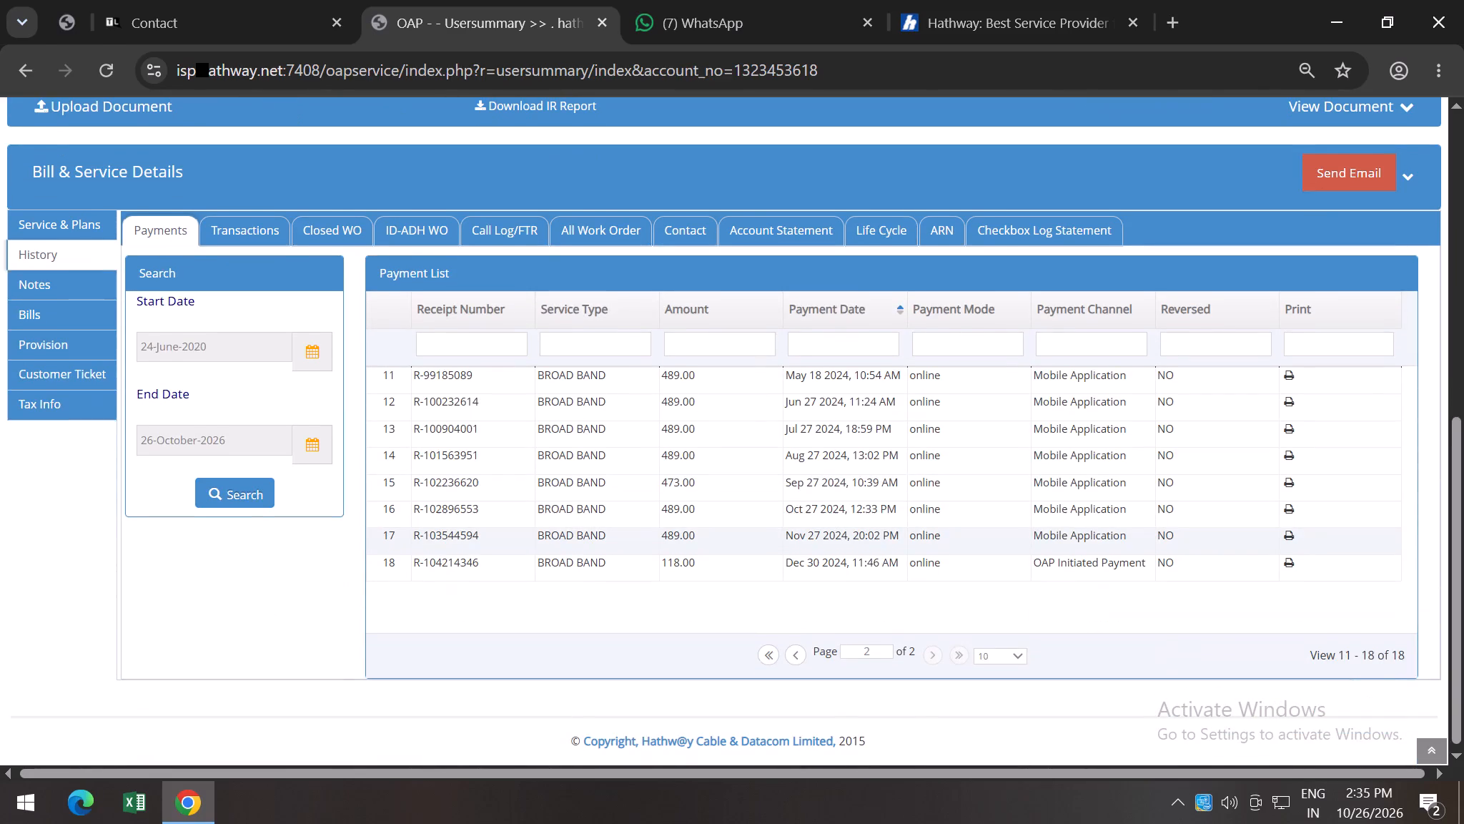
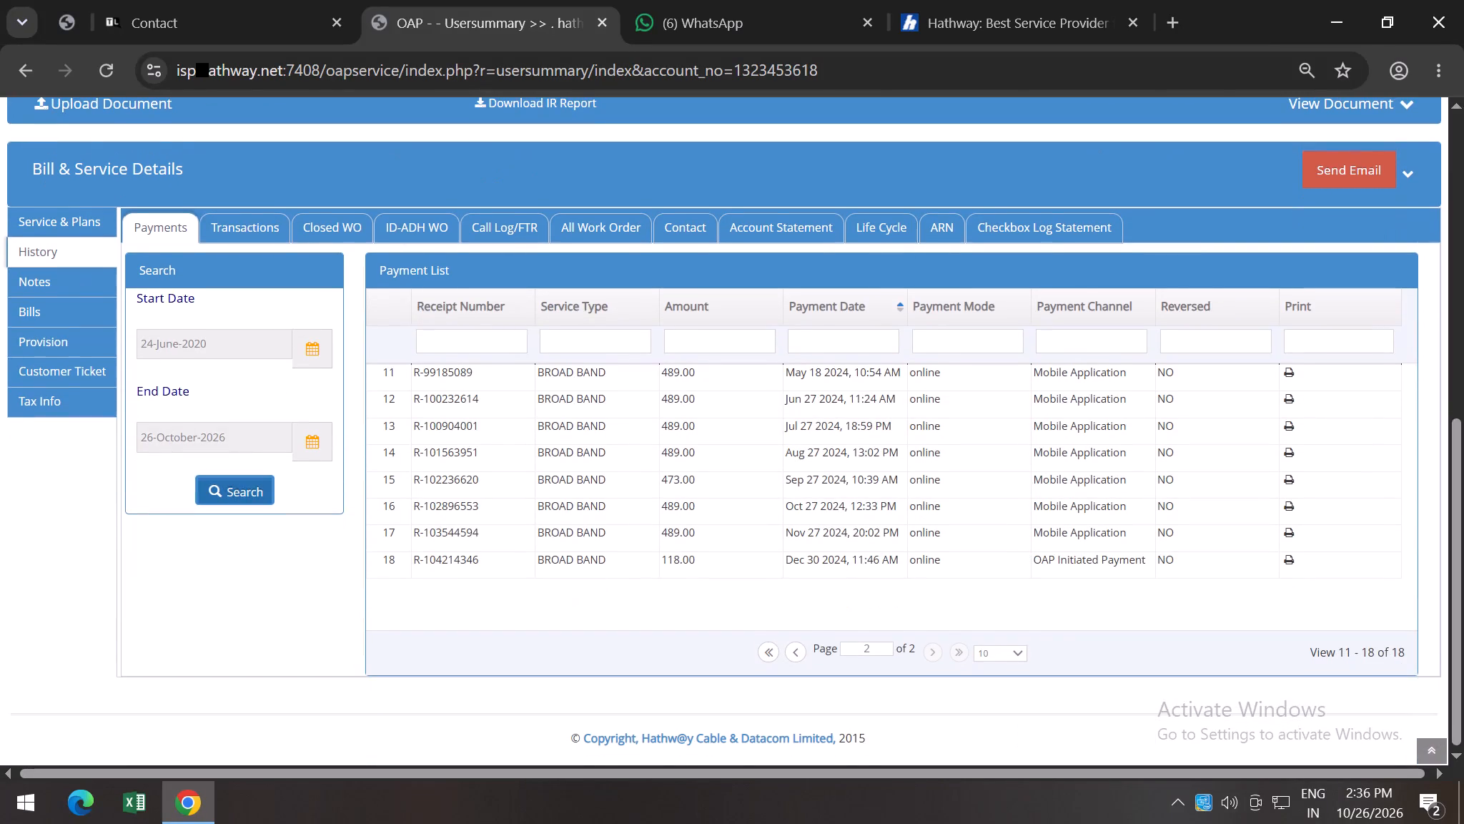
# Search the account's payment history from 24-June-2020 to 26-October-2026 and go to the last page of the payment list.
pyautogui.click(236, 501)
pyautogui.scroll(-3, 1004, 653)
pyautogui.doubleClick(958, 676)
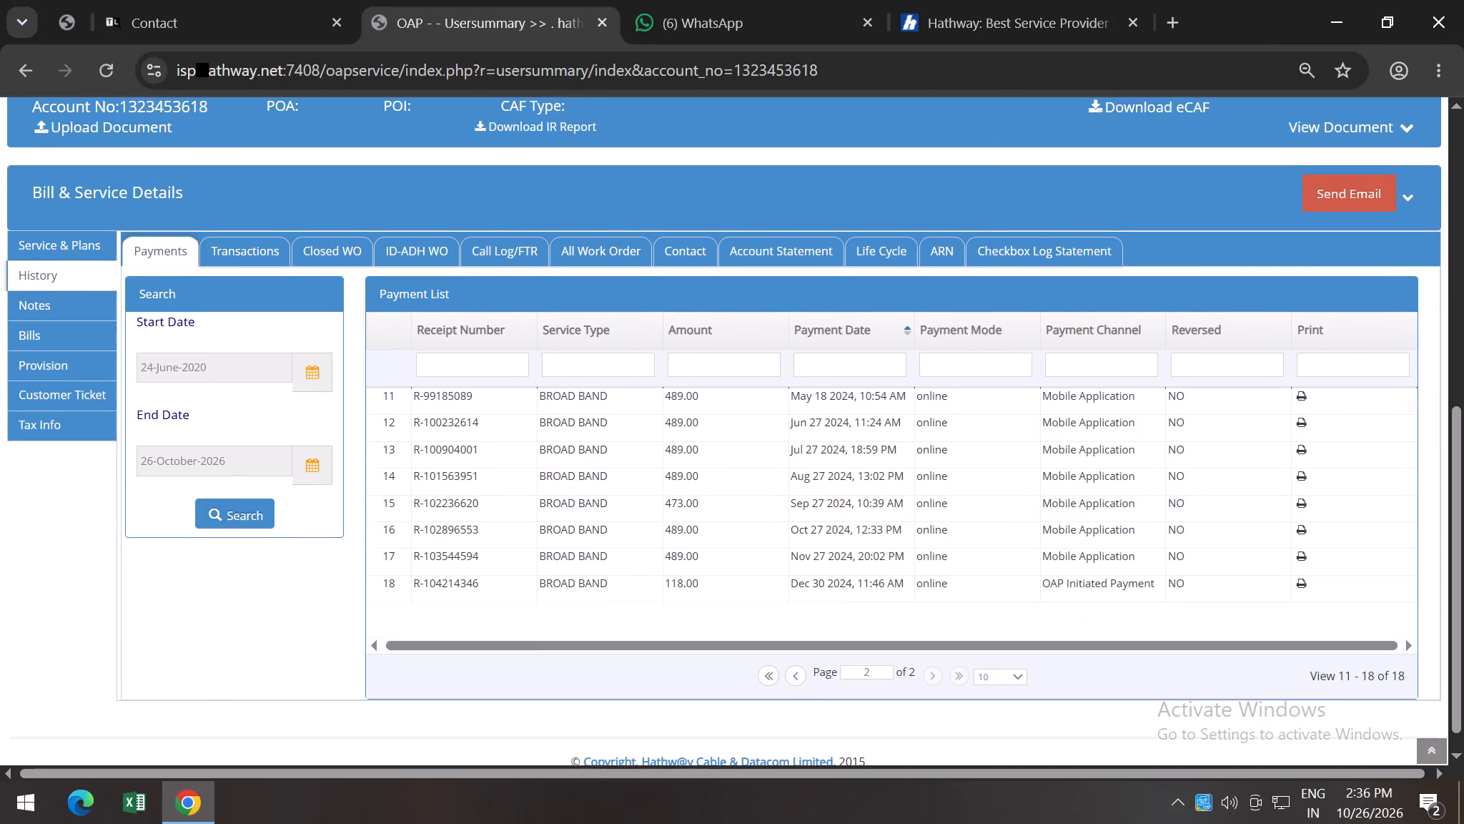
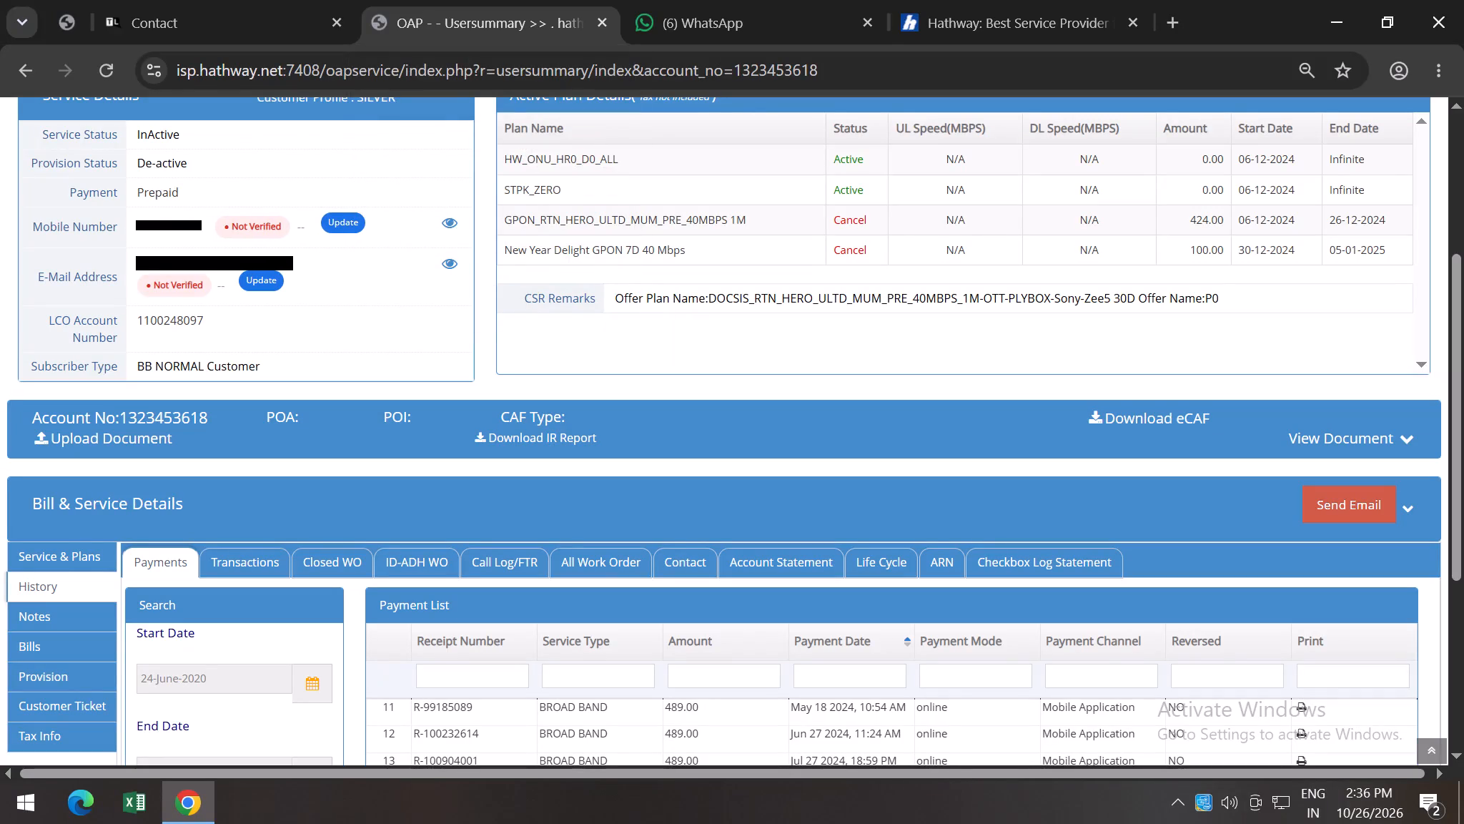
# Mask the customer's mobile number and e-mail address again in the service details.
pyautogui.click(458, 213)
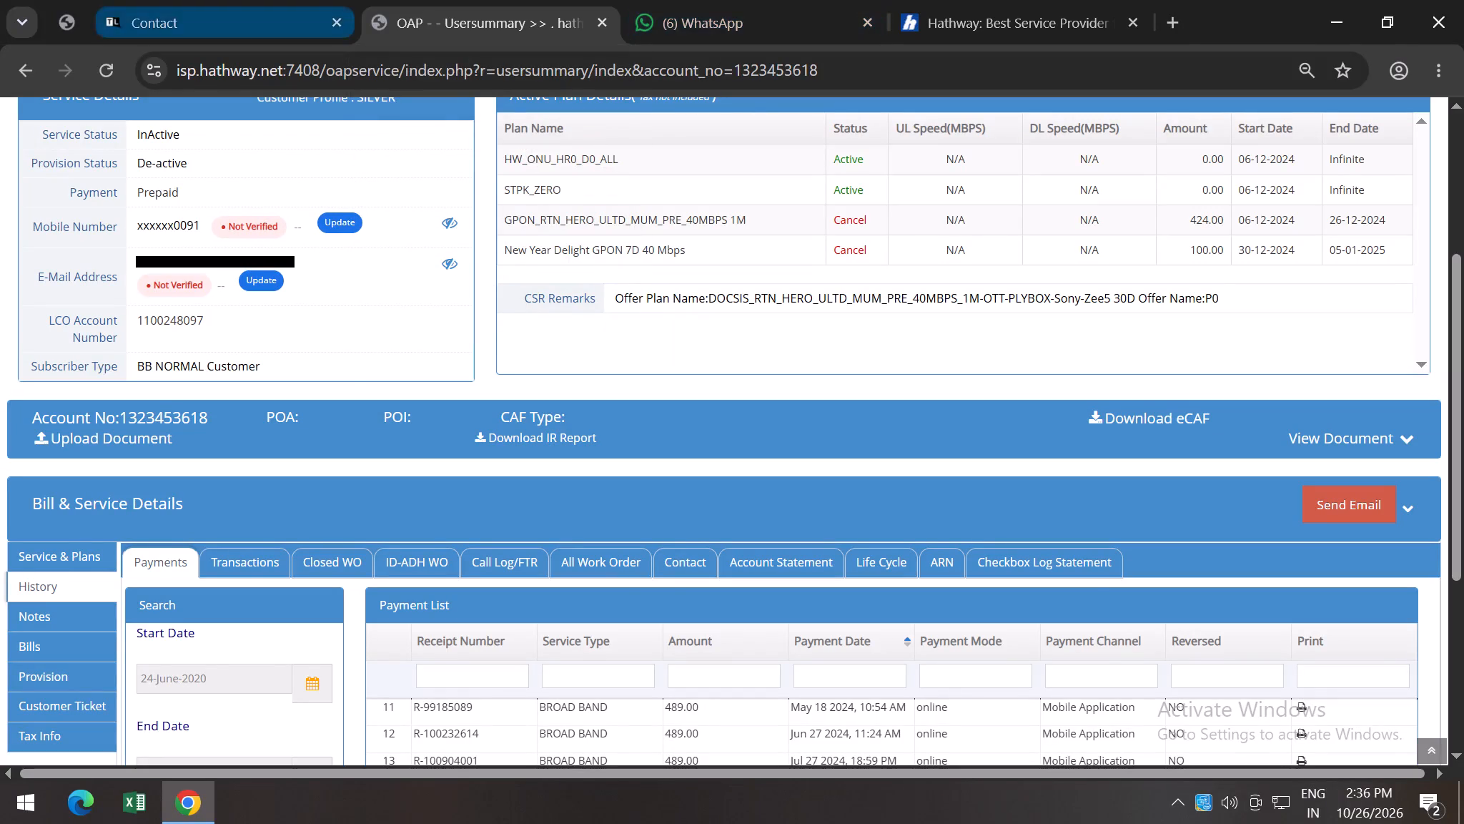
# Check the Contact dialpad page briefly and return to the customer's OAP user summary.
pyautogui.click(234, 10)
pyautogui.click(475, 9)
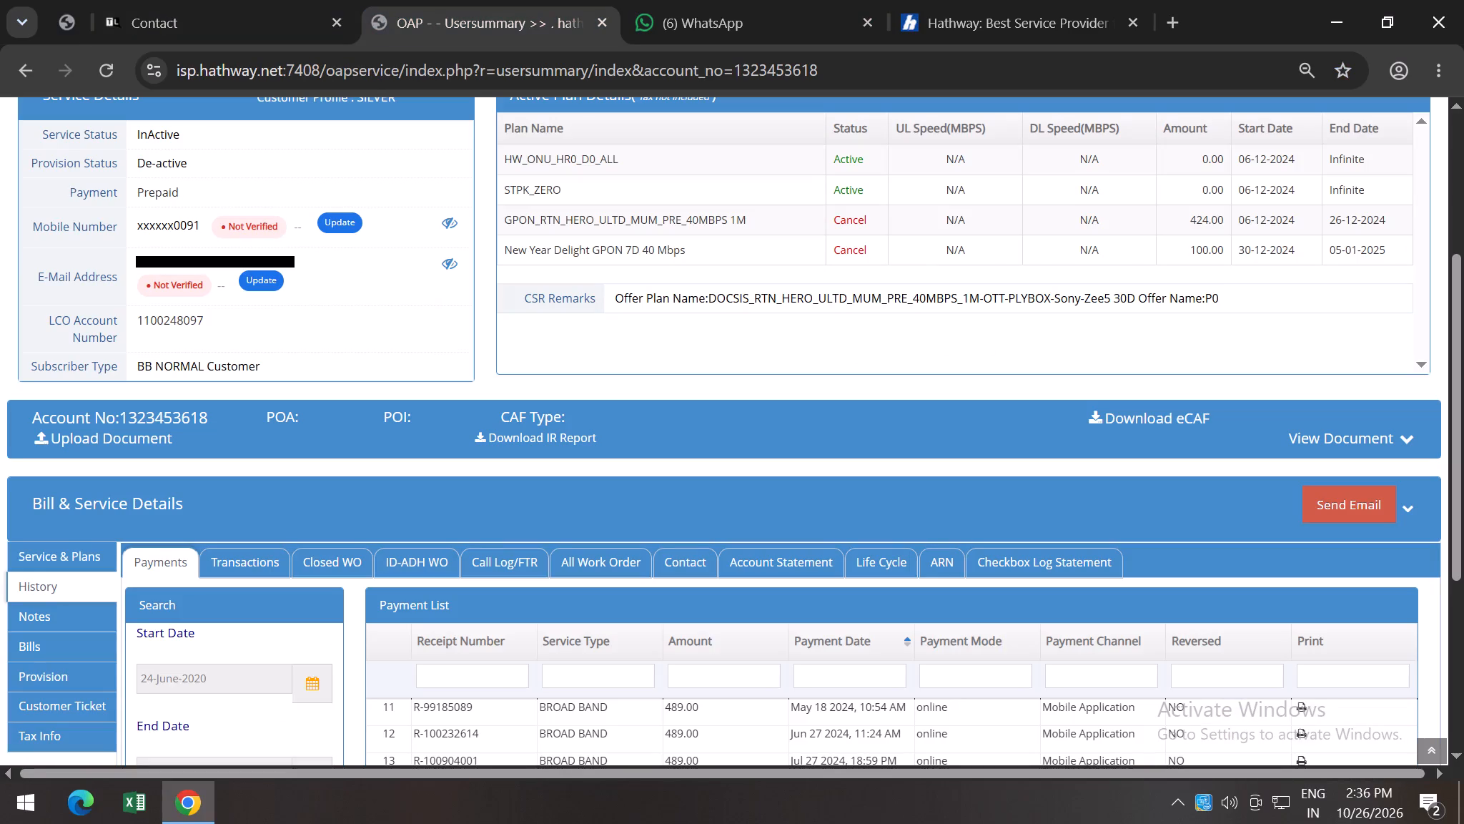
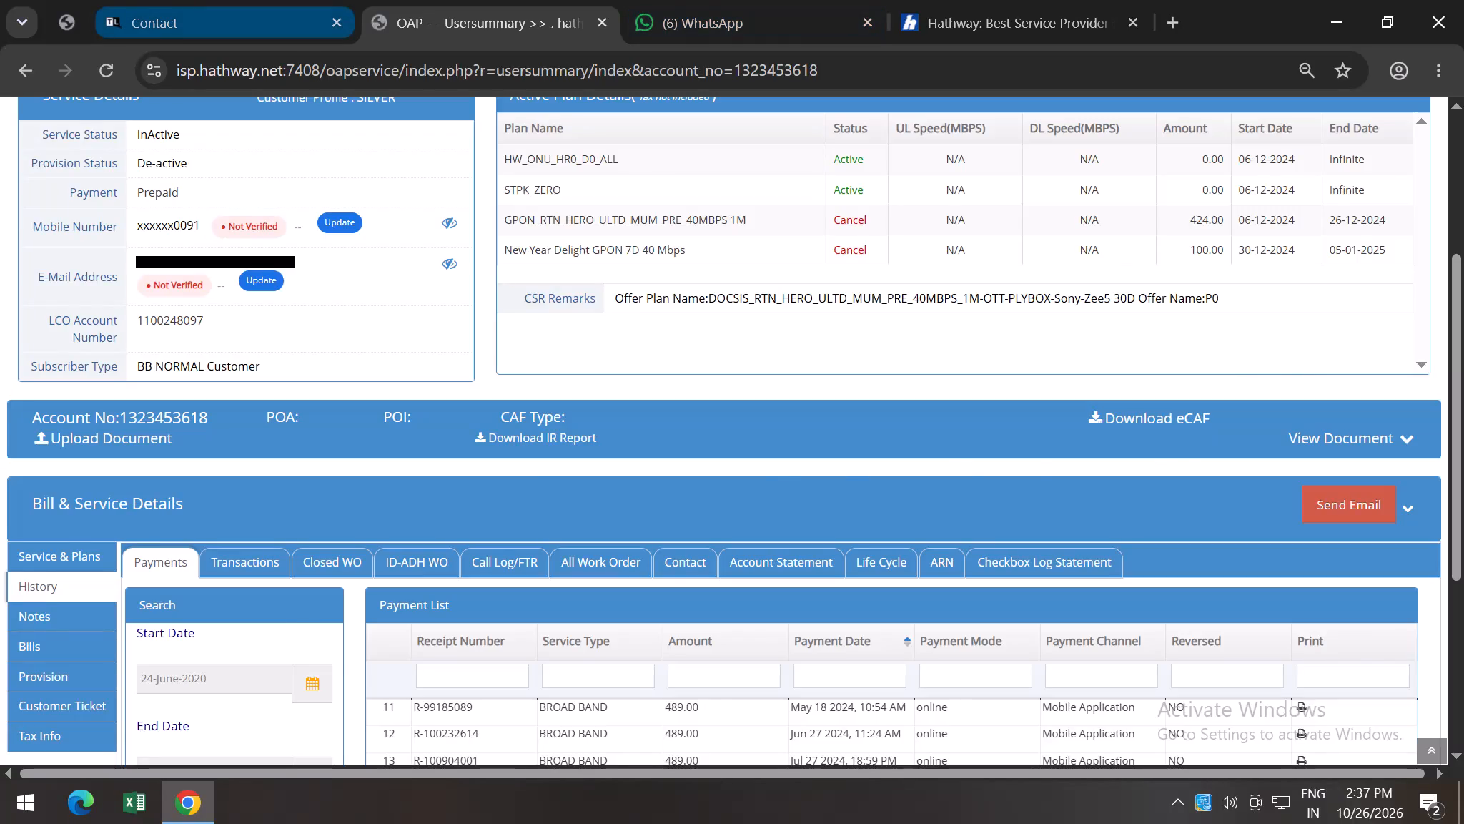
# Compare the customer's OAP user summary with the Tubelight dialpad's callback list, finishing on the dialpad.
pyautogui.click(310, 0)
pyautogui.click(475, 14)
pyautogui.click(180, 0)
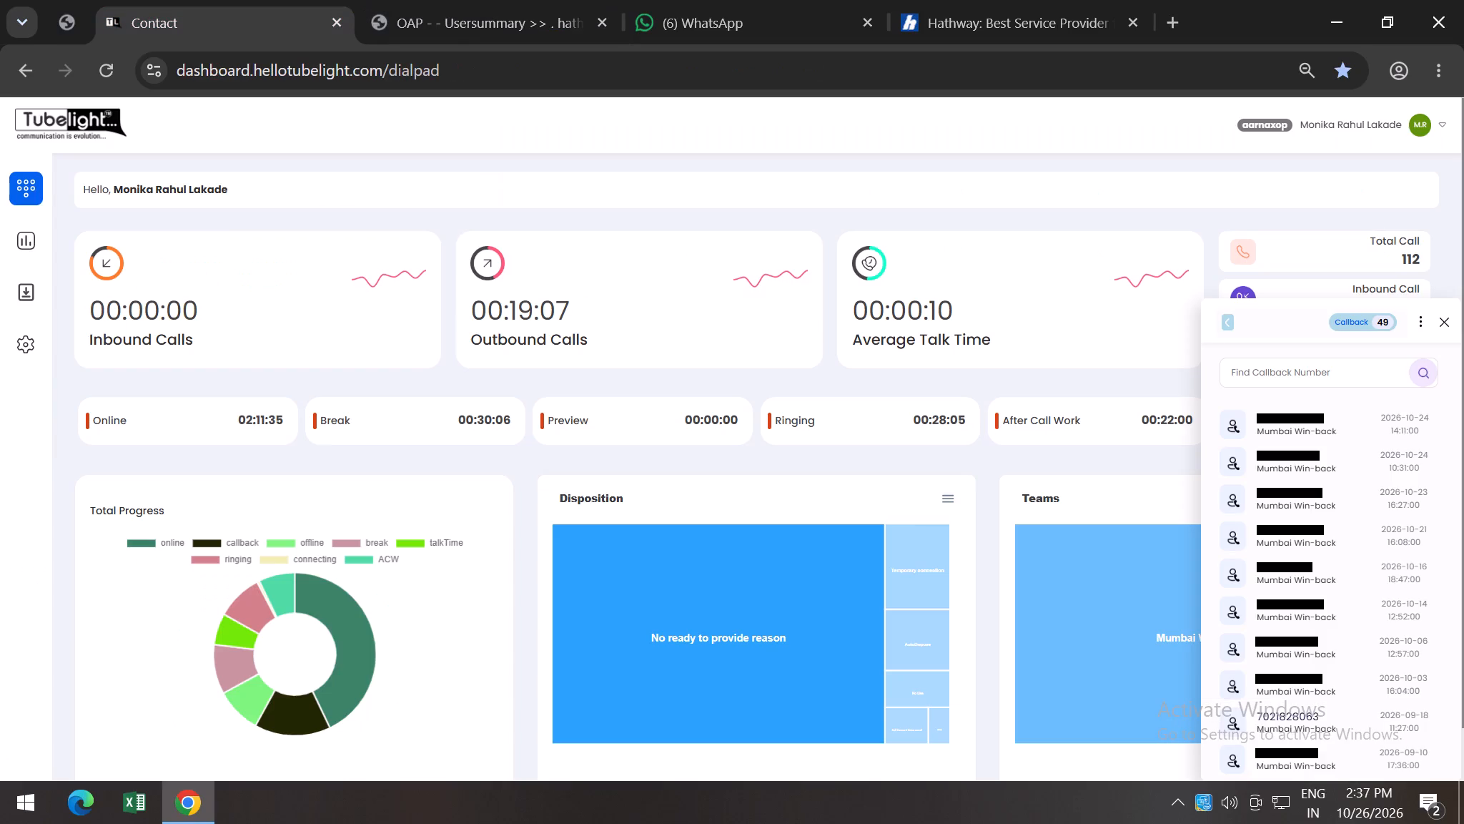
pyautogui.click(470, 36)
pyautogui.click(247, 7)
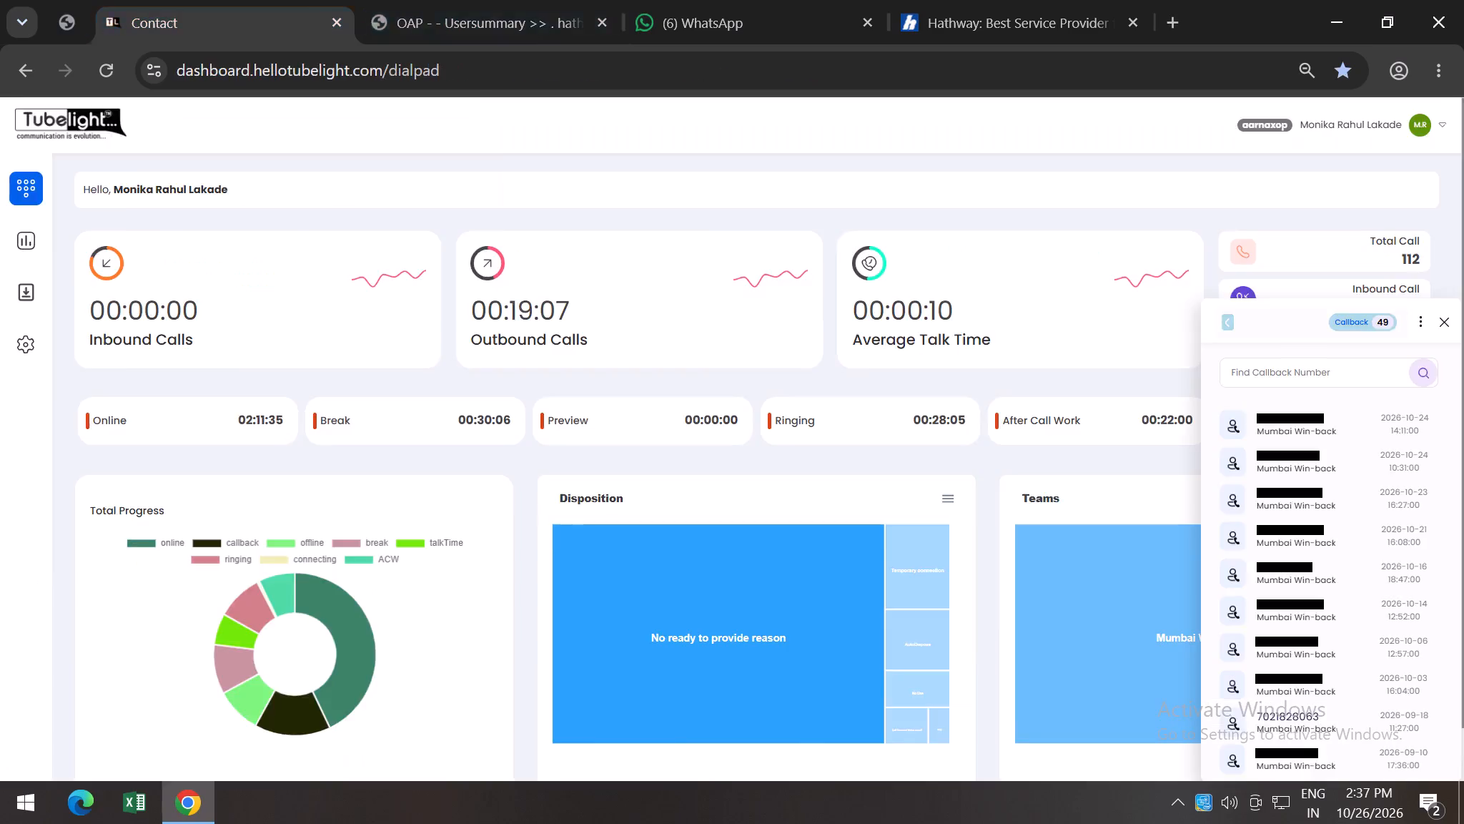
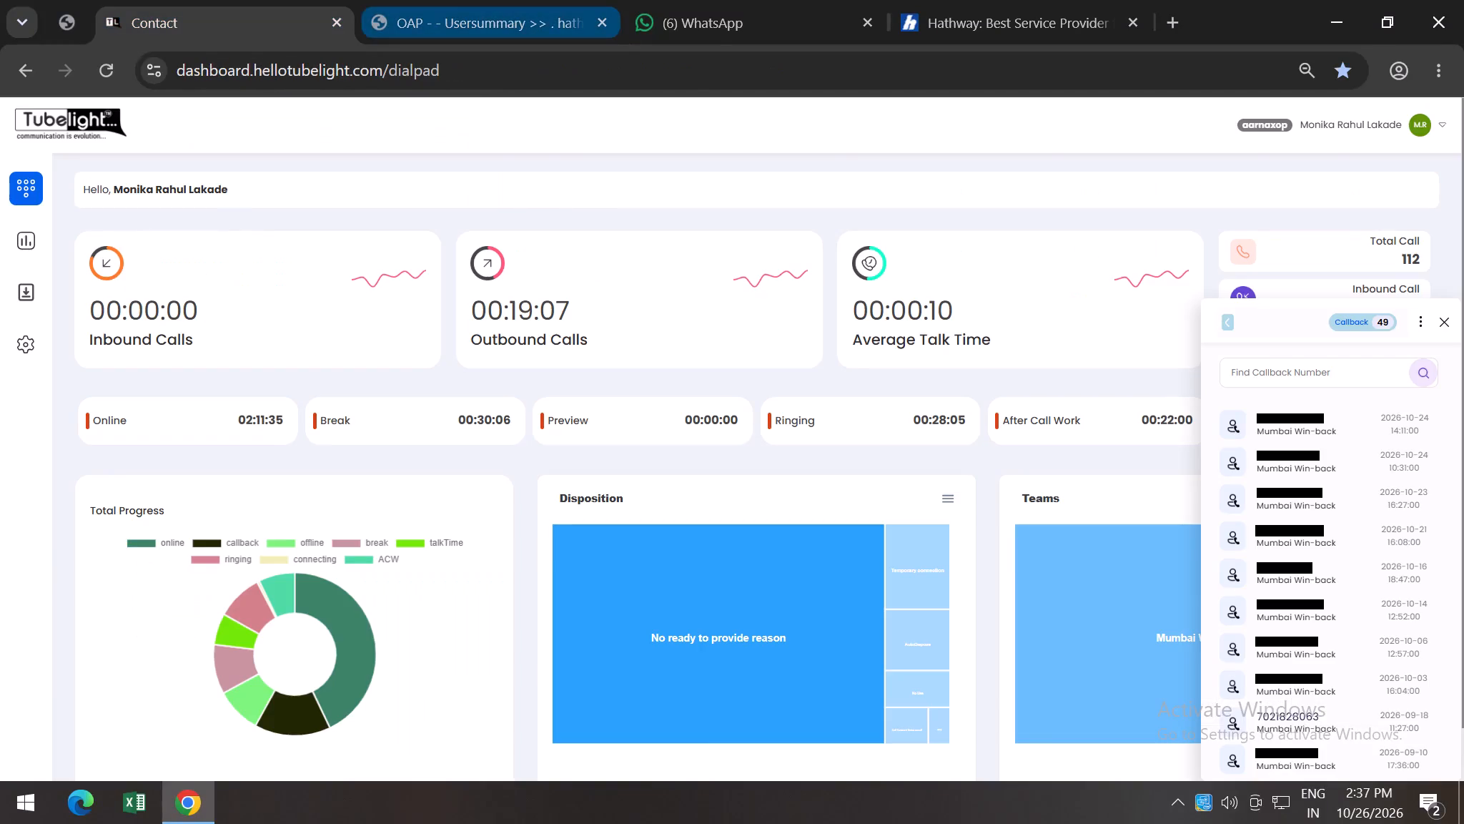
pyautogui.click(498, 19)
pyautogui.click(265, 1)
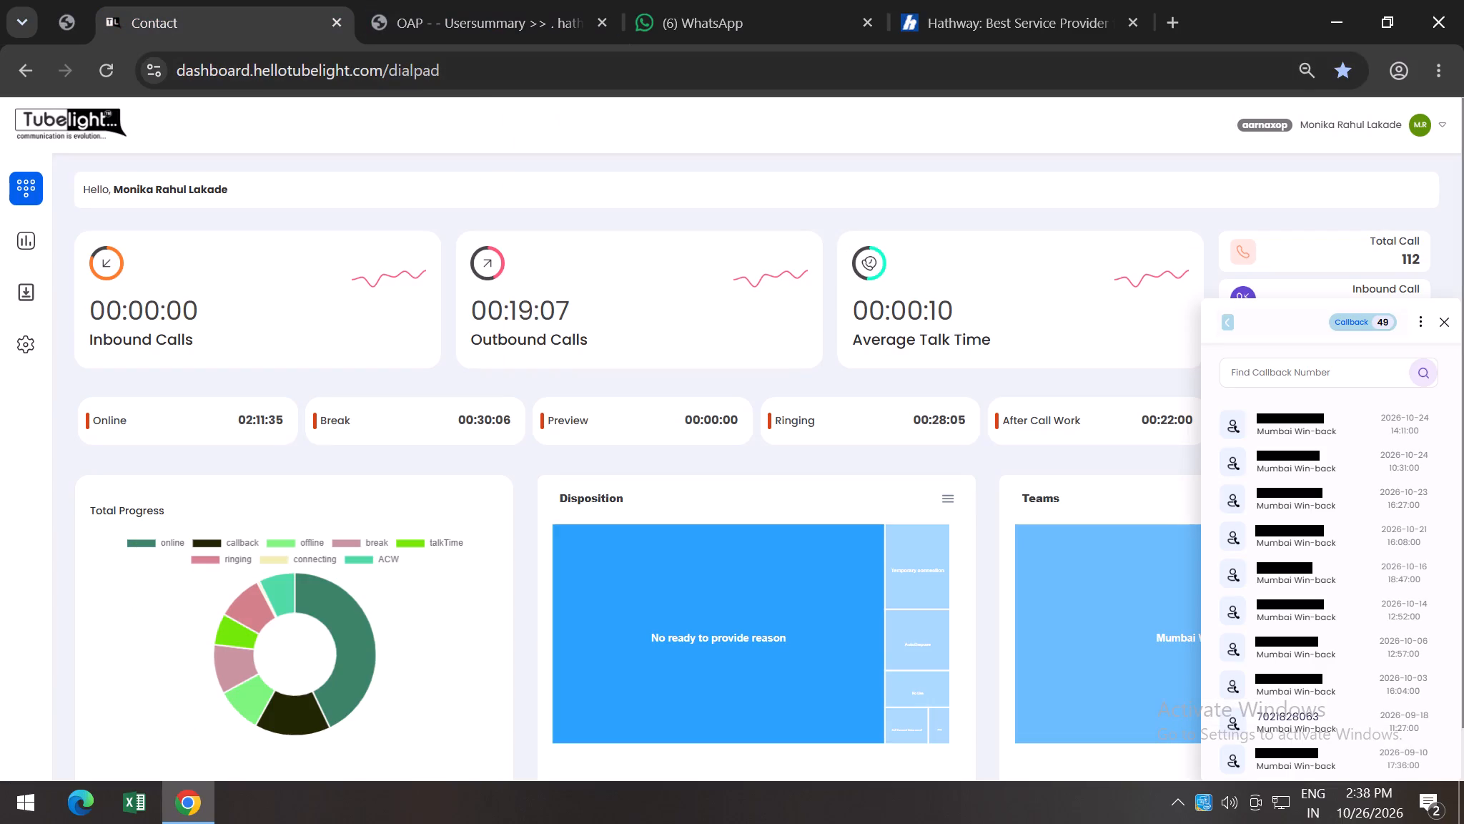
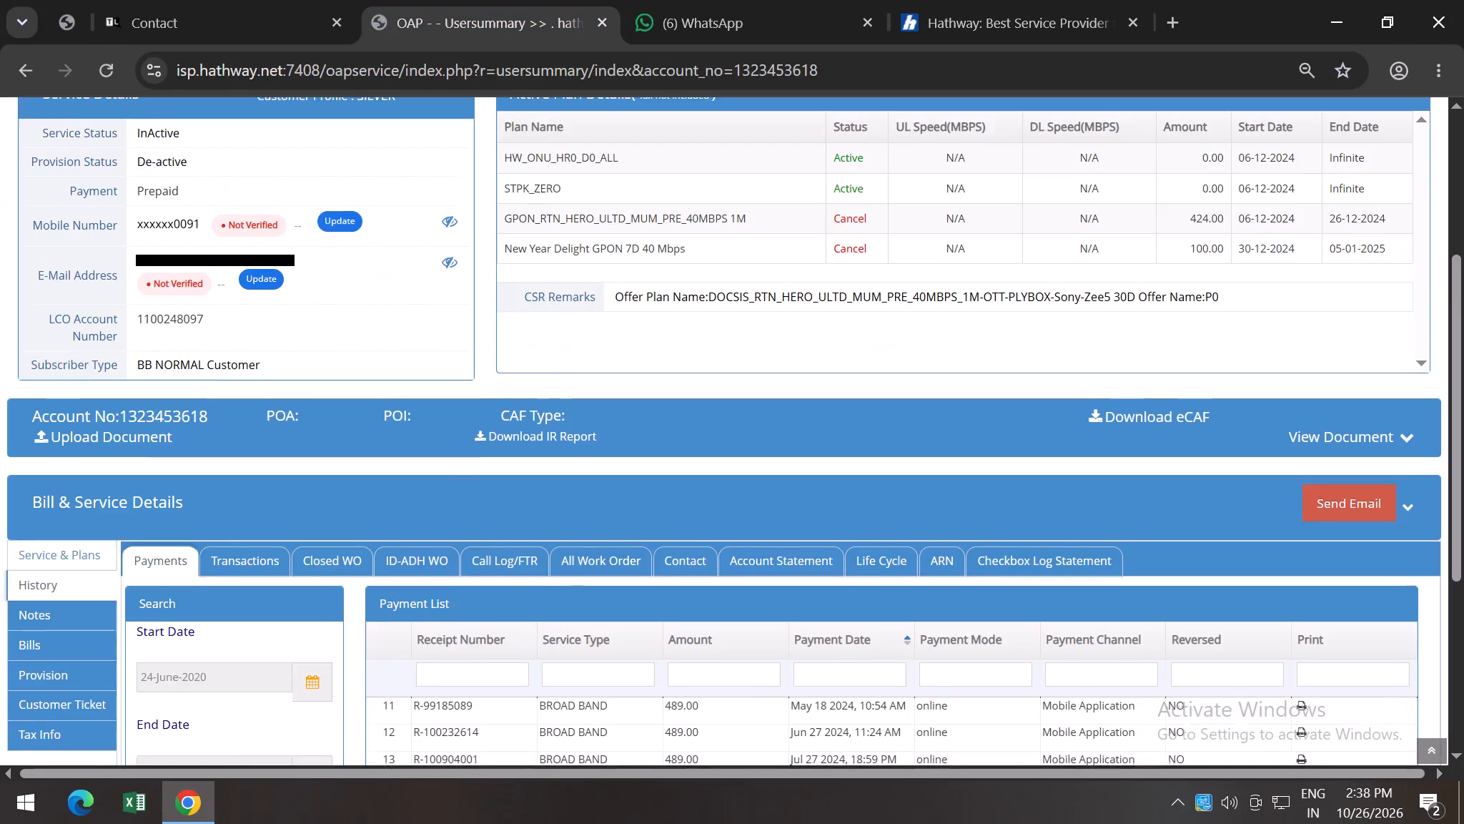
# Review the latest entries on the last page of the customer's payment list.
pyautogui.scroll(-4, 145, 639)
pyautogui.doubleClick(962, 649)
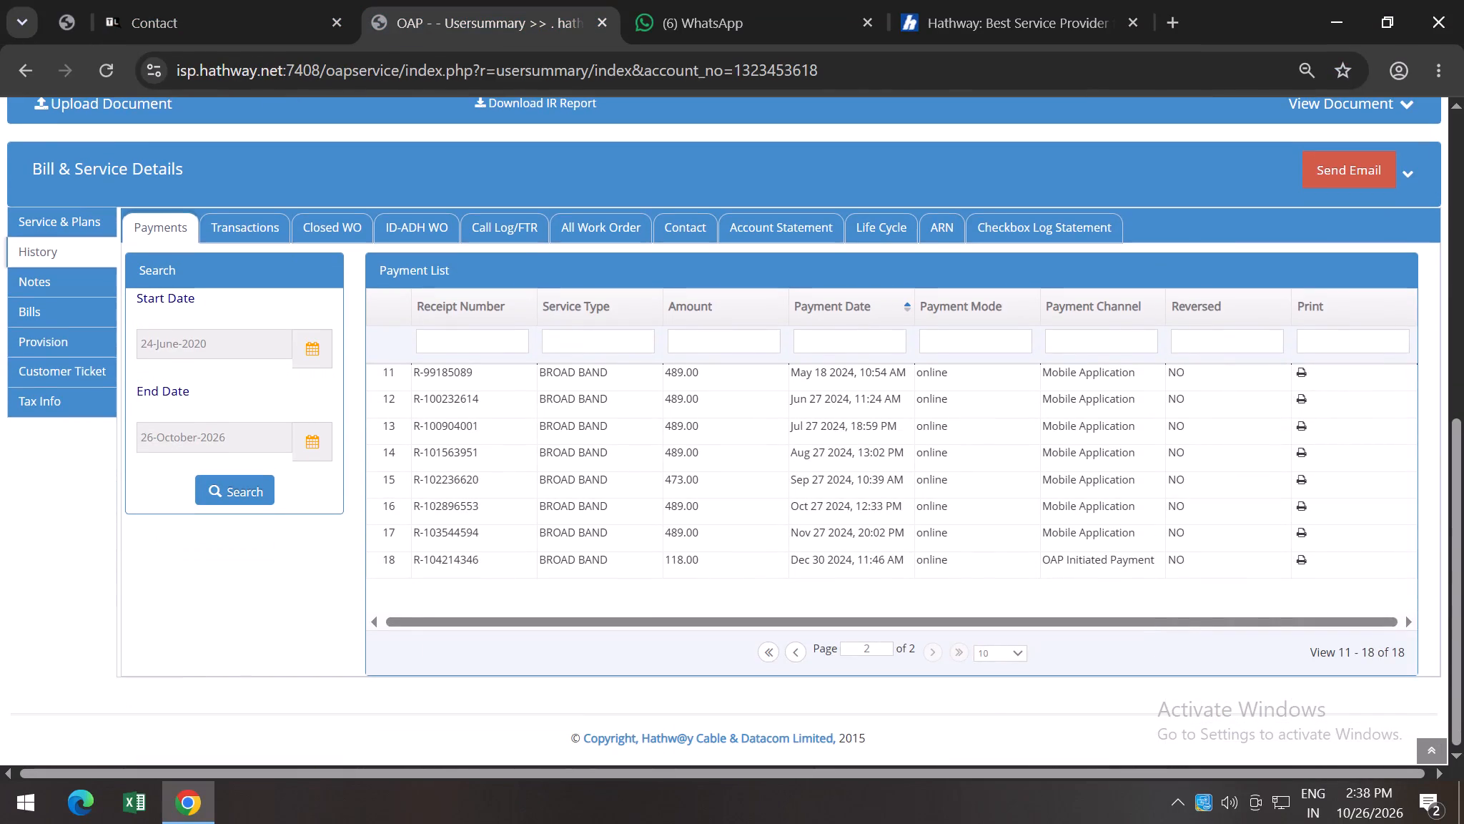
pyautogui.scroll(-7, 559, 557)
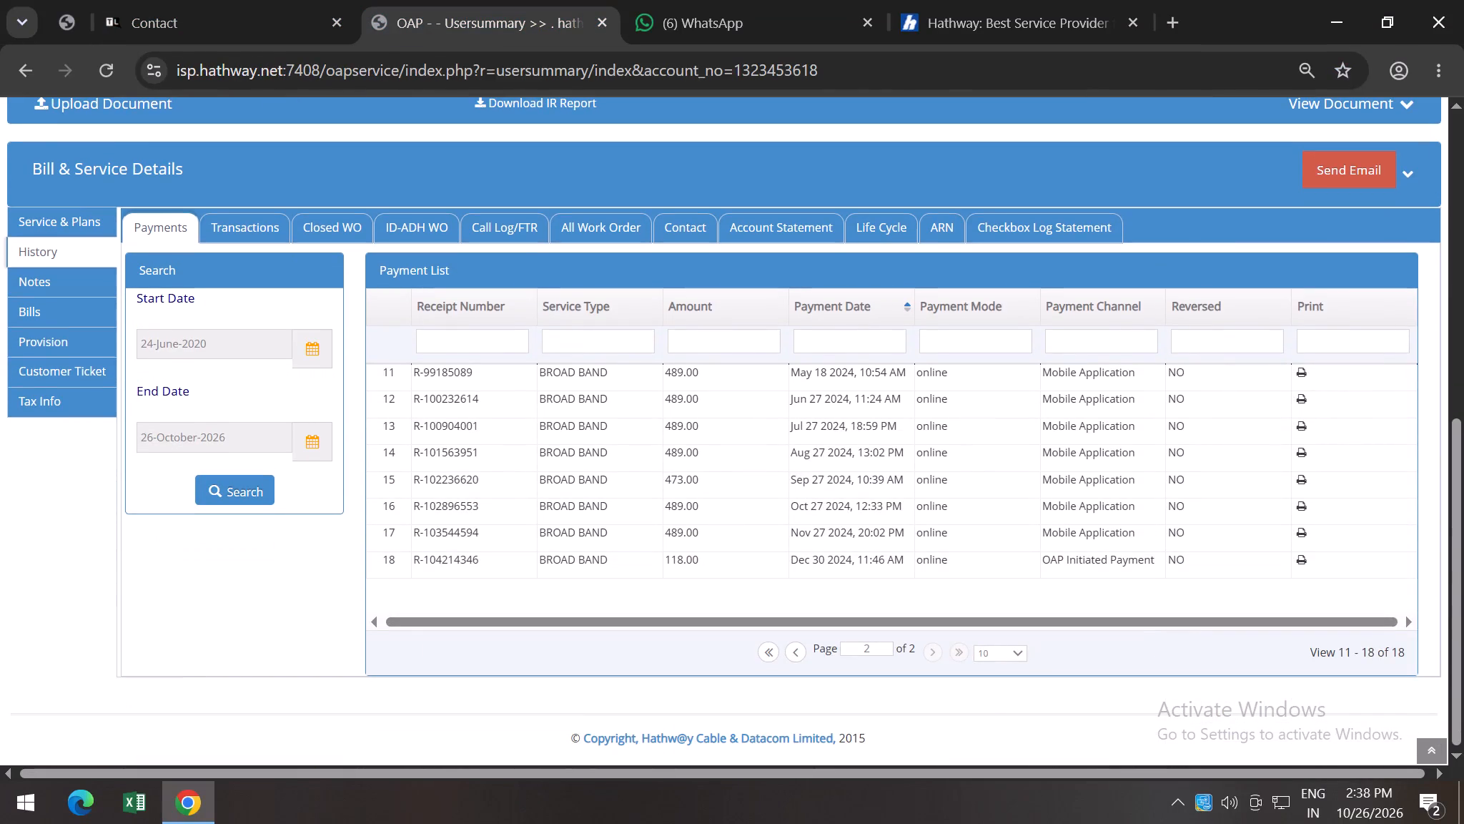
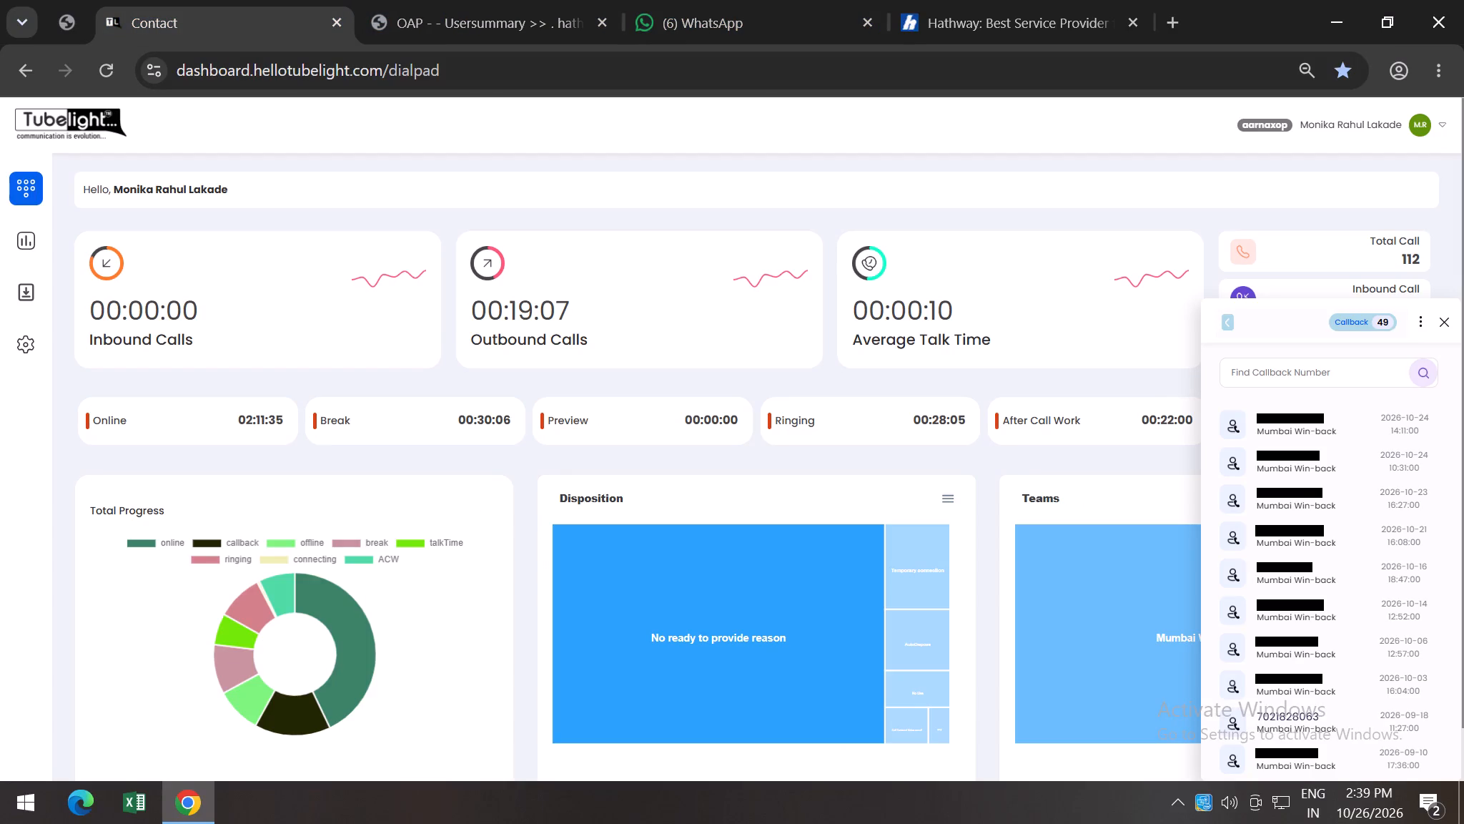
# Leave the callback list and return to the recent Mumbai Win-back call list.
pyautogui.click(1226, 325)
pyautogui.click(1234, 323)
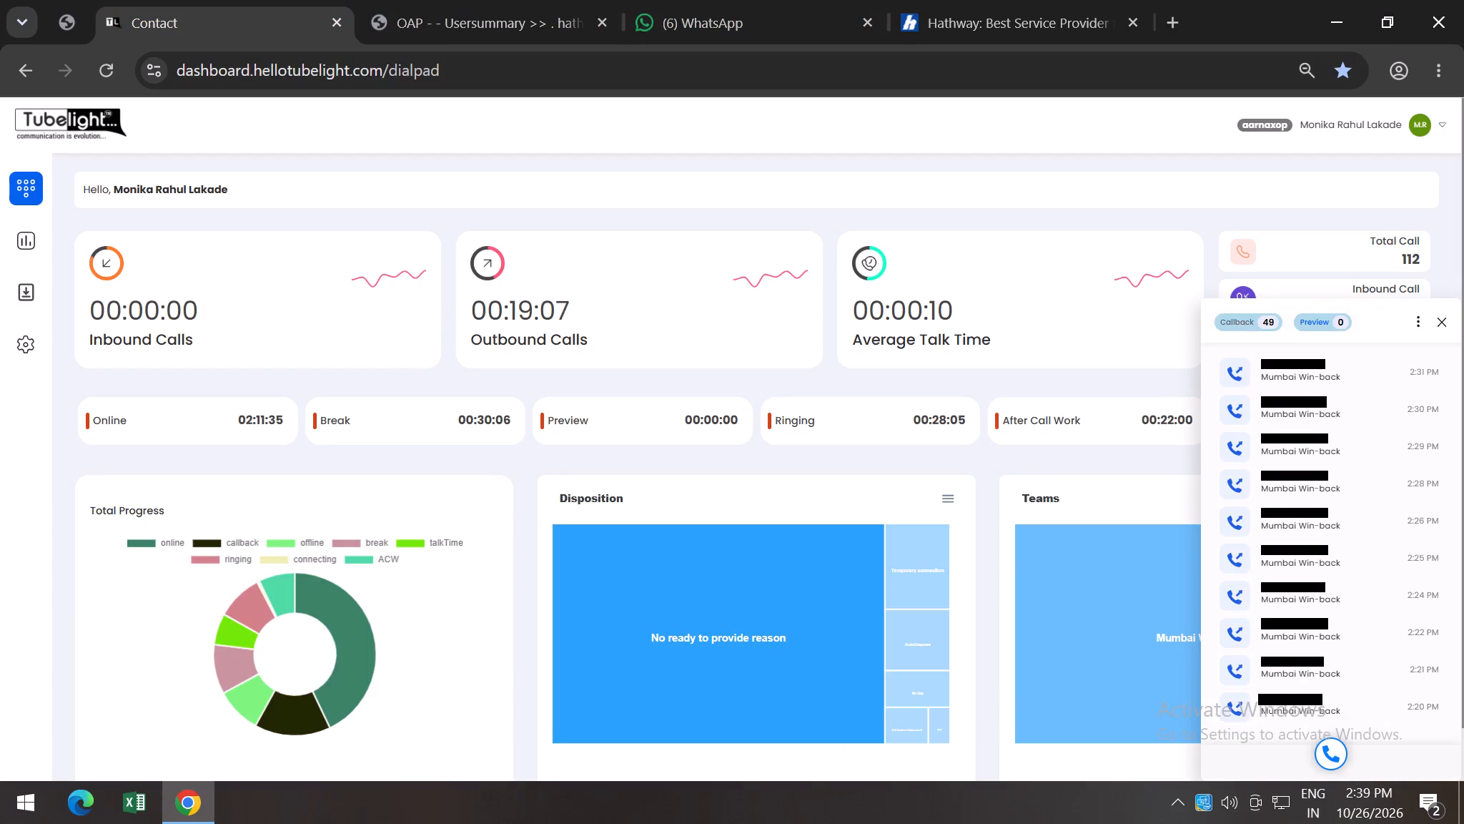
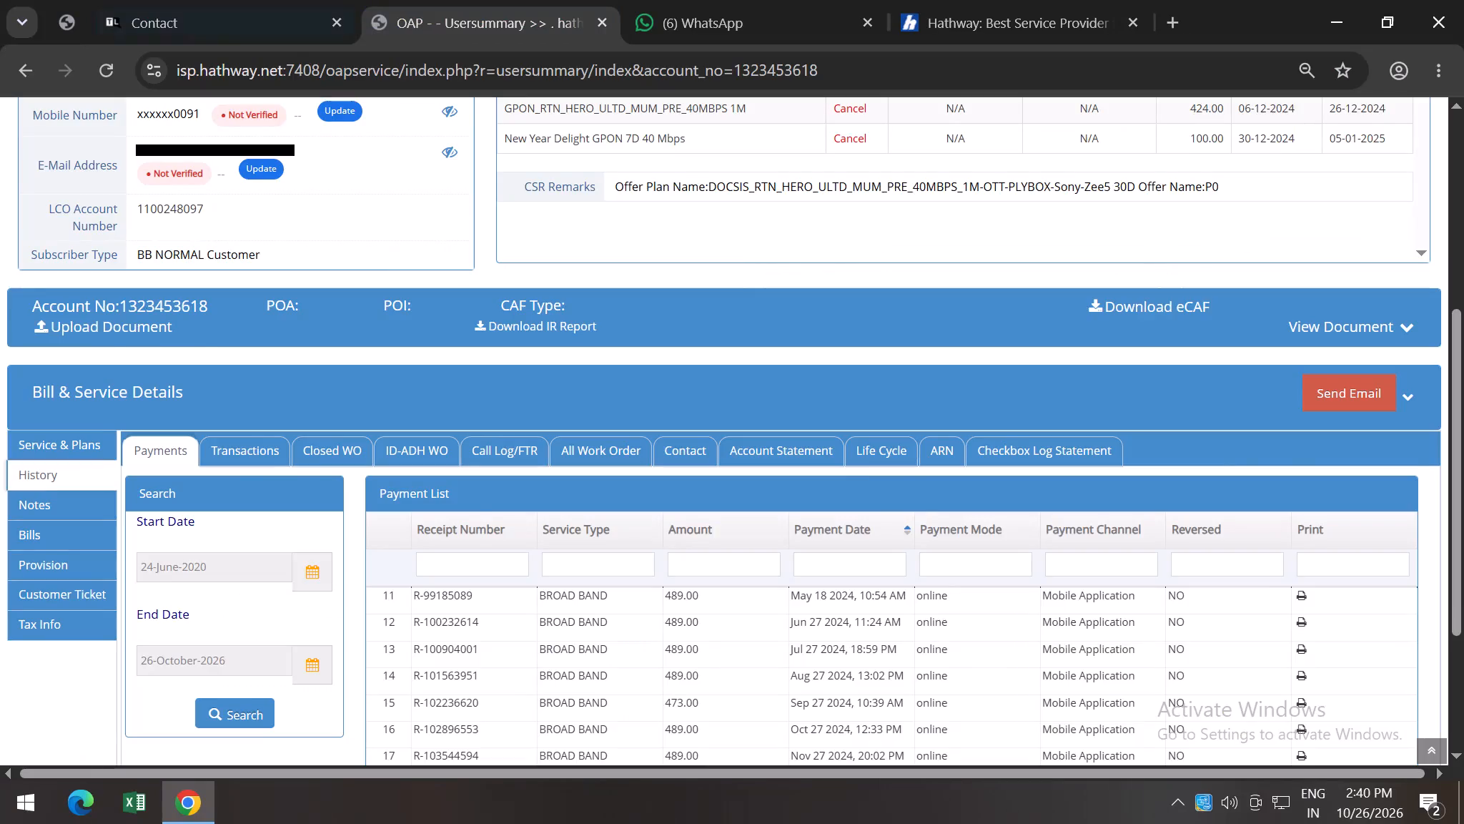
# Check the Tubelight Contact dialpad for call activity and return to the customer's OAP user summary.
pyautogui.click(152, 23)
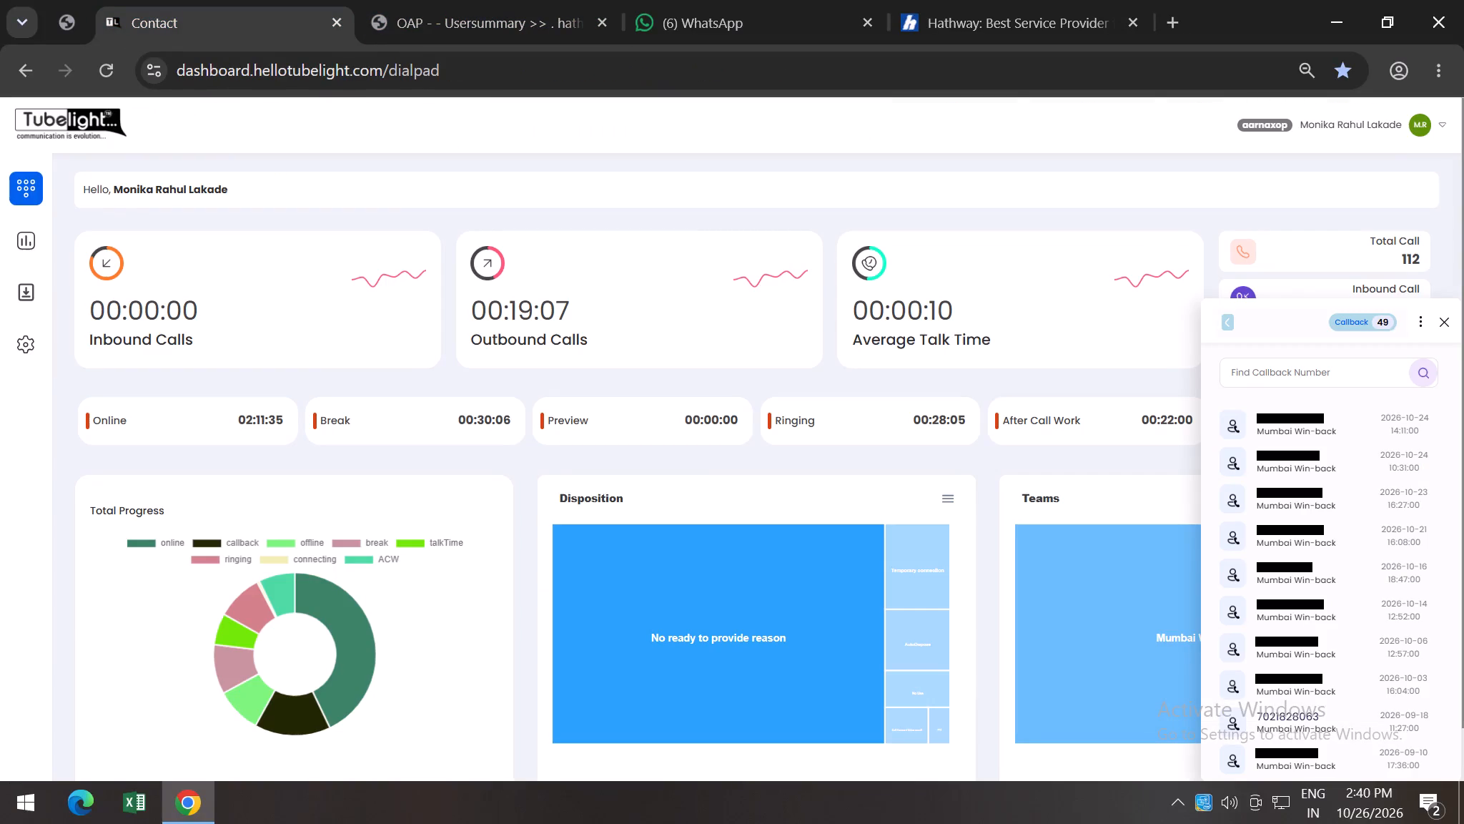
pyautogui.click(285, 0)
pyautogui.click(418, 0)
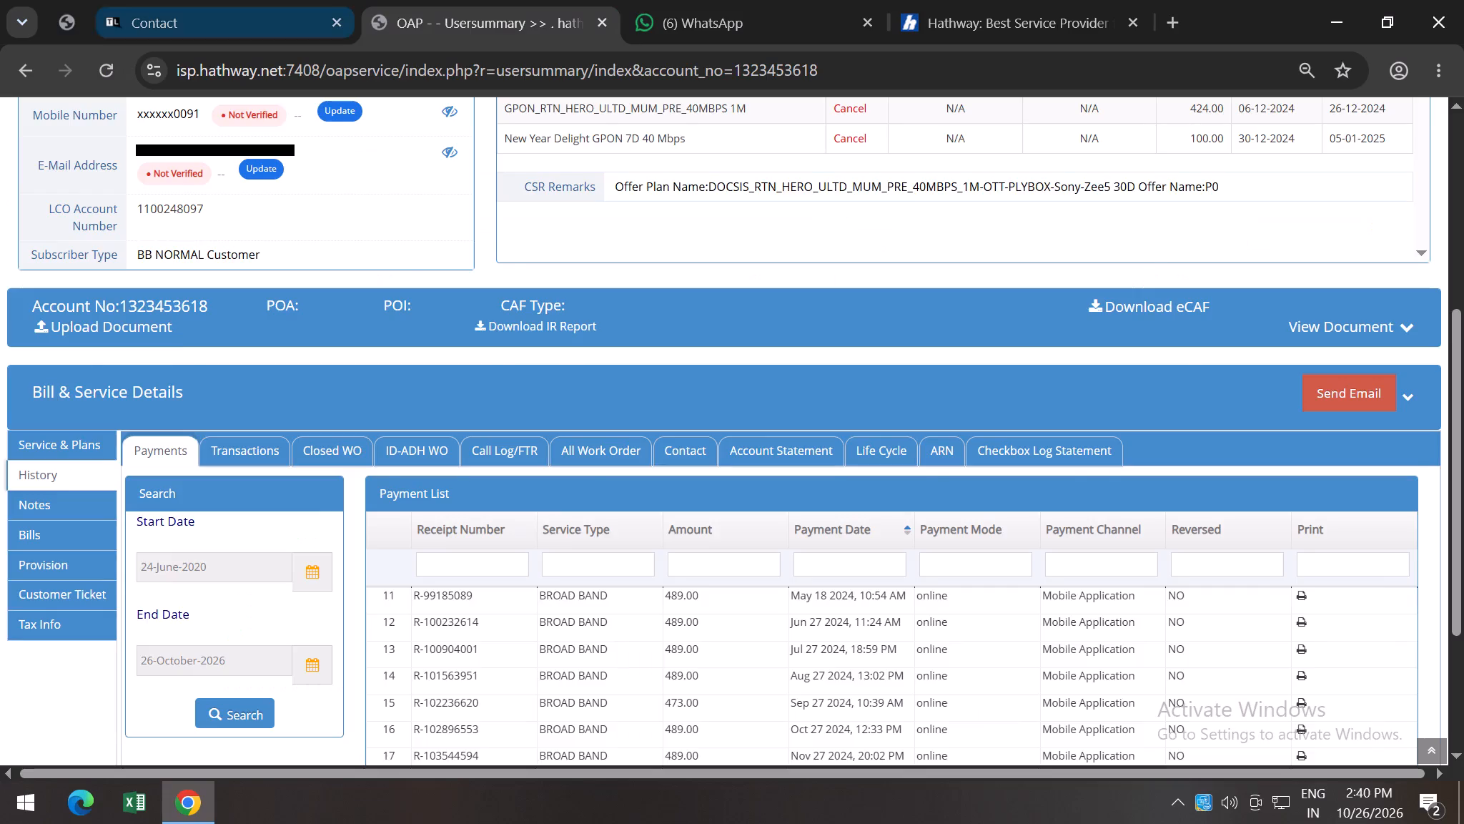
pyautogui.click(144, 0)
pyautogui.click(570, 0)
# Reveal the customer's mobile number and e-mail address in the service details to view them, and mask both again.
pyautogui.scroll(3, 431, 175)
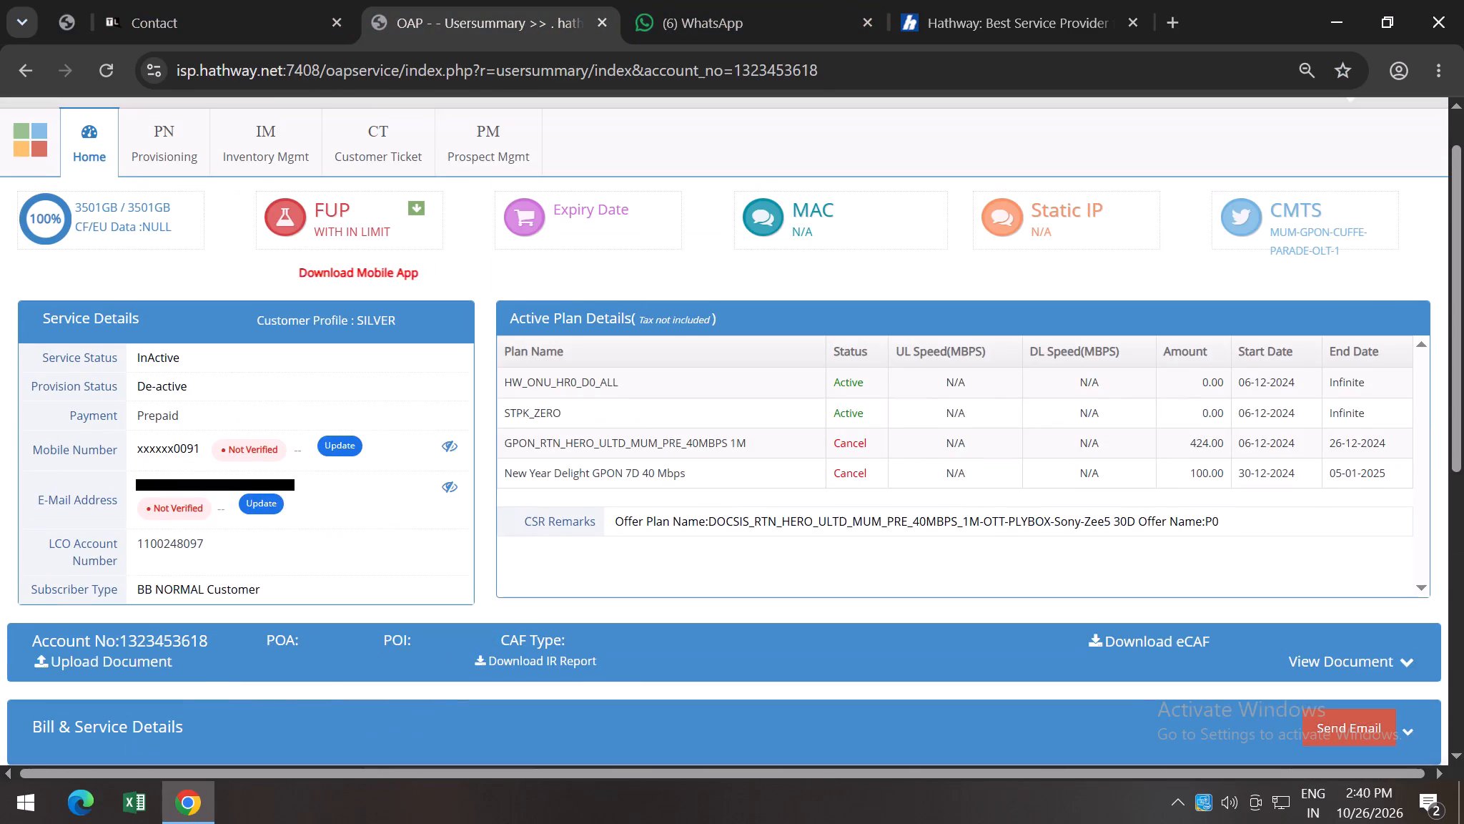
pyautogui.click(452, 442)
pyautogui.doubleClick(452, 486)
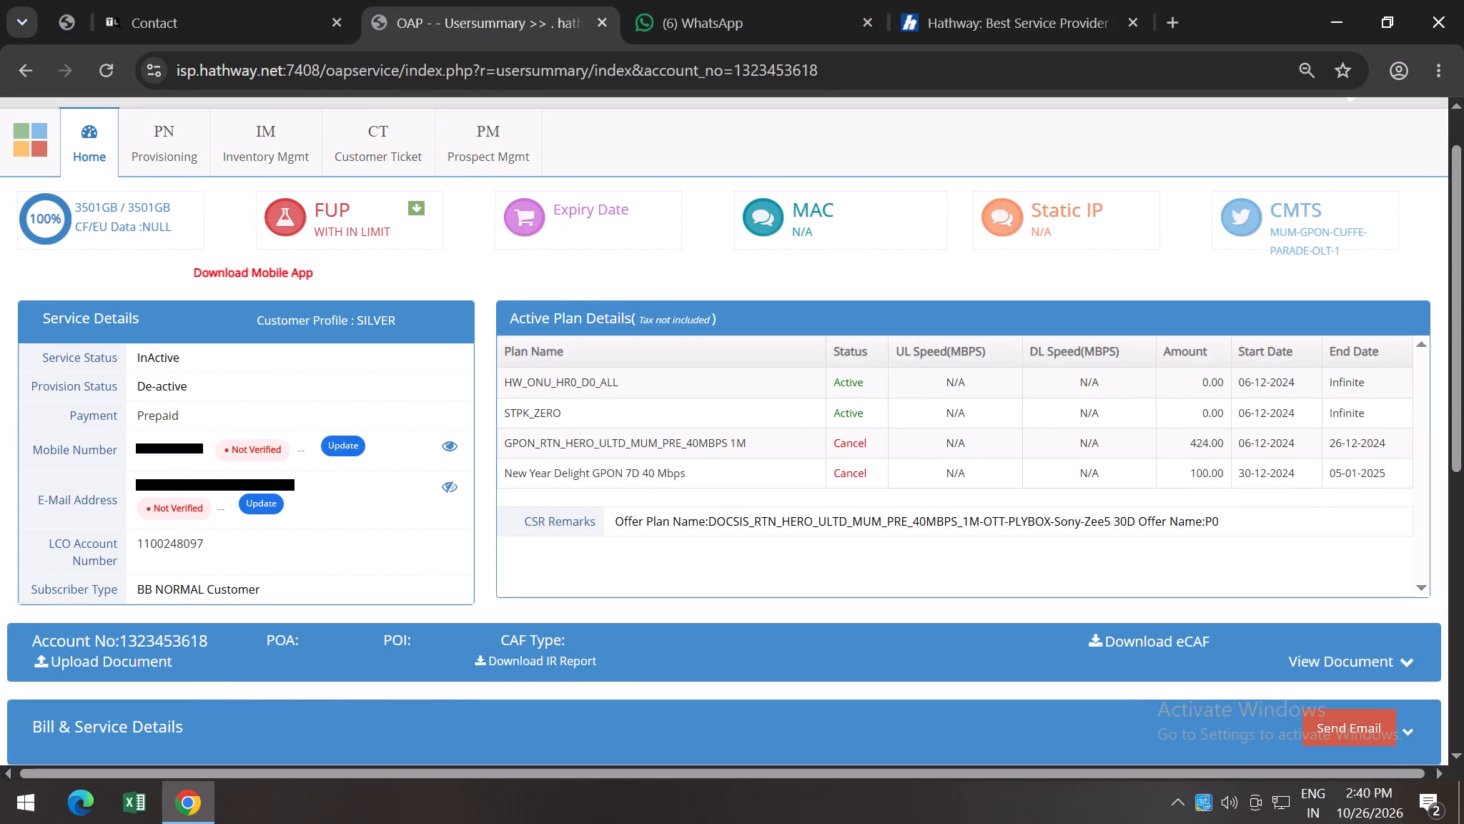
pyautogui.click(440, 443)
pyautogui.doubleClick(458, 484)
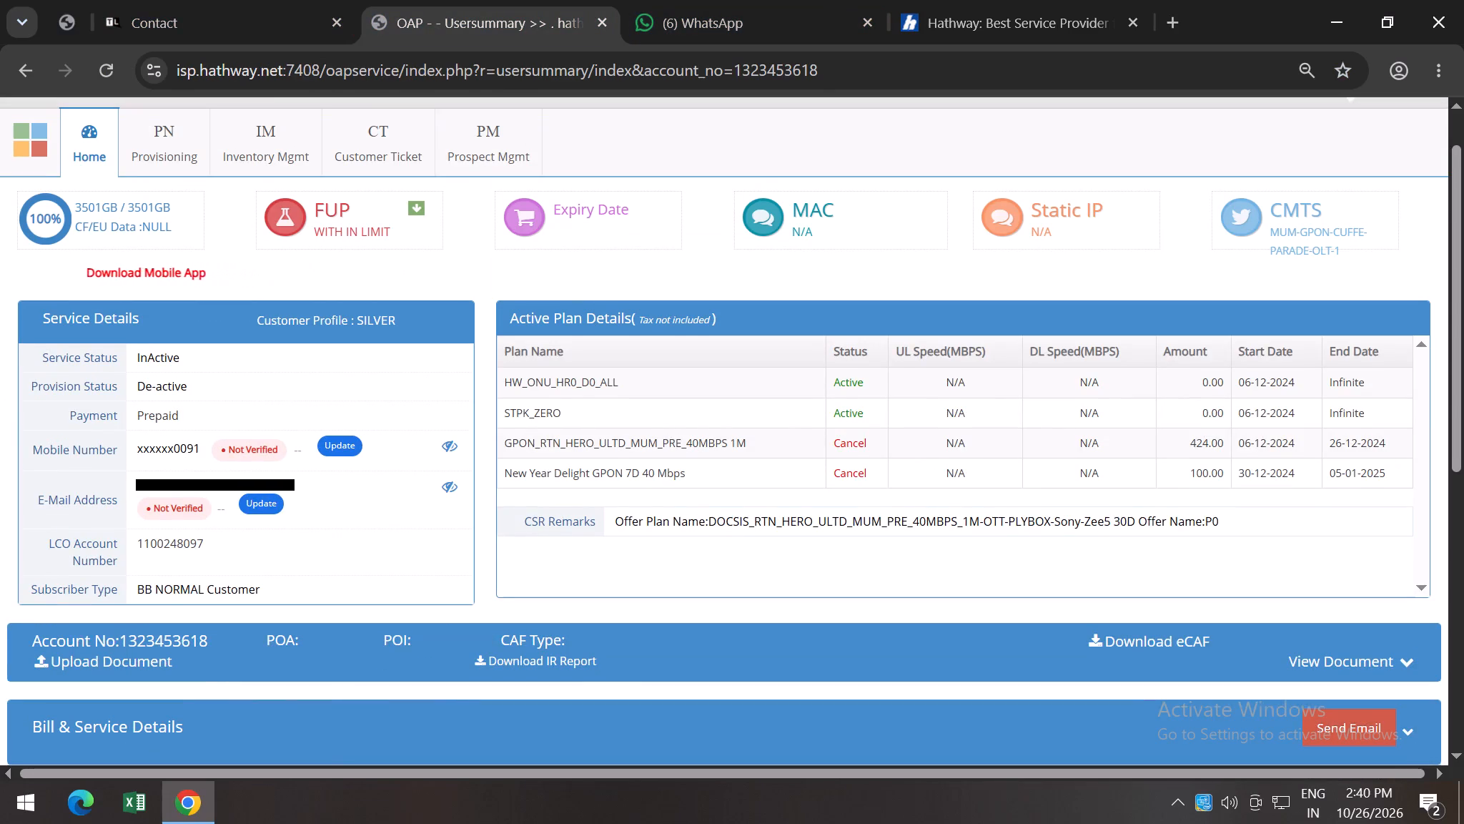
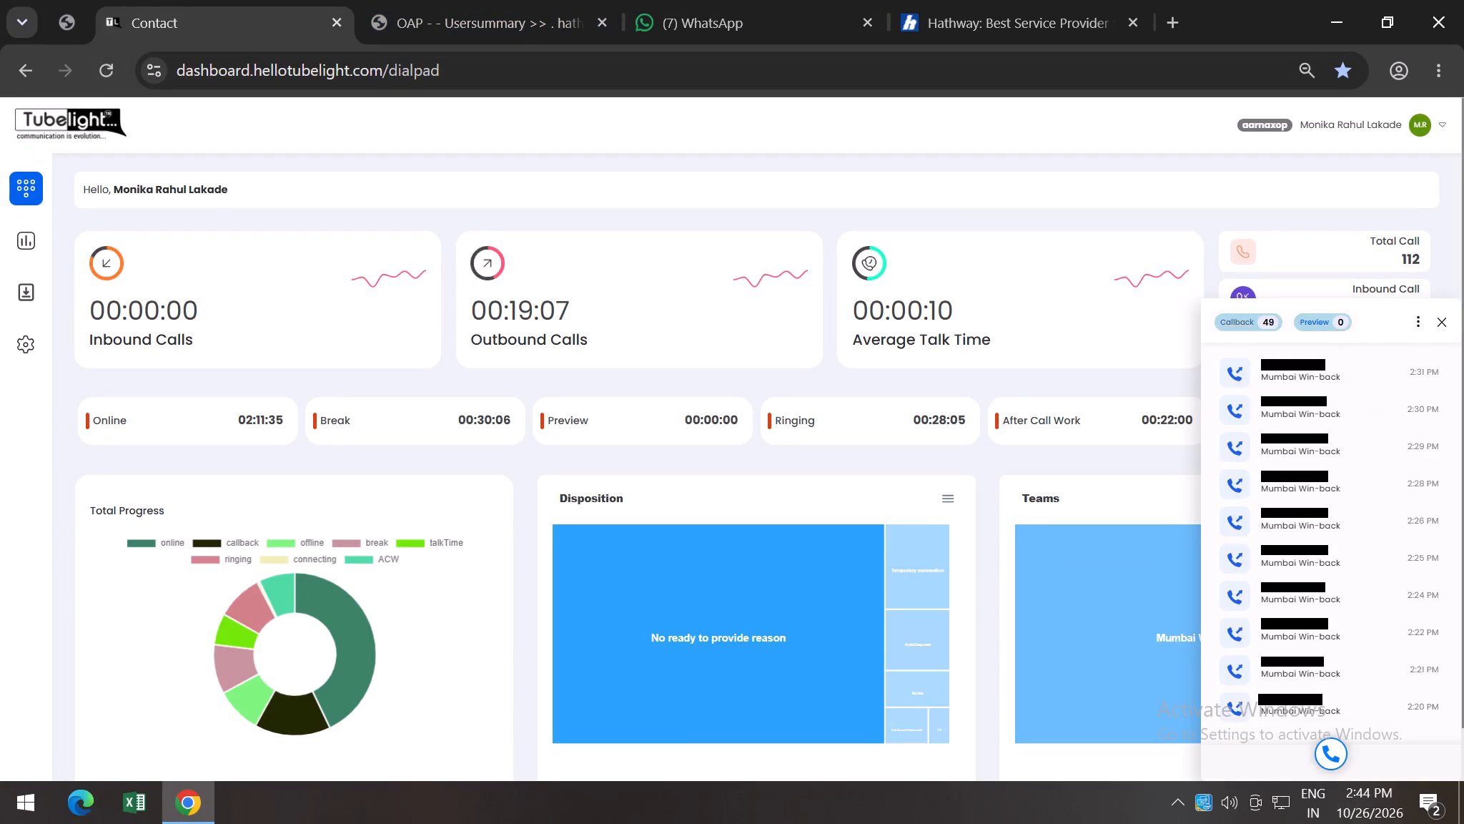
# Open the Callback list in the Tubelight dialpad and check it against the customer's OAP user summary.
pyautogui.click(1230, 325)
pyautogui.click(443, 0)
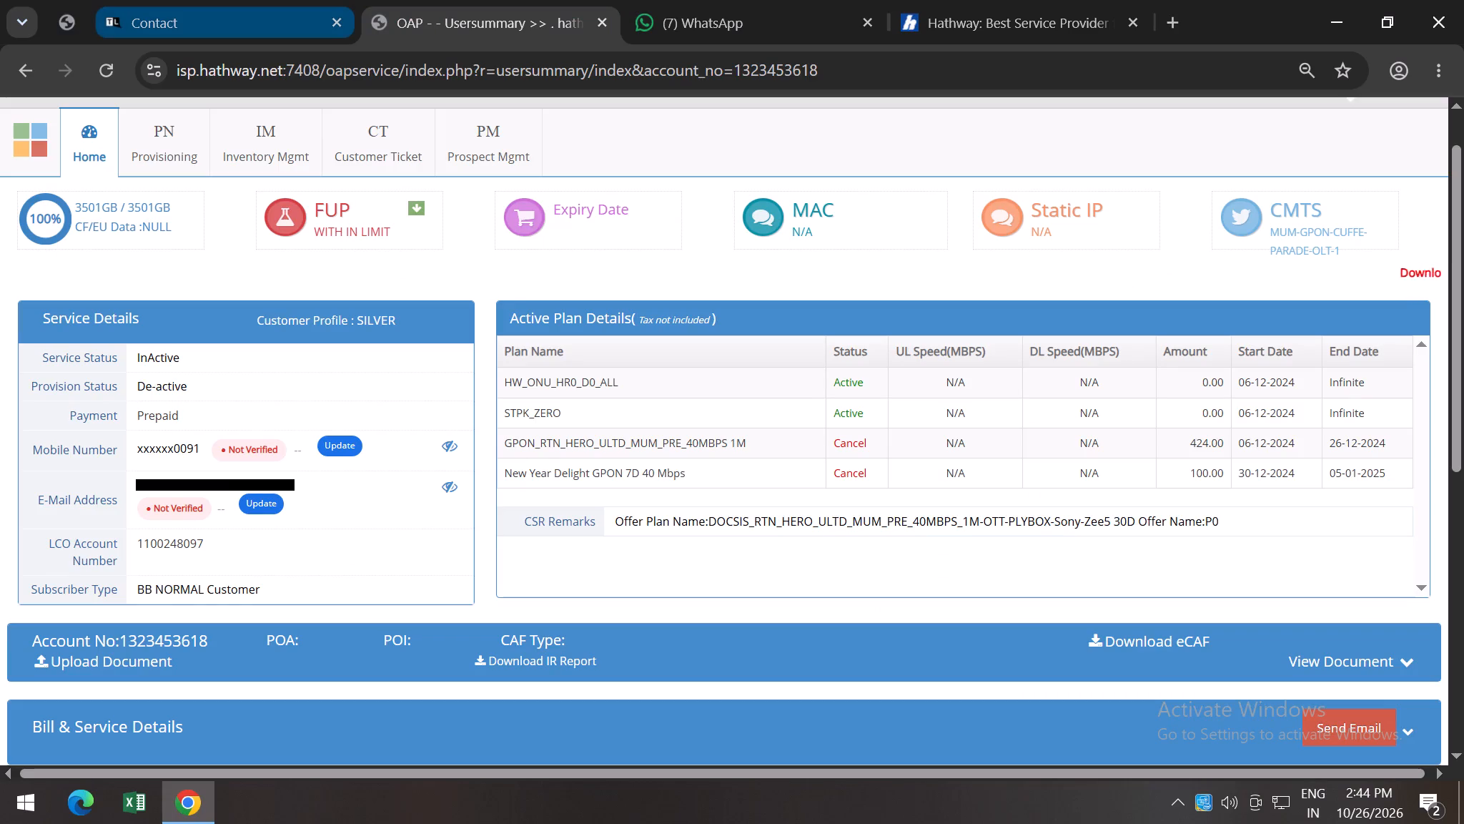
pyautogui.click(268, 9)
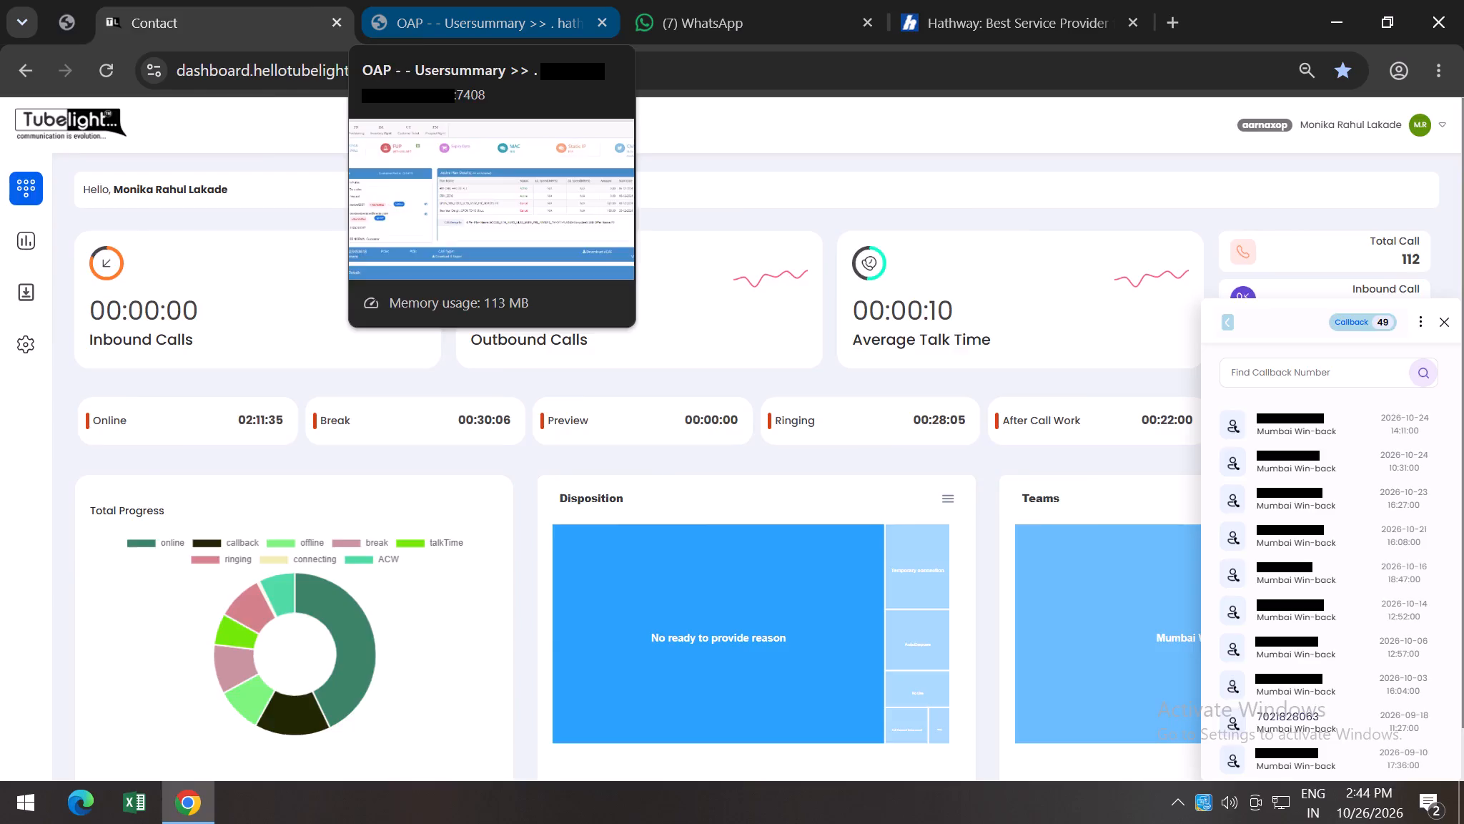
pyautogui.click(530, 0)
pyautogui.click(282, 16)
# In the OAP service details, toggle the customer's mobile number and e-mail address between revealed and masked.
pyautogui.click(499, 16)
pyautogui.scroll(-1, 475, 367)
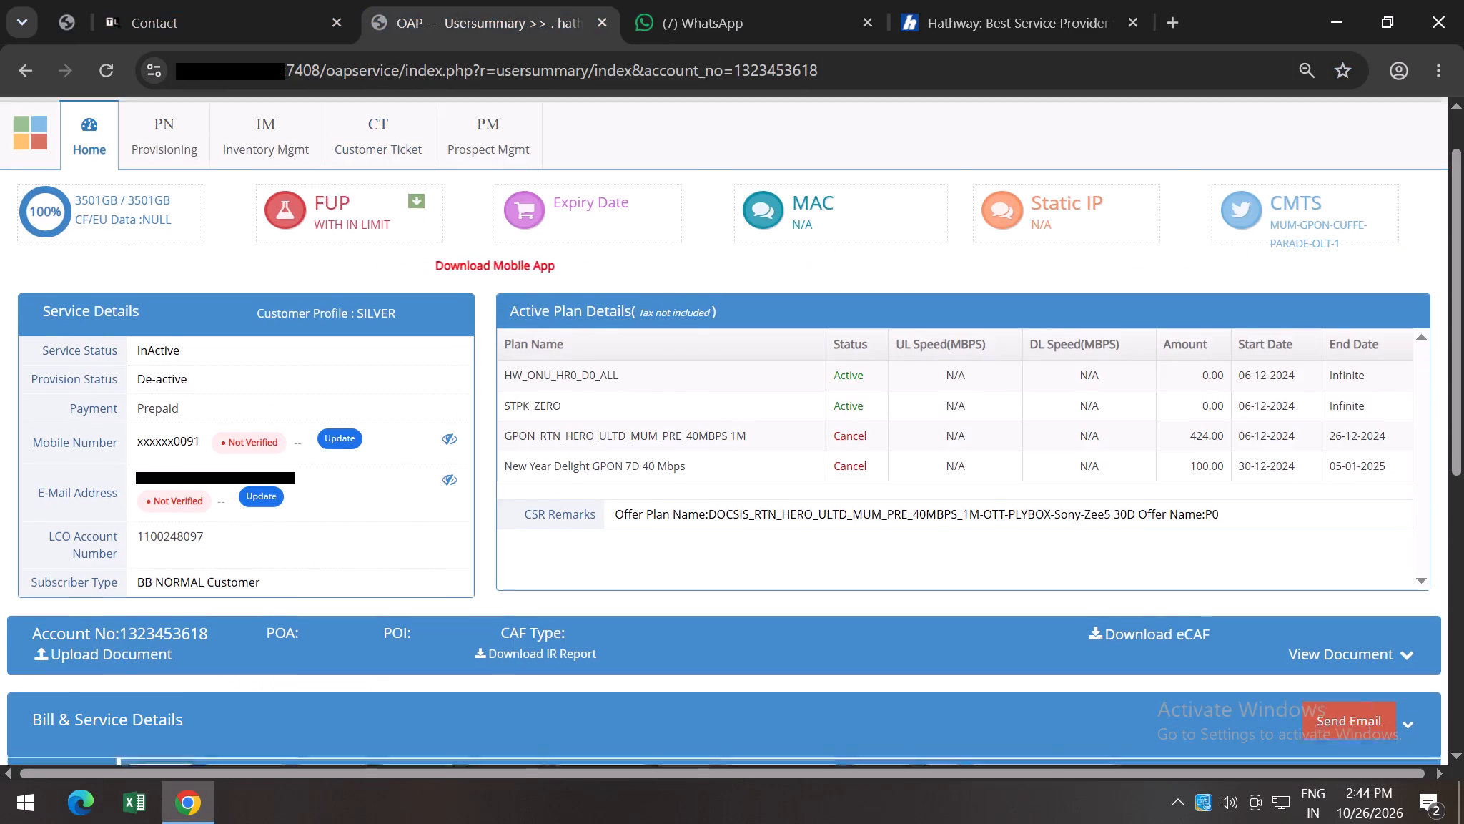
pyautogui.scroll(-1, 475, 388)
pyautogui.doubleClick(450, 227)
pyautogui.click(445, 276)
pyautogui.doubleClick(448, 262)
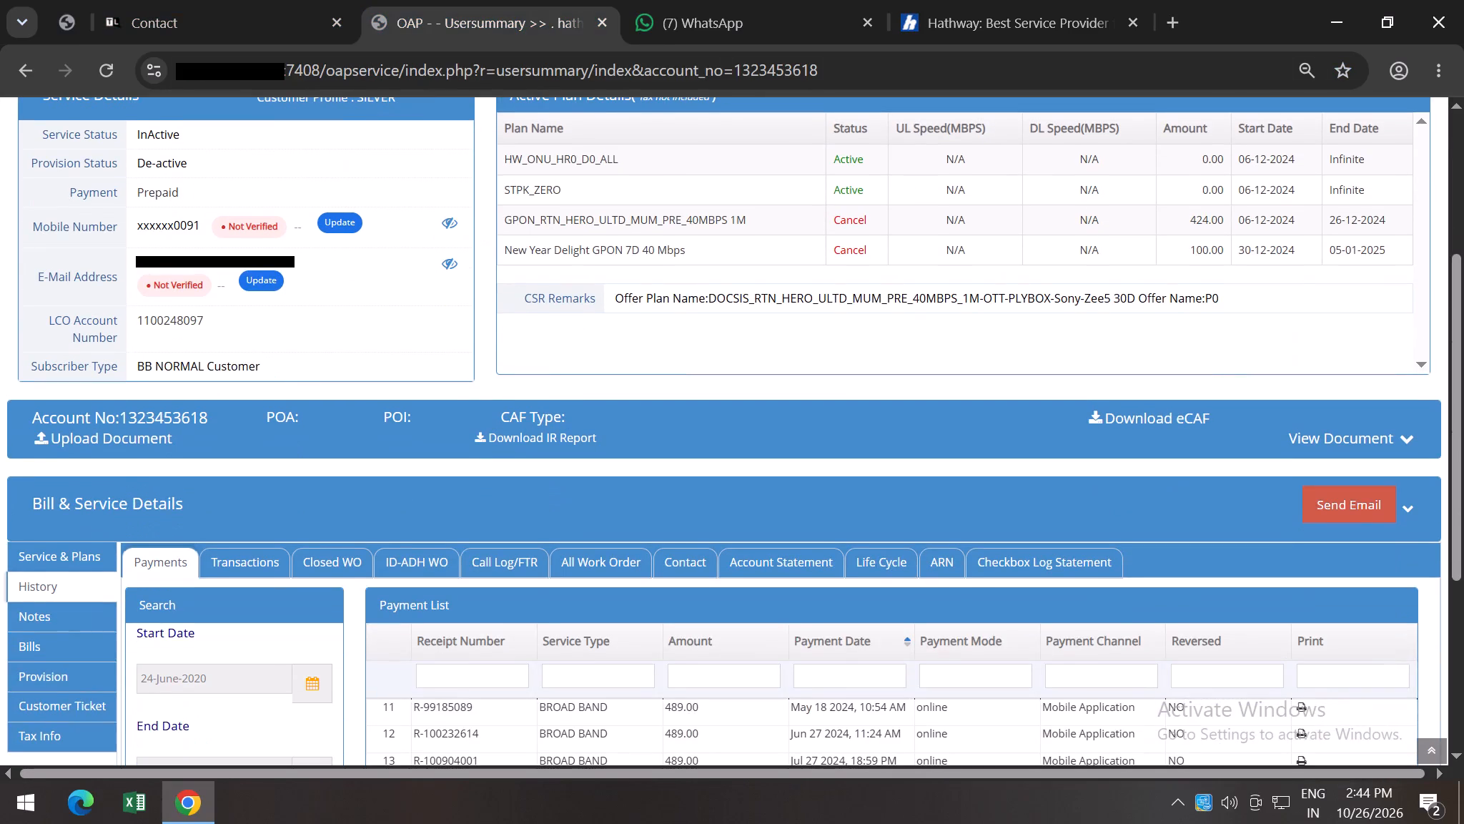
pyautogui.doubleClick(452, 225)
pyautogui.doubleClick(448, 264)
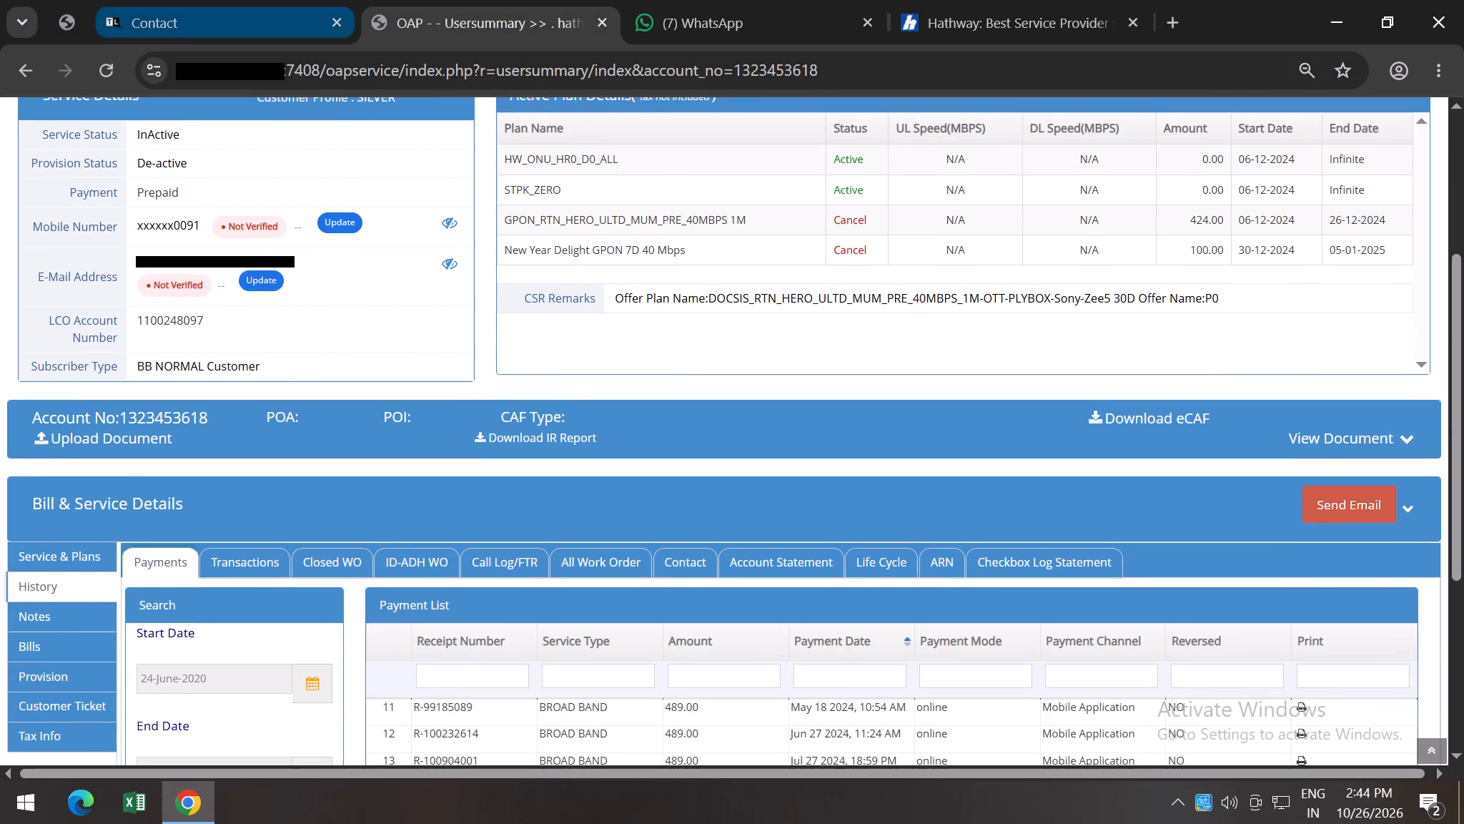
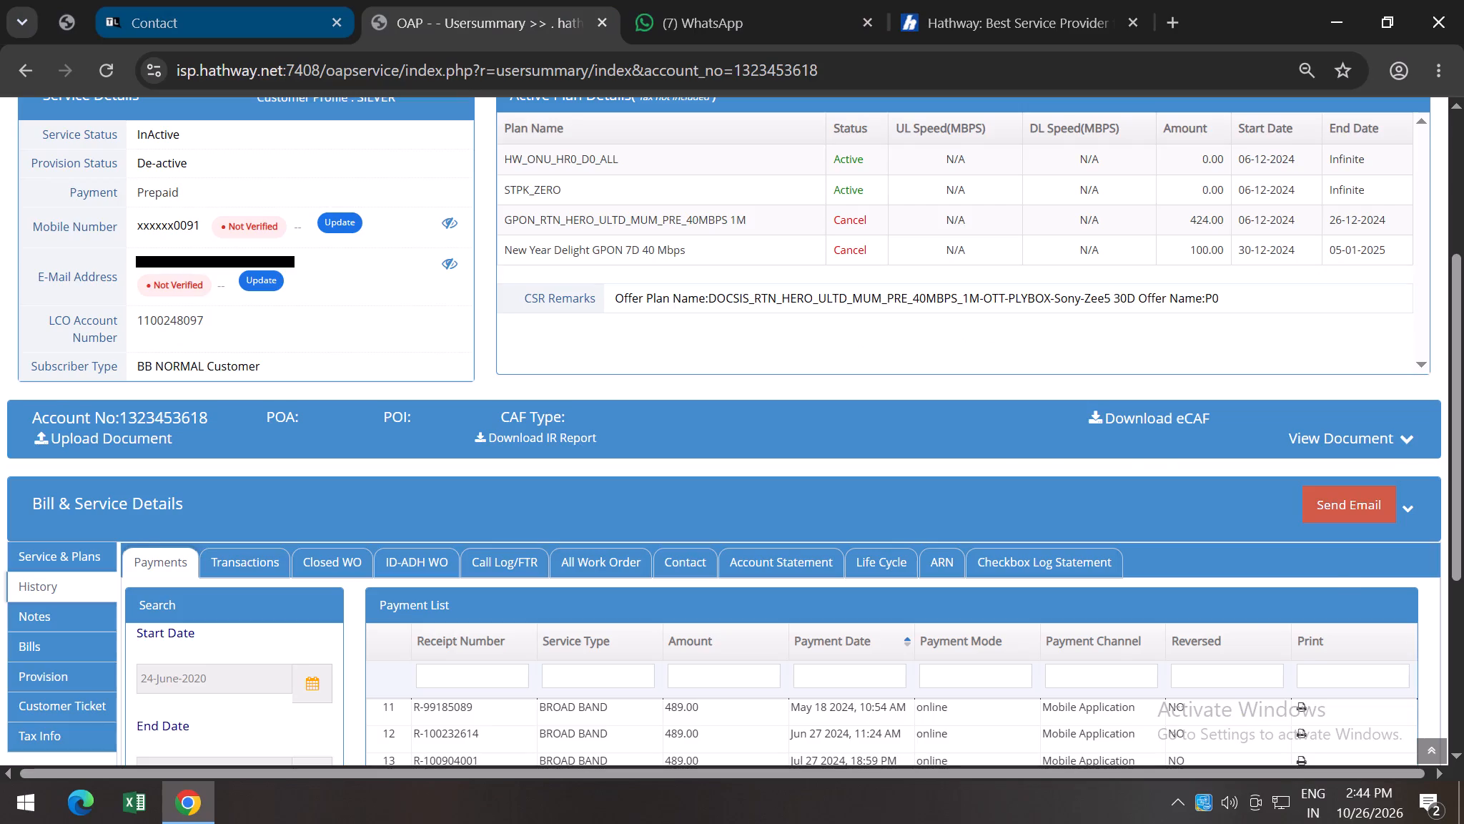
# Reveal the customer's mobile number and e-mail address in the service details, and mask both again.
pyautogui.click(214, 15)
pyautogui.click(399, 42)
pyautogui.doubleClick(445, 227)
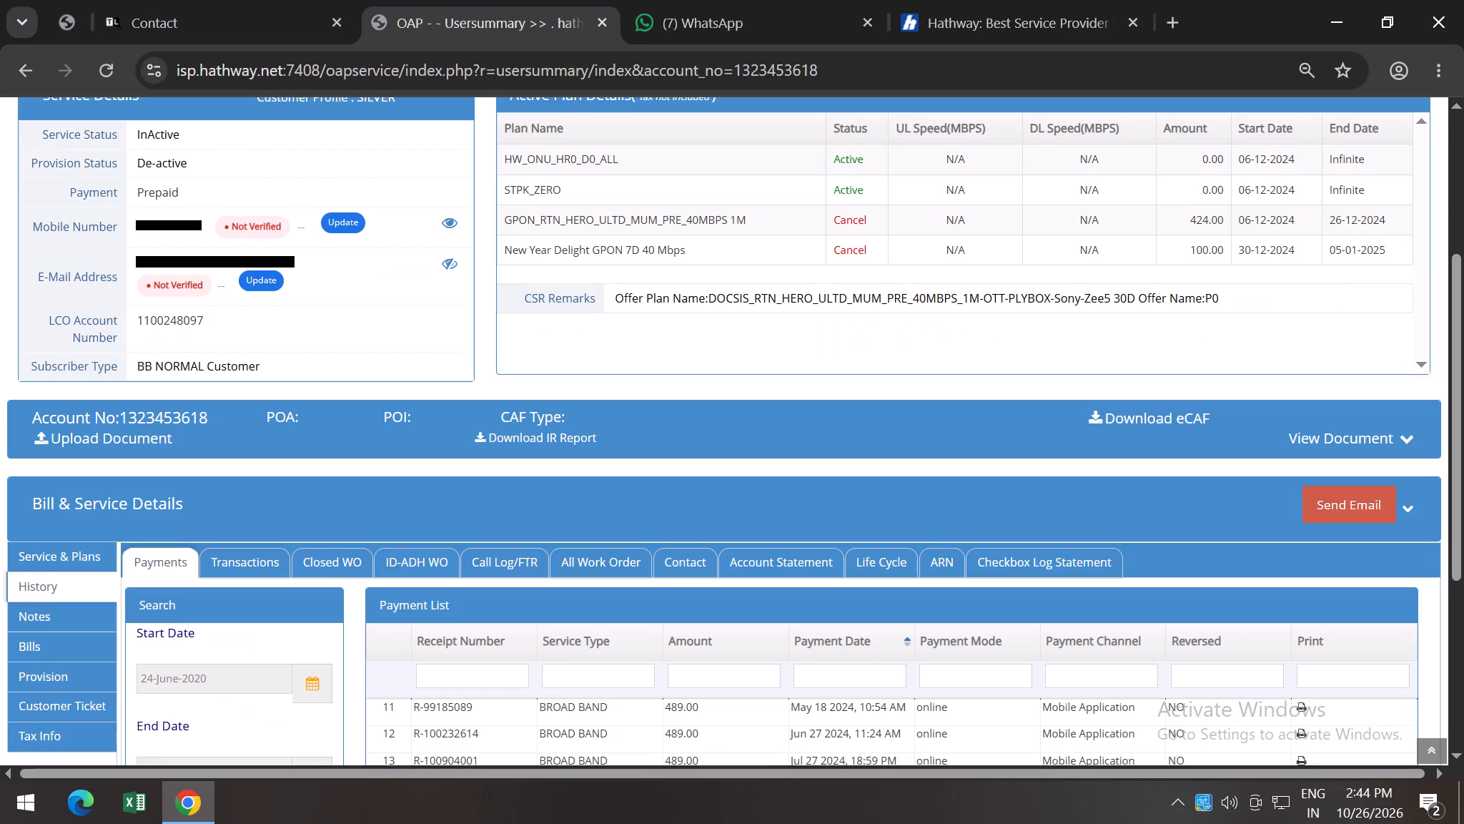
pyautogui.click(447, 265)
pyautogui.doubleClick(445, 268)
pyautogui.doubleClick(448, 232)
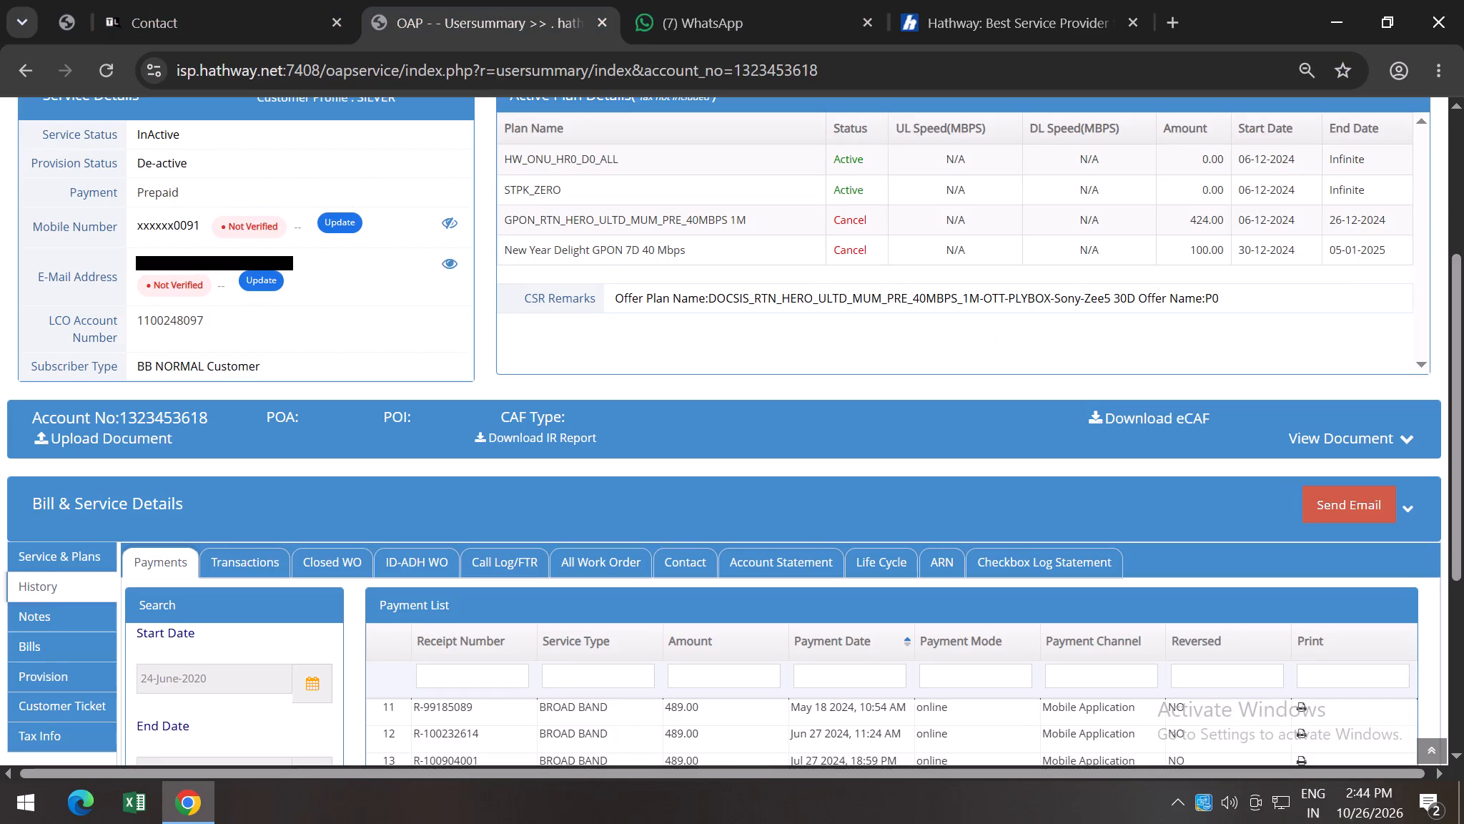
pyautogui.click(447, 263)
pyautogui.click(447, 263)
pyautogui.click(448, 264)
# Search the account's payment history again from 24-June-2020 to 26-October-2026.
pyautogui.scroll(-4, 144, 566)
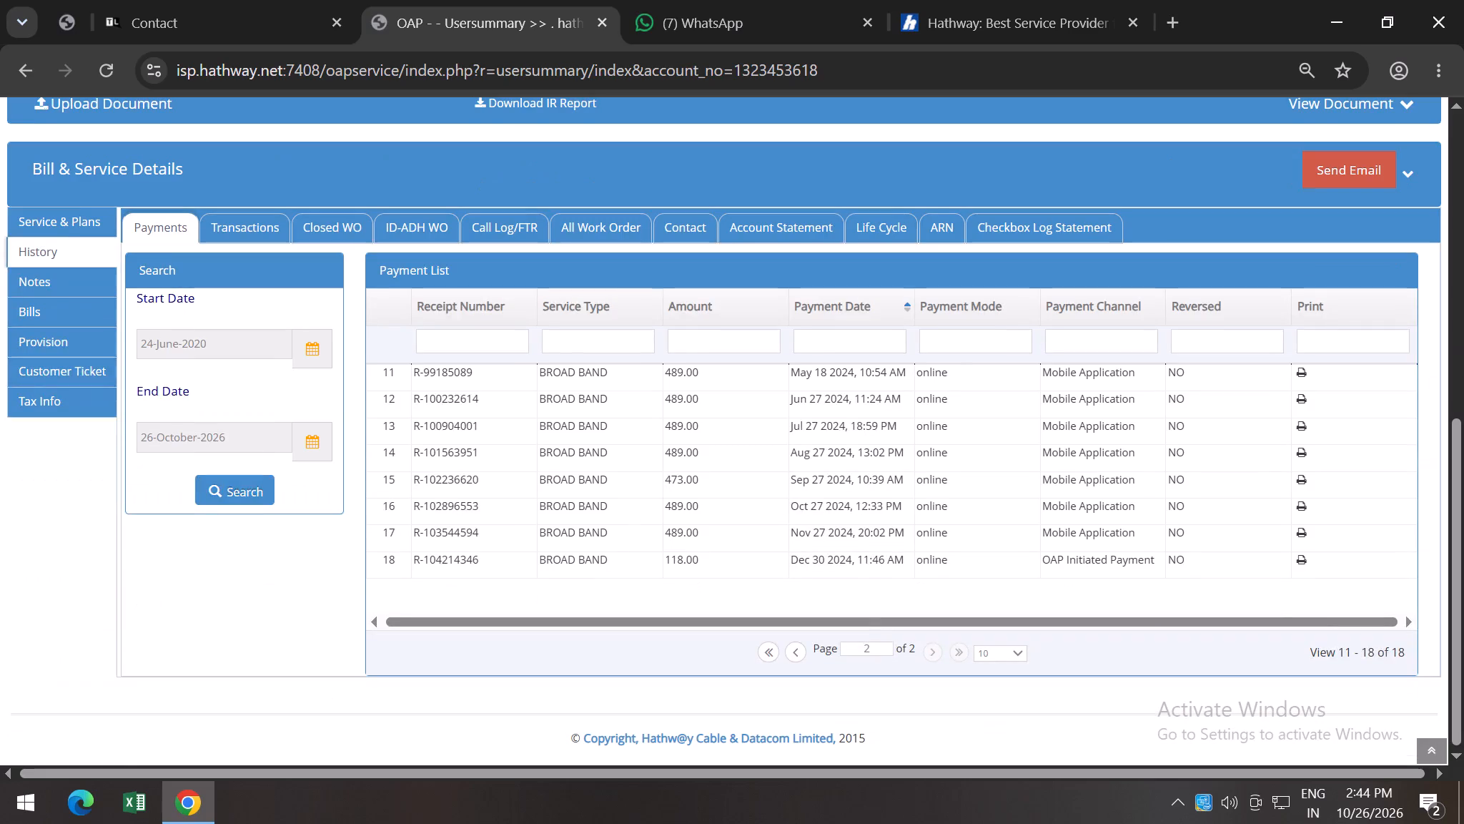
pyautogui.click(229, 504)
# Check the Contact dialpad dashboard and callback list, and return to the customer's OAP user summary.
pyautogui.click(172, 0)
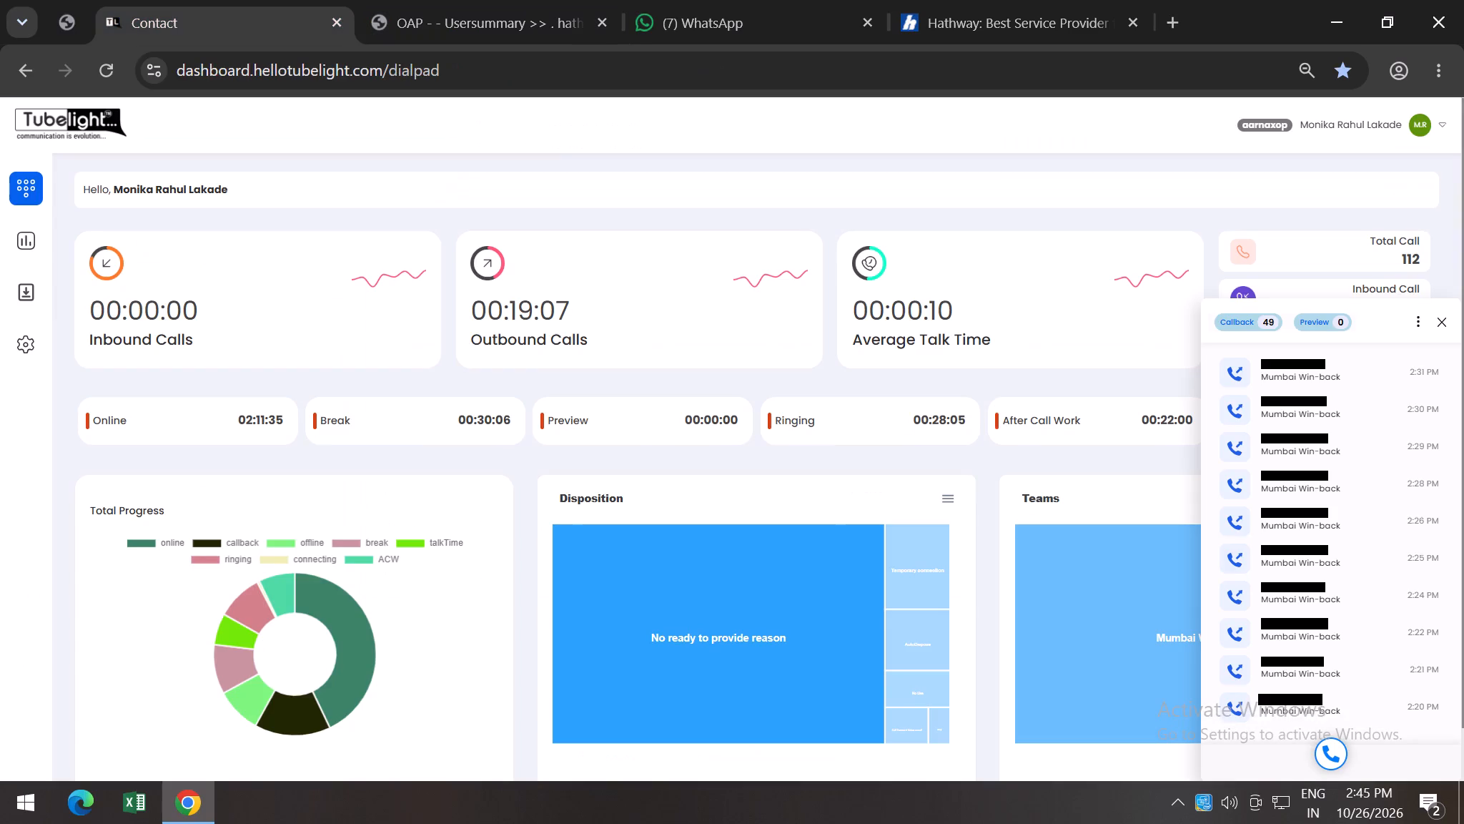
pyautogui.scroll(-3, 961, 315)
pyautogui.click(534, 18)
pyautogui.click(237, 16)
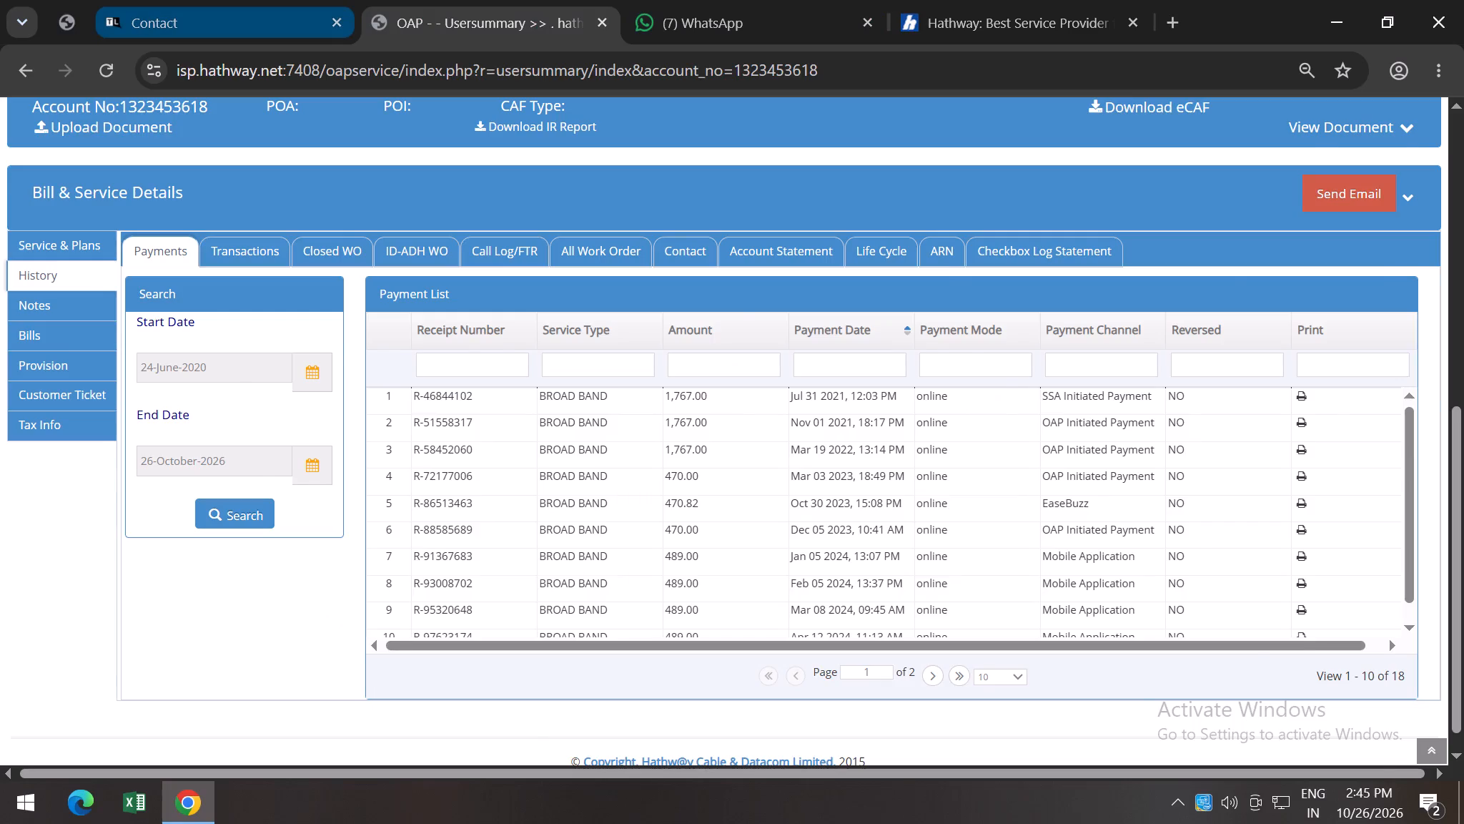
pyautogui.click(503, 0)
# Review the service details, rerun the payment search for 24-June-2020 to 26-October-2026 and go to the payment list's last page.
pyautogui.scroll(4, 290, 340)
pyautogui.scroll(2, 312, 422)
pyautogui.scroll(-2, 313, 451)
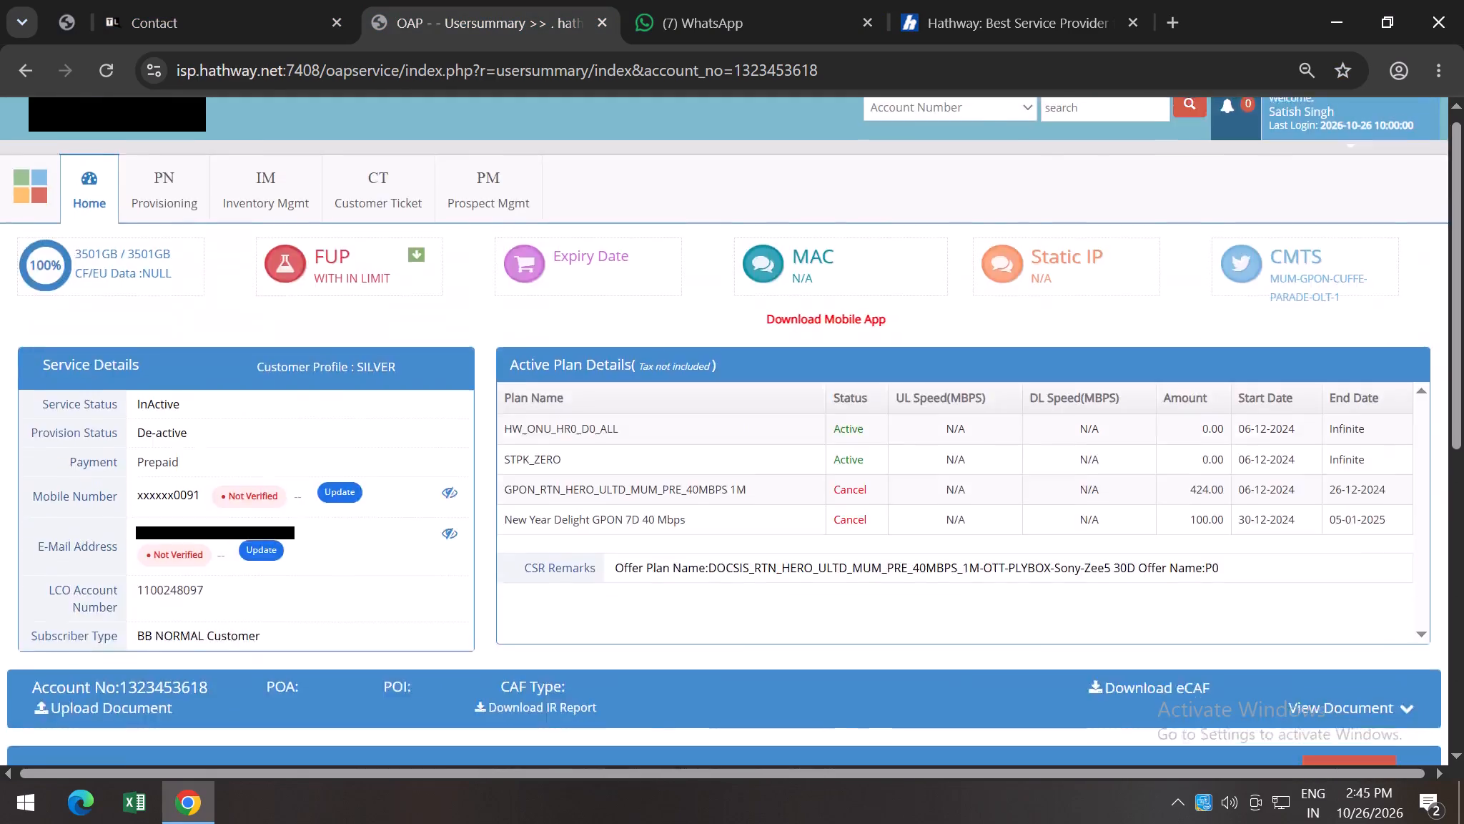
pyautogui.scroll(-5, 314, 457)
pyautogui.click(251, 506)
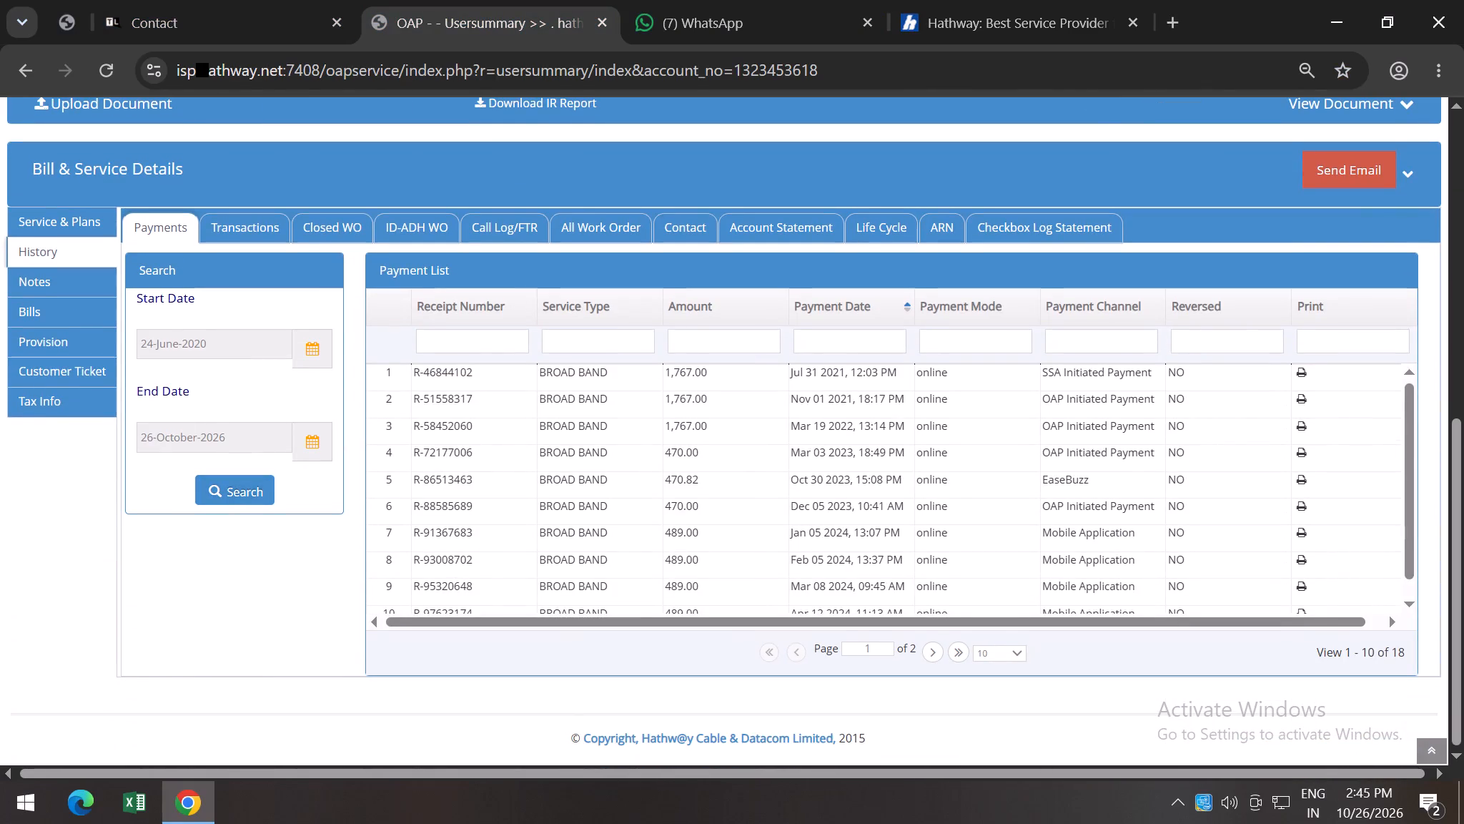
pyautogui.tripleClick(953, 648)
pyautogui.click(952, 648)
pyautogui.click(509, 0)
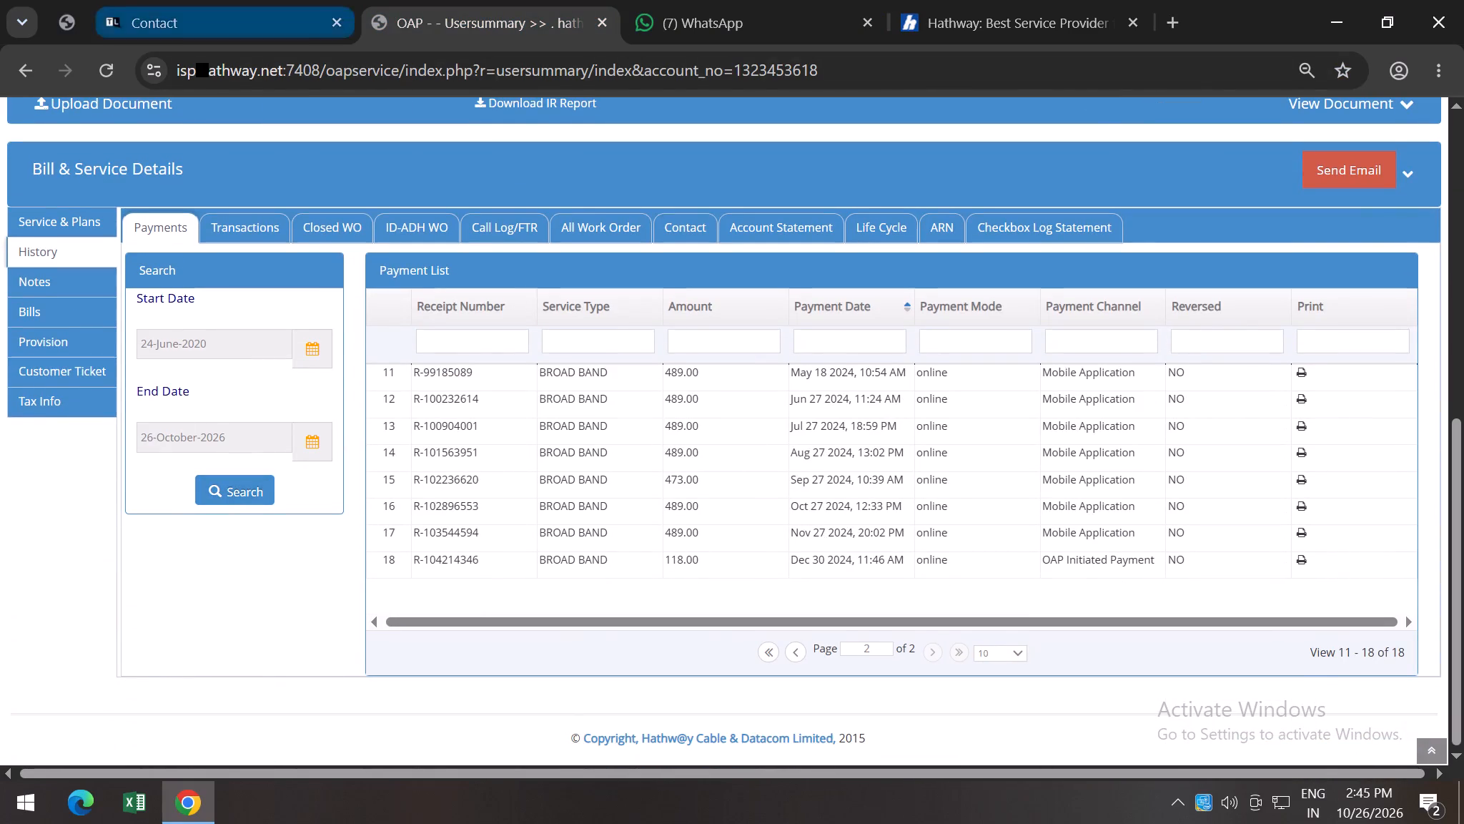
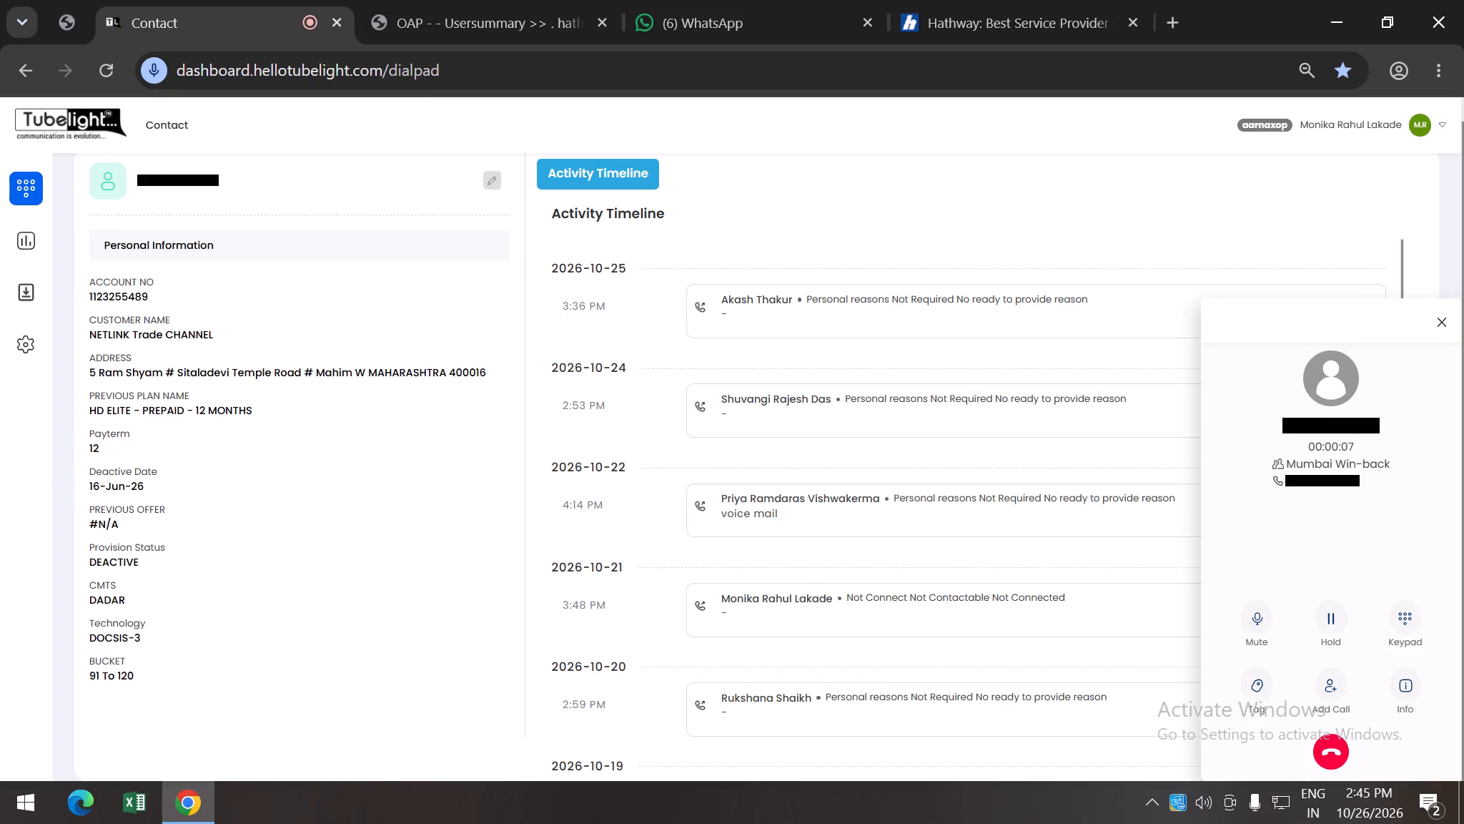
# End the current Mumbai Win-back call and tag it with Personal reasons, Not Required and No ready to provide reason.
pyautogui.click(1321, 760)
pyautogui.click(1283, 535)
pyautogui.scroll(-1, 1275, 610)
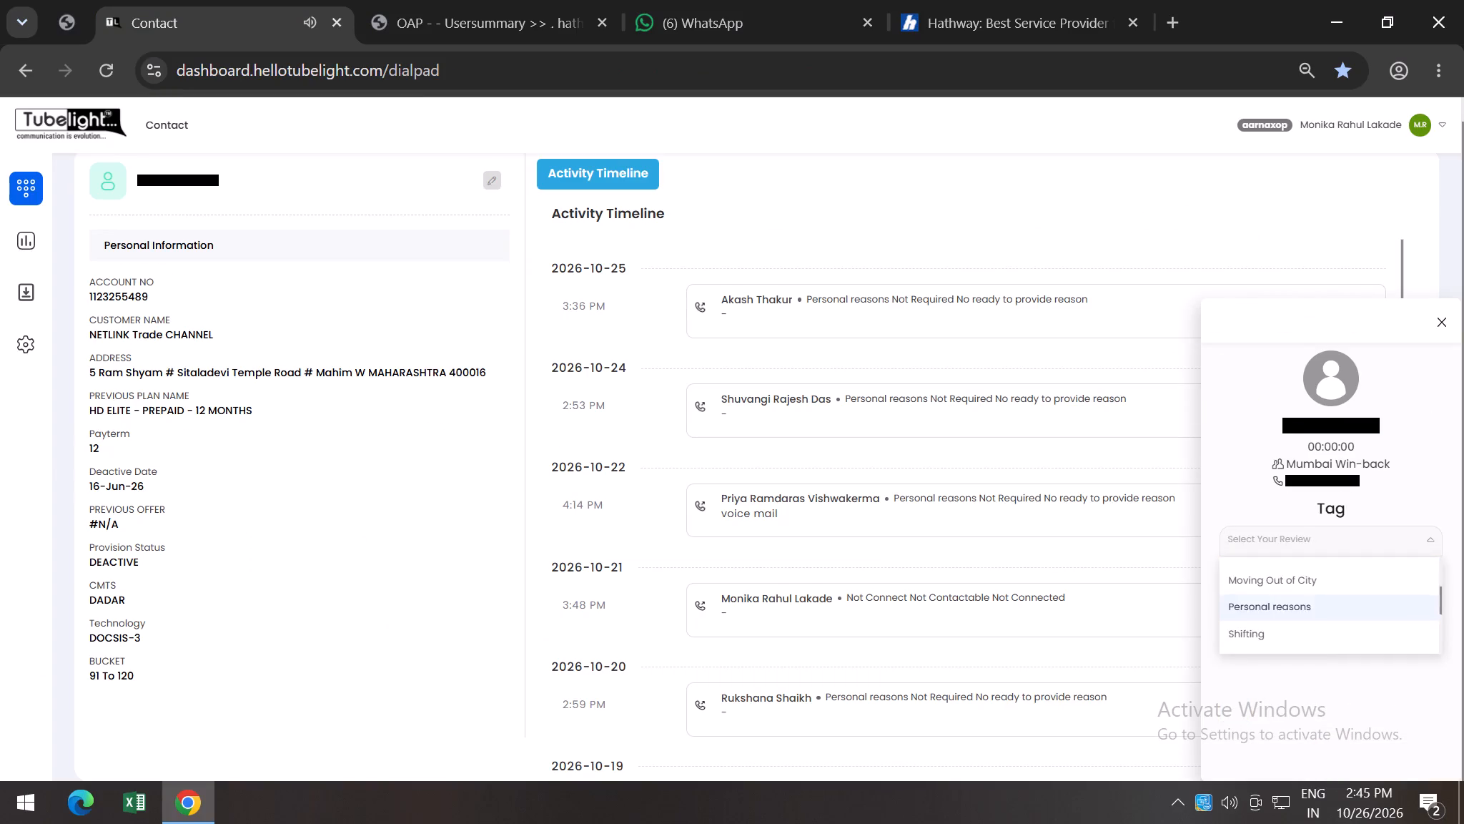
pyautogui.click(1277, 608)
pyautogui.moveTo(1360, 529); pyautogui.dragTo(1349, 537)
pyautogui.click(1281, 627)
pyautogui.moveTo(1342, 564); pyautogui.dragTo(1340, 574)
pyautogui.moveTo(1325, 624); pyautogui.dragTo(1322, 649)
pyautogui.click(1337, 697)
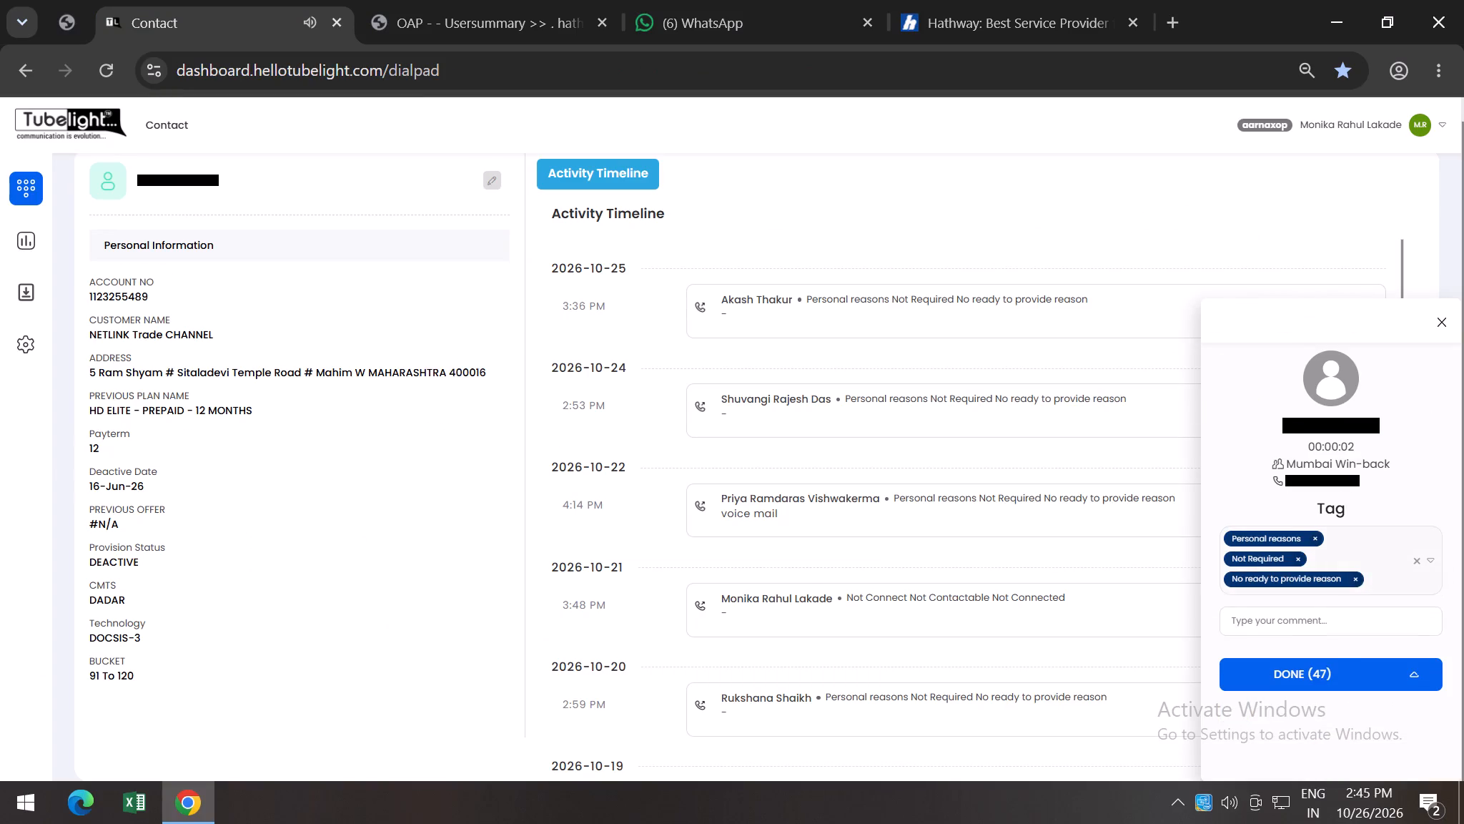
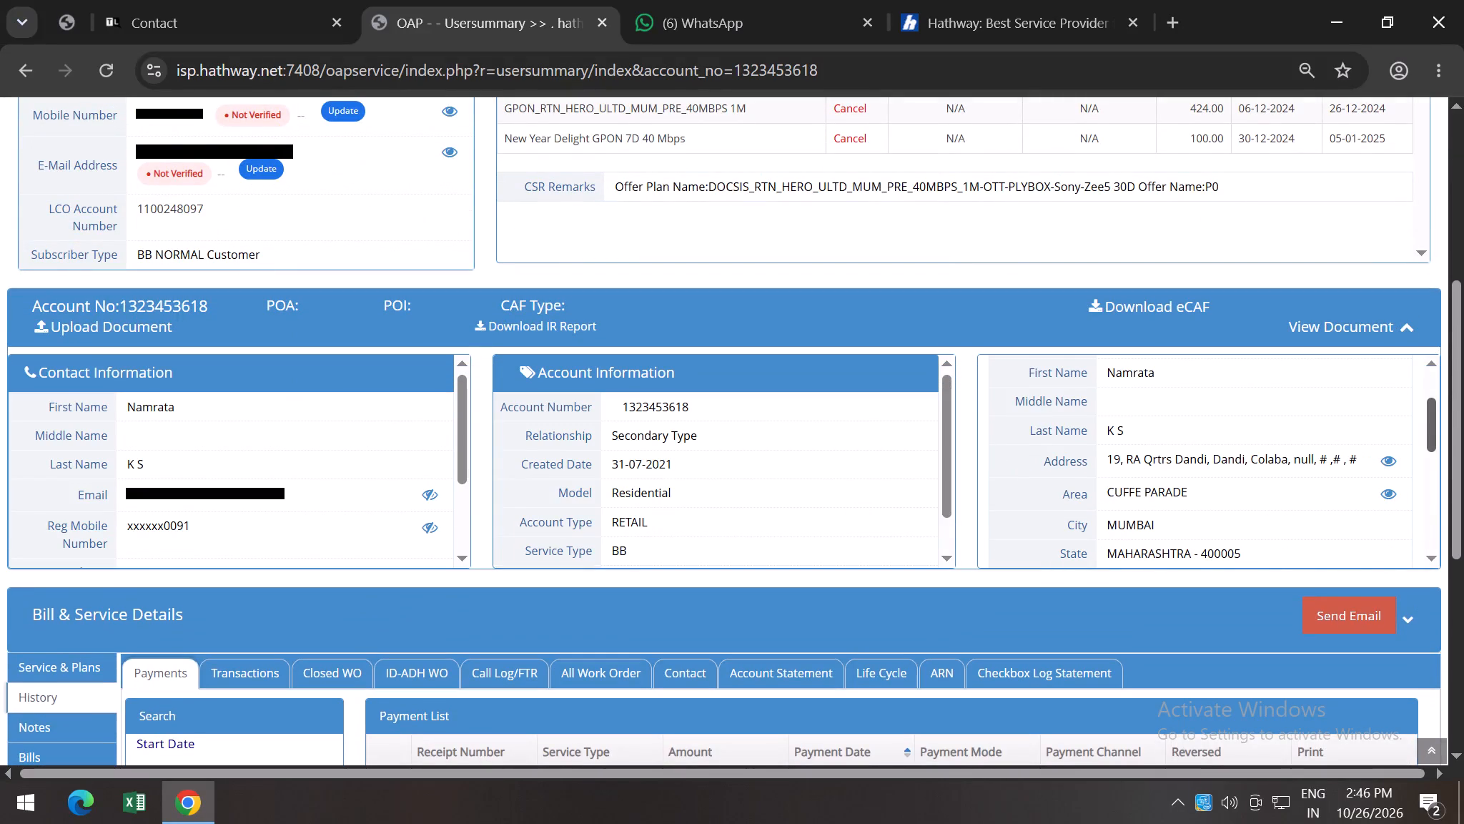
# Check the customer's address details and the account's payment list for 24-June-2020 to 26-October-2026.
pyautogui.moveTo(1433, 423); pyautogui.dragTo(1428, 388)
pyautogui.moveTo(1428, 388); pyautogui.dragTo(1428, 398)
pyautogui.moveTo(1428, 398); pyautogui.dragTo(1430, 412)
pyautogui.scroll(-2, 317, 584)
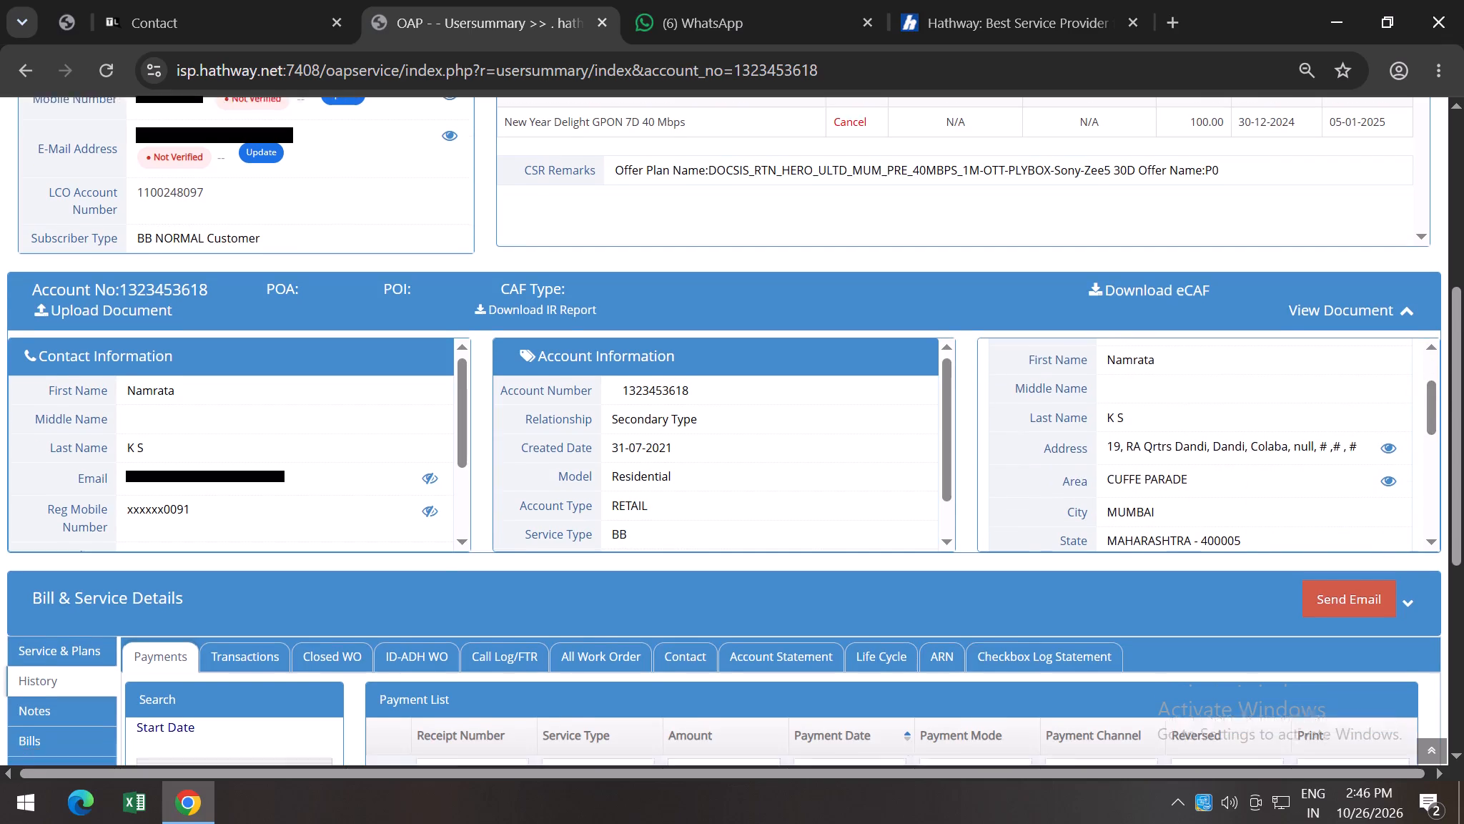
pyautogui.scroll(-8, 317, 584)
pyautogui.click(227, 476)
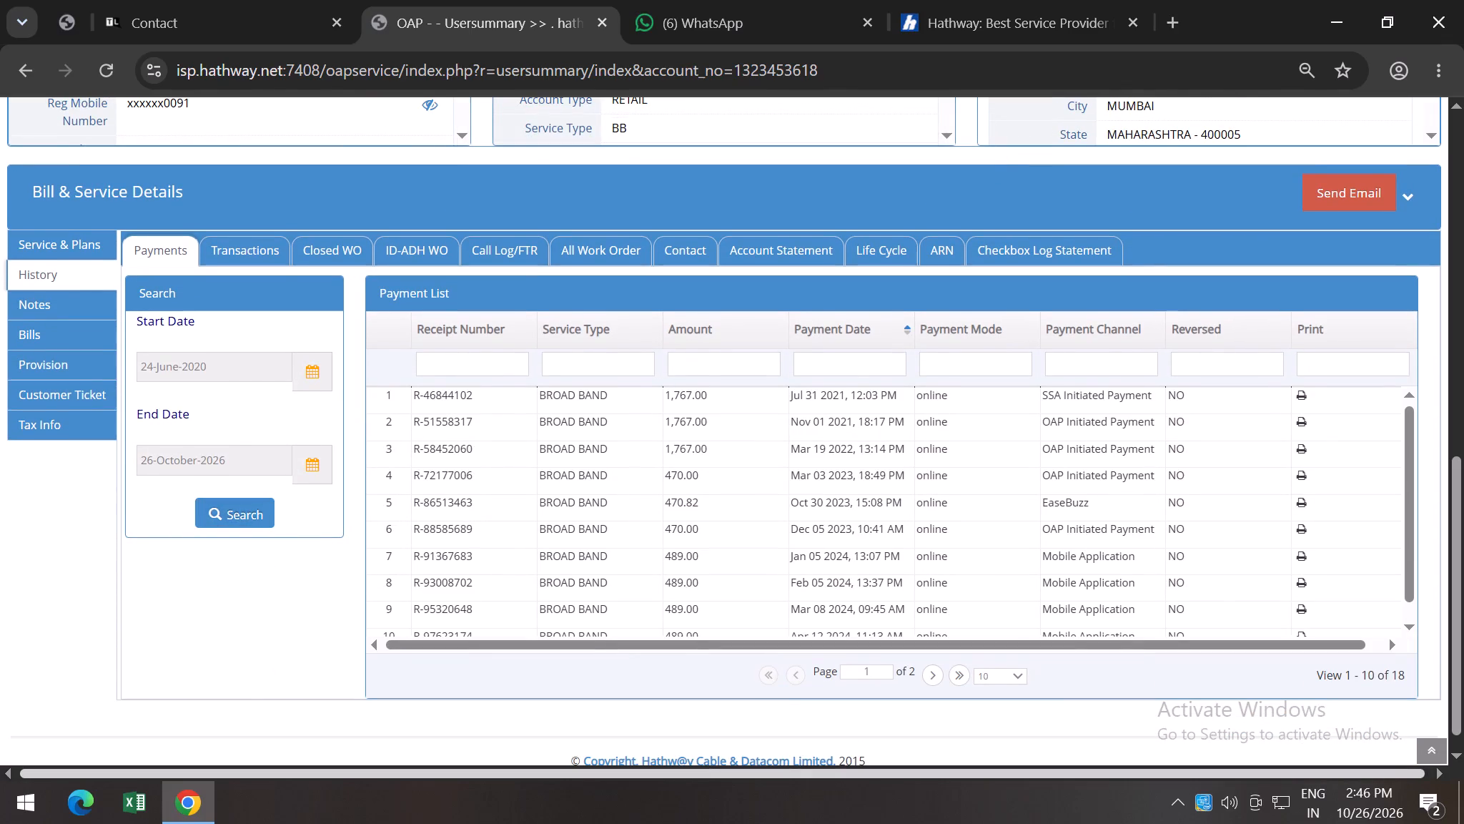
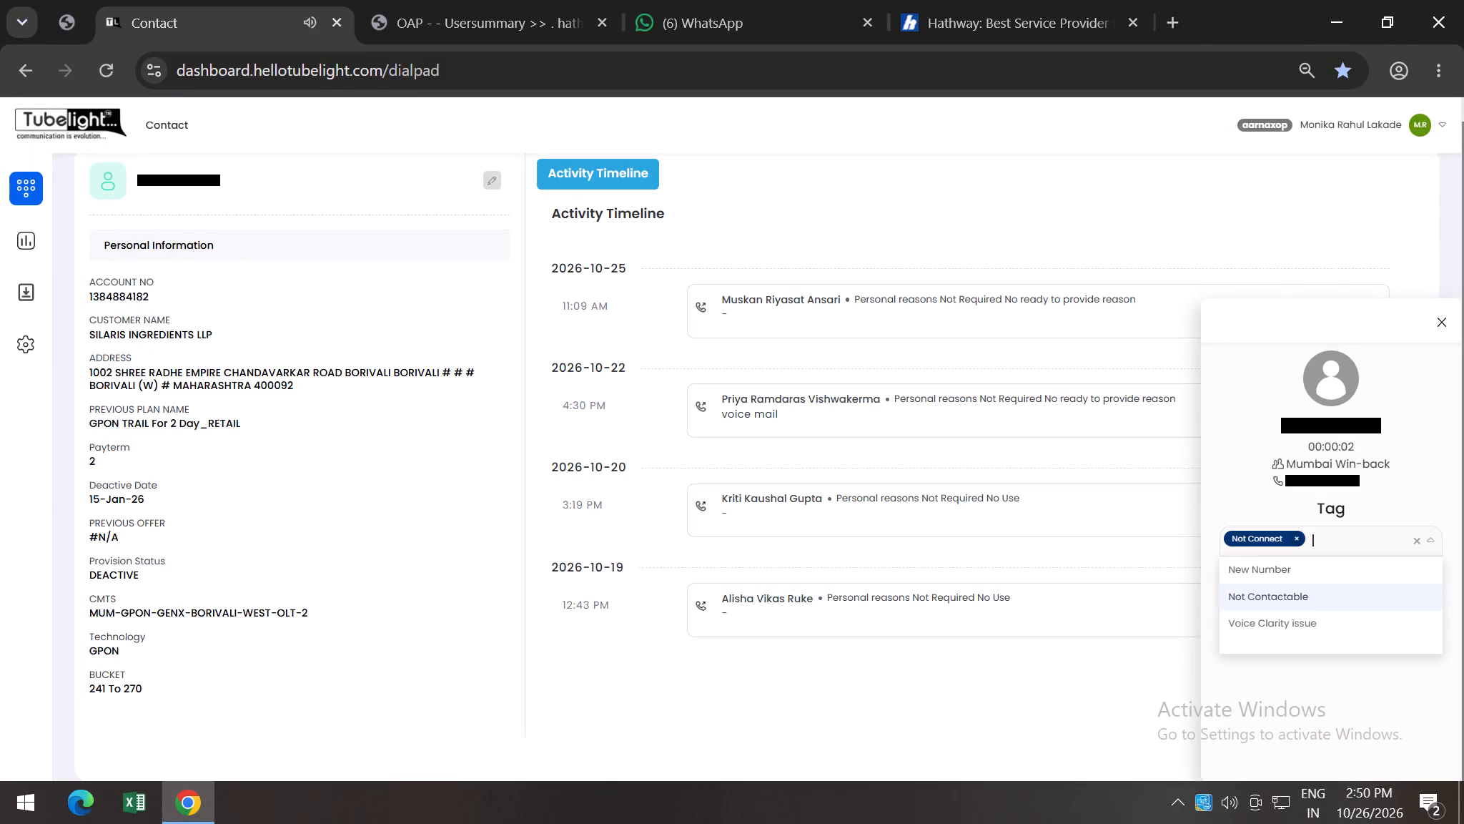
# Complete the SILARIS INGREDIENTS LLP call's tag under Not Connect with Not Contactable and a further sub-reason, and submit the disposition.
pyautogui.click(1309, 596)
pyautogui.click(1341, 558)
pyautogui.scroll(-2, 1285, 628)
pyautogui.click(1299, 592)
pyautogui.click(1314, 675)
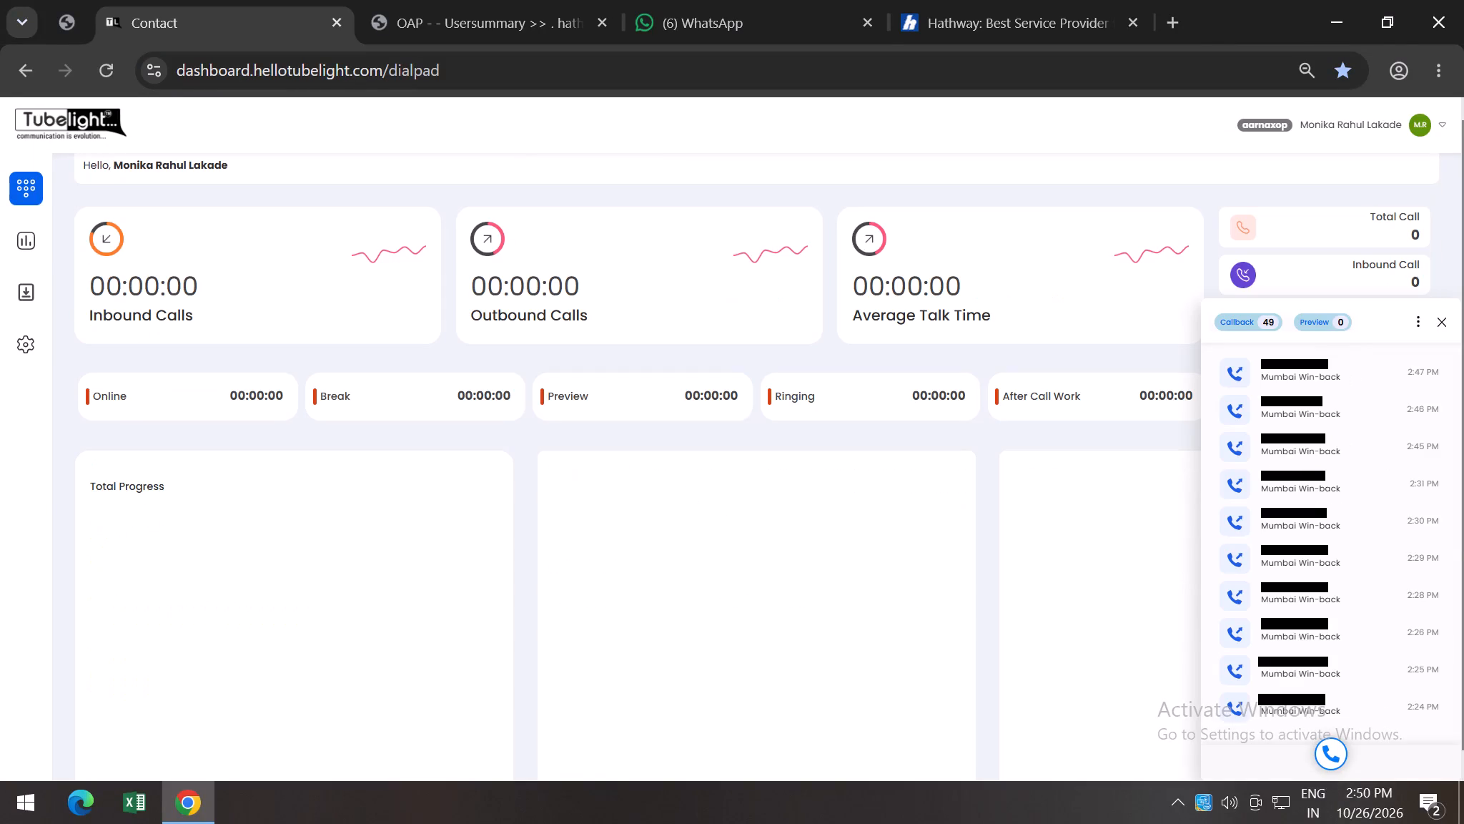
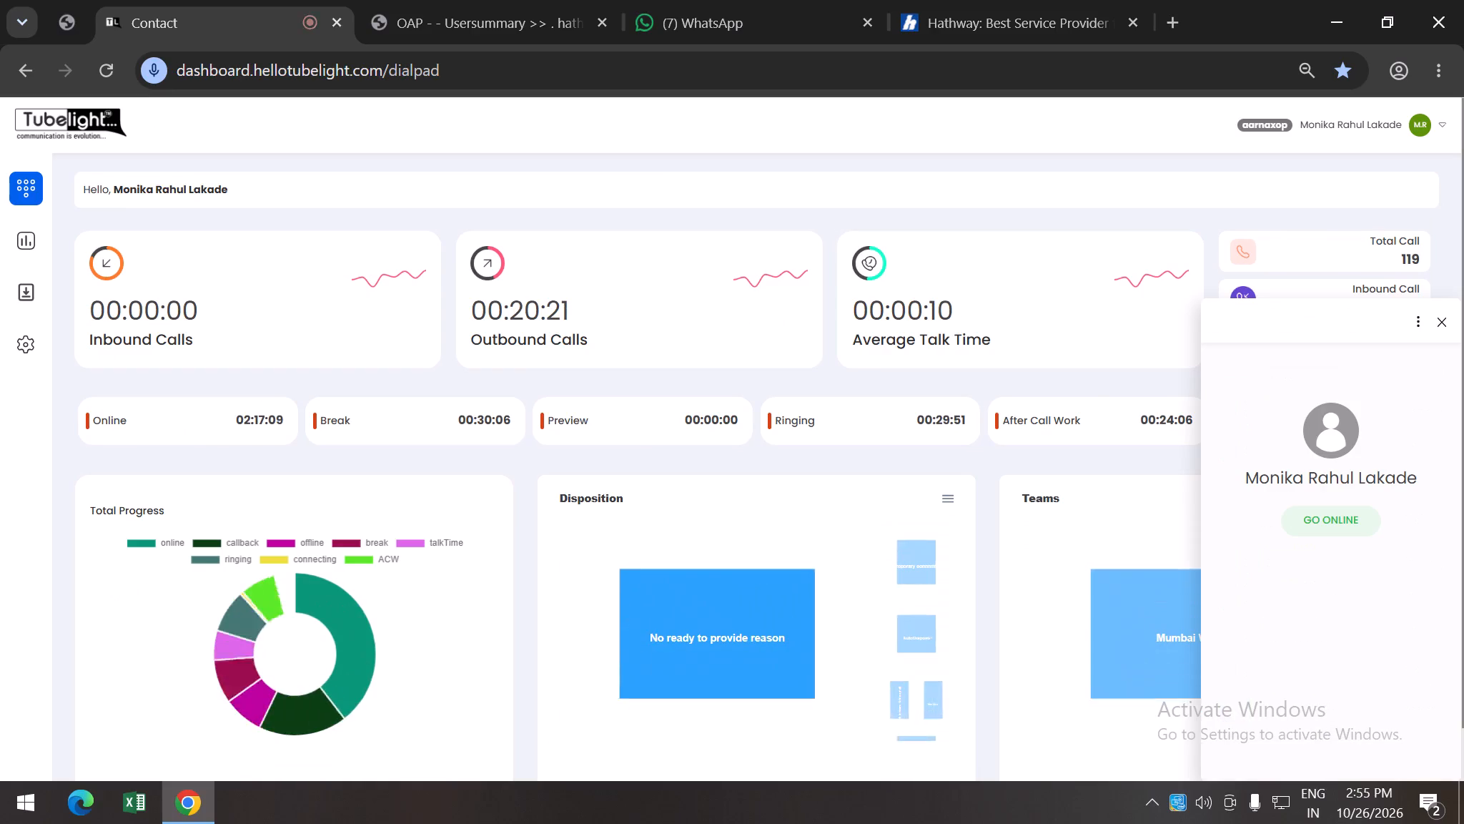
# Reload the Tubelight dialpad page.
pyautogui.press('F5')
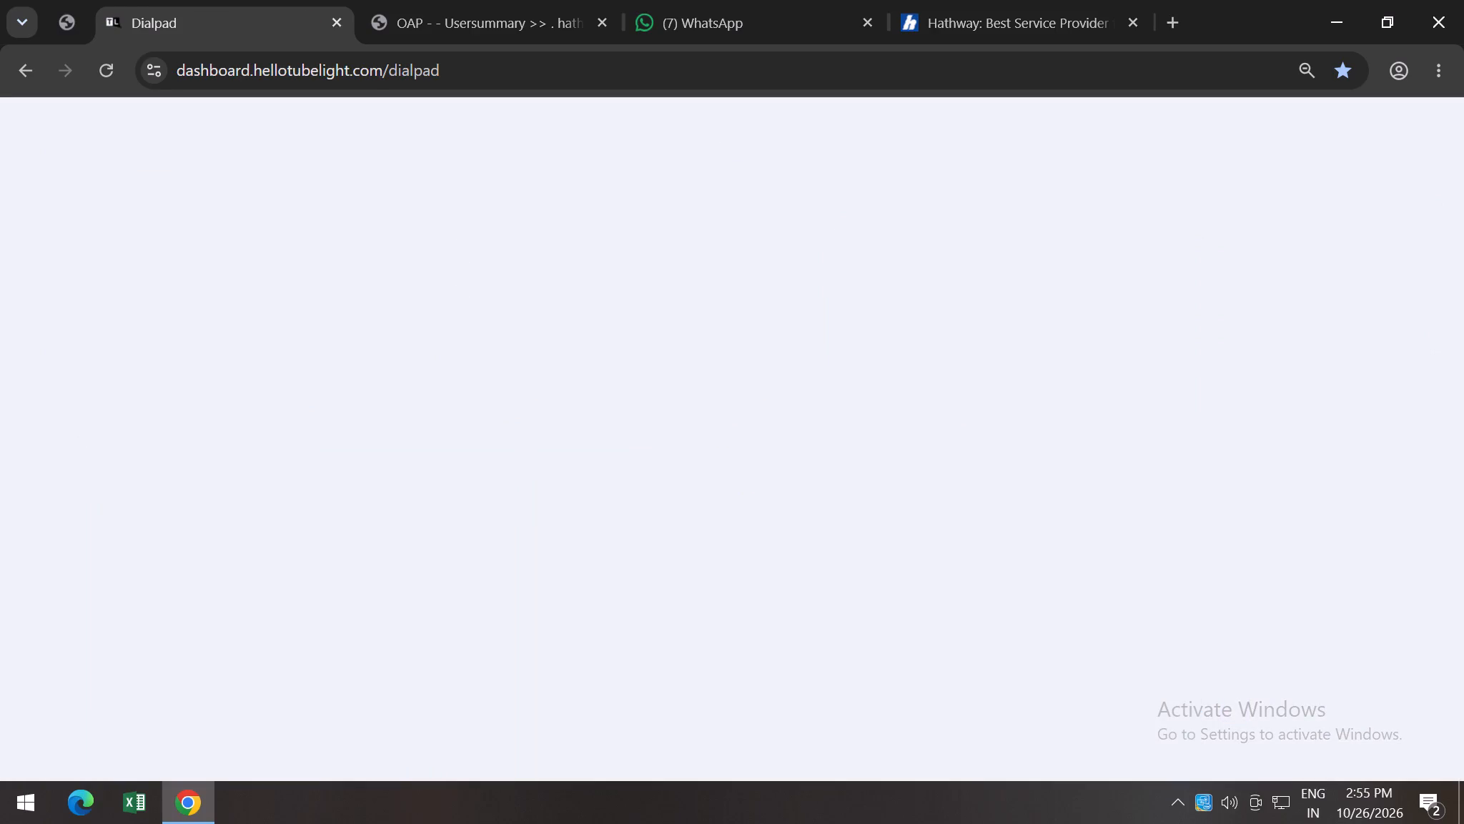
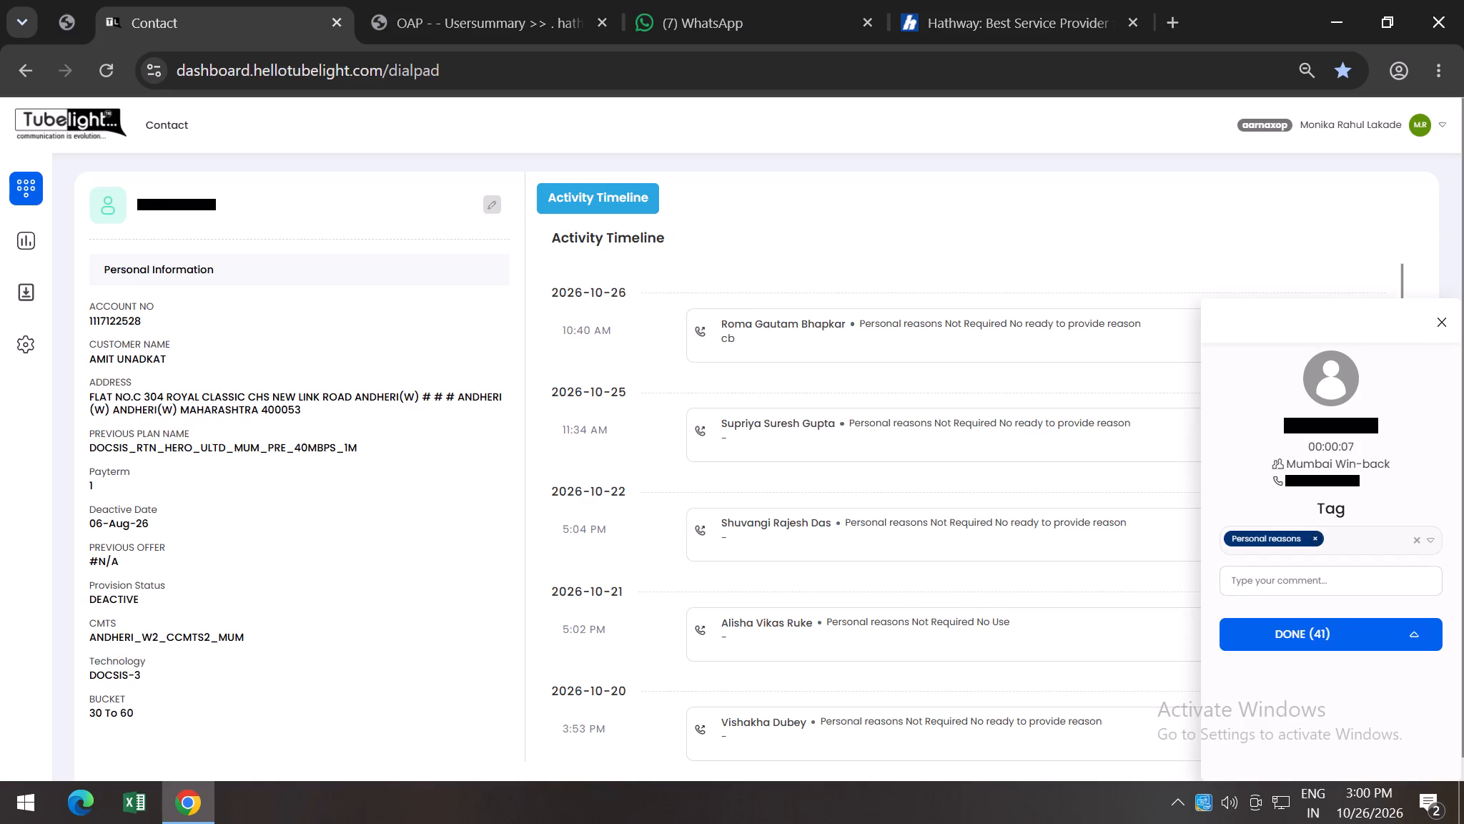
# Complete the Personal reasons tag with its sub-reasons for the current Mumbai Win-back call and submit the disposition.
pyautogui.click(1337, 540)
pyautogui.click(1305, 631)
pyautogui.moveTo(1349, 556); pyautogui.dragTo(1347, 564)
pyautogui.click(1339, 613)
pyautogui.click(1336, 671)
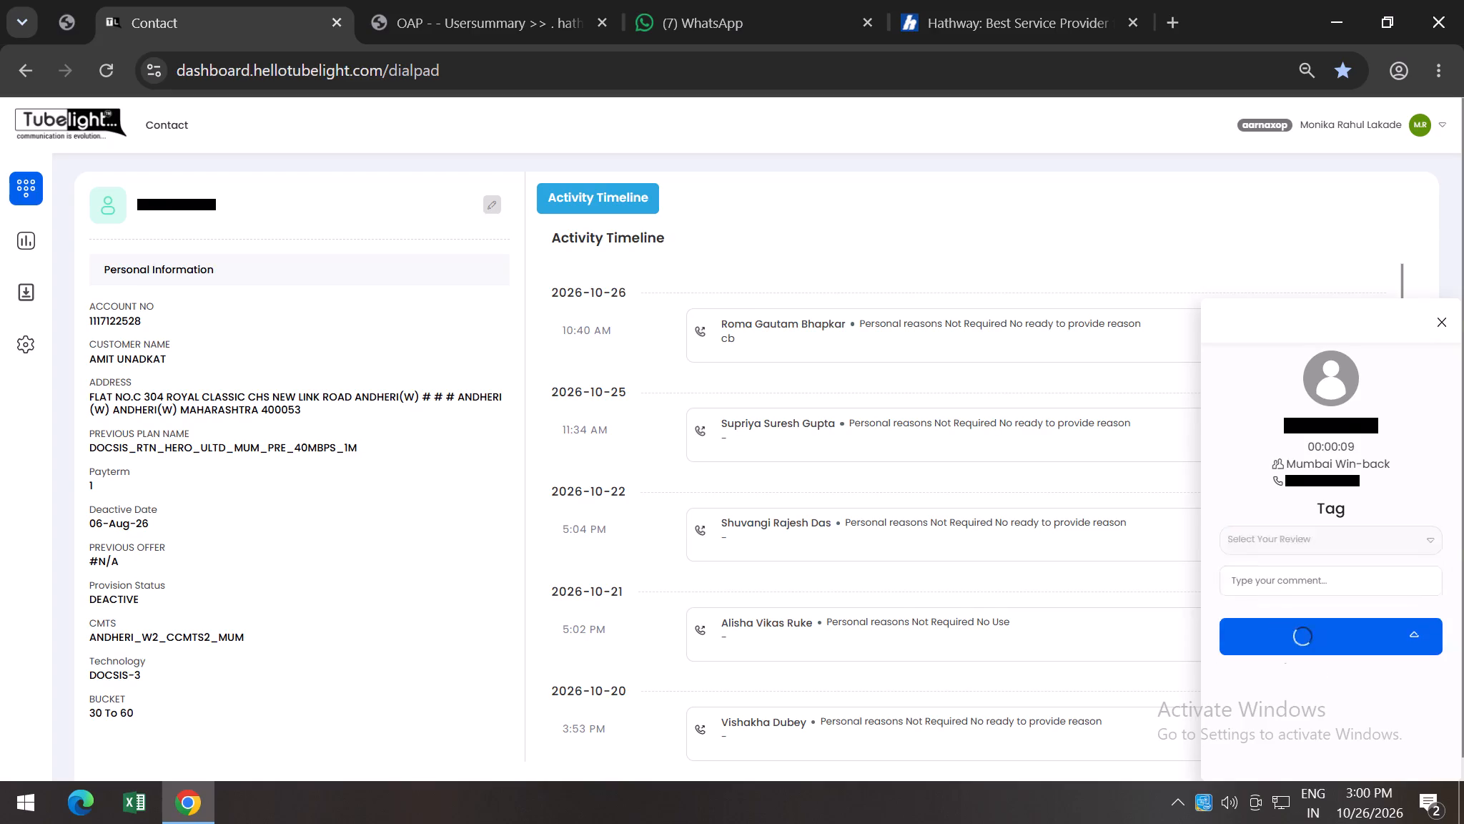
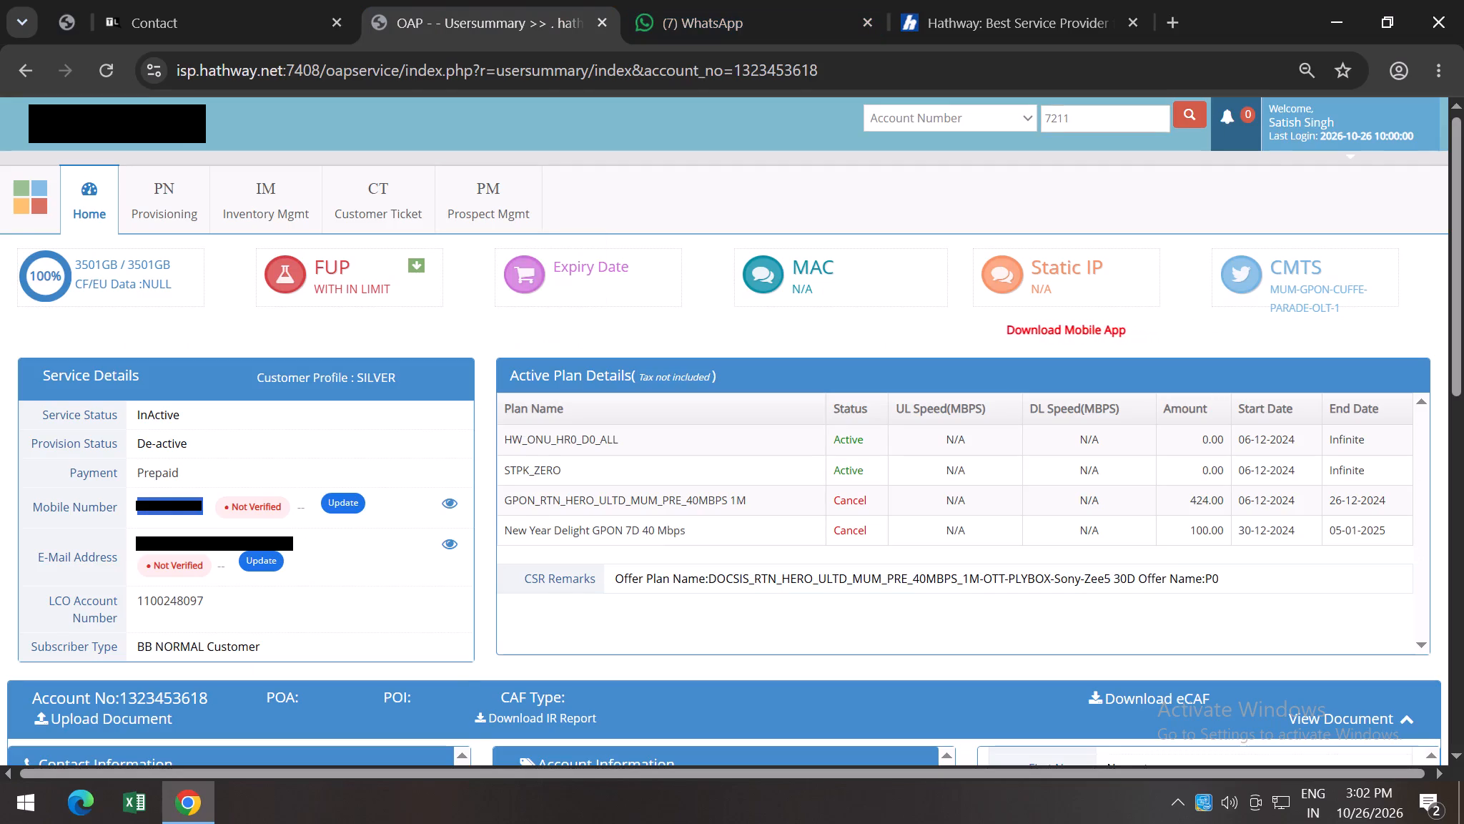
# Switch back to the Tubelight dialpad and start a call using the Mumbai Win-back campaign.
pyautogui.click(212, 0)
pyautogui.click(1332, 753)
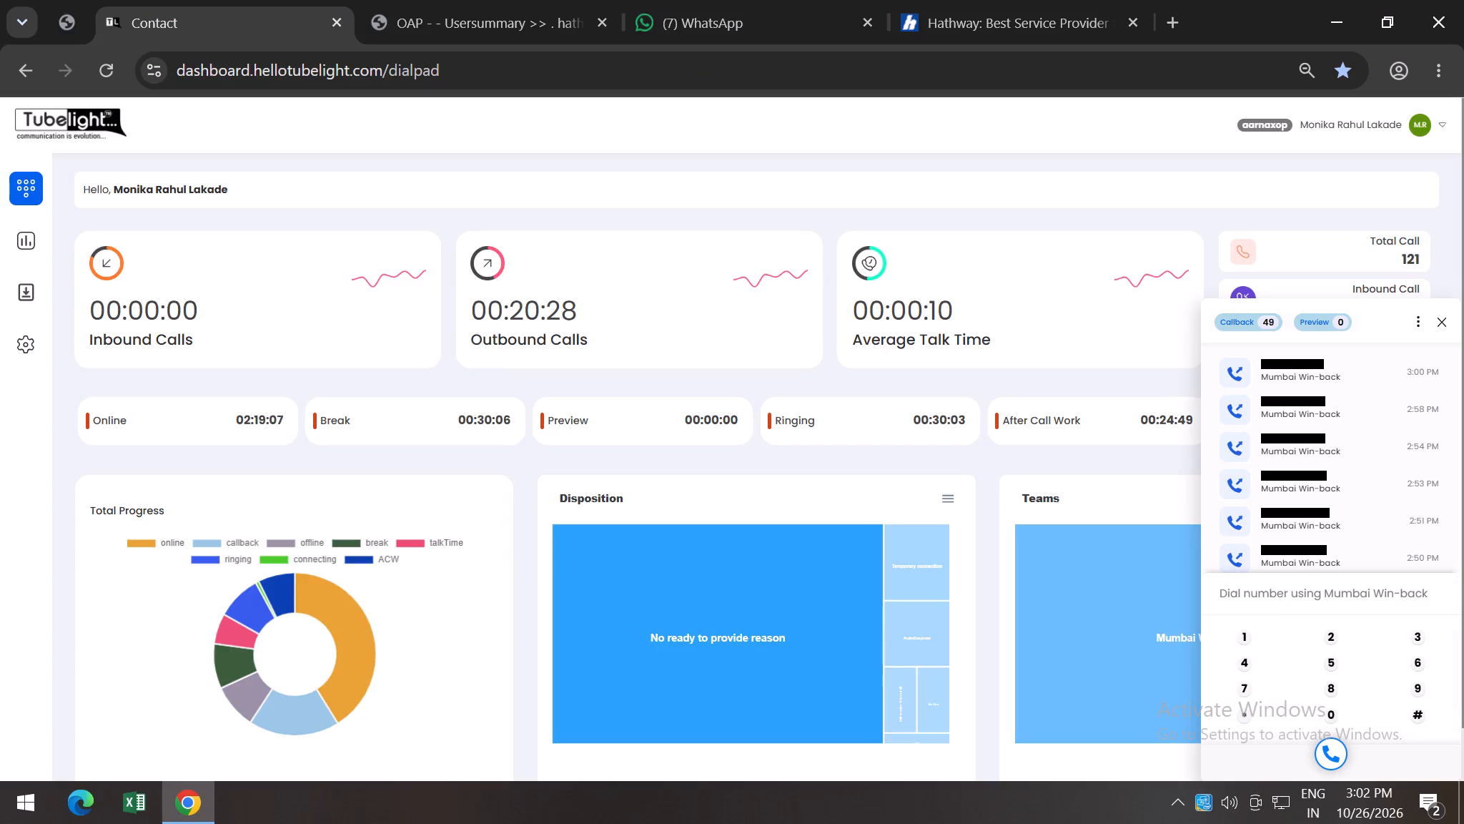
# Enter the copied customer phone number in the dialpad and call it using the Mumbai Win-back campaign.
pyautogui.click(1325, 593)
pyautogui.hotkey('ctrl', 'v')
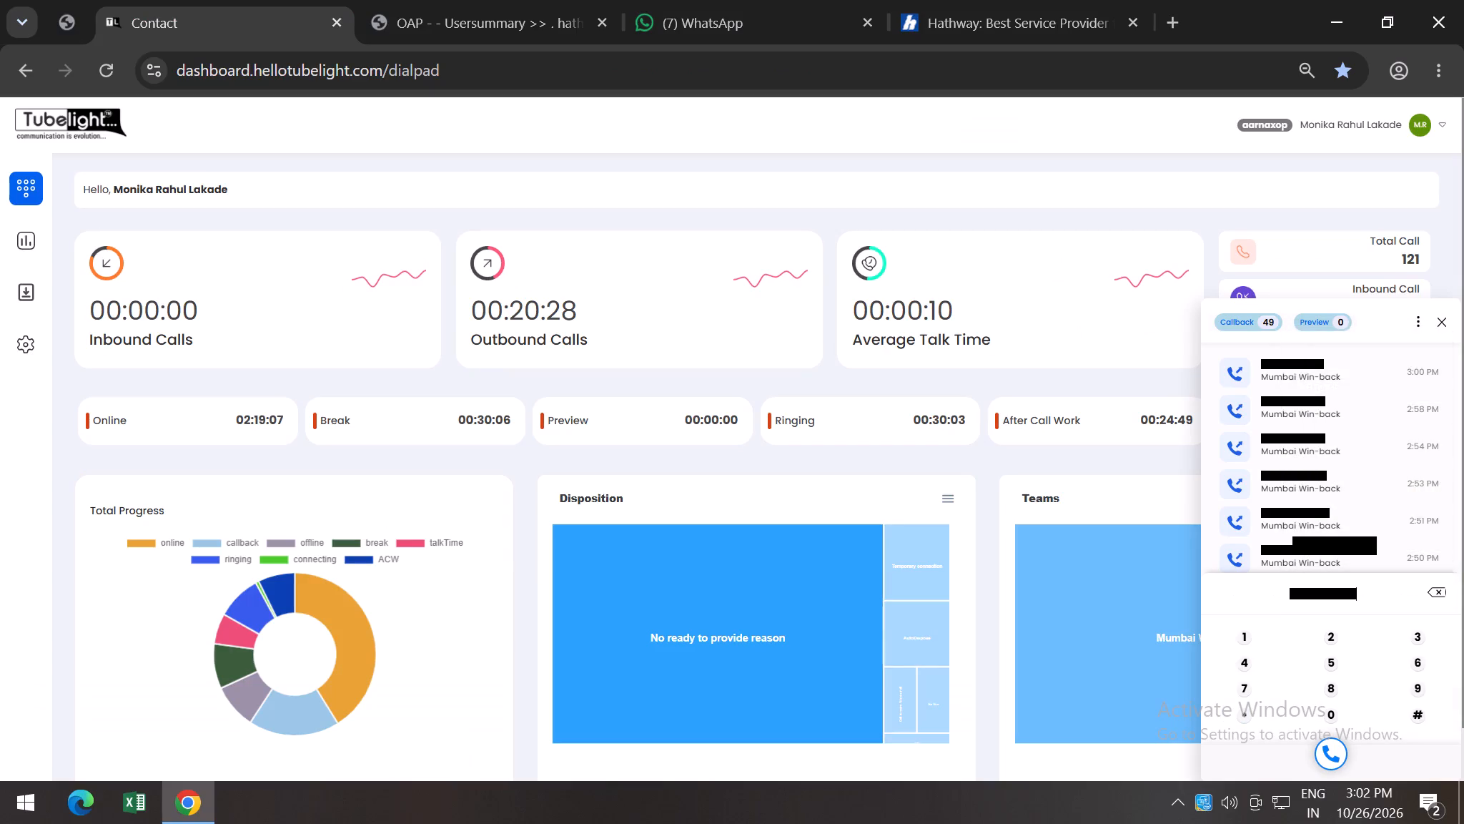
pyautogui.click(1325, 757)
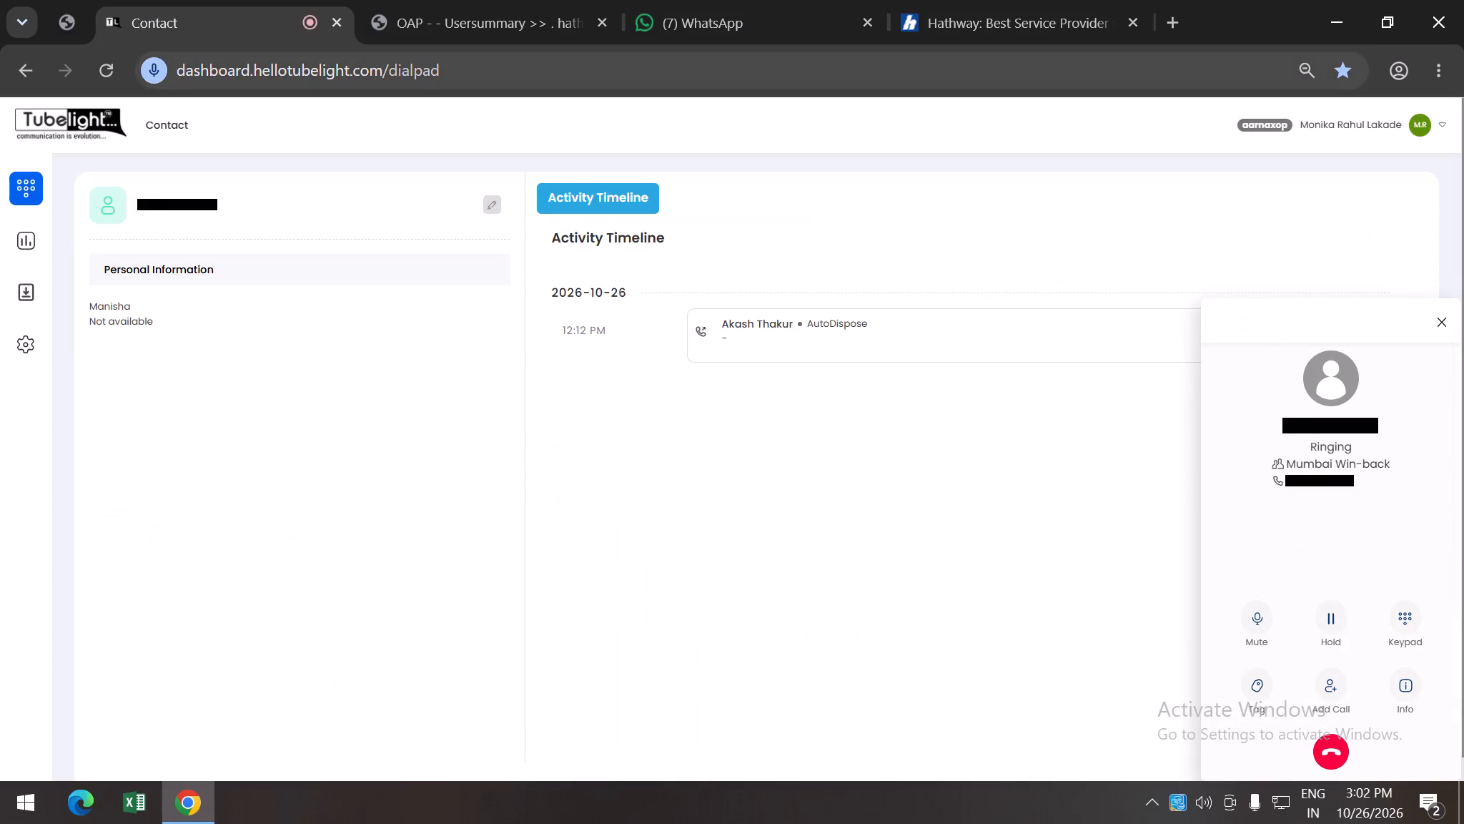
# Copy the customer's account number from the ringing call and search for it by Account Number in OAP, replacing the old search entry.
pyautogui.doubleClick(1340, 428)
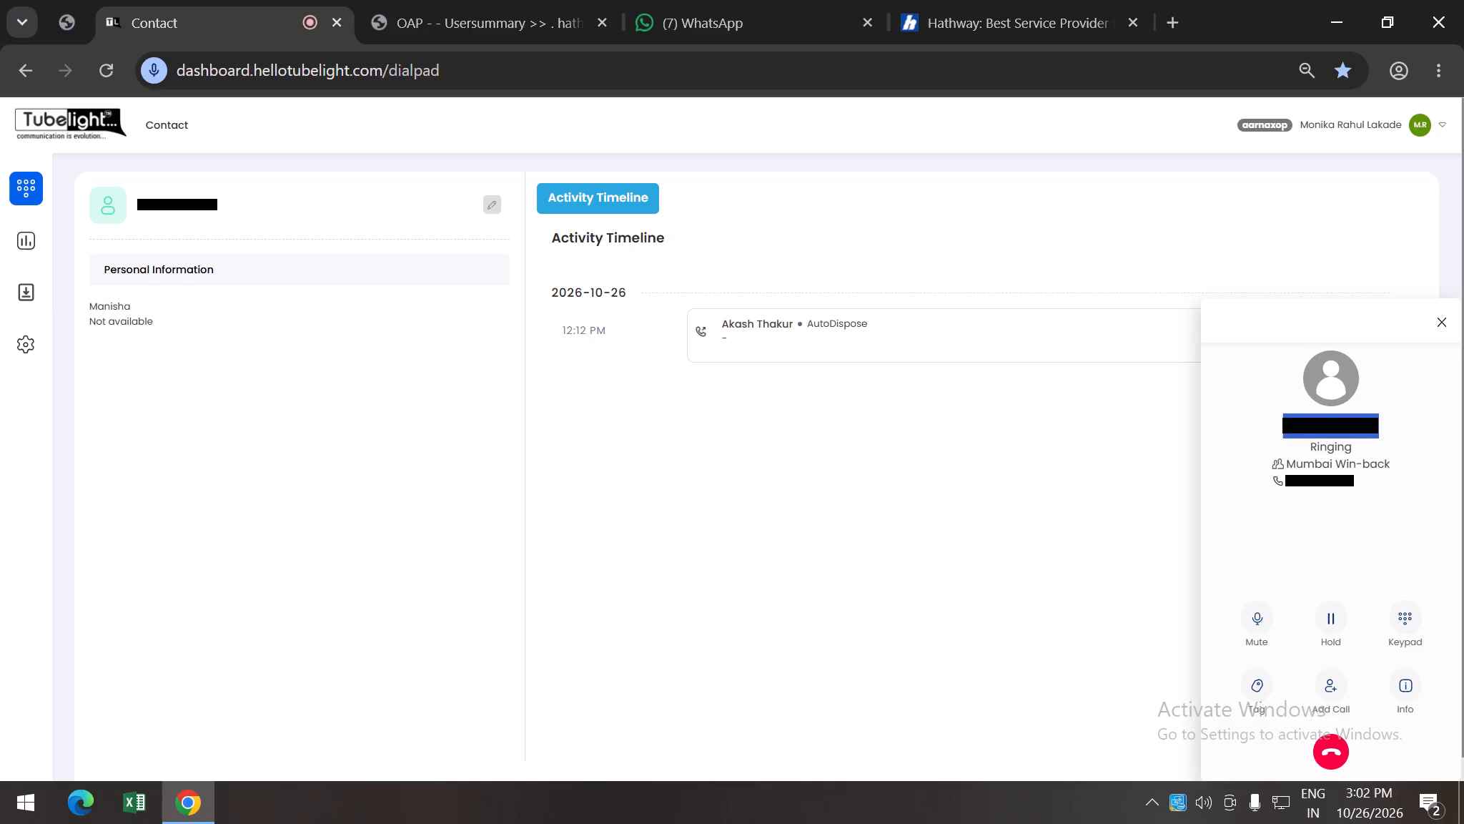
pyautogui.click(1340, 428)
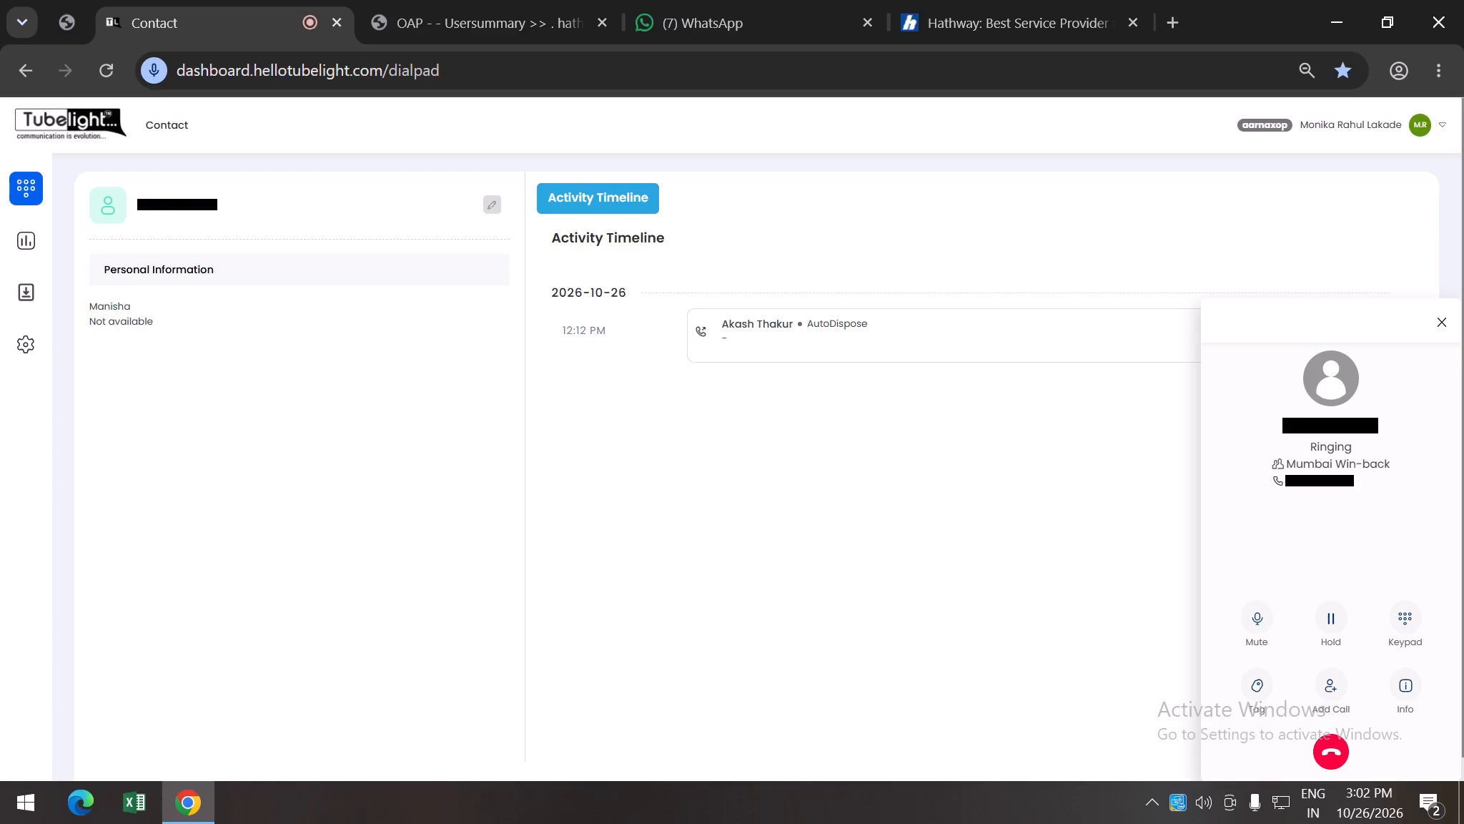
pyautogui.doubleClick(1340, 428)
pyautogui.hotkey('ctrl', 'c')
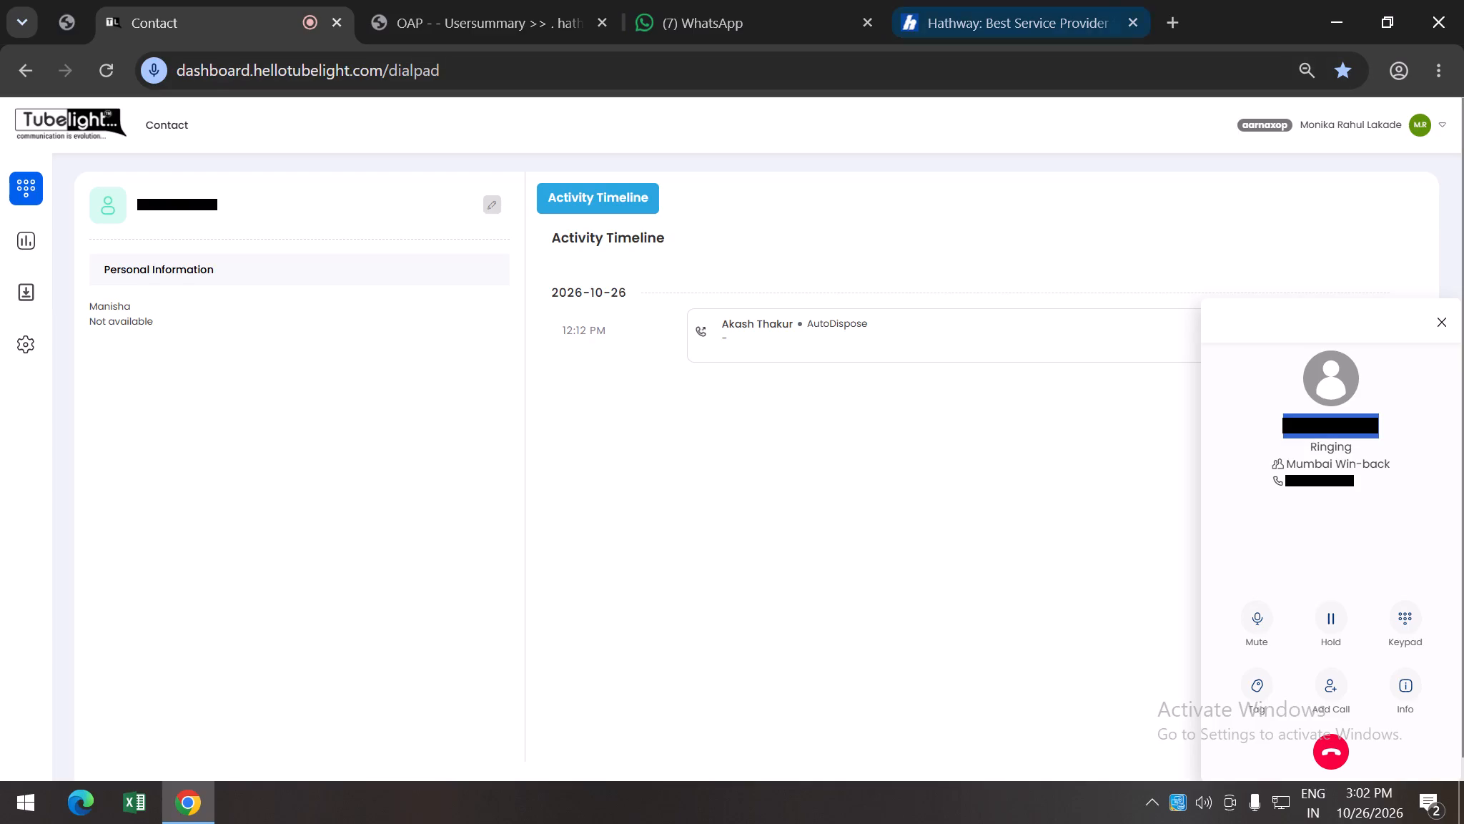
pyautogui.click(489, 0)
pyautogui.scroll(2, 892, 97)
pyautogui.click(1111, 109)
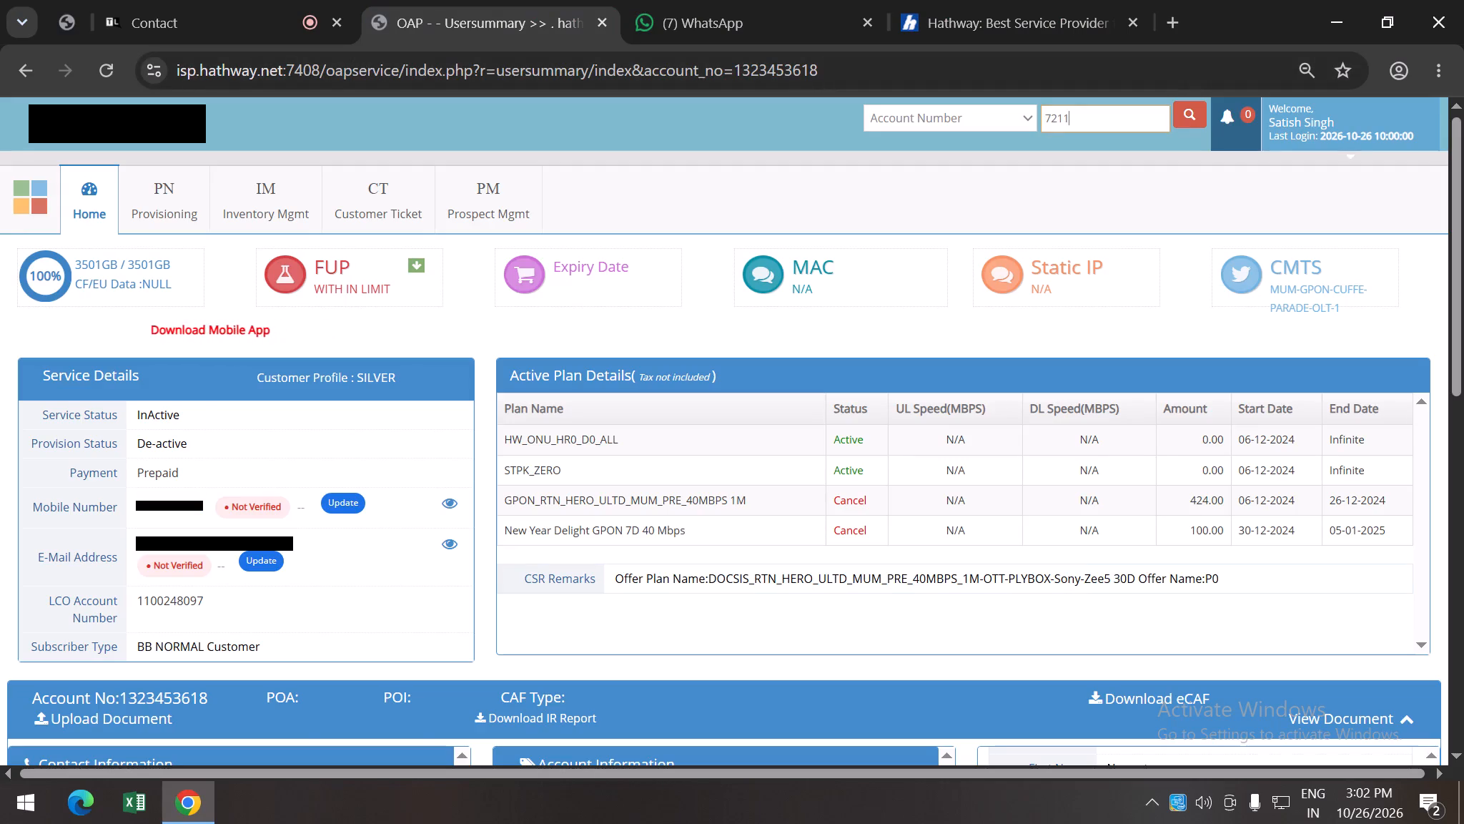
pyautogui.press('BackSpace')
pyautogui.press('BackSpace')
pyautogui.press('BackSpace')
pyautogui.press('BackSpace')
pyautogui.press('BackSpace')
pyautogui.press('BackSpace')
pyautogui.press('BackSpace')
pyautogui.press('BackSpace')
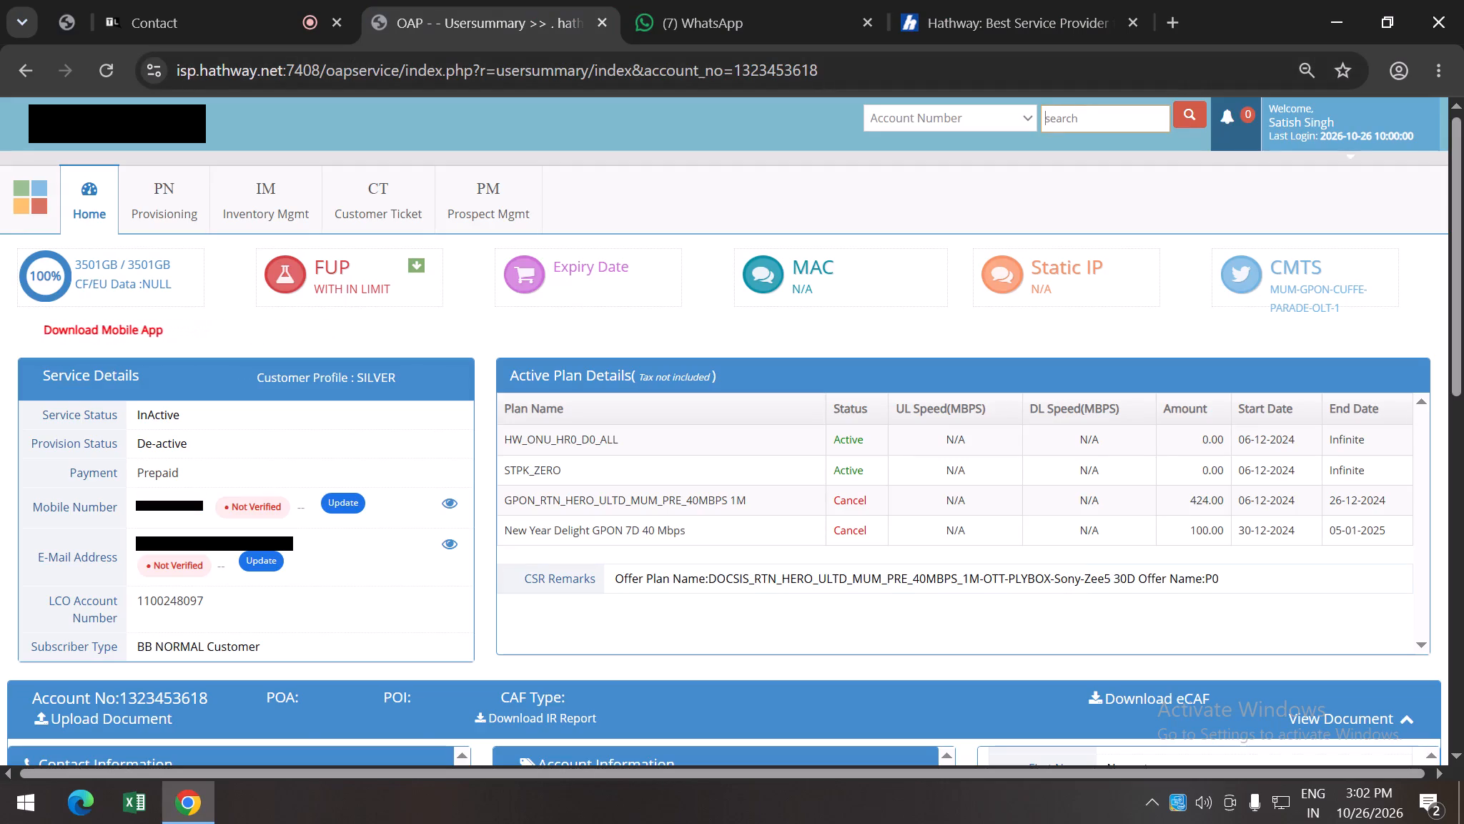
pyautogui.click(1054, 124)
pyautogui.hotkey('ctrl', 'v')
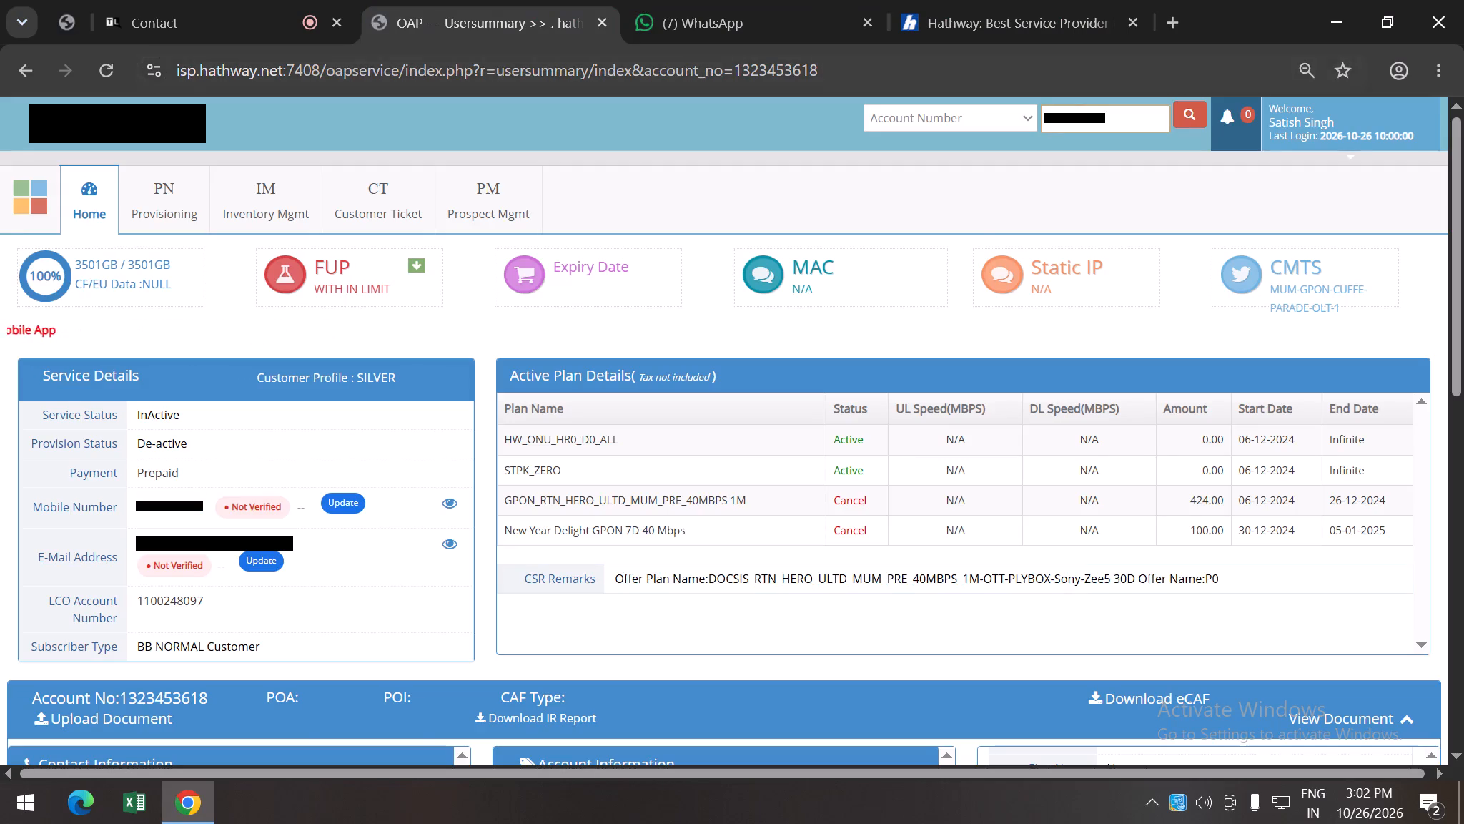
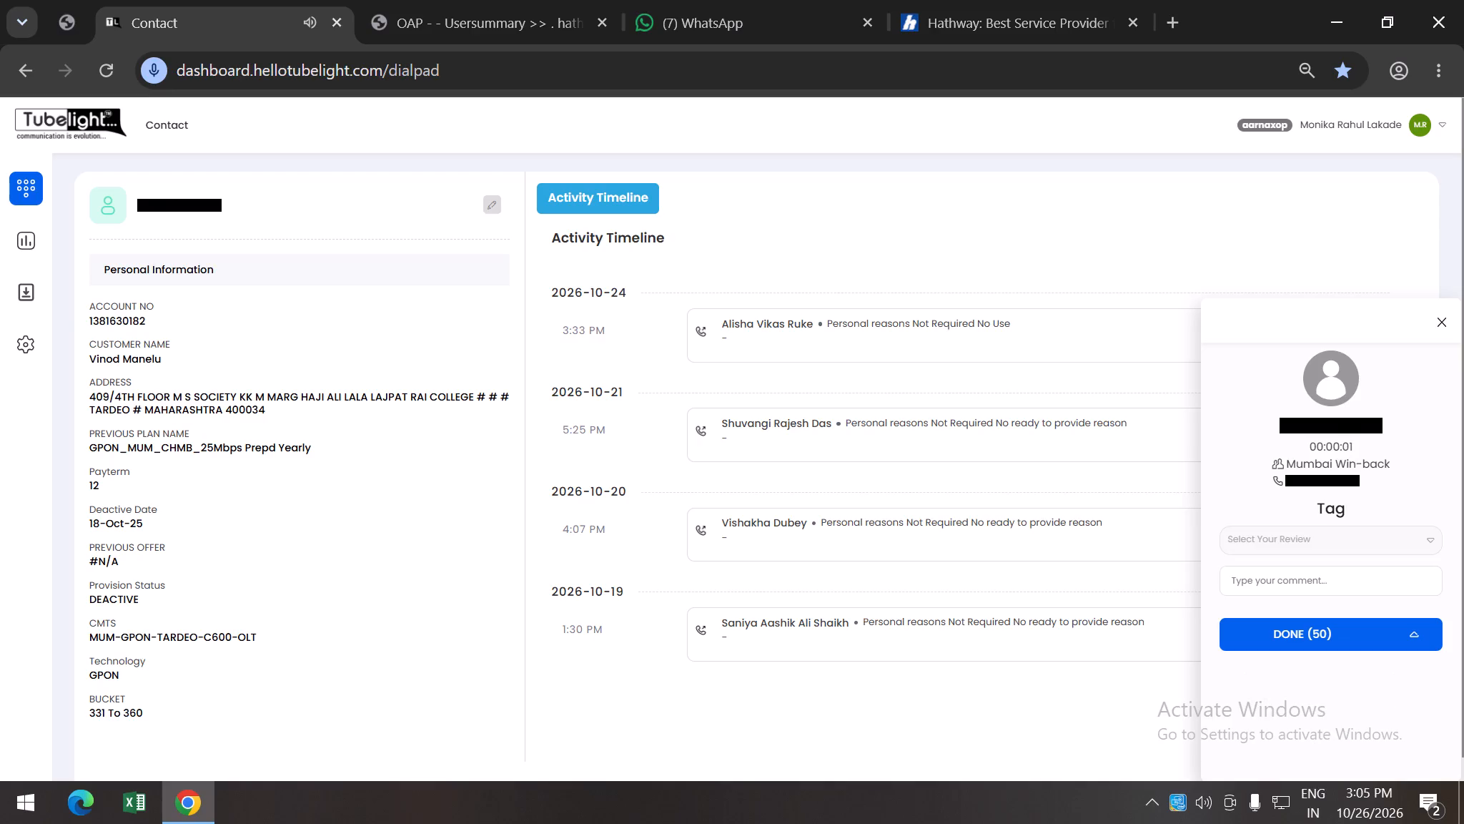
# Tag the ended Mumbai Win-back call with the outcome Personal reasons and the sub-reason Not Required.
pyautogui.click(1298, 556)
pyautogui.click(1290, 529)
pyautogui.scroll(-1, 1289, 601)
pyautogui.click(1290, 602)
pyautogui.moveTo(1363, 526); pyautogui.dragTo(1350, 549)
pyautogui.click(1300, 615)
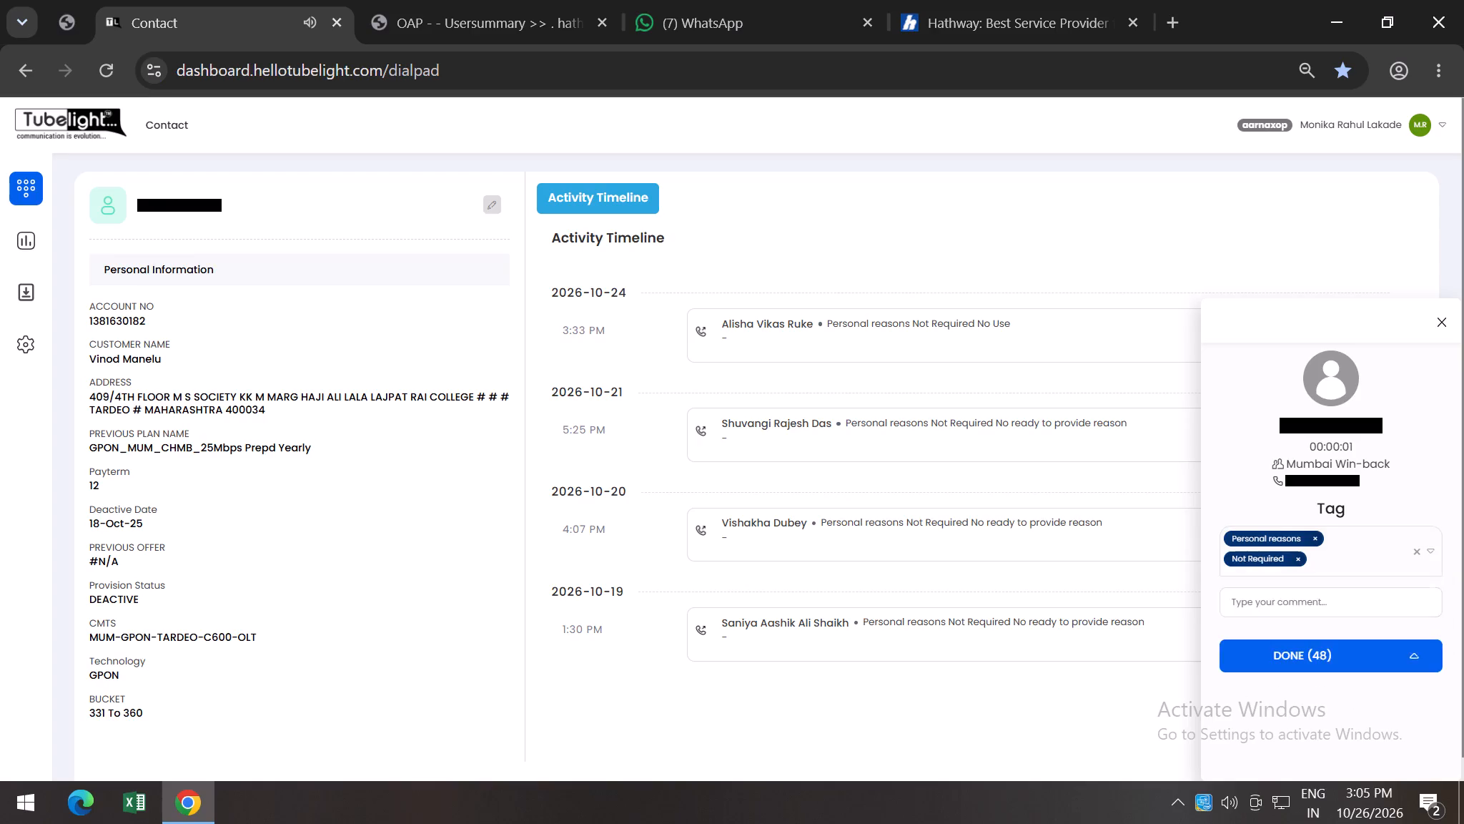
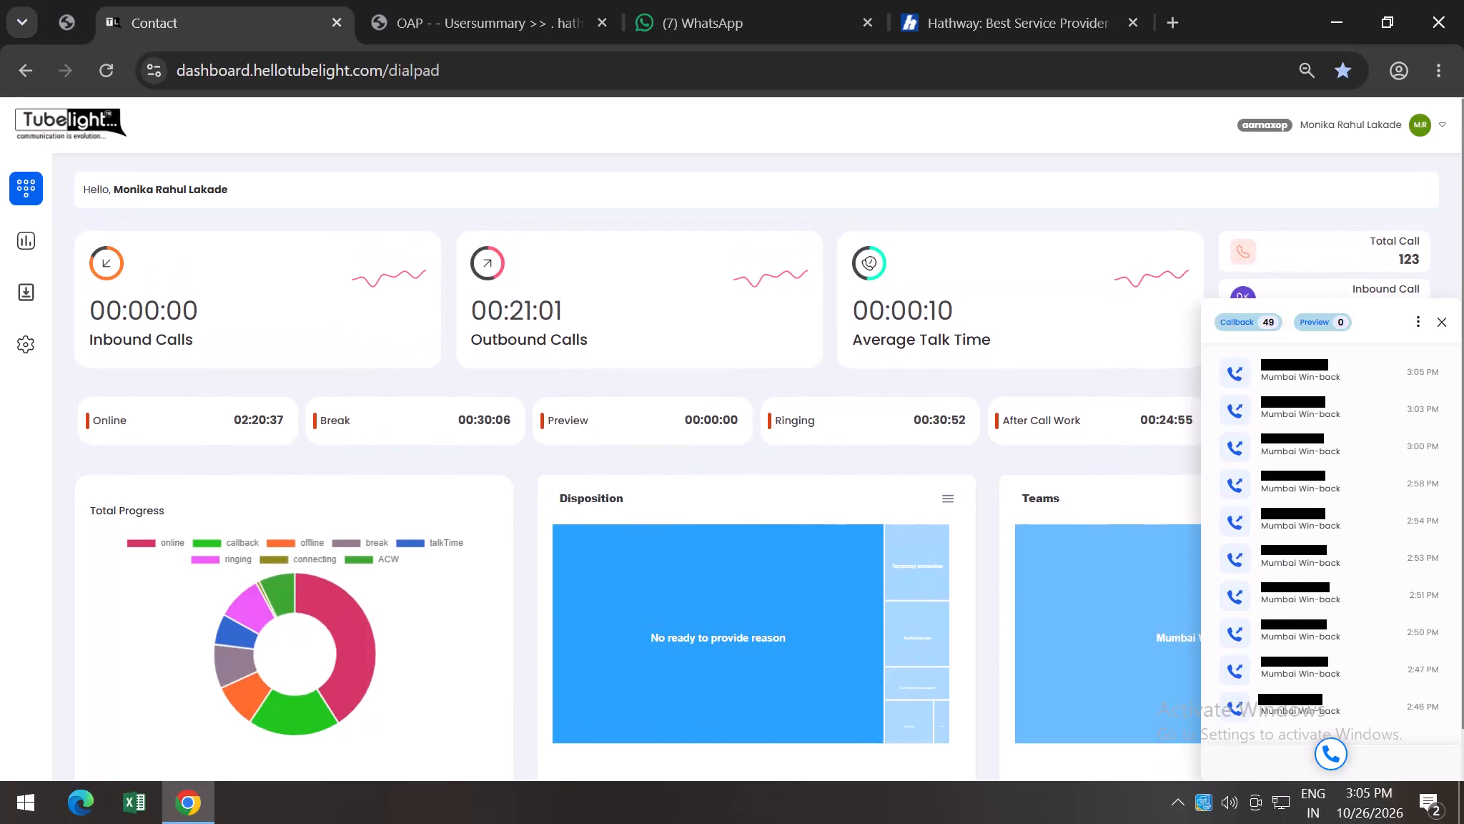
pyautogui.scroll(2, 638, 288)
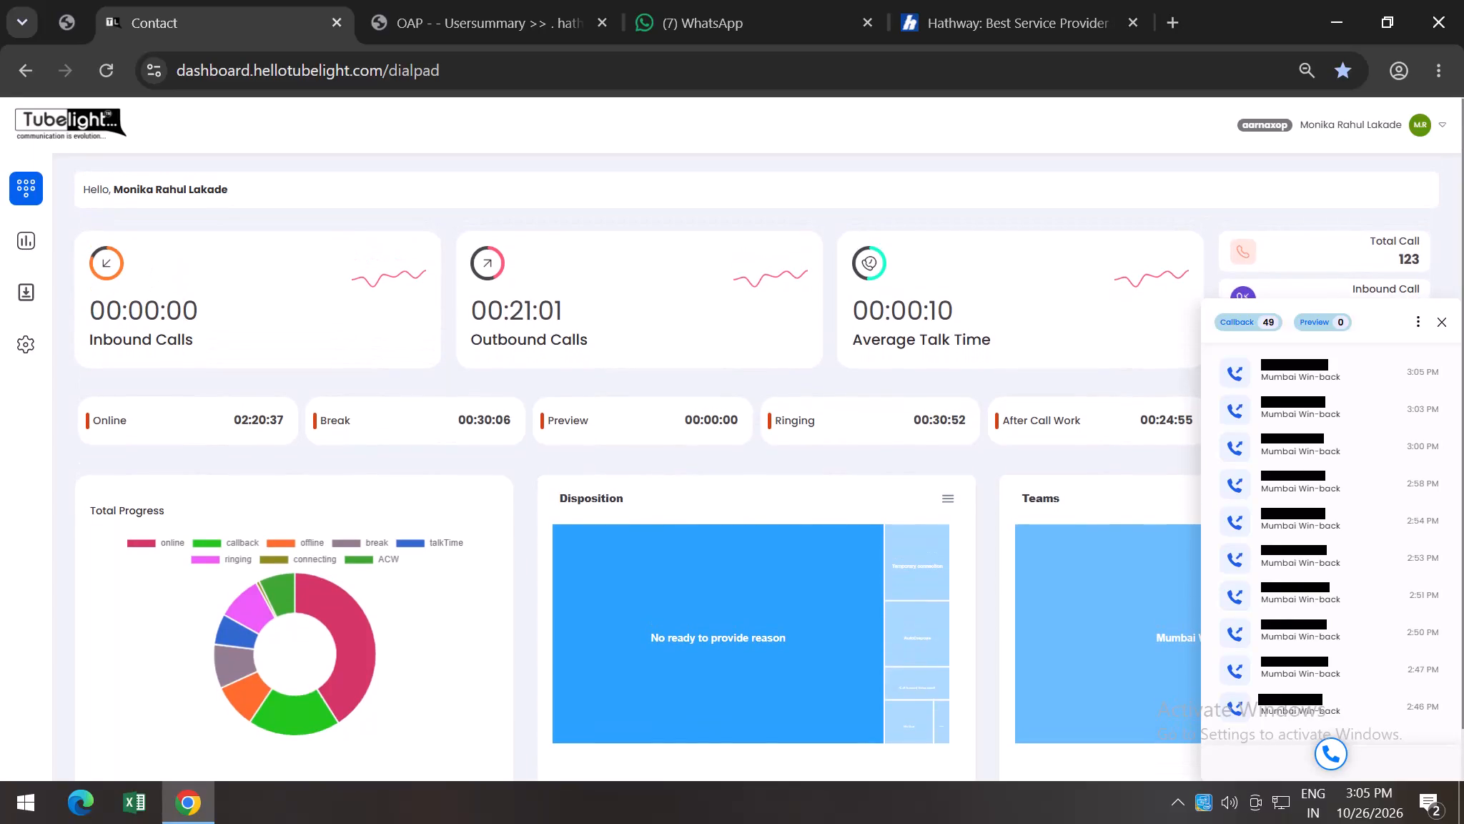
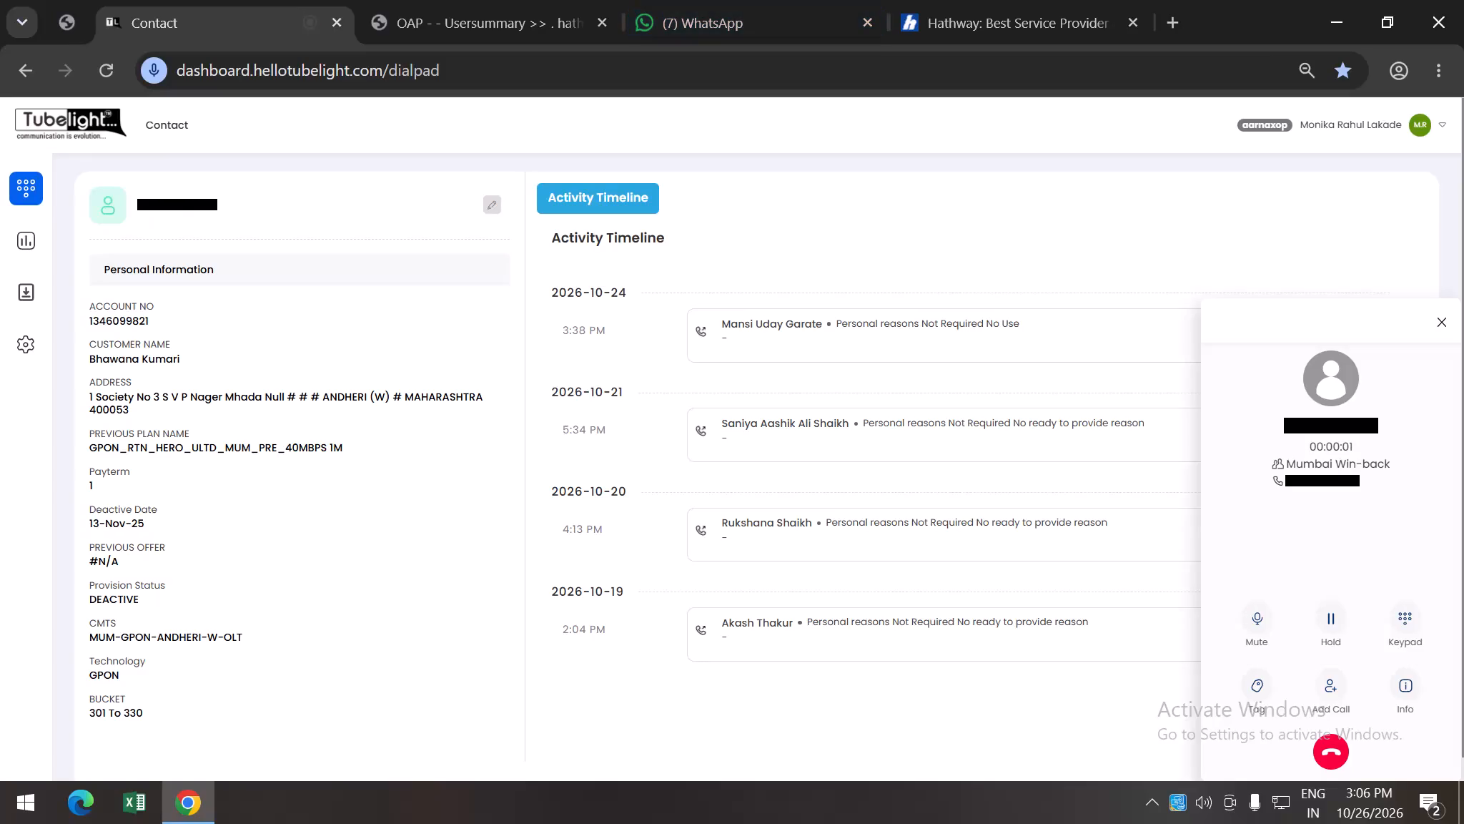
# End the current Mumbai Win-back call and submit its tags as Not Connect, Not Contactable, Call forward Voice email.
pyautogui.click(1327, 753)
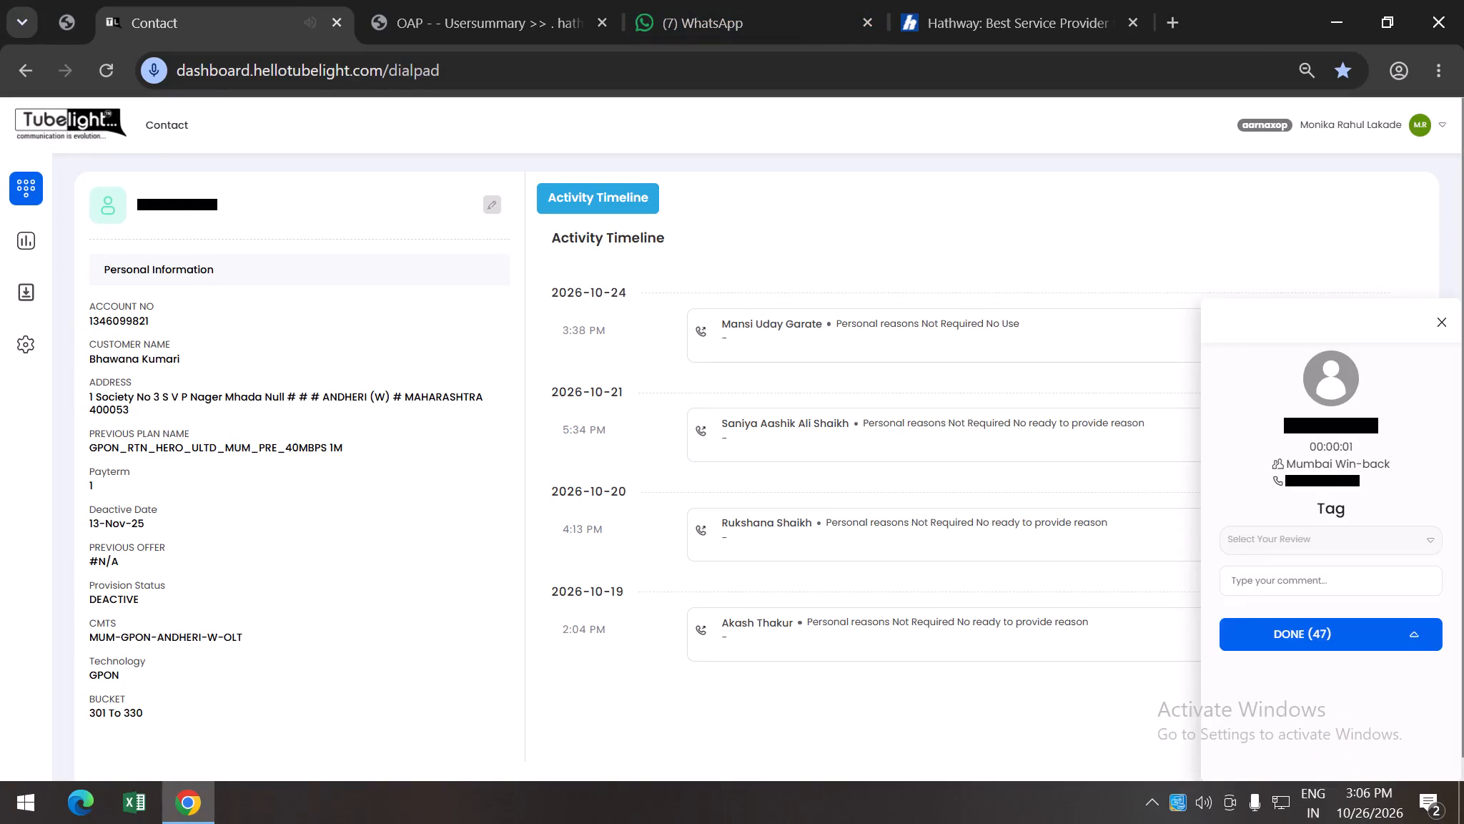
pyautogui.click(1309, 537)
pyautogui.scroll(-3, 1272, 591)
pyautogui.click(1272, 609)
pyautogui.click(1324, 535)
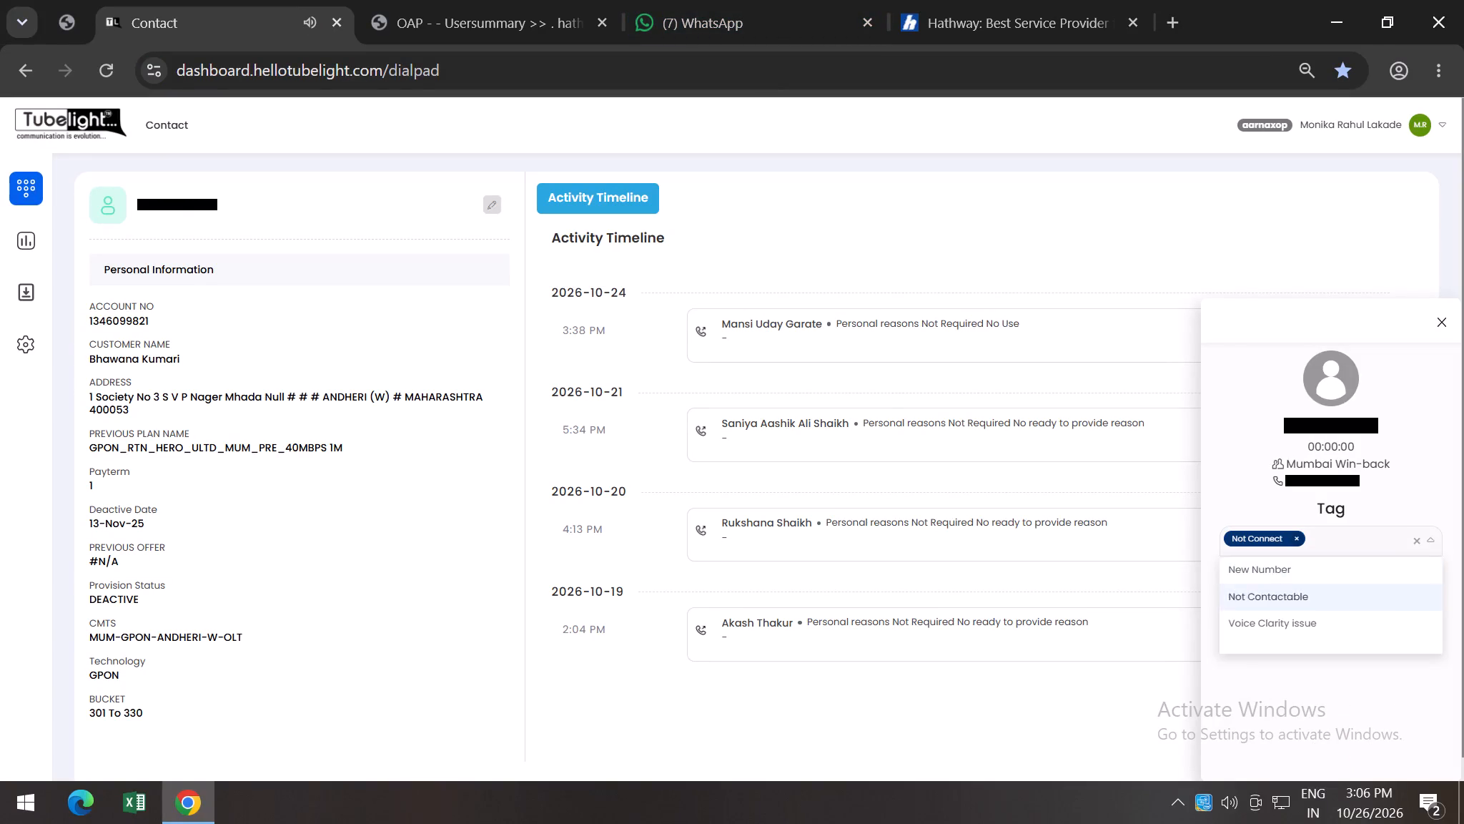
pyautogui.click(1290, 609)
pyautogui.moveTo(1345, 561); pyautogui.dragTo(1337, 572)
pyautogui.scroll(-2, 1280, 621)
pyautogui.click(1287, 608)
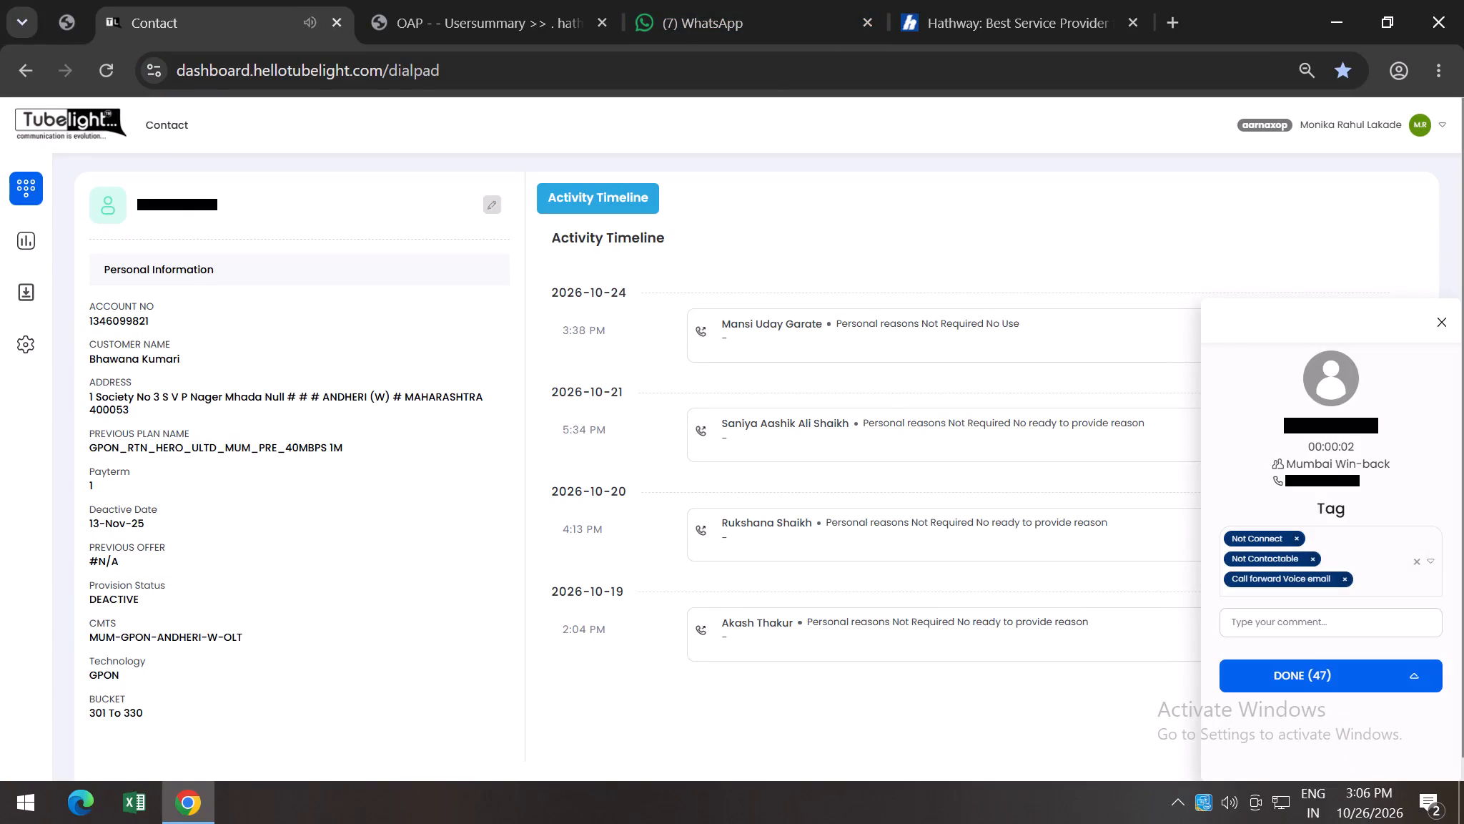
pyautogui.click(1307, 675)
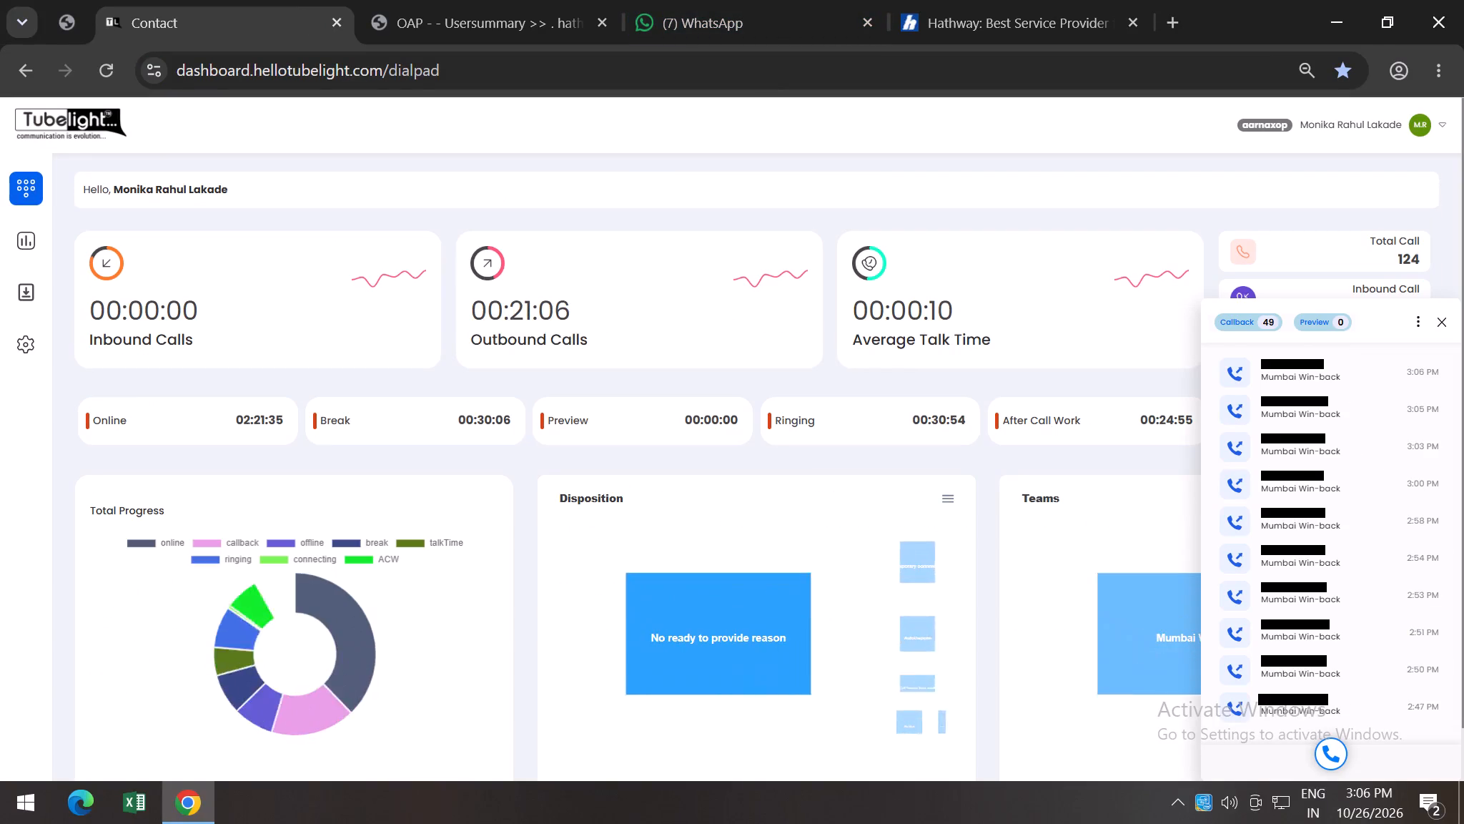
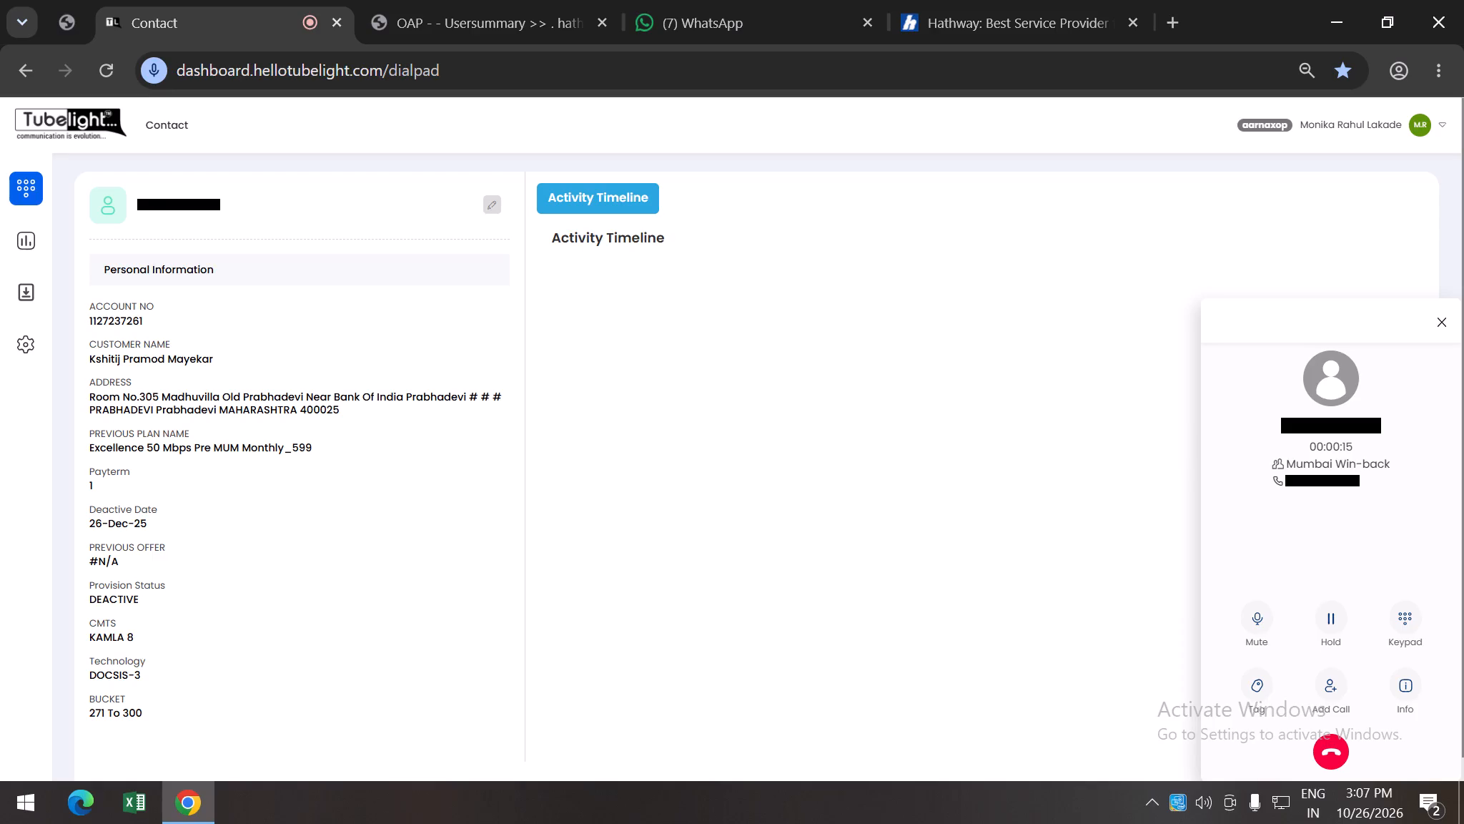
# End the current Mumbai Win-back call and tag it with Personal reasons and the sub-reason Not Required.
pyautogui.click(1336, 755)
pyautogui.click(1265, 529)
pyautogui.scroll(-1, 1295, 621)
pyautogui.click(1292, 607)
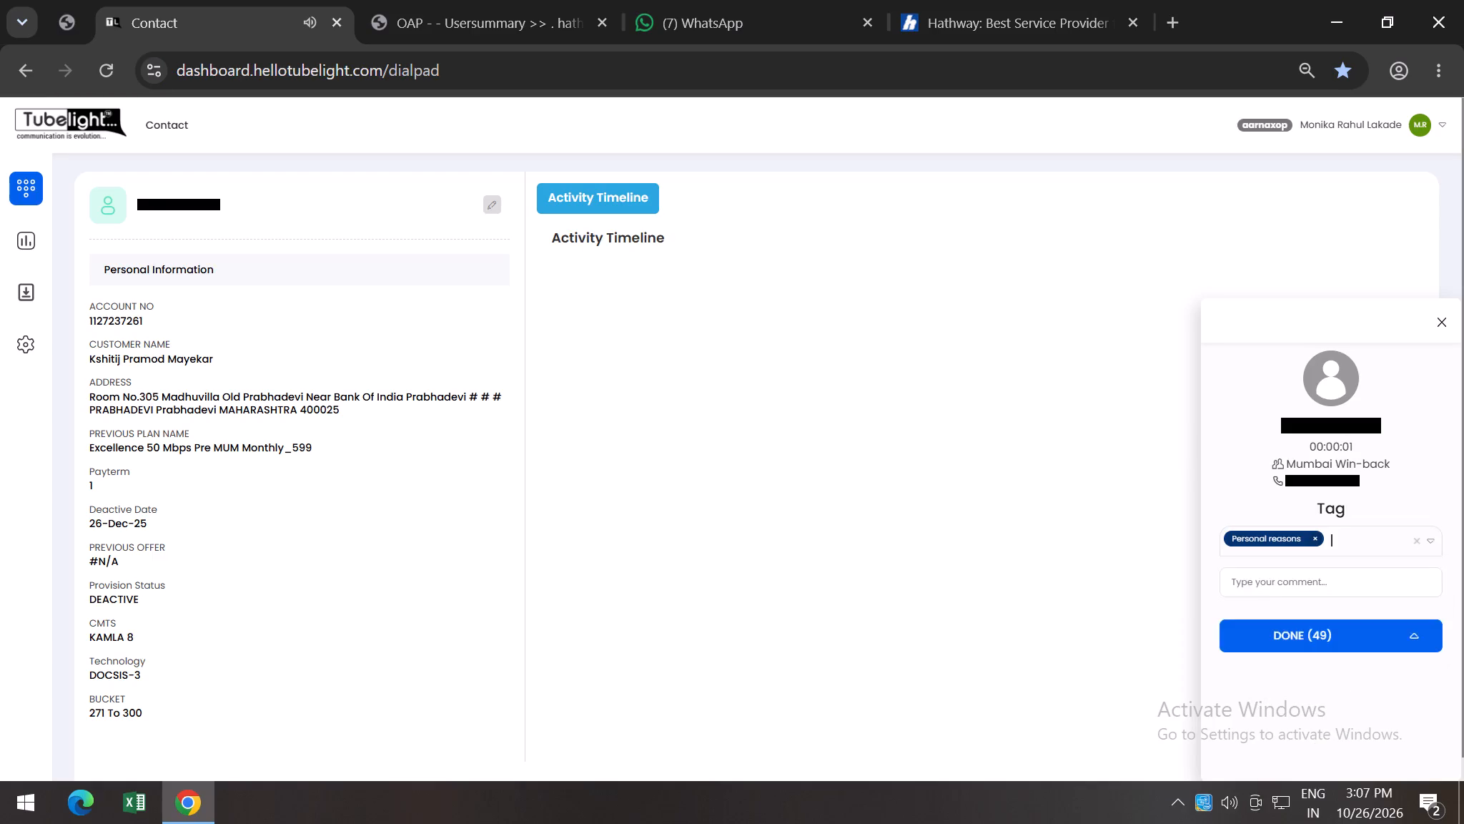
pyautogui.click(1327, 554)
pyautogui.moveTo(1297, 624); pyautogui.dragTo(1304, 614)
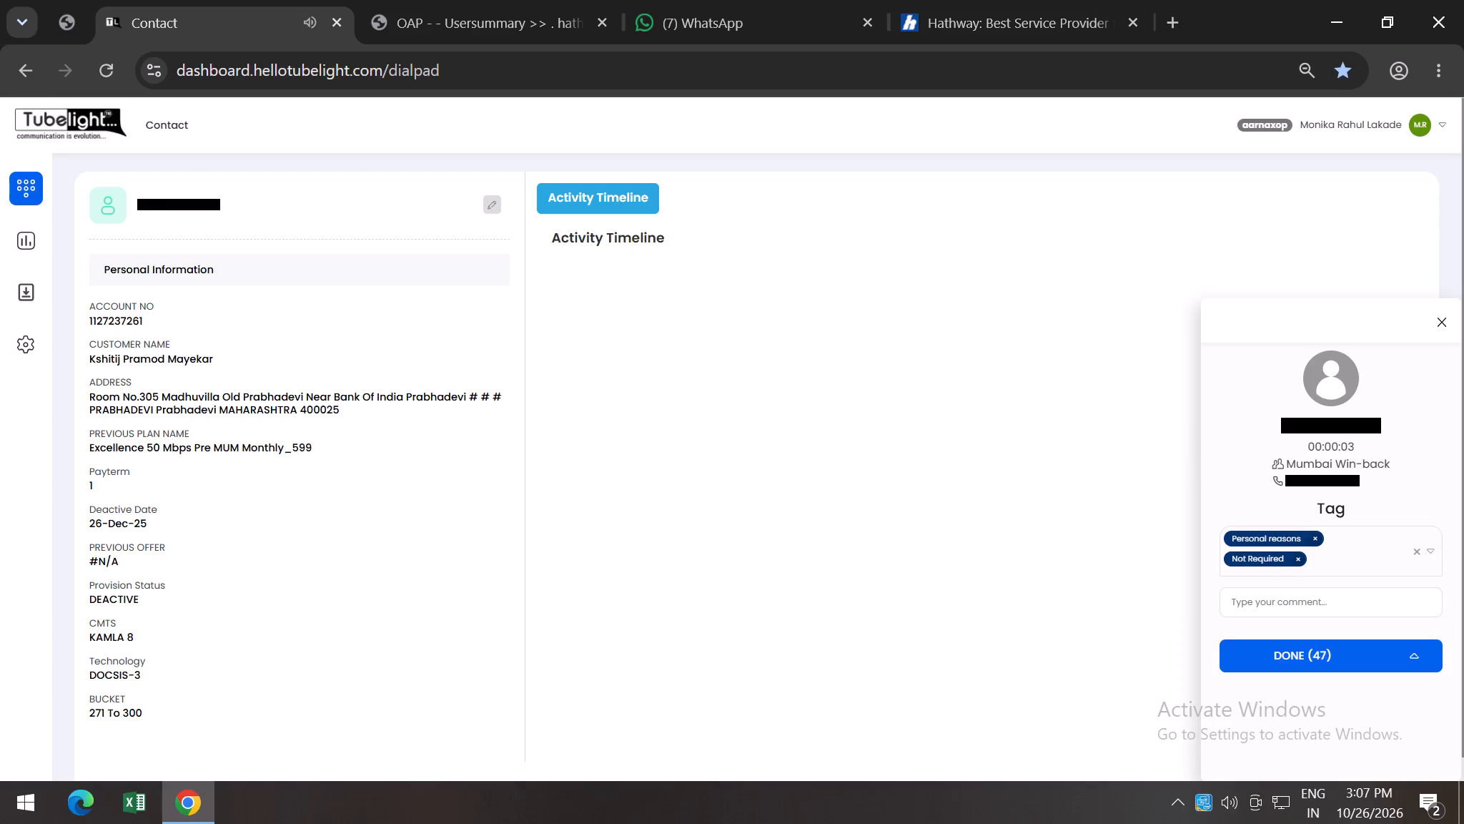
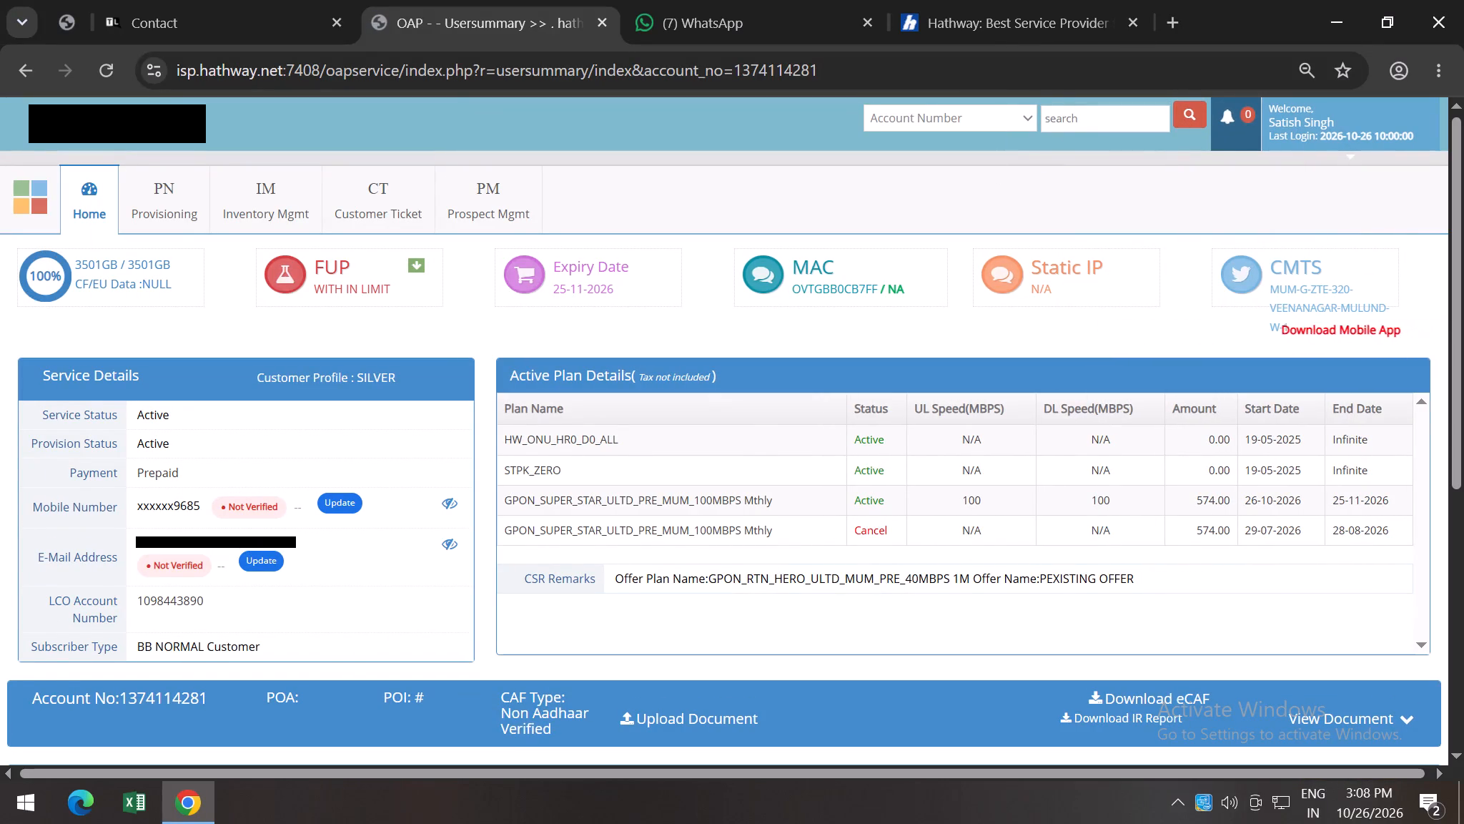
# Reveal the customer's masked mobile number and e-mail address in the service details.
pyautogui.click(444, 507)
pyautogui.click(458, 524)
pyautogui.click(454, 539)
# Search the account's payment history for the period 26-September-2026 to 26-October-2026.
pyautogui.scroll(-2, 336, 596)
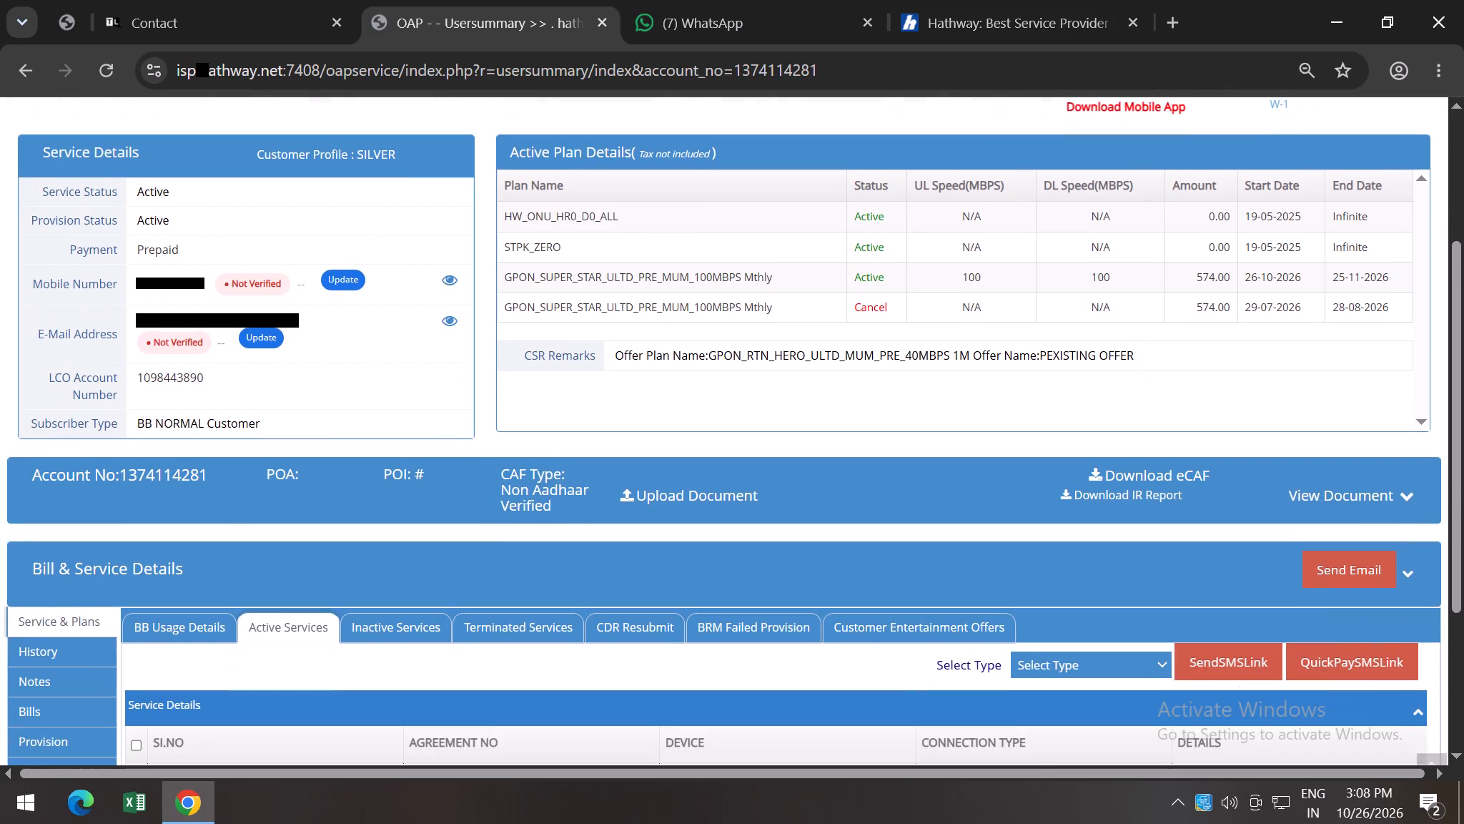
pyautogui.click(102, 640)
pyautogui.scroll(-5, 159, 723)
pyautogui.click(257, 659)
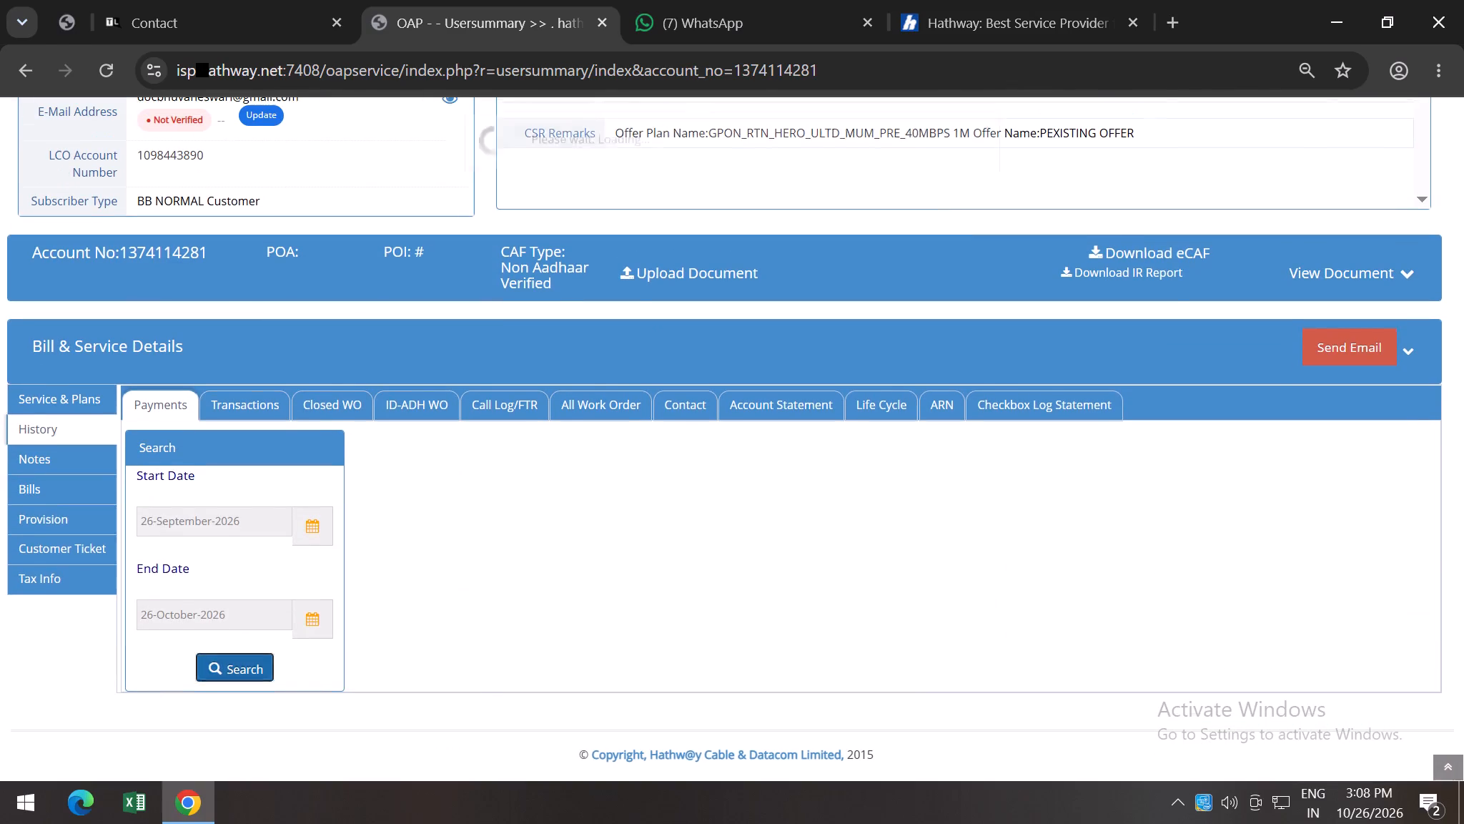
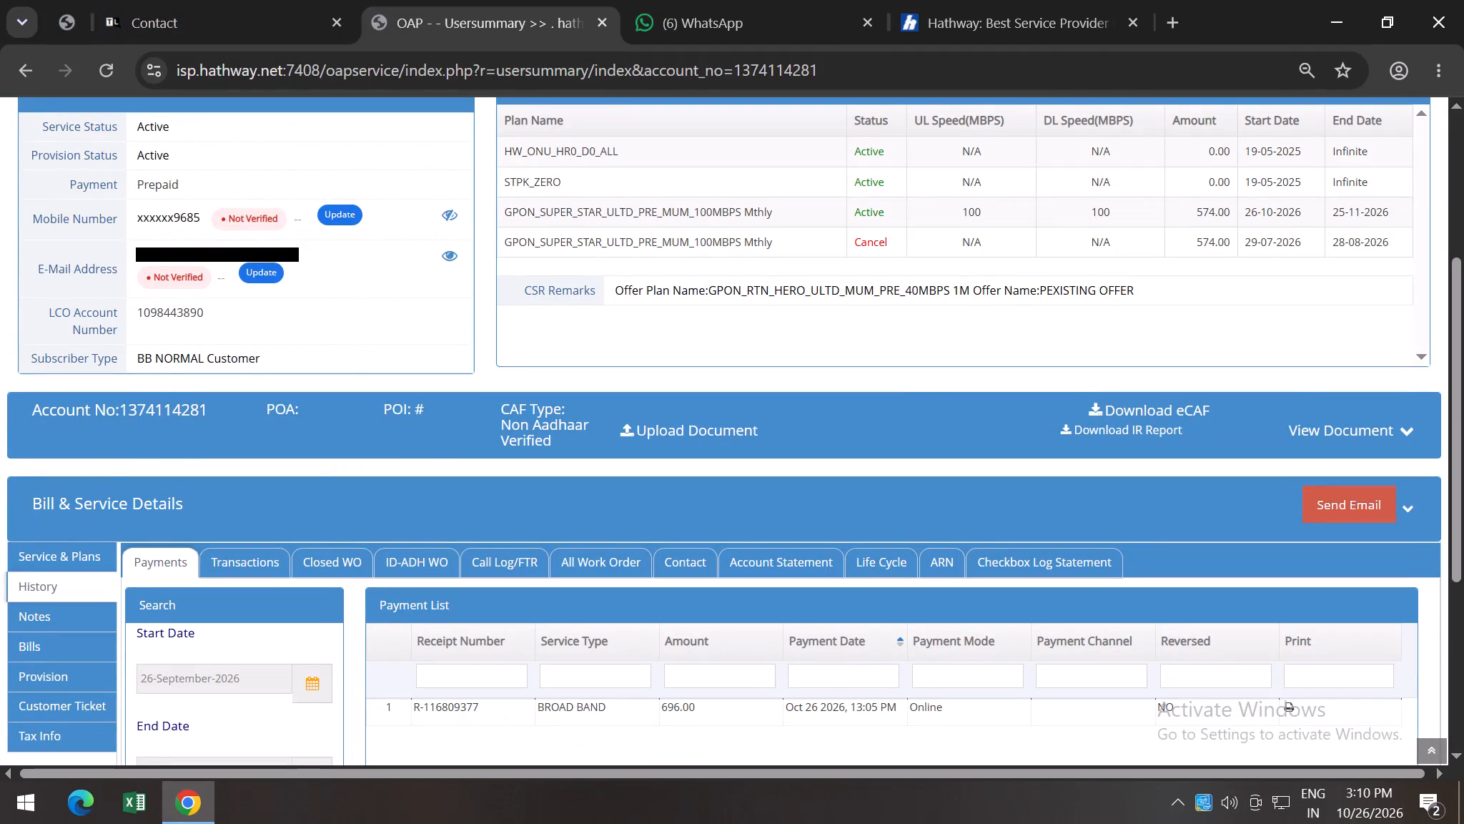
# Toggle the masking of the customer's e-mail address in the OAP user summary.
pyautogui.click(452, 252)
# Switch back to the Tubelight dialpad and reload the page.
pyautogui.click(302, 0)
pyautogui.press('F5')
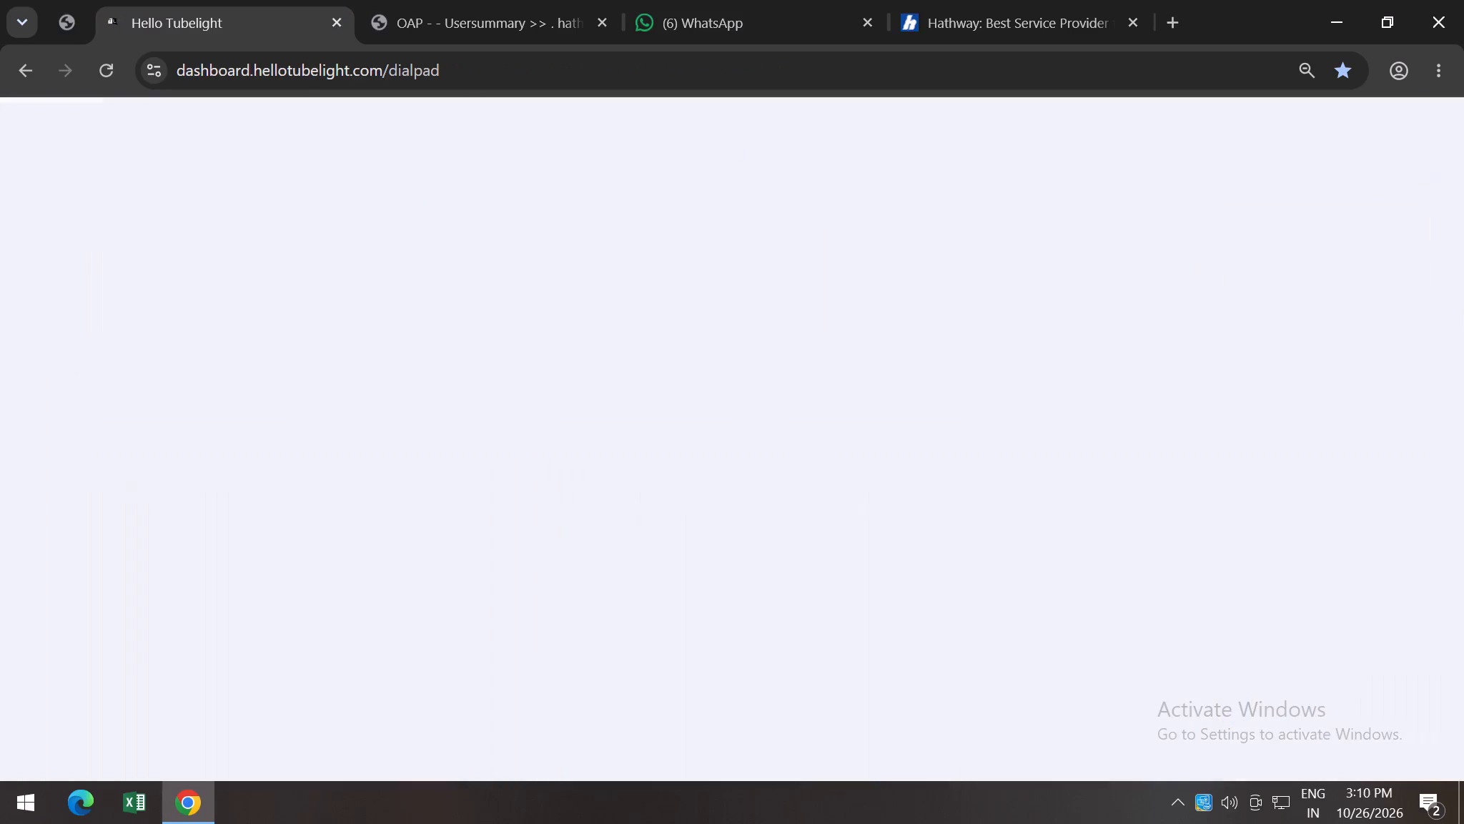
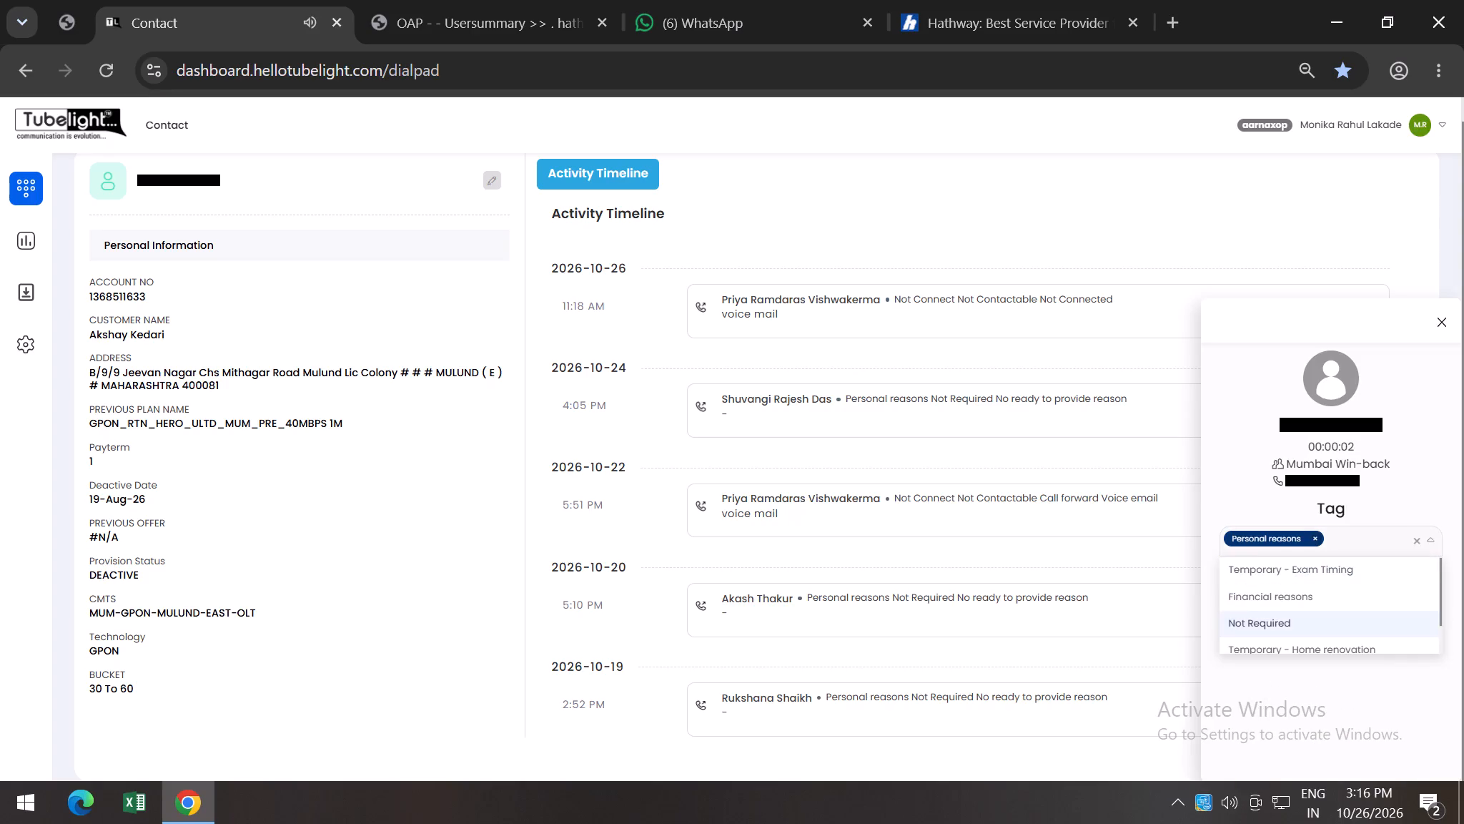
# Add the sub-reason Not Required and a further detail tag under Personal reasons, and submit the Mumbai Win-back call's disposition.
pyautogui.moveTo(1289, 621); pyautogui.dragTo(1292, 610)
pyautogui.moveTo(1329, 551); pyautogui.dragTo(1326, 563)
pyautogui.click(1320, 627)
pyautogui.click(1331, 693)
pyautogui.click(1315, 671)
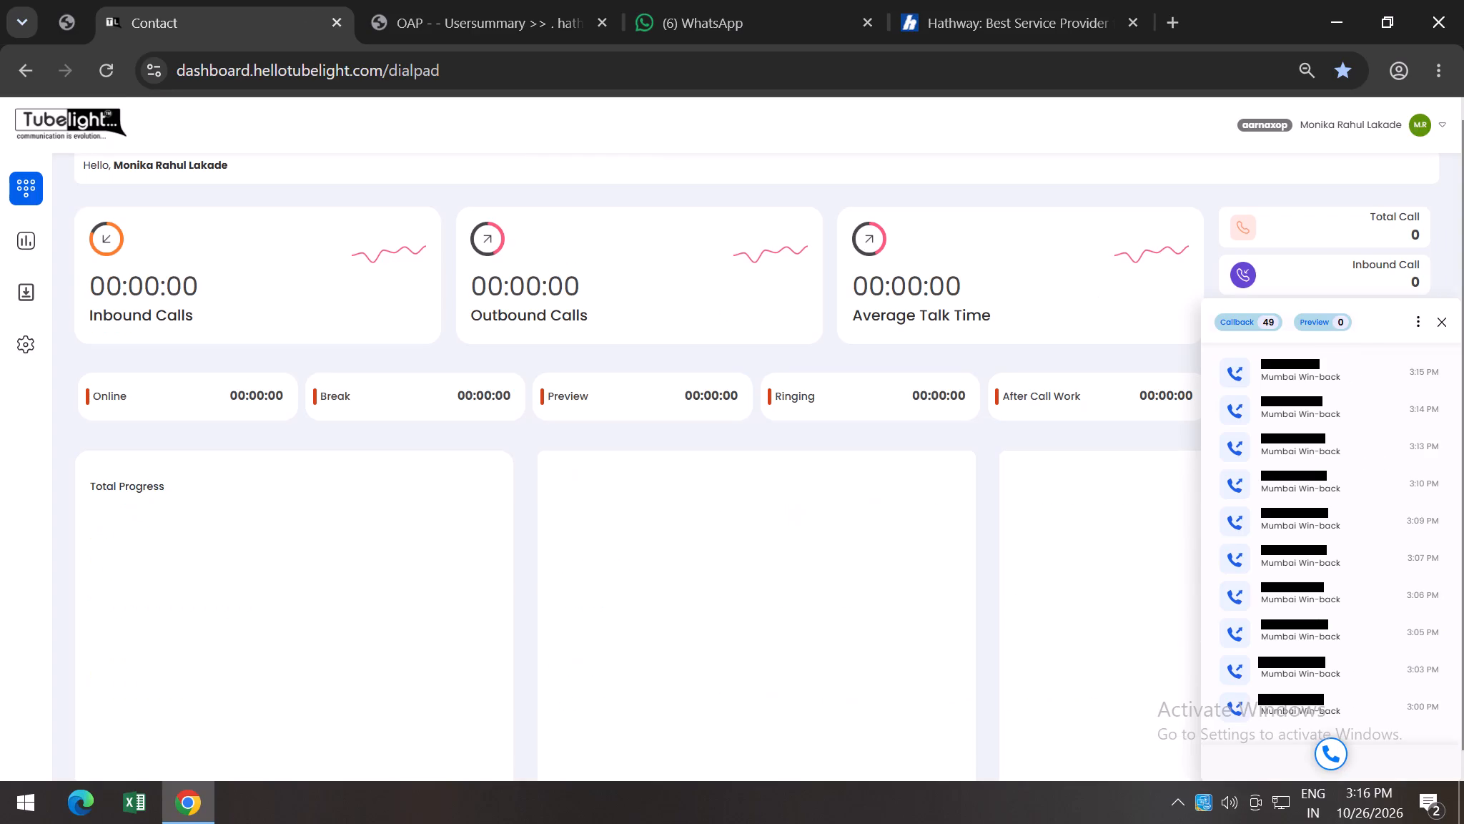
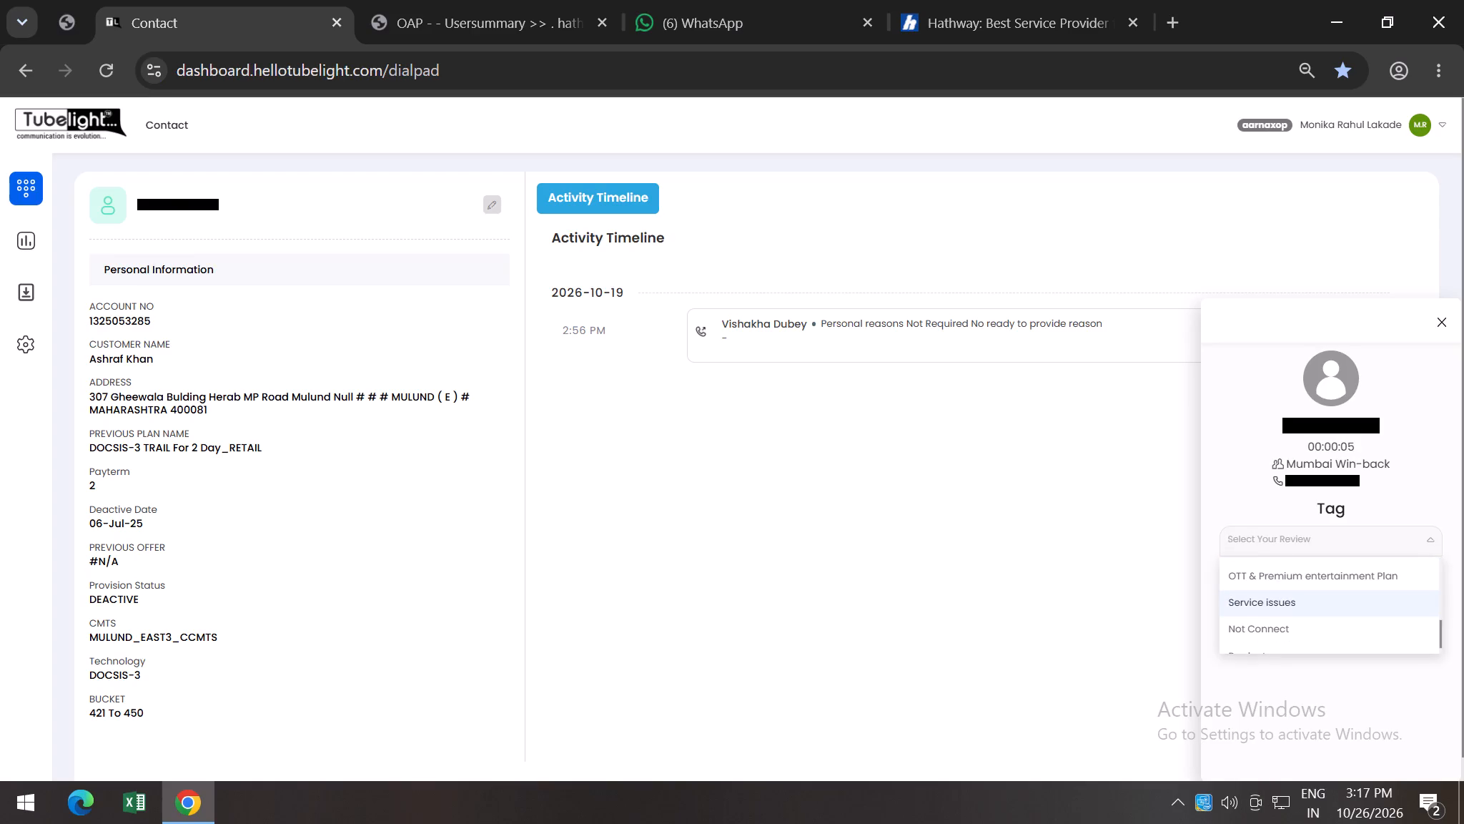
# Tag the ended Mumbai Win-back call as Personal reasons, Not Required, No ready to provide reason, and submit it.
pyautogui.scroll(1, 1293, 609)
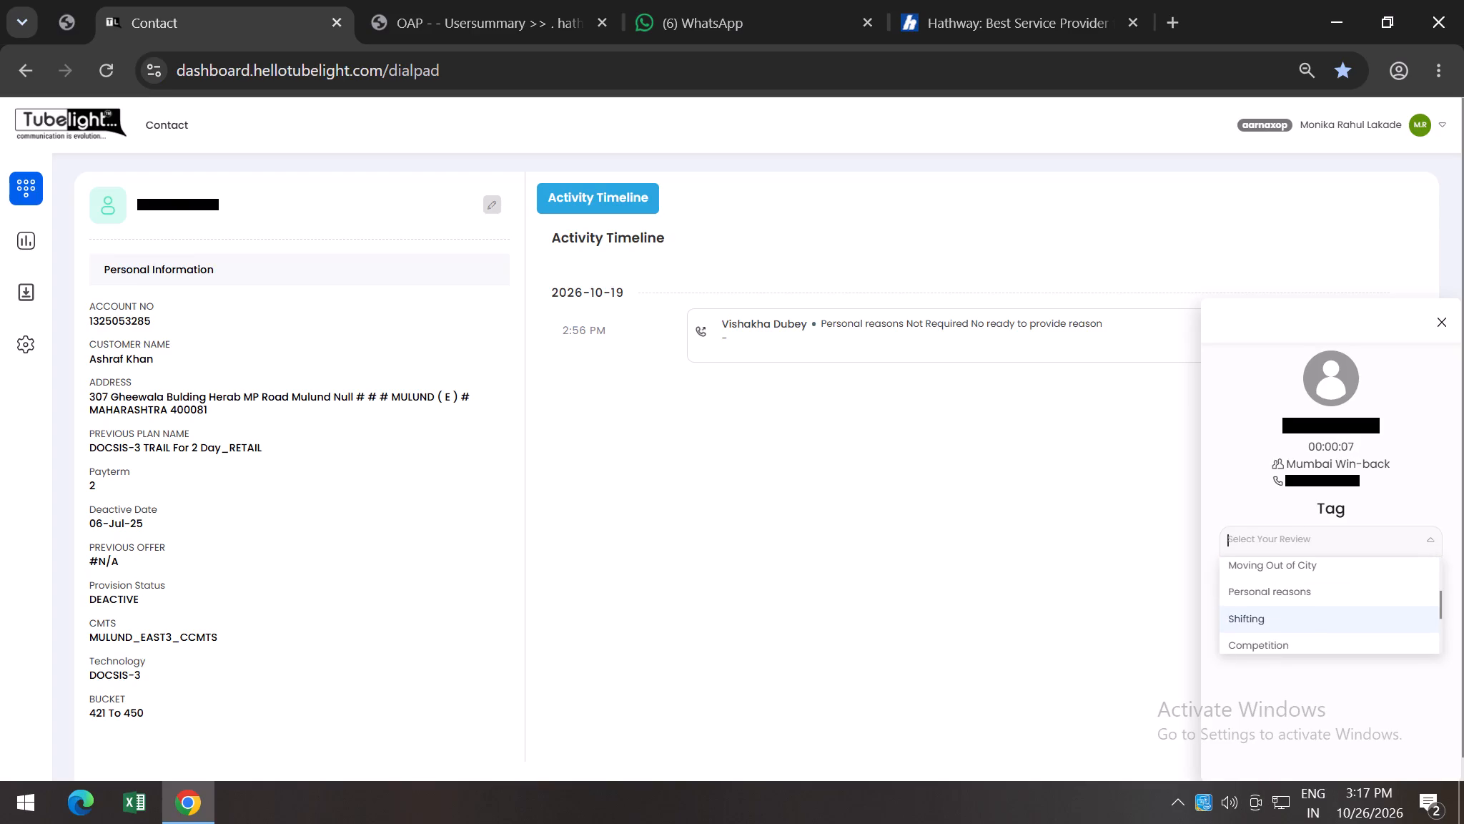
pyautogui.click(1291, 595)
pyautogui.click(1358, 532)
pyautogui.click(1304, 629)
pyautogui.moveTo(1347, 549); pyautogui.dragTo(1342, 572)
pyautogui.click(1329, 617)
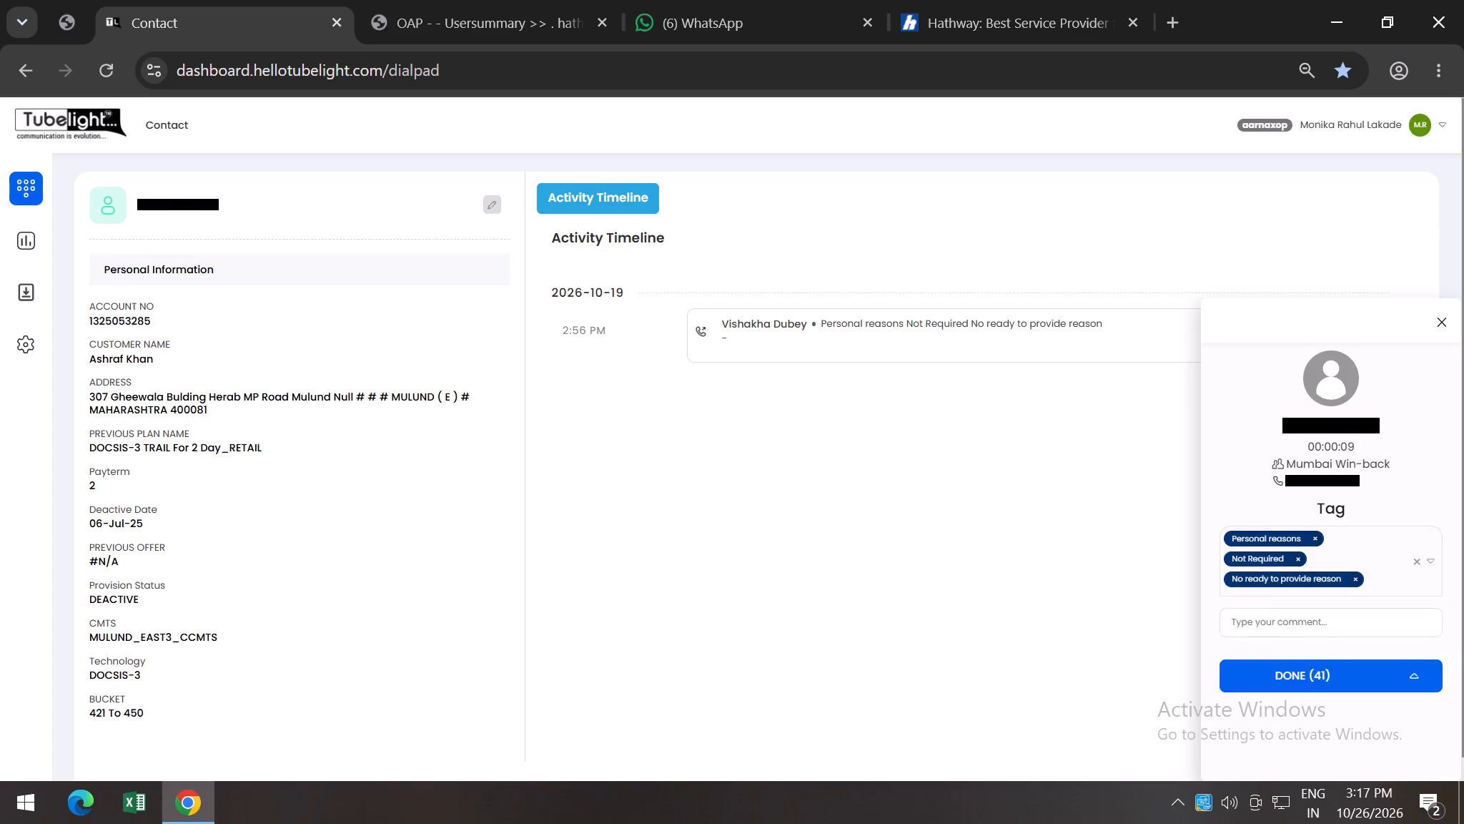
pyautogui.click(1356, 672)
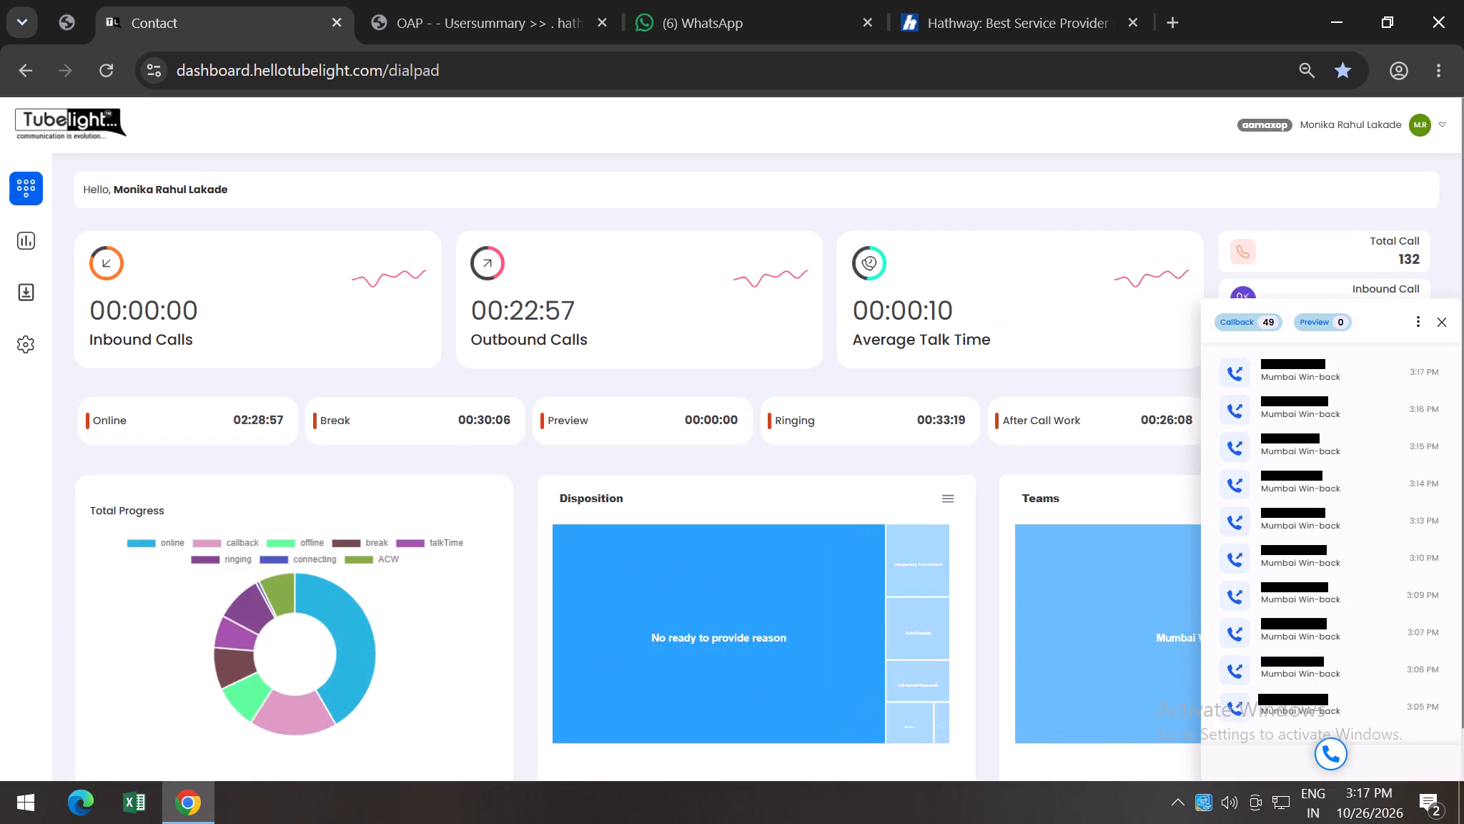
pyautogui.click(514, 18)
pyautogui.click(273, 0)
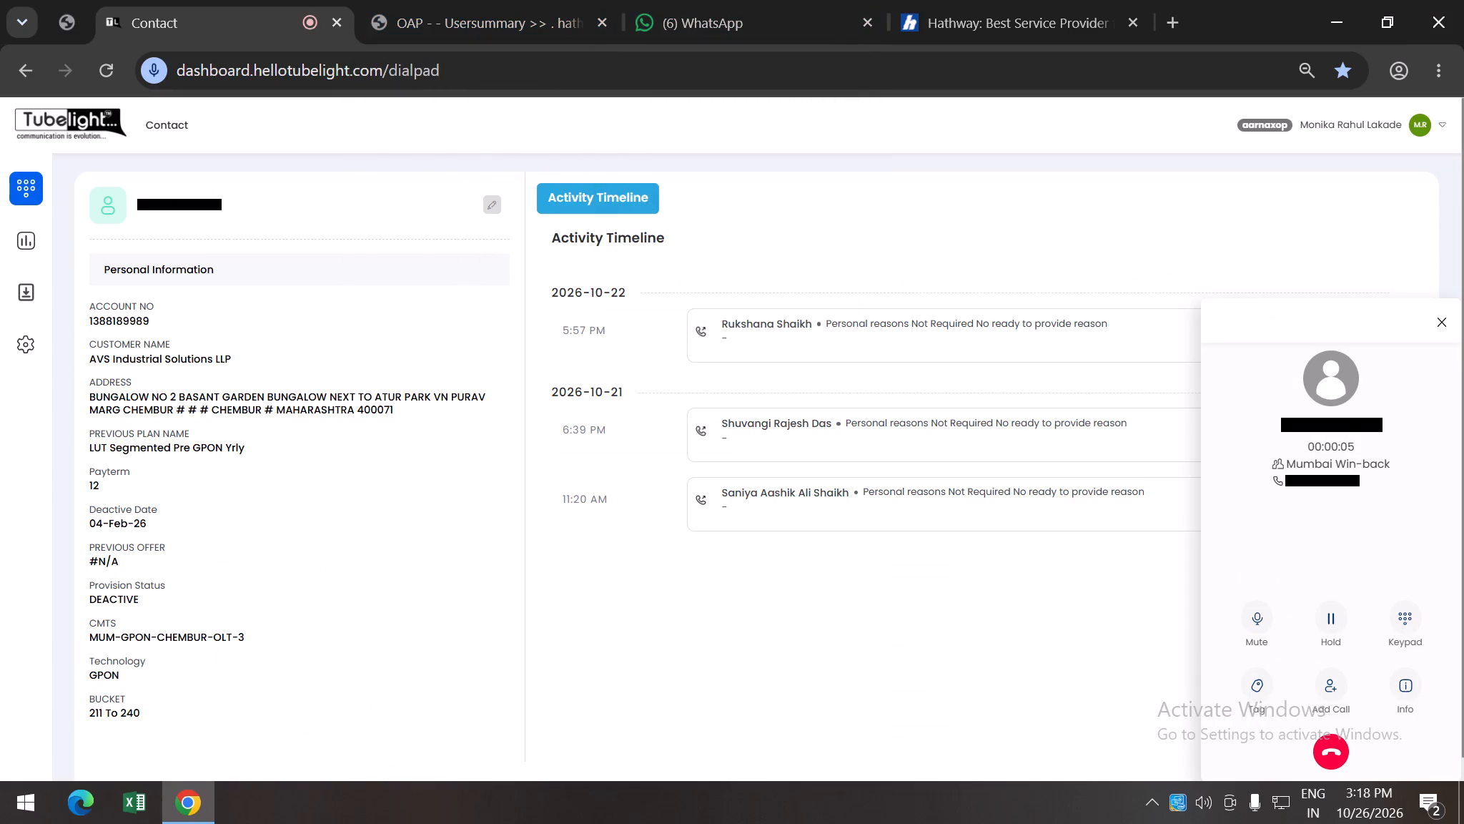
# End the AVS Industrial Solutions LLP call and submit its tags as Personal reasons, Not Required, No ready to provide reason.
pyautogui.click(1341, 757)
pyautogui.click(1269, 541)
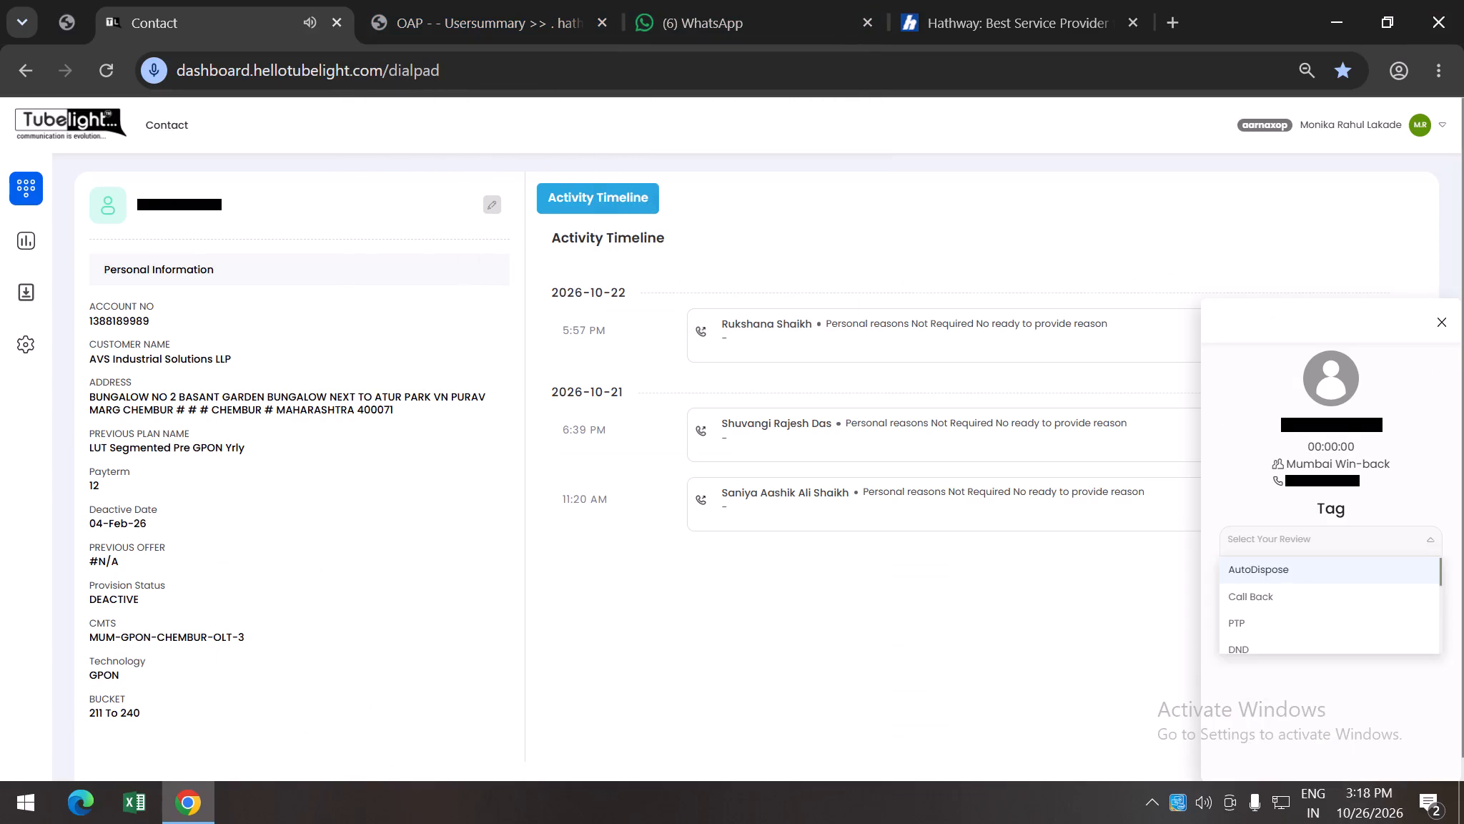
pyautogui.scroll(-1, 1292, 622)
pyautogui.click(1296, 609)
pyautogui.click(1345, 530)
pyautogui.click(1294, 629)
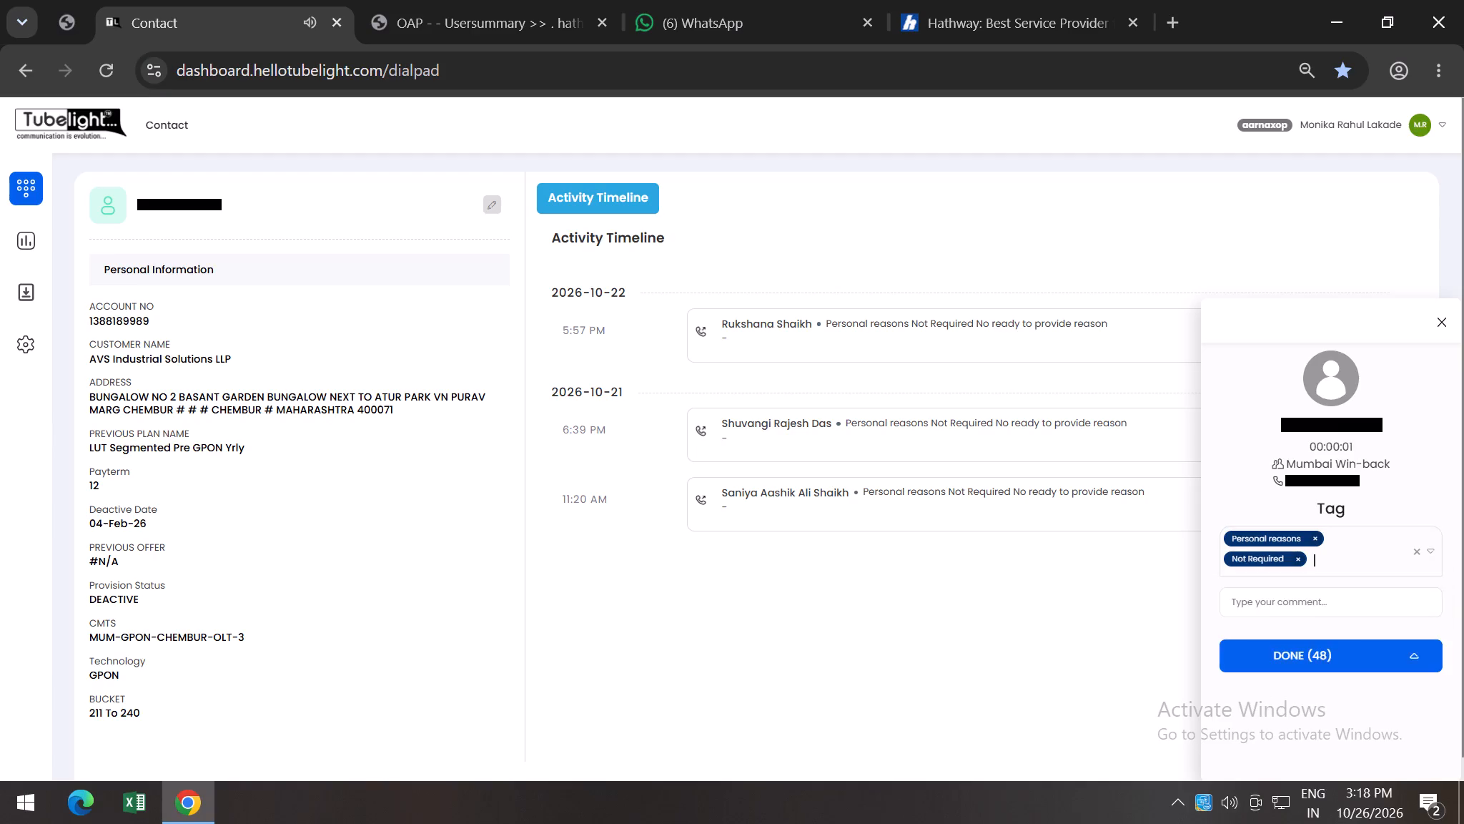
pyautogui.moveTo(1357, 554); pyautogui.dragTo(1352, 579)
pyautogui.click(1342, 628)
pyautogui.click(1342, 671)
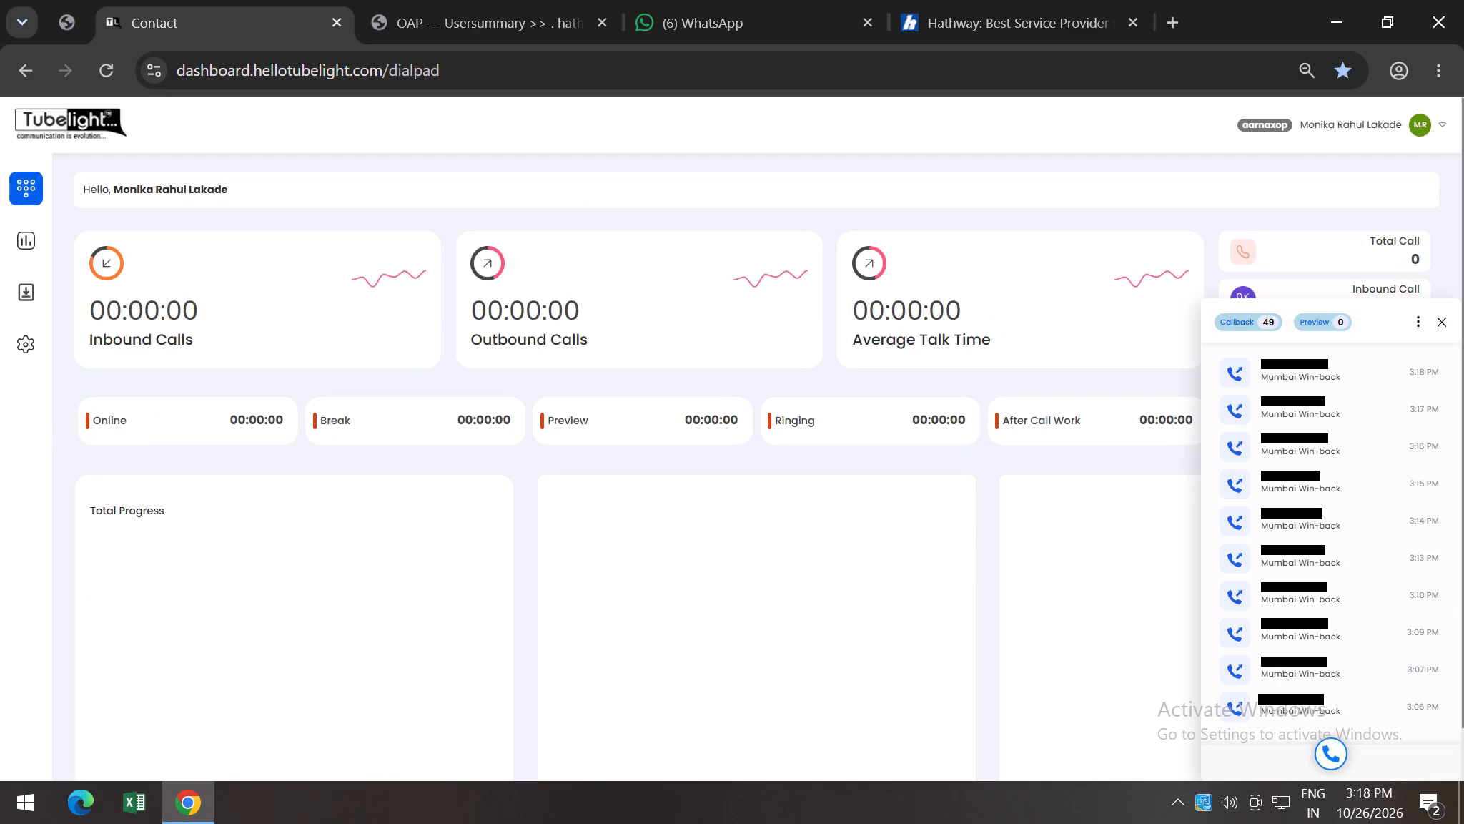
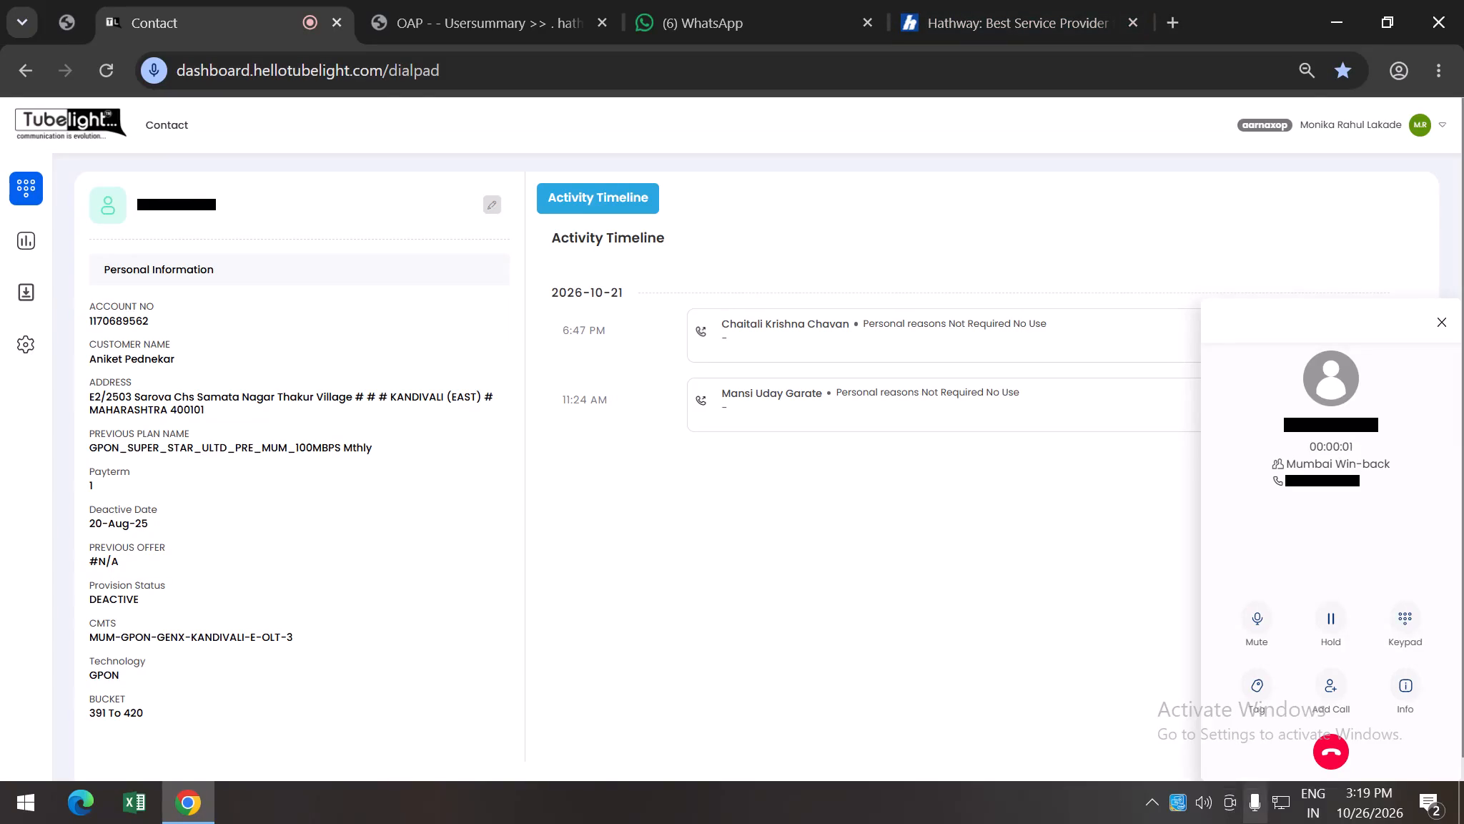
# End the current Mumbai Win-back call and tag its outcome as Not Connect, Not Contactable.
pyautogui.click(1347, 757)
pyautogui.click(1306, 538)
pyautogui.scroll(-2, 1293, 584)
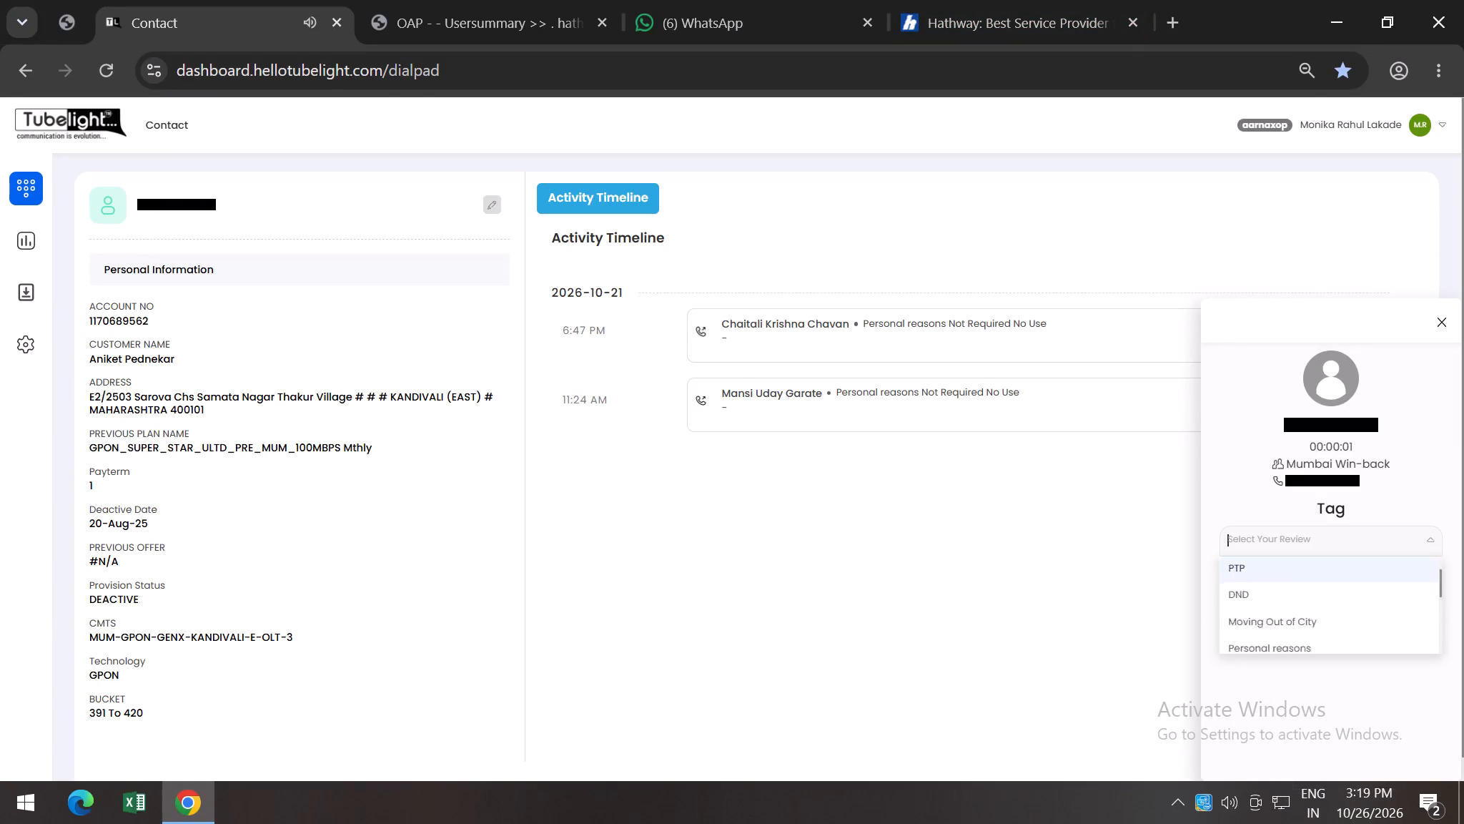
pyautogui.click(1297, 627)
pyautogui.scroll(-1, 1339, 546)
pyautogui.moveTo(1336, 549); pyautogui.dragTo(1329, 553)
pyautogui.moveTo(1292, 593); pyautogui.dragTo(1295, 590)
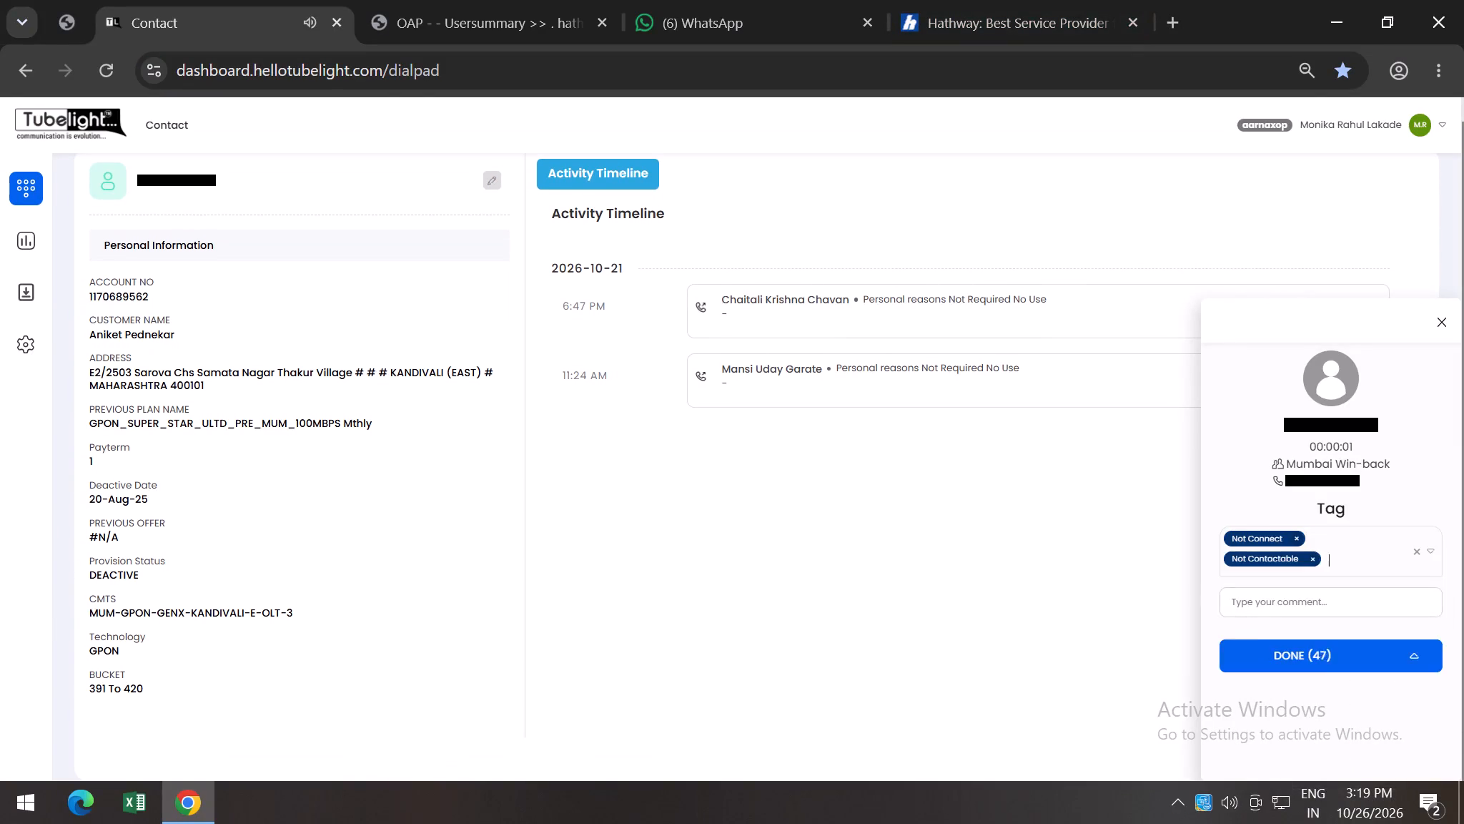
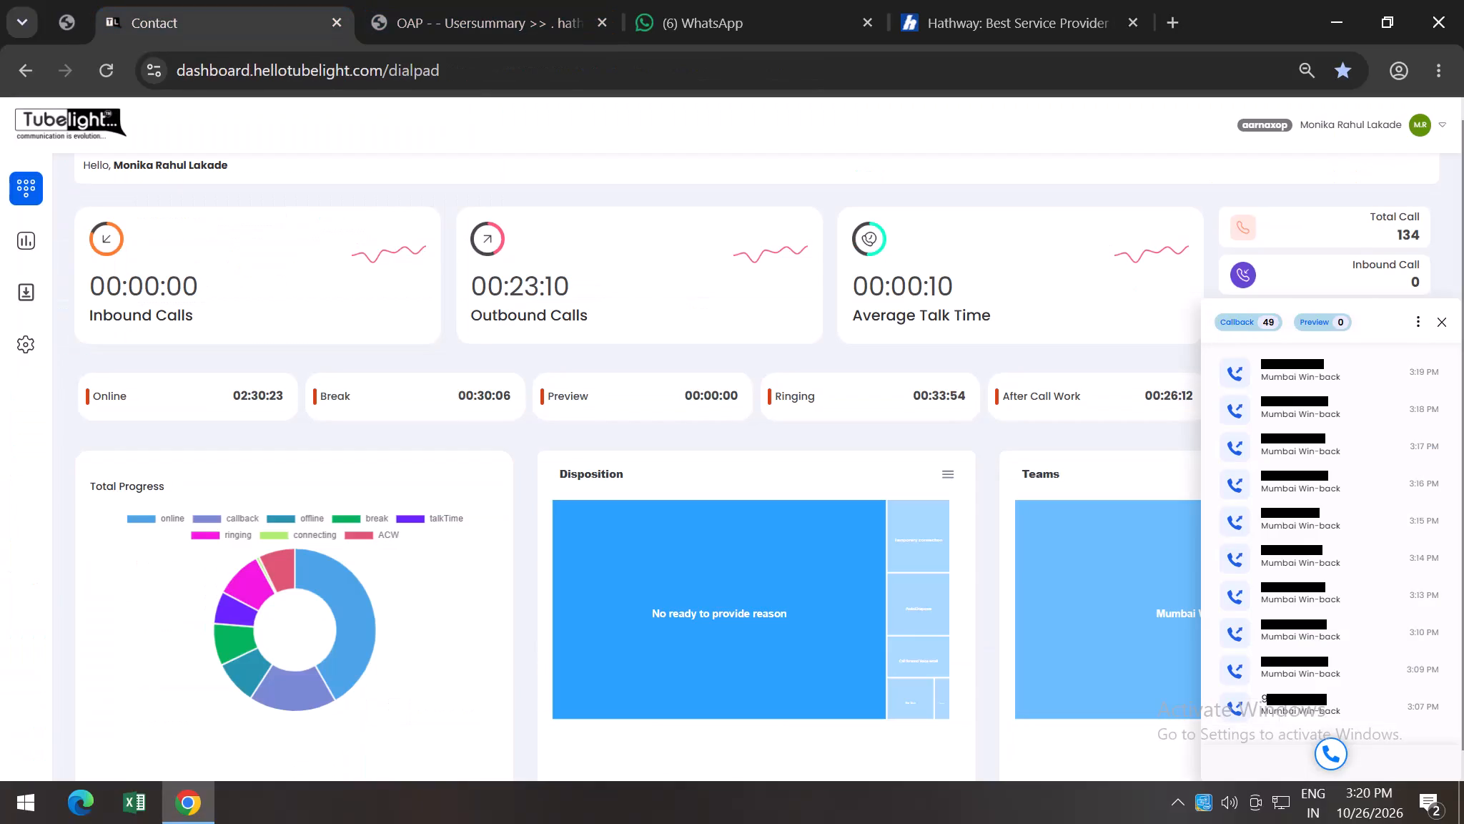
# Switch to the Hathway subscriber summary and toggle the mobile number and e-mail address visibility, leaving the mobile number masked.
pyautogui.click(462, 0)
pyautogui.click(452, 214)
pyautogui.click(445, 260)
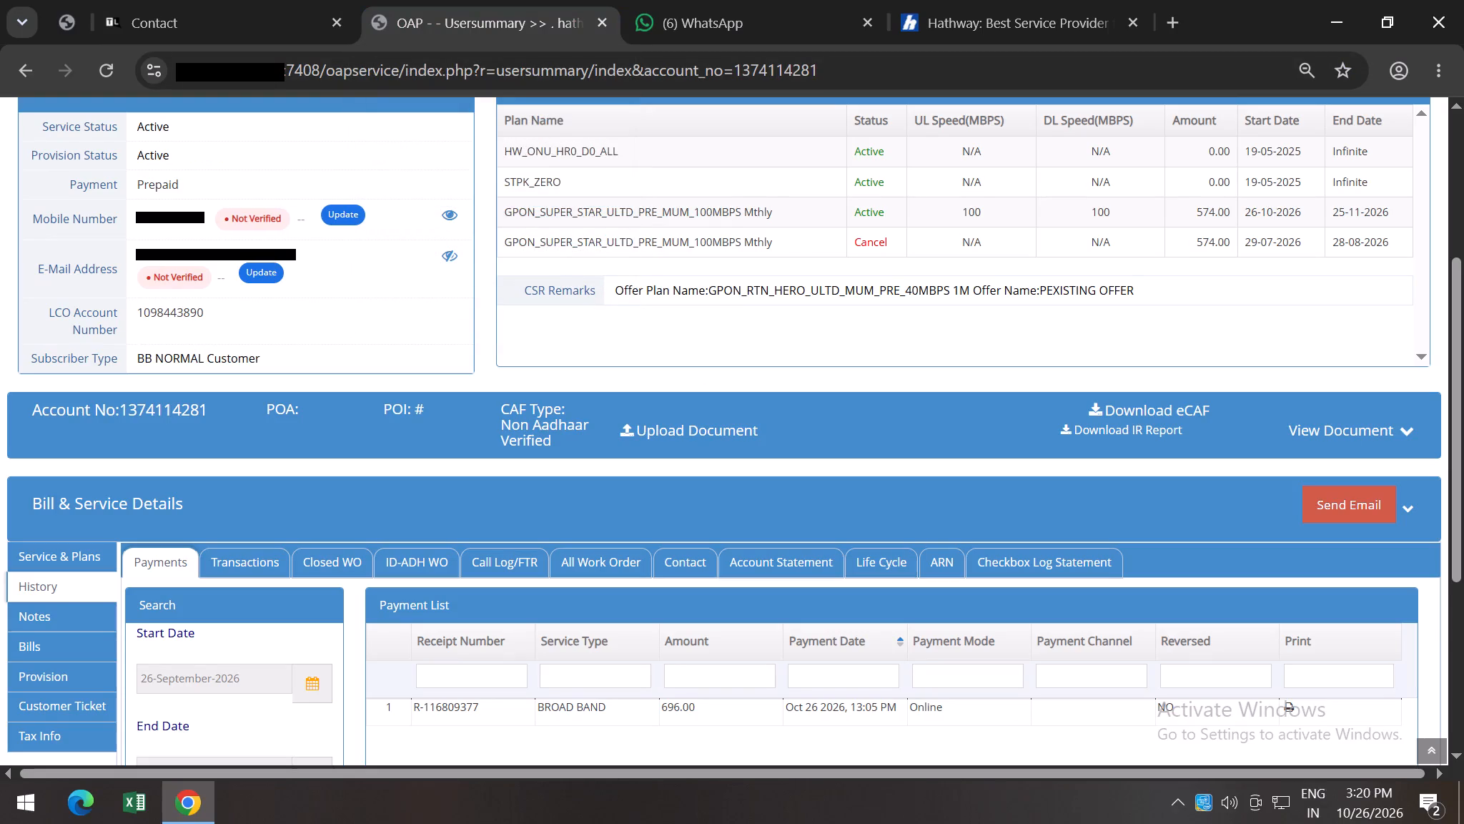
pyautogui.click(445, 260)
pyautogui.click(448, 210)
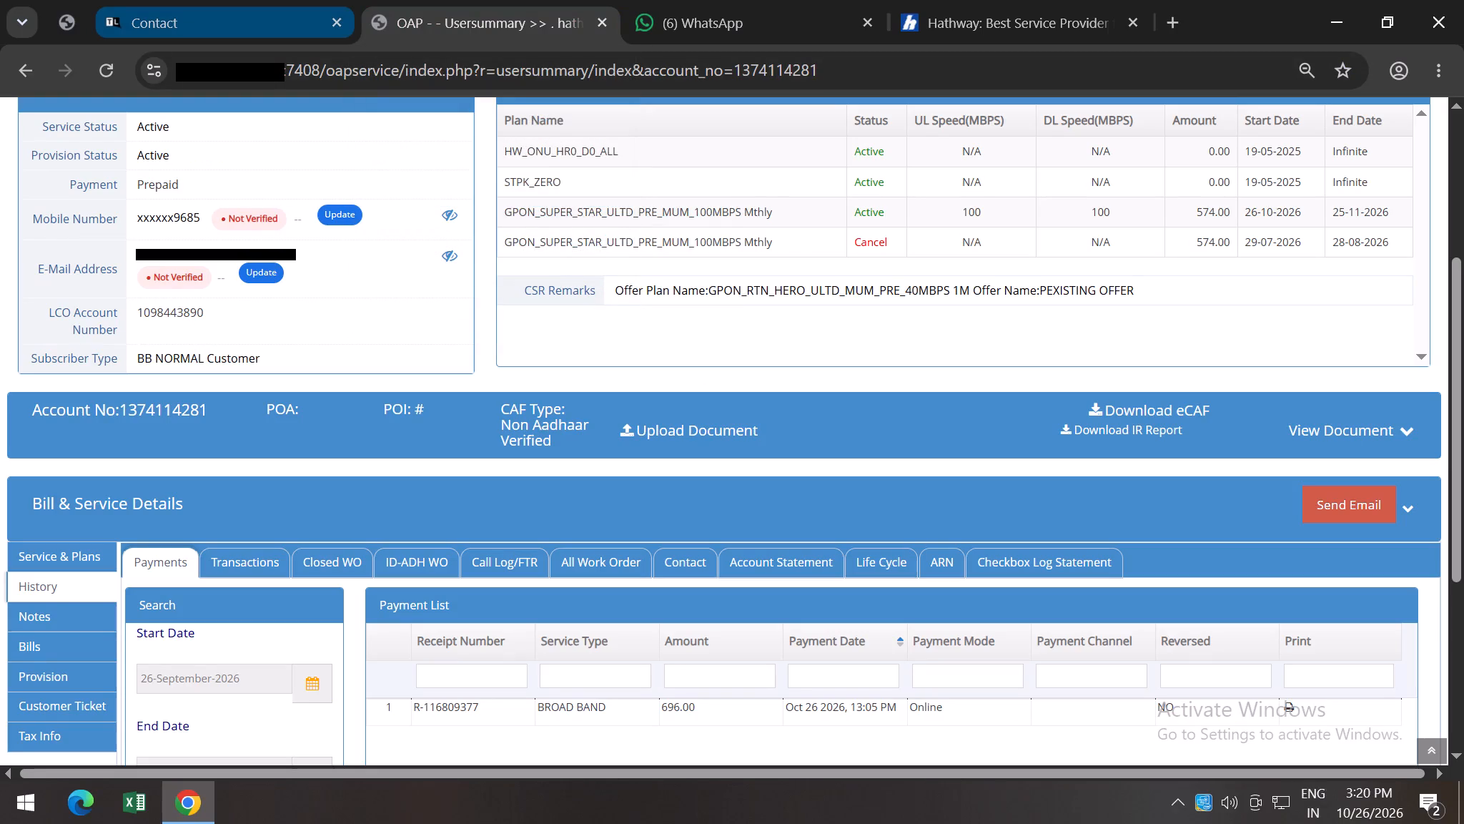
# Review the subscriber's service details, active plans and payment history, and return to the Tubelight dialpad.
pyautogui.scroll(1, 283, 329)
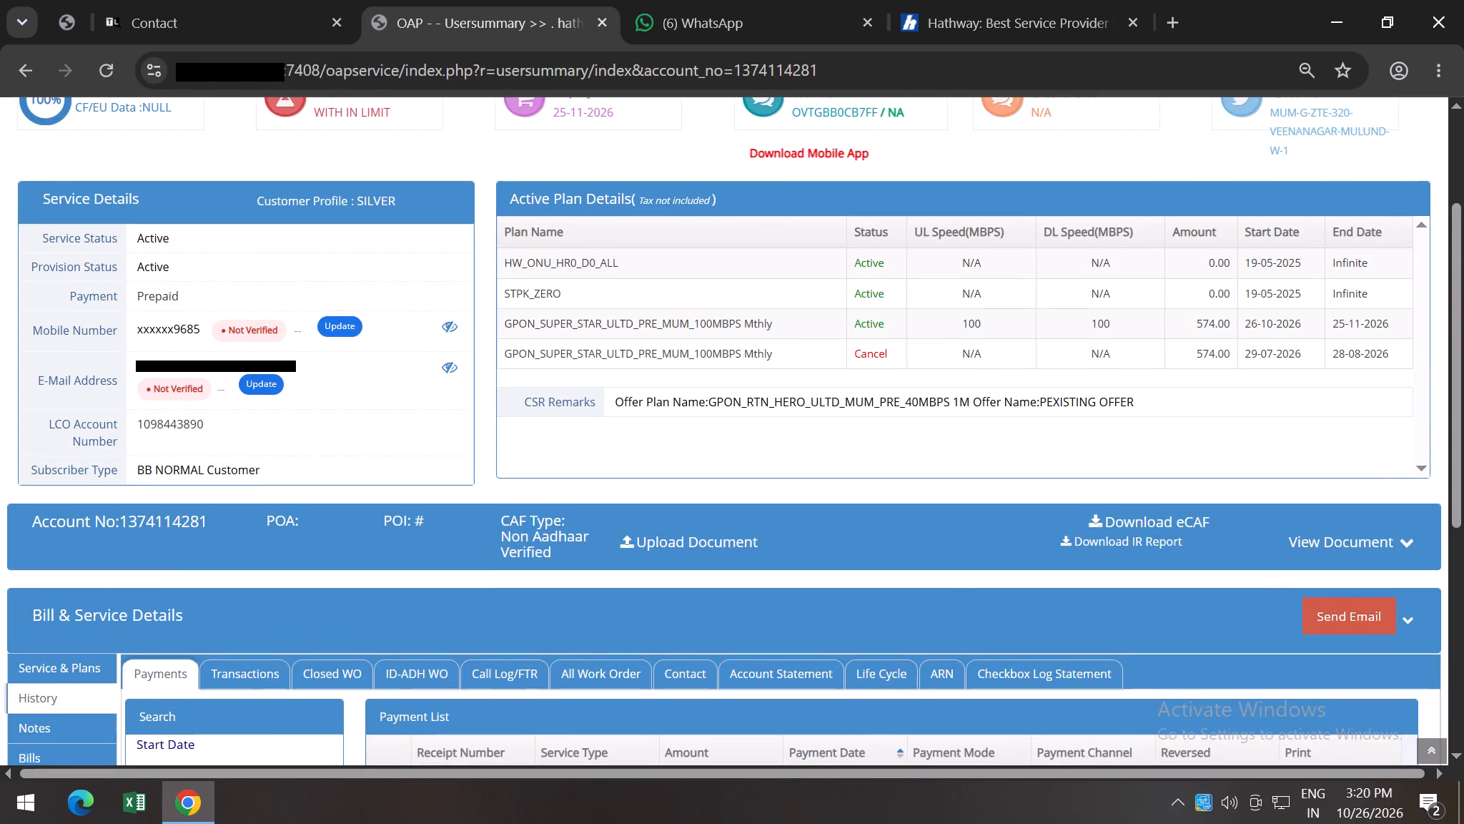
pyautogui.scroll(-3, 397, 504)
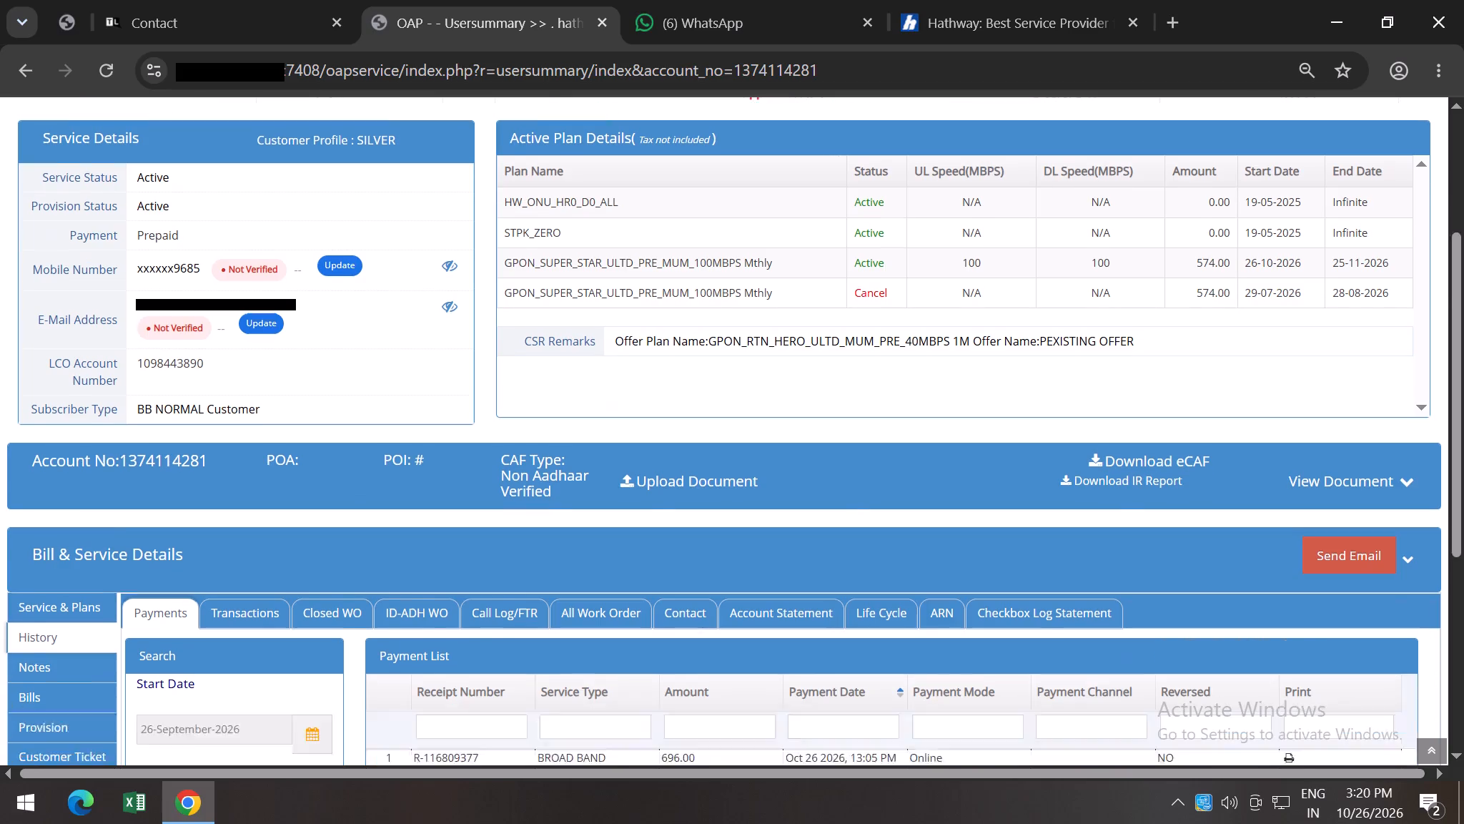
pyautogui.scroll(-4, 407, 509)
pyautogui.scroll(1, 834, 371)
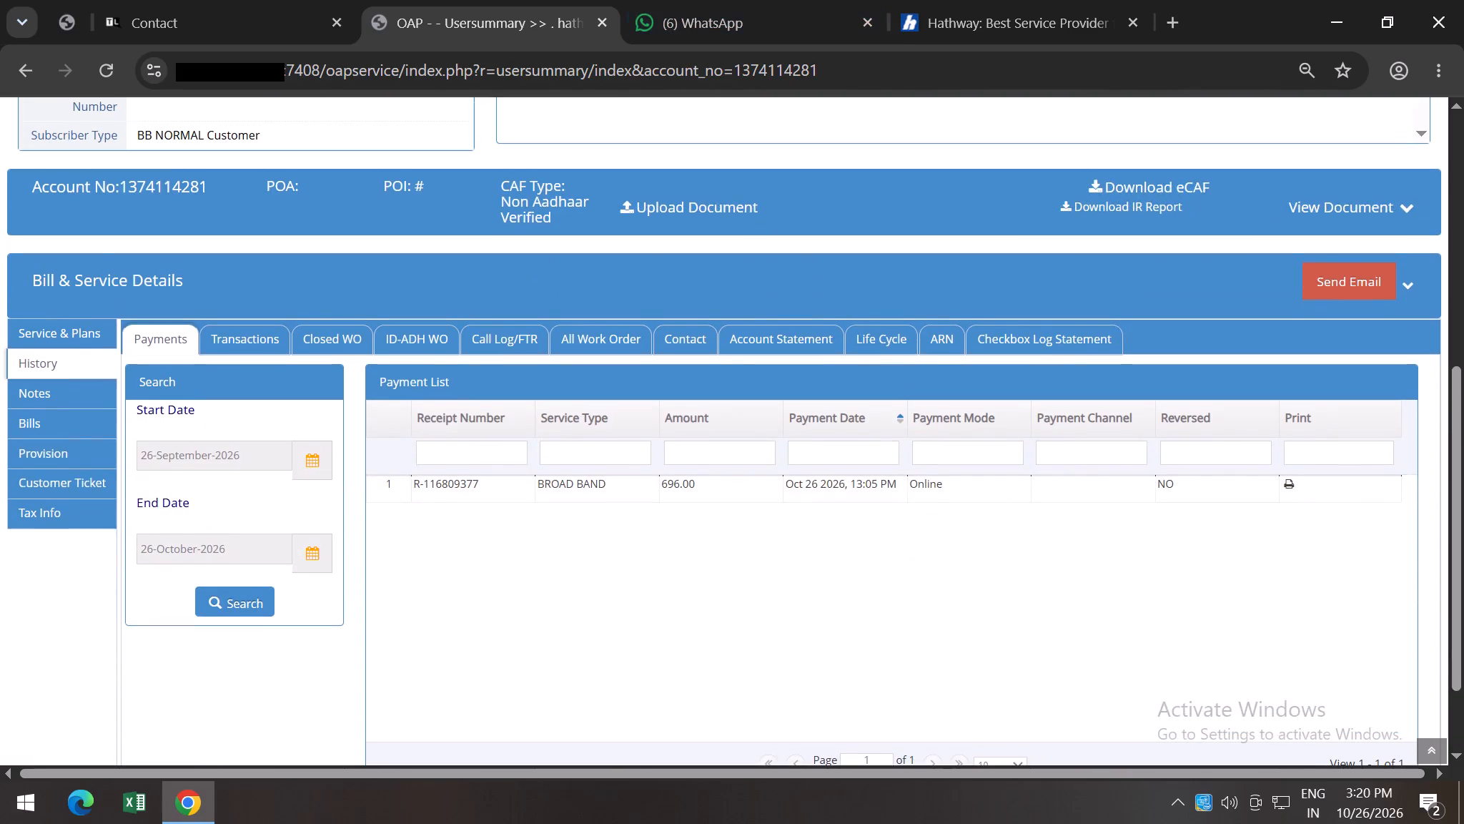
pyautogui.scroll(3, 440, 321)
pyautogui.click(186, 0)
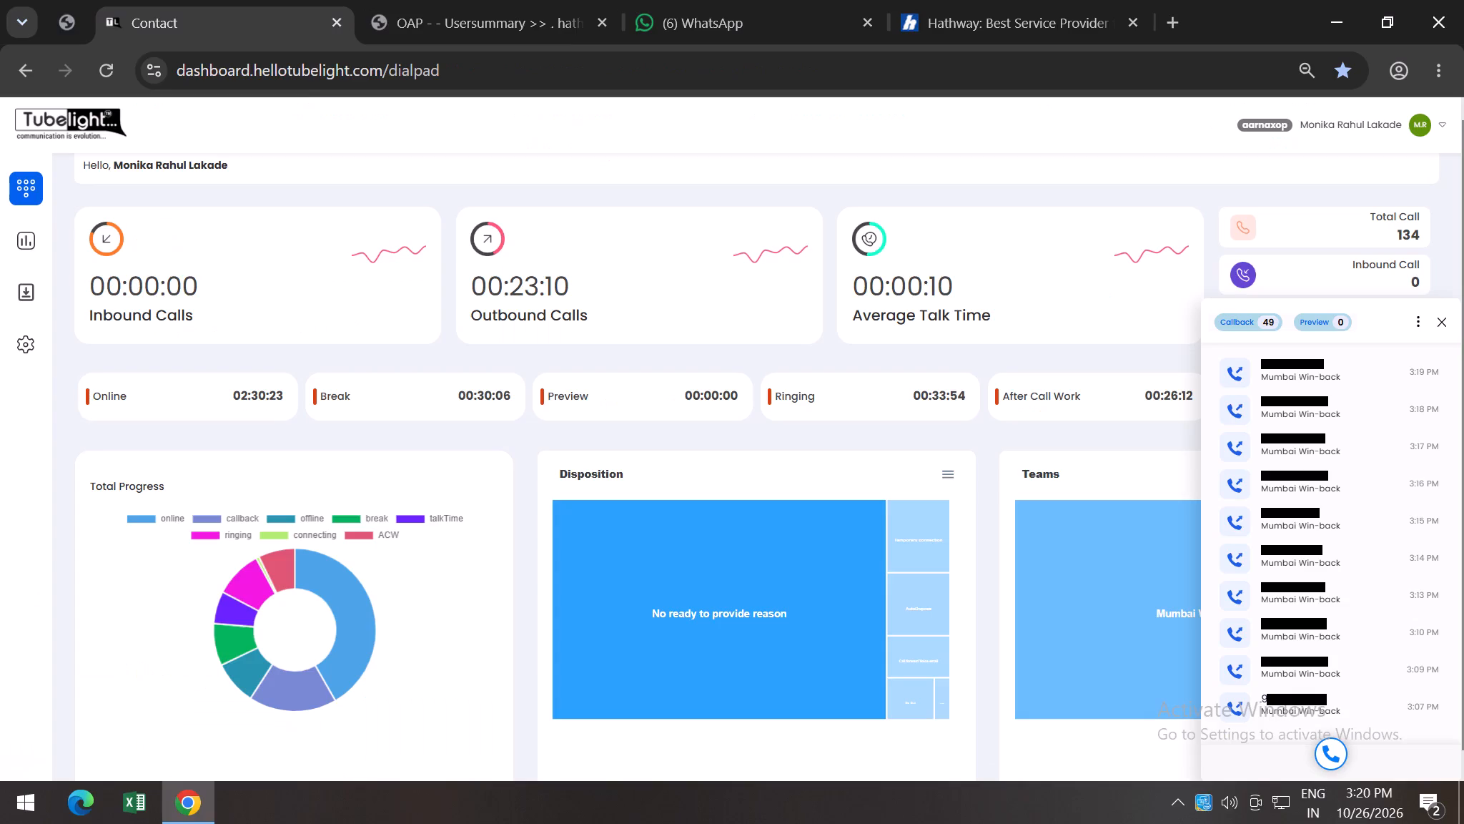
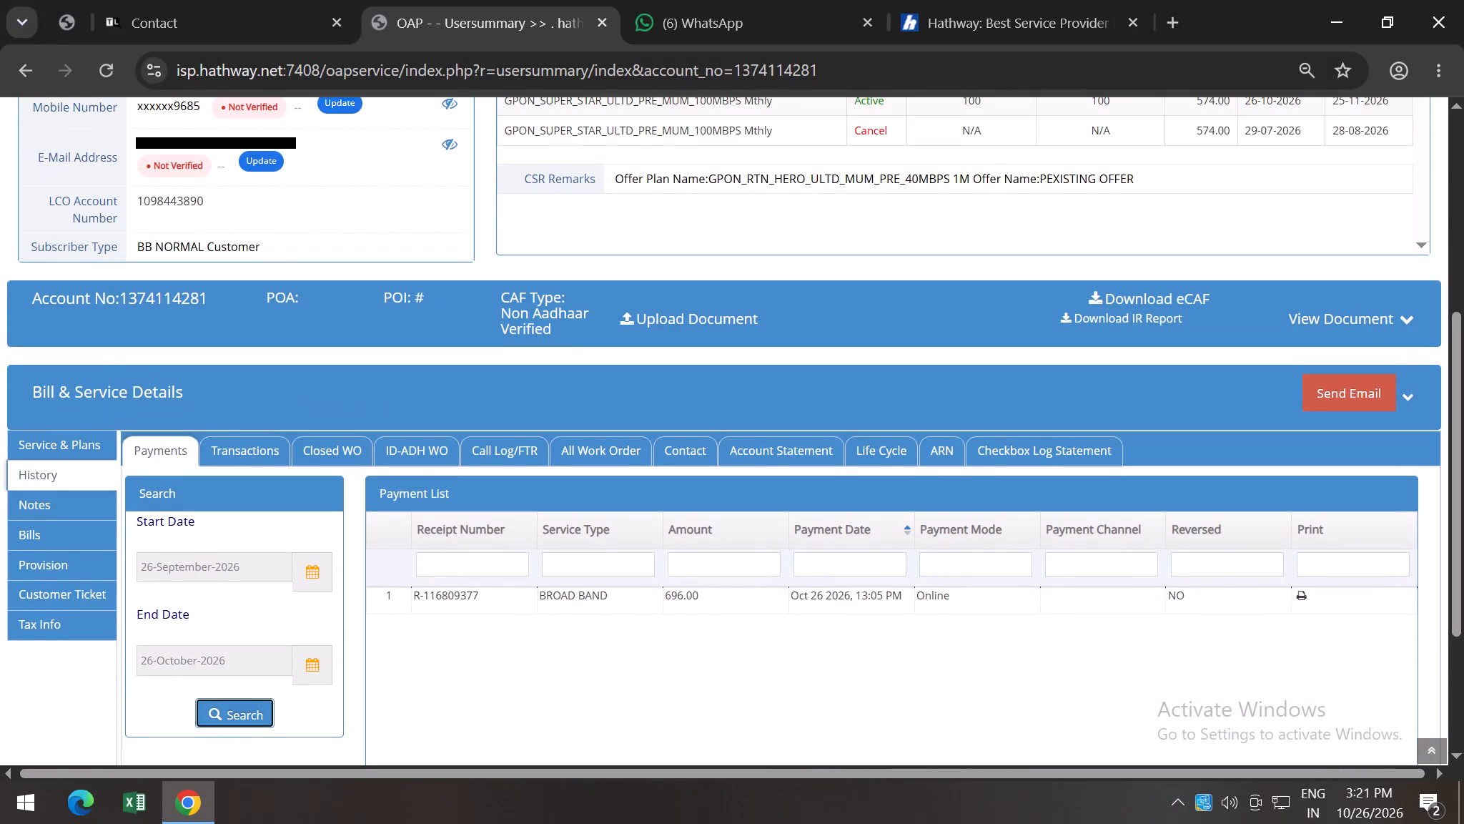
# Rerun the subscriber's payment search for 26-September-2026 to 26-October-2026, check the payment list, and return to the Tubelight dialpad.
pyautogui.scroll(-2, 377, 574)
pyautogui.click(222, 497)
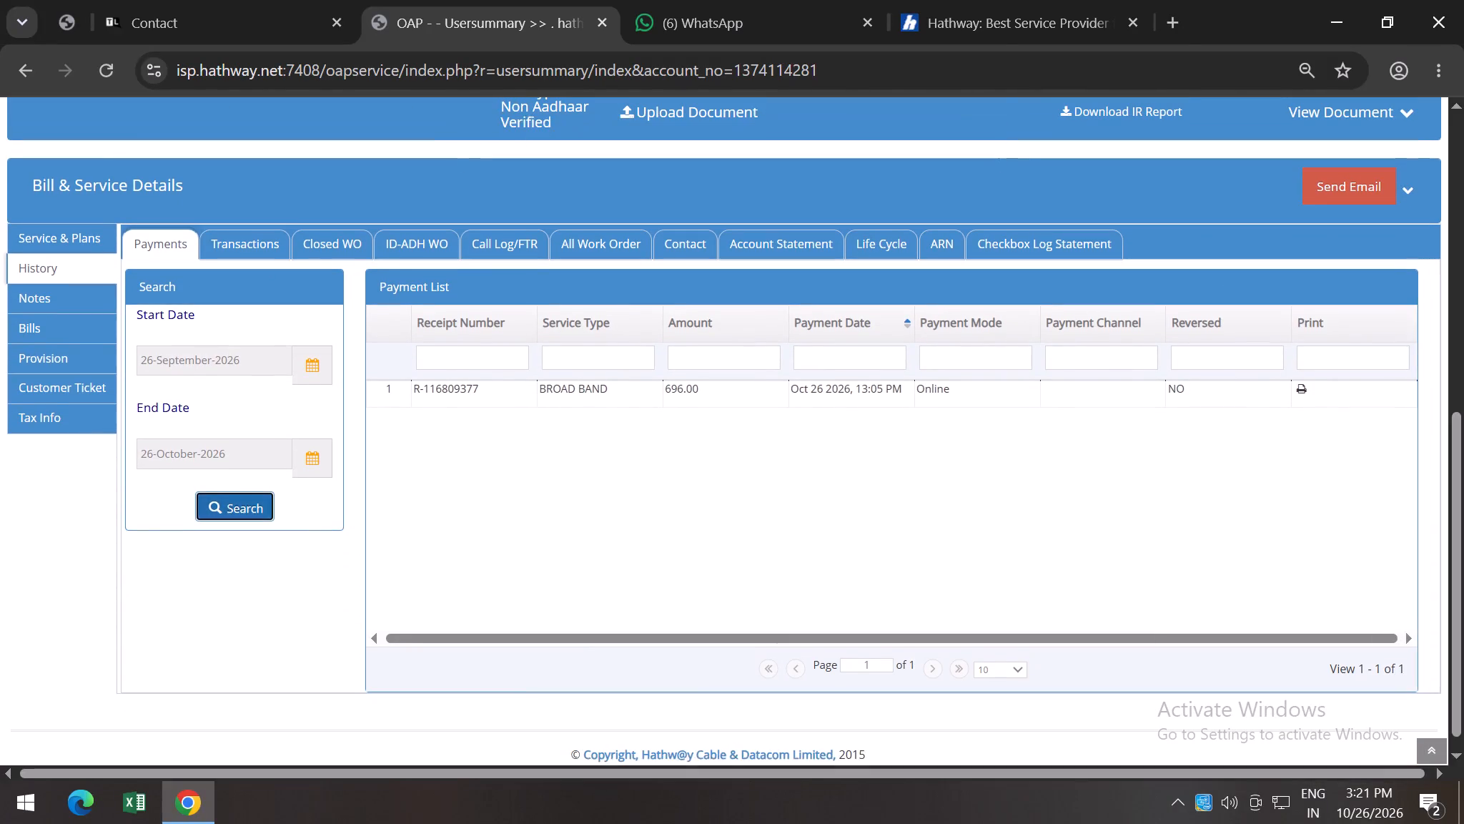
pyautogui.click(222, 497)
pyautogui.click(237, 0)
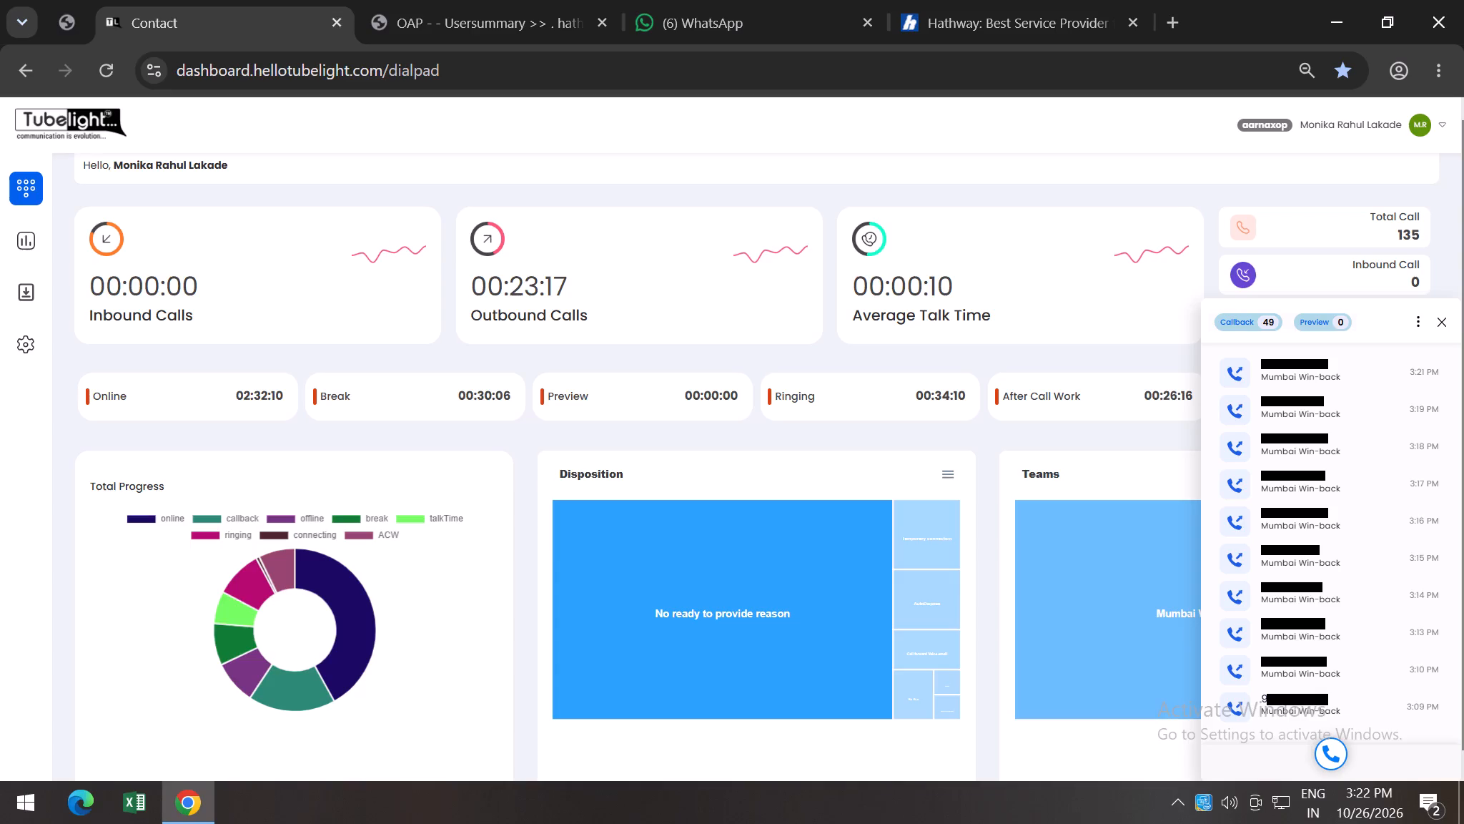
pyautogui.click(422, 28)
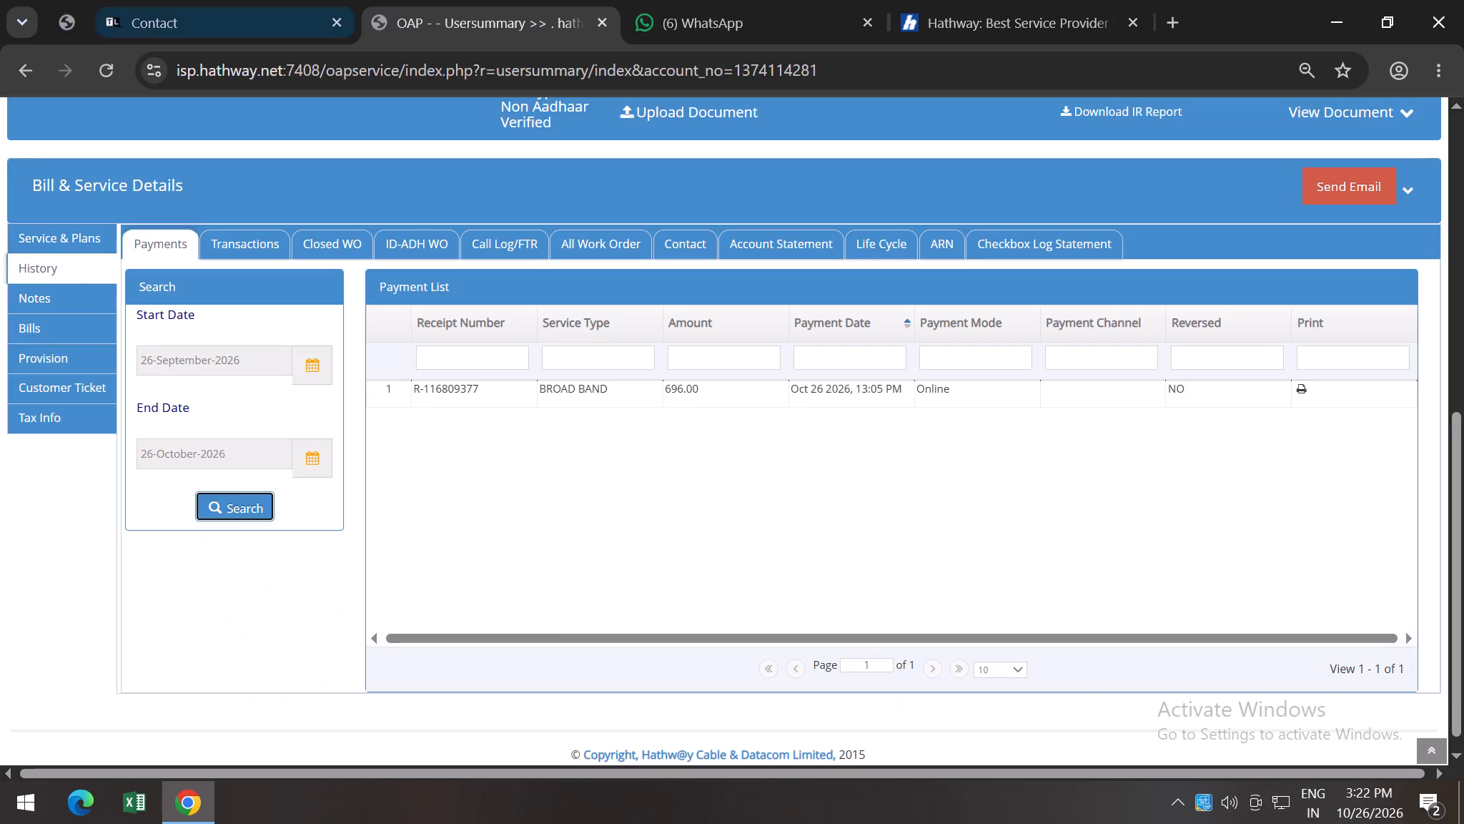
pyautogui.click(212, 20)
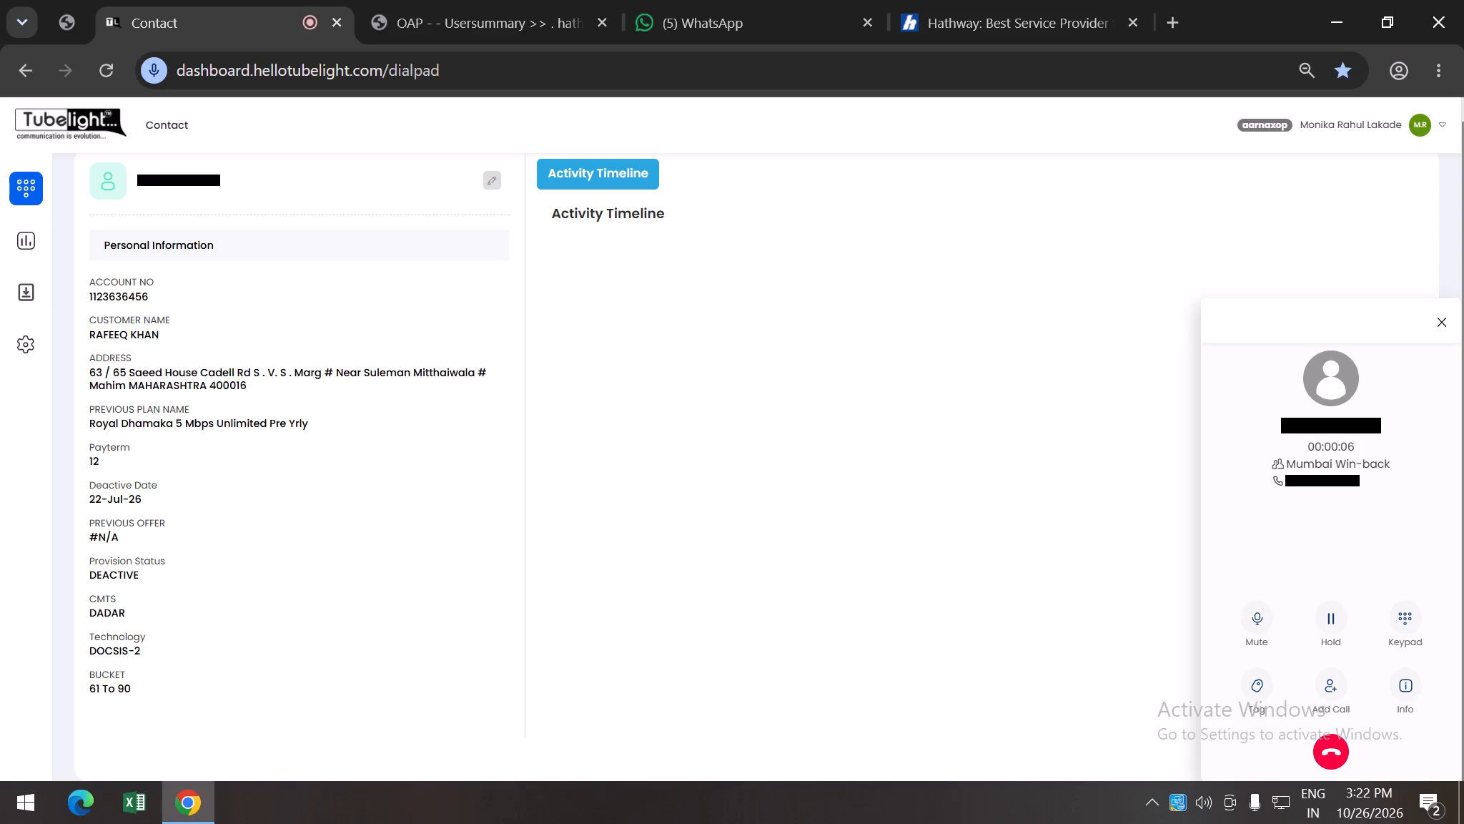
# End the current Mumbai Win-back call, choose a review tag for its outcome and submit it without a comment.
pyautogui.click(1325, 745)
pyautogui.click(1251, 523)
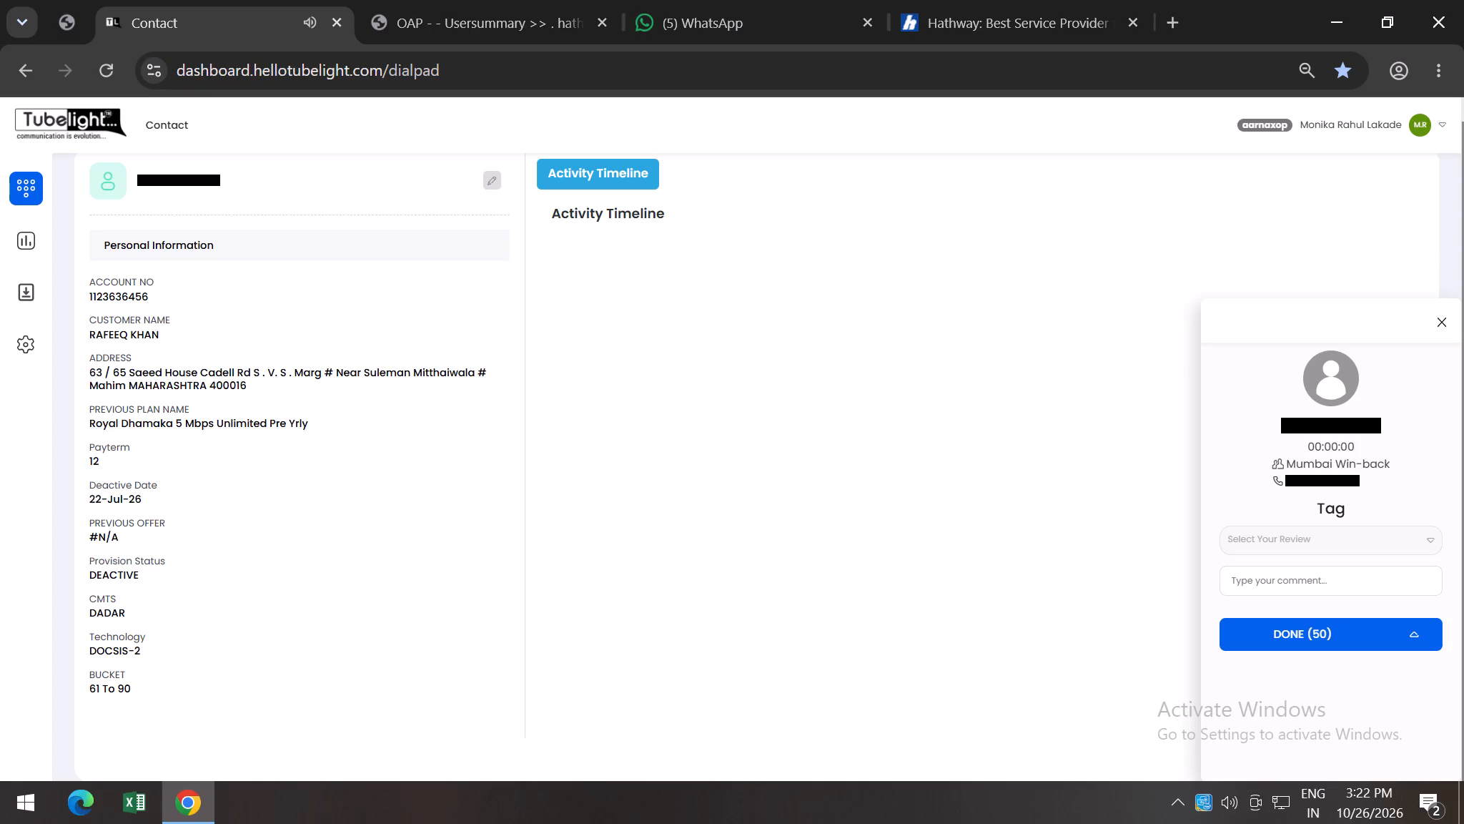
pyautogui.click(1315, 549)
pyautogui.scroll(-1, 1323, 595)
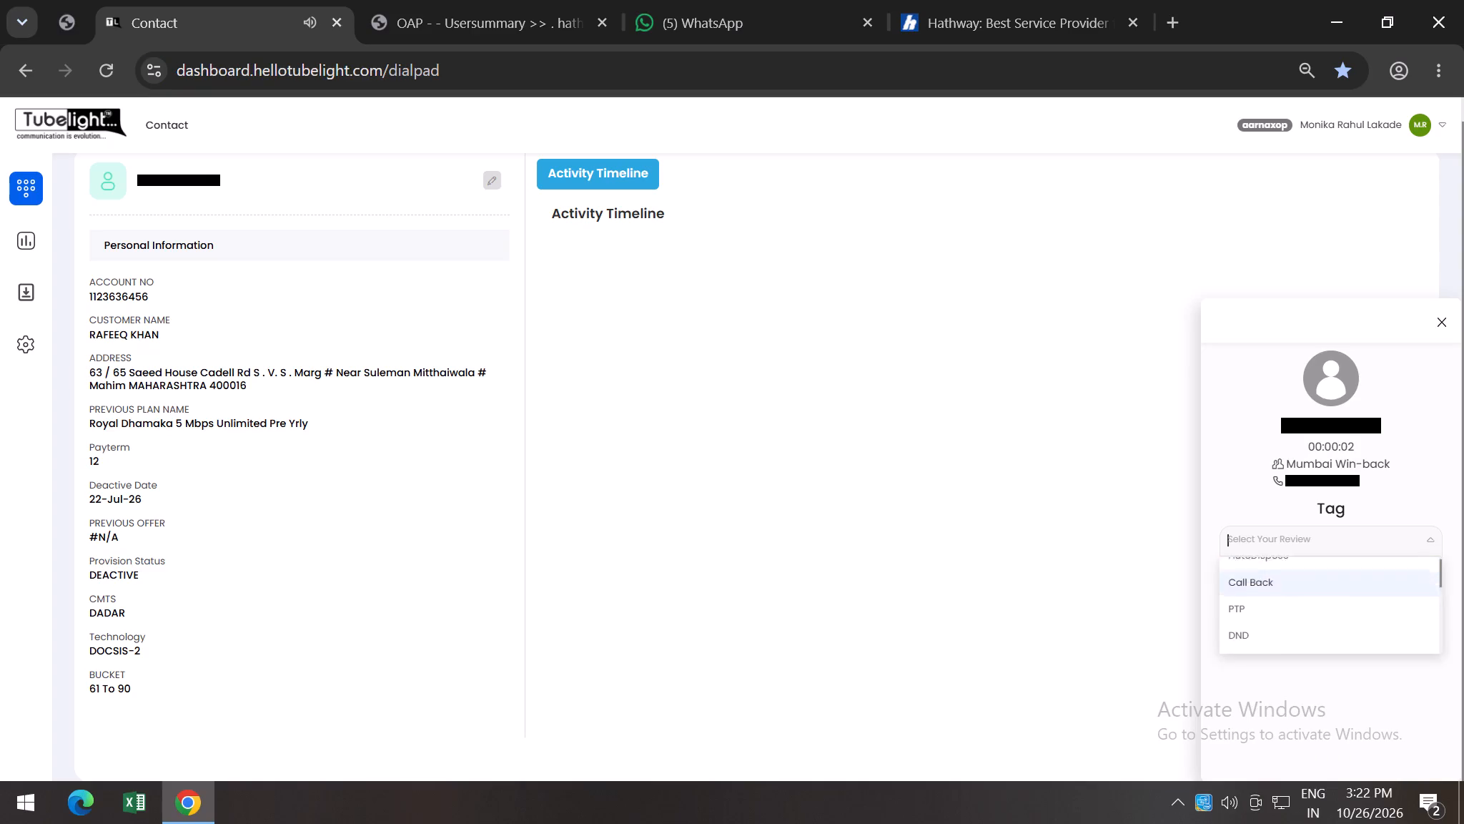
pyautogui.moveTo(1322, 605); pyautogui.dragTo(1334, 586)
pyautogui.moveTo(1363, 544); pyautogui.dragTo(1351, 566)
pyautogui.moveTo(1315, 624); pyautogui.dragTo(1327, 604)
pyautogui.moveTo(1367, 540); pyautogui.dragTo(1352, 579)
pyautogui.click(1345, 607)
pyautogui.click(1357, 672)
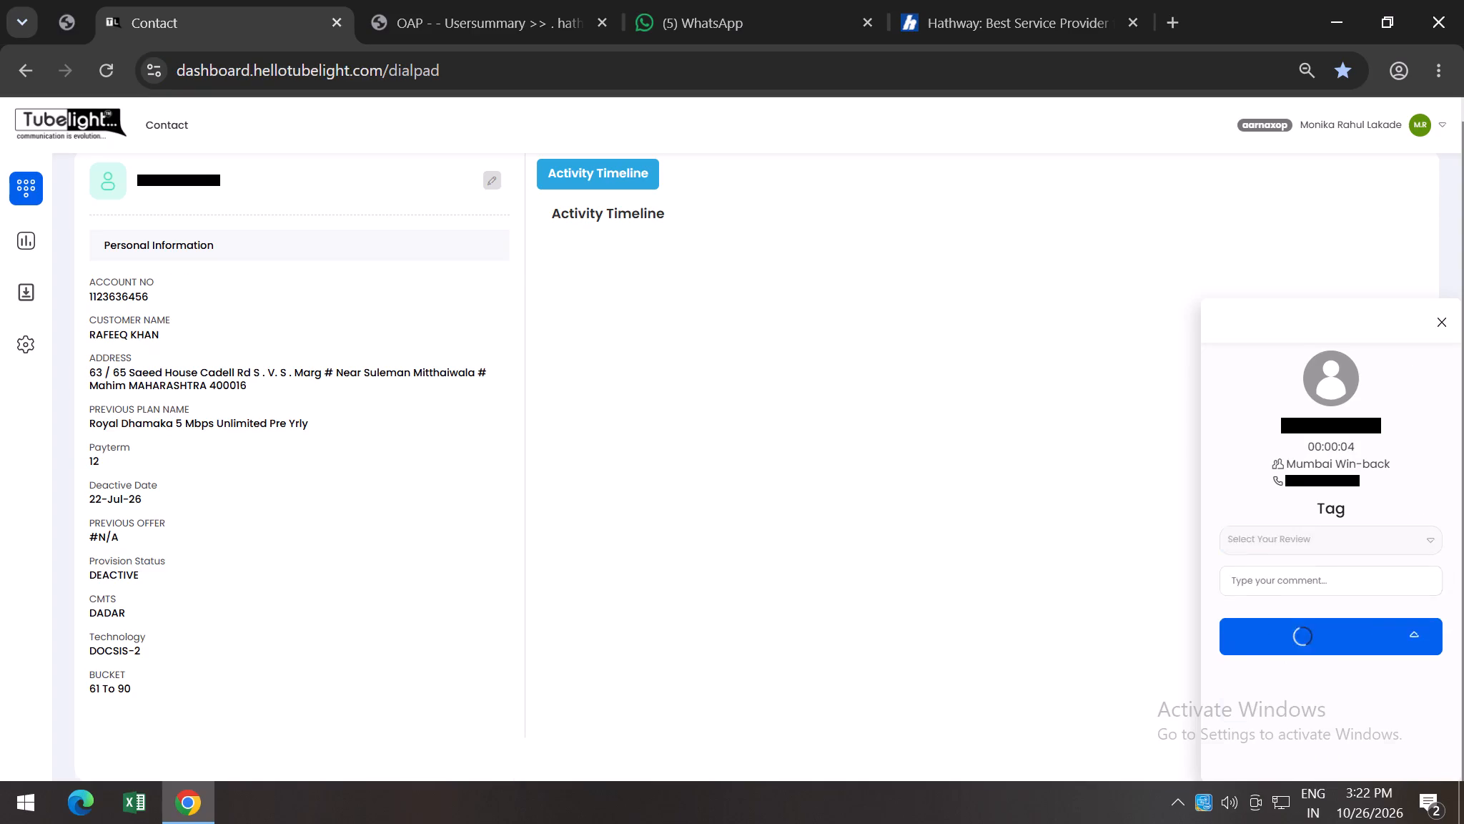
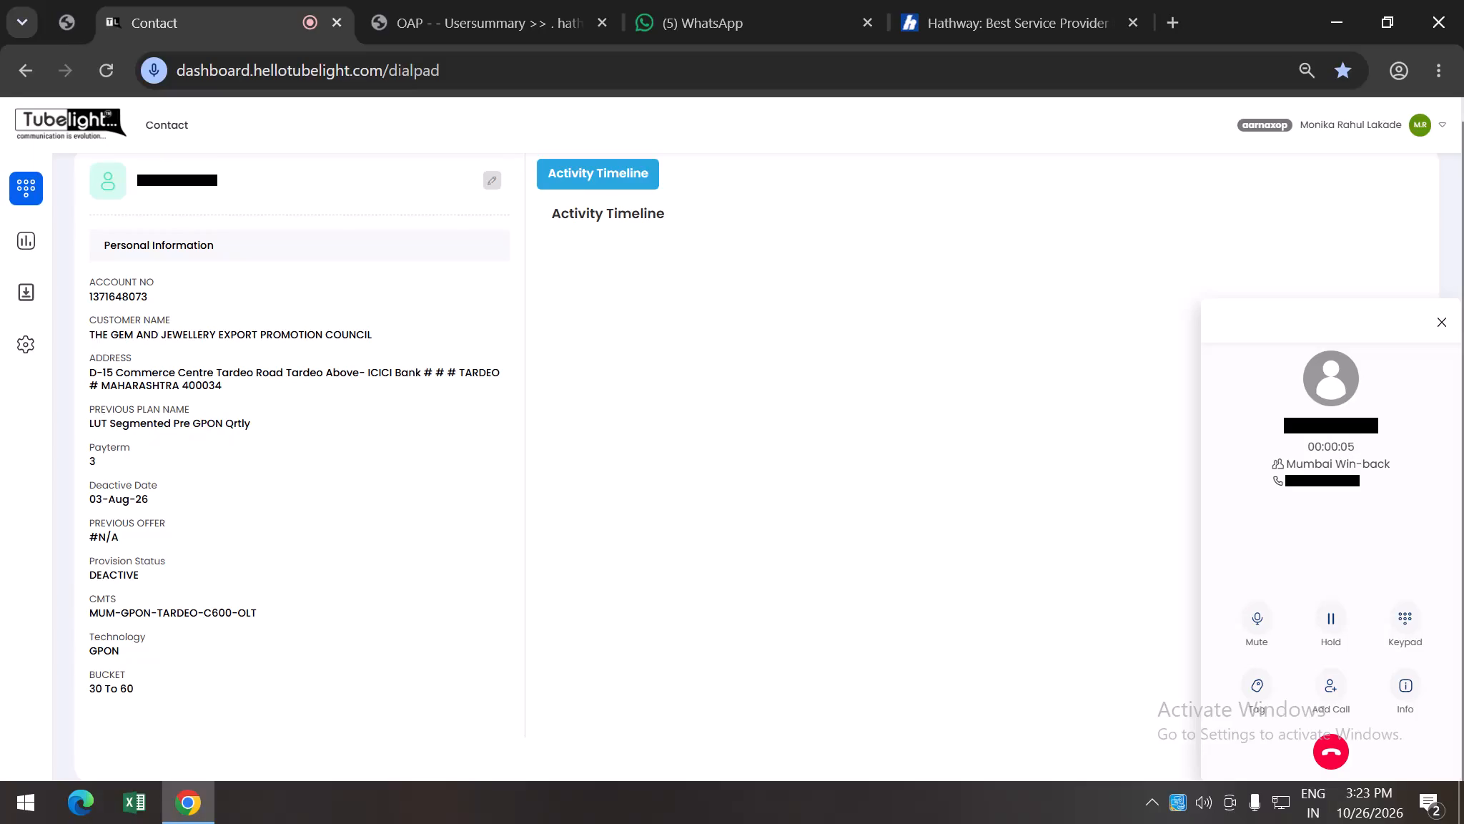
# End the current Mumbai Win-back call, tag its review as Personal reasons with a follow-up reason, and submit it without a comment.
pyautogui.click(1337, 746)
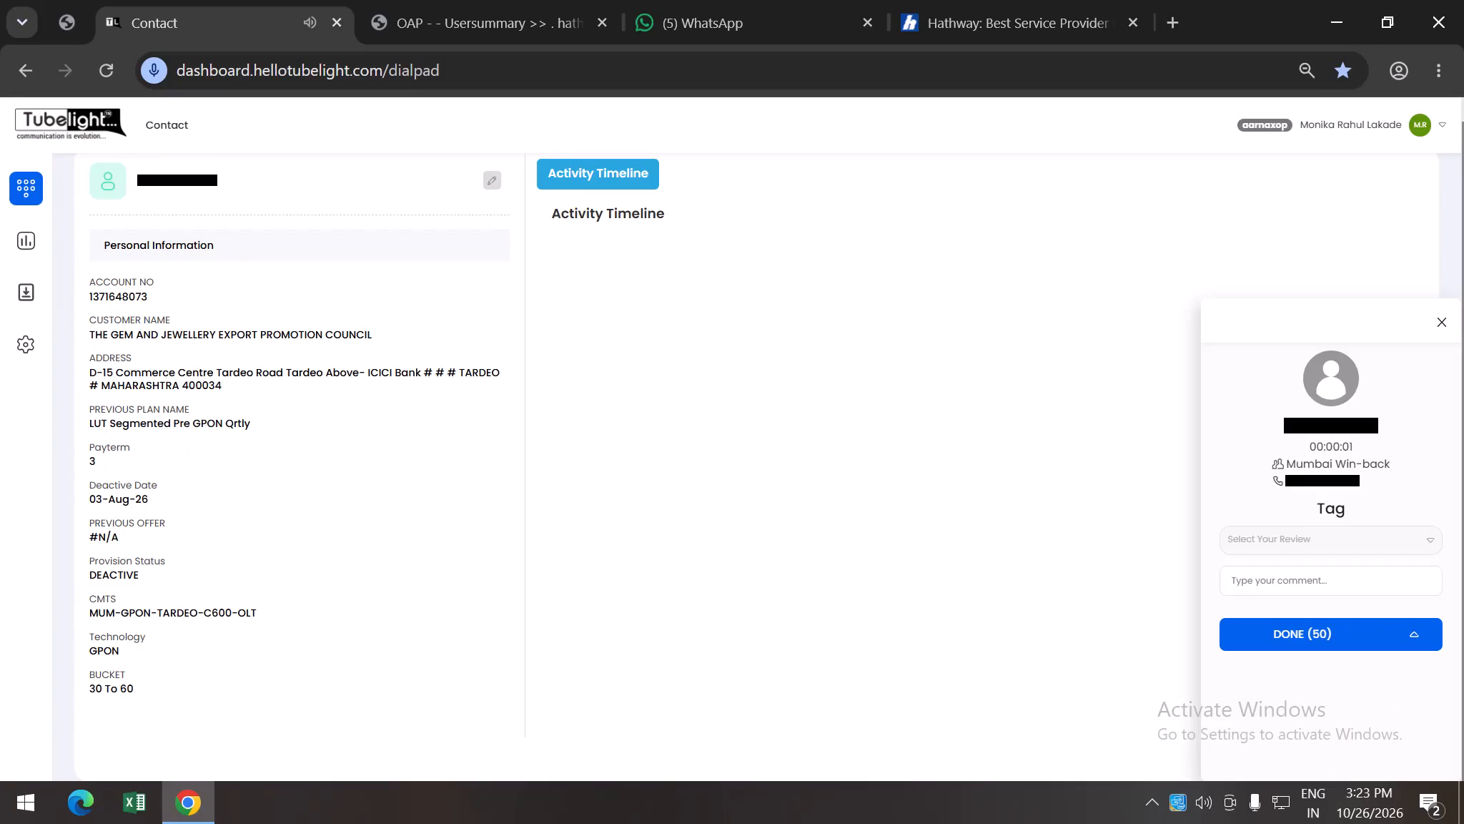
pyautogui.click(1315, 550)
pyautogui.scroll(-1, 1295, 604)
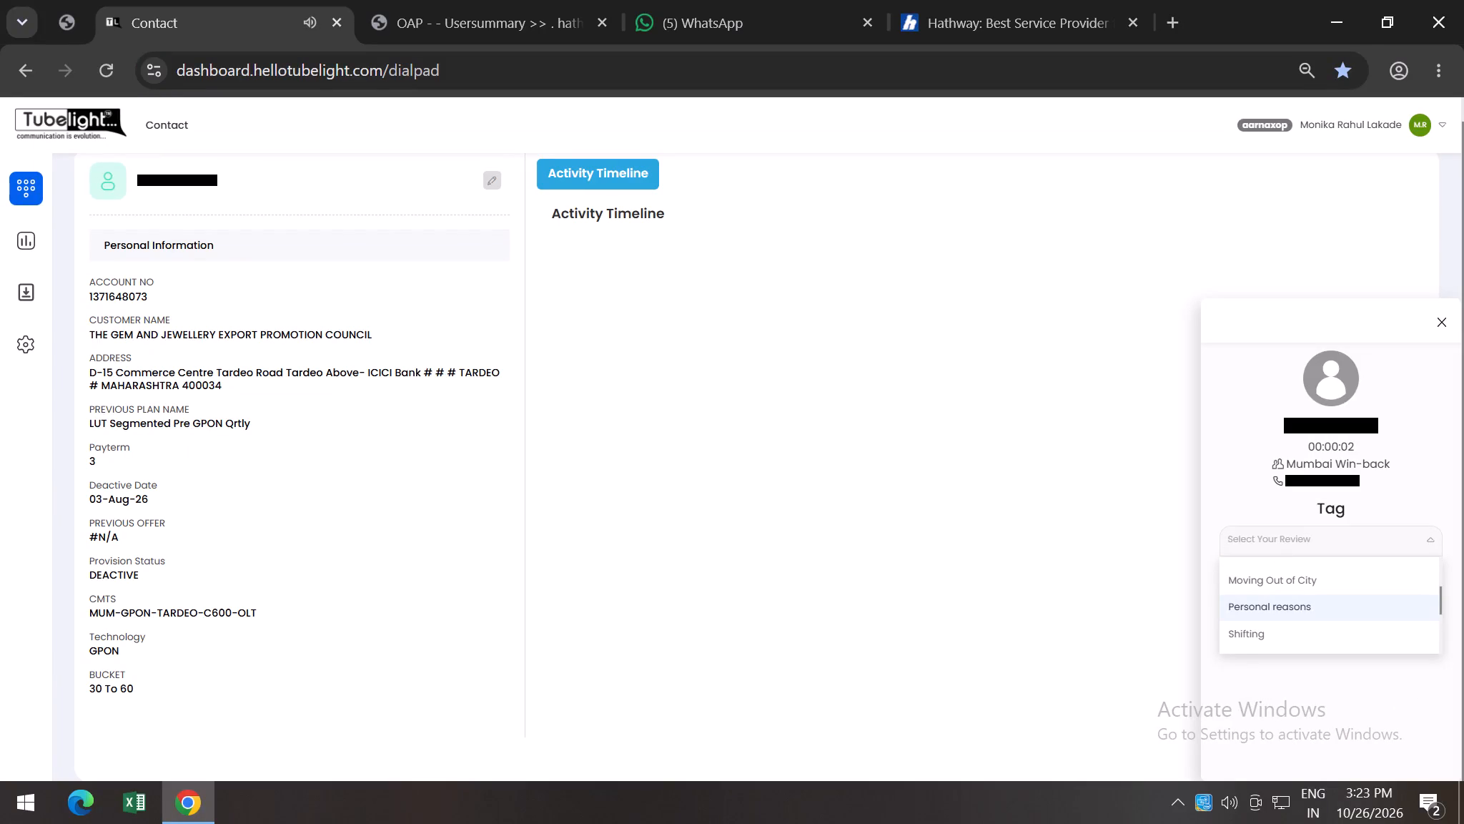
pyautogui.click(1294, 607)
pyautogui.click(1342, 545)
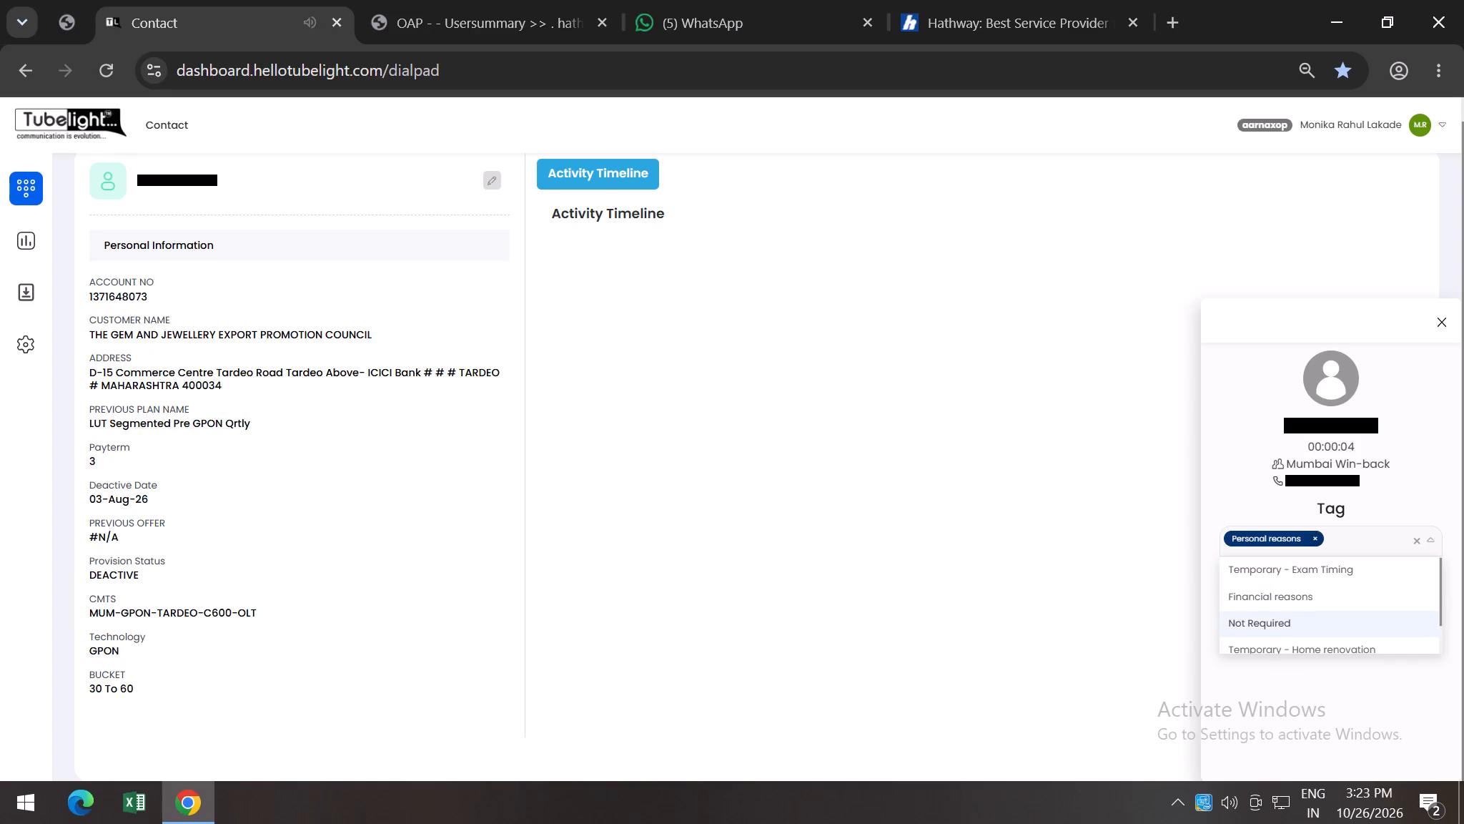
pyautogui.moveTo(1294, 618); pyautogui.dragTo(1348, 550)
pyautogui.click(1347, 553)
pyautogui.click(1335, 619)
pyautogui.click(1341, 674)
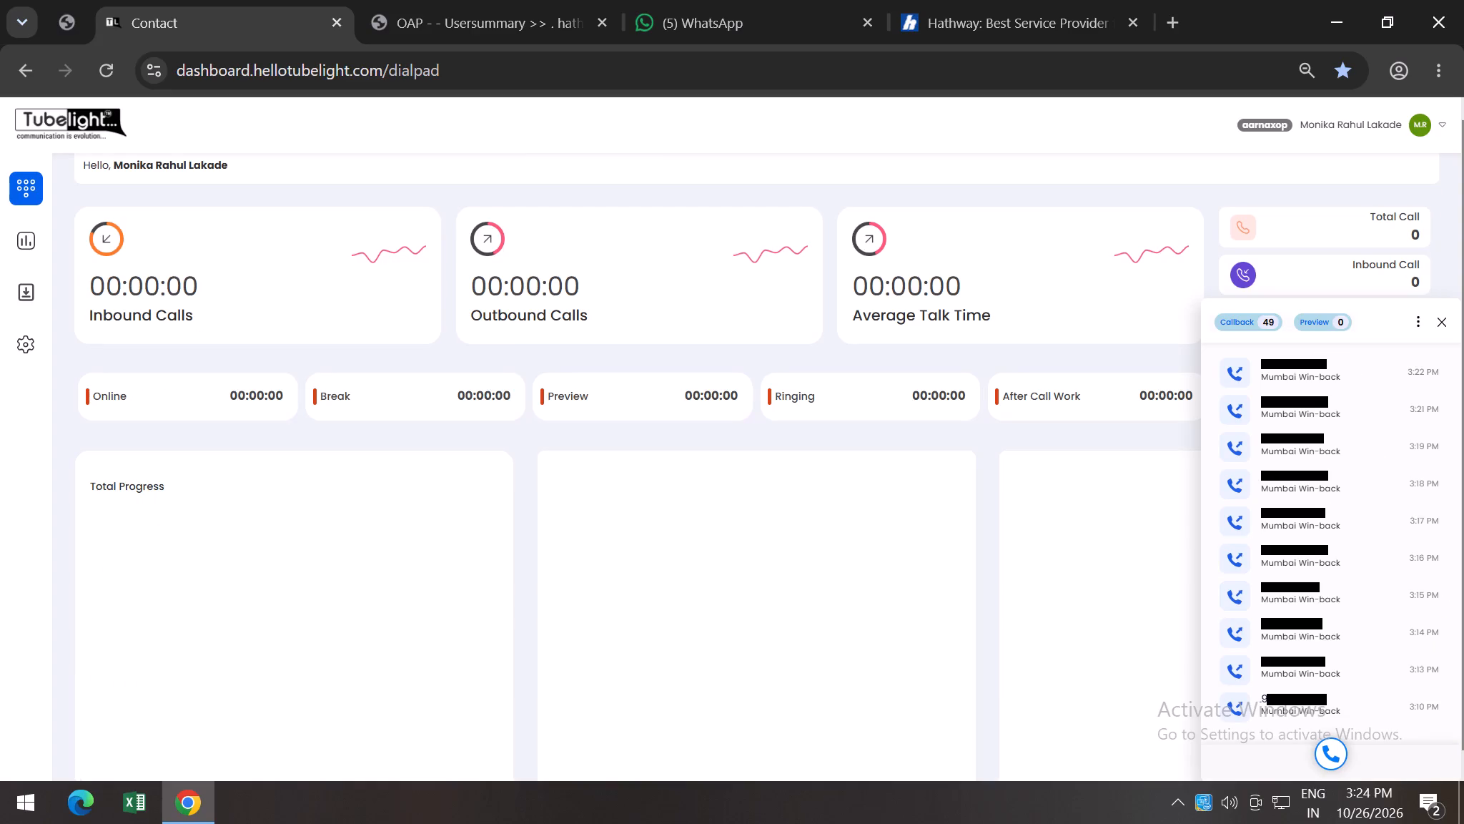
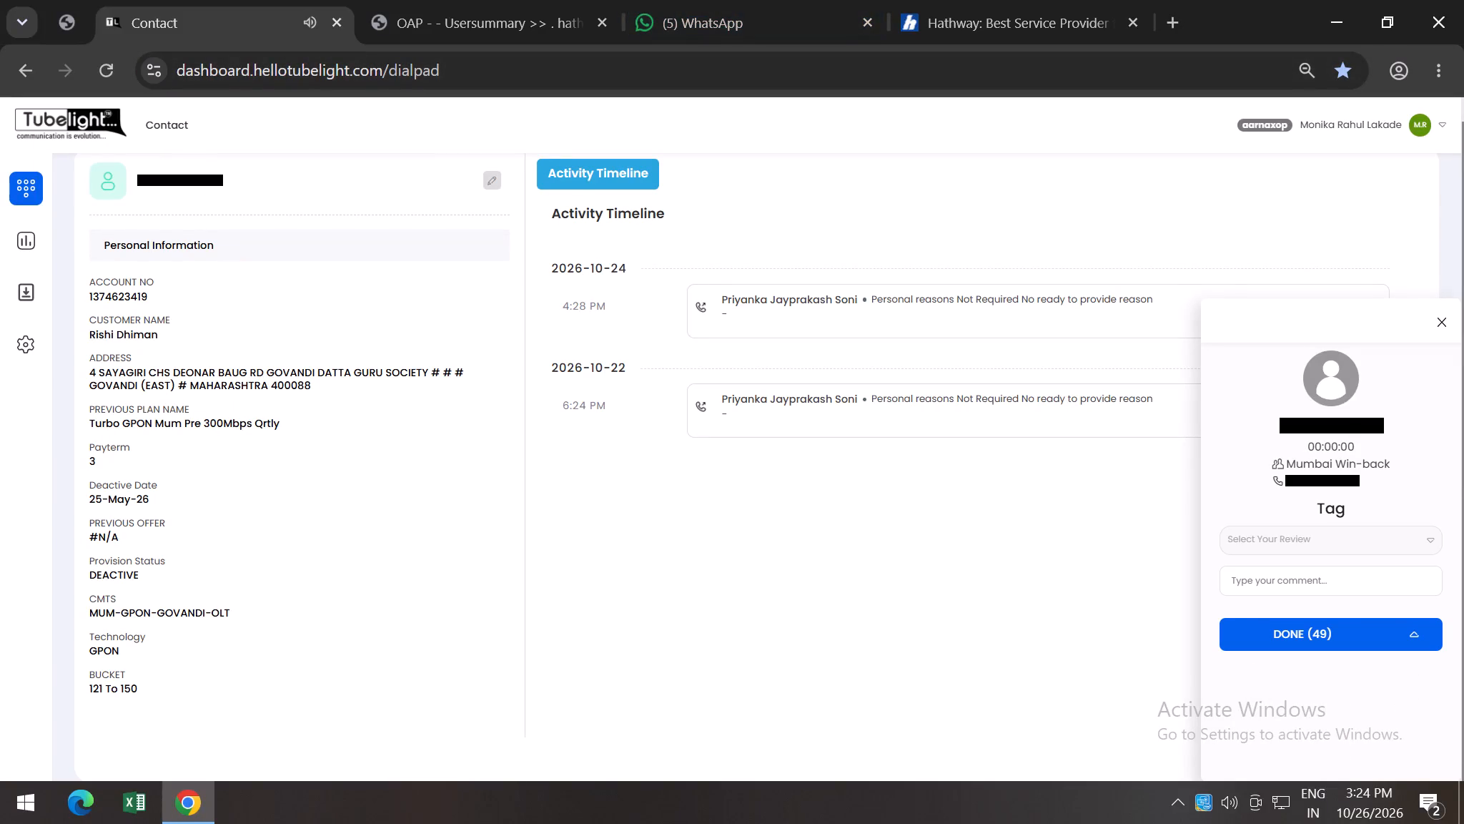
# Tag the ended Mumbai Win-back call's review as Personal reasons, Not Required and No ready to provide reason, leaving the comment blank.
pyautogui.click(1291, 542)
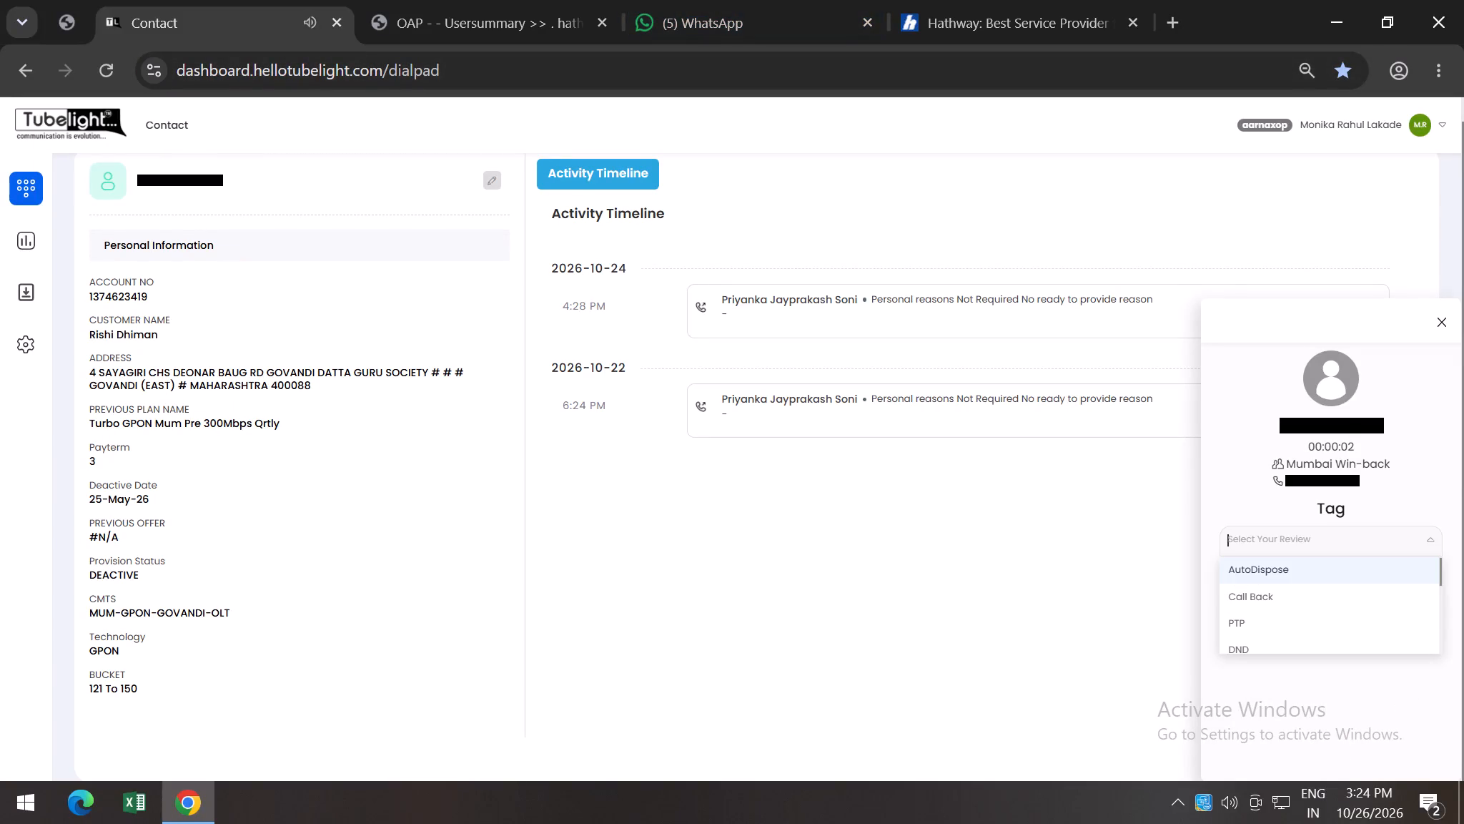
pyautogui.scroll(-1, 1312, 536)
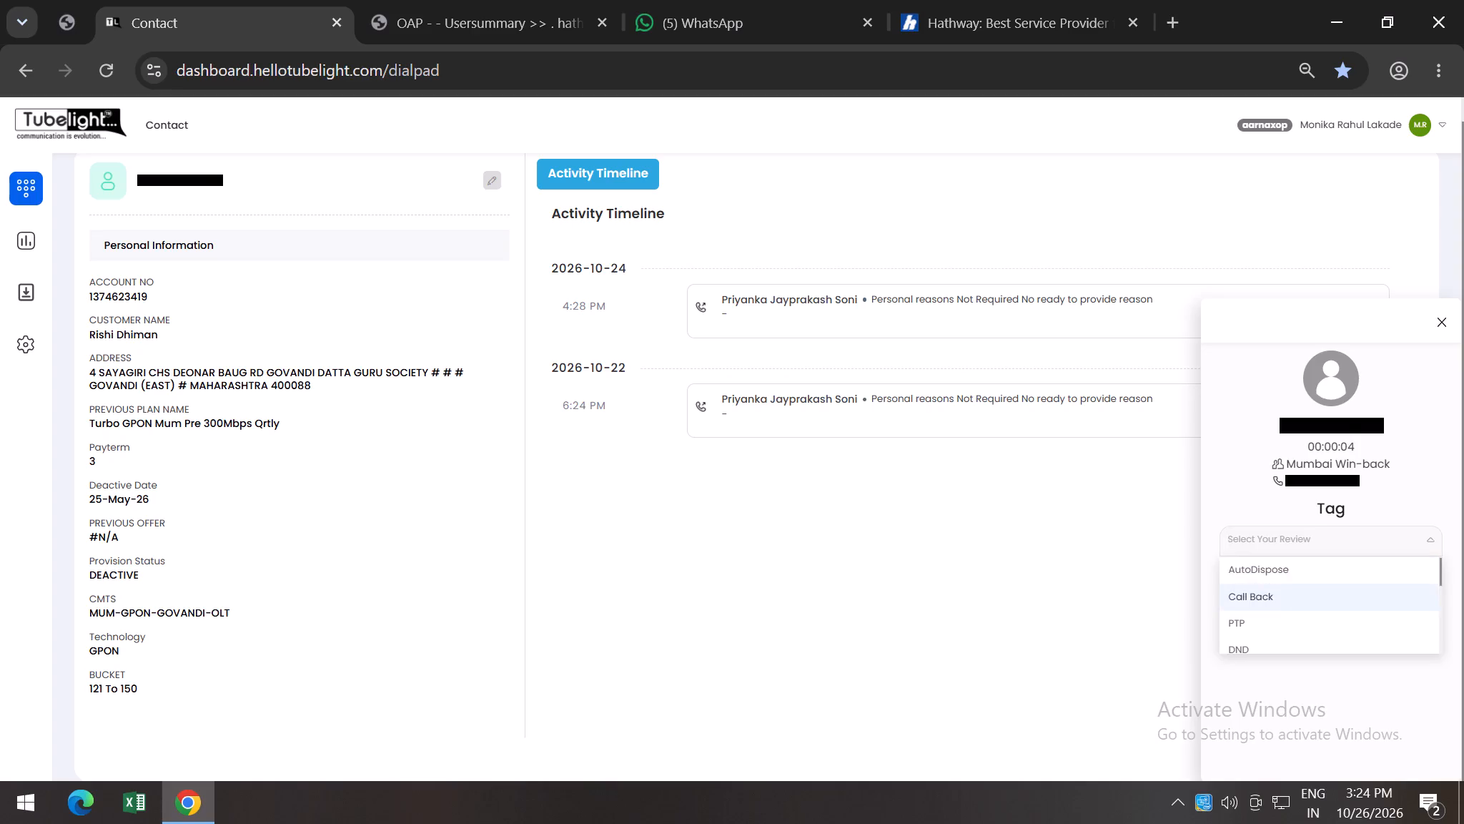
pyautogui.scroll(-1, 1290, 614)
pyautogui.click(1295, 599)
pyautogui.click(1350, 546)
pyautogui.click(1300, 629)
pyautogui.moveTo(1325, 549); pyautogui.dragTo(1320, 569)
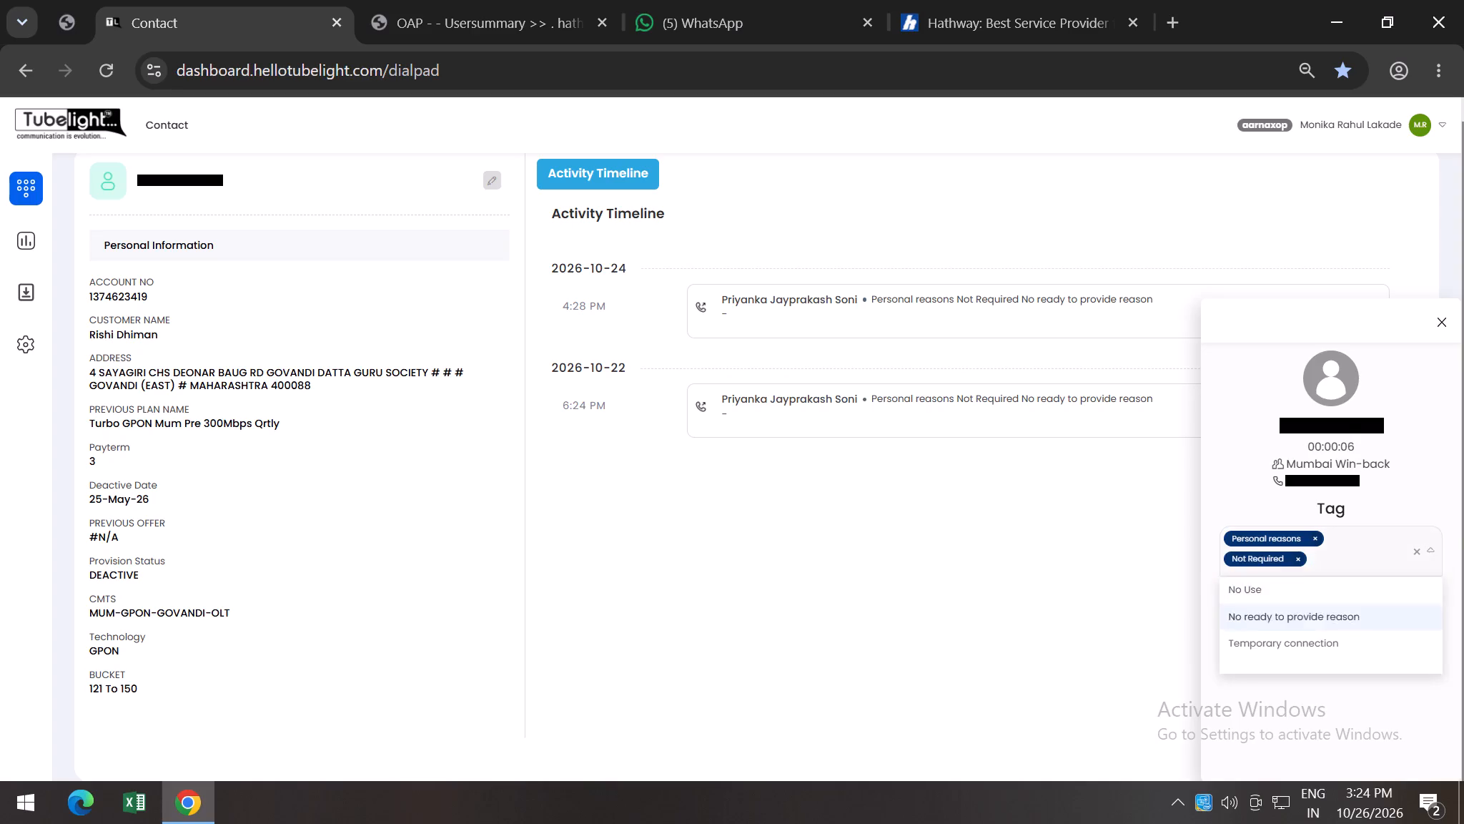
pyautogui.click(1302, 618)
pyautogui.click(1316, 656)
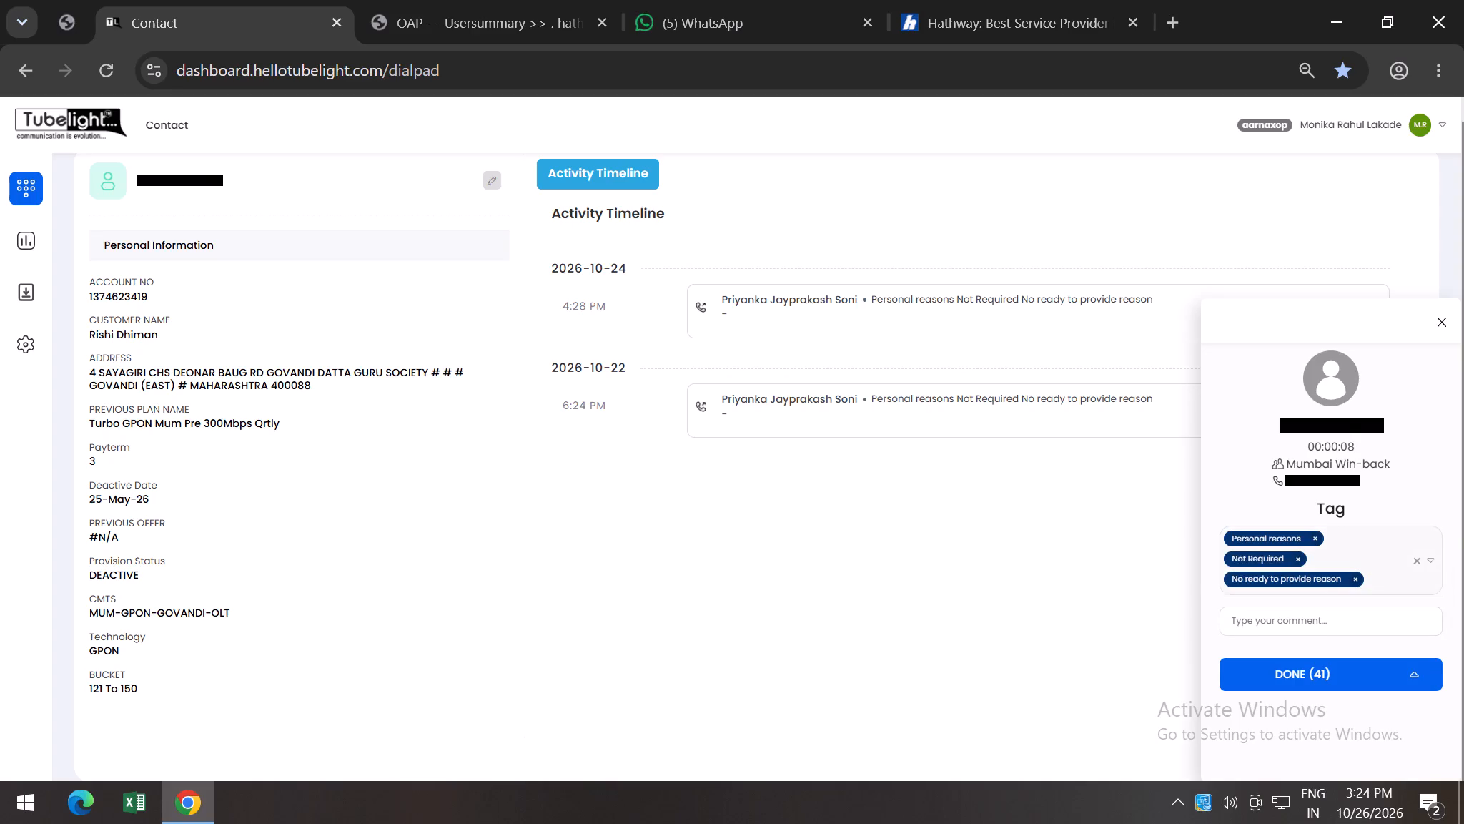
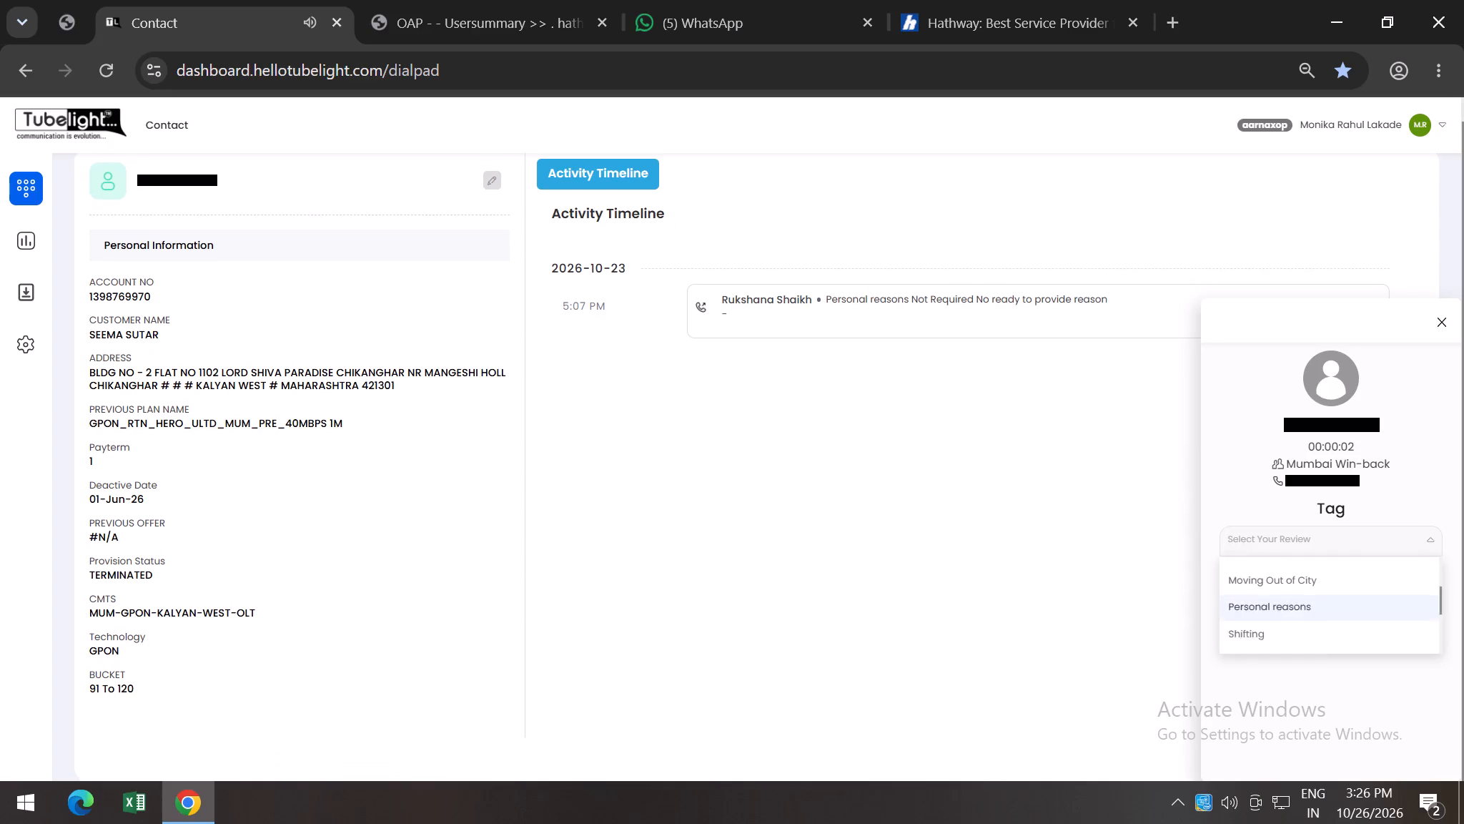
# Tag the Mumbai Win-back call's review as Personal reasons, Not Required and Temporary connection.
pyautogui.click(1288, 609)
pyautogui.click(1331, 551)
pyautogui.moveTo(1280, 619); pyautogui.dragTo(1295, 605)
pyautogui.click(1336, 556)
pyautogui.click(1326, 631)
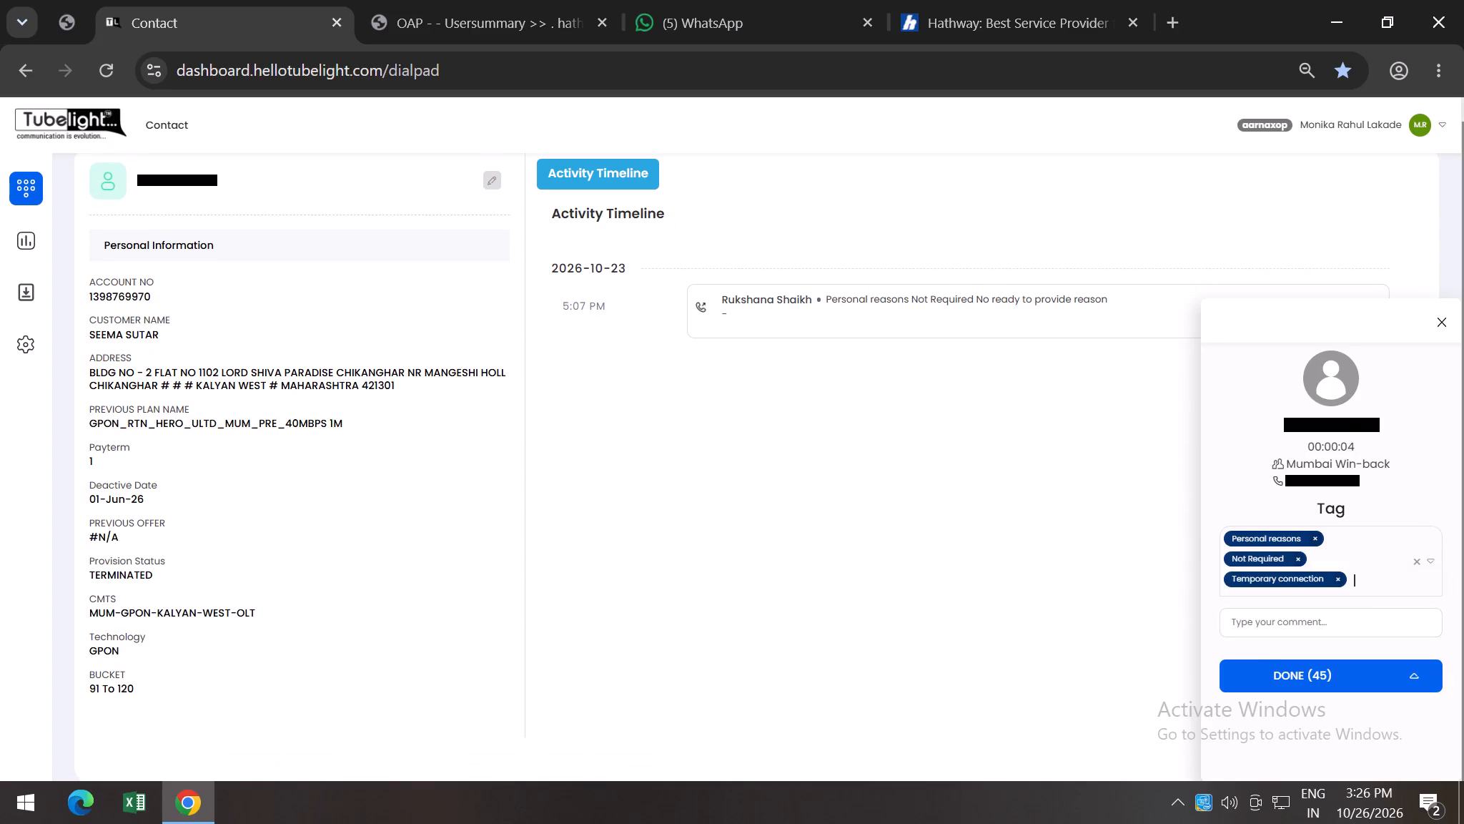
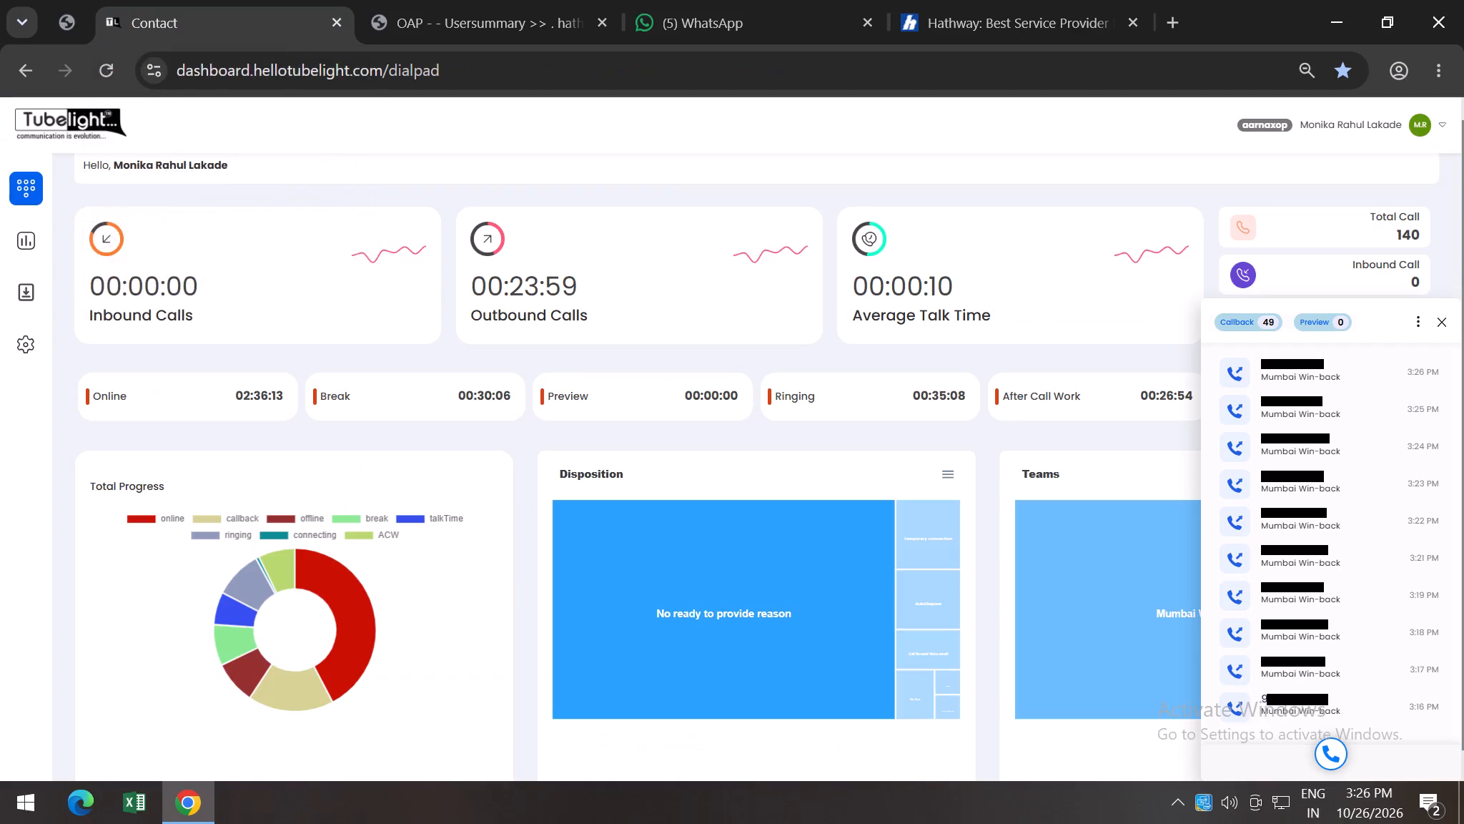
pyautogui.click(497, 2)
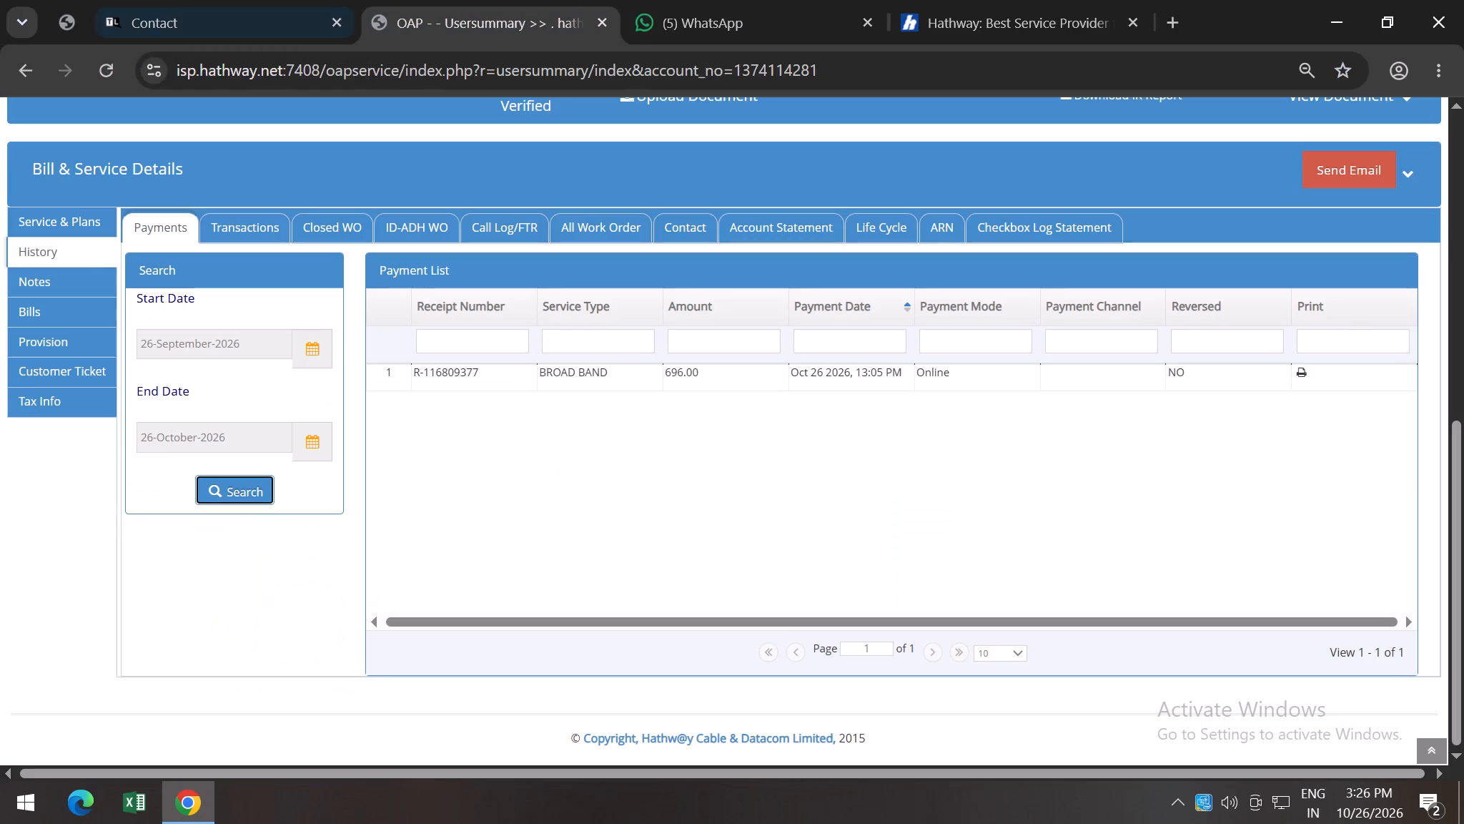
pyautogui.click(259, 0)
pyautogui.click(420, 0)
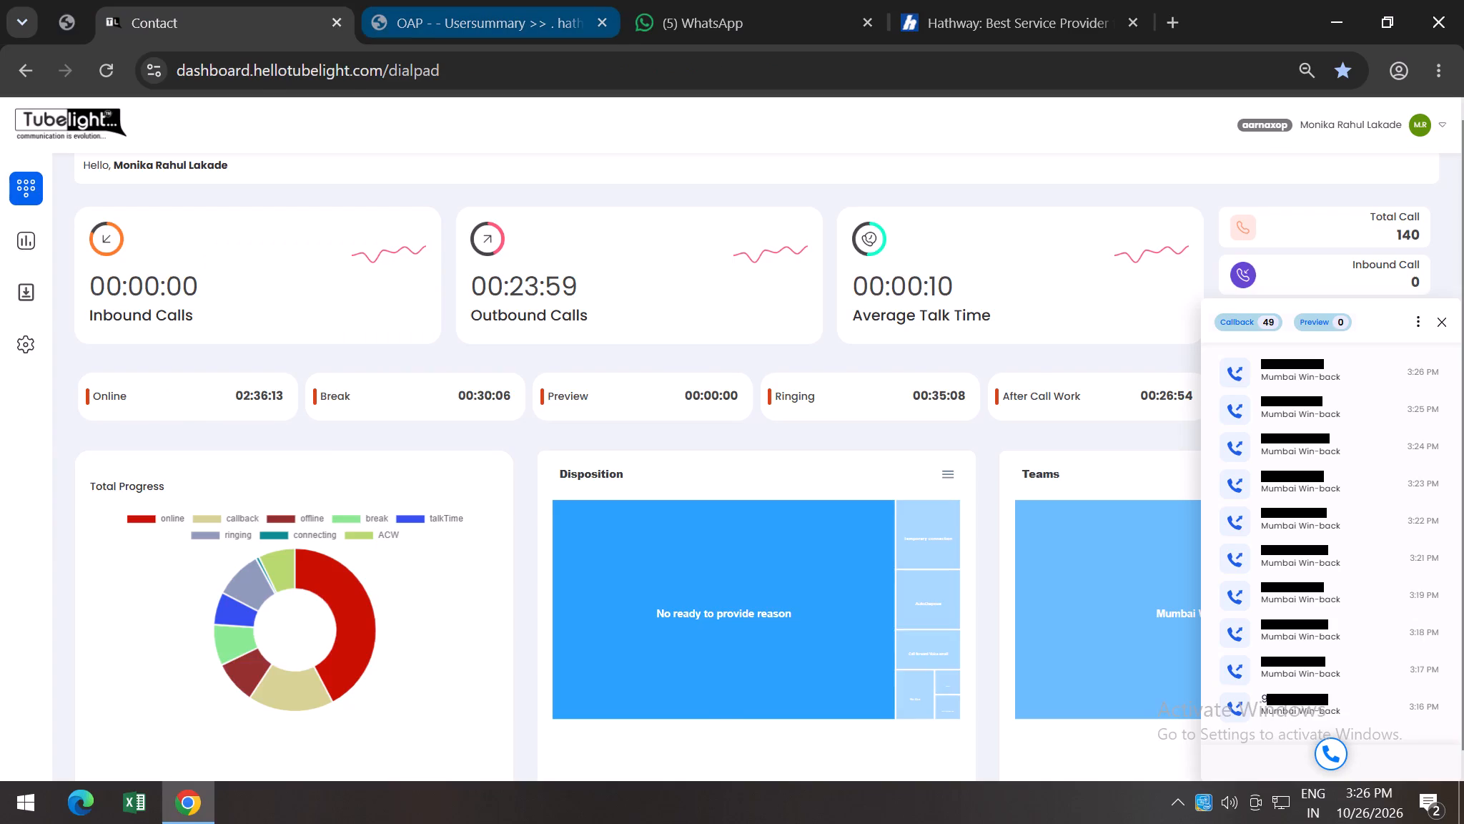
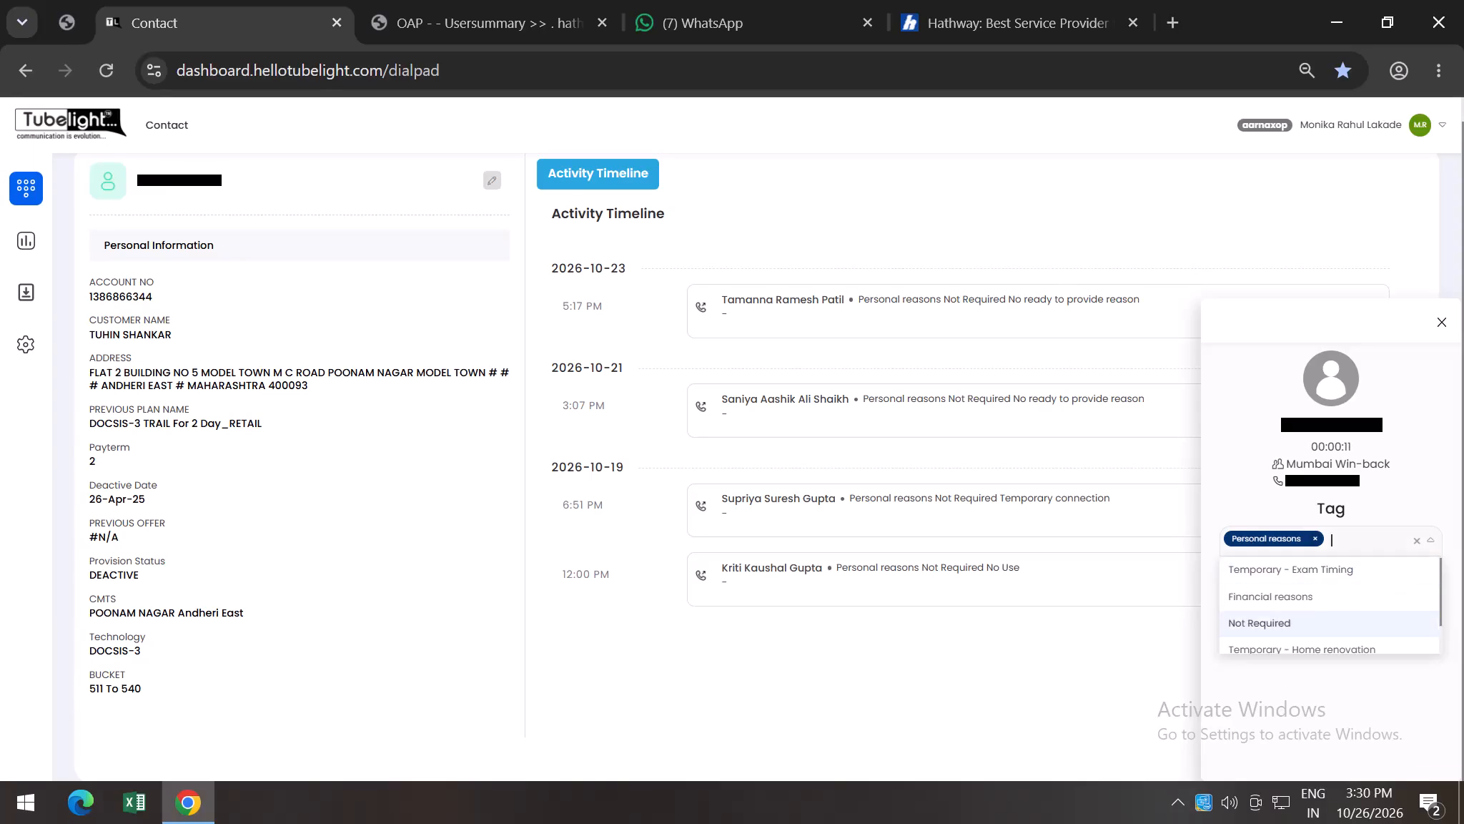
# Add the tags Not Required and No ready to provide reason to the Mumbai Win-back call review, and submit it without a comment.
pyautogui.moveTo(1289, 619); pyautogui.dragTo(1295, 599)
pyautogui.click(1315, 569)
pyautogui.click(1304, 620)
pyautogui.click(1290, 657)
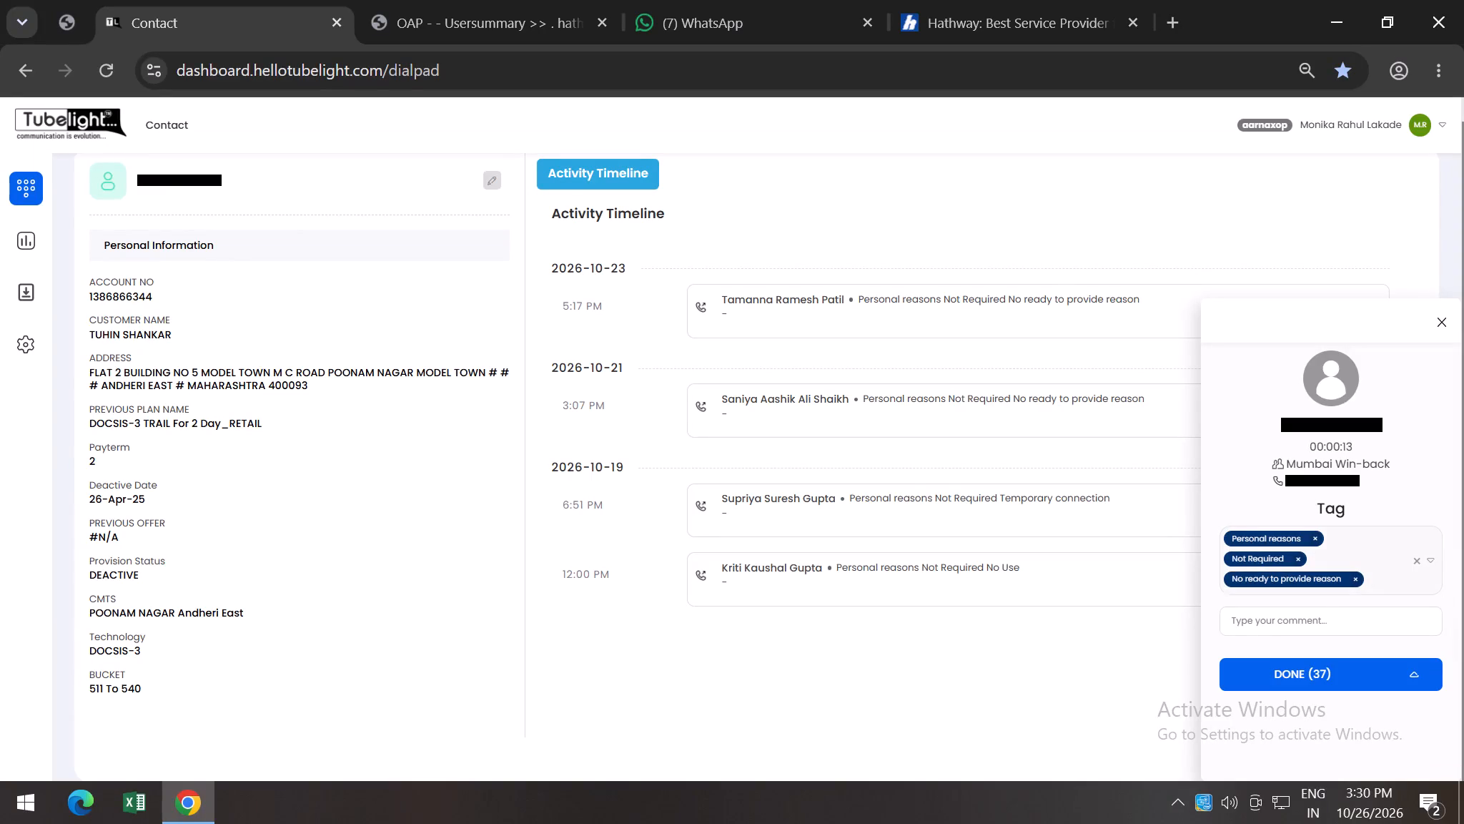
pyautogui.click(1261, 662)
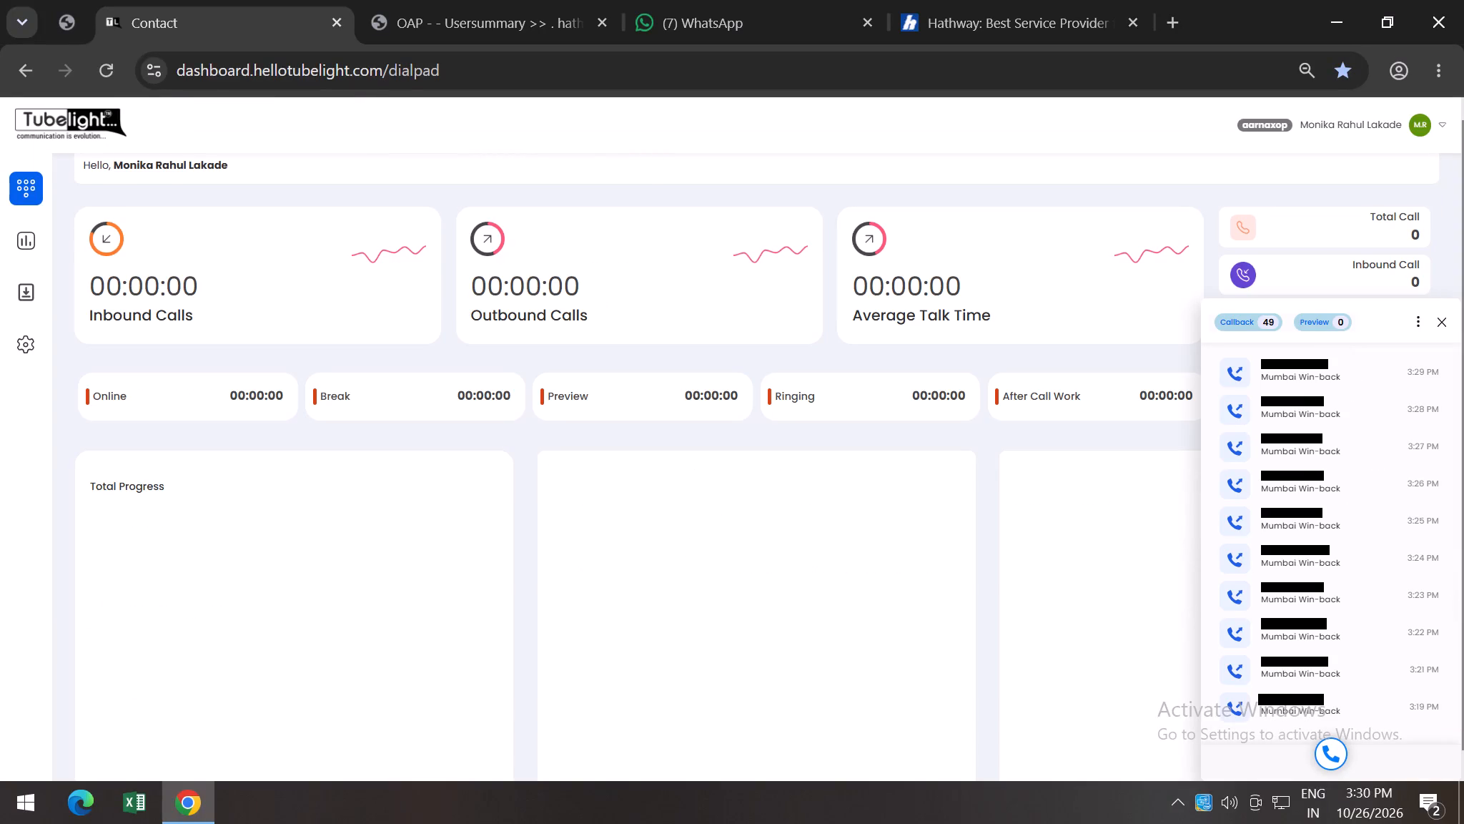
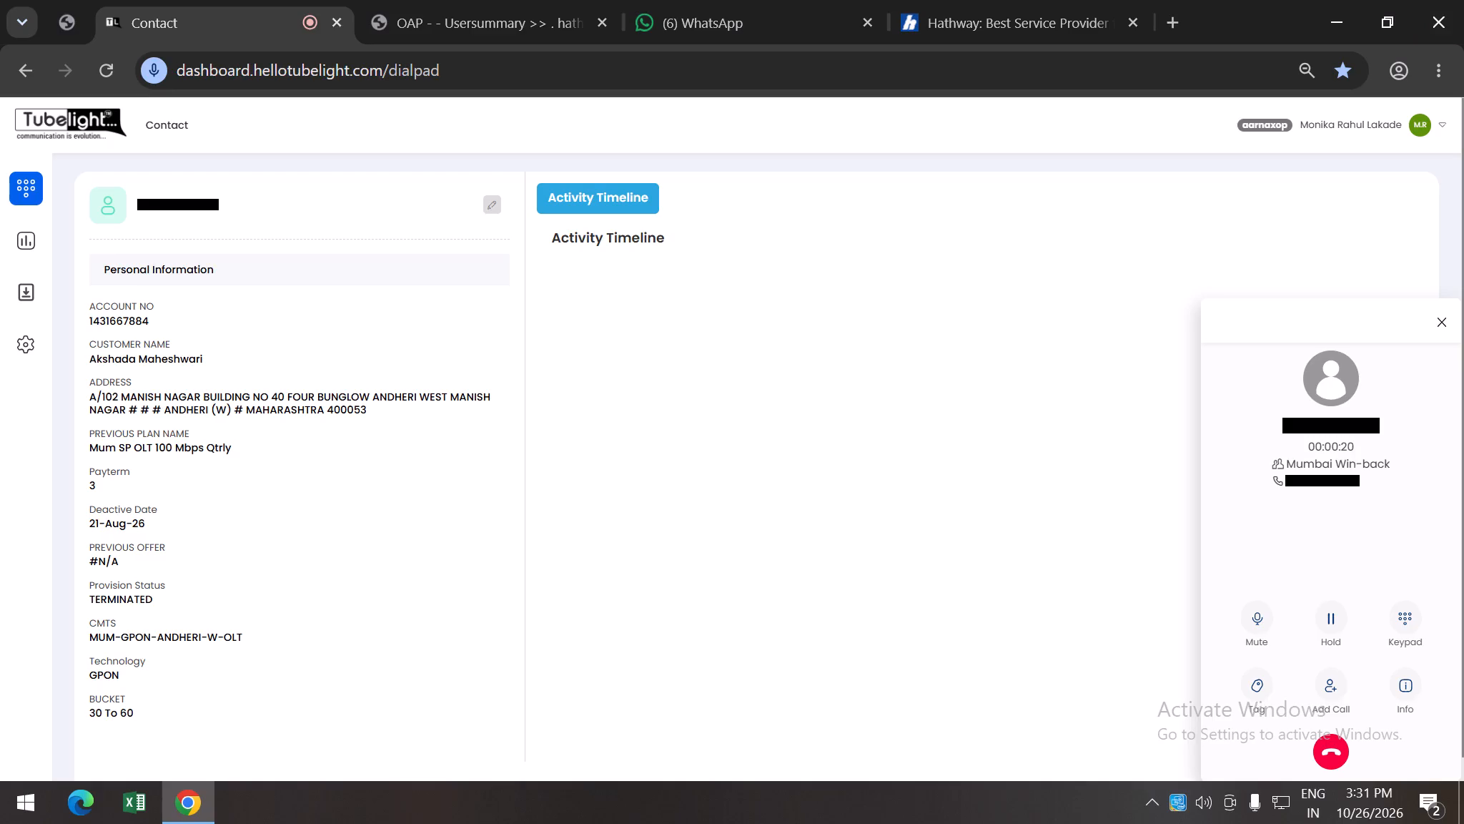
# Tag the Mumbai Win-back call's review as Personal reasons.
pyautogui.click(1287, 548)
pyautogui.scroll(-1, 1300, 607)
pyautogui.click(1300, 607)
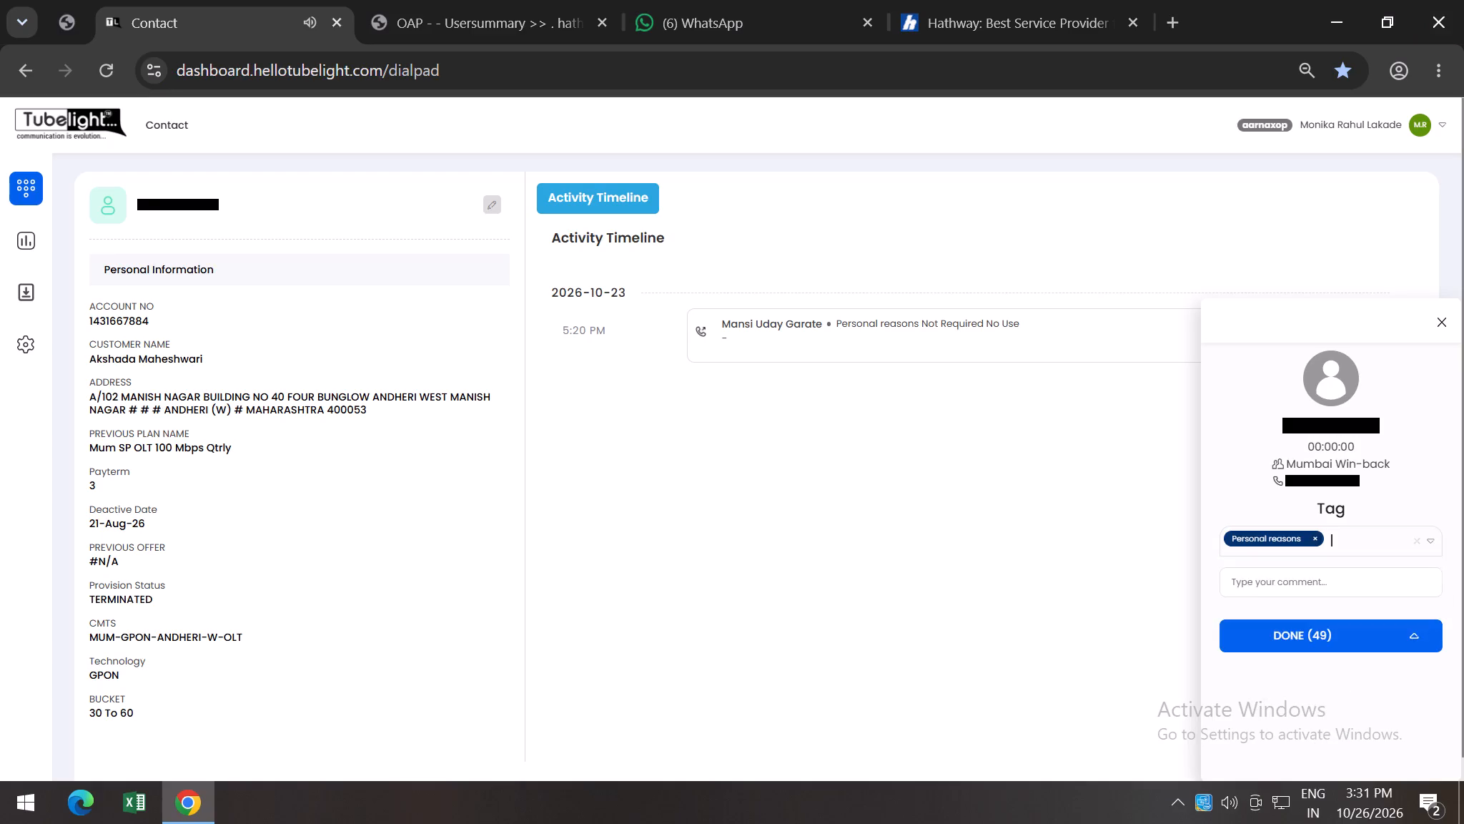
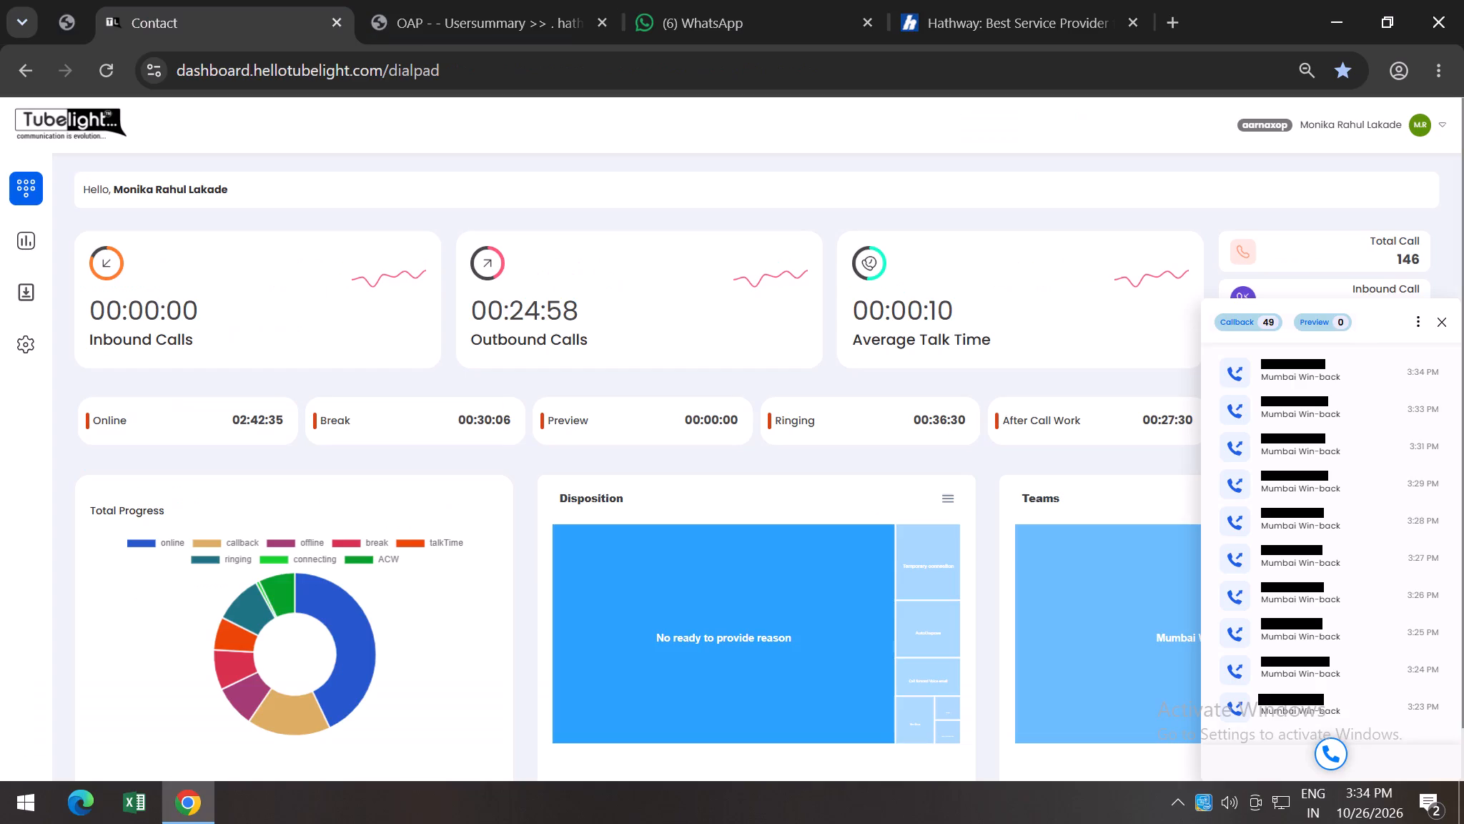
pyautogui.click(490, 9)
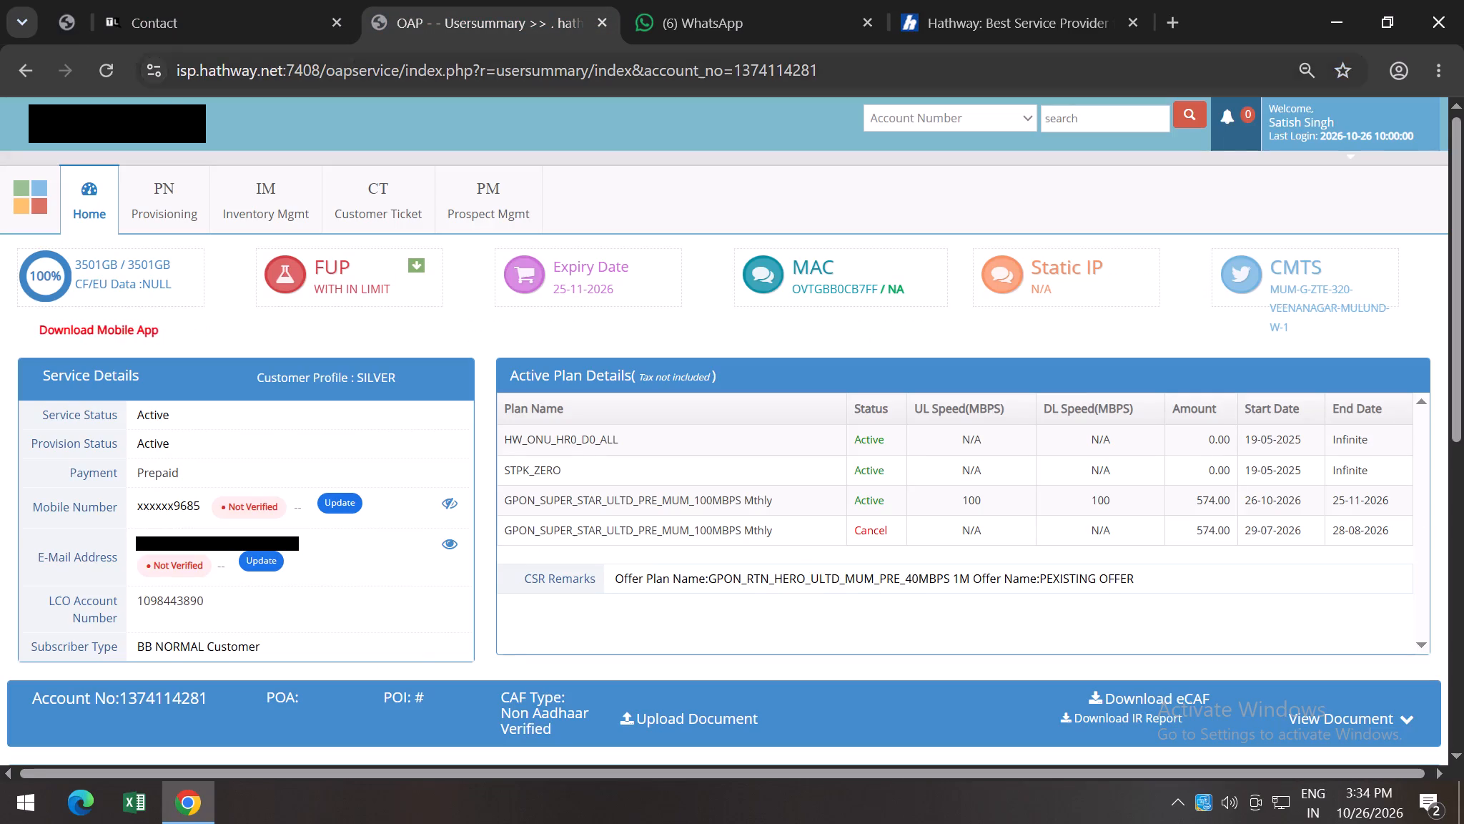
pyautogui.click(240, 0)
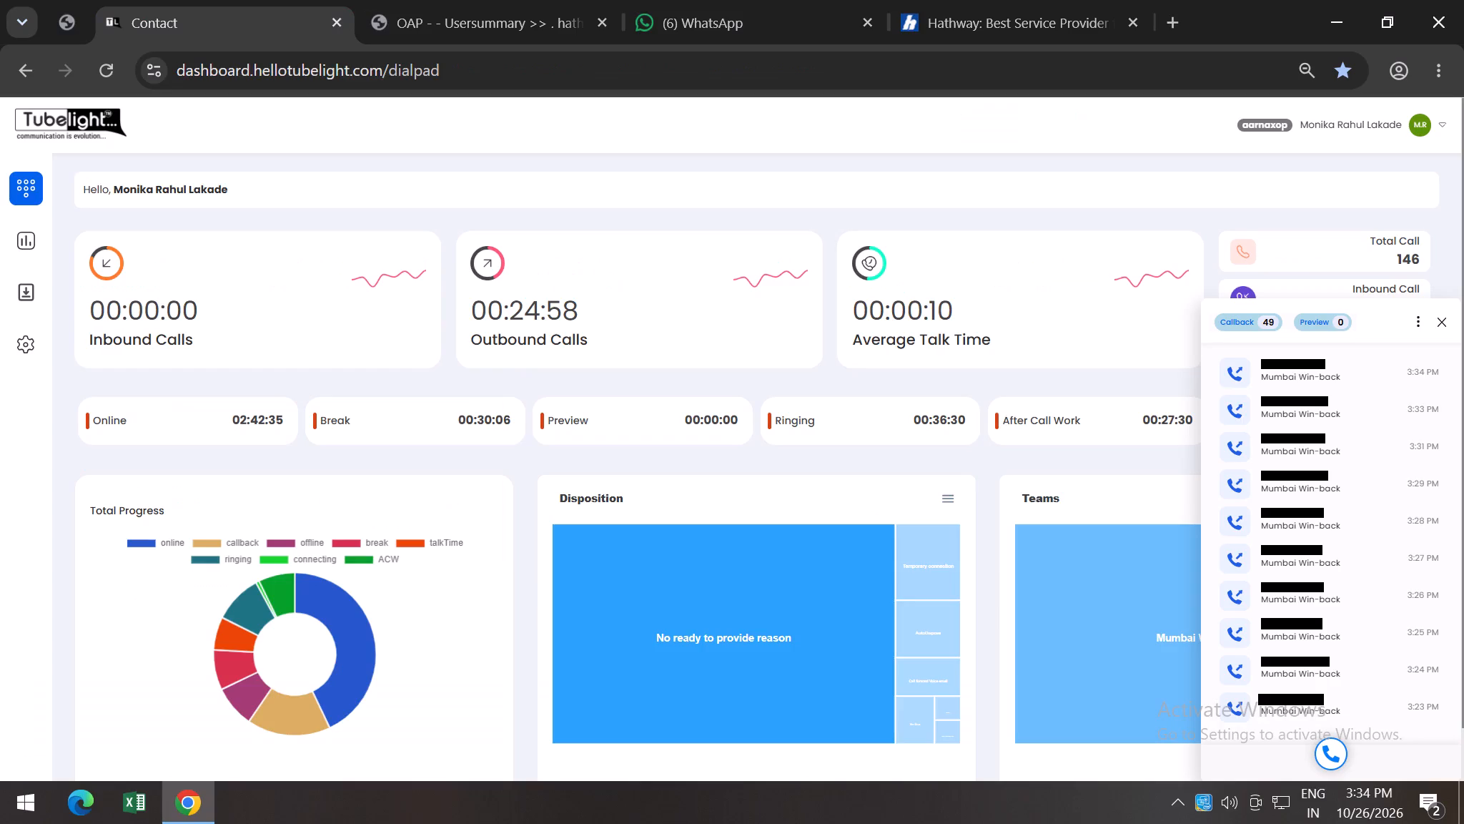
pyautogui.click(1047, 0)
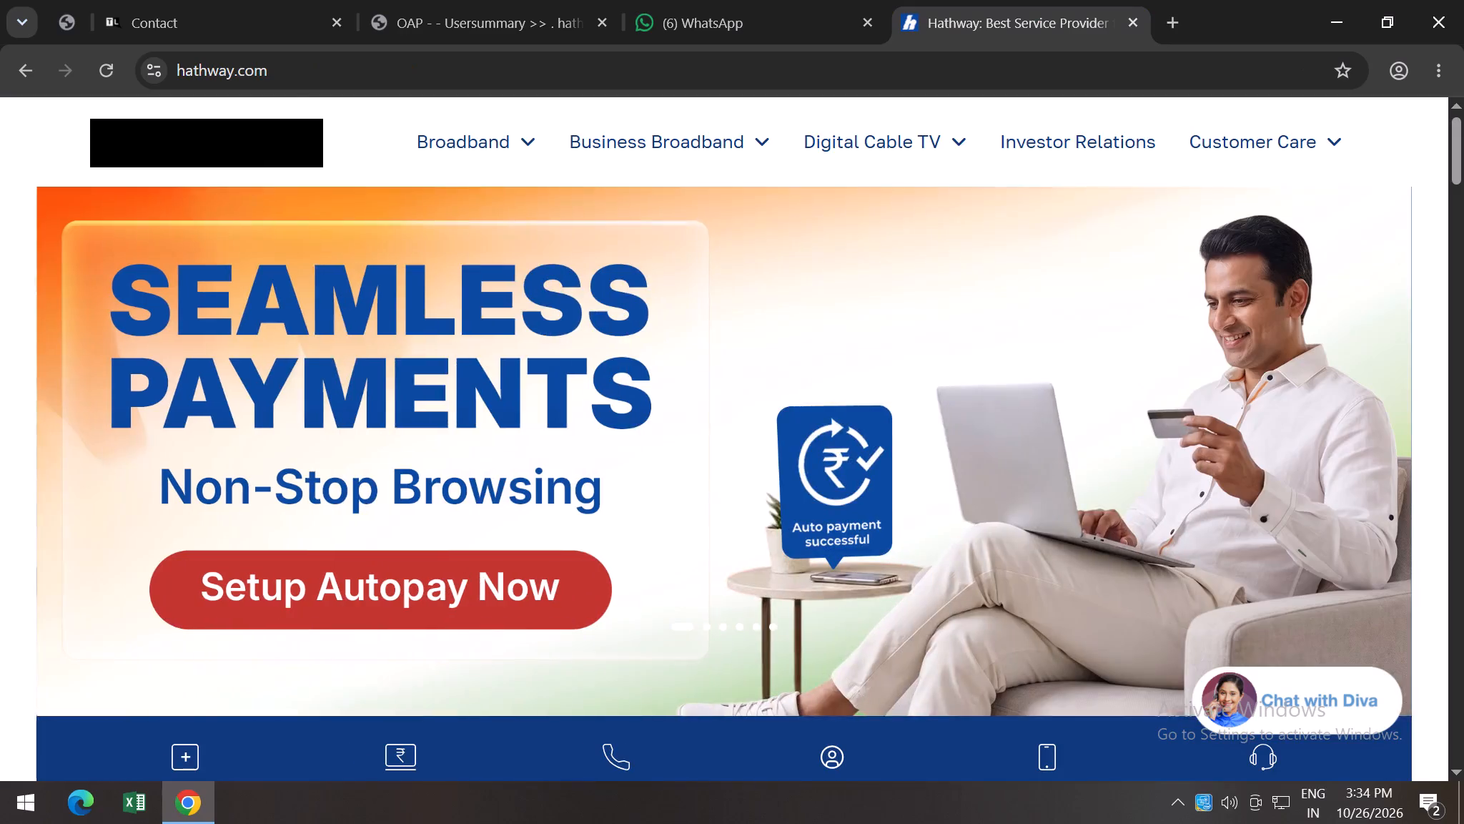
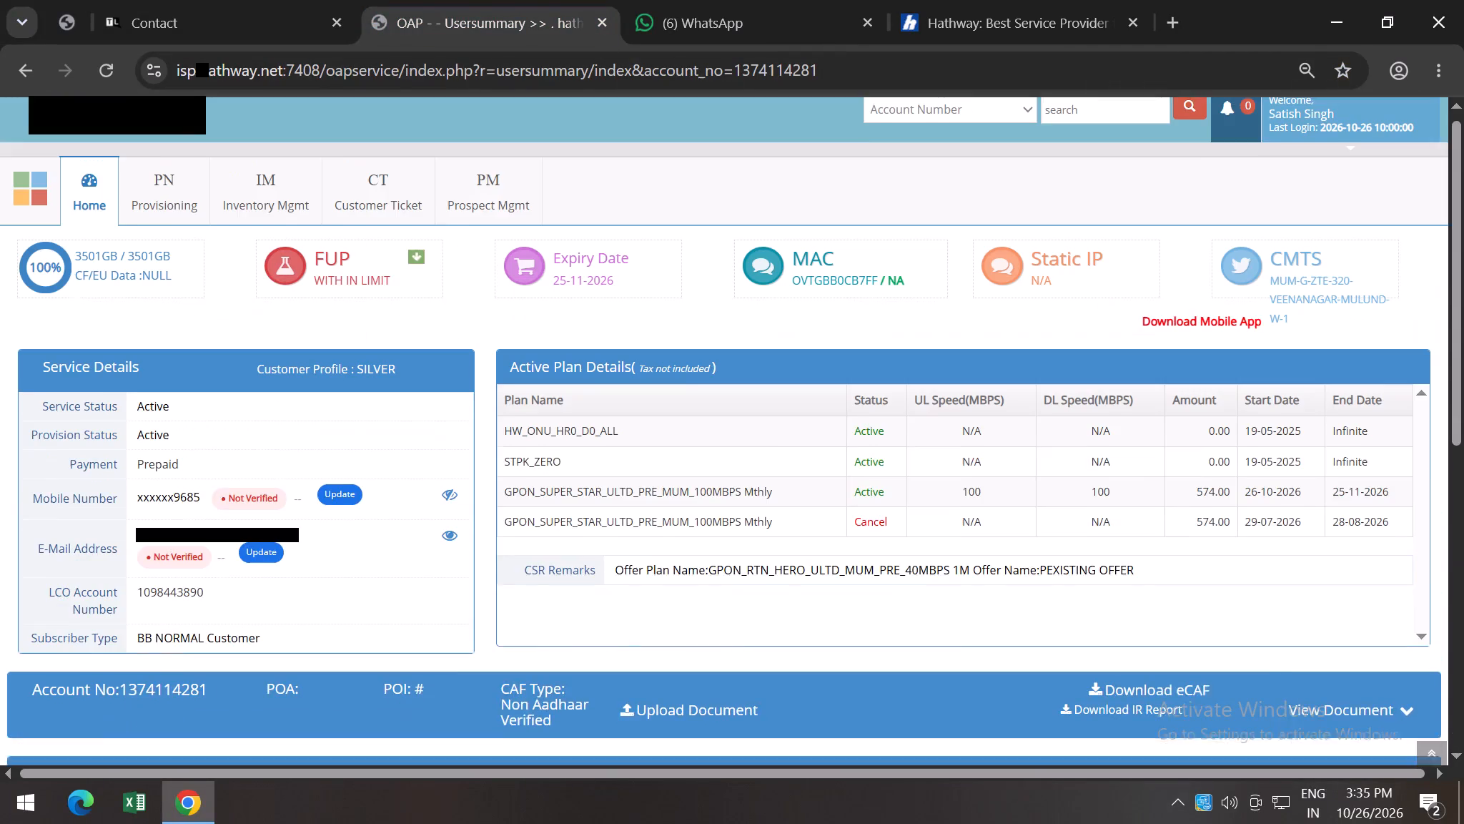
# Copy the newest Mumbai Win-back contact's number from the Tubelight callback list and look up the subscriber in OAP by Registered Mobile Number.
pyautogui.click(234, 0)
pyautogui.doubleClick(1304, 356)
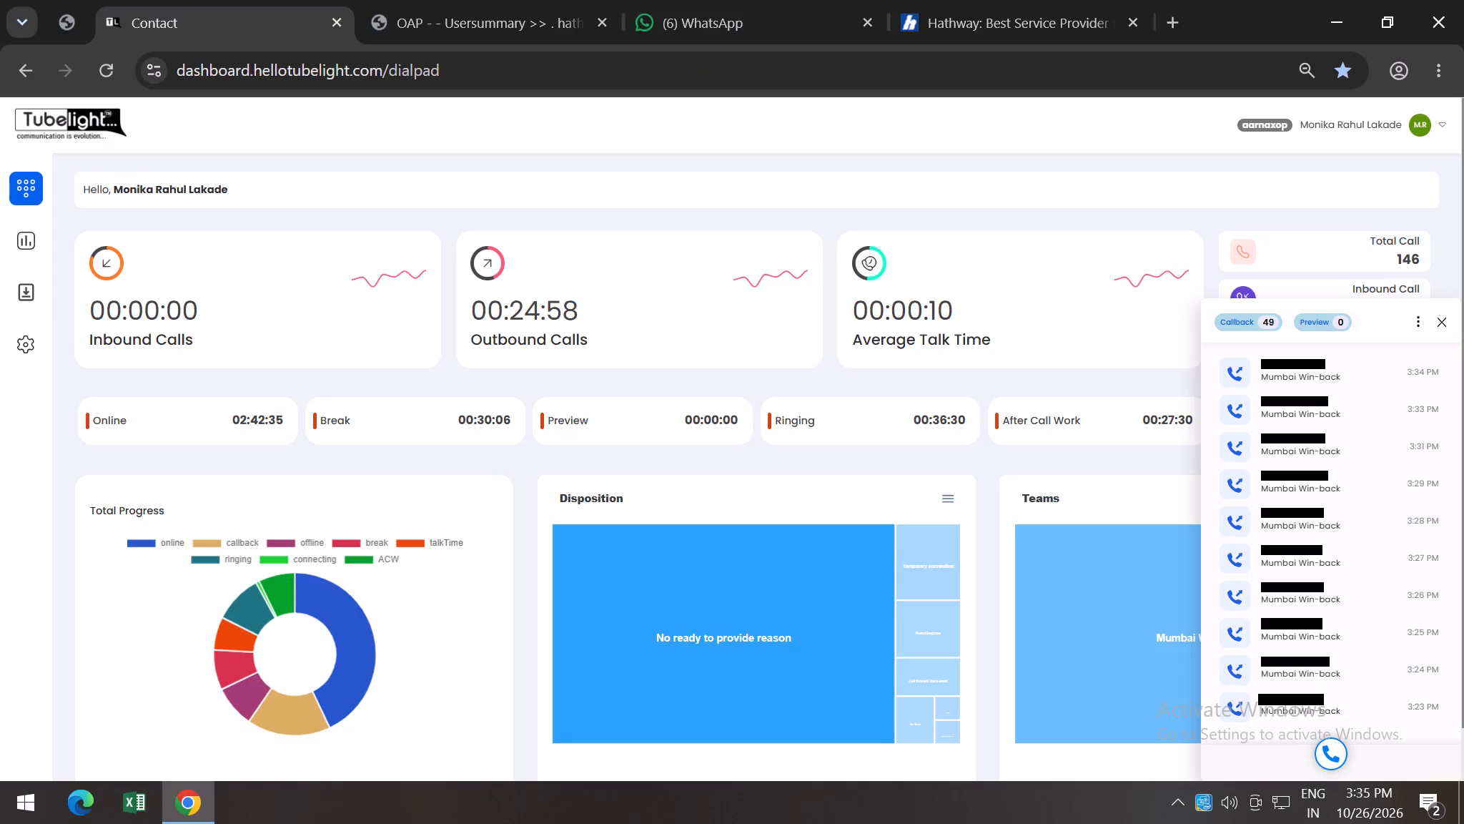
pyautogui.hotkey('ctrl', 'c')
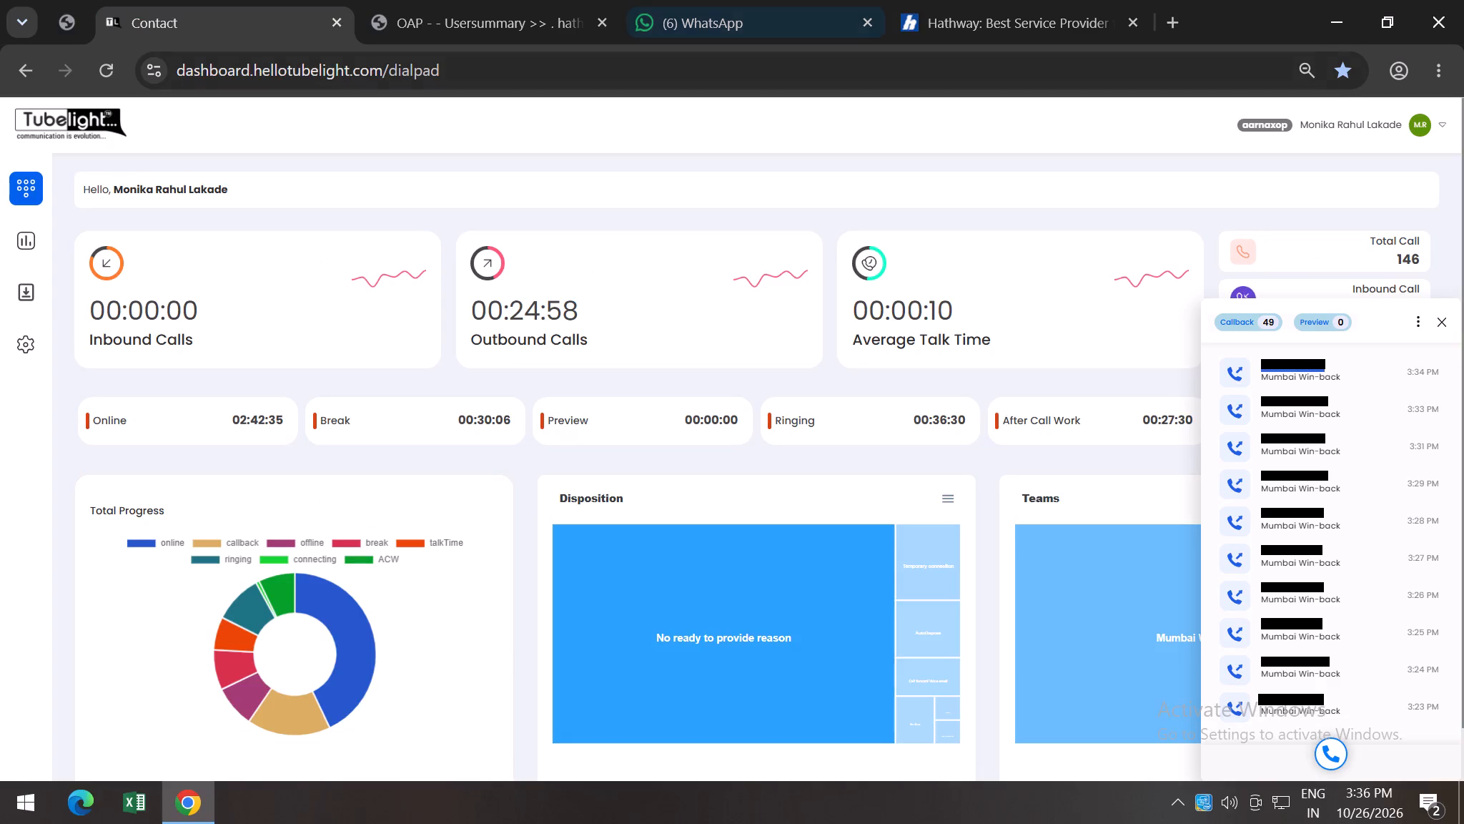
pyautogui.click(491, 18)
pyautogui.scroll(2, 1172, 210)
pyautogui.click(1072, 113)
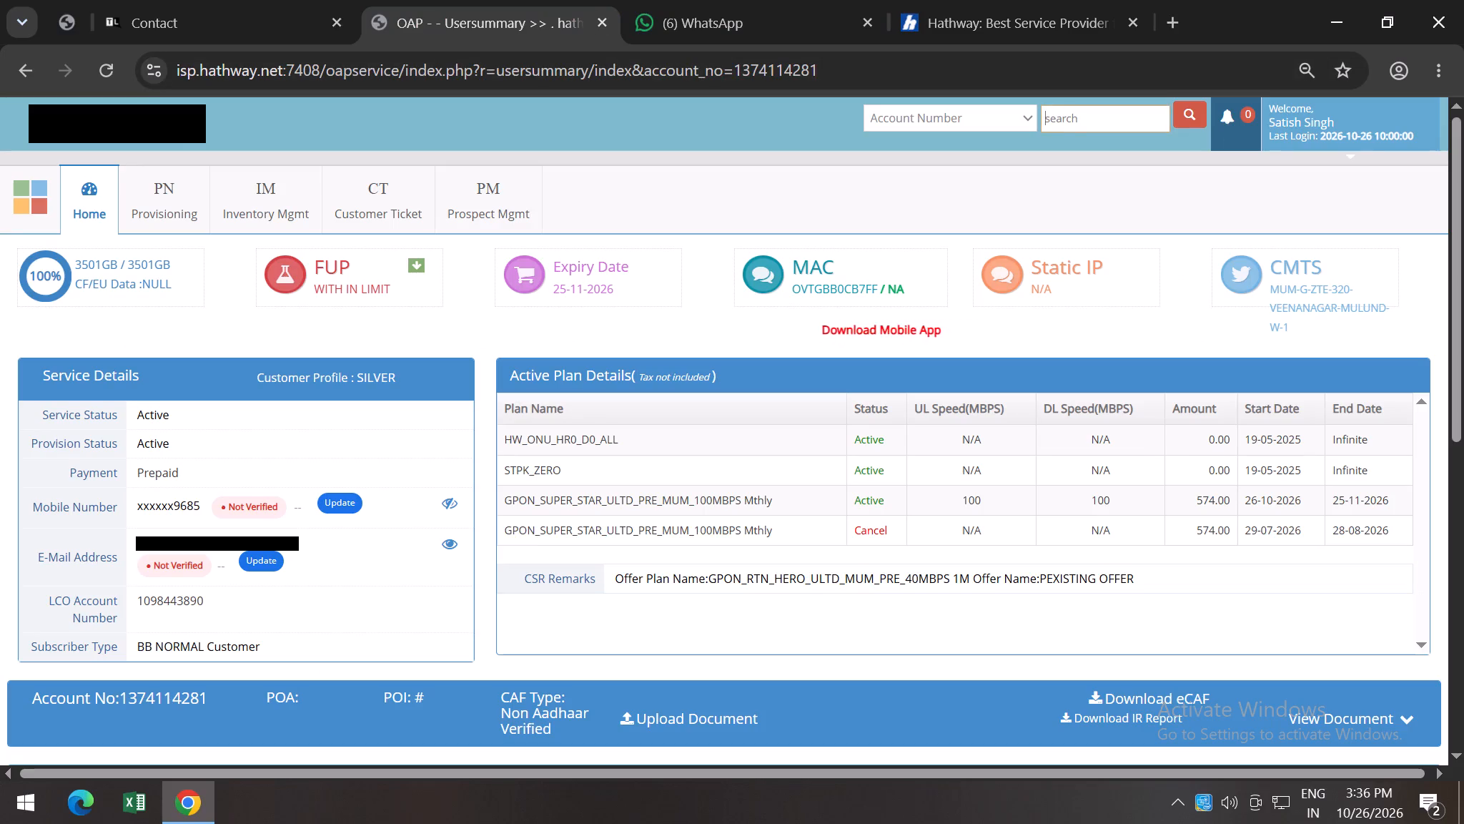
pyautogui.hotkey('ctrl', 'v')
pyautogui.click(1033, 124)
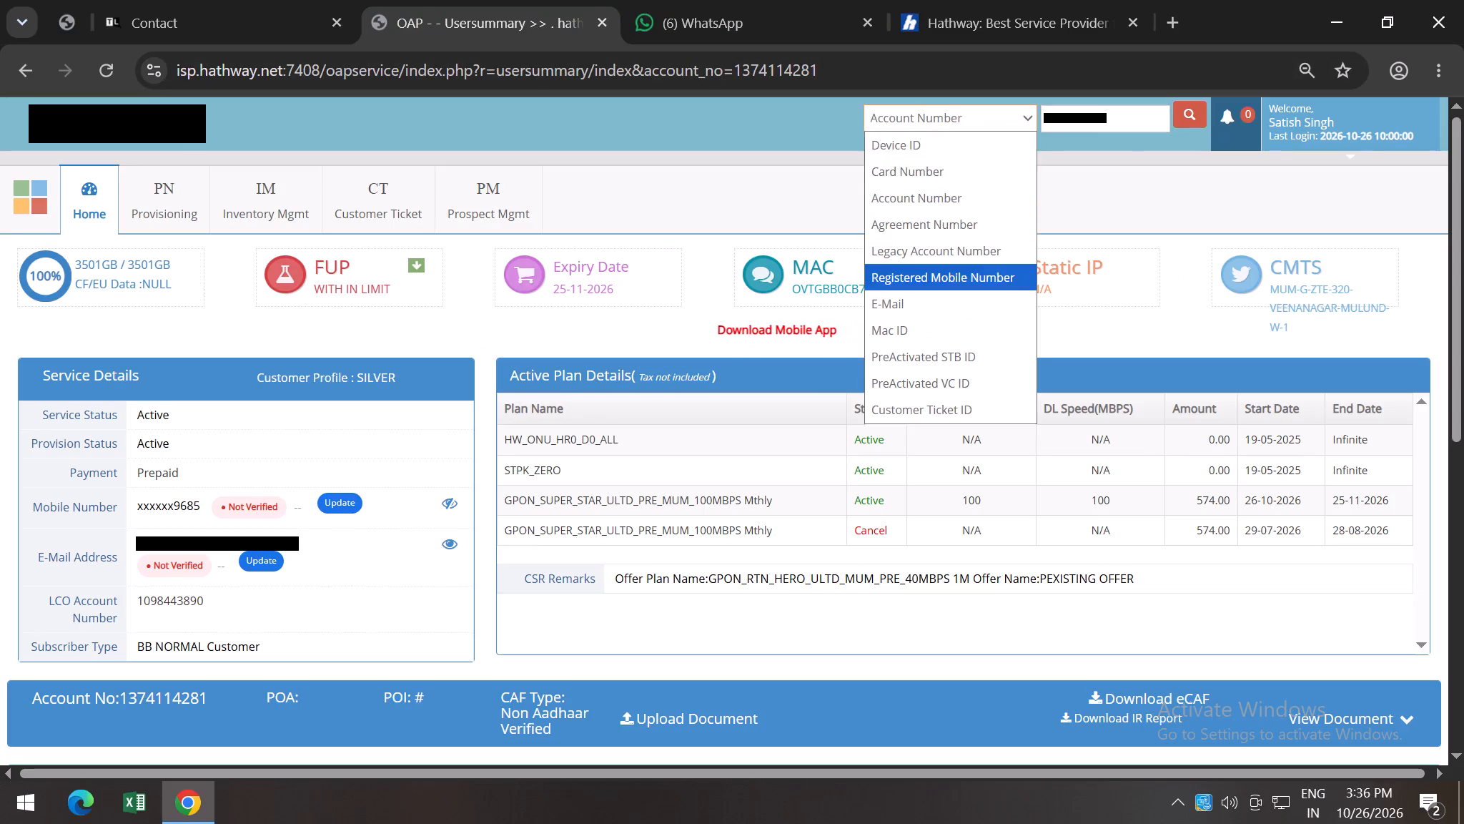
pyautogui.click(996, 269)
pyautogui.click(1176, 118)
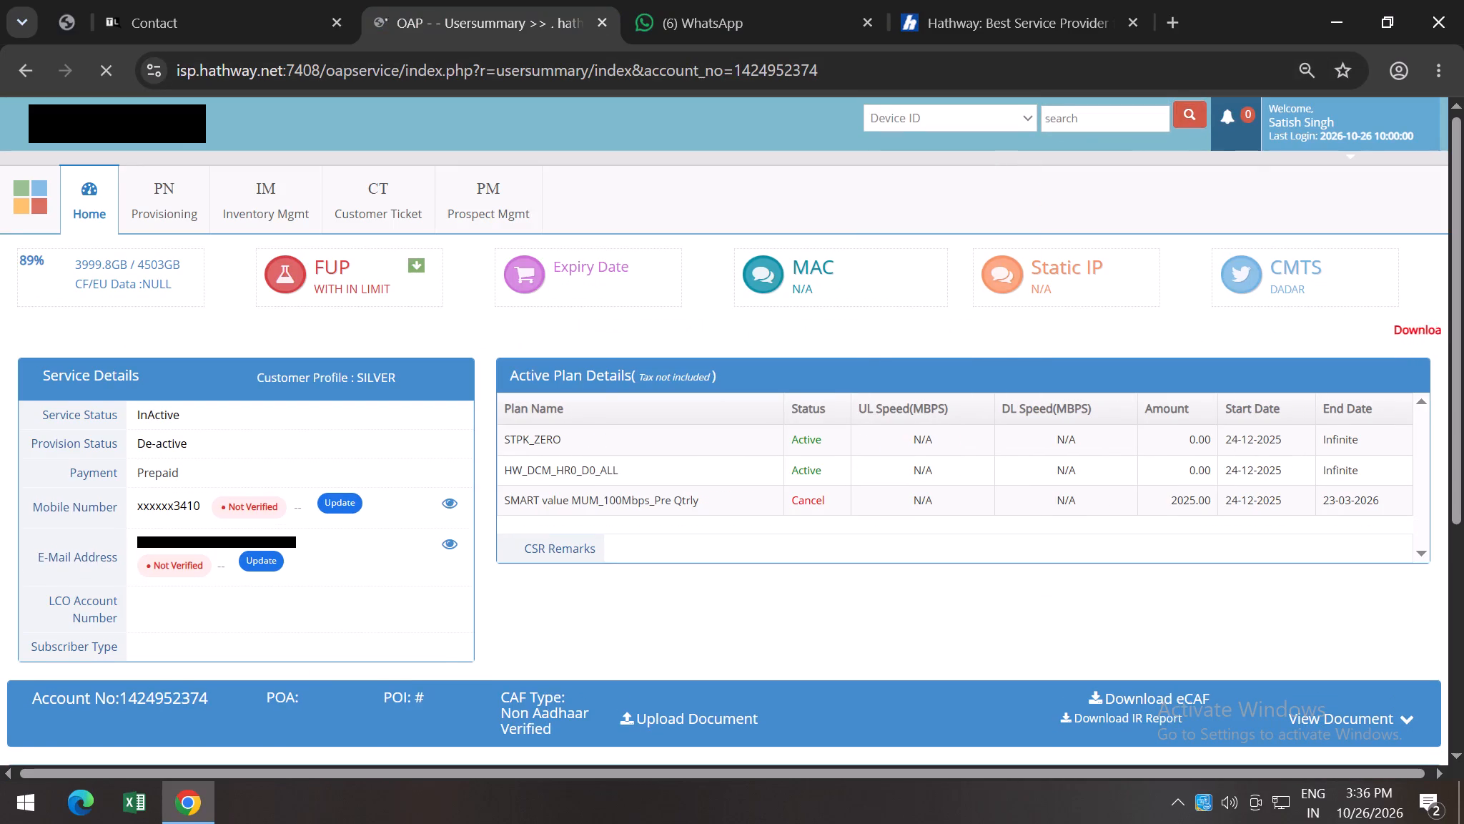
# Reveal the subscriber's masked mobile number and e-mail address in the service details.
pyautogui.click(452, 509)
pyautogui.click(450, 540)
pyautogui.click(449, 541)
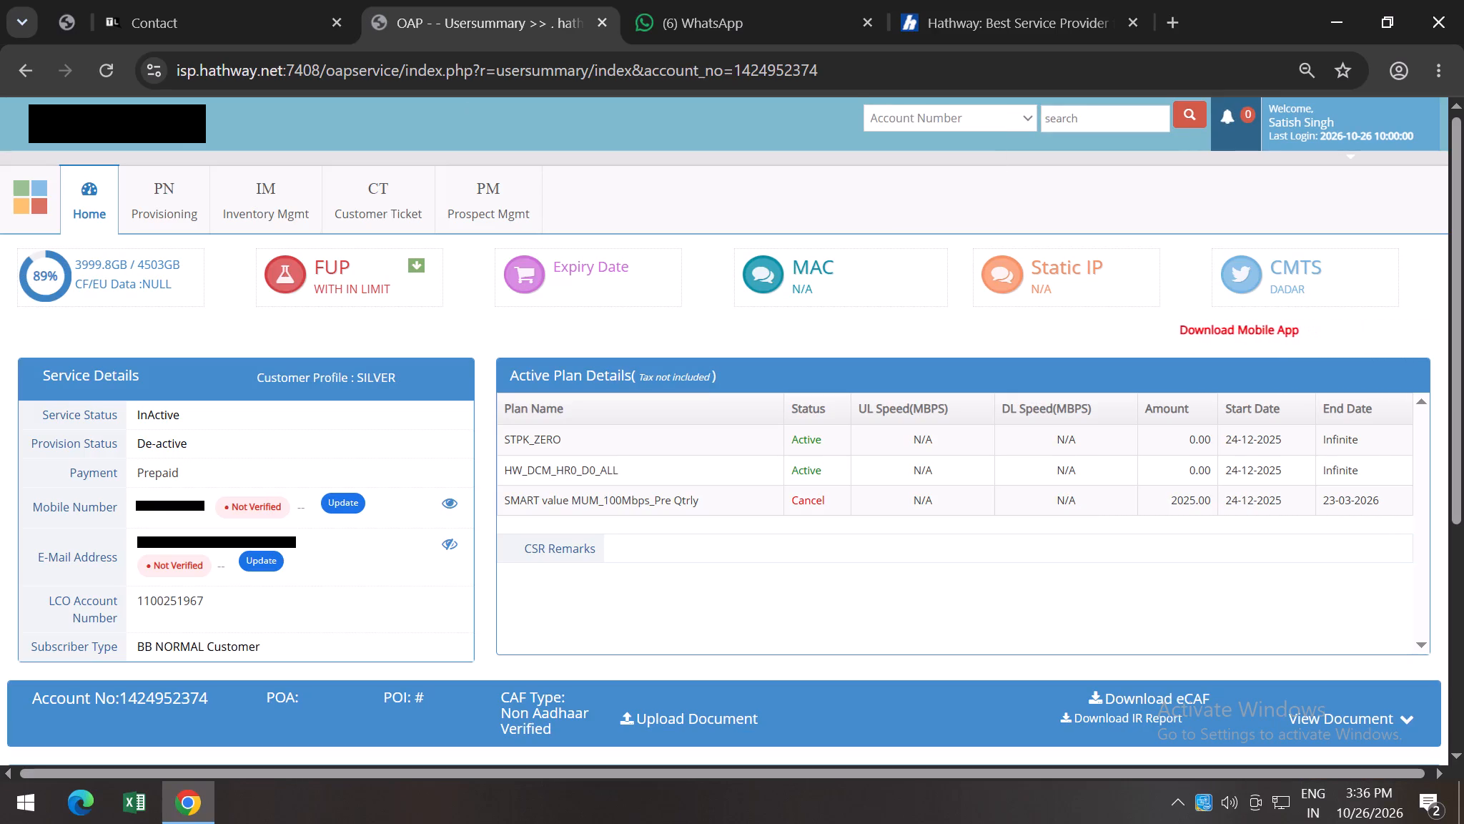
pyautogui.click(449, 541)
# Search the subscriber's payment history with a start date of 17-June-2020 and an end date of 26-October-2026.
pyautogui.scroll(-15, 199, 708)
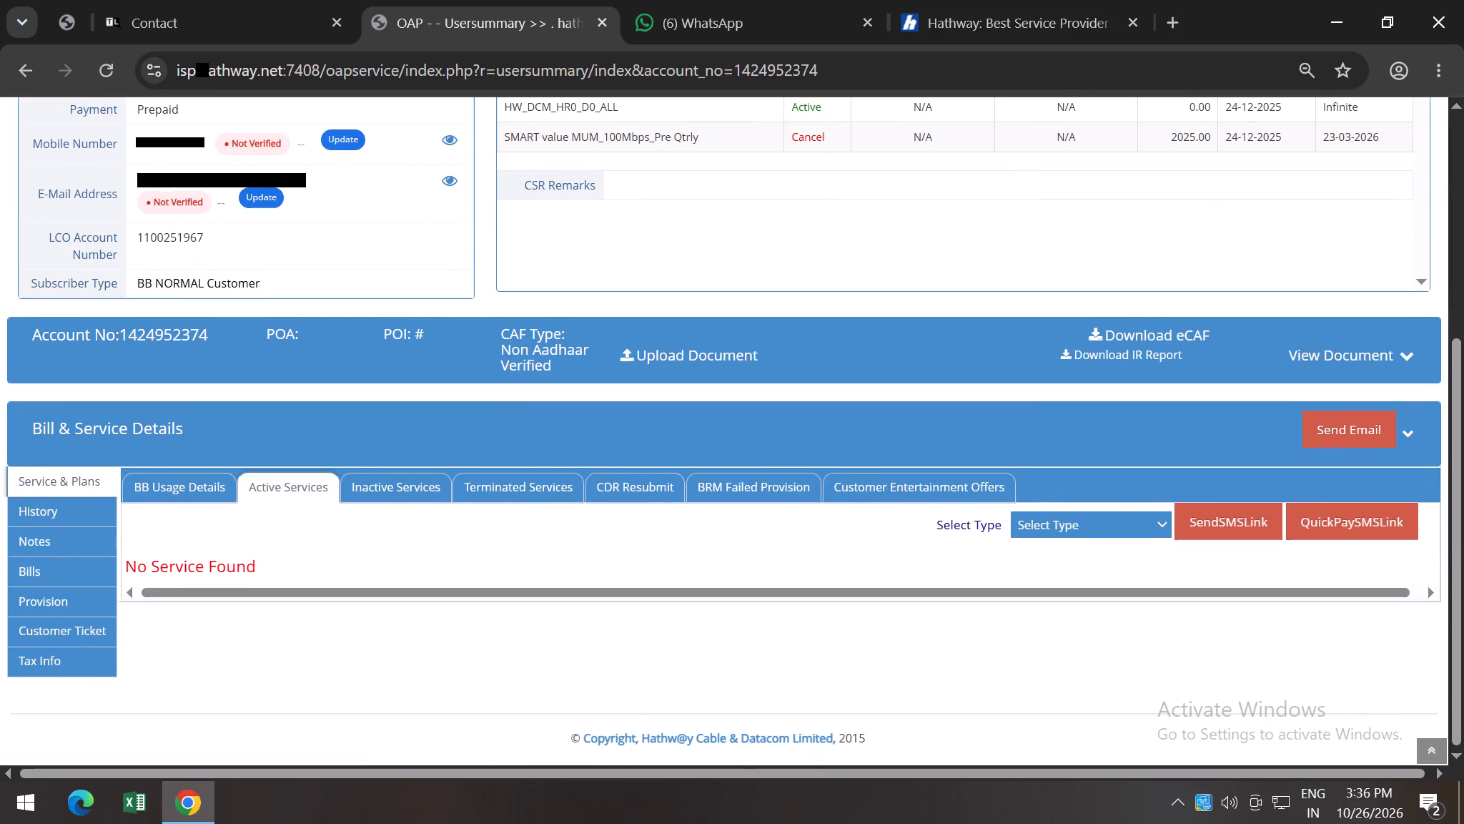
pyautogui.click(66, 504)
pyautogui.click(313, 603)
pyautogui.doubleClick(235, 607)
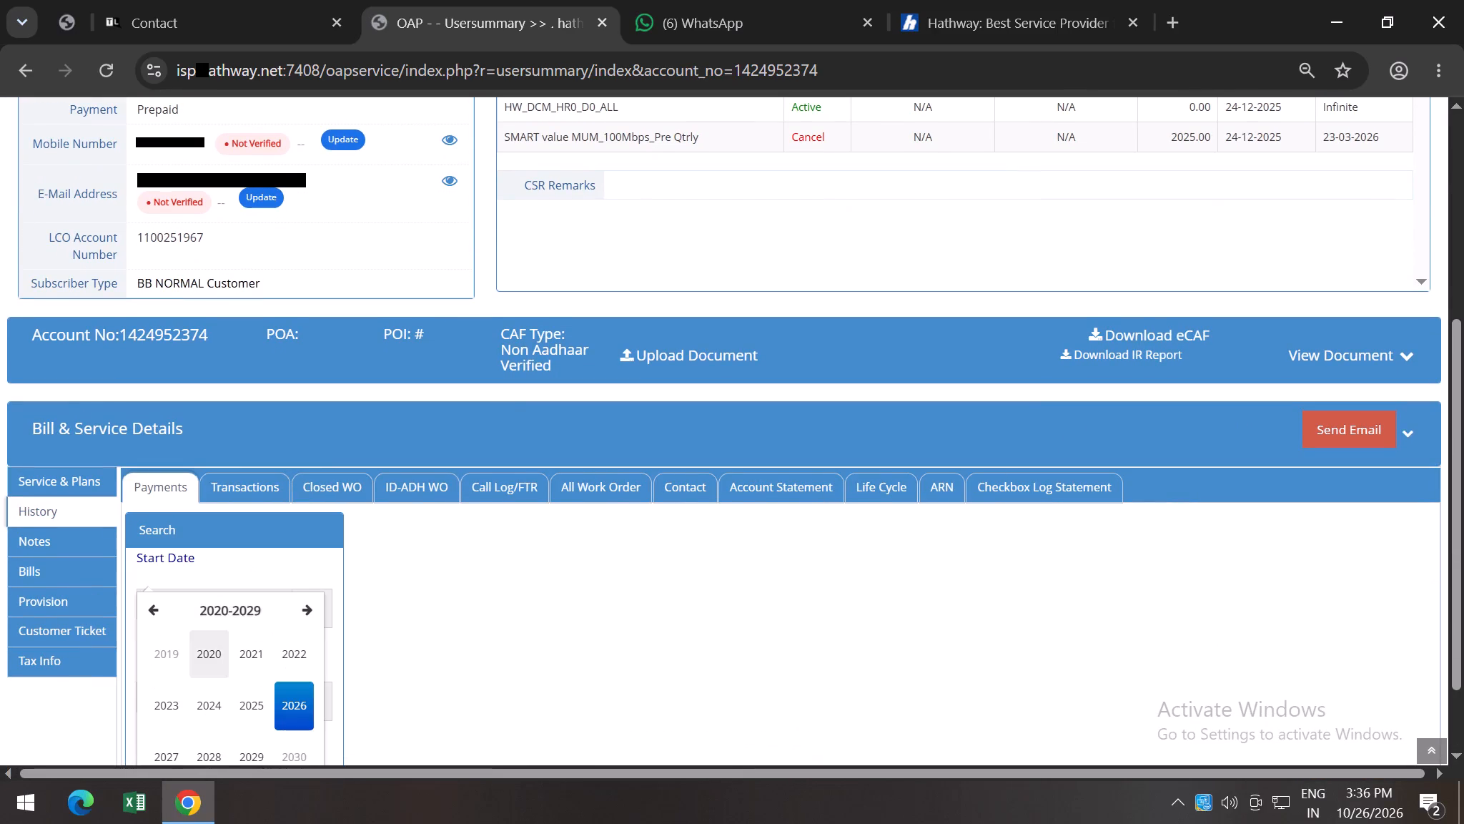
pyautogui.click(210, 657)
pyautogui.click(221, 717)
pyautogui.click(221, 719)
pyautogui.click(247, 737)
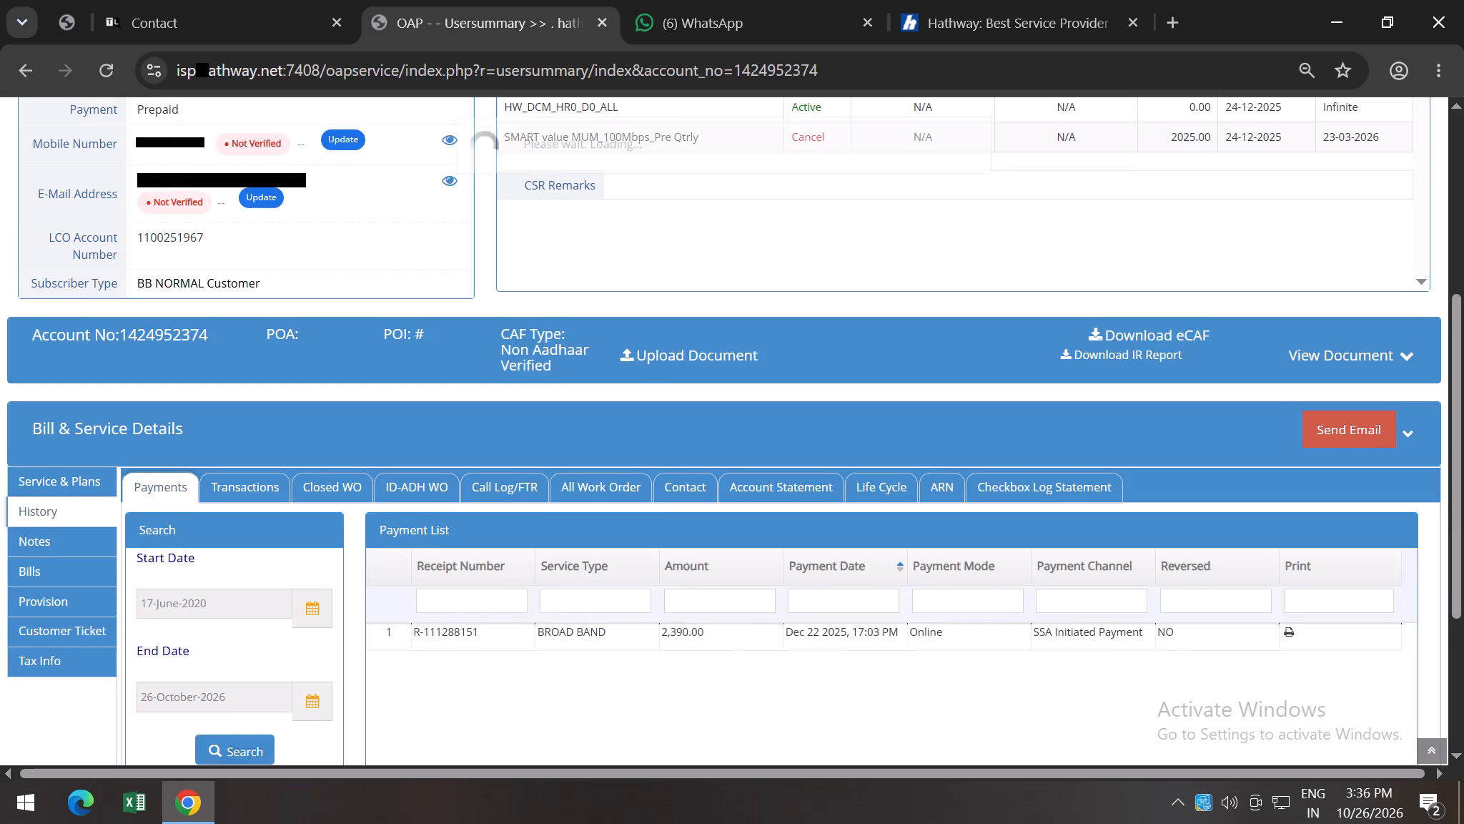
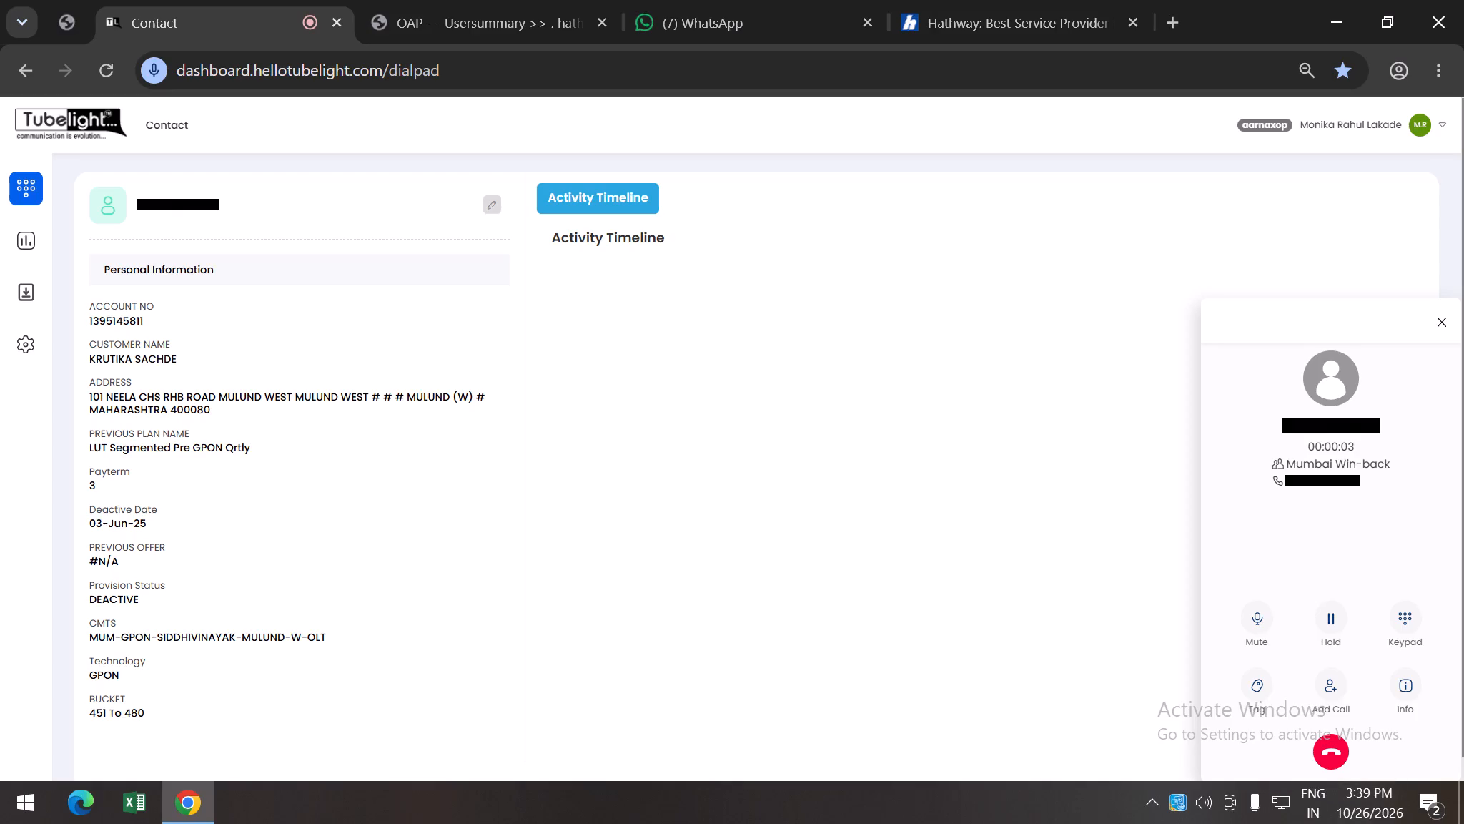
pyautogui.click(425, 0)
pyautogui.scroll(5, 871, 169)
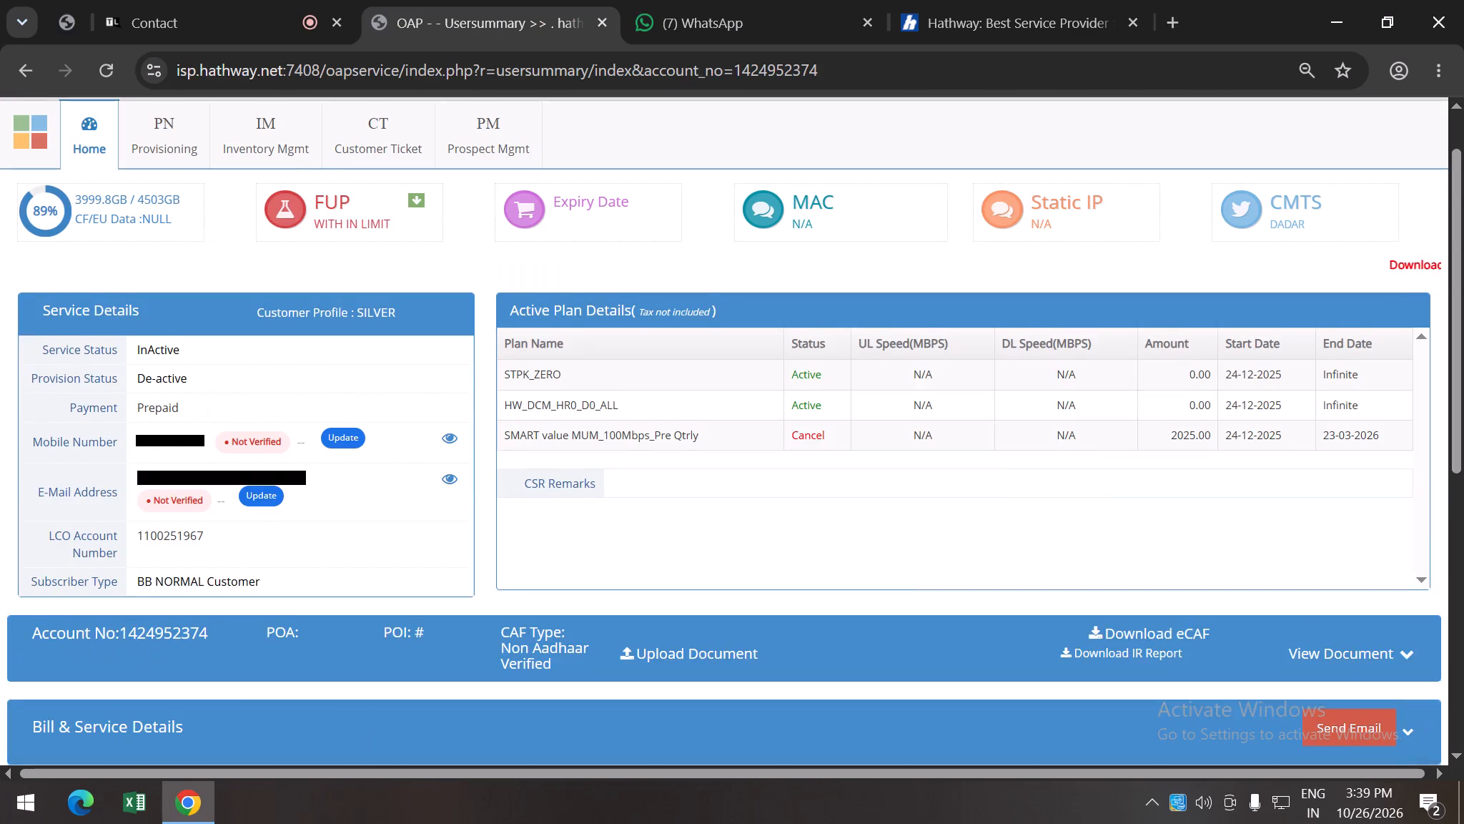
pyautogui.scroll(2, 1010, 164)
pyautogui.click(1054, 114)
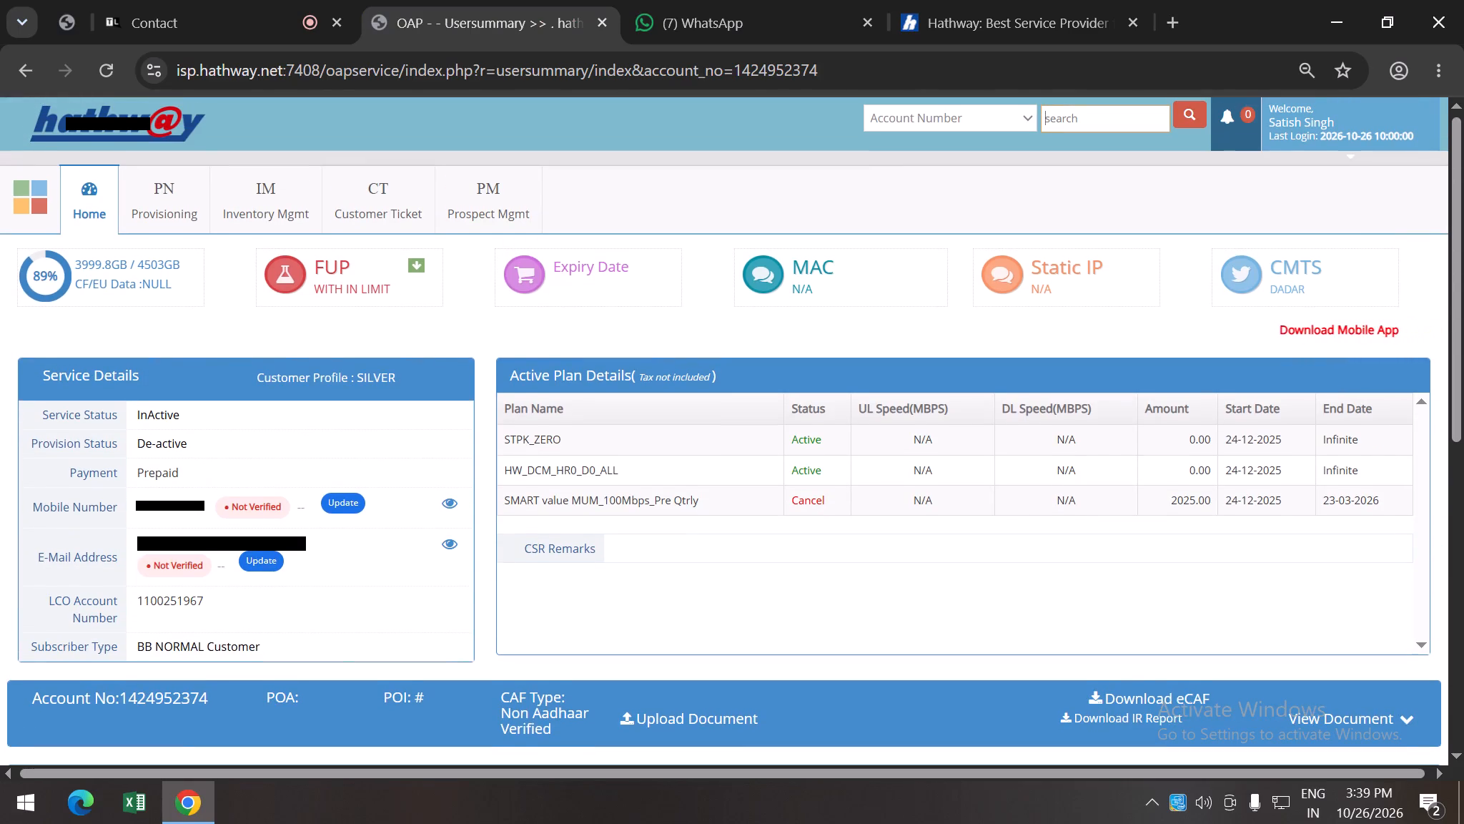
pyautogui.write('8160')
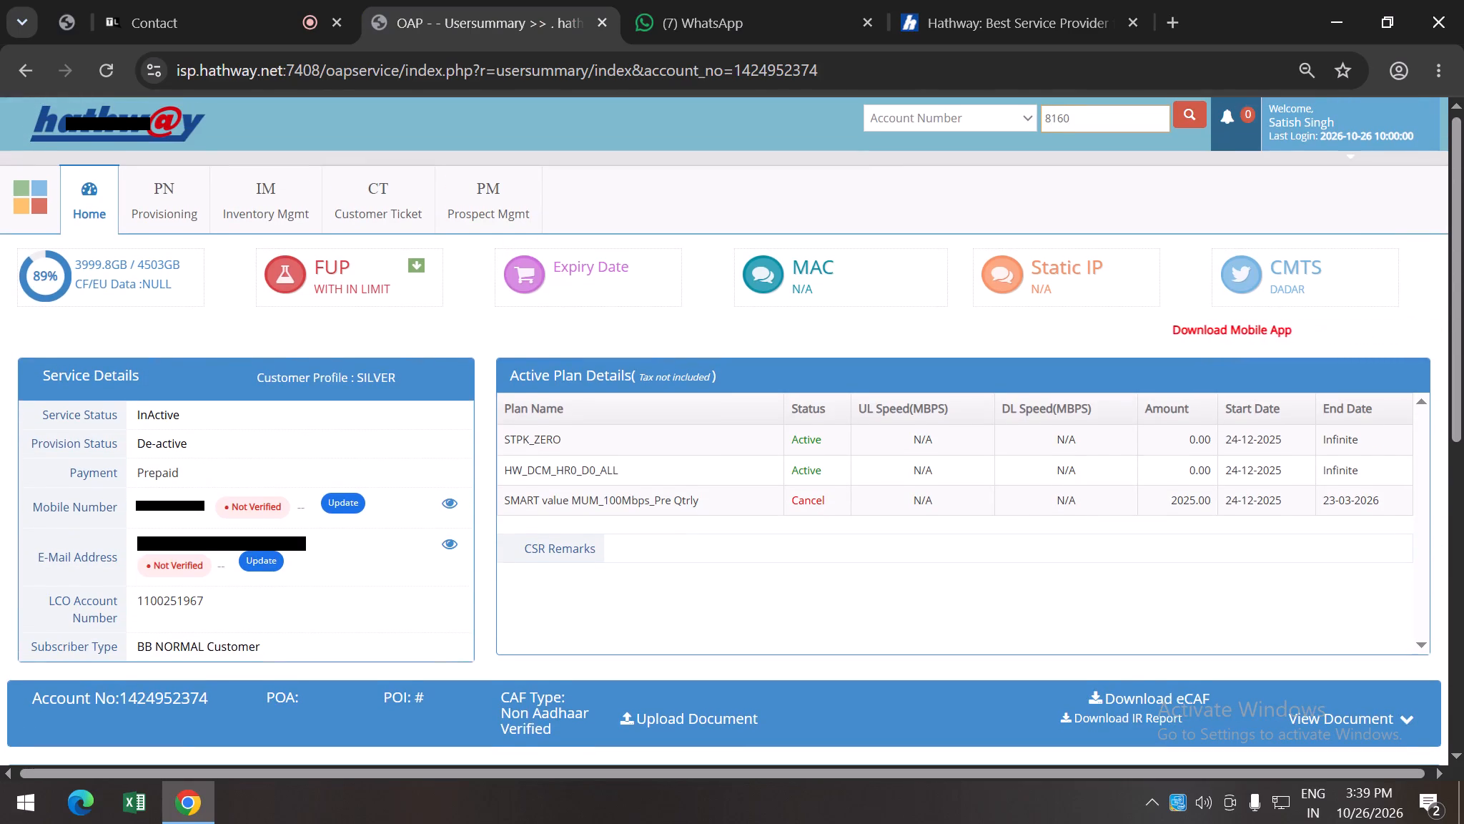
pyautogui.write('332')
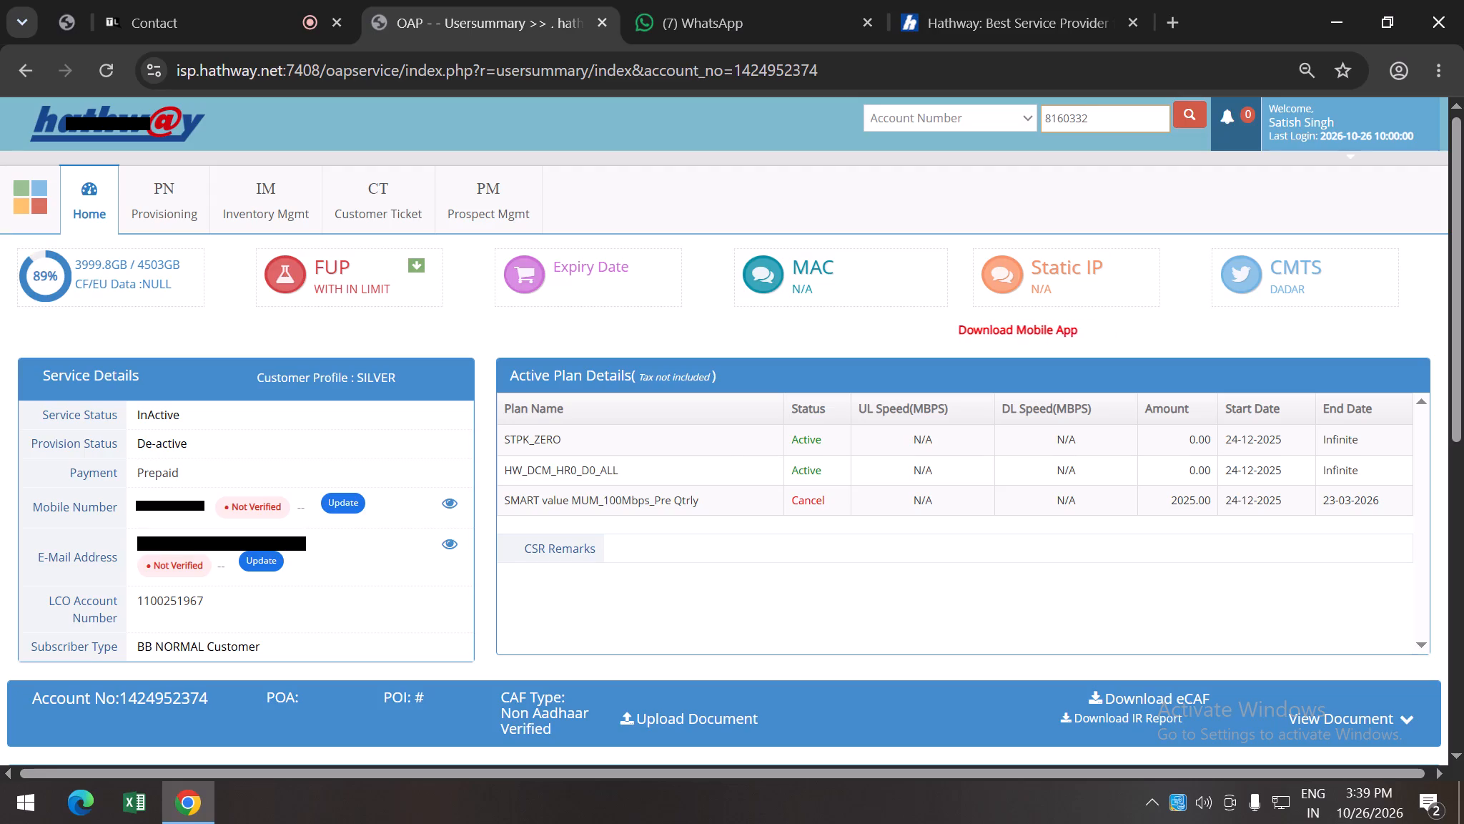
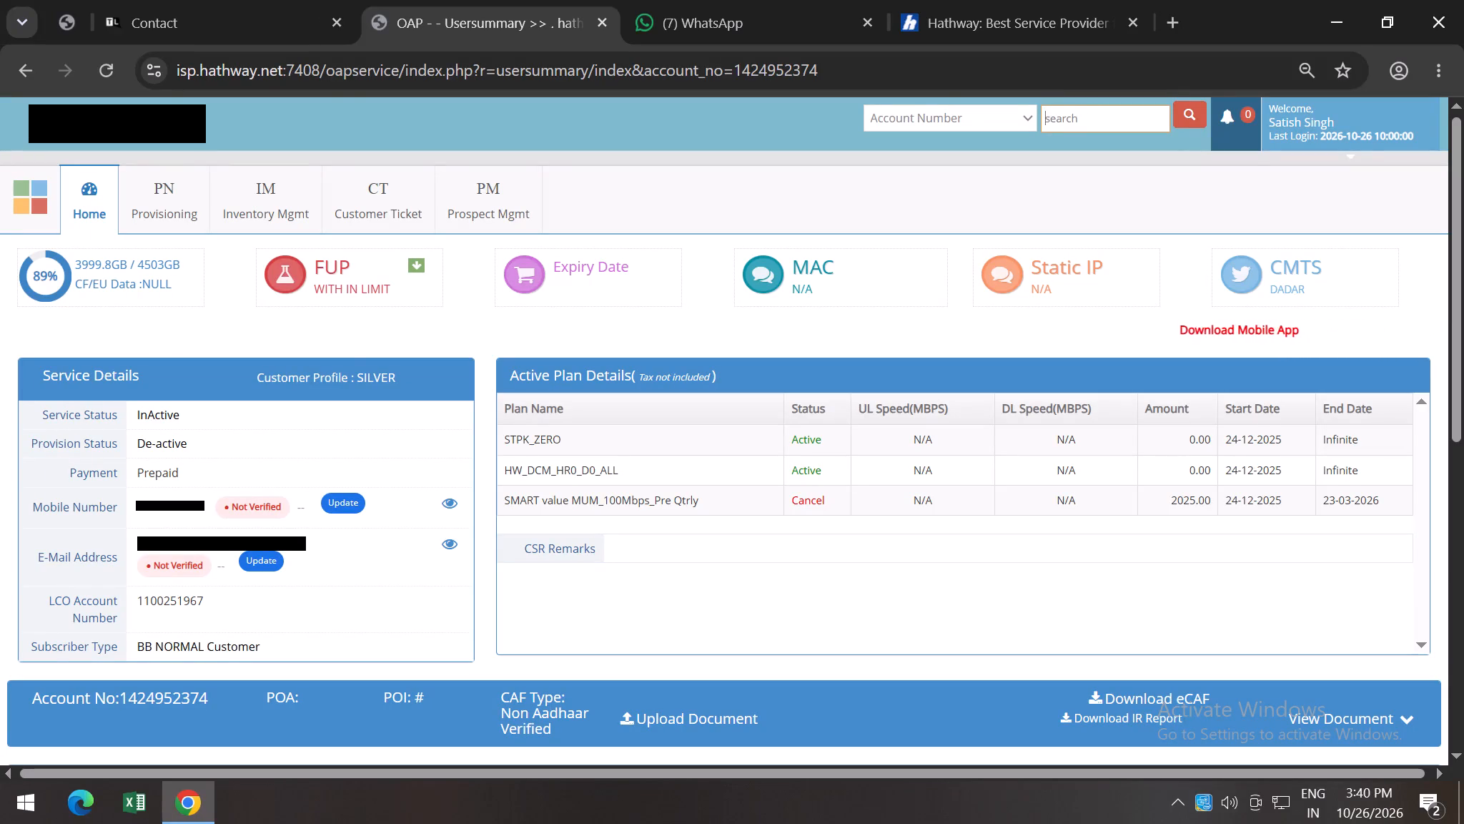
# Look up the next customer's account in Hathway OAP by Registered Mobile Number, using the copied phone number with its extra character removed.
pyautogui.click(1088, 118)
pyautogui.hotkey('ctrl', 'v')
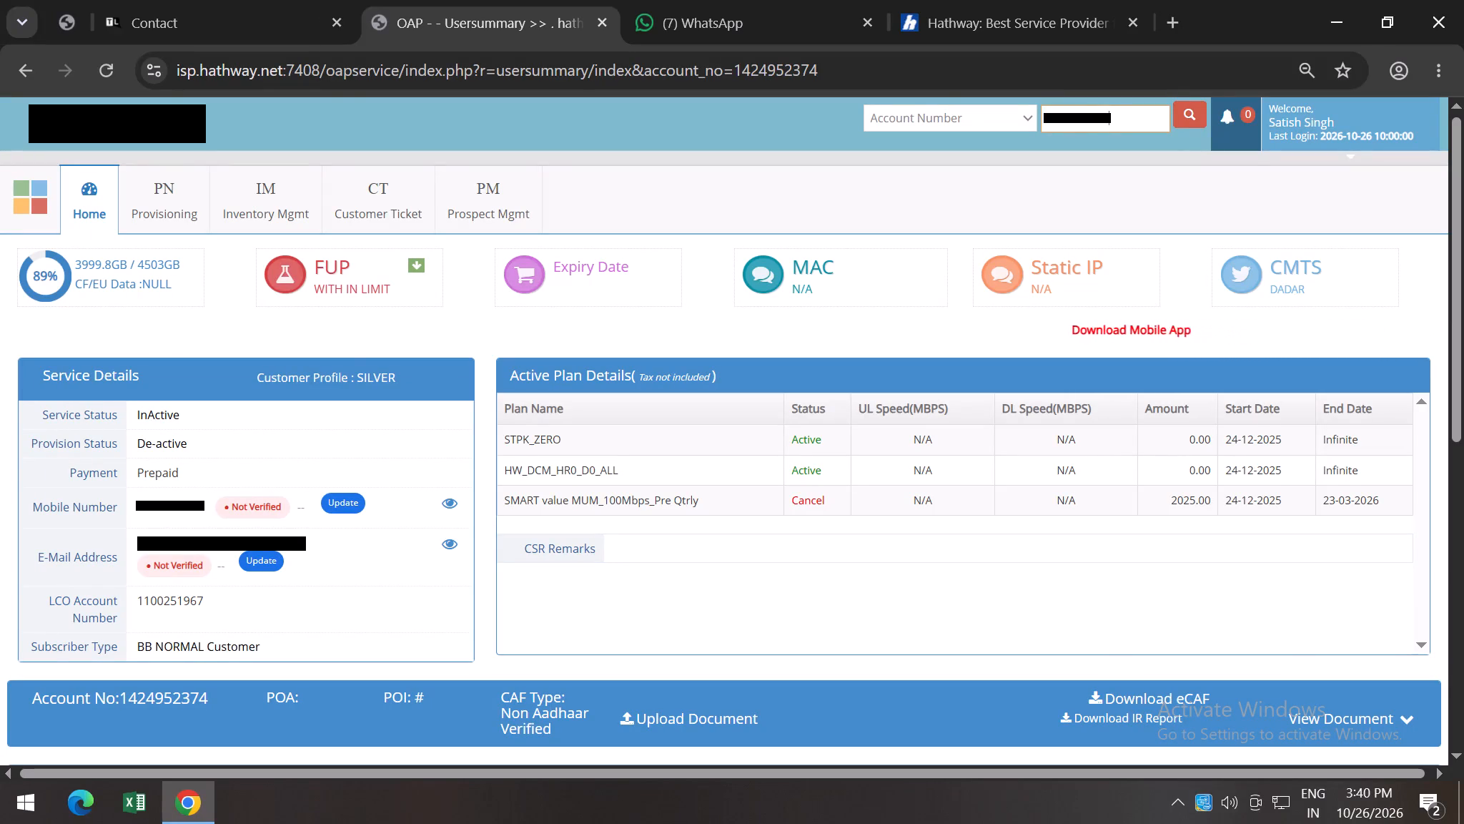
pyautogui.click(1079, 124)
pyautogui.press('BackSpace')
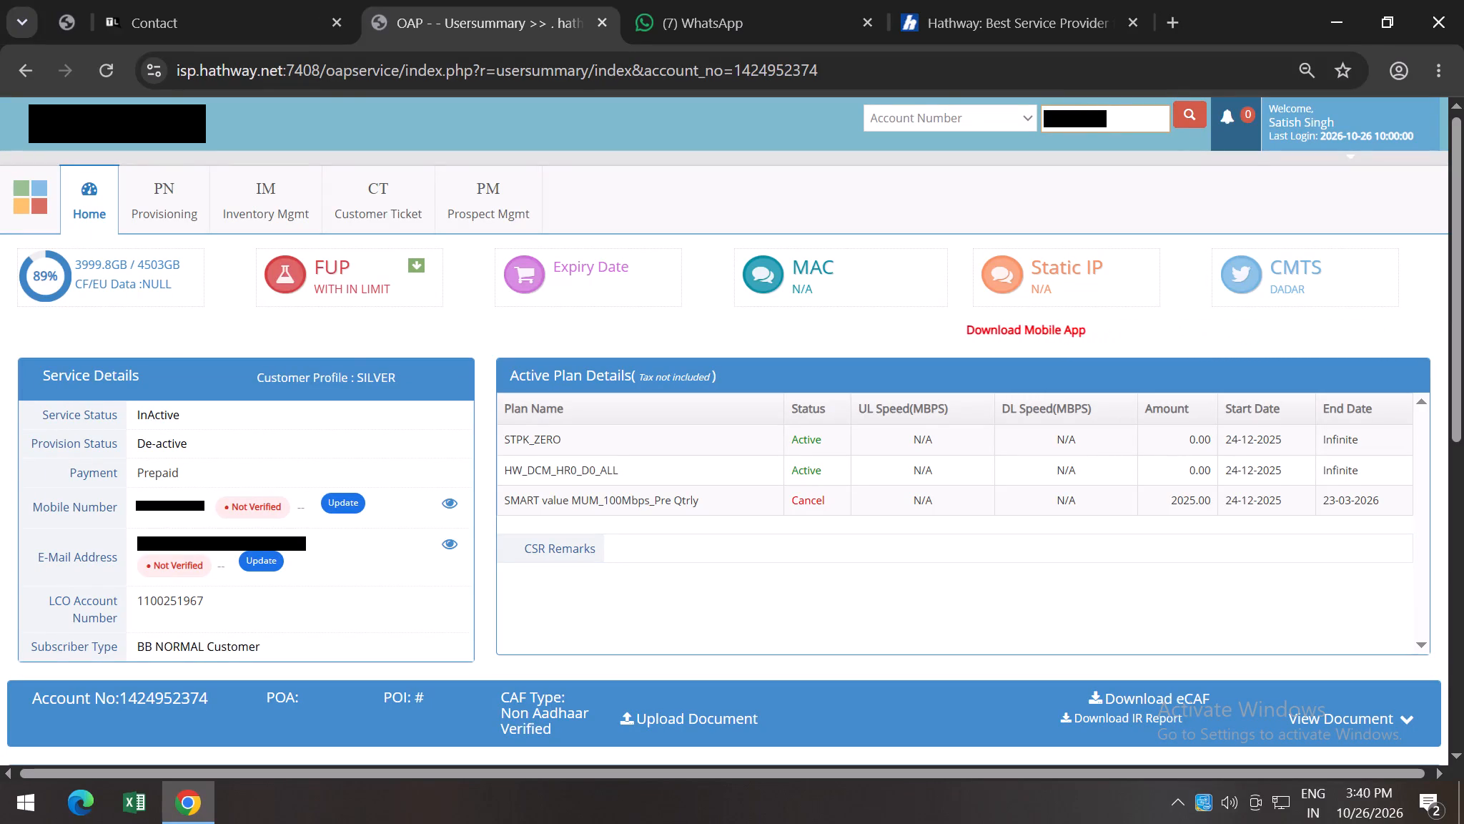
pyautogui.click(1031, 110)
pyautogui.click(1007, 283)
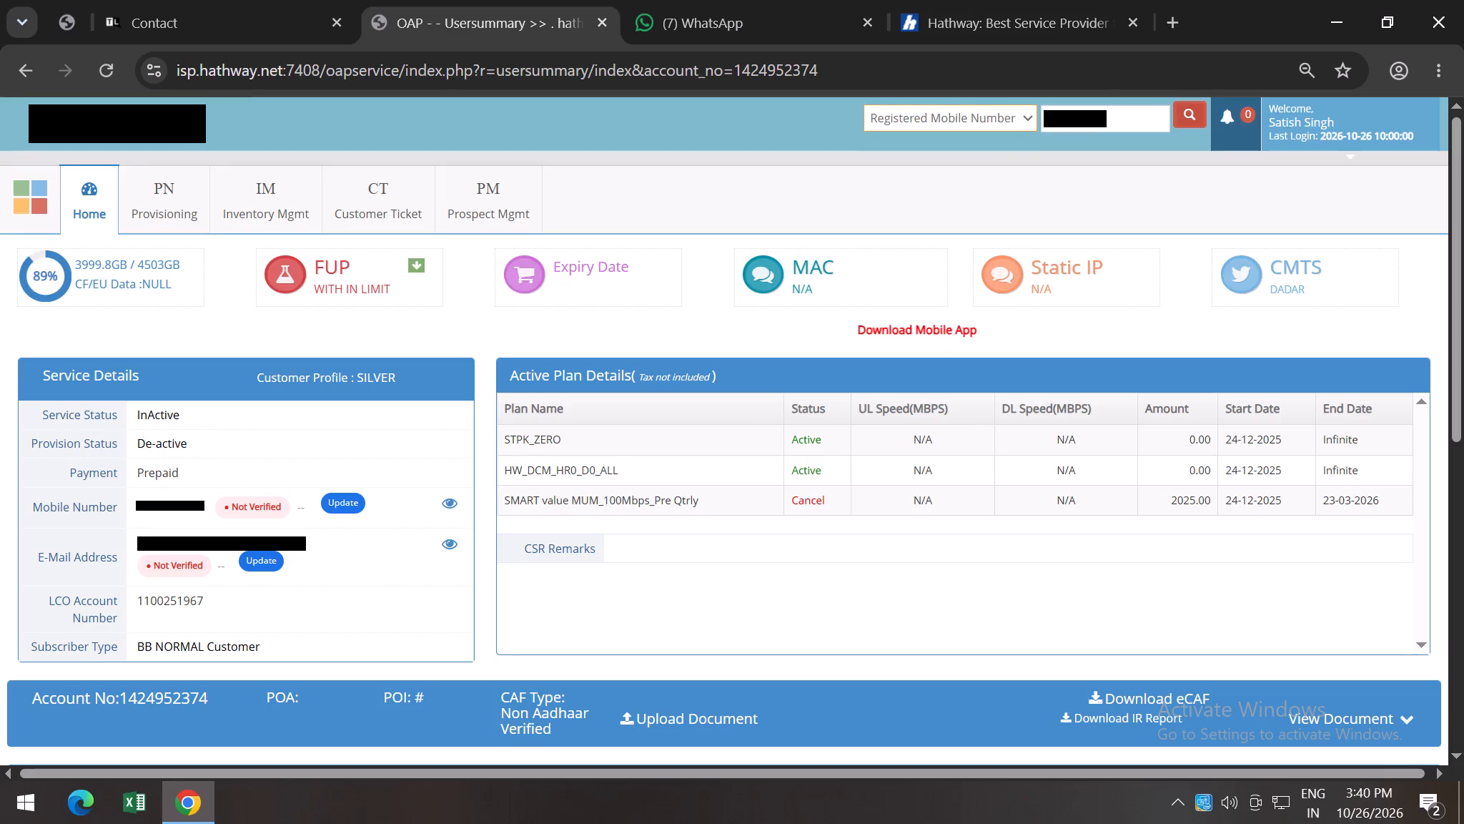
pyautogui.click(1193, 112)
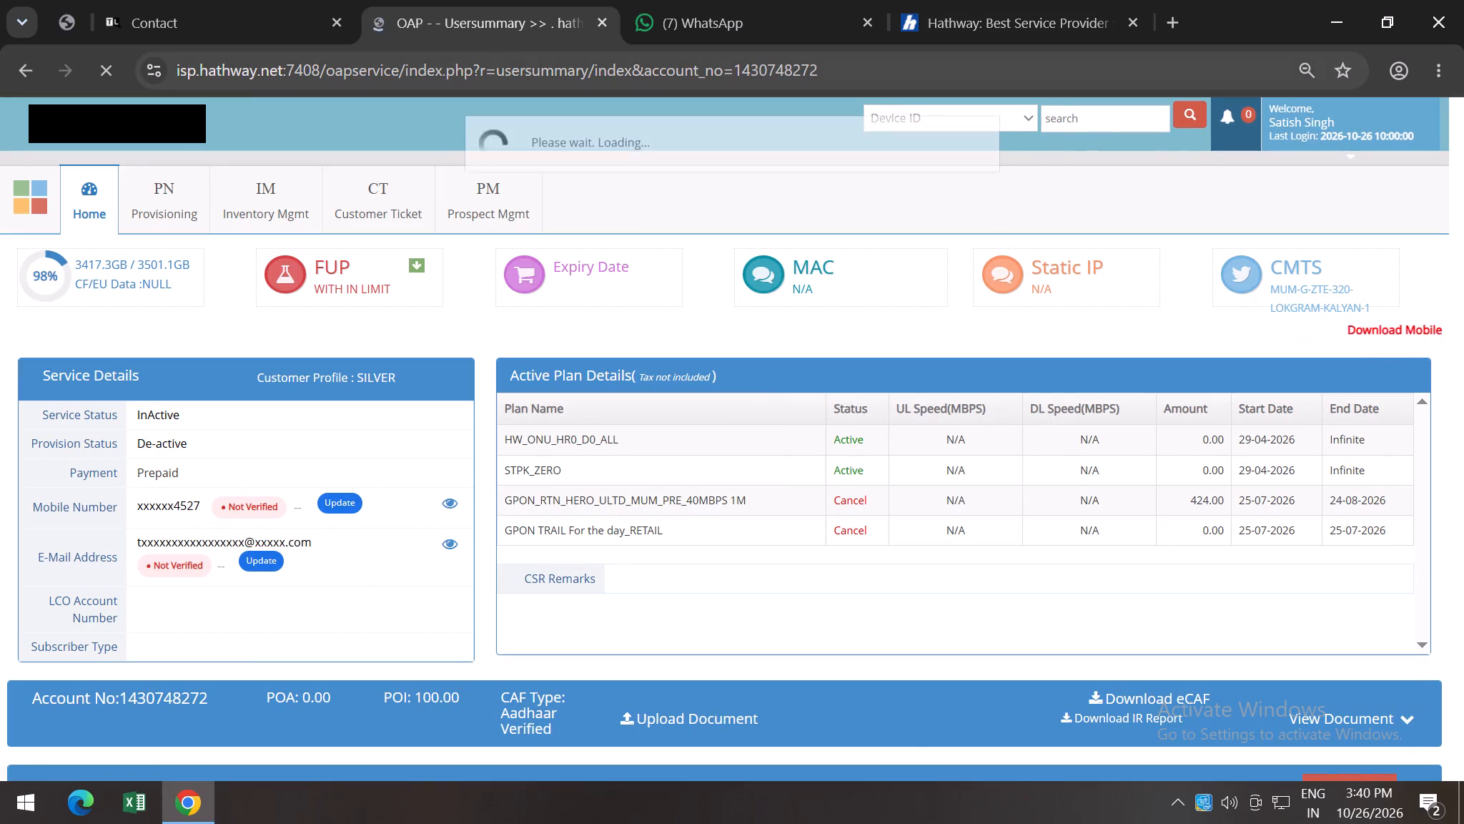
# Reveal the masked mobile number and e-mail address in the subscriber's Service Details, and copy the mobile number.
pyautogui.click(456, 498)
pyautogui.click(454, 540)
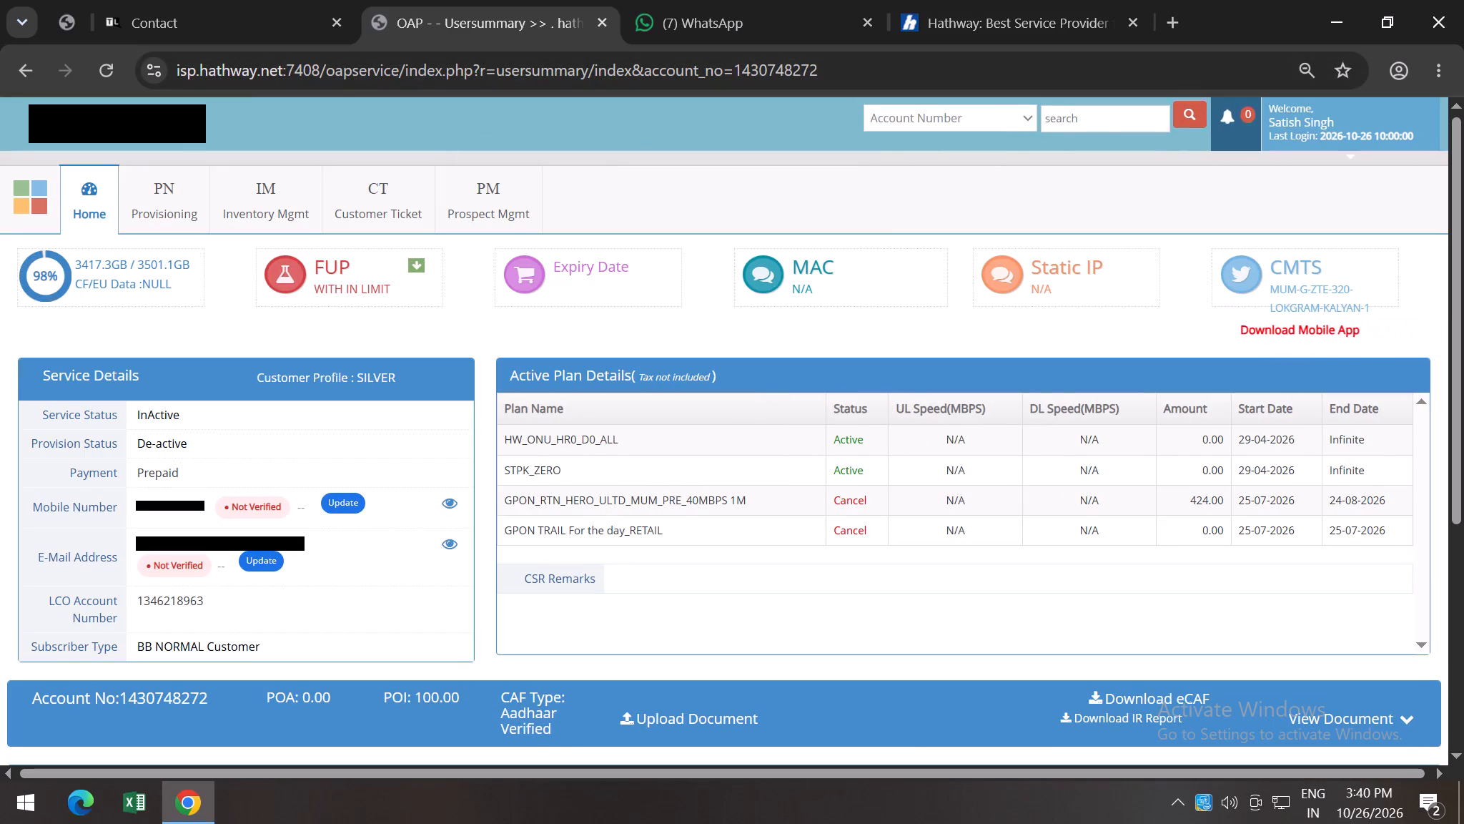
pyautogui.click(454, 540)
pyautogui.click(450, 500)
pyautogui.doubleClick(450, 500)
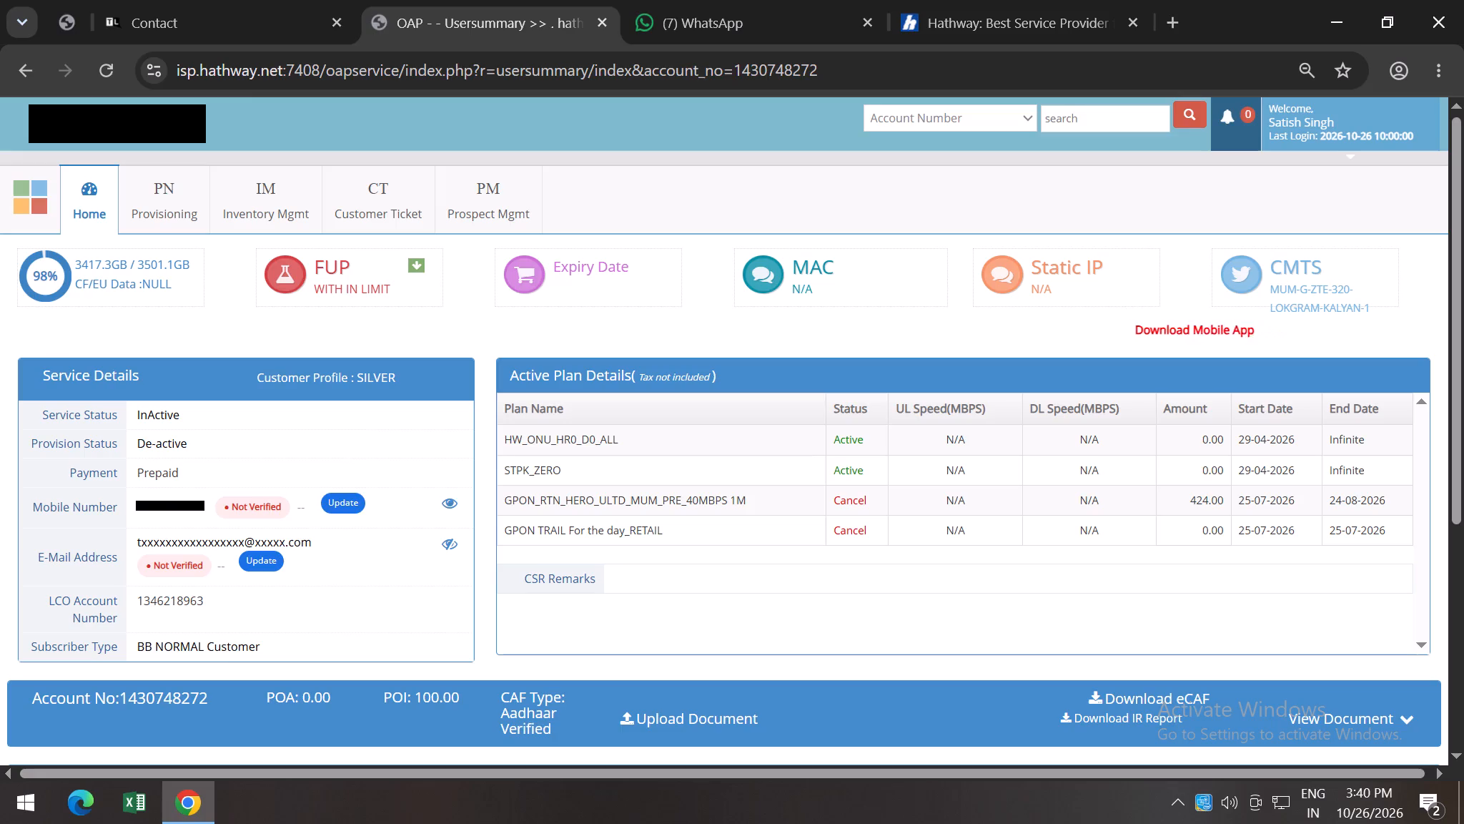
pyautogui.doubleClick(444, 504)
pyautogui.click(455, 549)
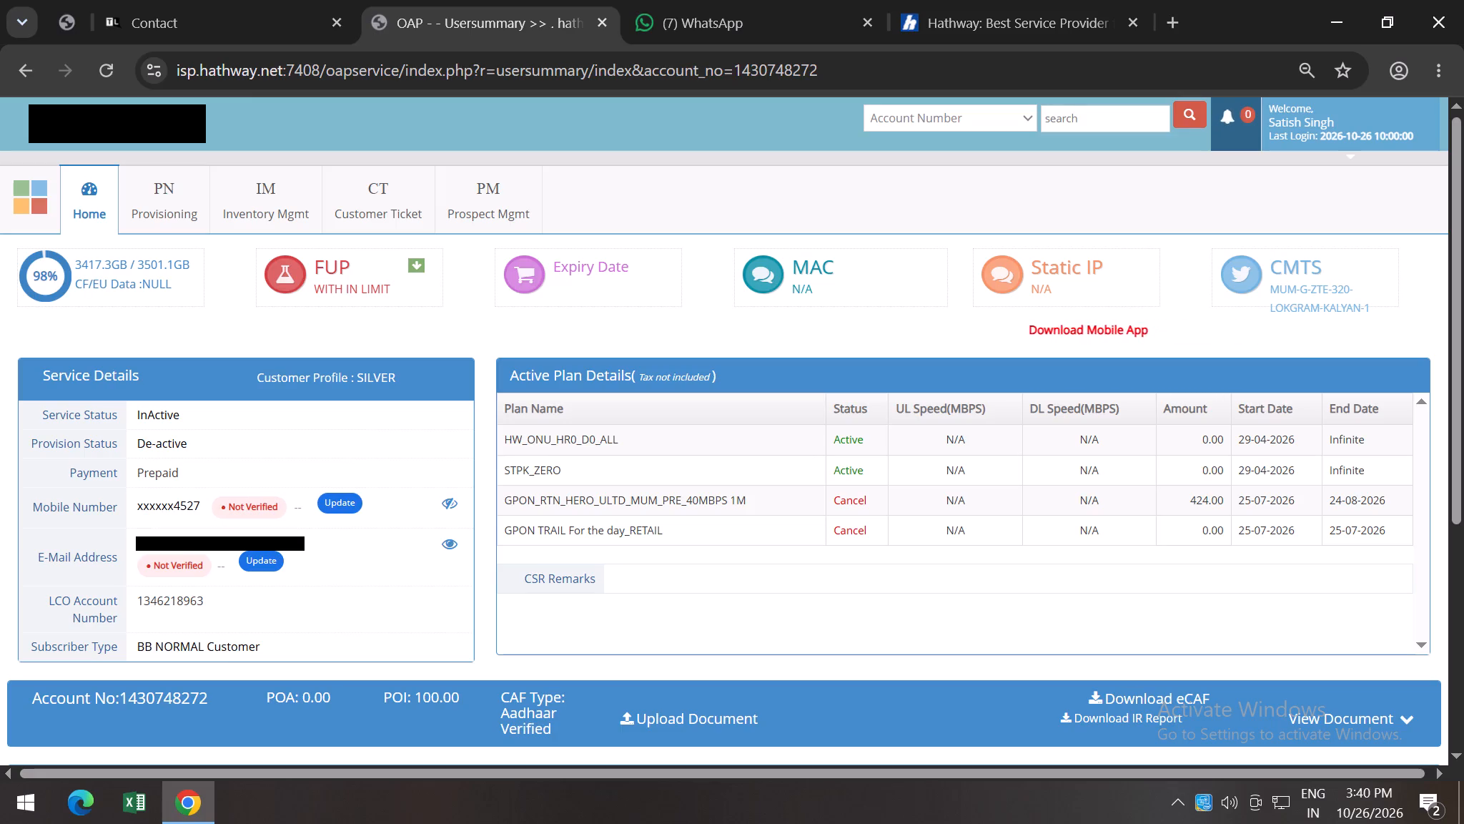
pyautogui.click(448, 502)
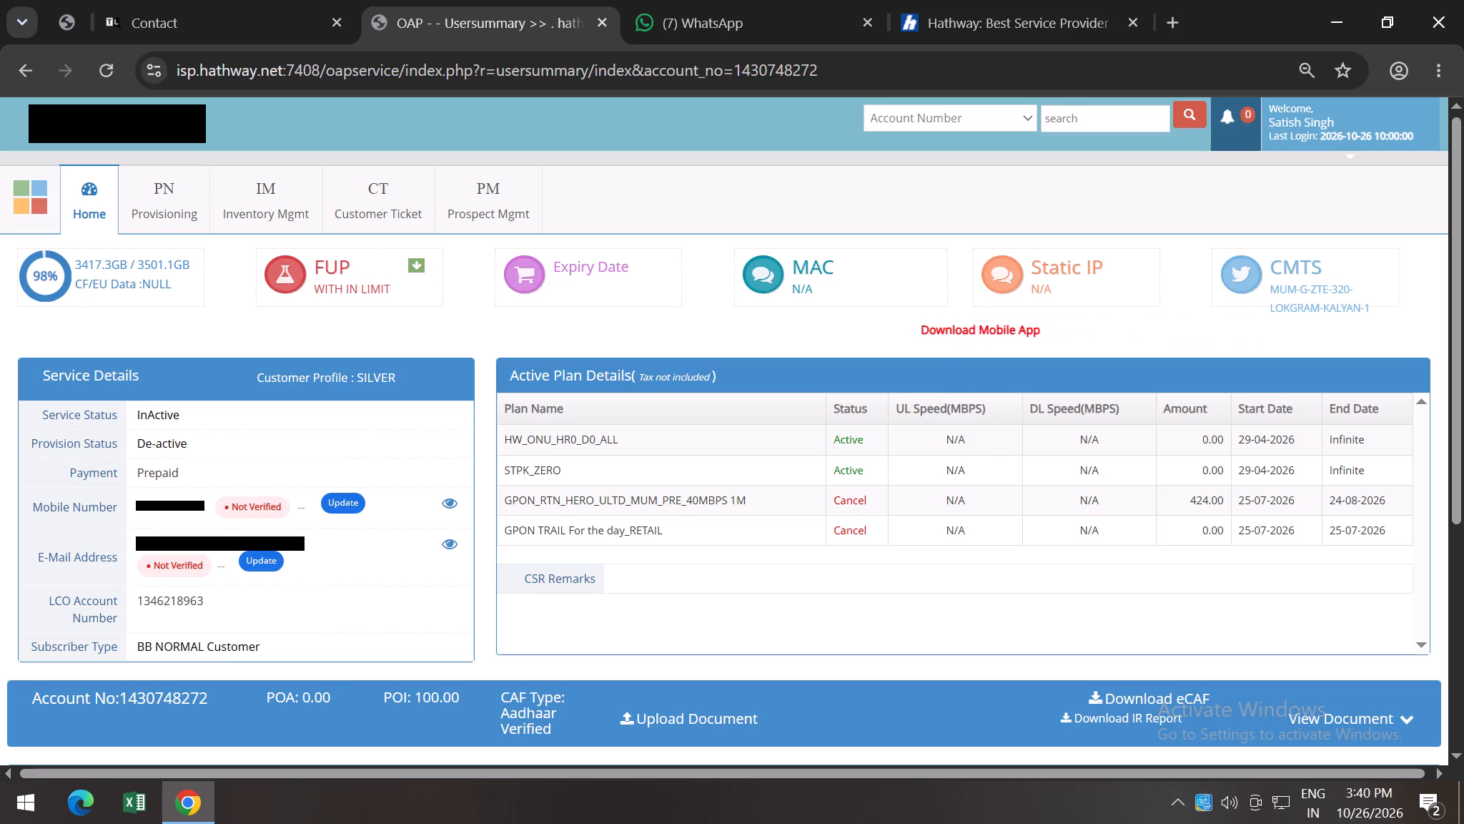
pyautogui.doubleClick(197, 507)
pyautogui.doubleClick(194, 510)
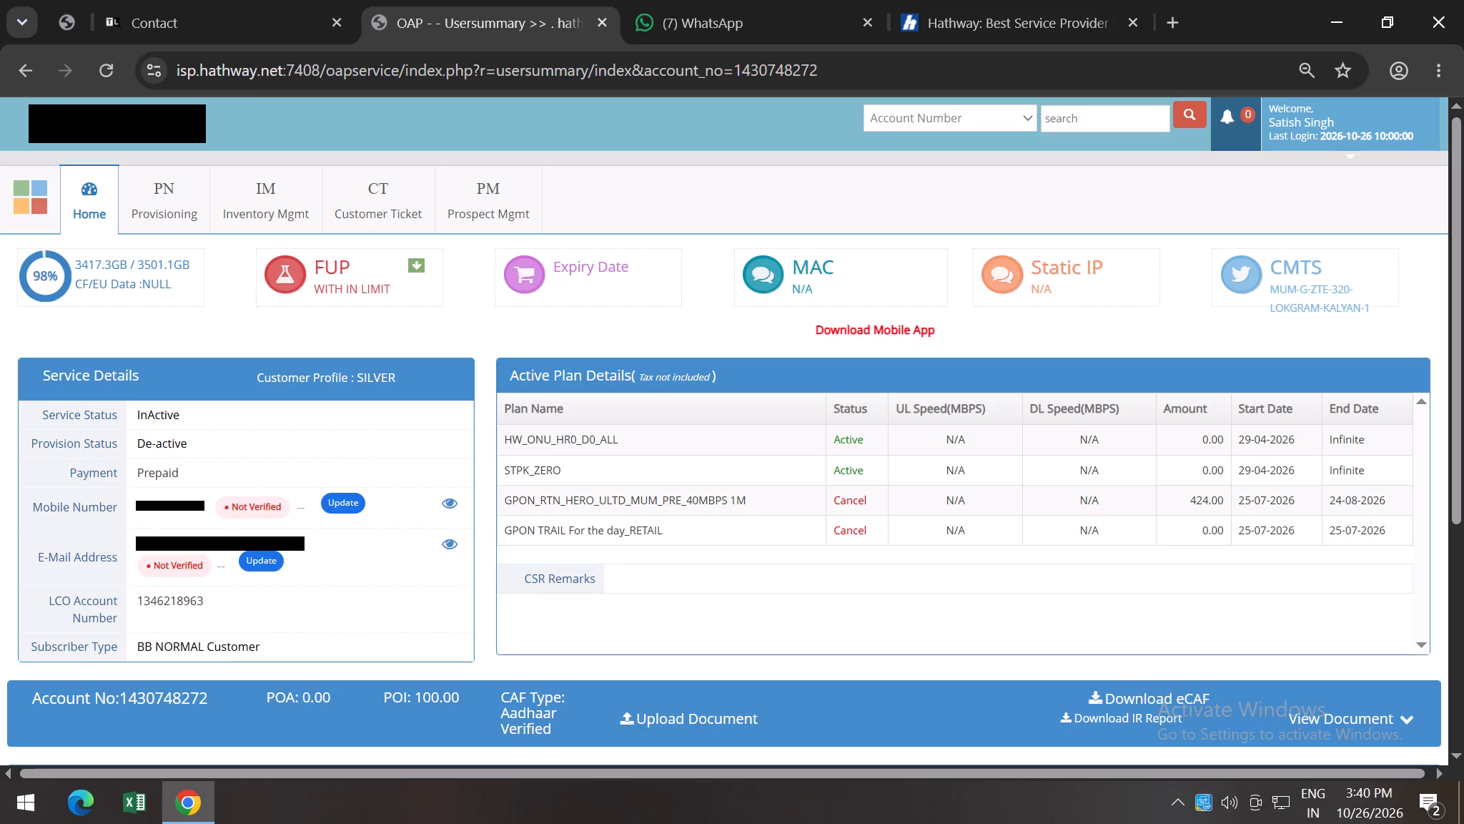
pyautogui.doubleClick(182, 508)
pyautogui.hotkey('ctrl', 'c')
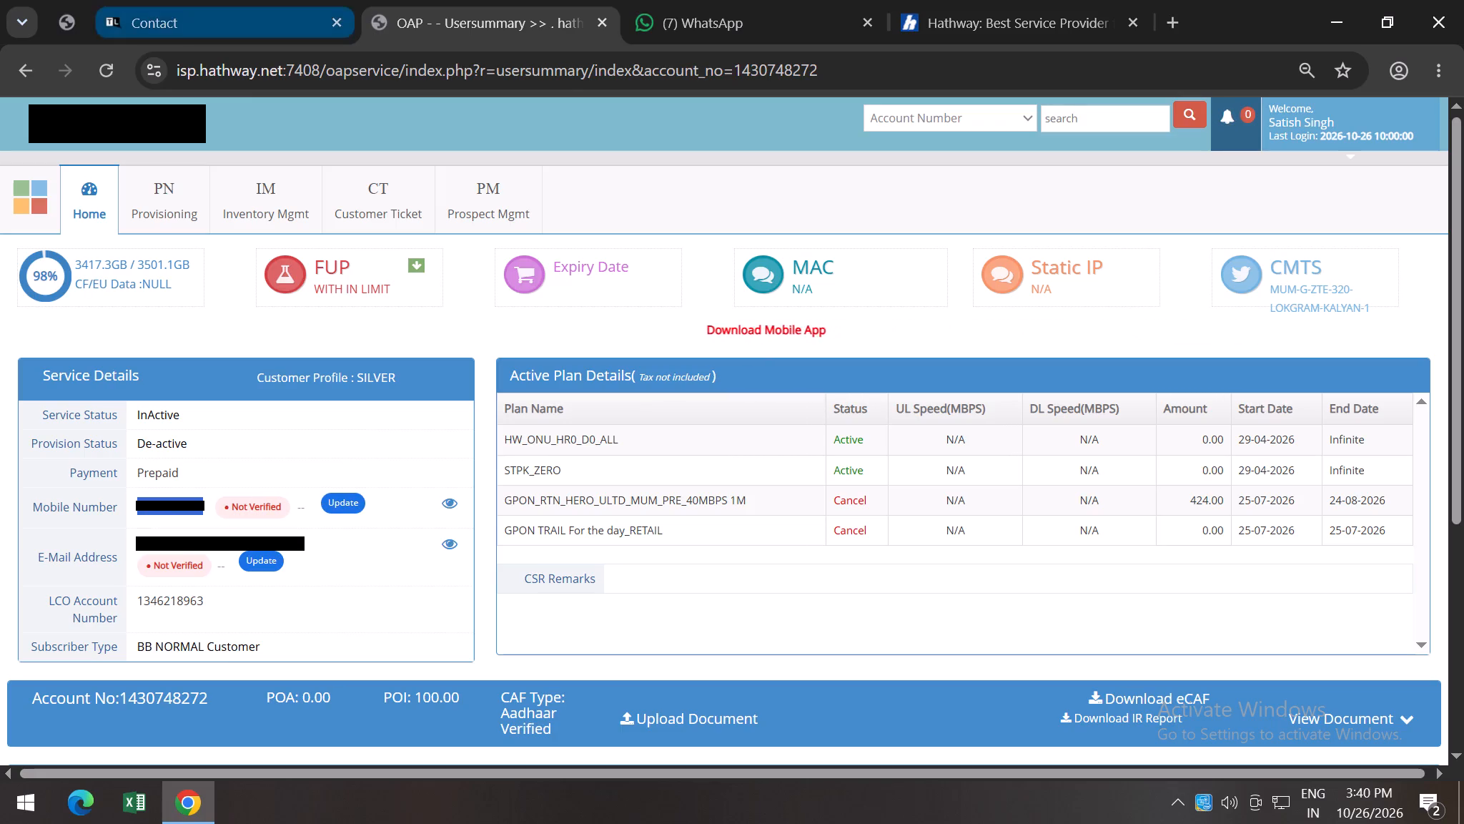
# Switch to the Tubelight dialpad, end the active Mumbai Win-back call, and submit its tag review without a comment.
pyautogui.click(277, 9)
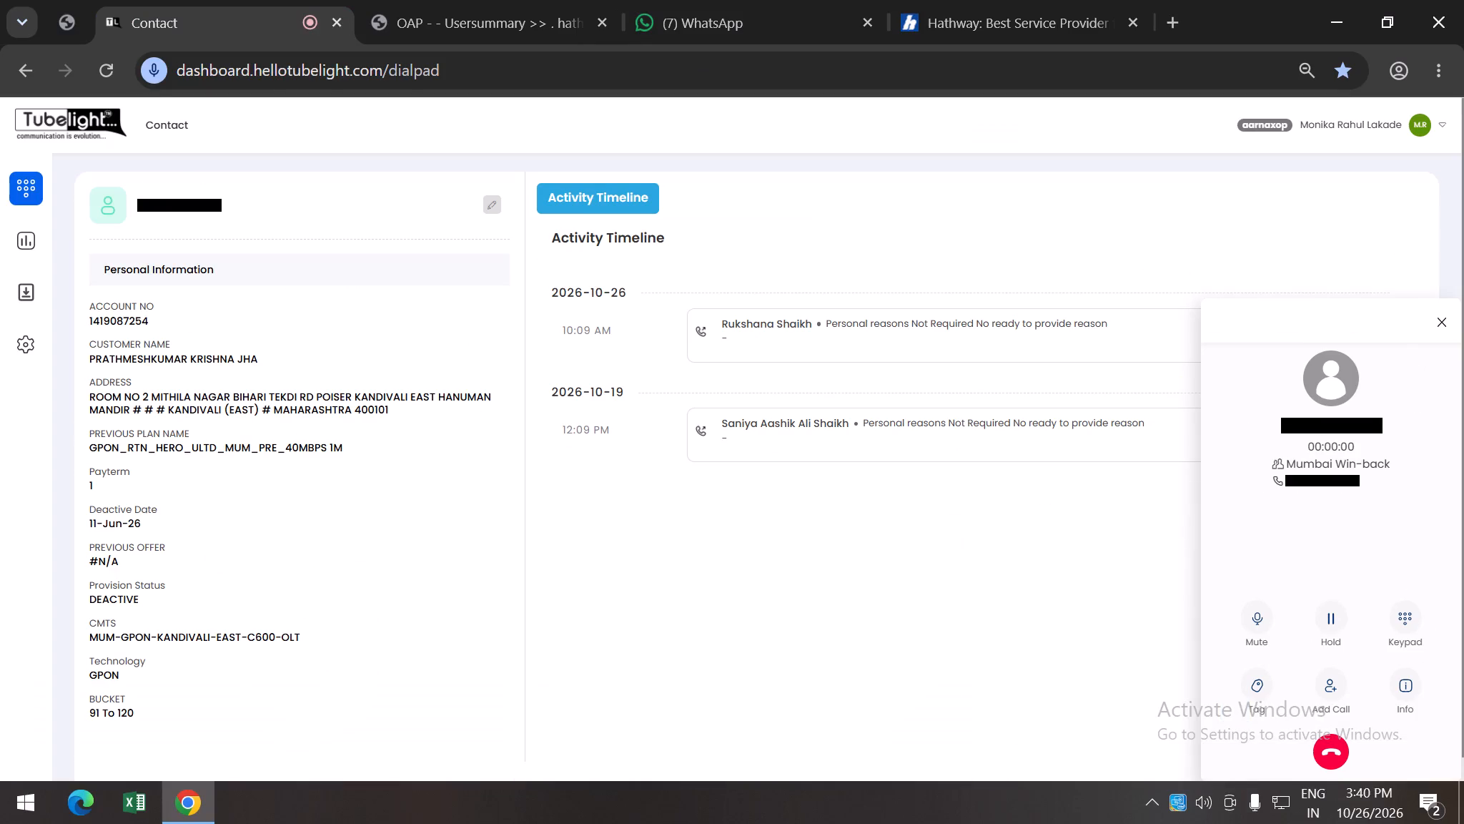
pyautogui.click(1340, 760)
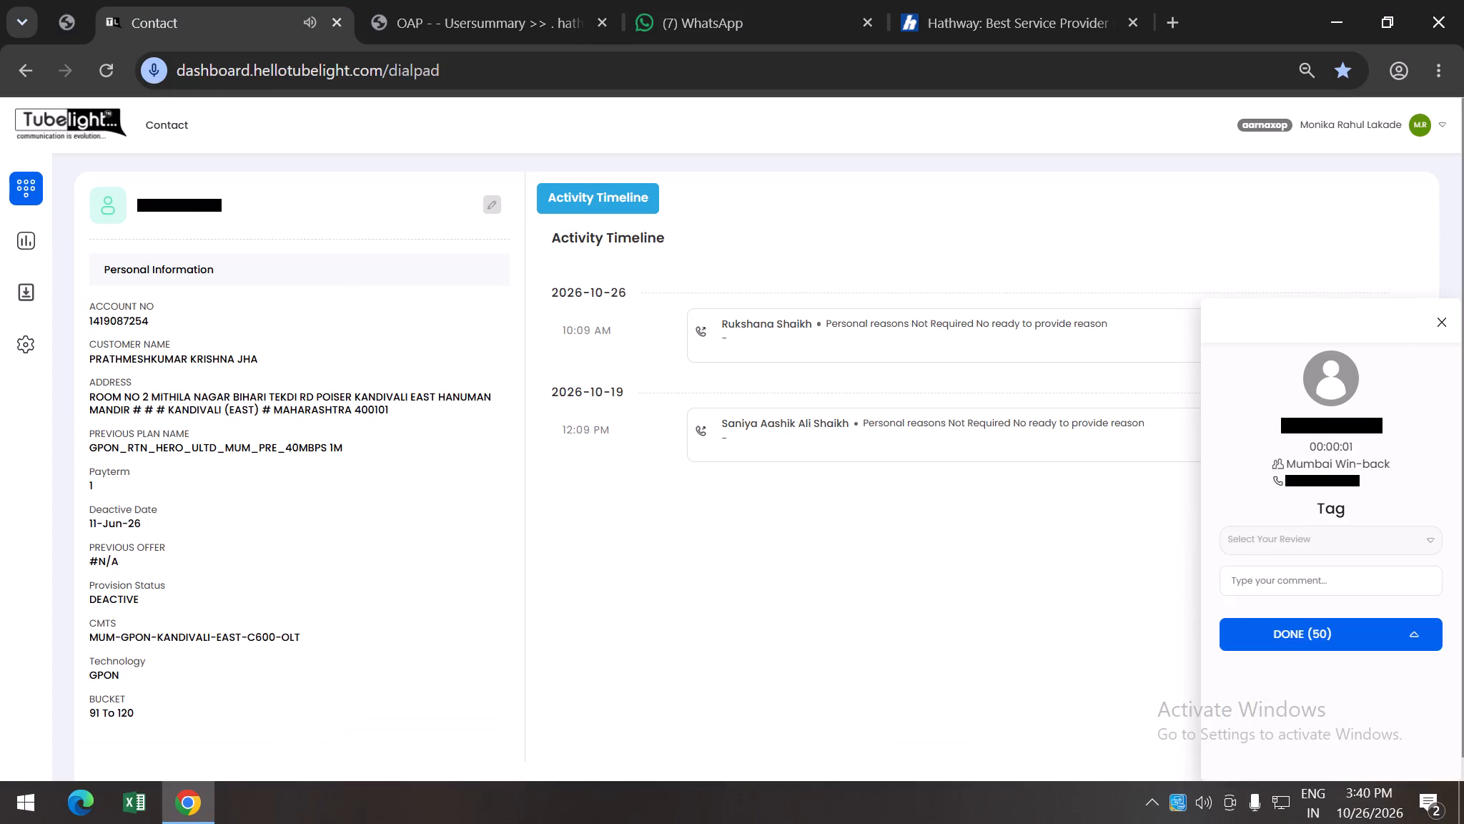
pyautogui.click(1284, 546)
pyautogui.scroll(-1, 1289, 600)
pyautogui.moveTo(1290, 602); pyautogui.dragTo(1295, 596)
pyautogui.moveTo(1346, 535); pyautogui.dragTo(1341, 543)
pyautogui.moveTo(1287, 611); pyautogui.dragTo(1282, 621)
pyautogui.moveTo(1347, 549); pyautogui.dragTo(1344, 561)
pyautogui.click(1319, 609)
pyautogui.click(1315, 671)
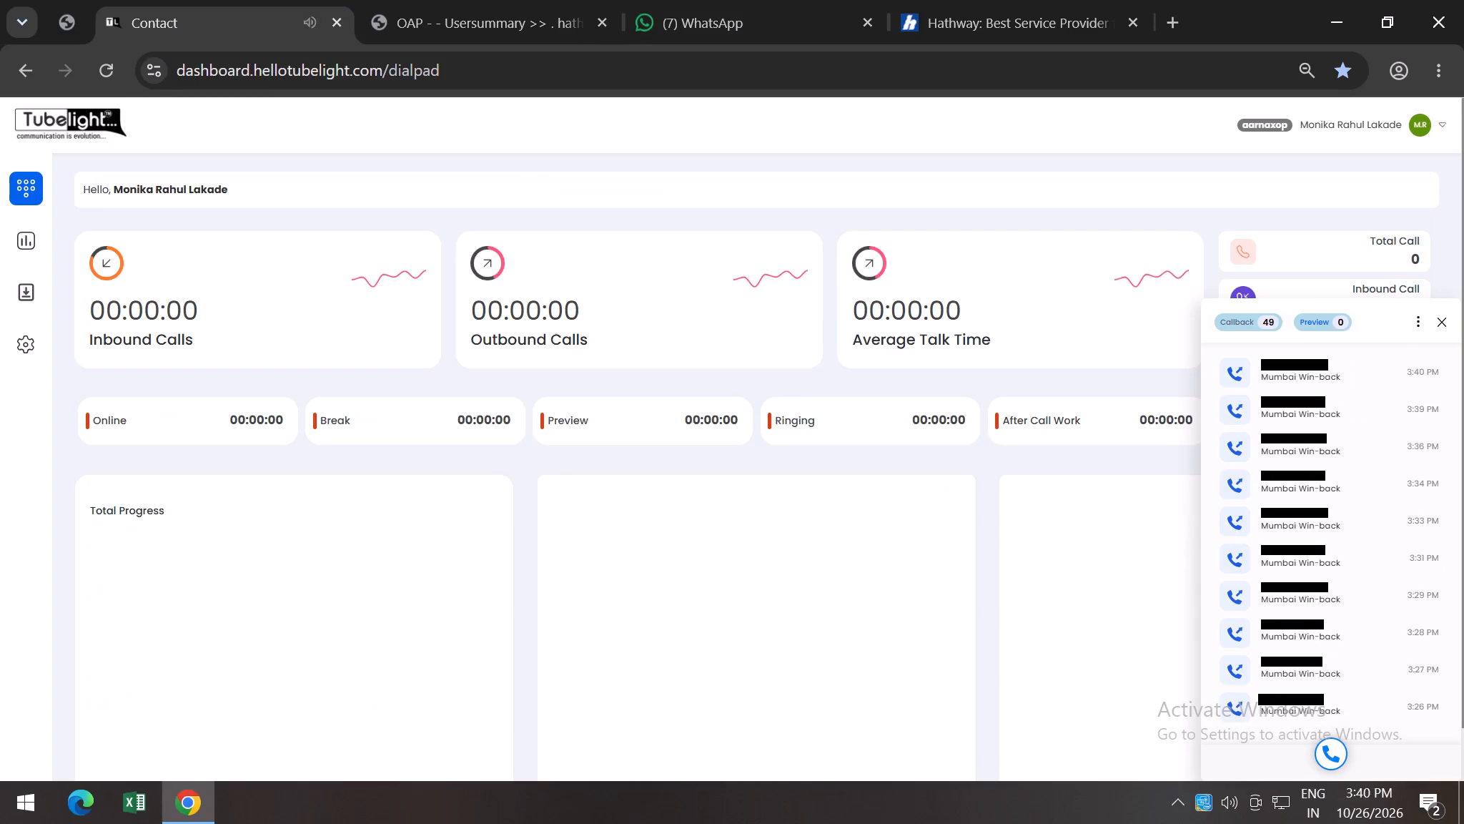
# Return to Hathway OAP and search for the subscriber by Registered Mobile Number, using the copied number.
pyautogui.click(455, 2)
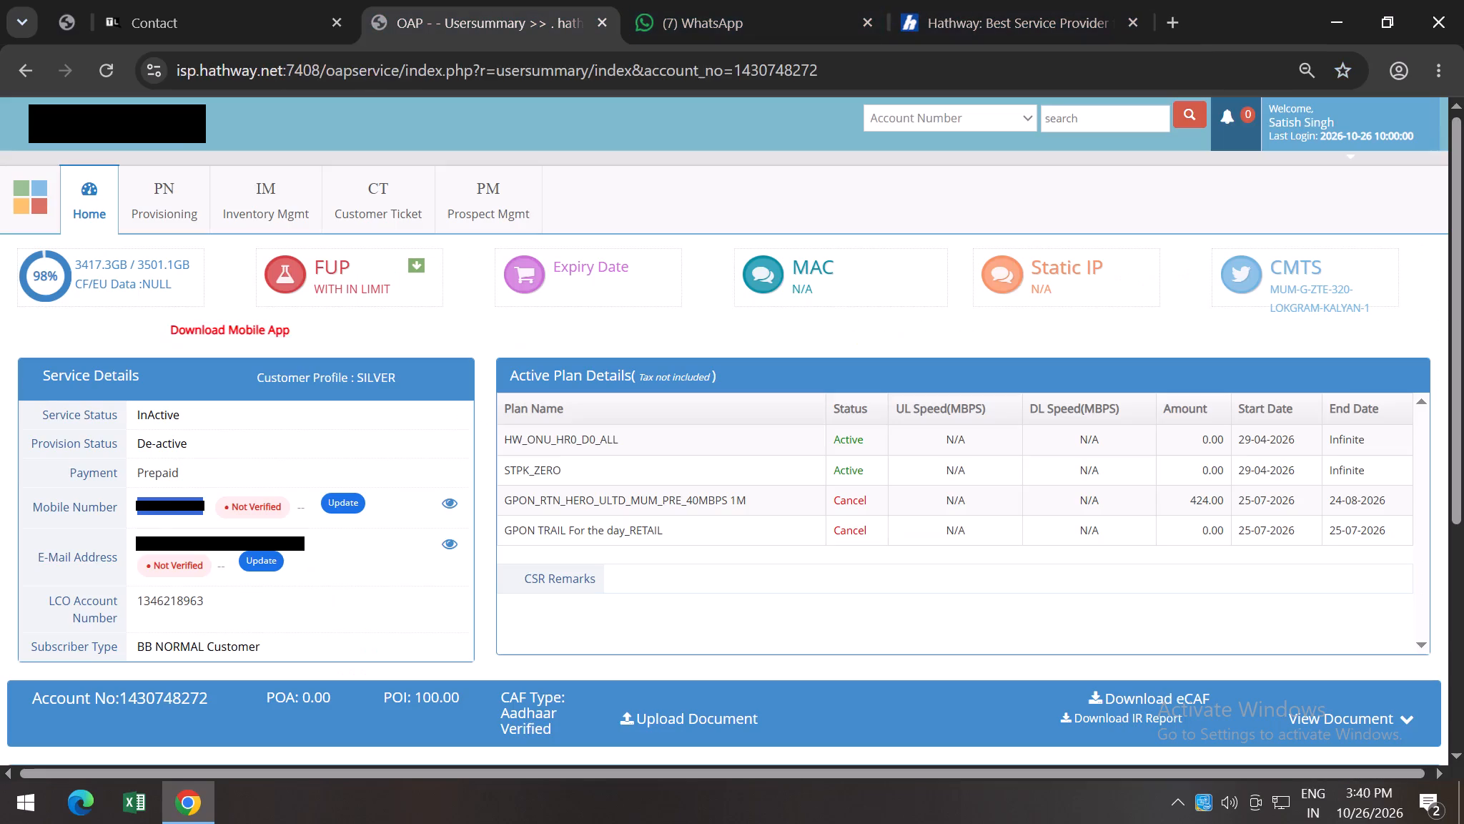
pyautogui.click(1108, 121)
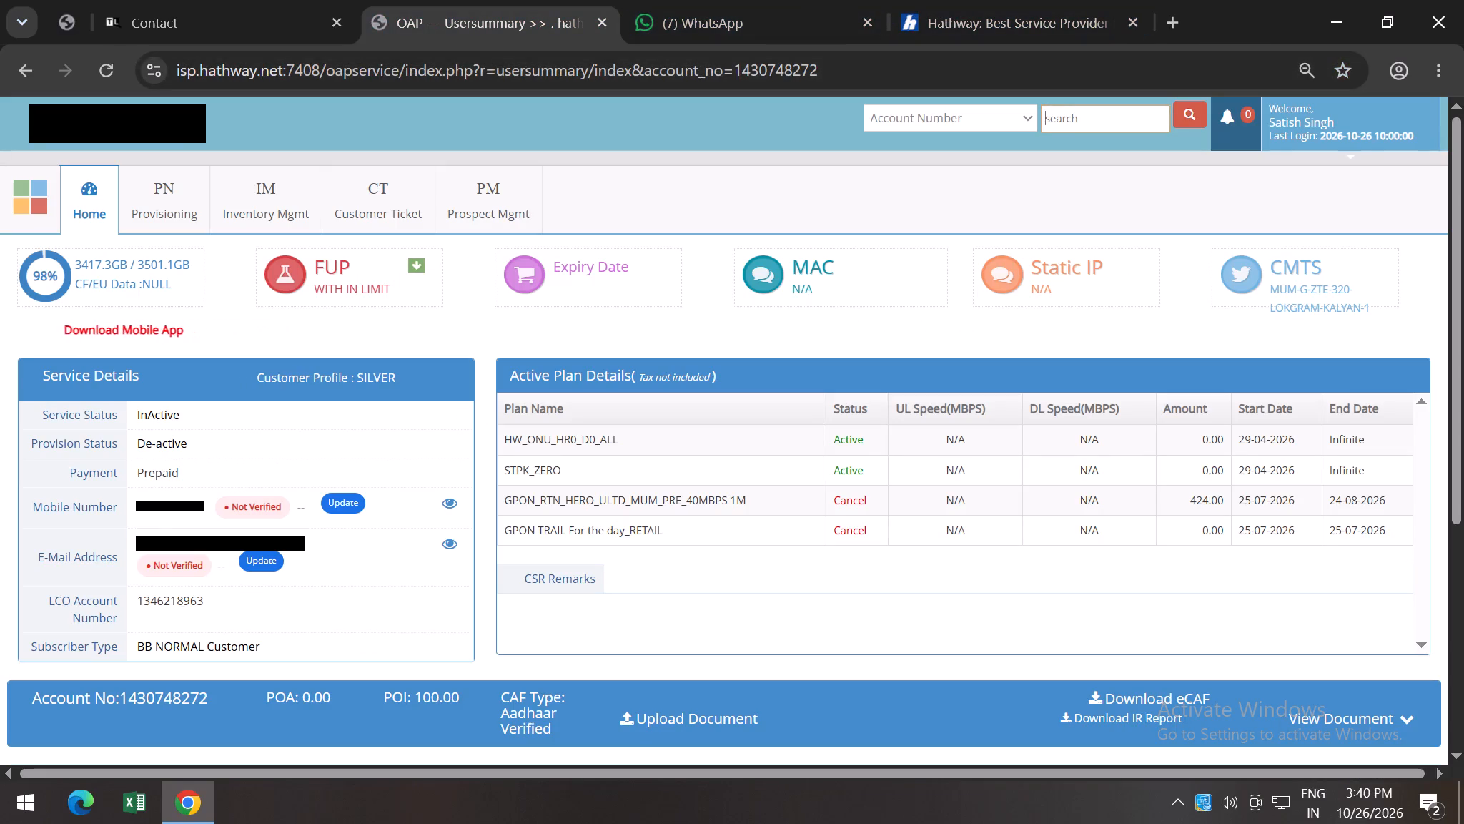
pyautogui.hotkey('ctrl', 'v')
pyautogui.click(1028, 109)
pyautogui.click(969, 287)
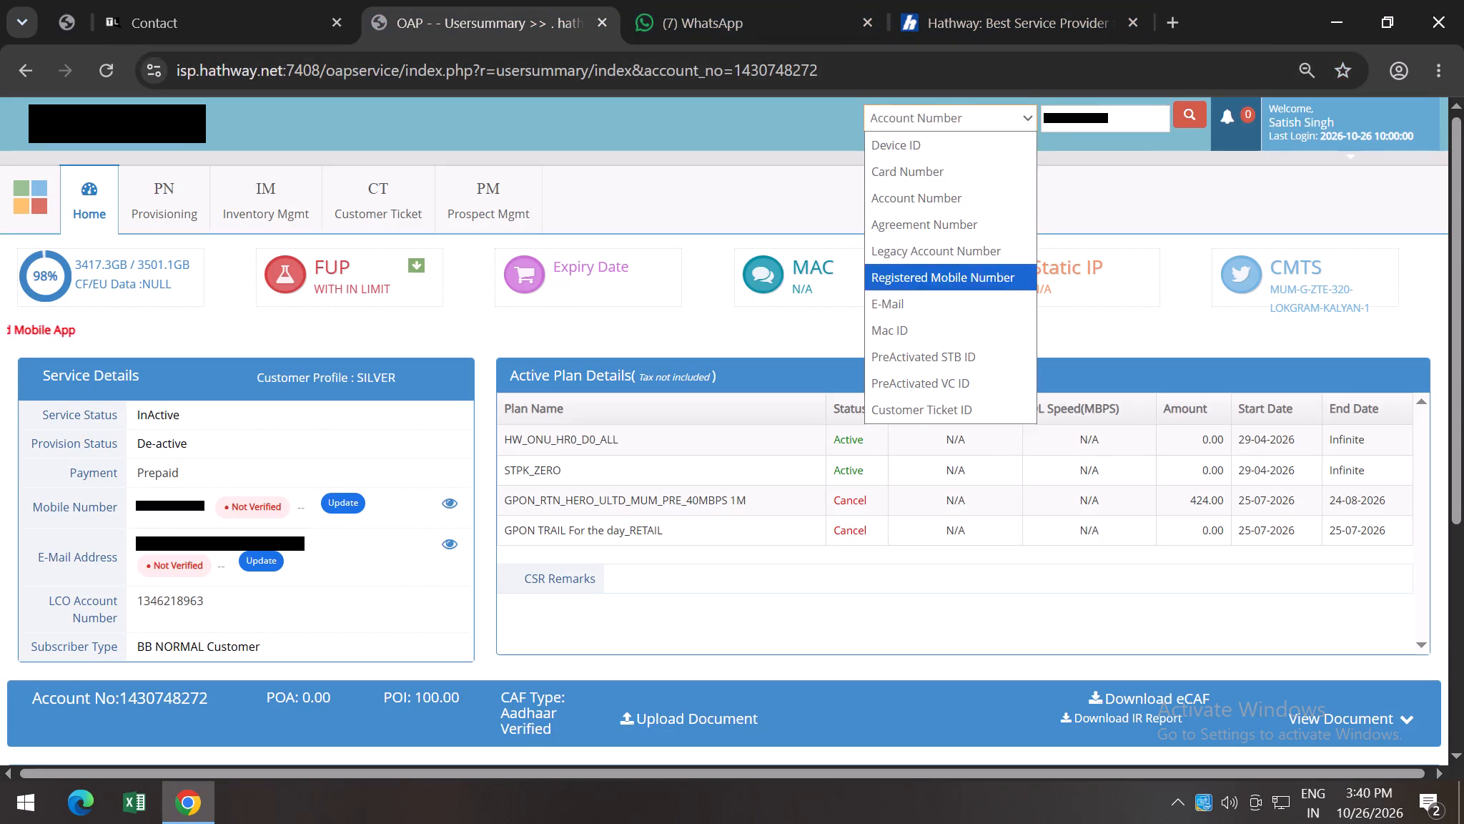
pyautogui.click(1208, 97)
pyautogui.click(1200, 114)
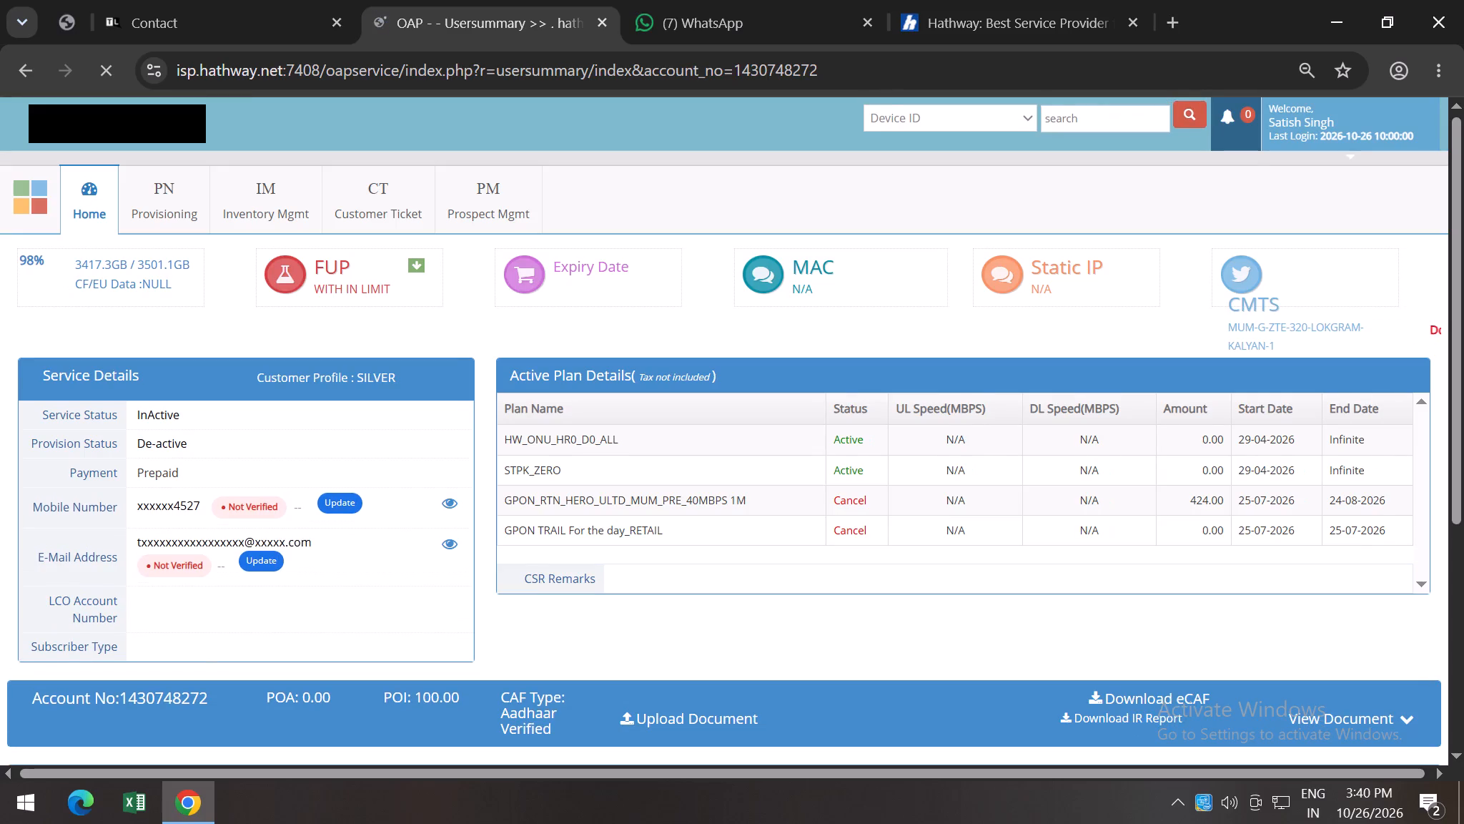
# Reveal and copy the subscriber's mobile number from Service Details, and enter it in the Tubelight dialpad for a Mumbai Win-back call.
pyautogui.click(455, 499)
pyautogui.click(445, 509)
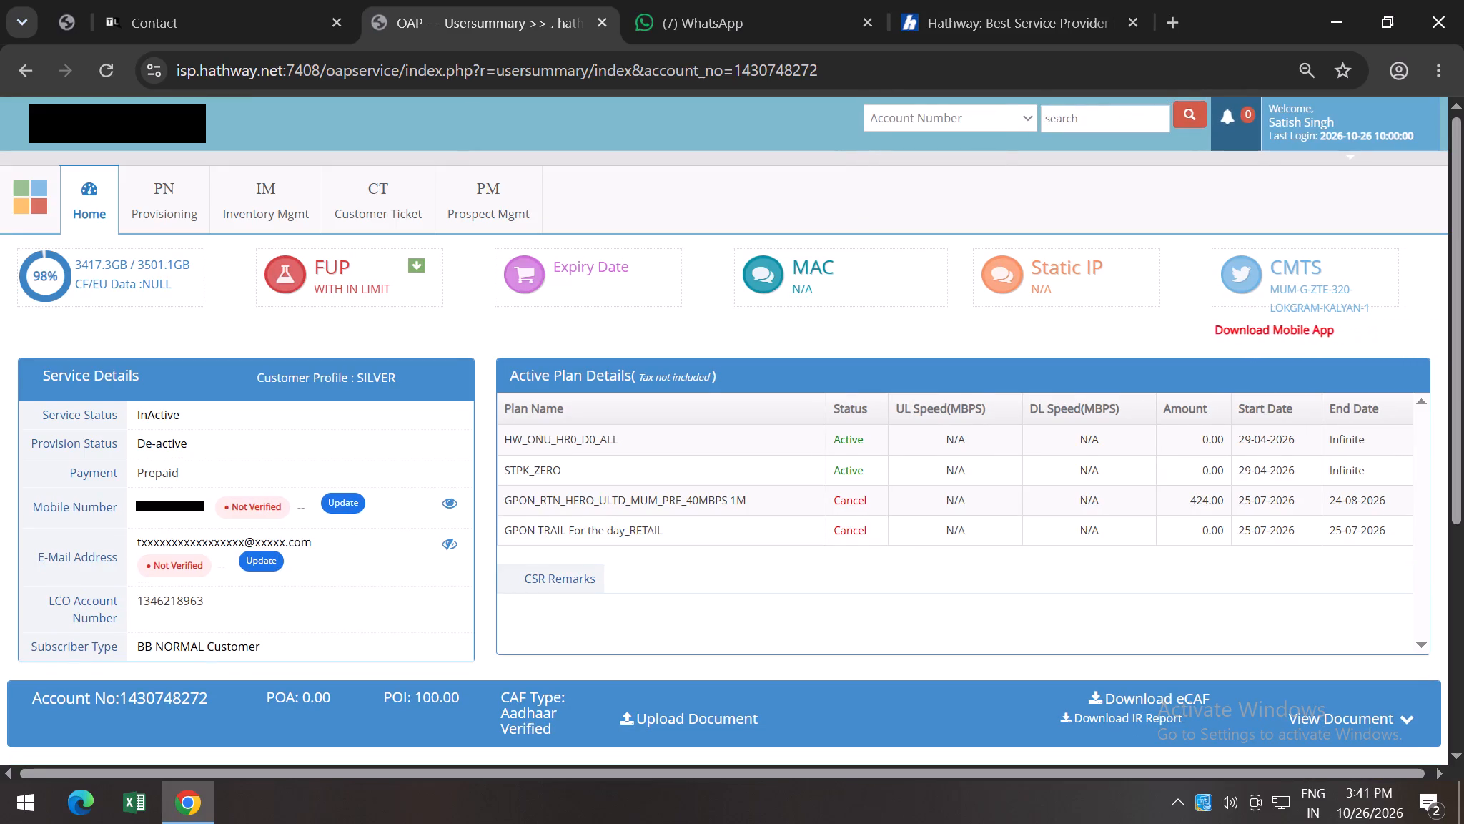
pyautogui.doubleClick(186, 506)
pyautogui.hotkey('ctrl', 'c')
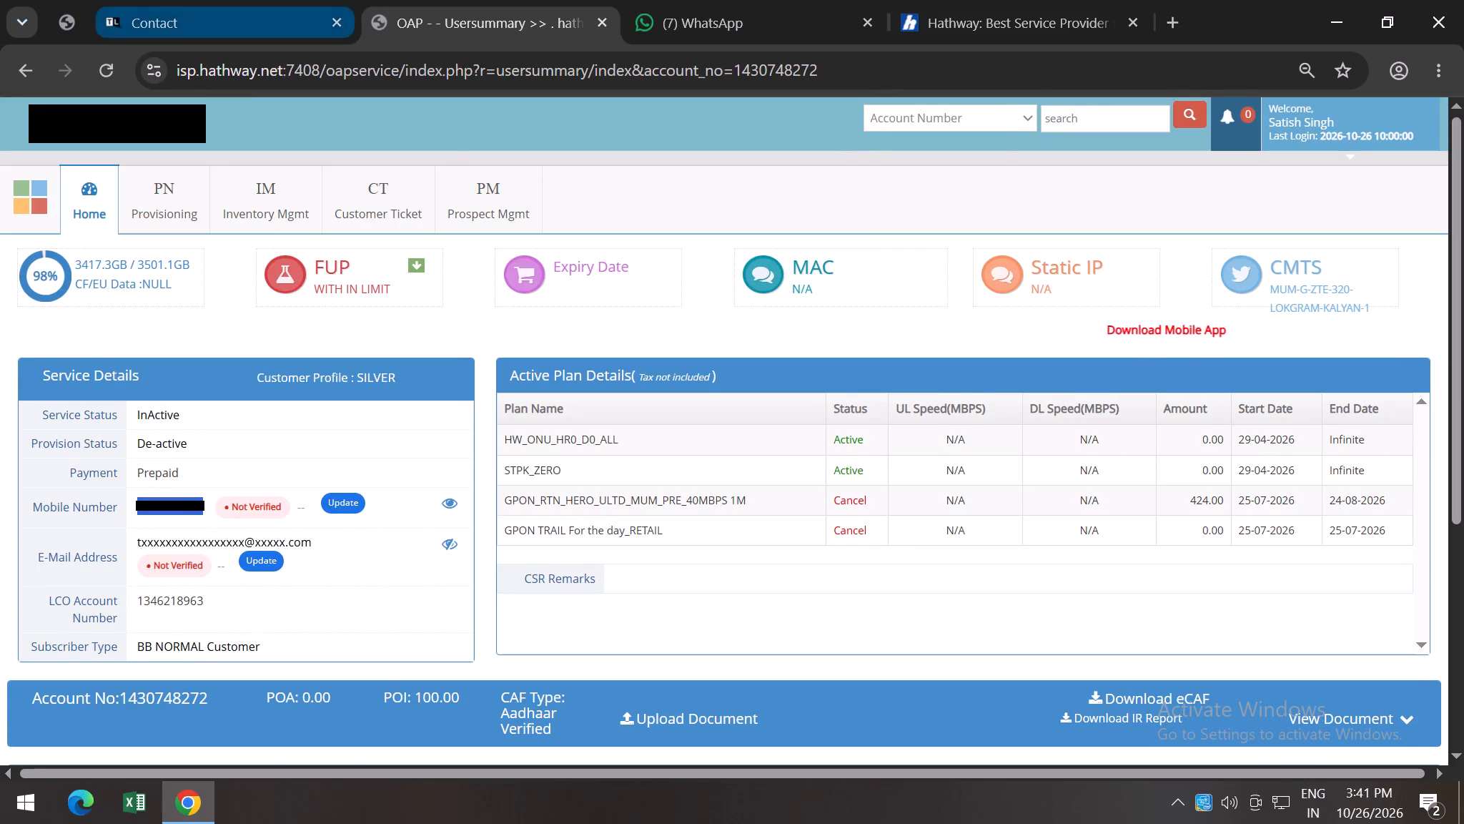
pyautogui.click(319, 0)
pyautogui.click(1341, 767)
pyautogui.click(1338, 747)
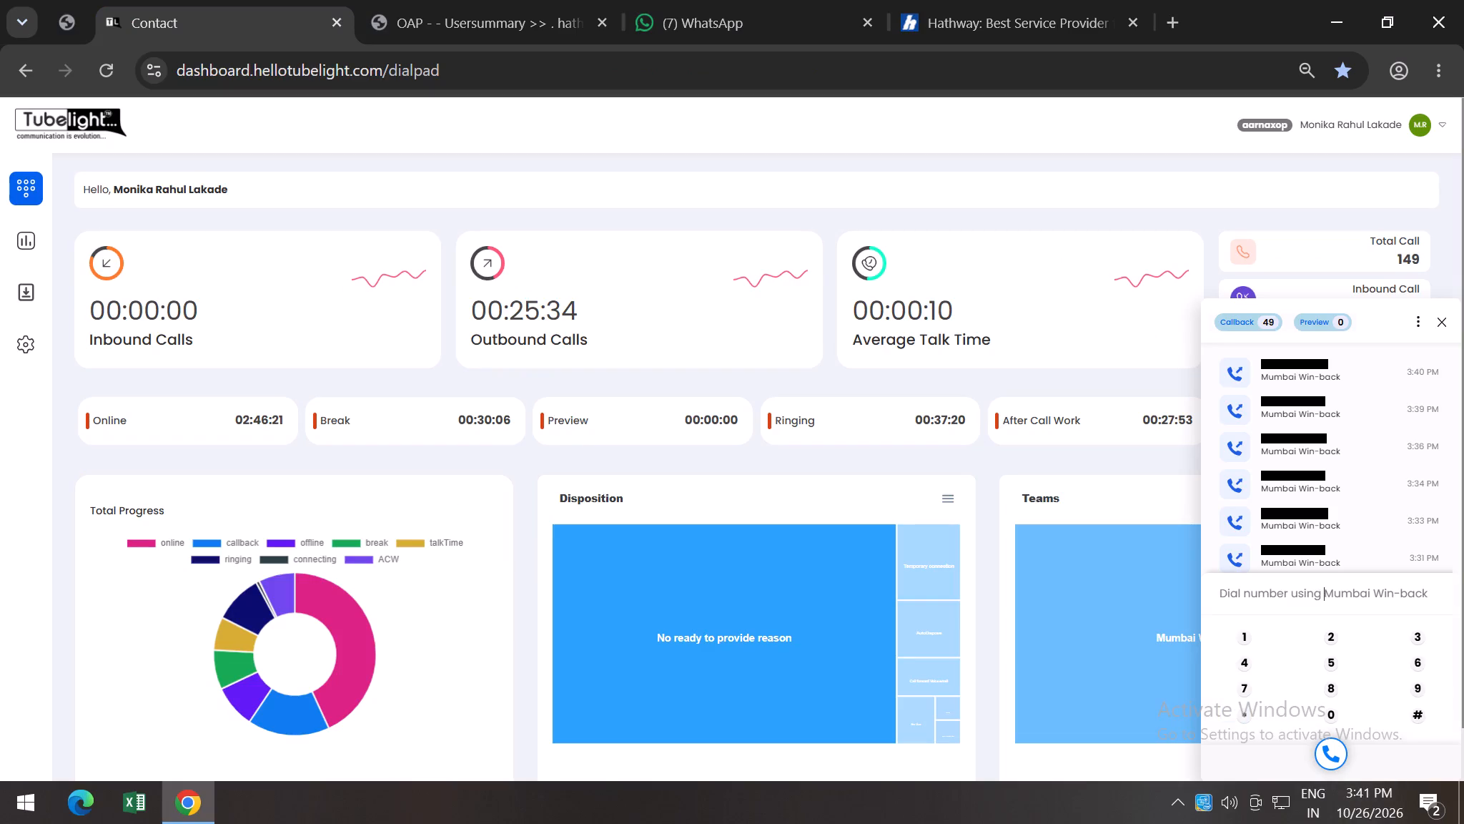
pyautogui.click(1323, 594)
pyautogui.hotkey('ctrl', 'v')
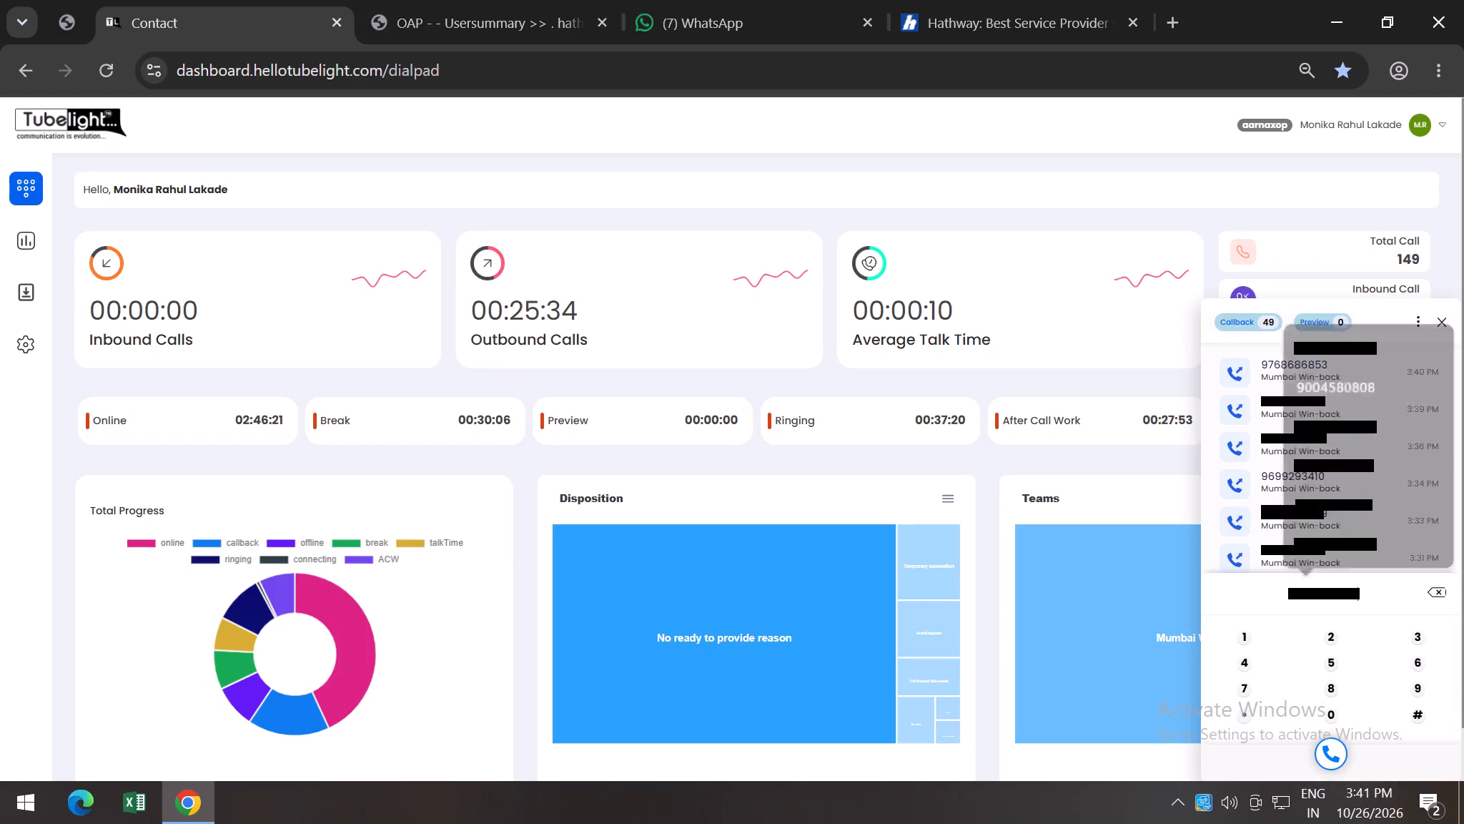
# Place the Mumbai Win-back call to the entered number and review the contact's activity timeline.
pyautogui.click(1320, 756)
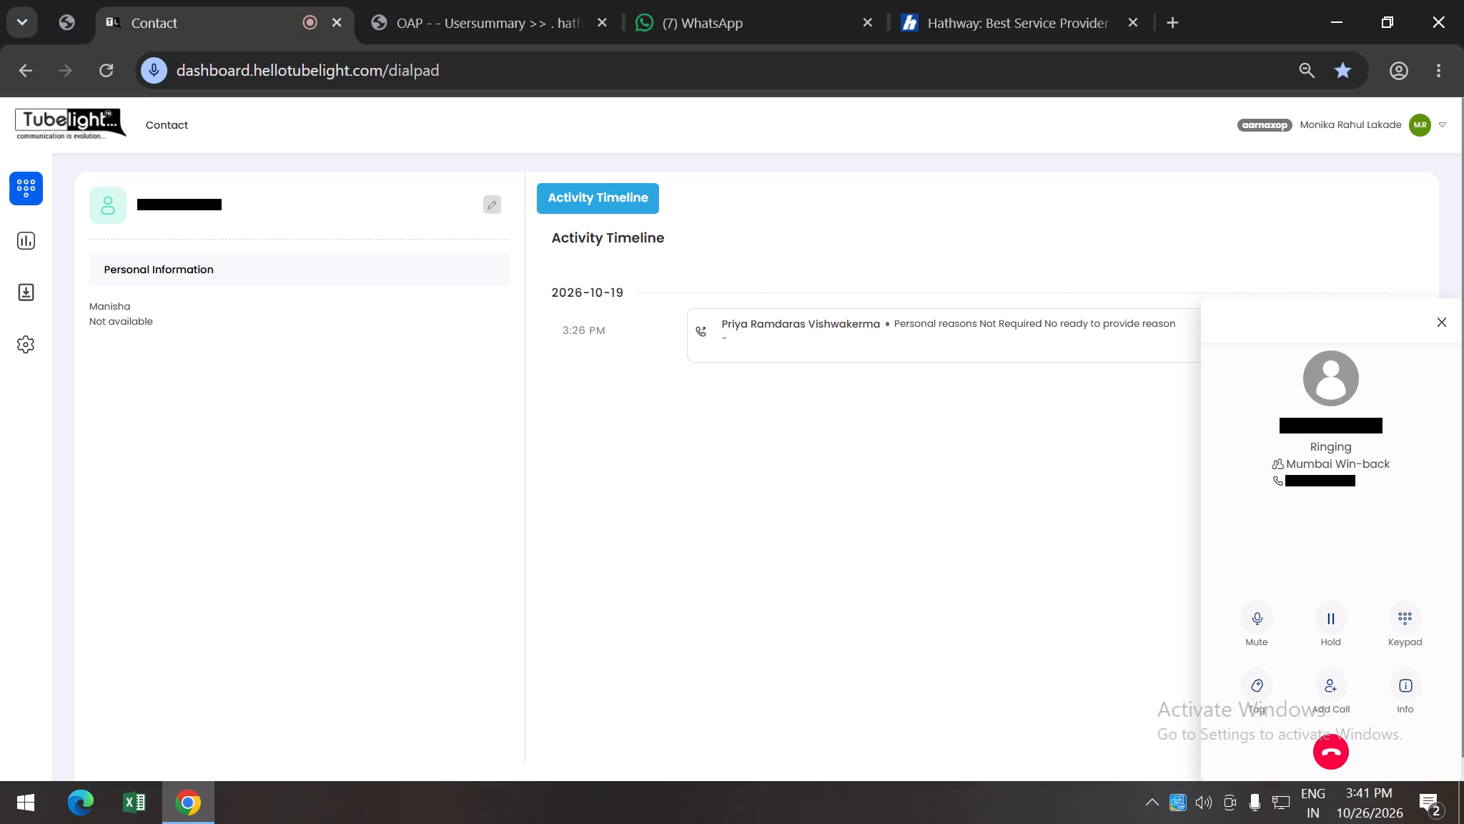
pyautogui.scroll(-2, 625, 451)
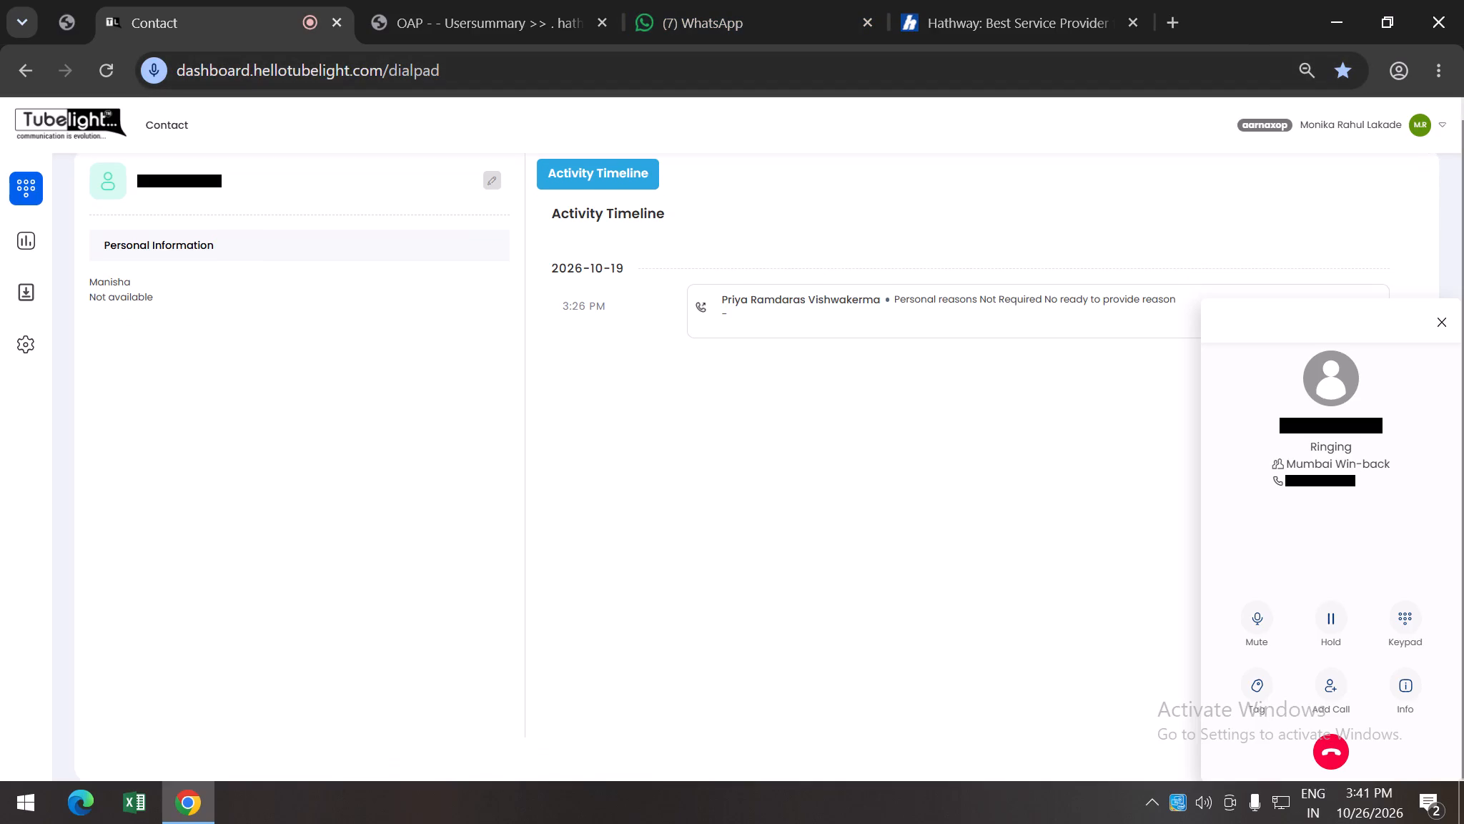
pyautogui.scroll(-1, 647, 471)
pyautogui.scroll(3, 750, 512)
pyautogui.scroll(3, 794, 551)
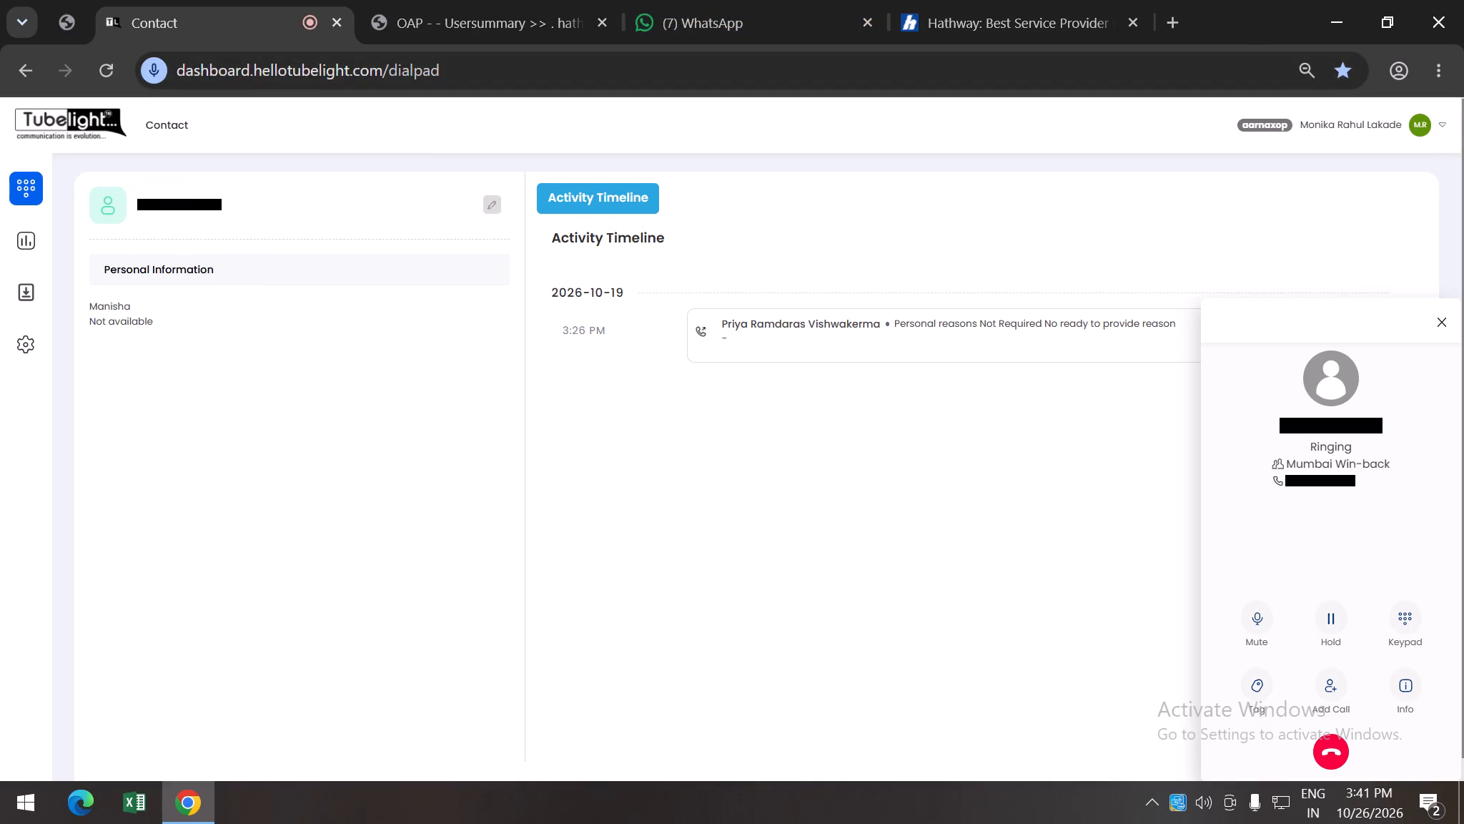
# Switch to Hathway OAP and toggle the masking of the subscriber's mobile number and e-mail address in Service Details, leaving the mobile number revealed.
pyautogui.click(432, 0)
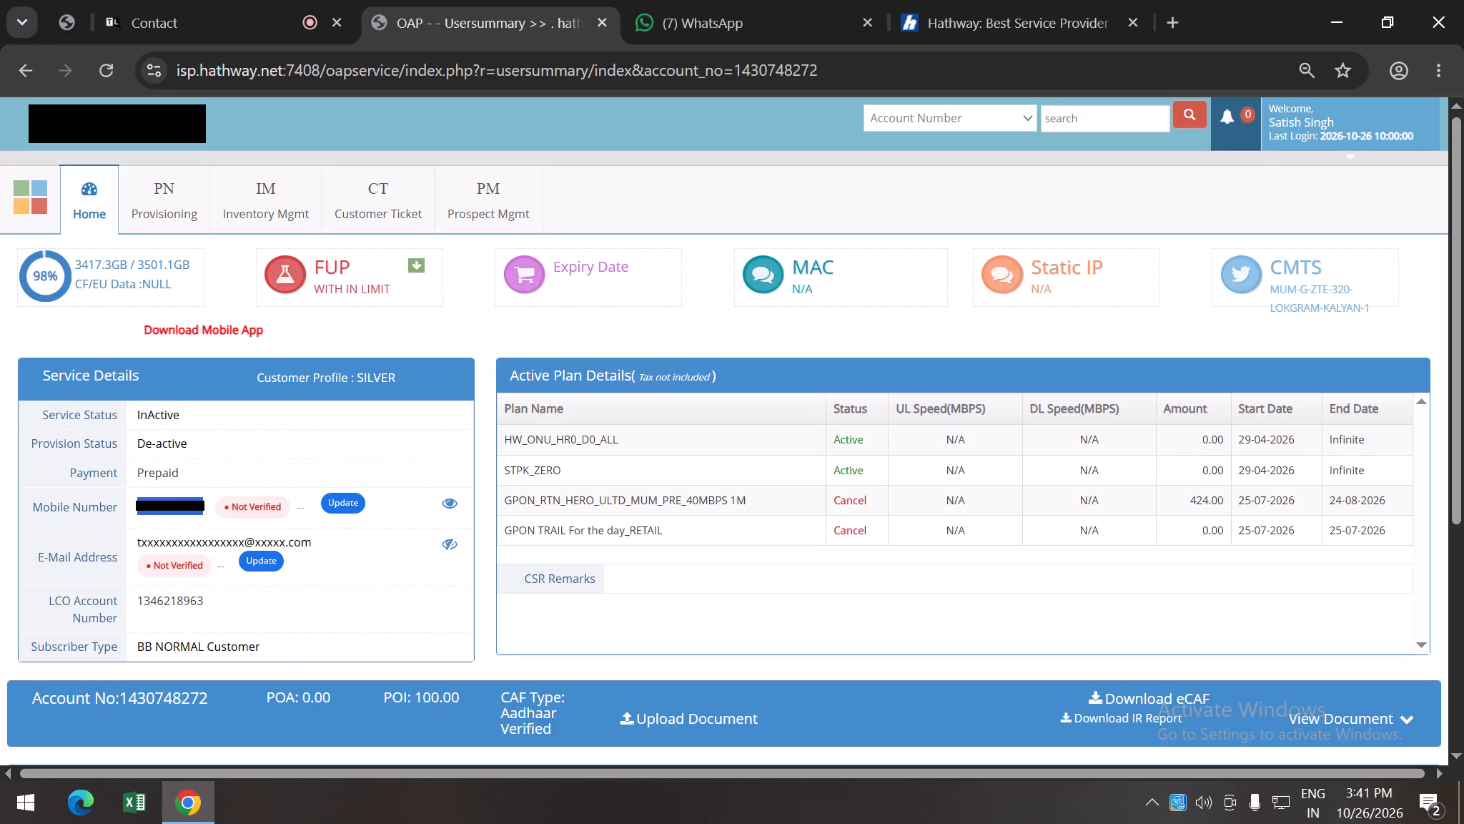
pyautogui.click(184, 517)
pyautogui.click(450, 508)
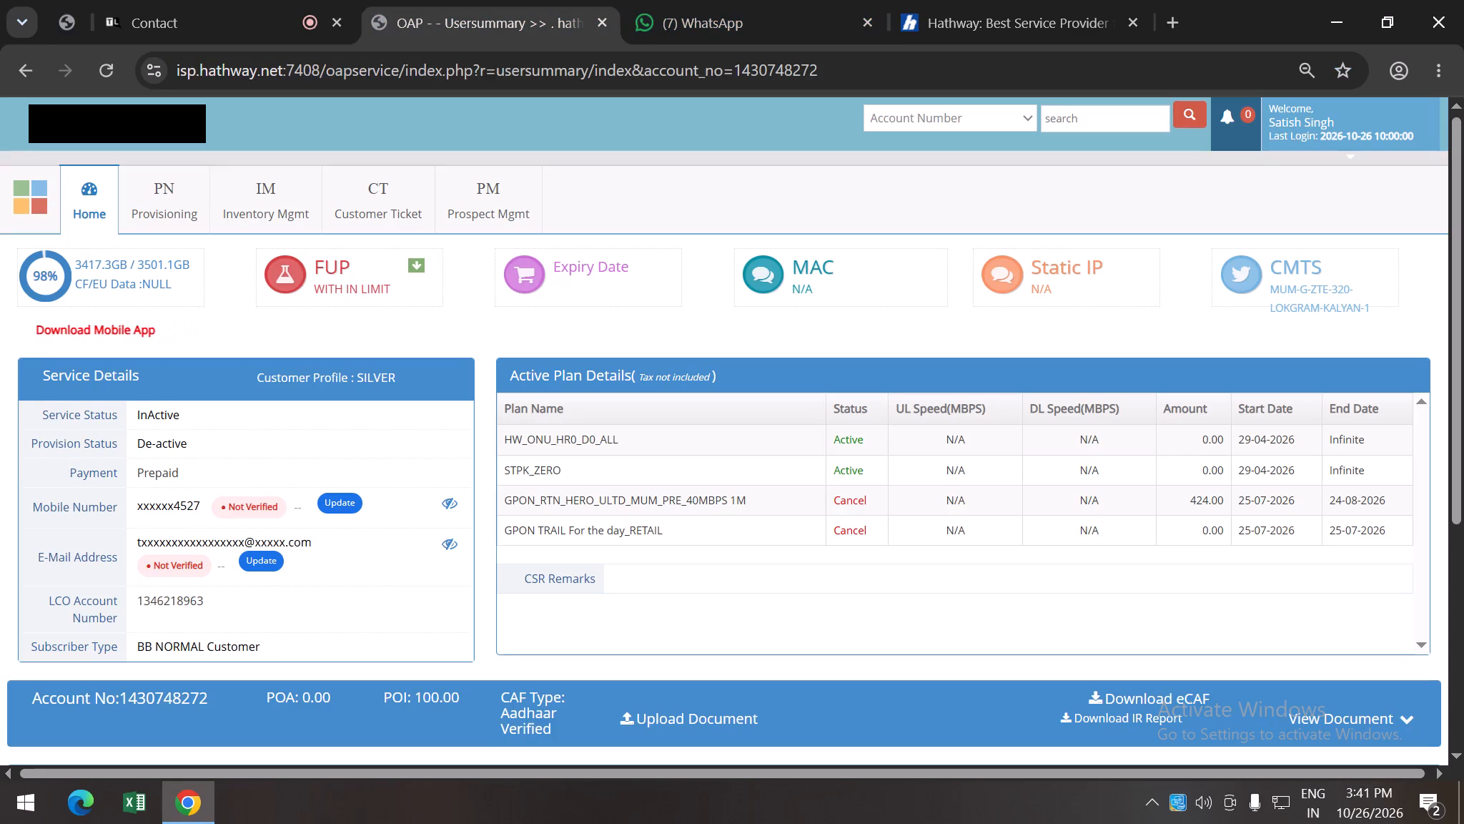
pyautogui.doubleClick(454, 544)
pyautogui.doubleClick(453, 544)
pyautogui.click(445, 504)
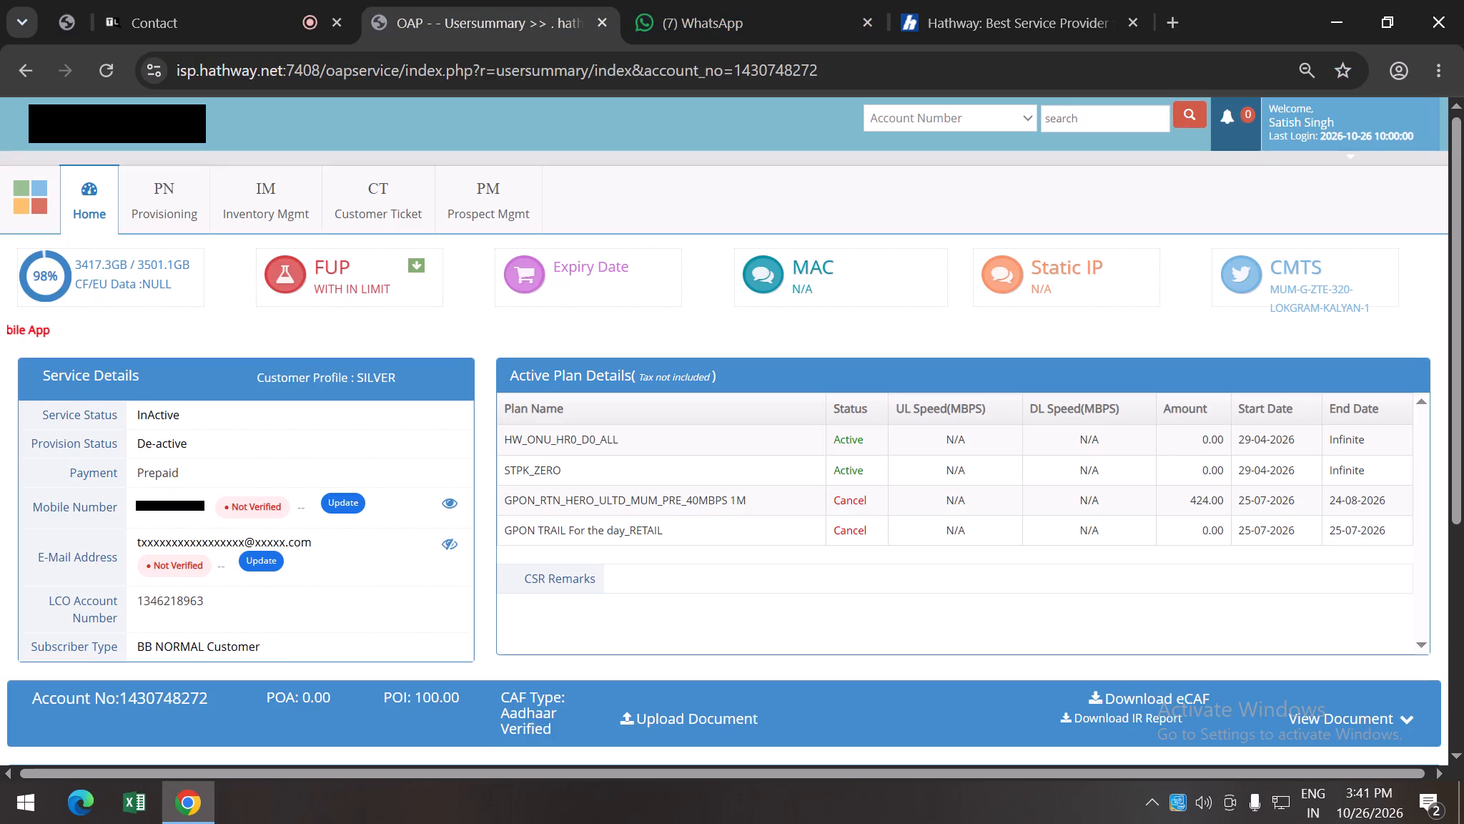
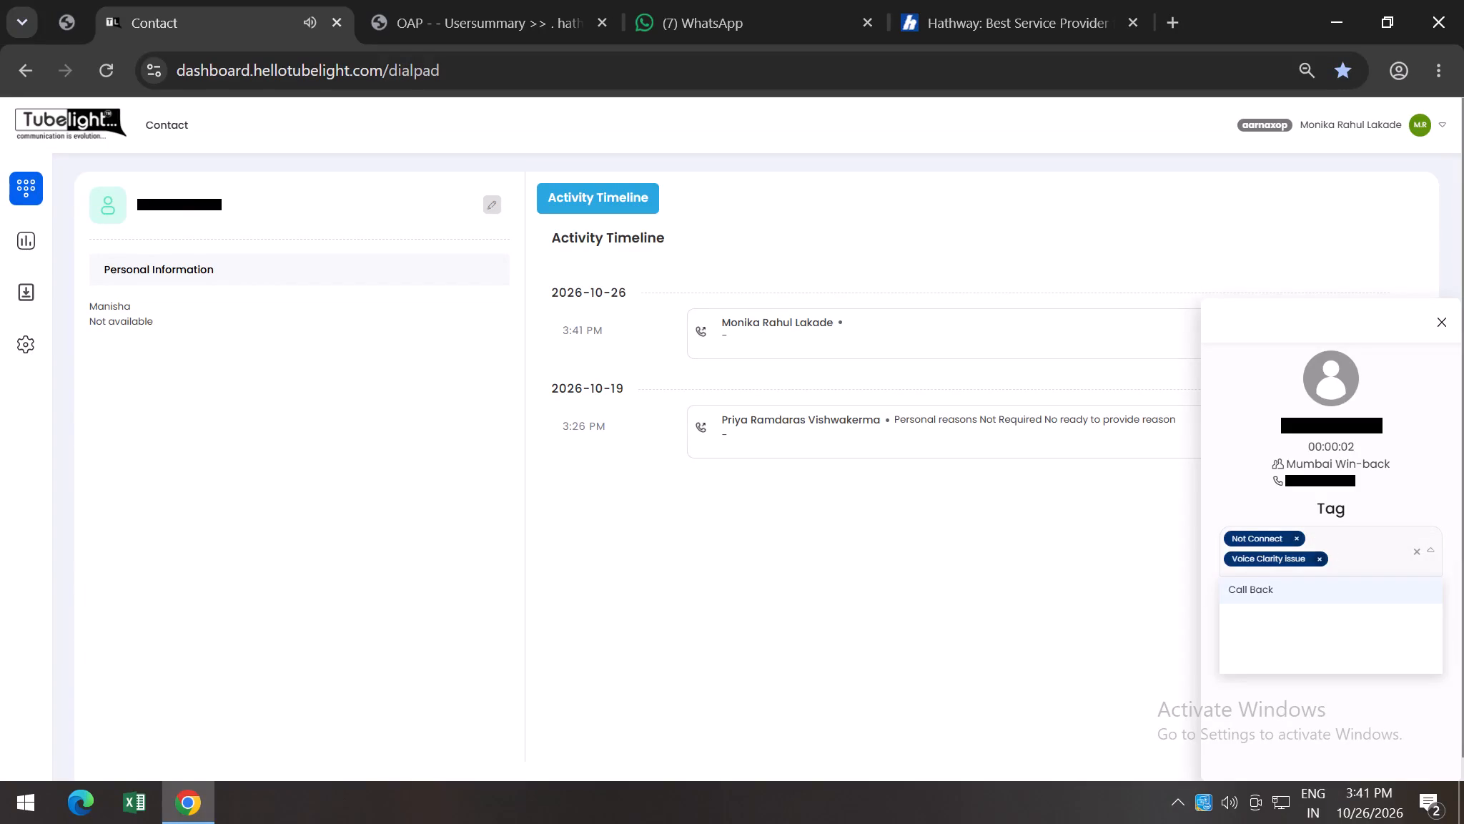
# Replace the Mumbai Win-back call's Not Connect tag with Personal reasons, Not Required and a final sub-reason, and submit the tags.
pyautogui.click(1296, 535)
pyautogui.scroll(-1, 1270, 608)
pyautogui.click(1270, 609)
pyautogui.click(1335, 551)
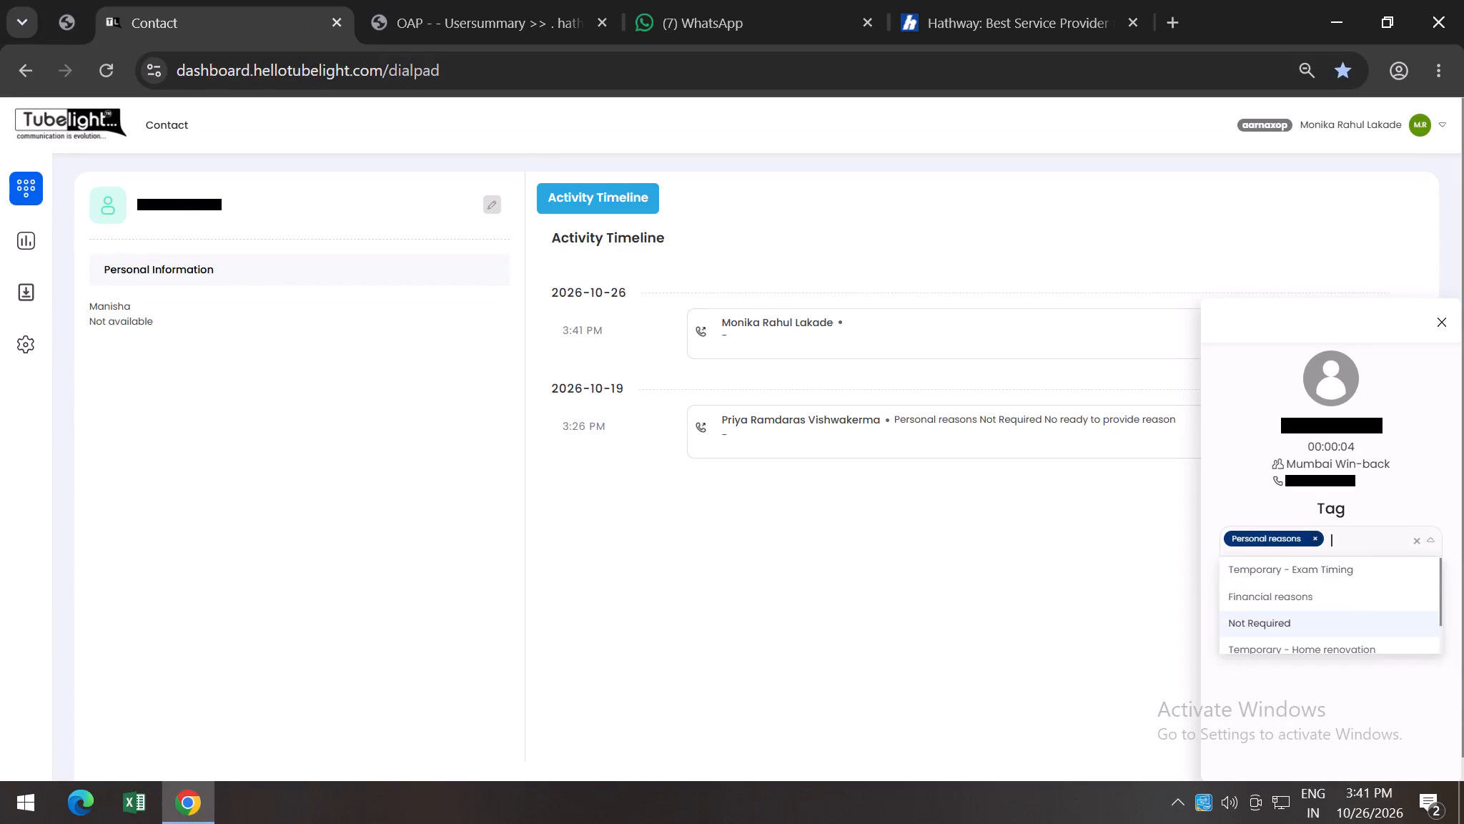
pyautogui.click(1287, 632)
pyautogui.moveTo(1345, 556); pyautogui.dragTo(1341, 572)
pyautogui.click(1318, 624)
pyautogui.click(1328, 680)
# Switch to Hathway OAP, mask the subscriber's mobile number, and reveal the e-mail address in Service Details.
pyautogui.click(505, 3)
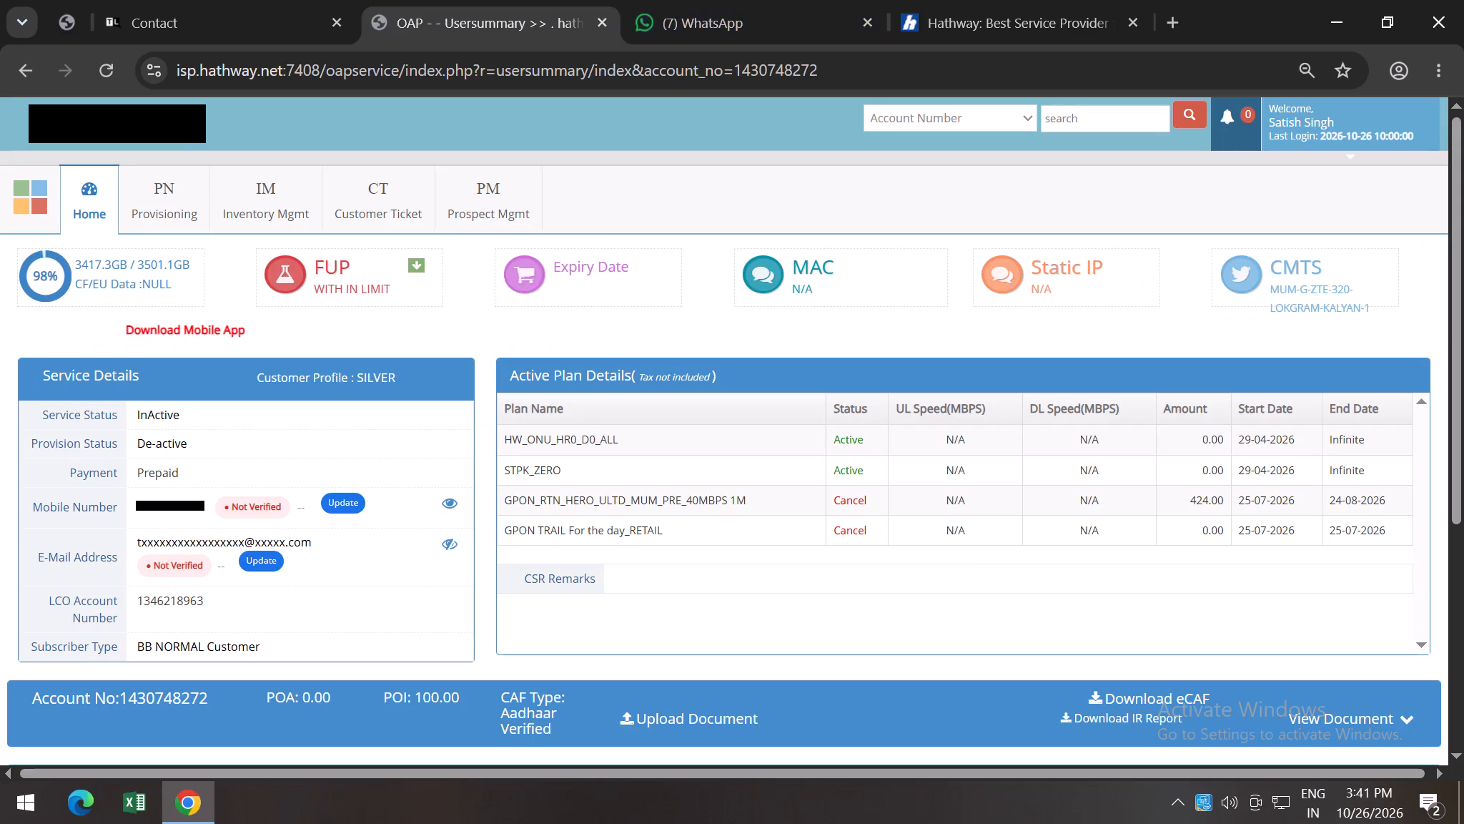
pyautogui.click(455, 509)
pyautogui.click(444, 552)
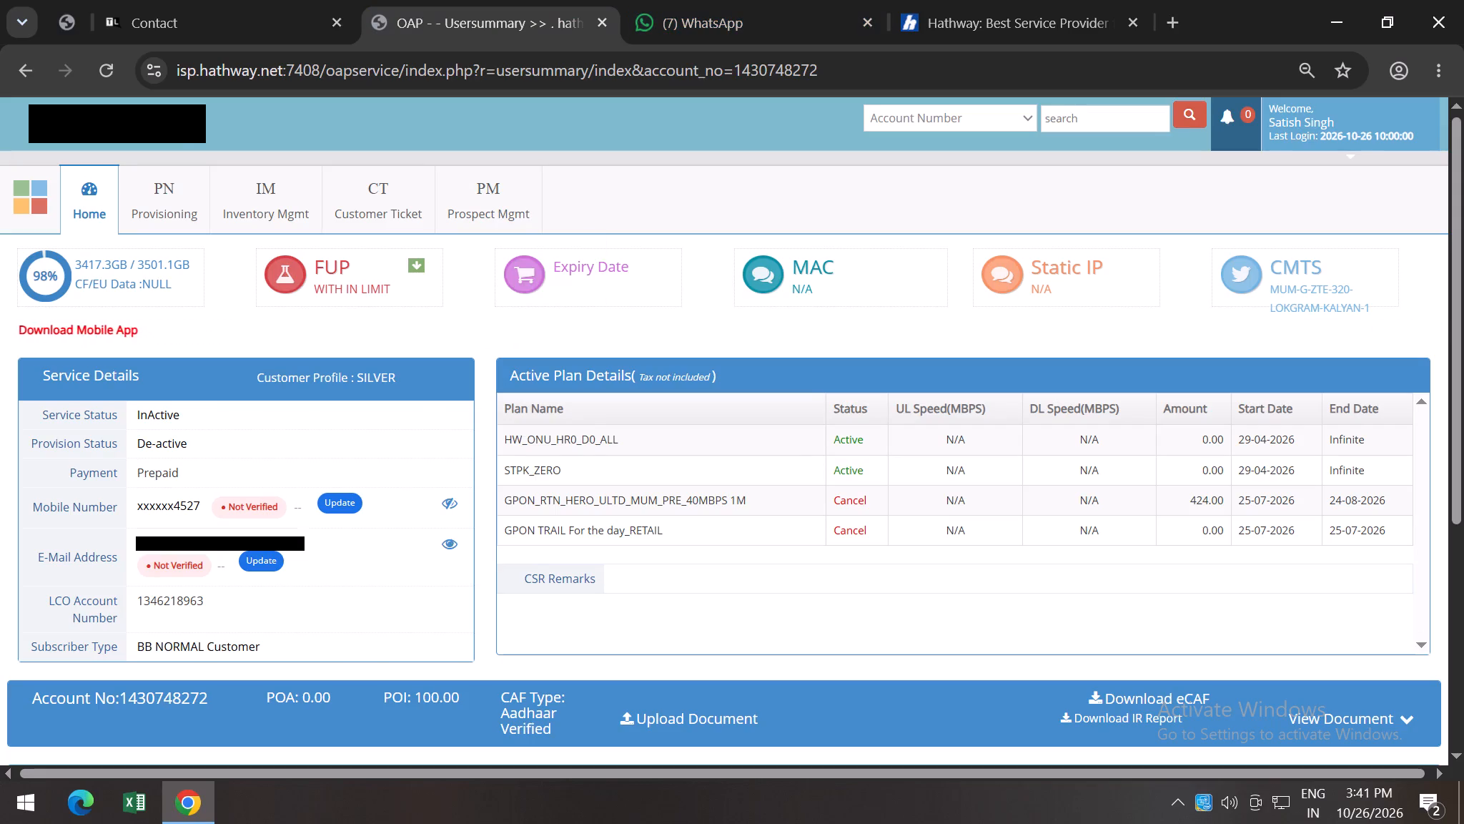
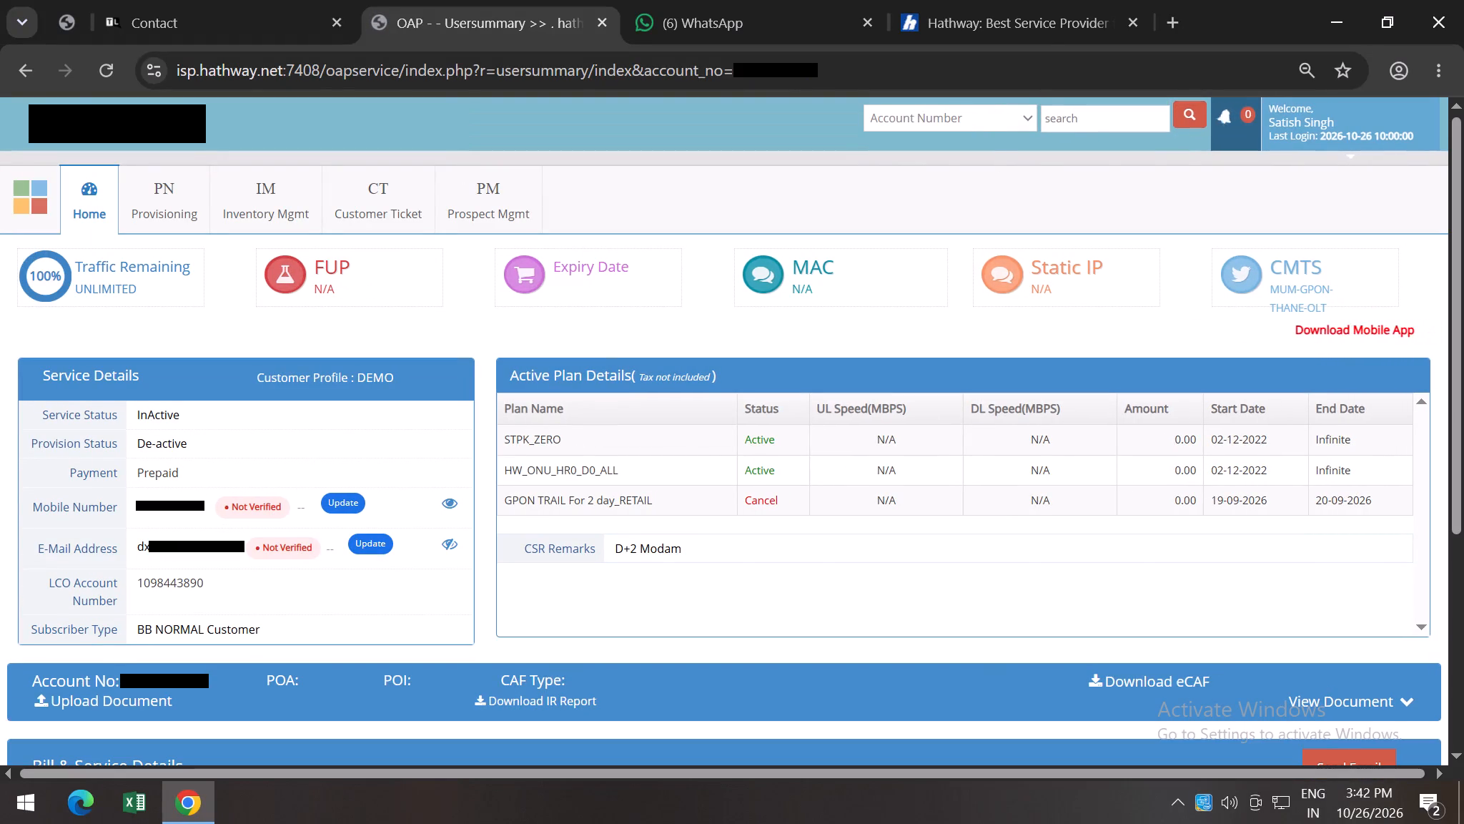
# Reveal the subscriber's masked e-mail address in Service Details and copy the mobile number.
pyautogui.click(454, 542)
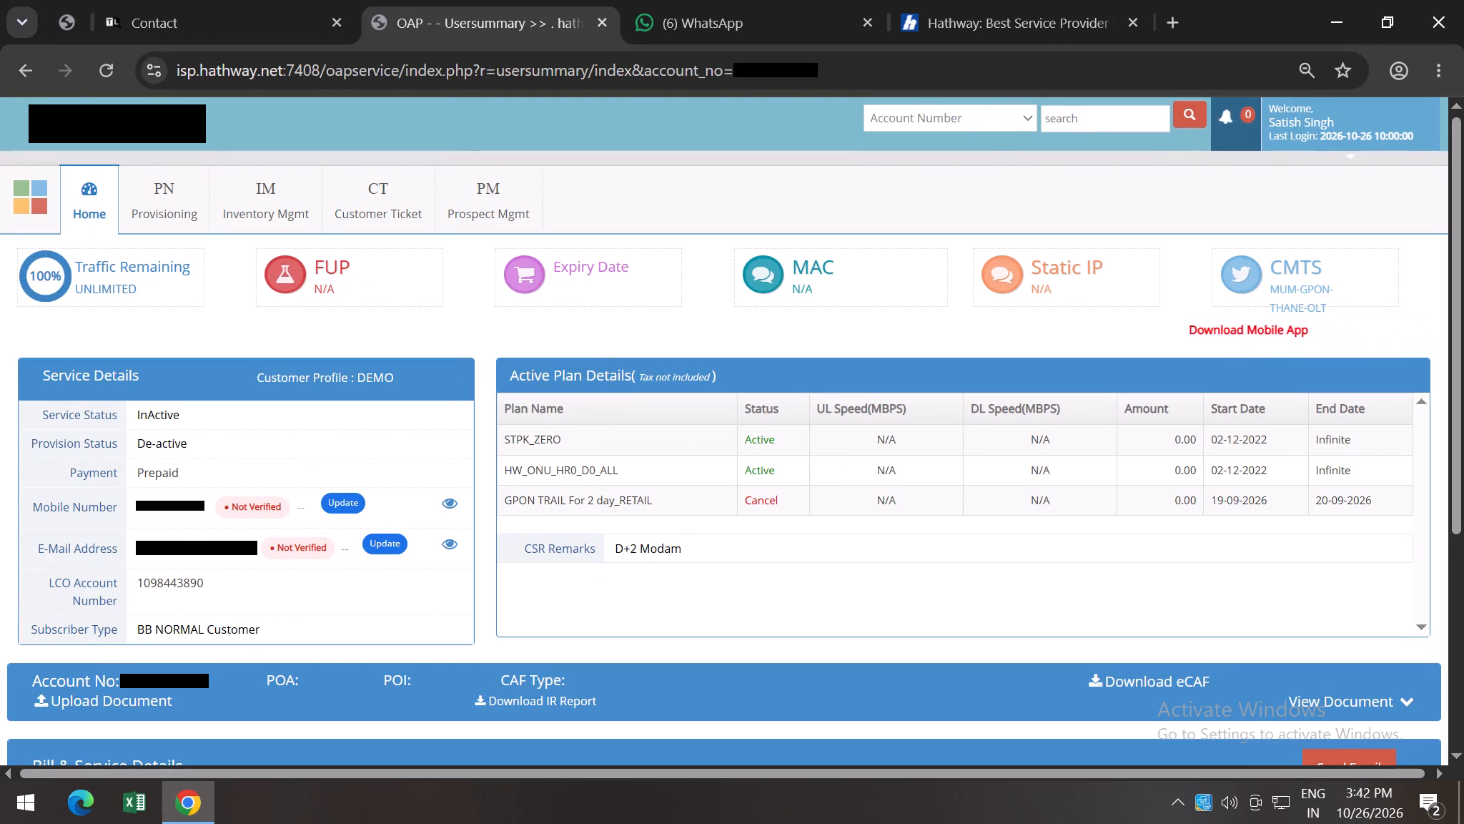
pyautogui.doubleClick(189, 510)
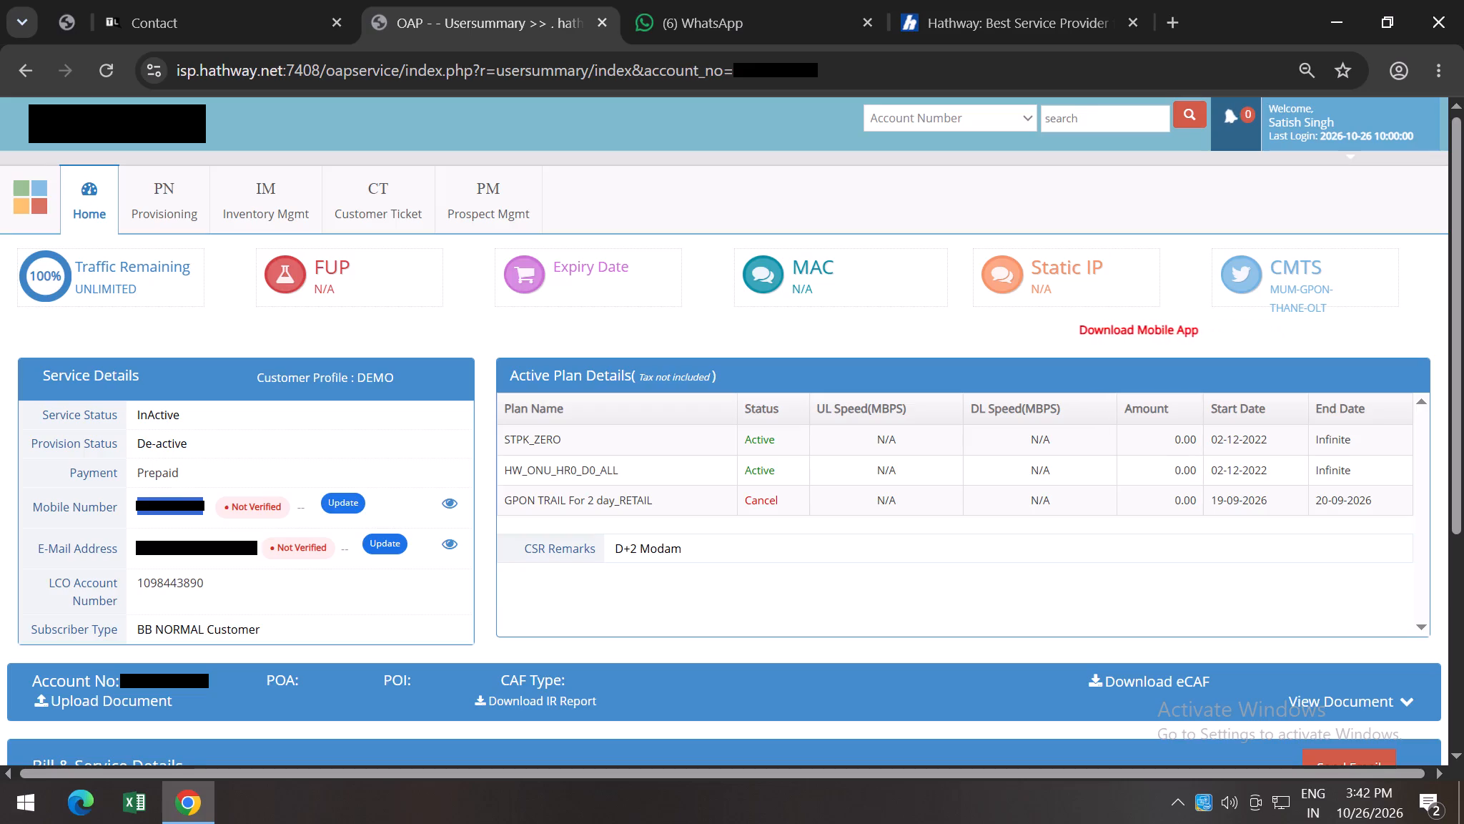
pyautogui.hotkey('ctrl', 'c')
# Switch to Tubelight and open the dialpad for a Mumbai Win-back call.
pyautogui.click(309, 0)
pyautogui.click(1322, 752)
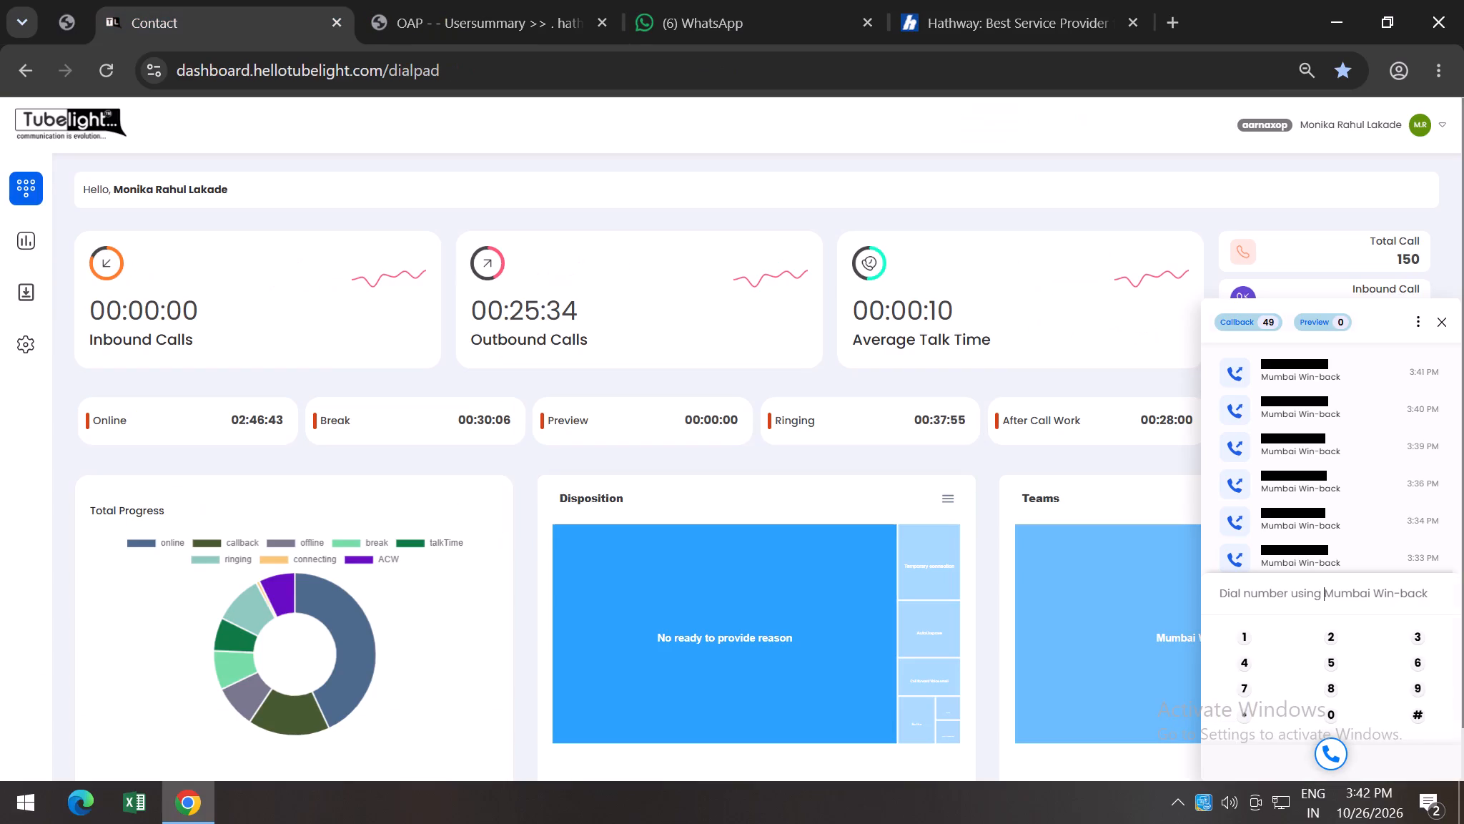
# Enter the copied mobile number in the dialpad and place the Mumbai Win-back call.
pyautogui.click(1325, 599)
pyautogui.hotkey('ctrl', 'v')
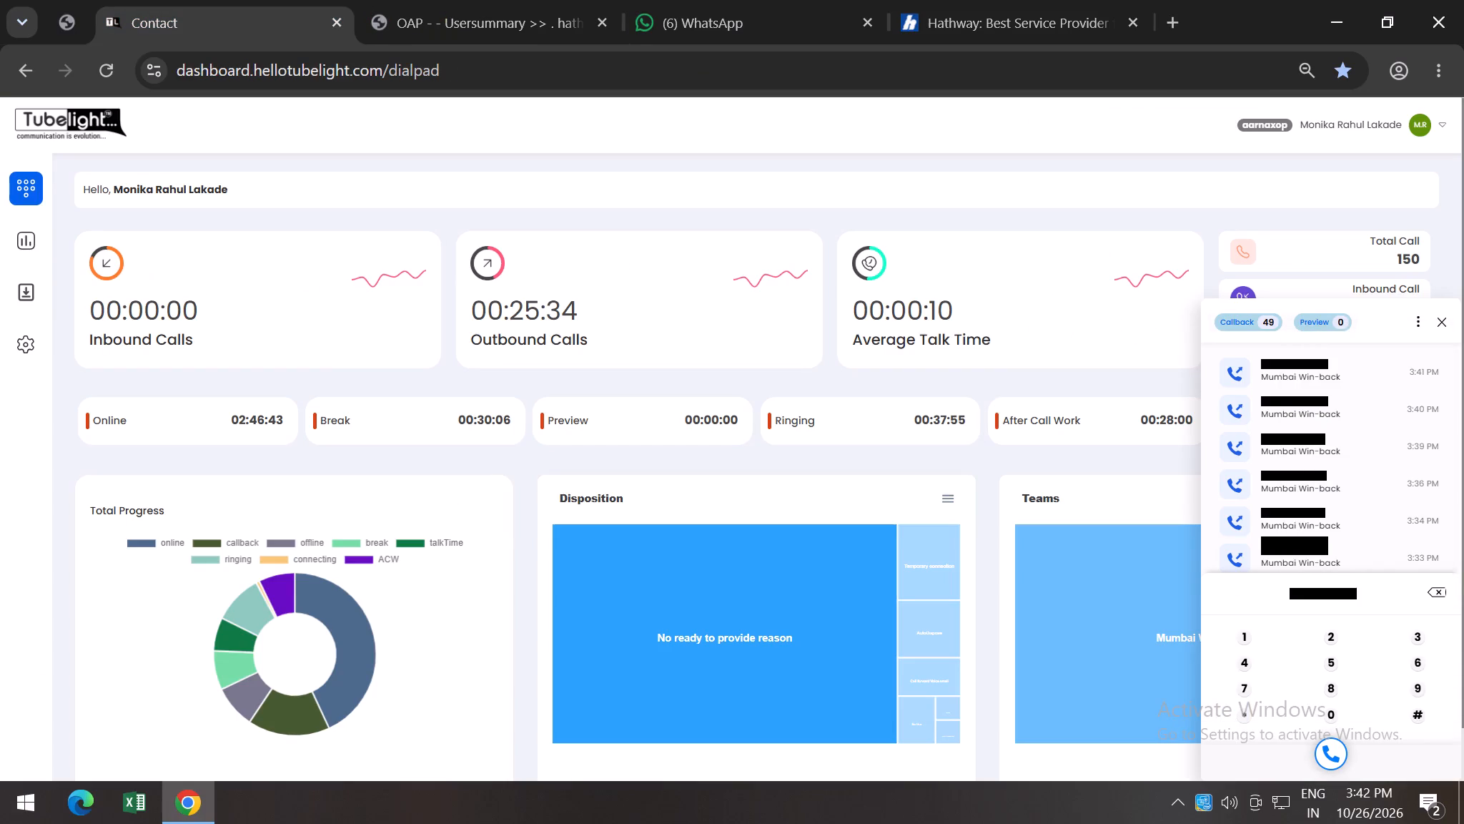
pyautogui.click(1335, 750)
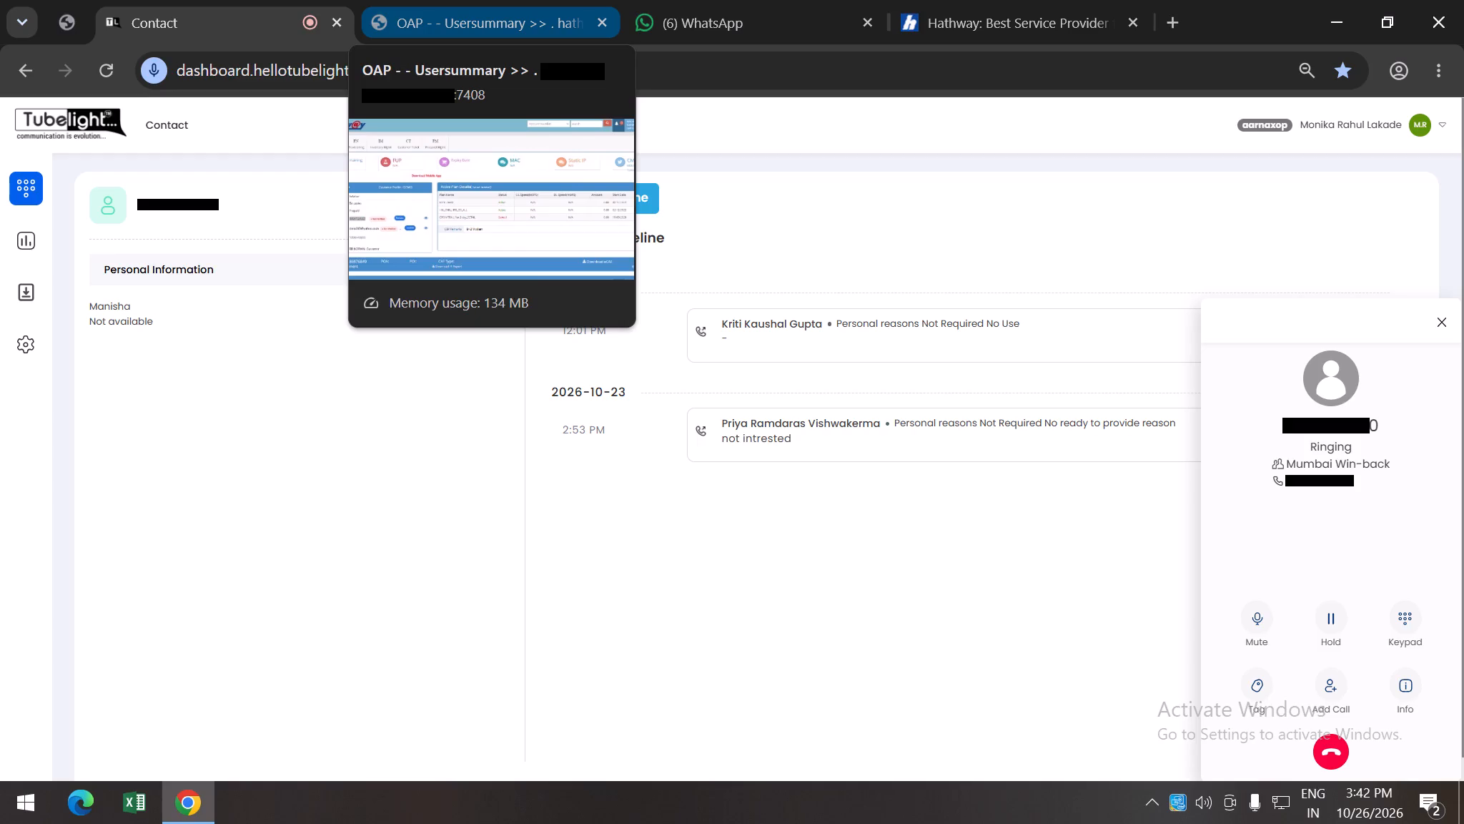
# End the ringing call, tag its review with Personal reasons, Not Required and a further sub-reason, and submit it without a comment.
pyautogui.click(1336, 748)
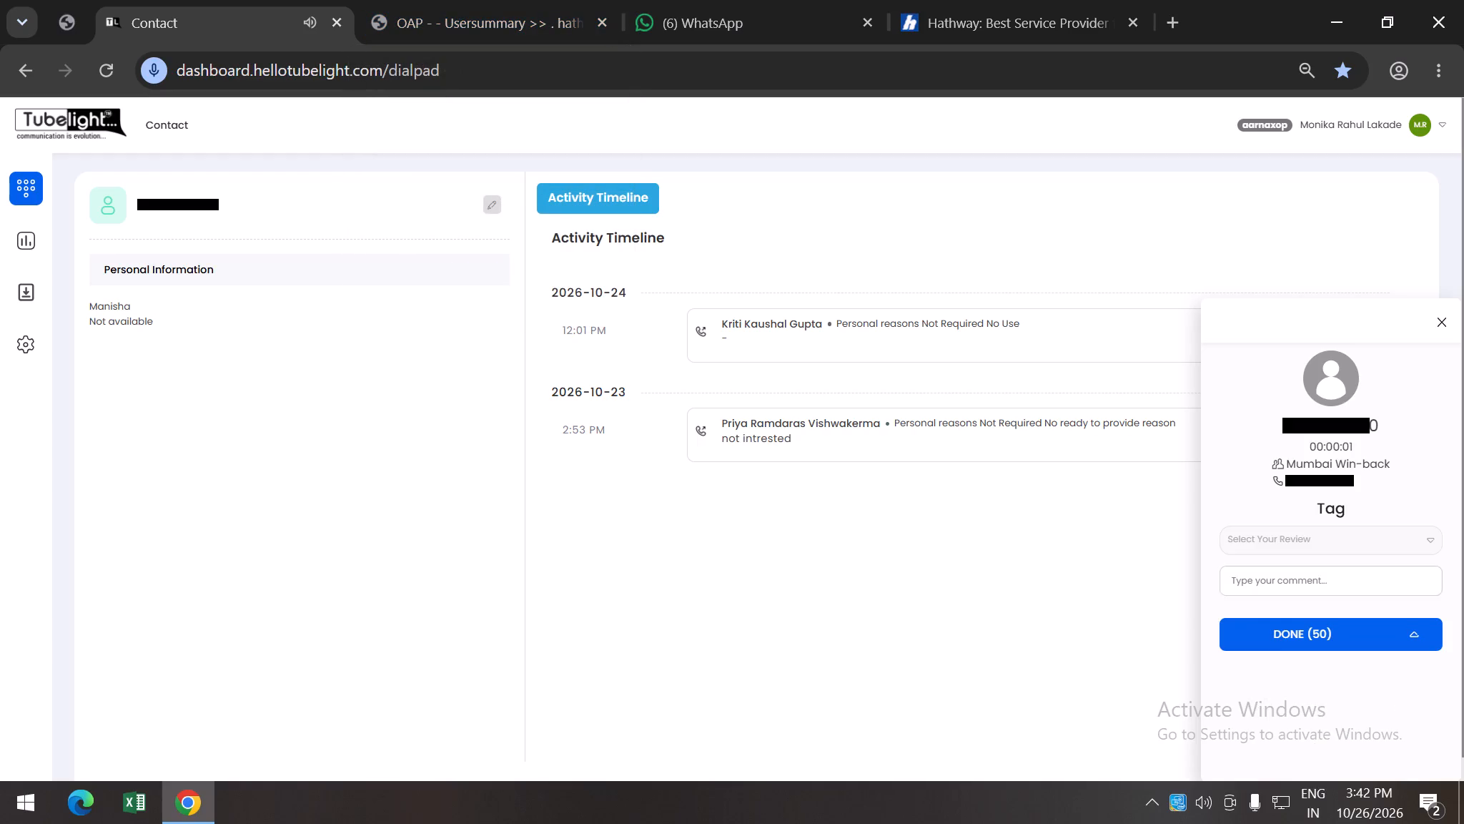
pyautogui.click(1288, 546)
pyautogui.scroll(-1, 1285, 615)
pyautogui.click(1285, 615)
pyautogui.moveTo(1340, 512); pyautogui.dragTo(1337, 529)
pyautogui.click(1337, 552)
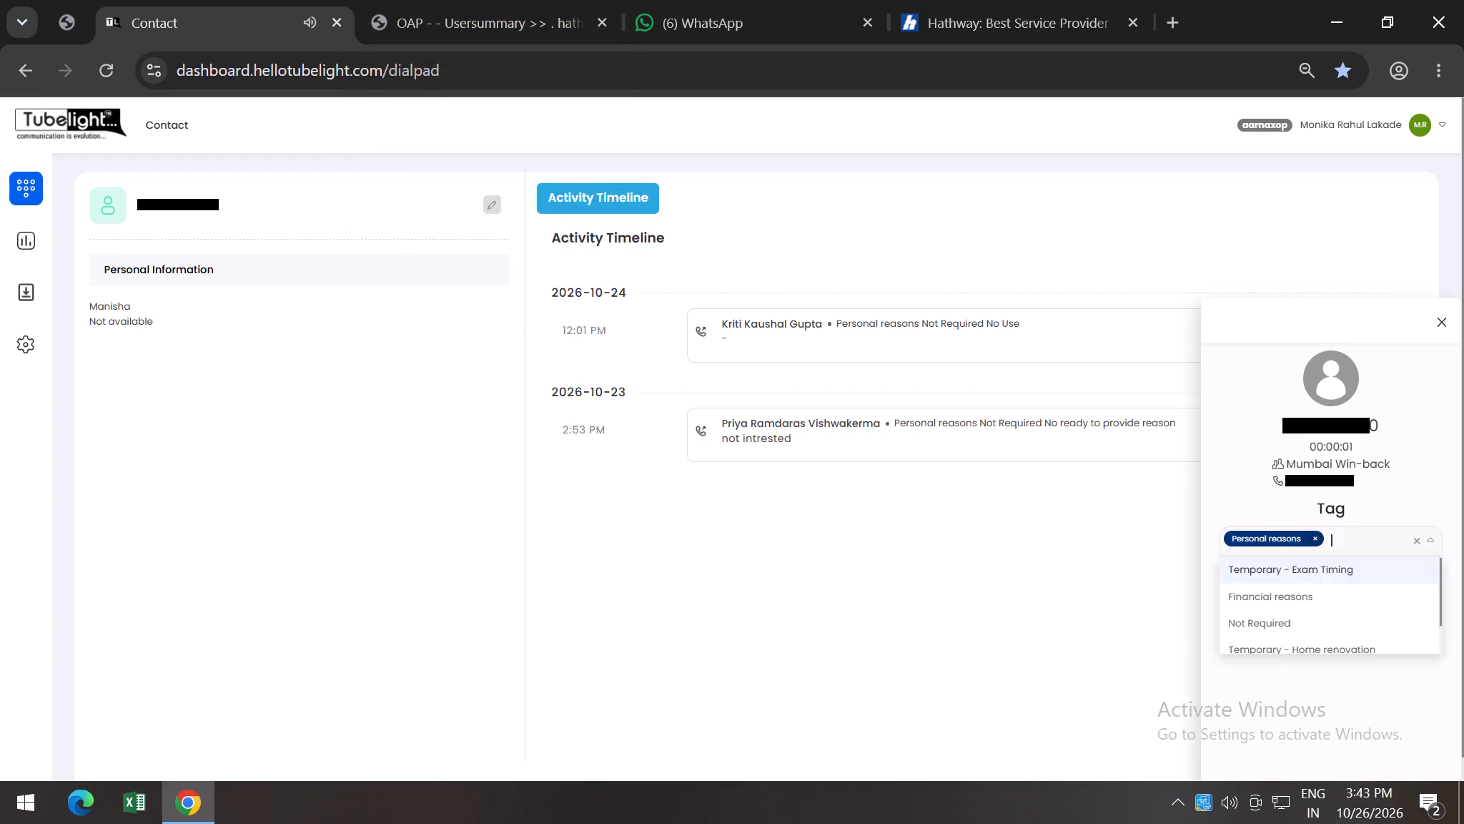
pyautogui.moveTo(1285, 630); pyautogui.dragTo(1296, 609)
pyautogui.moveTo(1335, 560); pyautogui.dragTo(1334, 572)
pyautogui.click(1330, 619)
pyautogui.click(1331, 684)
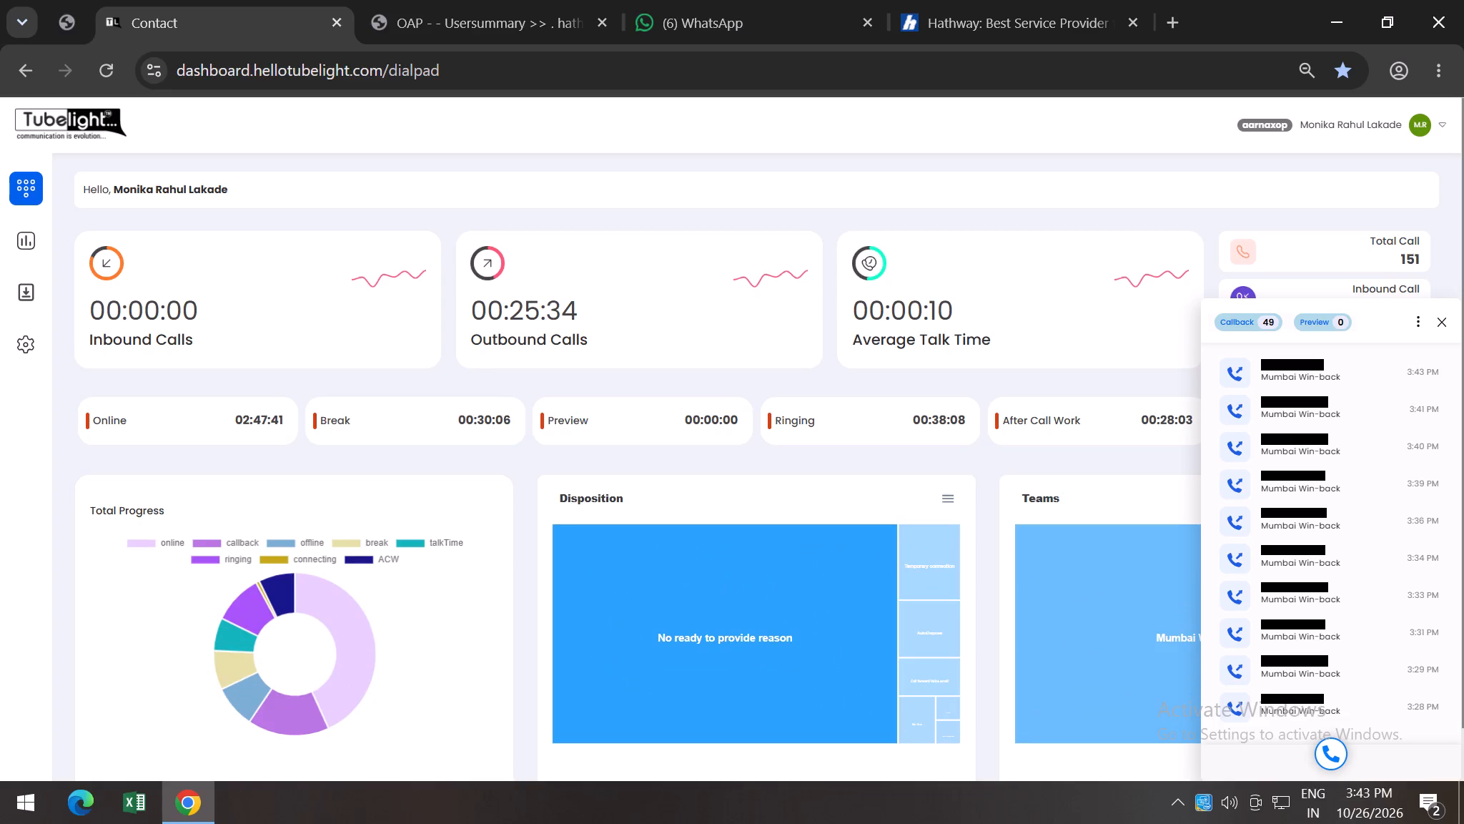
# Reload the Tubelight dialpad page.
pyautogui.press('F5')
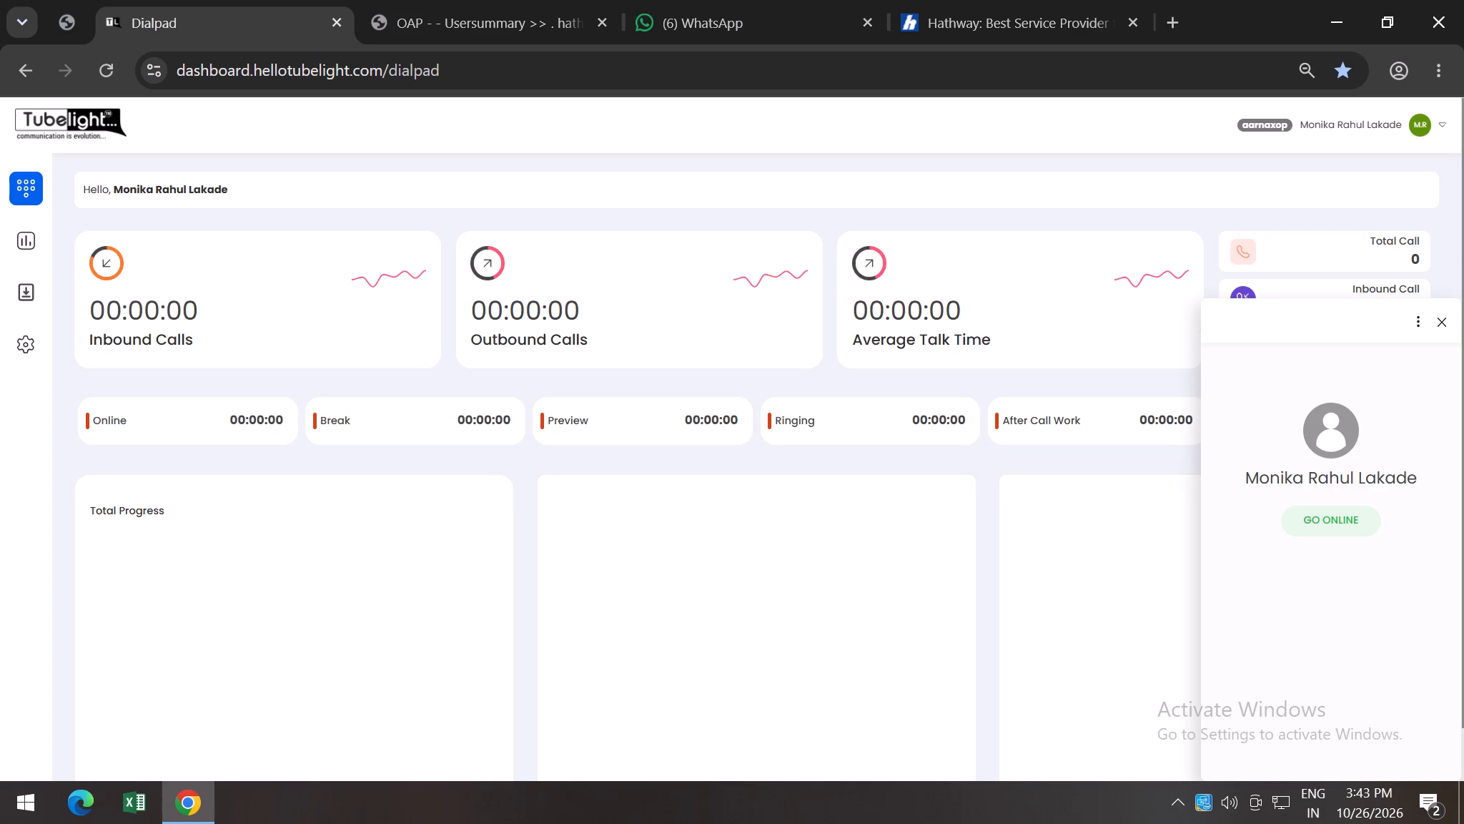
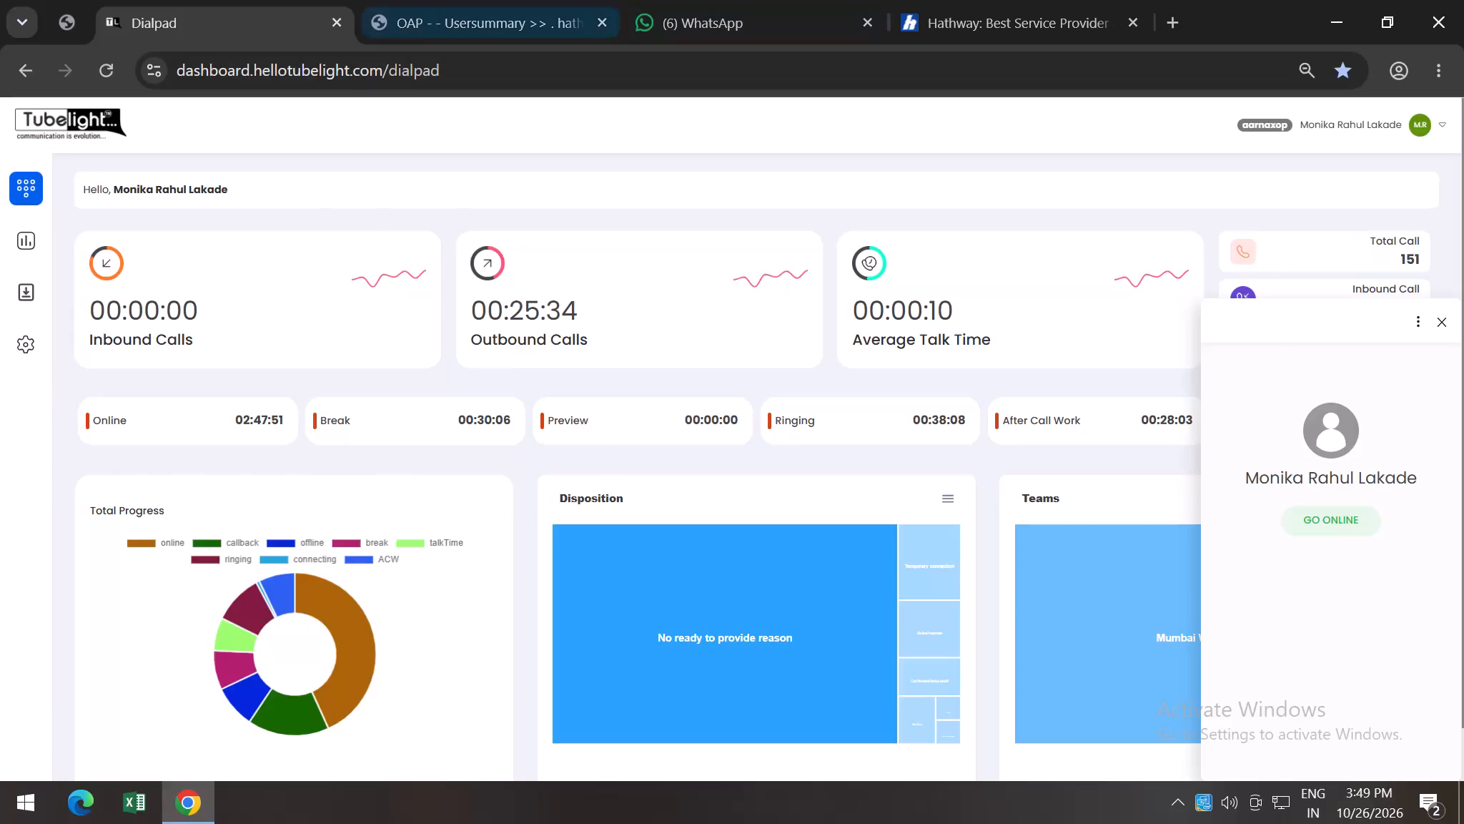
# Glance at the subscriber's OAP page, return to the Tubelight dialpad and set the agent's status to online.
pyautogui.click(478, 0)
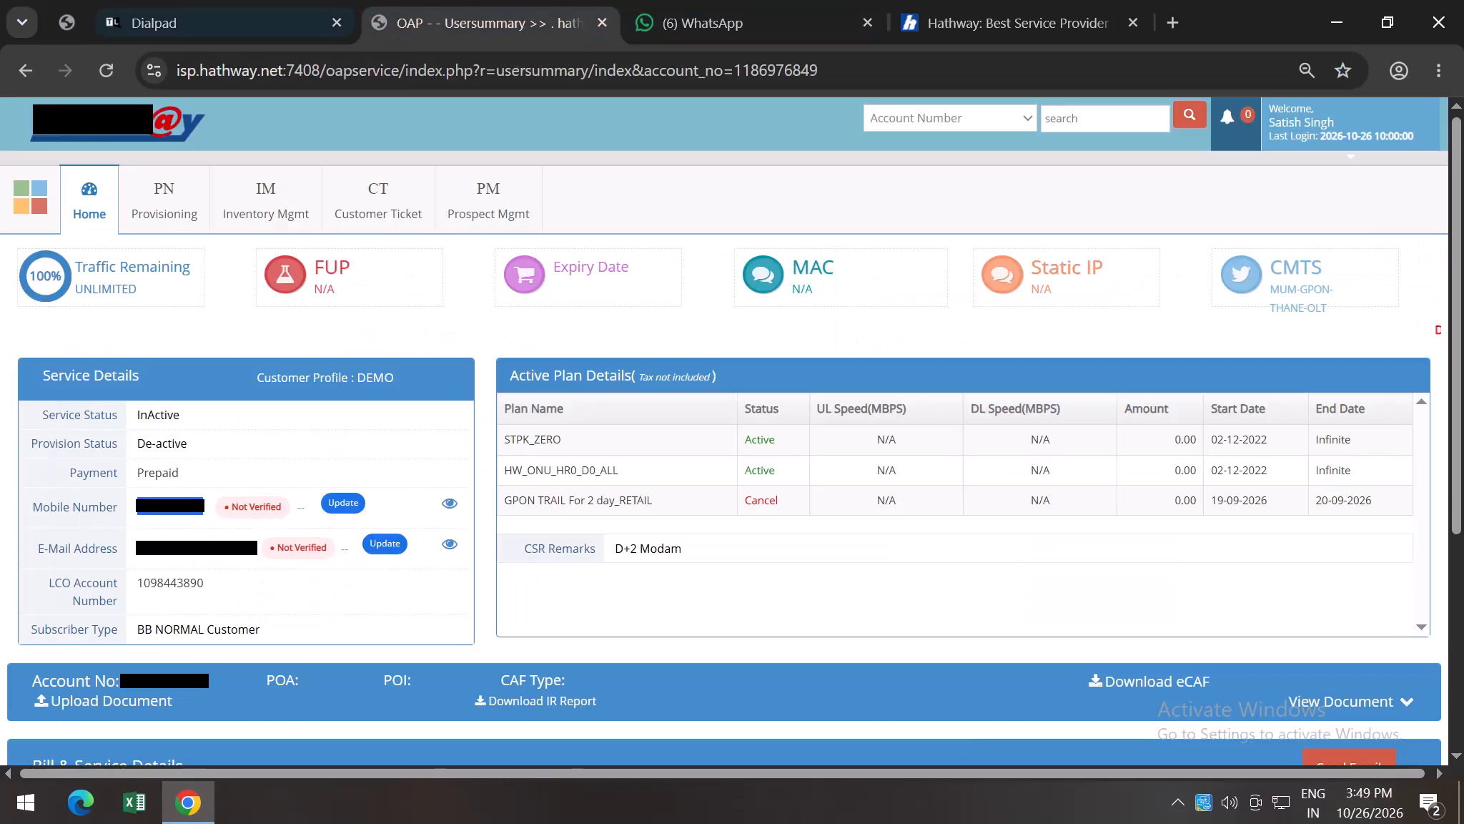
pyautogui.click(270, 9)
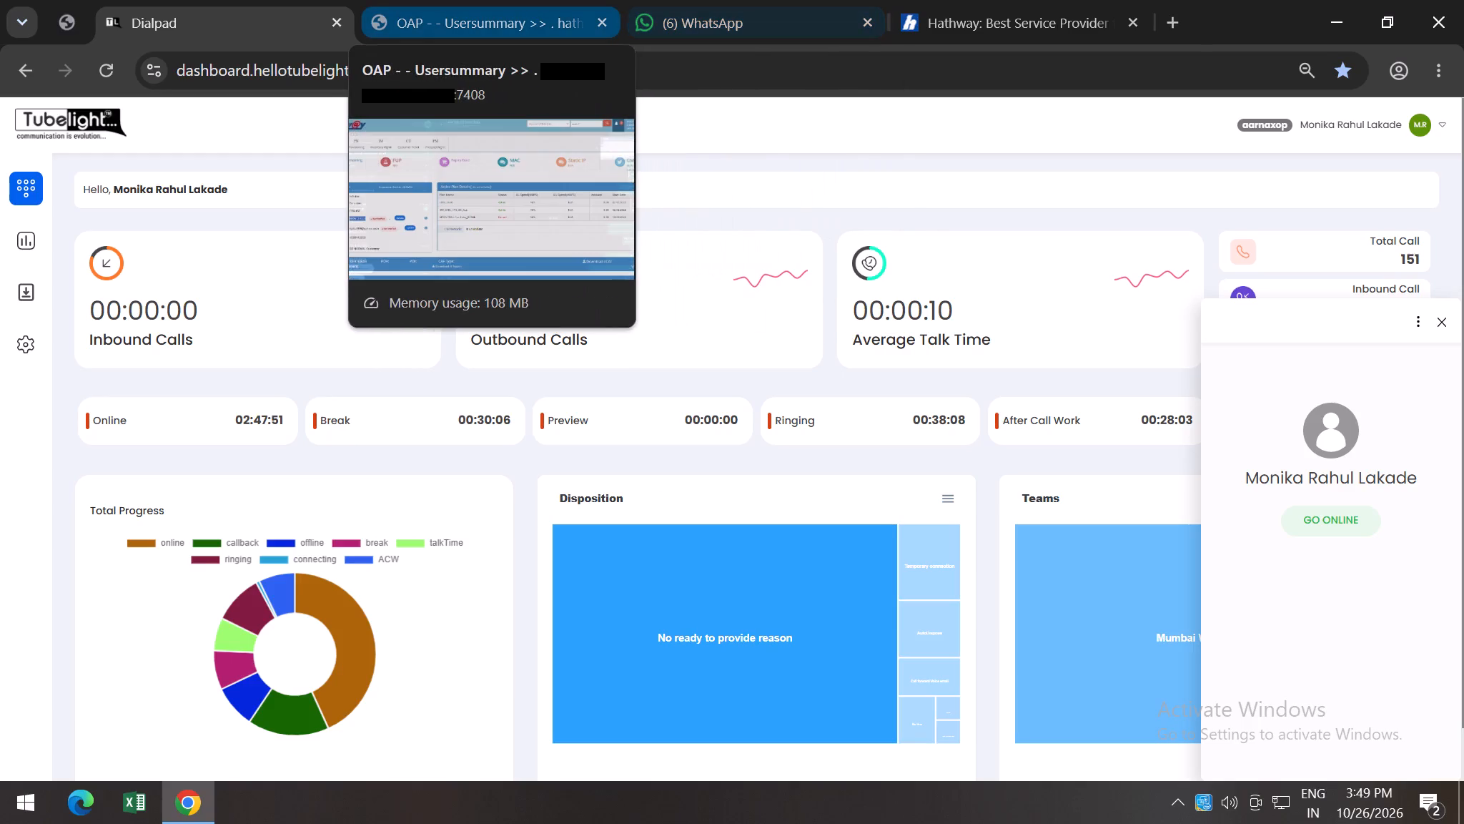
pyautogui.click(1335, 505)
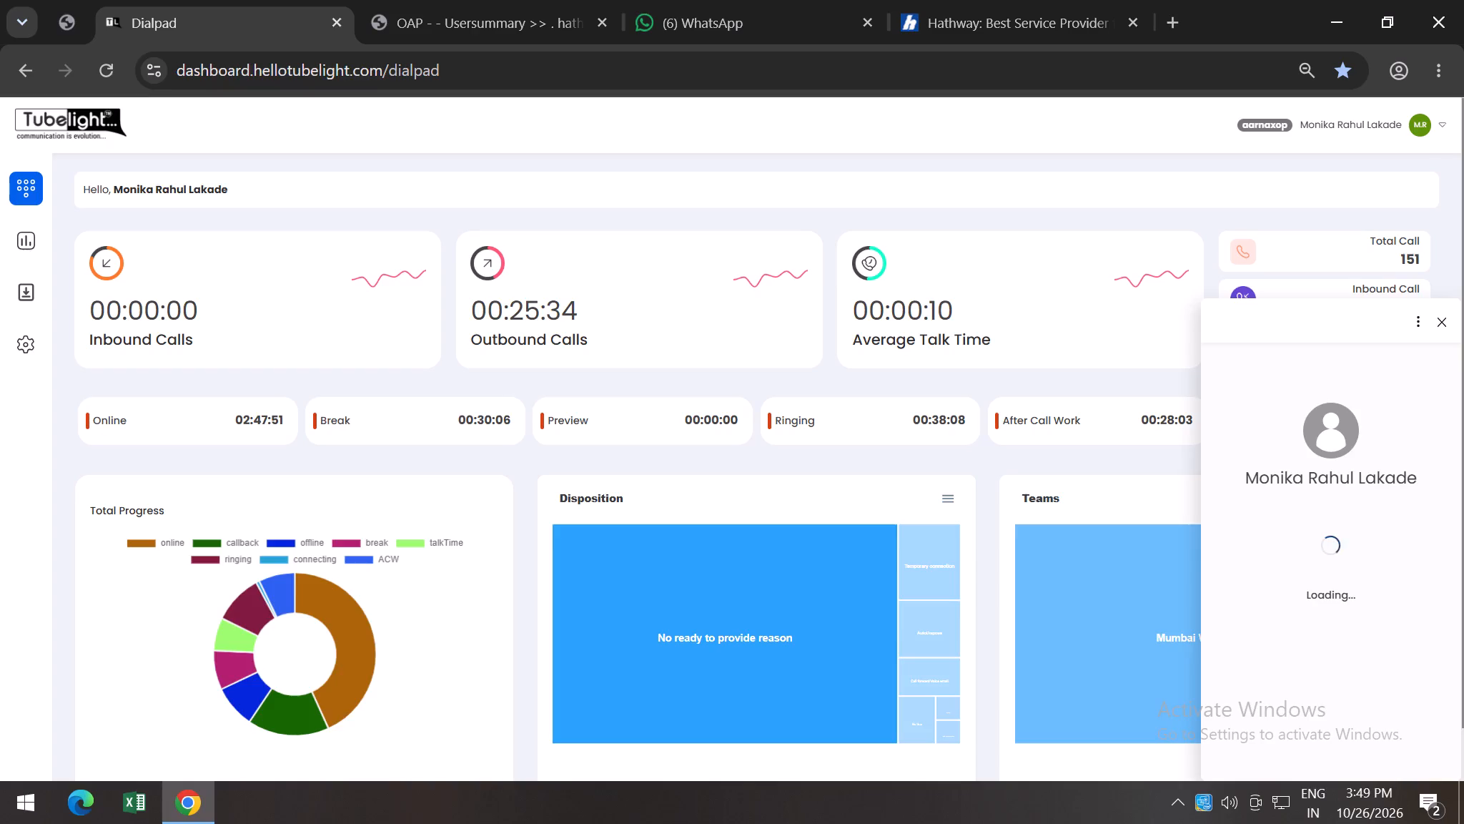
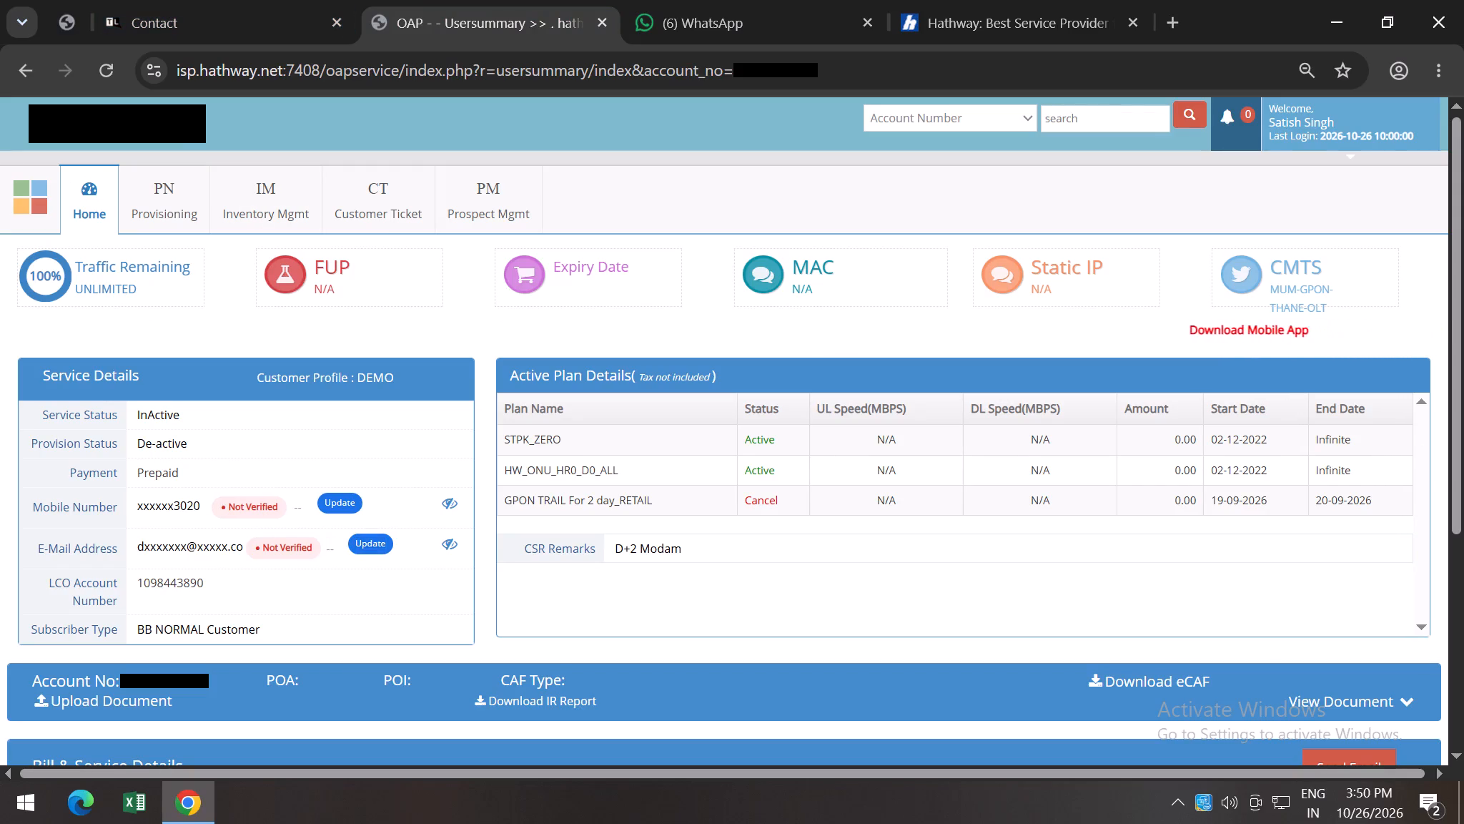
pyautogui.click(452, 509)
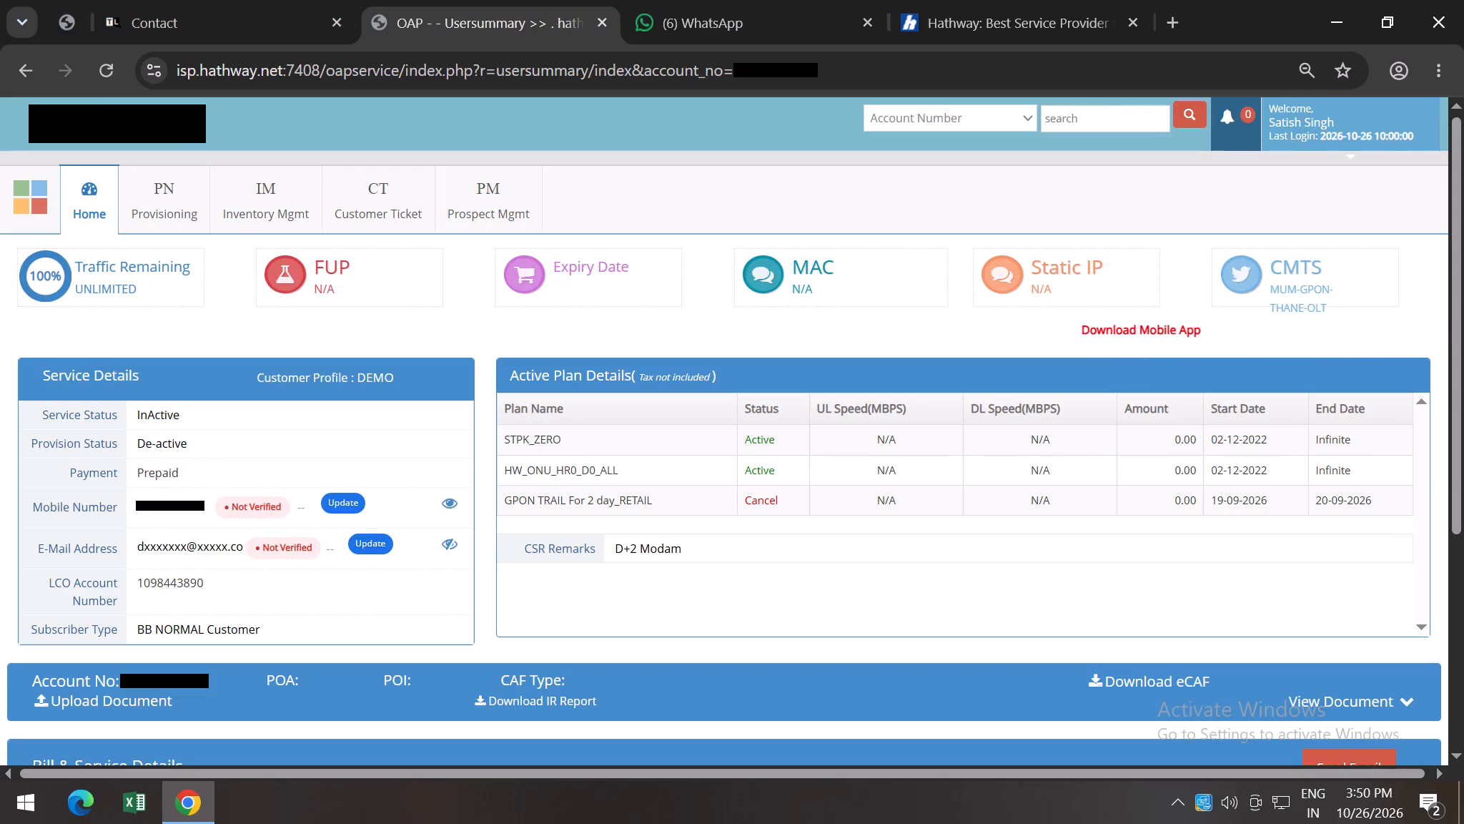
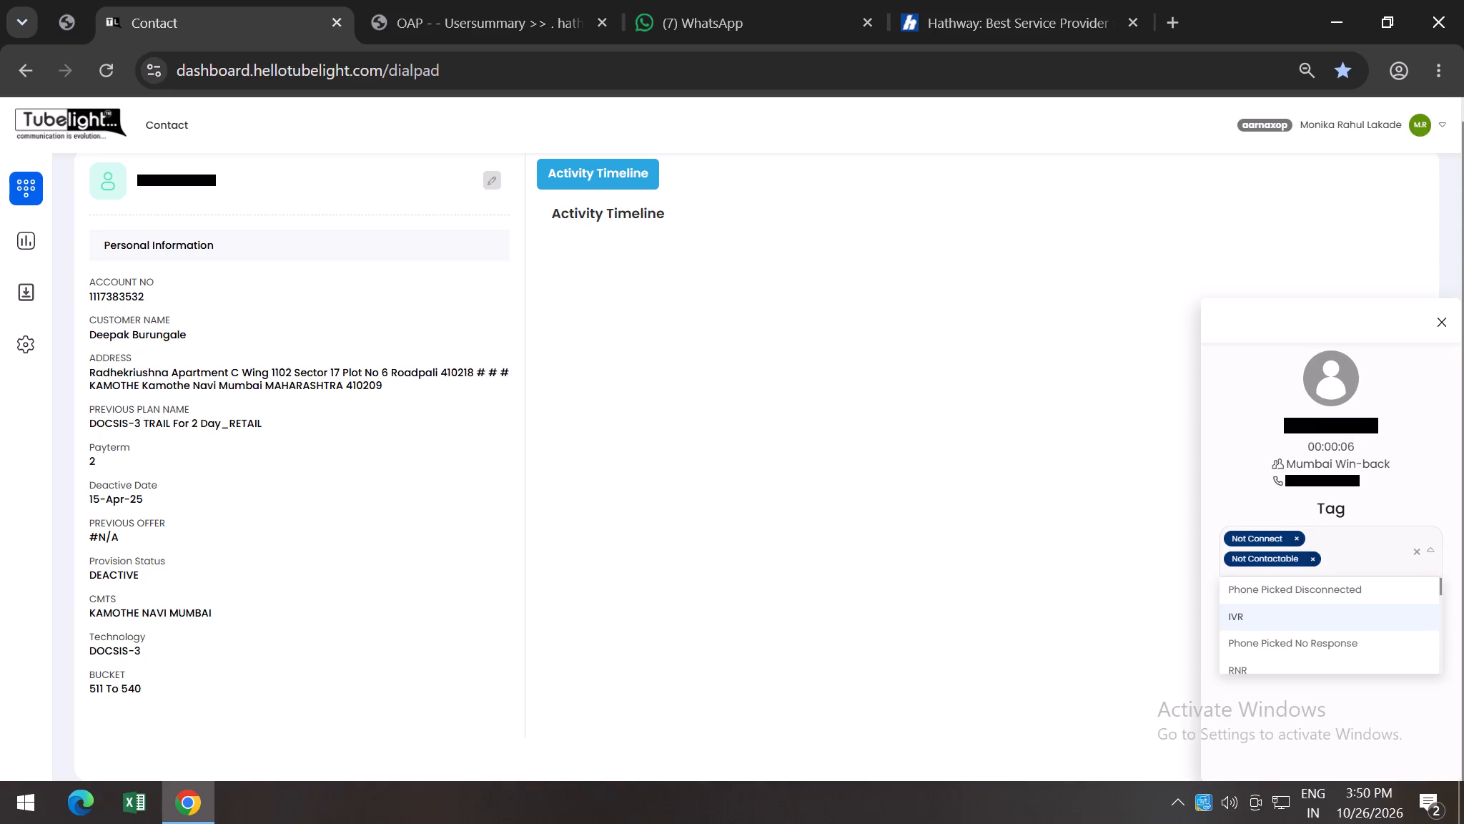
# Add a further sub-reason to the Not Connect, Not Contactable tags of the Mumbai Win-back call and submit the review without a comment.
pyautogui.scroll(-1, 1287, 632)
pyautogui.click(1287, 633)
pyautogui.click(1305, 687)
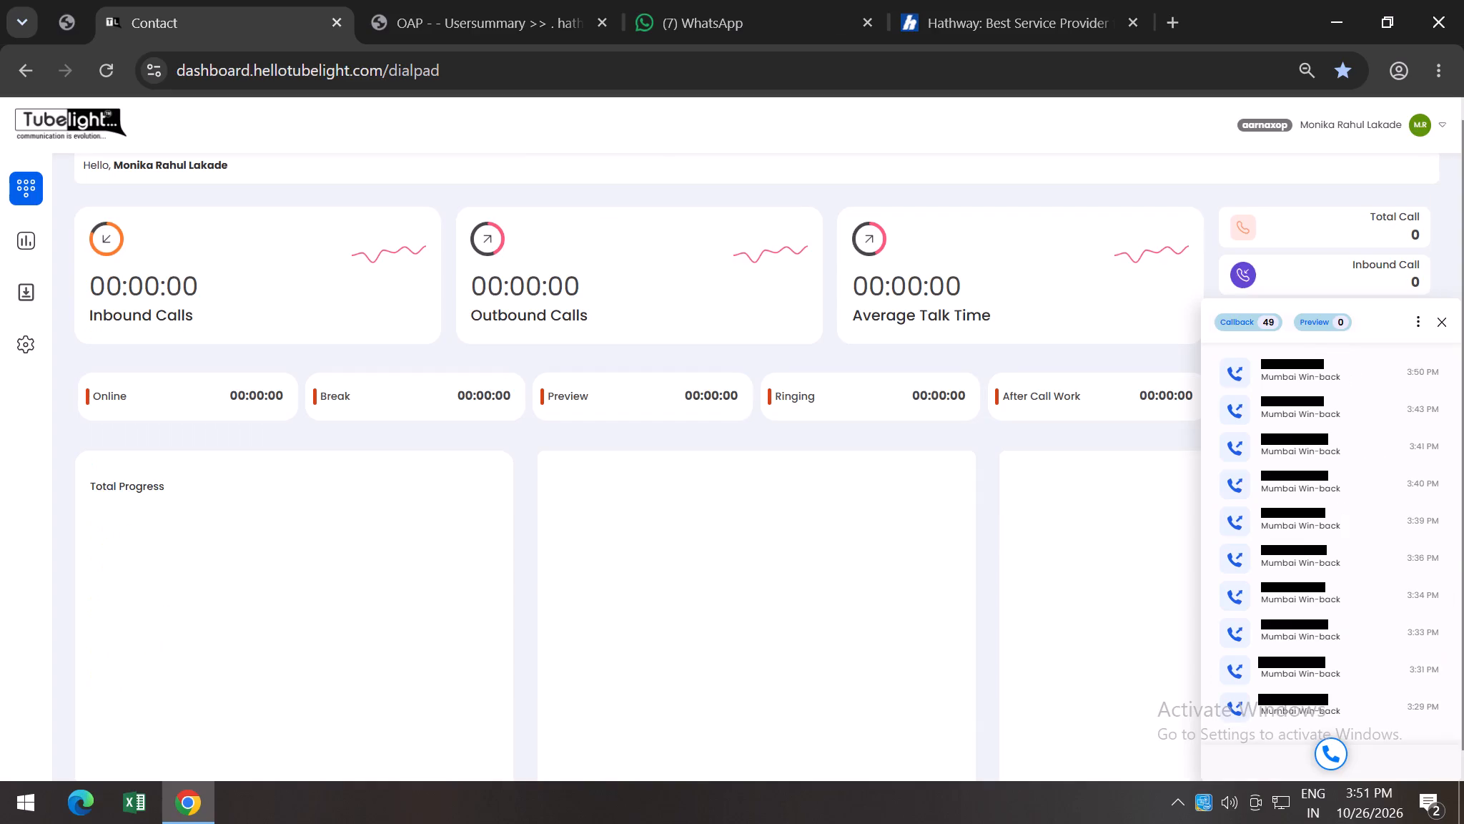
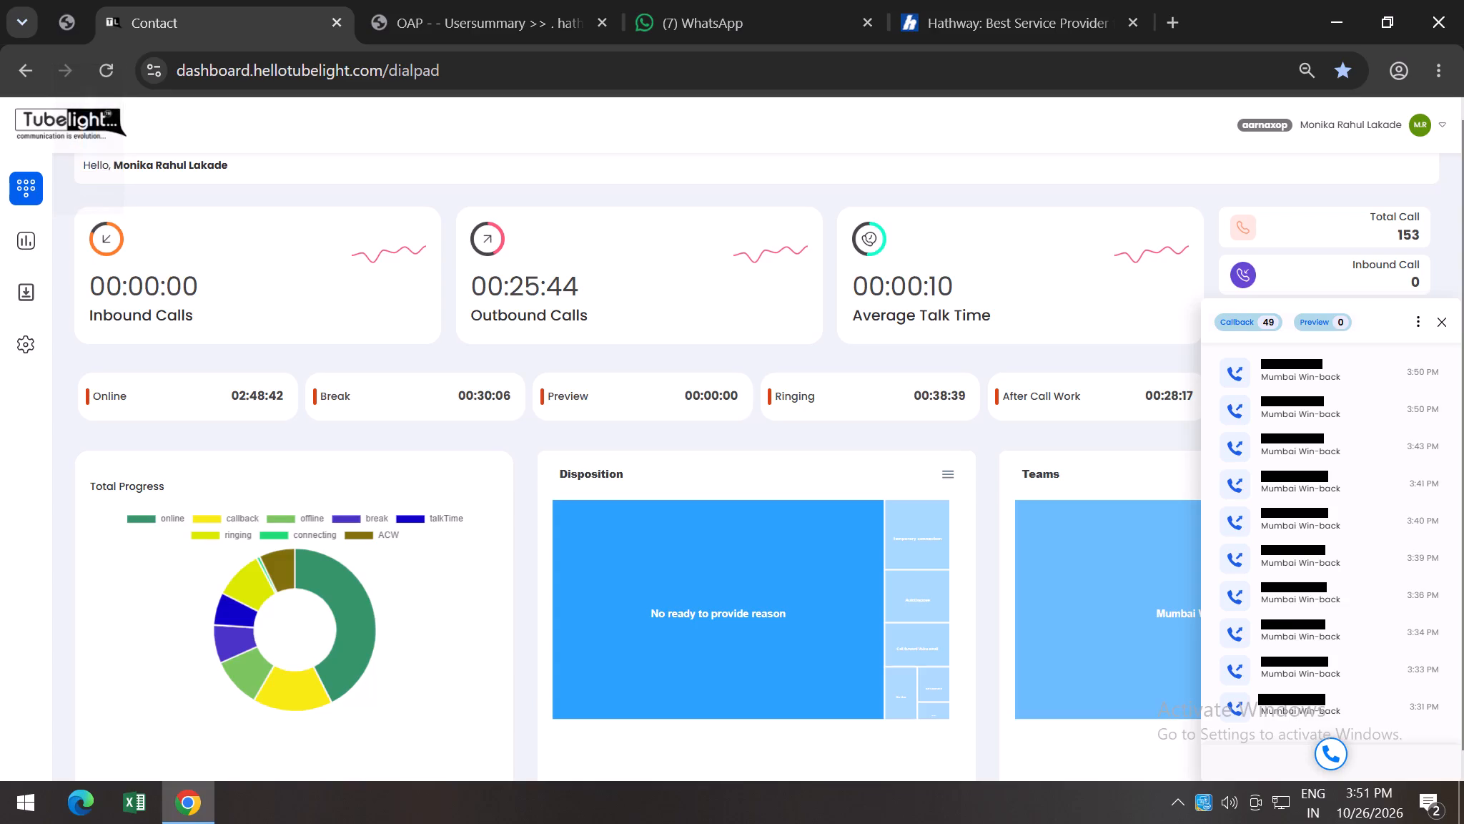
# Switch to the subscriber's user summary page in Hathway OAP.
pyautogui.click(447, 20)
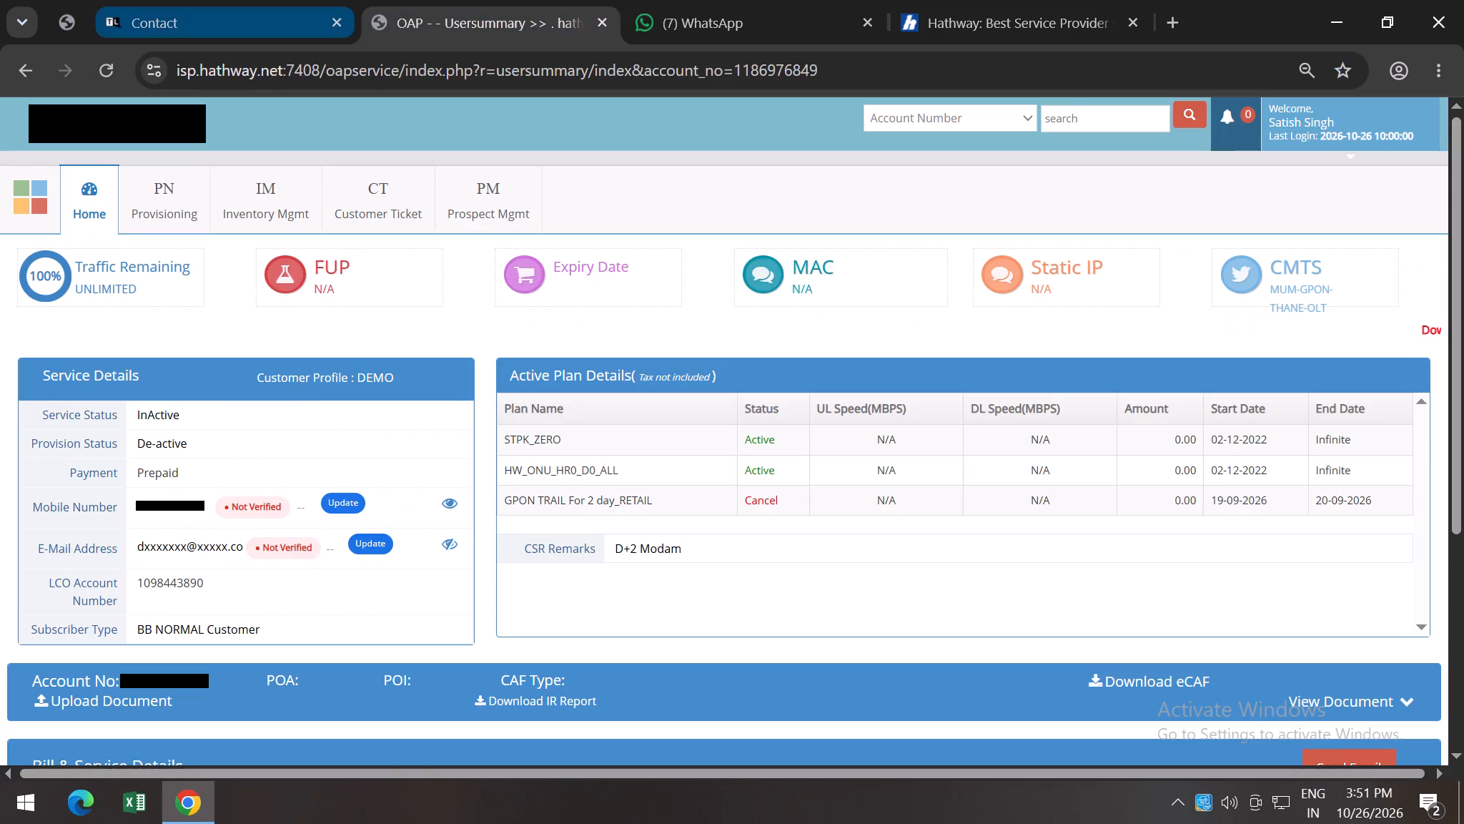
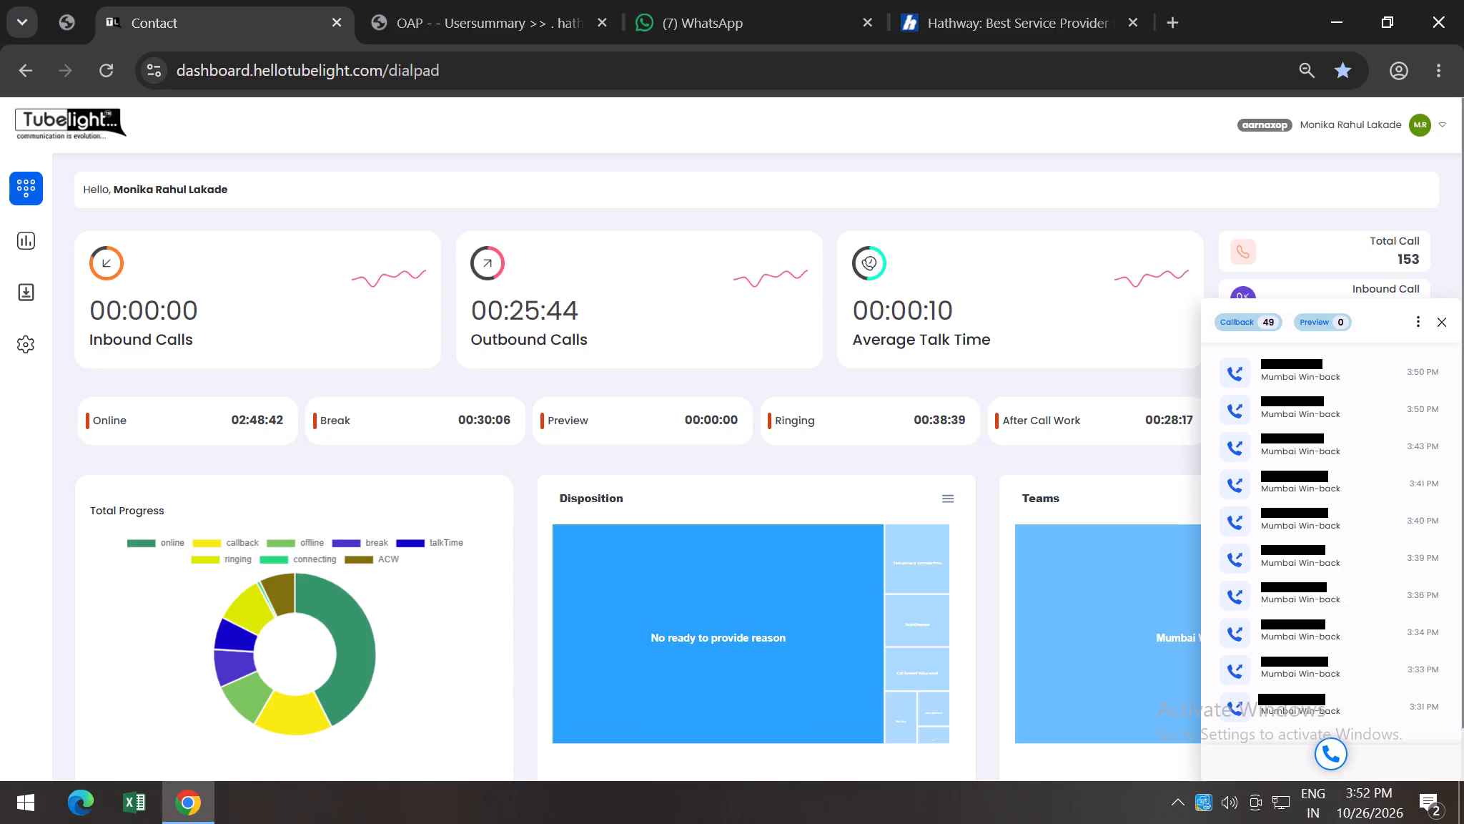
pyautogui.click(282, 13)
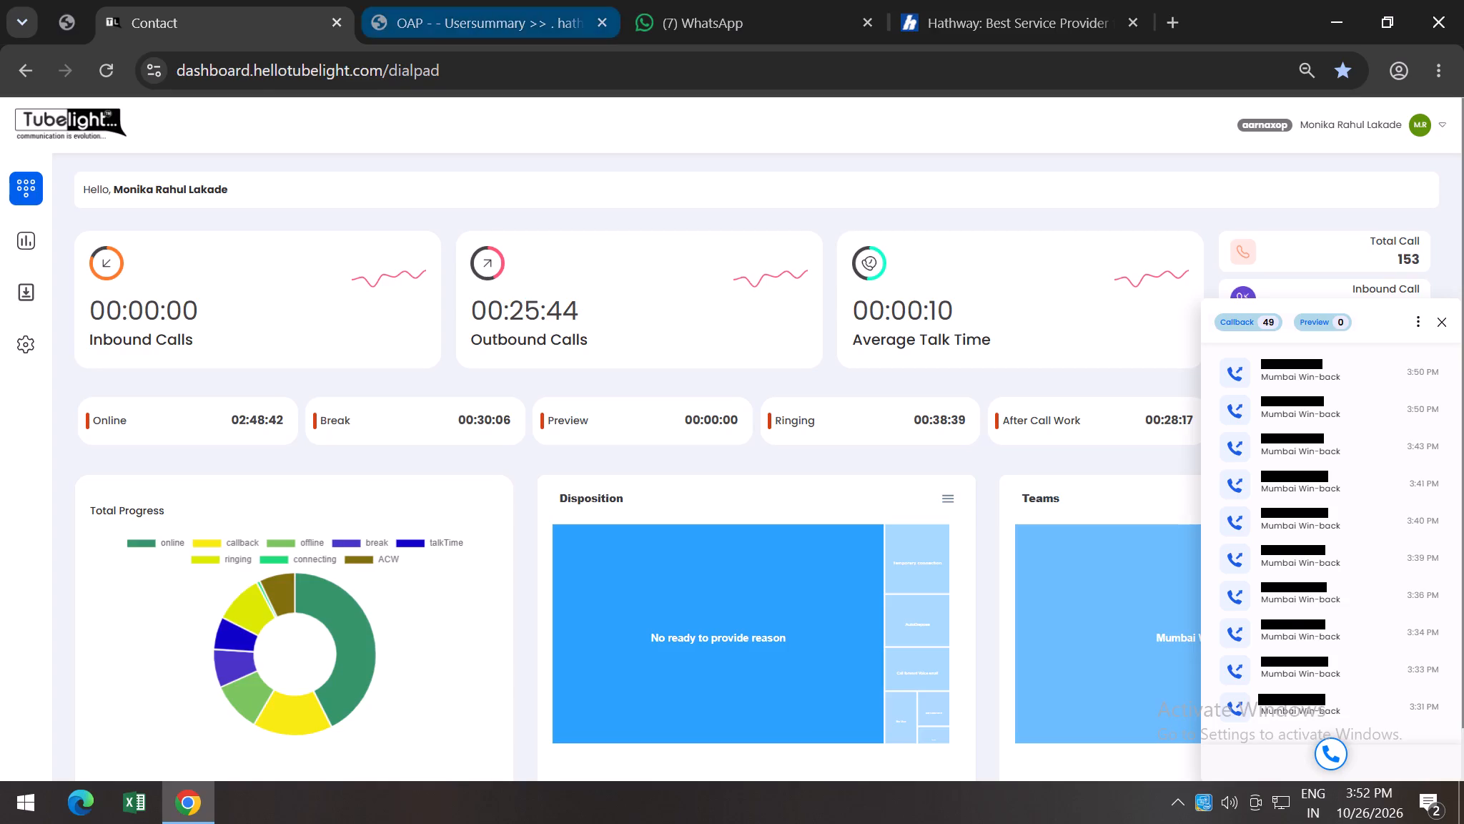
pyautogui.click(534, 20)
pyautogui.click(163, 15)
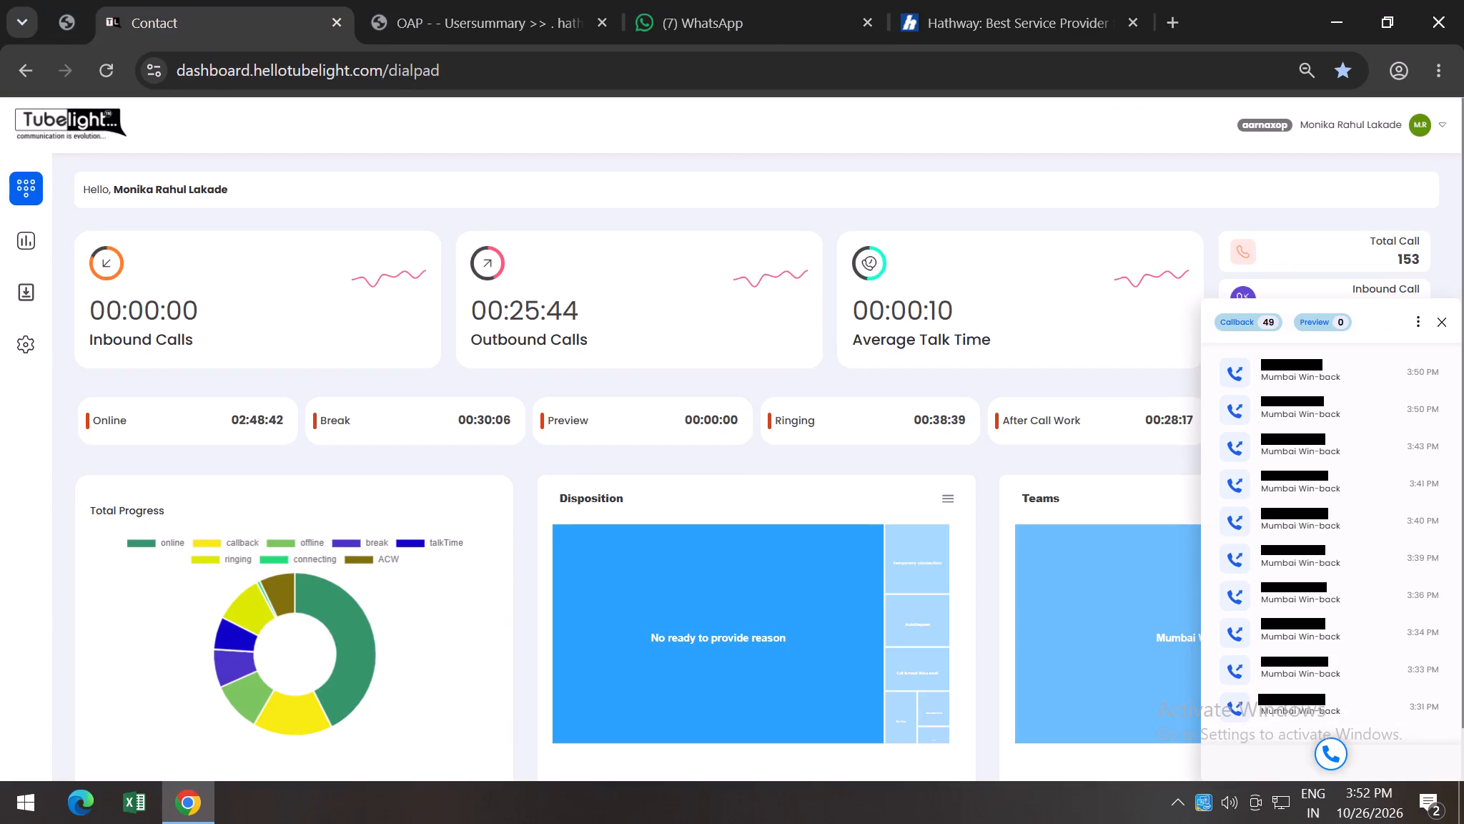
# Switch to the Hathway OAP user summary and select the subscriber's mobile number in Service Details.
pyautogui.click(189, 17)
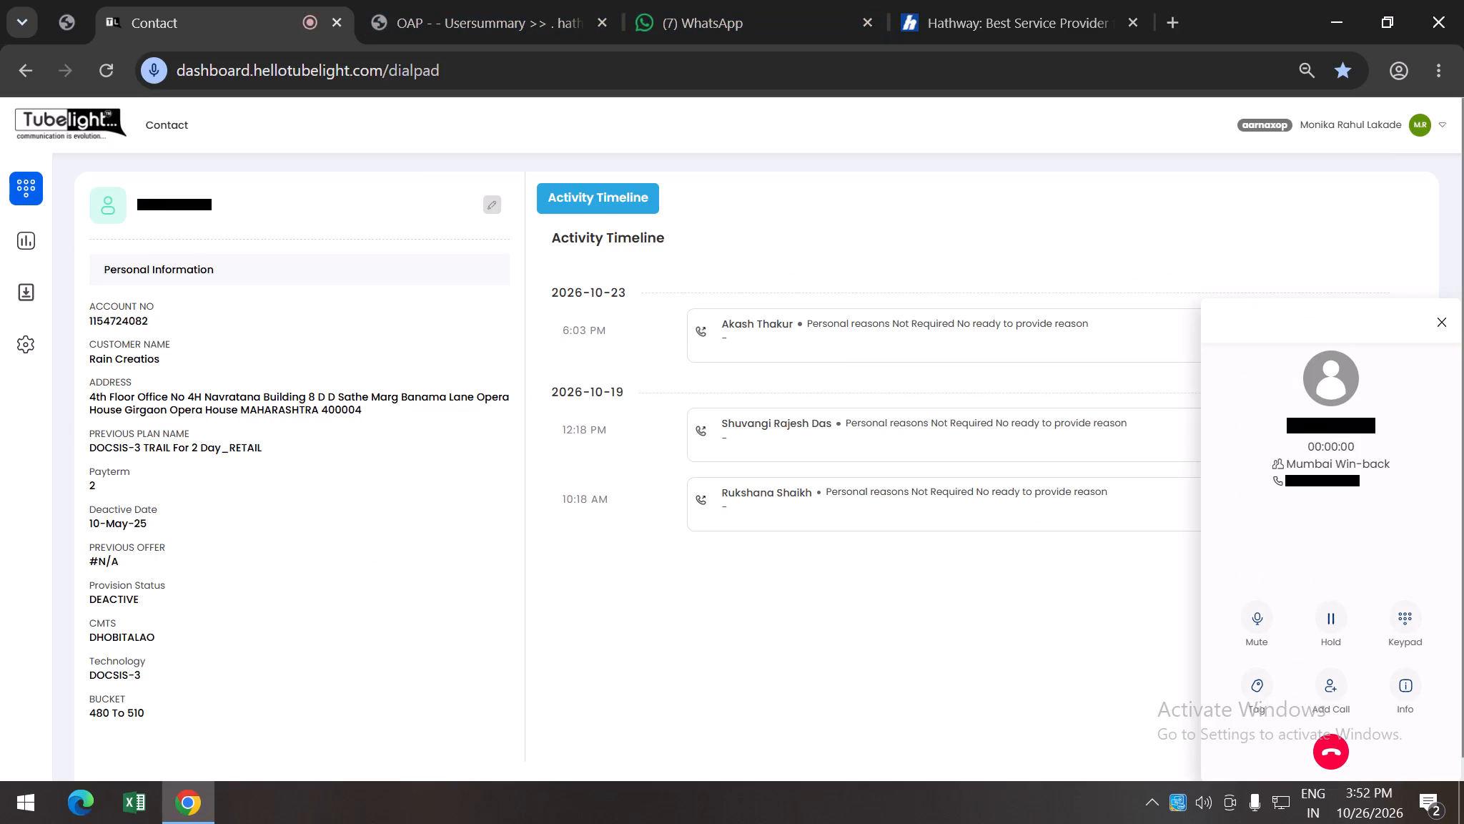
pyautogui.click(486, 5)
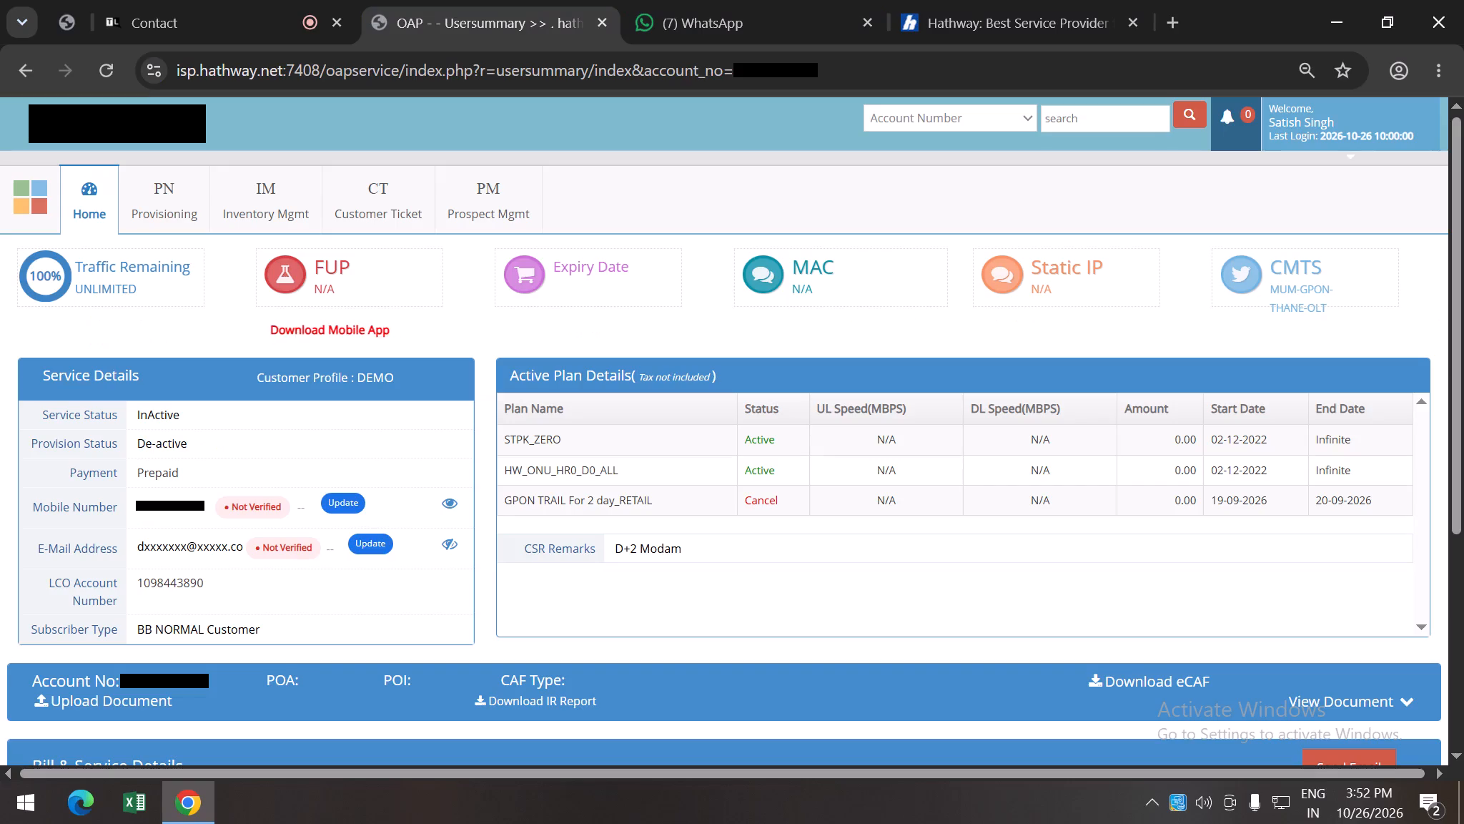
pyautogui.doubleClick(193, 509)
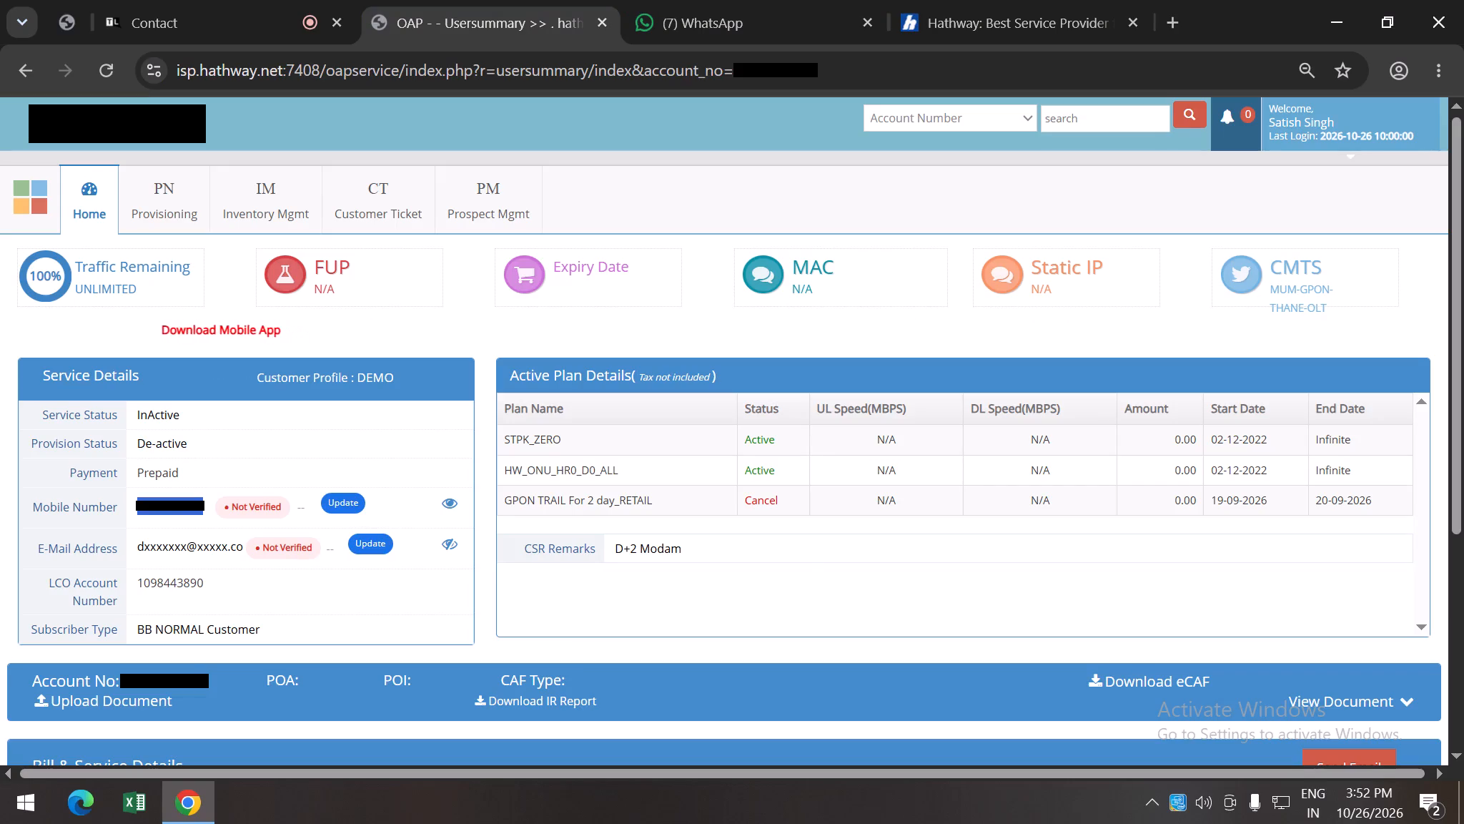
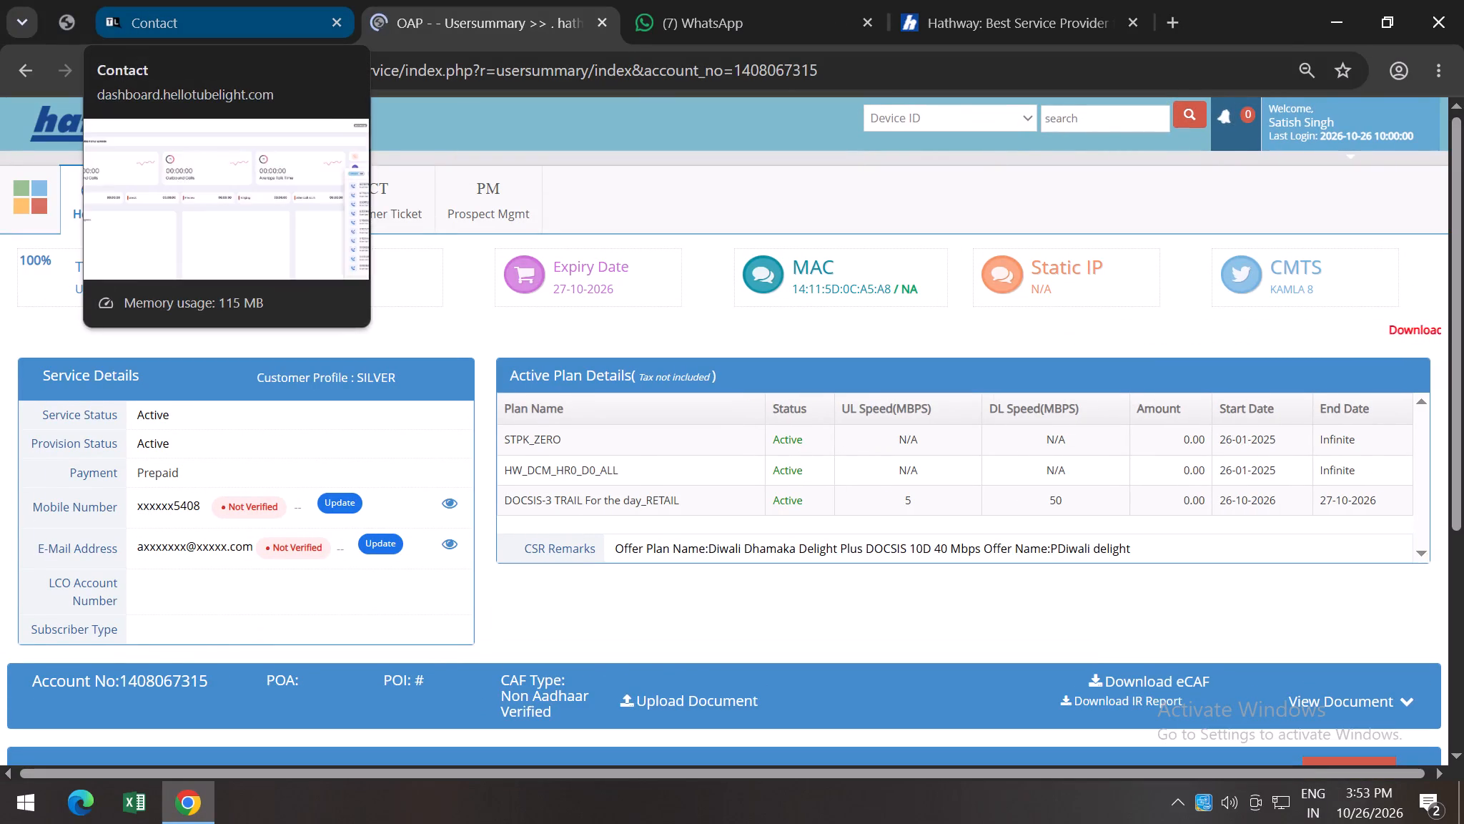
# Reveal the masked mobile number and e-mail address in the subscriber's Service Details.
pyautogui.click(457, 506)
pyautogui.click(450, 544)
# Expand the account's contact and account information section to view the subscriber's address details.
pyautogui.scroll(-1, 338, 643)
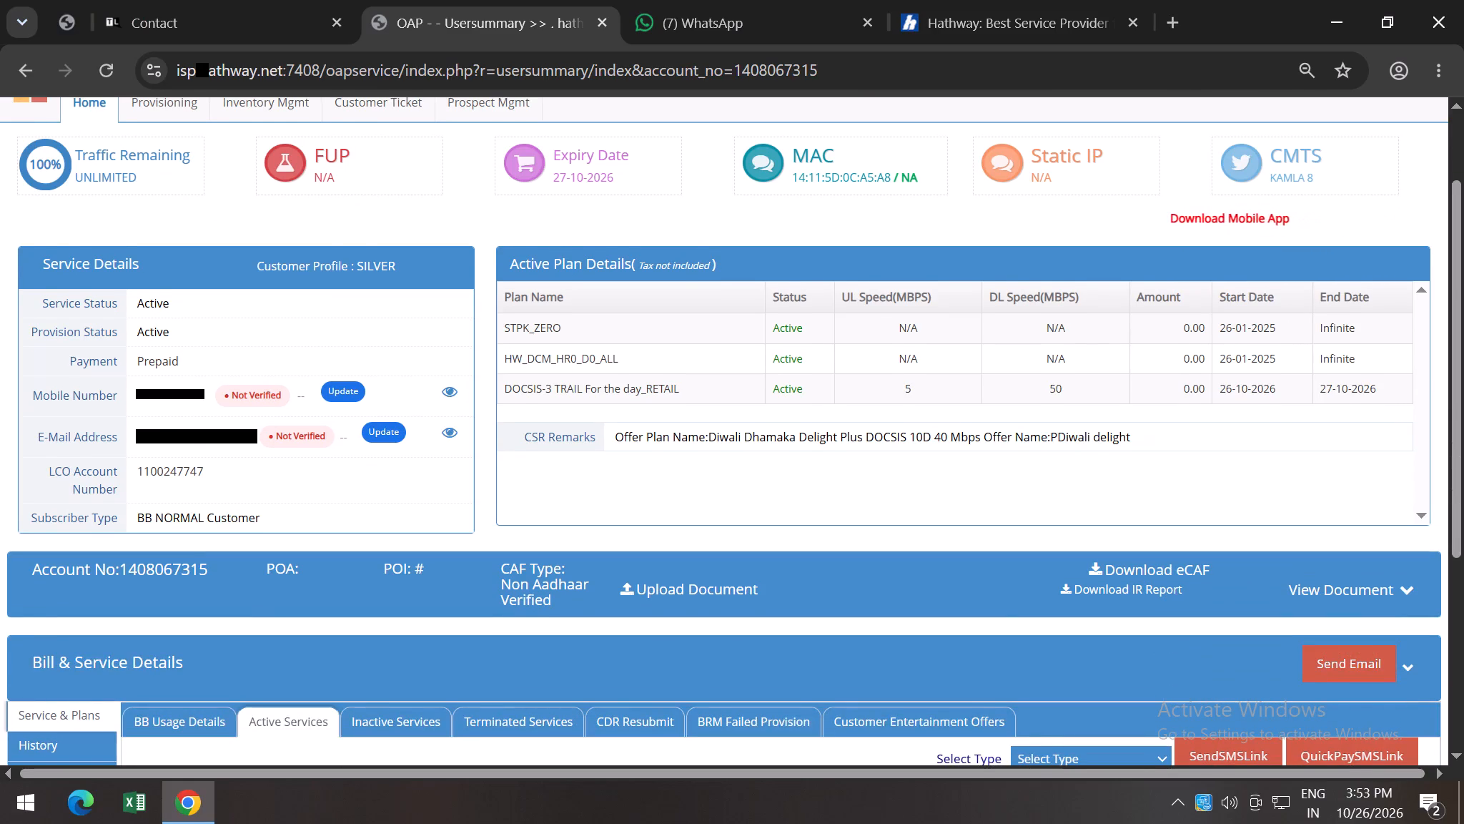
pyautogui.click(1408, 592)
pyautogui.scroll(-1, 1122, 675)
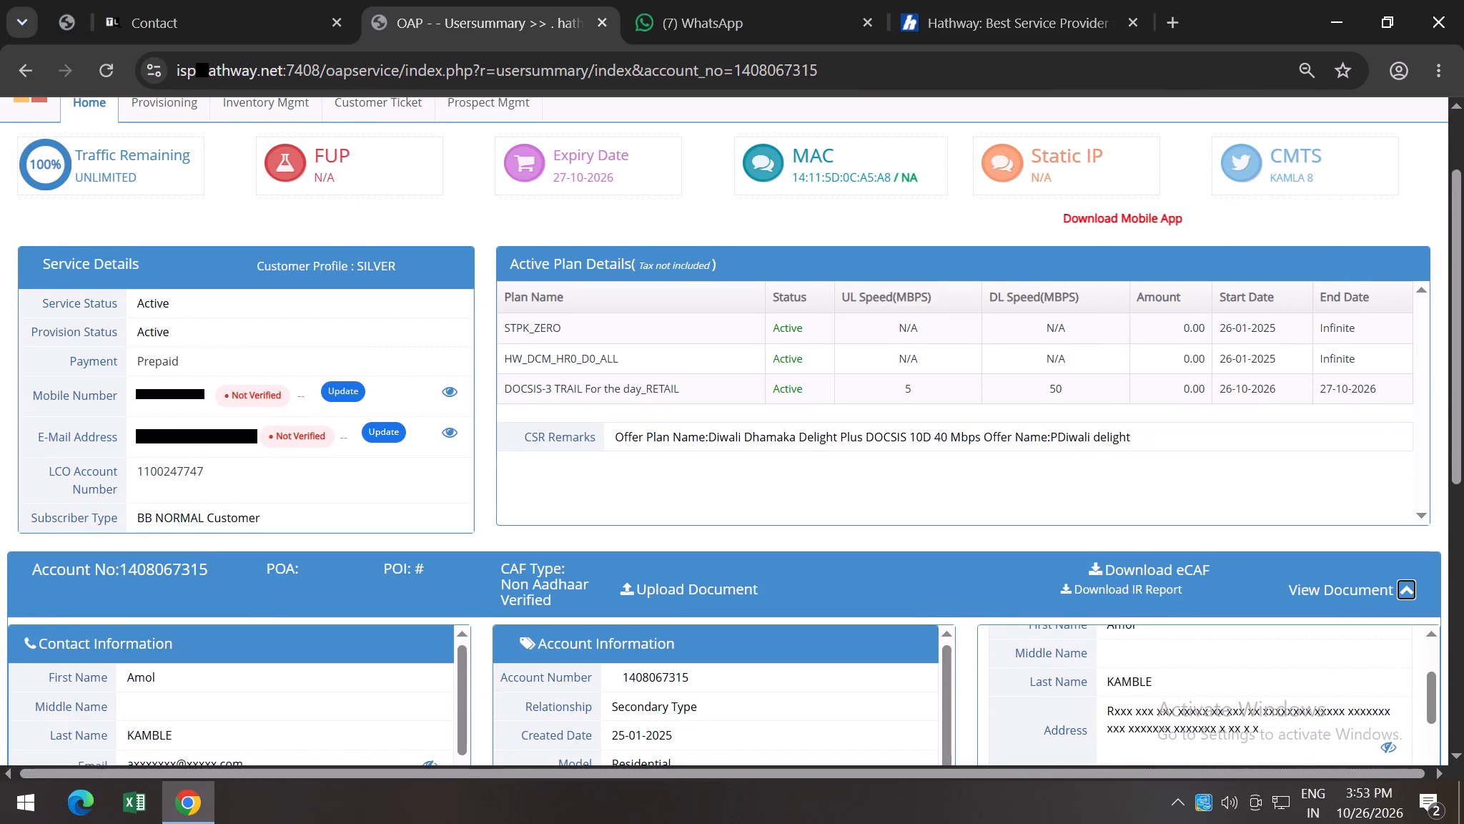
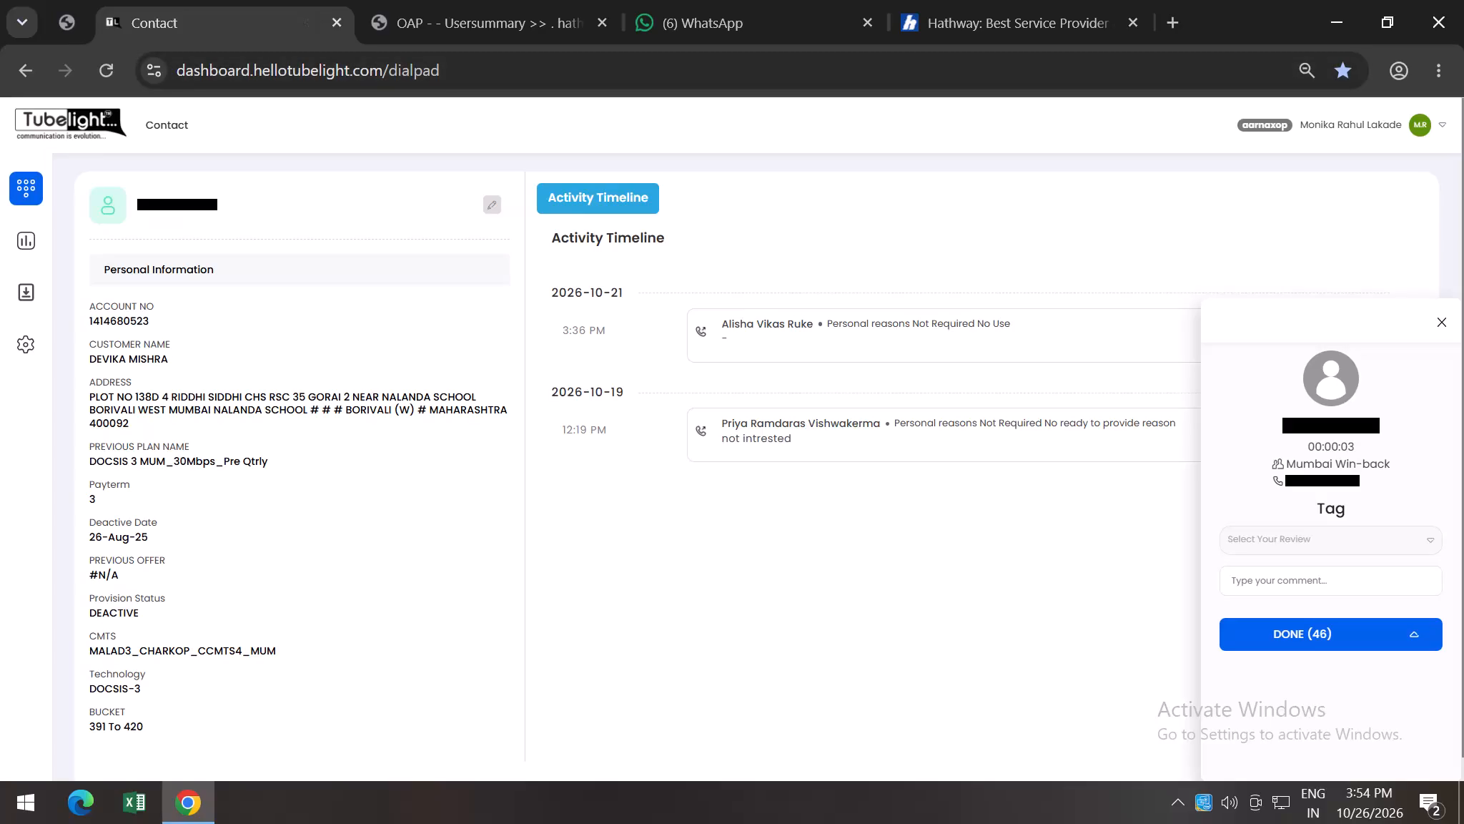
# Tag the Mumbai Win-back call with its review reason and sub-reasons, and submit the outcome to close the call.
pyautogui.click(1320, 546)
pyautogui.scroll(-1, 1288, 614)
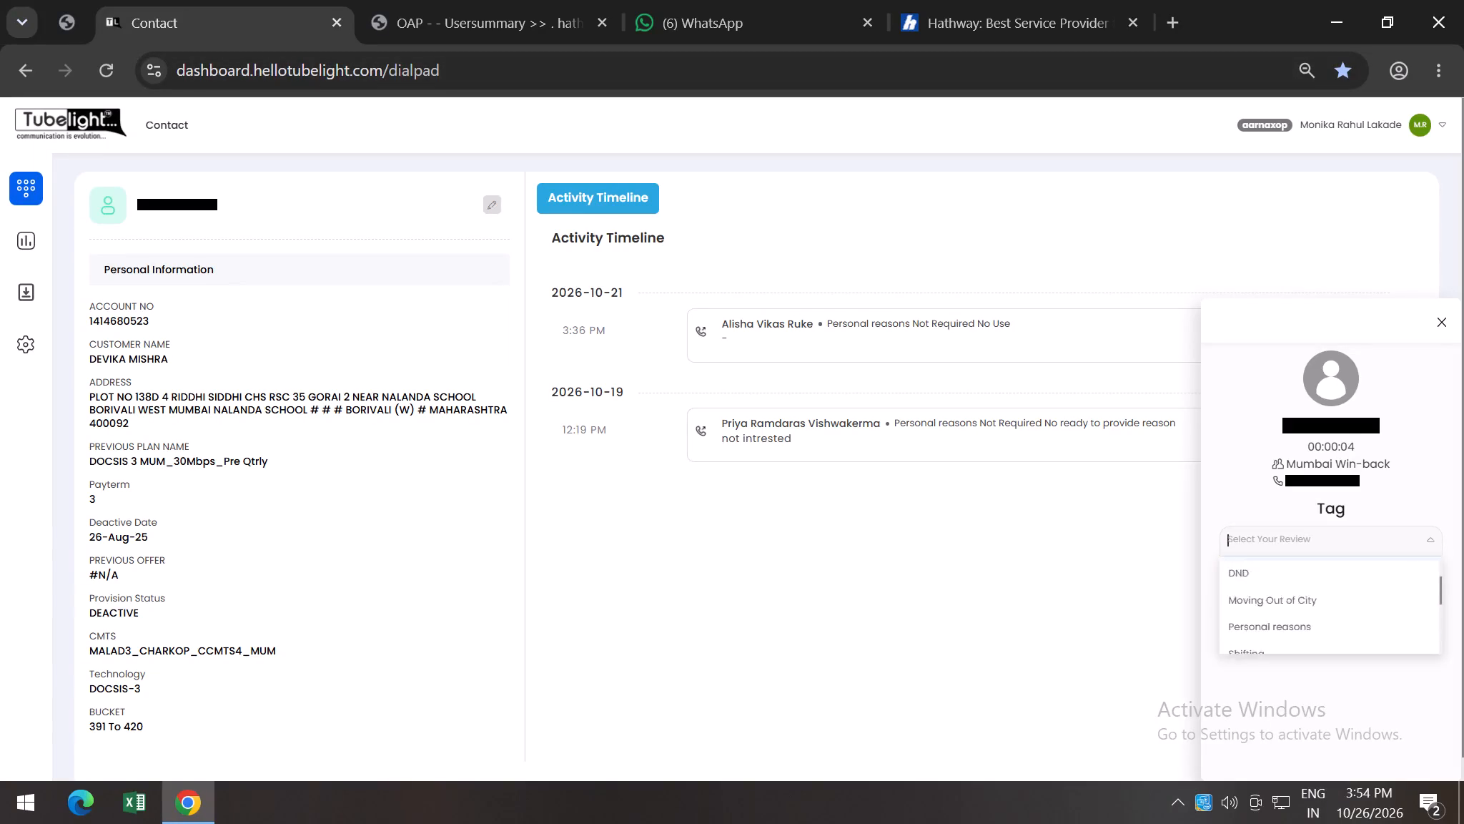
pyautogui.click(1287, 614)
pyautogui.moveTo(1362, 530); pyautogui.dragTo(1359, 538)
pyautogui.click(1307, 620)
pyautogui.moveTo(1331, 558); pyautogui.dragTo(1328, 579)
pyautogui.click(1321, 611)
pyautogui.click(1330, 664)
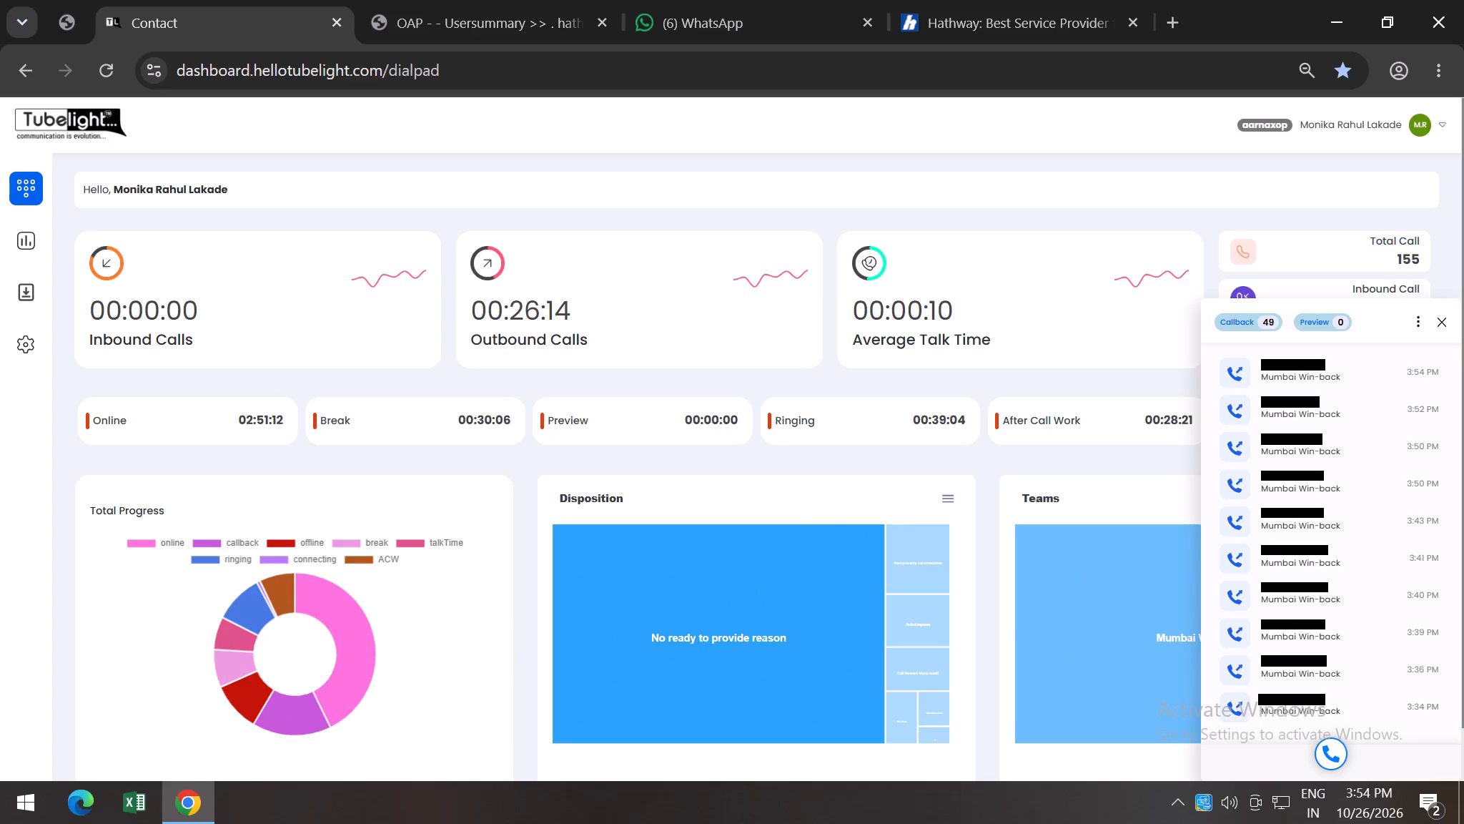
# Search the Hathway OAP user summary for a subscriber by account number and dismiss the search dialog.
pyautogui.click(538, 0)
pyautogui.scroll(4, 1047, 200)
pyautogui.click(1088, 122)
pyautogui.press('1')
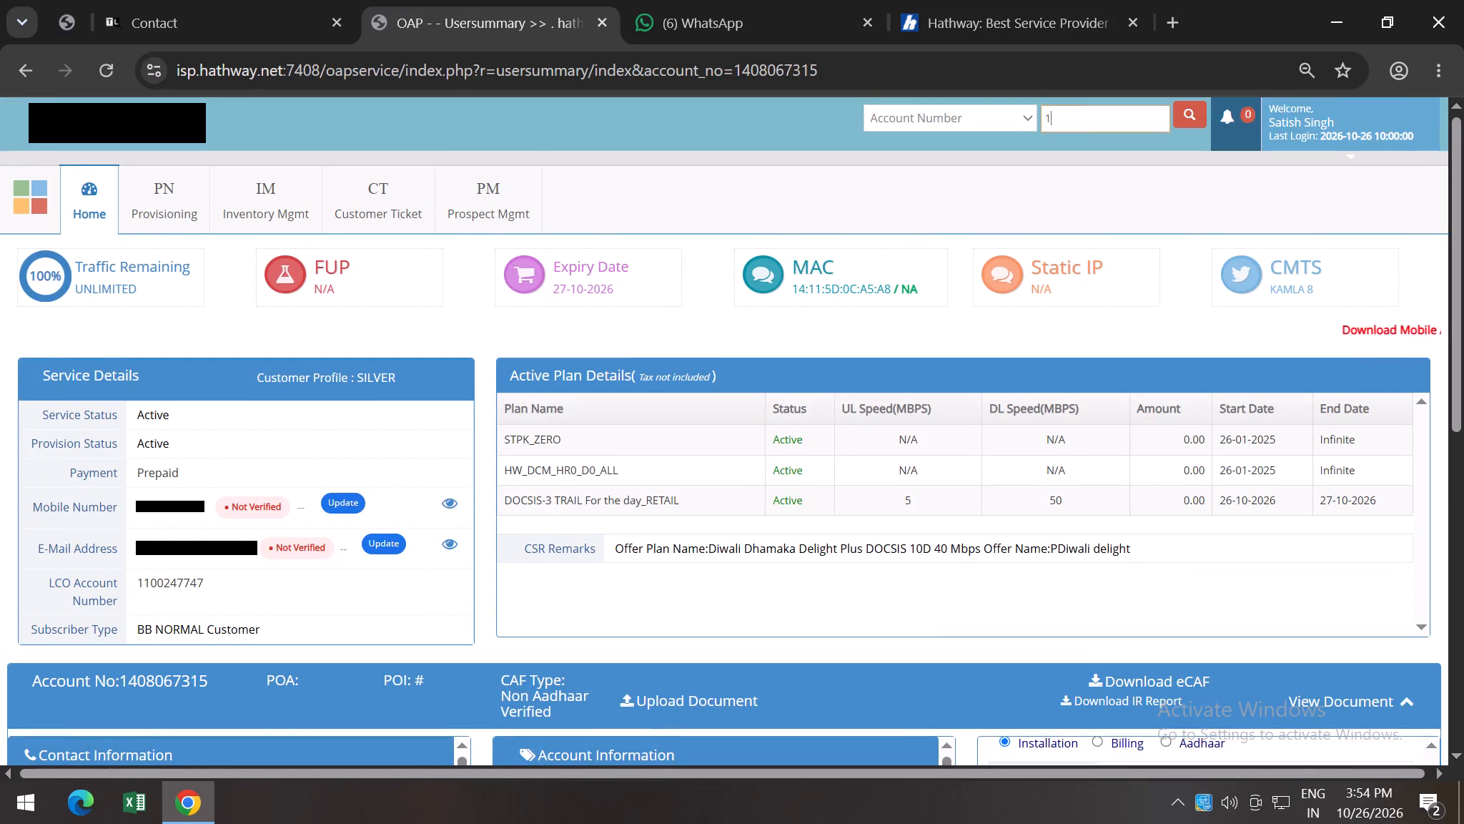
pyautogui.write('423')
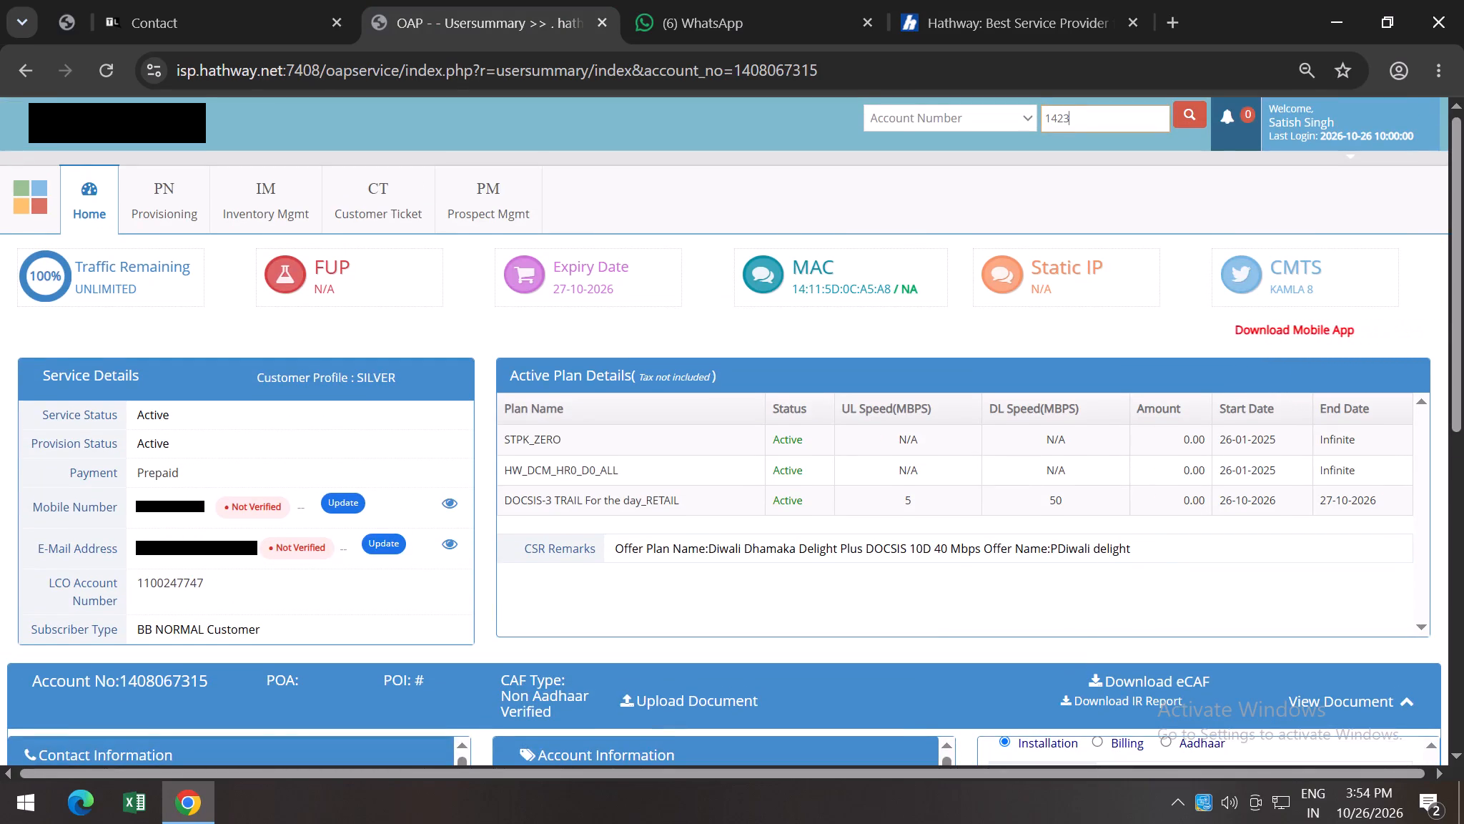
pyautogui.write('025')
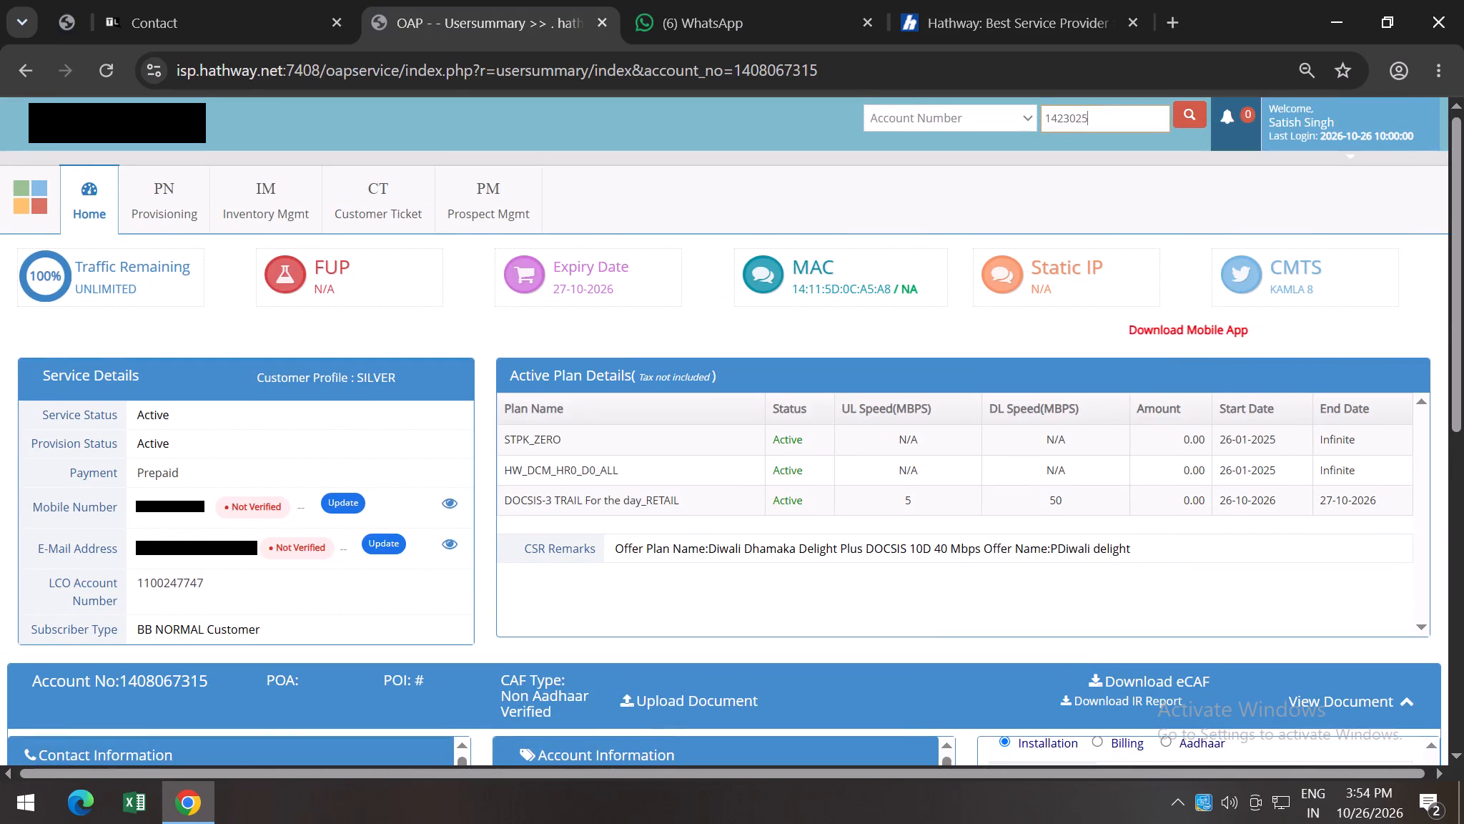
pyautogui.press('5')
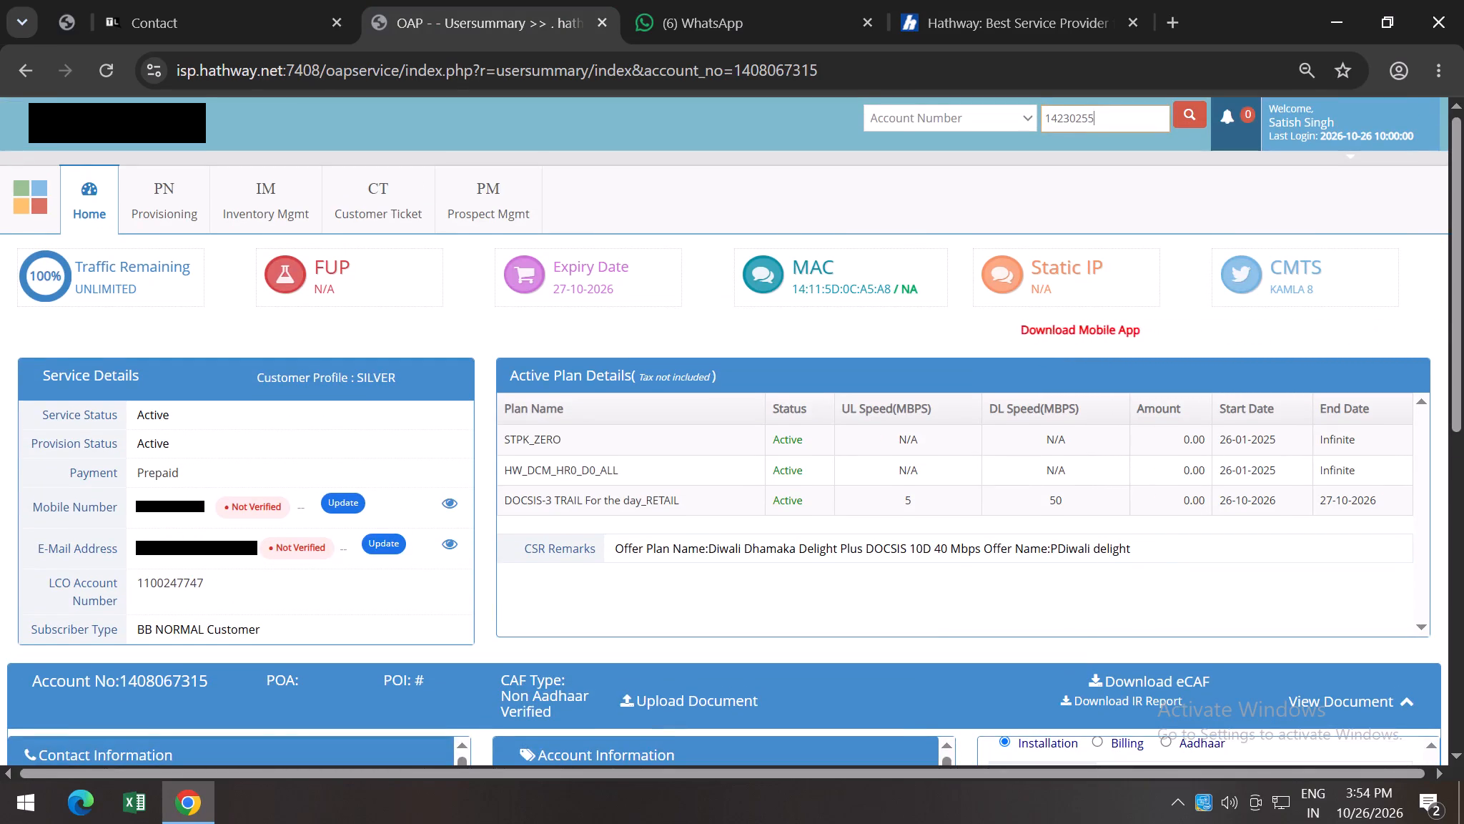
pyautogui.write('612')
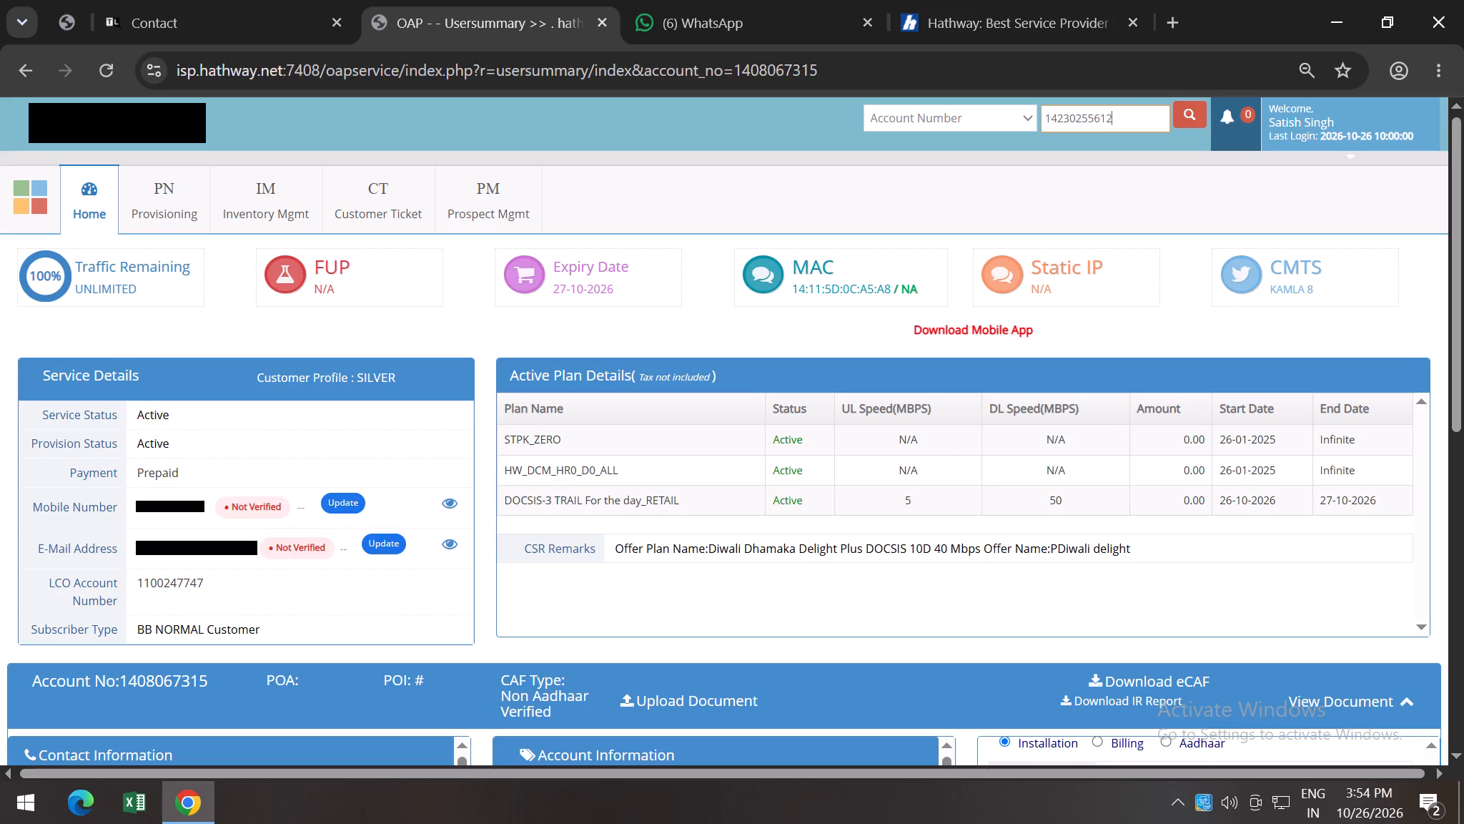
pyautogui.click(1196, 119)
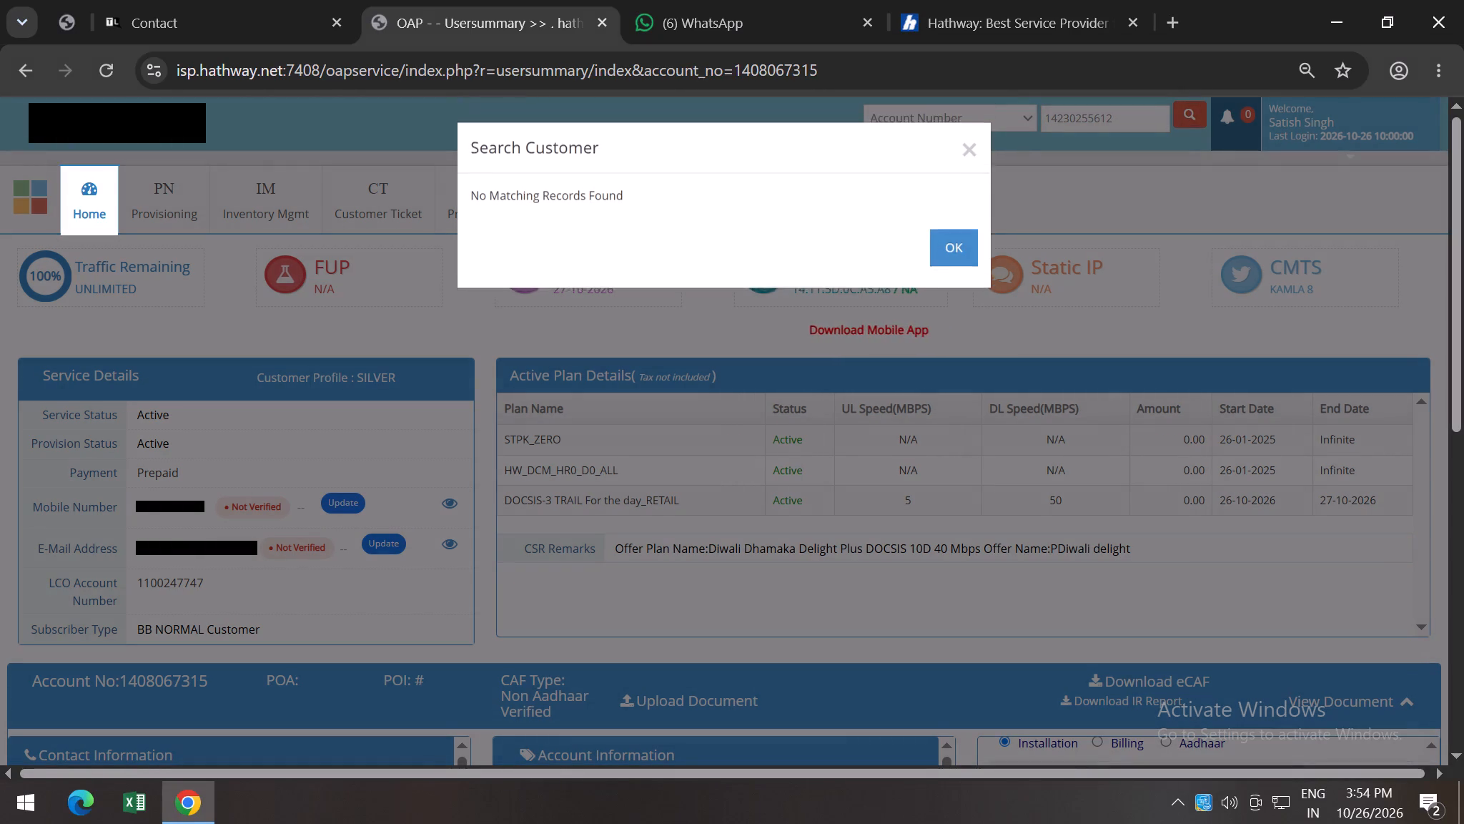
pyautogui.click(938, 242)
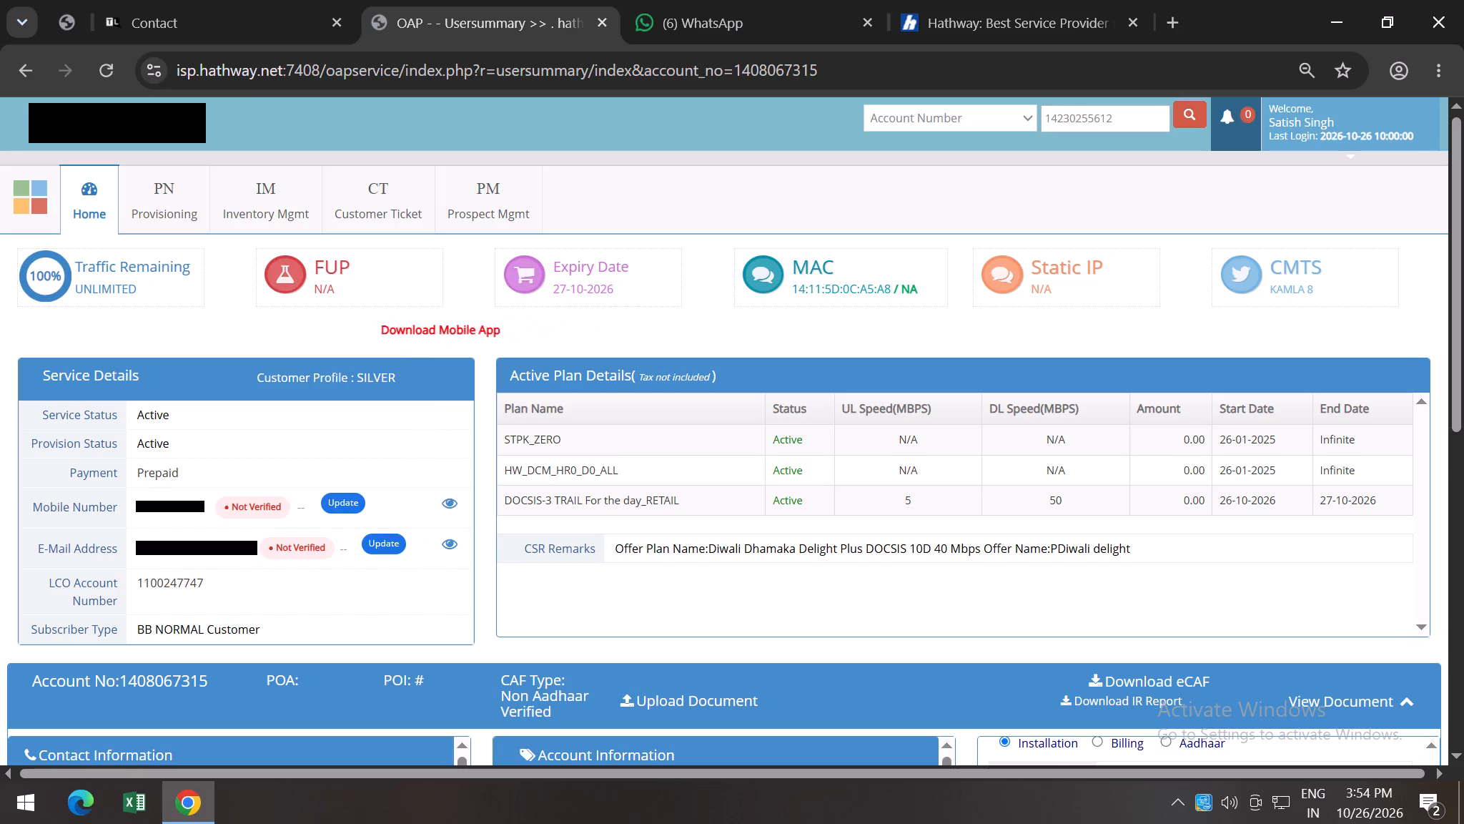
# Remove the extra digit from the entered account number and search for that subscriber's user summary.
pyautogui.click(1091, 131)
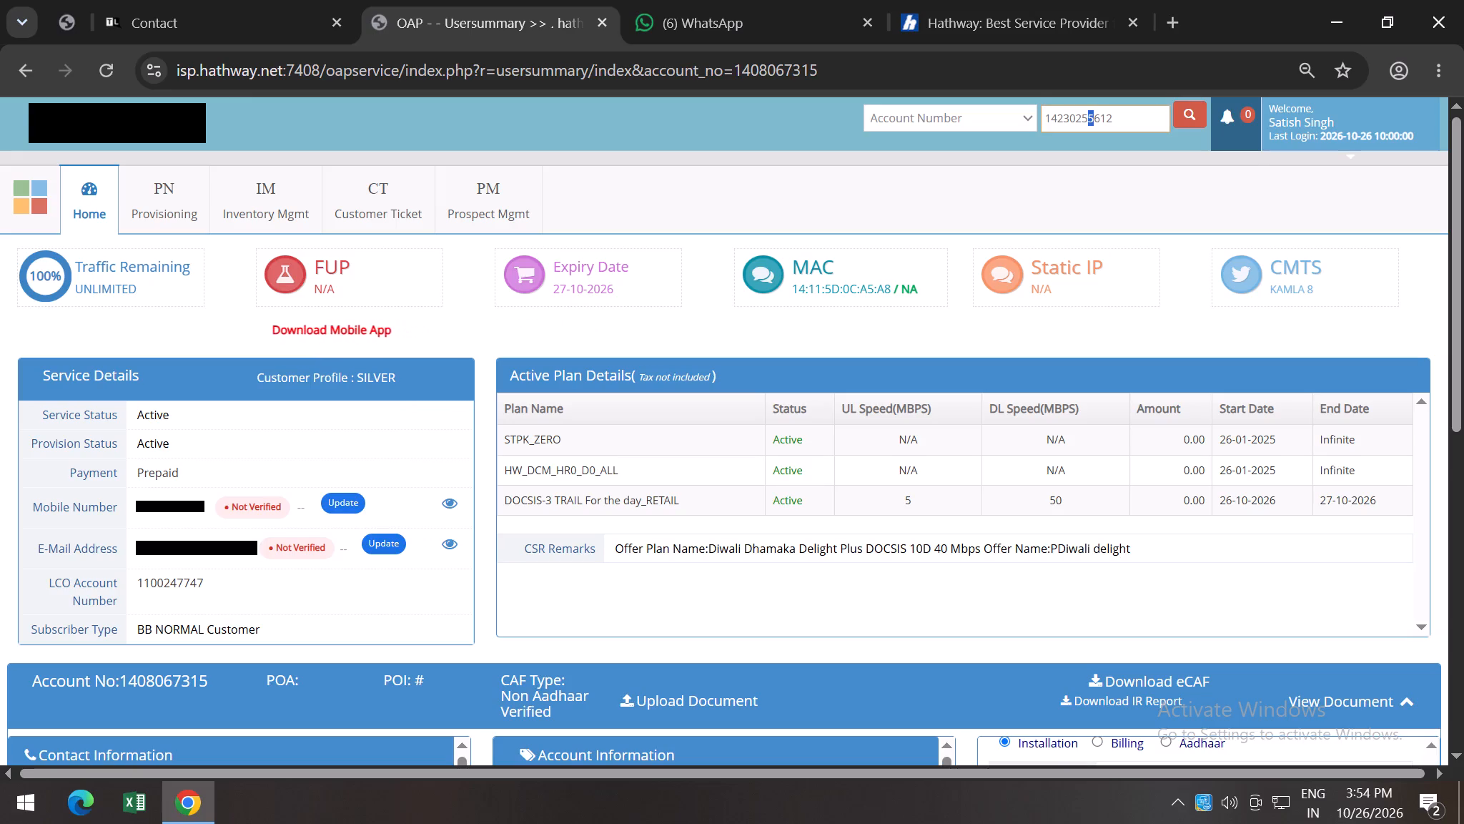
pyautogui.click(1089, 131)
pyautogui.press('BackSpace')
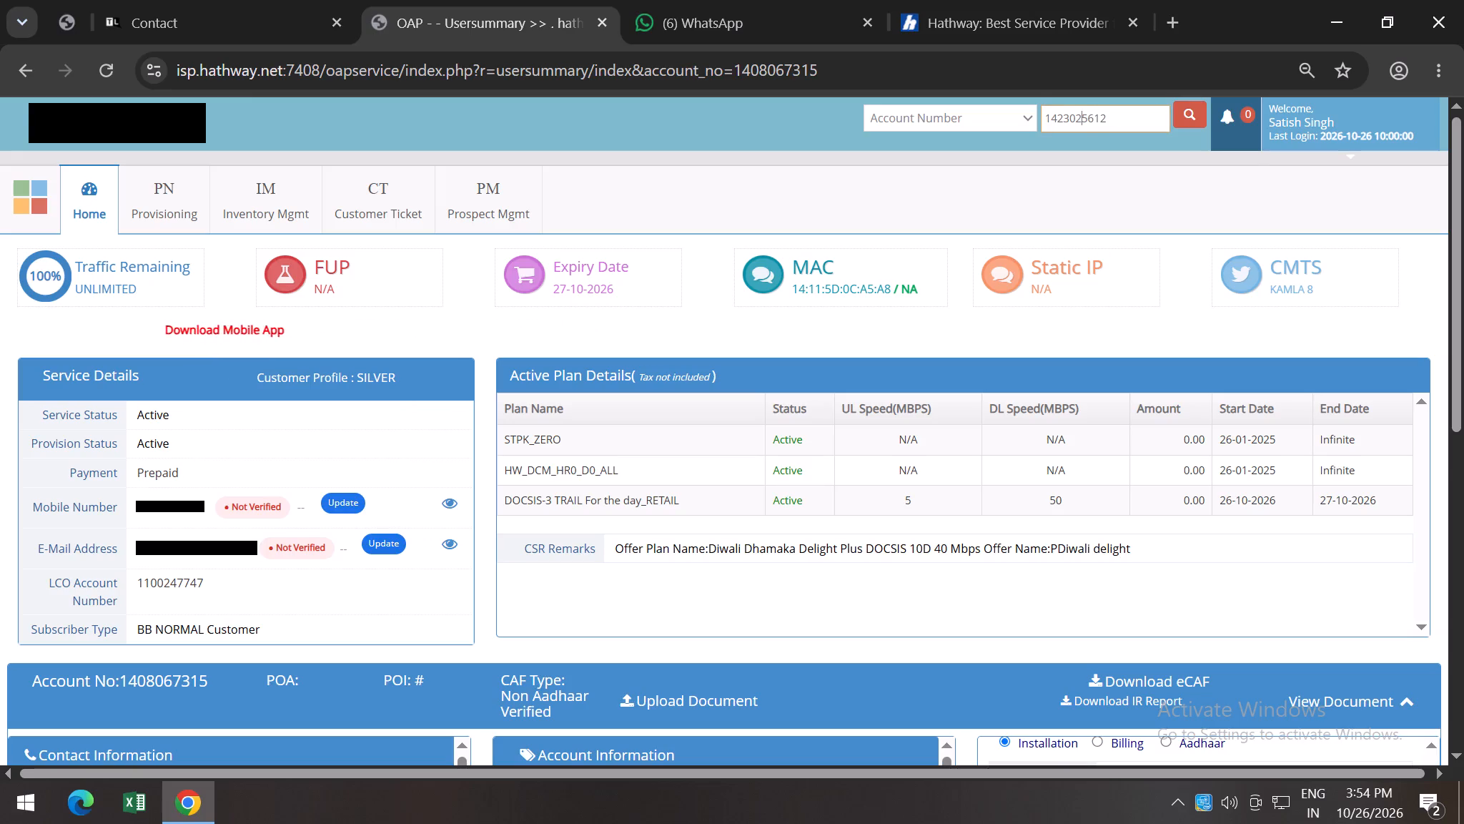
pyautogui.click(1182, 121)
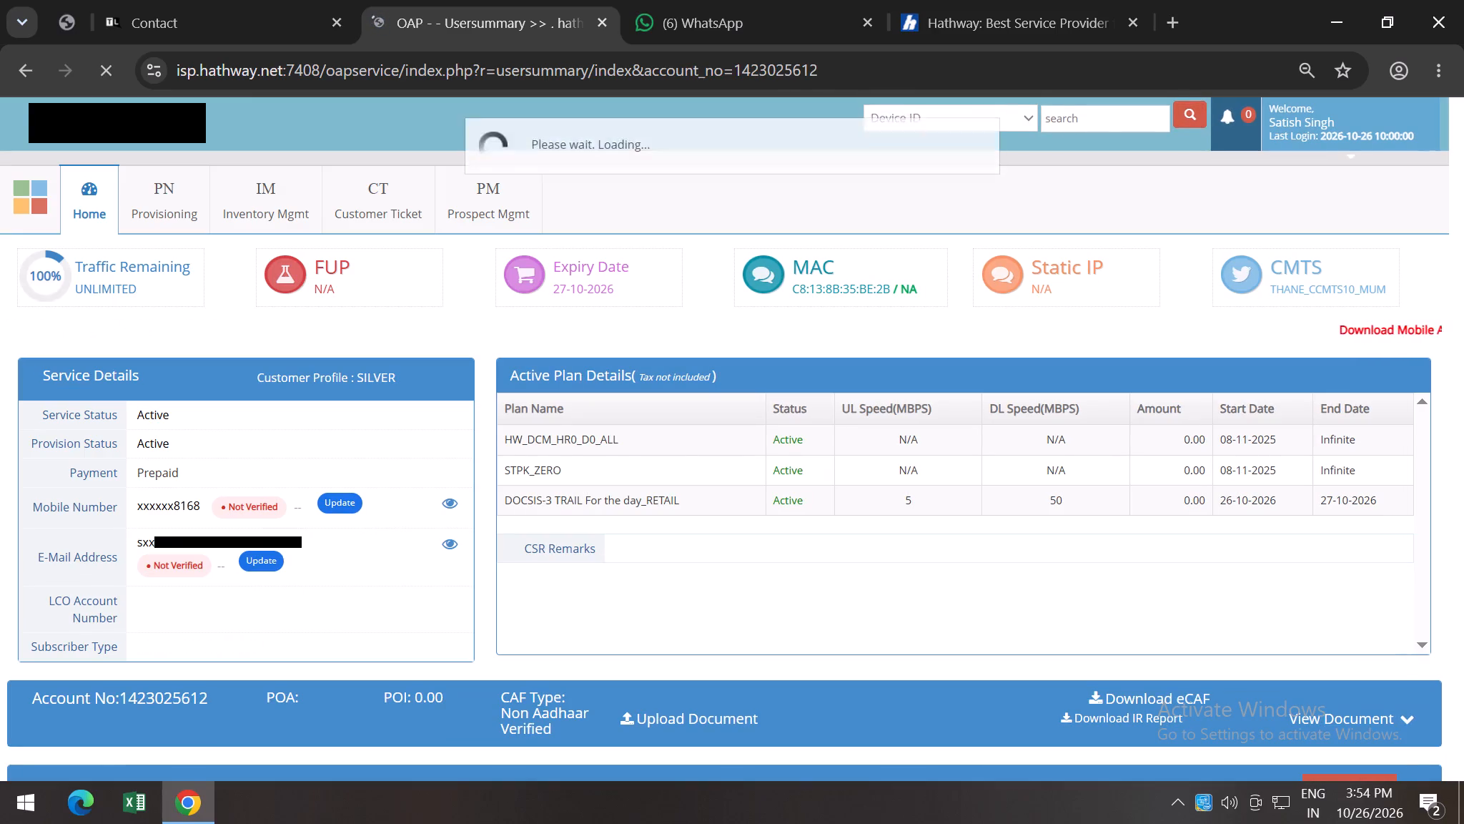
# Reveal the subscriber's masked e-mail address and mobile number in Service Details to check them, and hide both again.
pyautogui.click(447, 546)
pyautogui.click(450, 504)
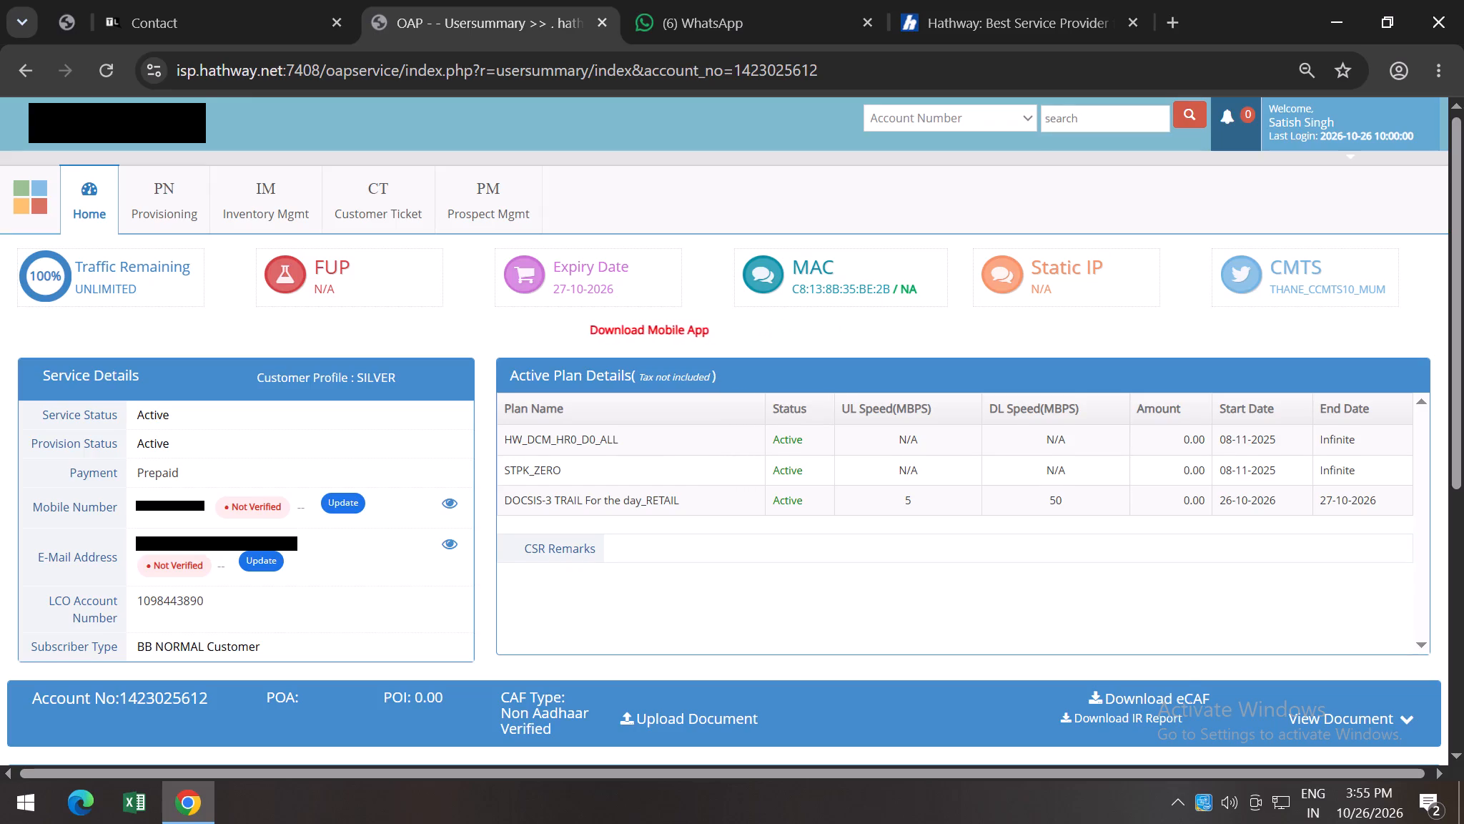
pyautogui.scroll(-1, 260, 581)
pyautogui.click(441, 396)
pyautogui.click(454, 436)
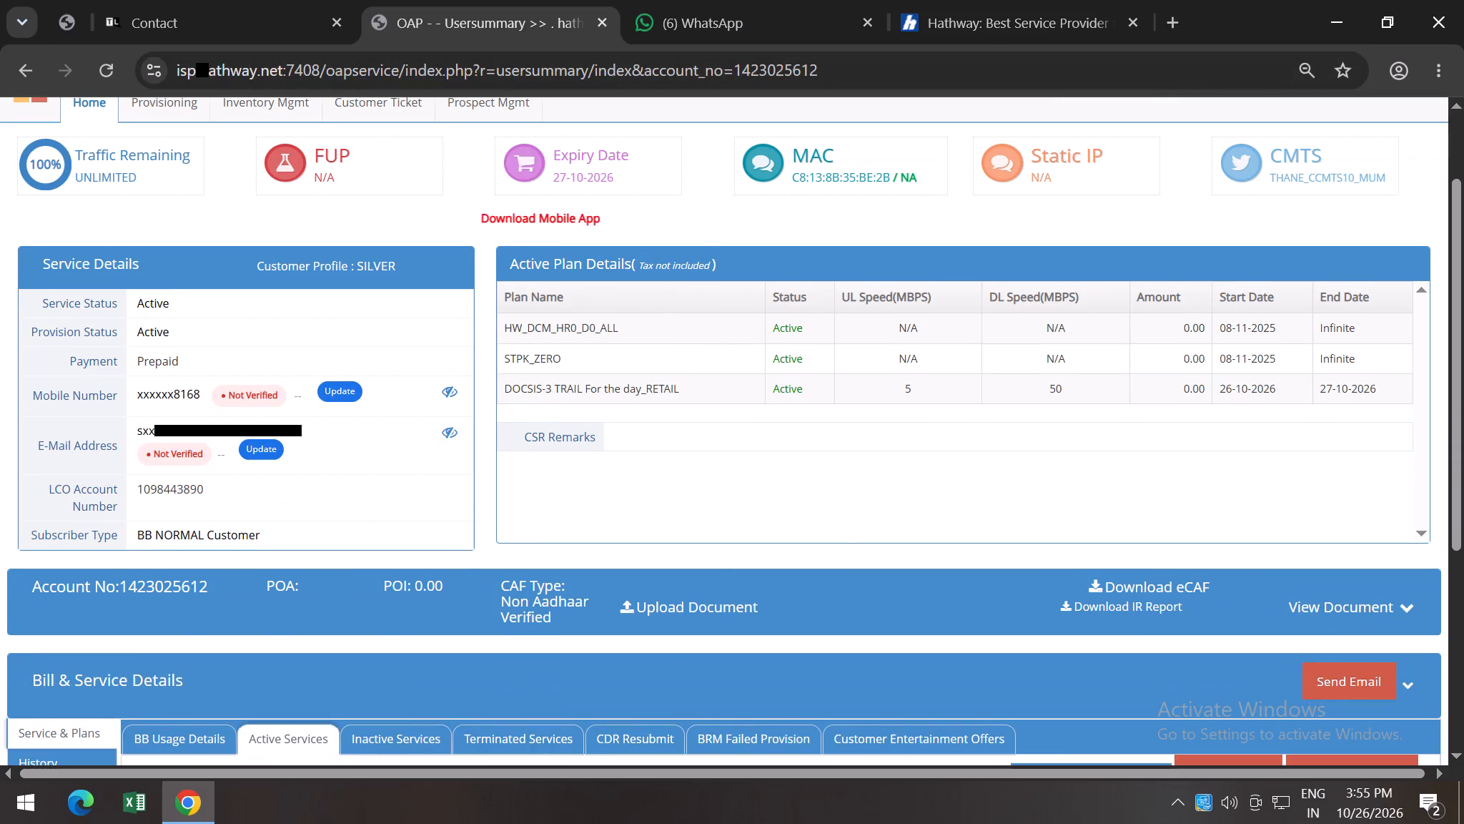
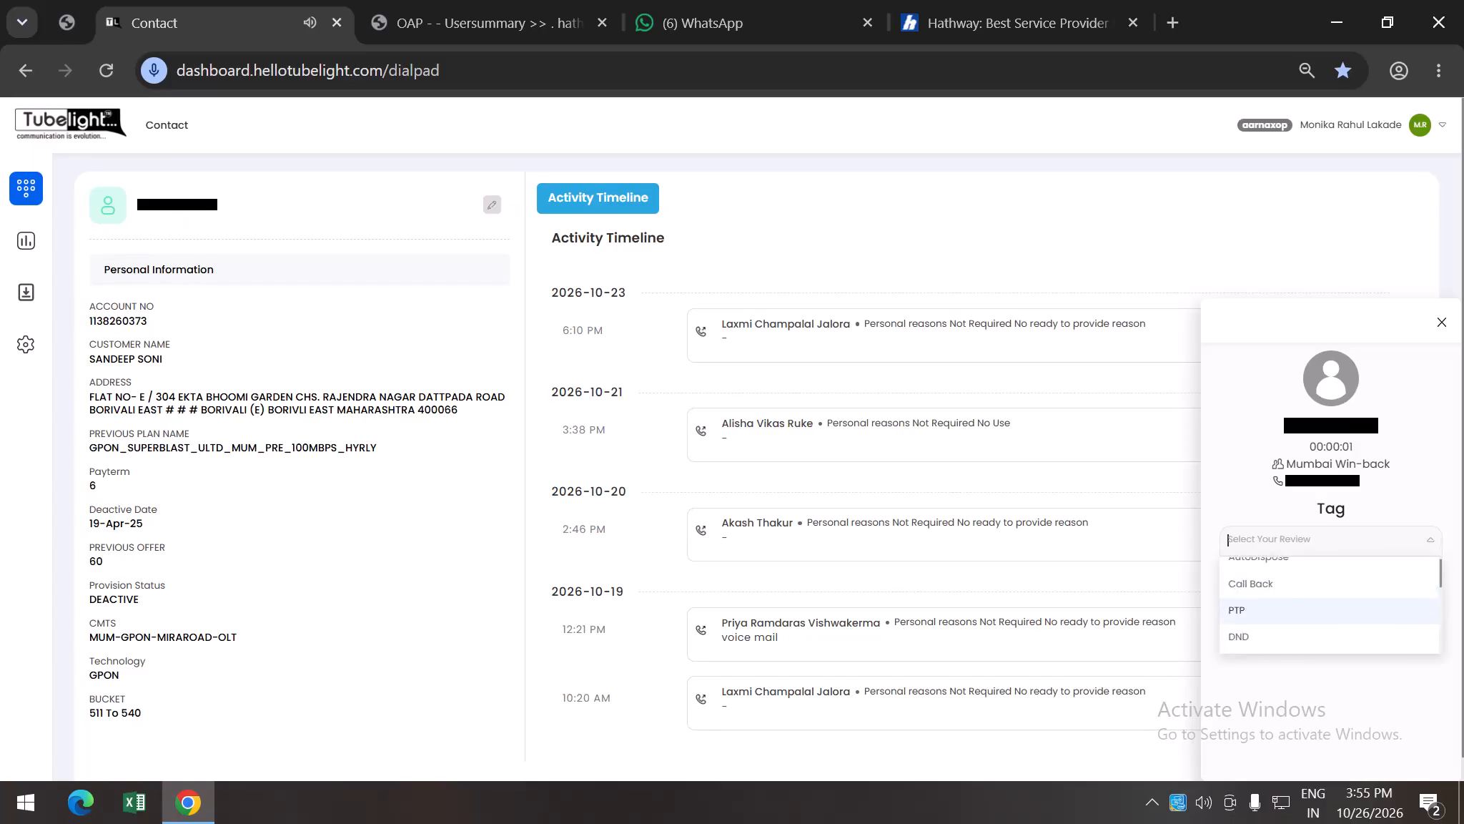
# Tag the current Mumbai Win-back call with its review reason and sub-reasons, and submit the outcome to close the call.
pyautogui.click(1304, 615)
pyautogui.click(1341, 550)
pyautogui.click(1290, 634)
pyautogui.moveTo(1347, 554); pyautogui.dragTo(1342, 567)
pyautogui.click(1327, 624)
pyautogui.click(1325, 675)
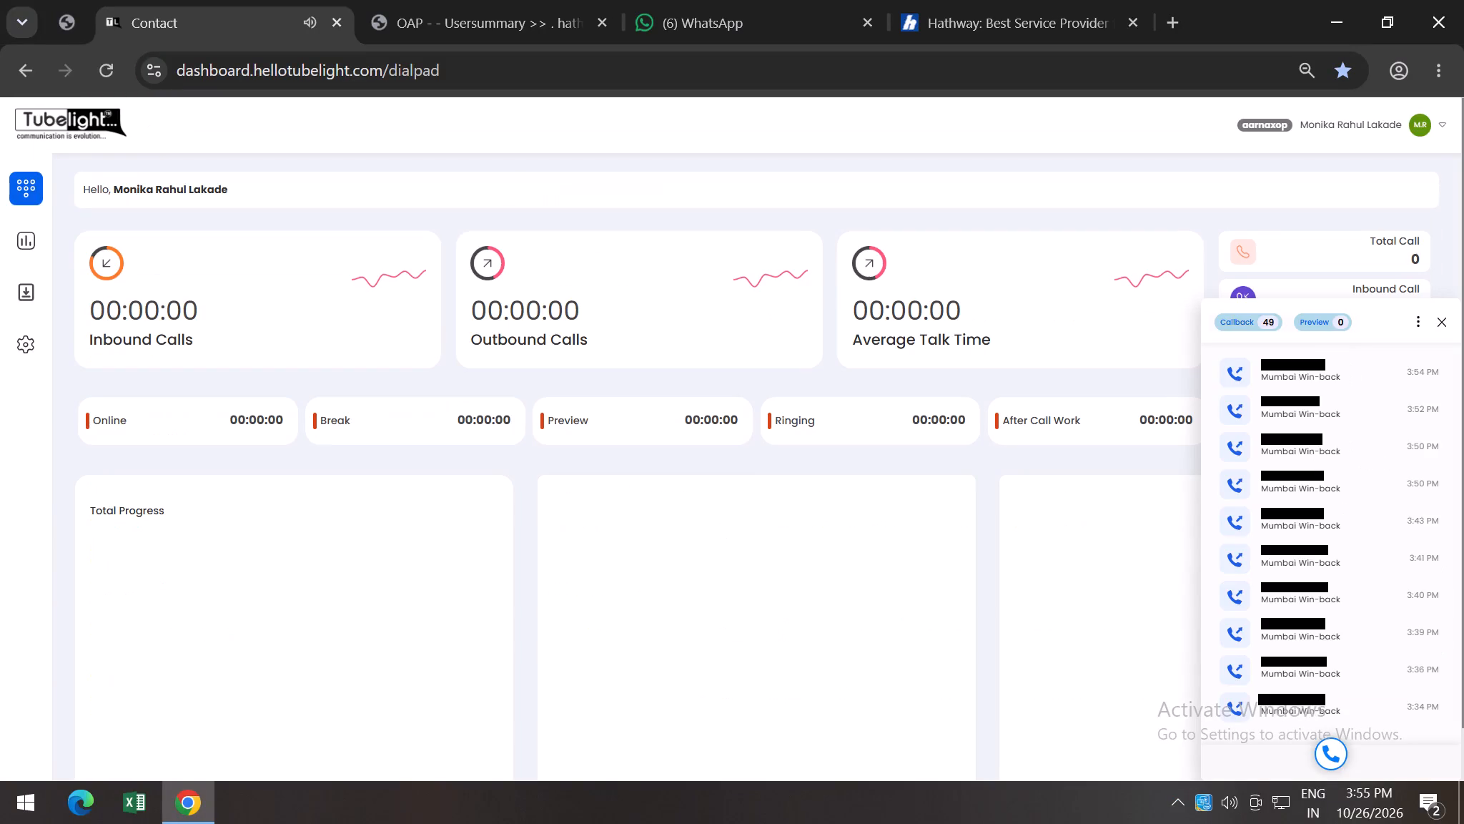
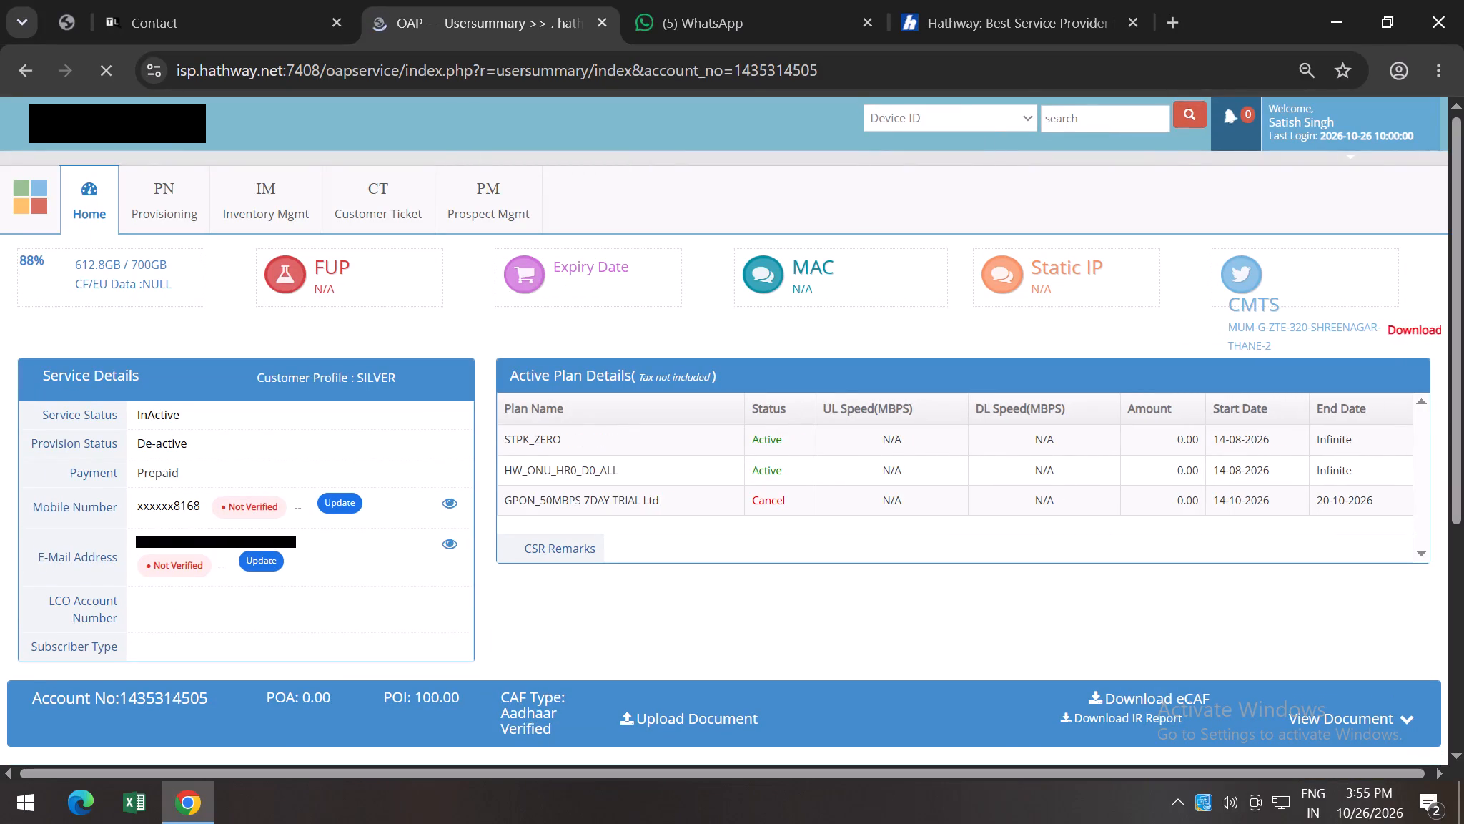
# Reveal the subscriber's masked mobile number and e-mail address in the Service Details section.
pyautogui.click(456, 504)
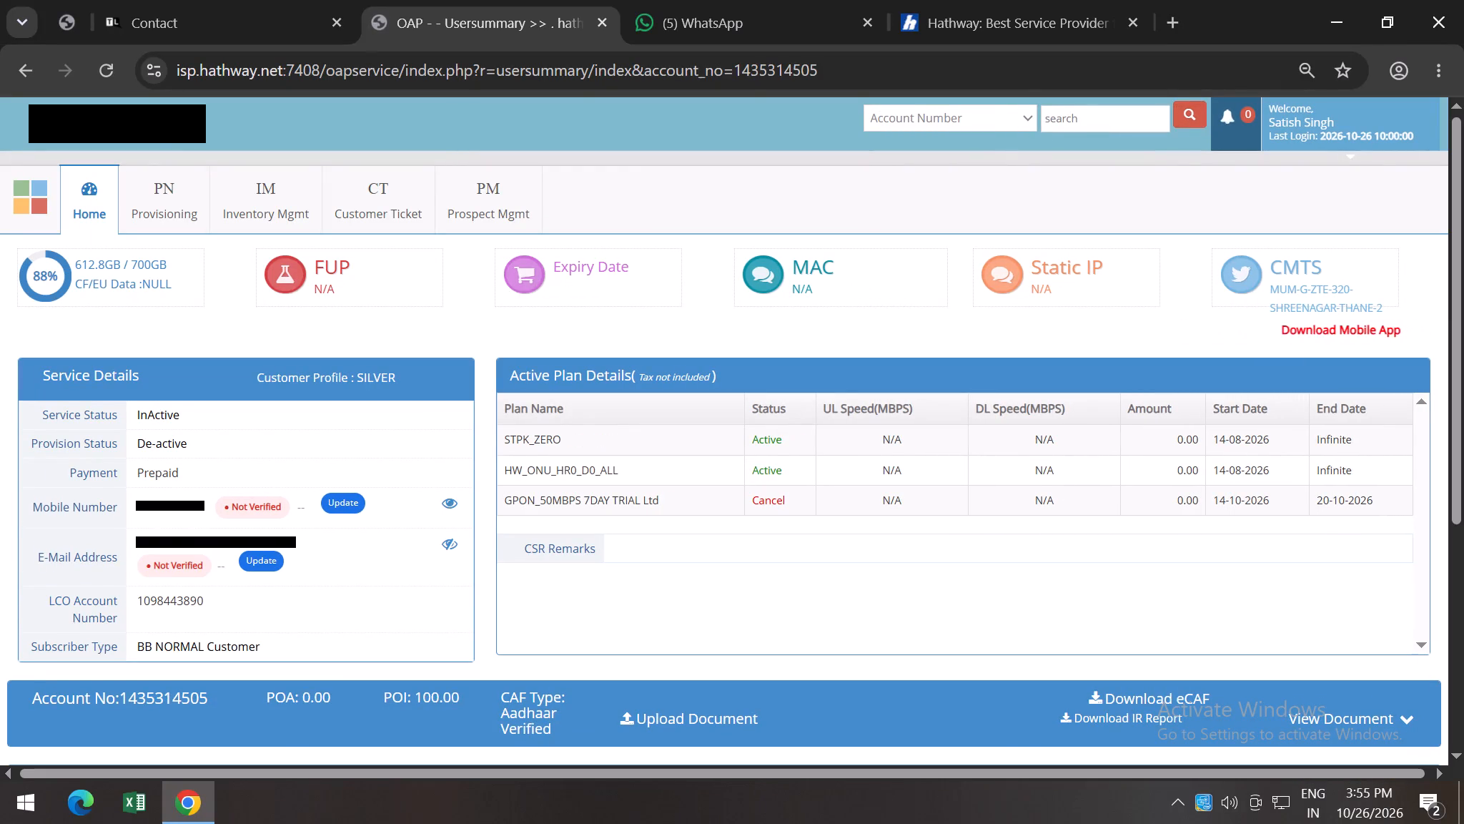
pyautogui.click(445, 552)
# Select the subscriber's account number in the bar above Bill & Service Details.
pyautogui.scroll(-2, 212, 627)
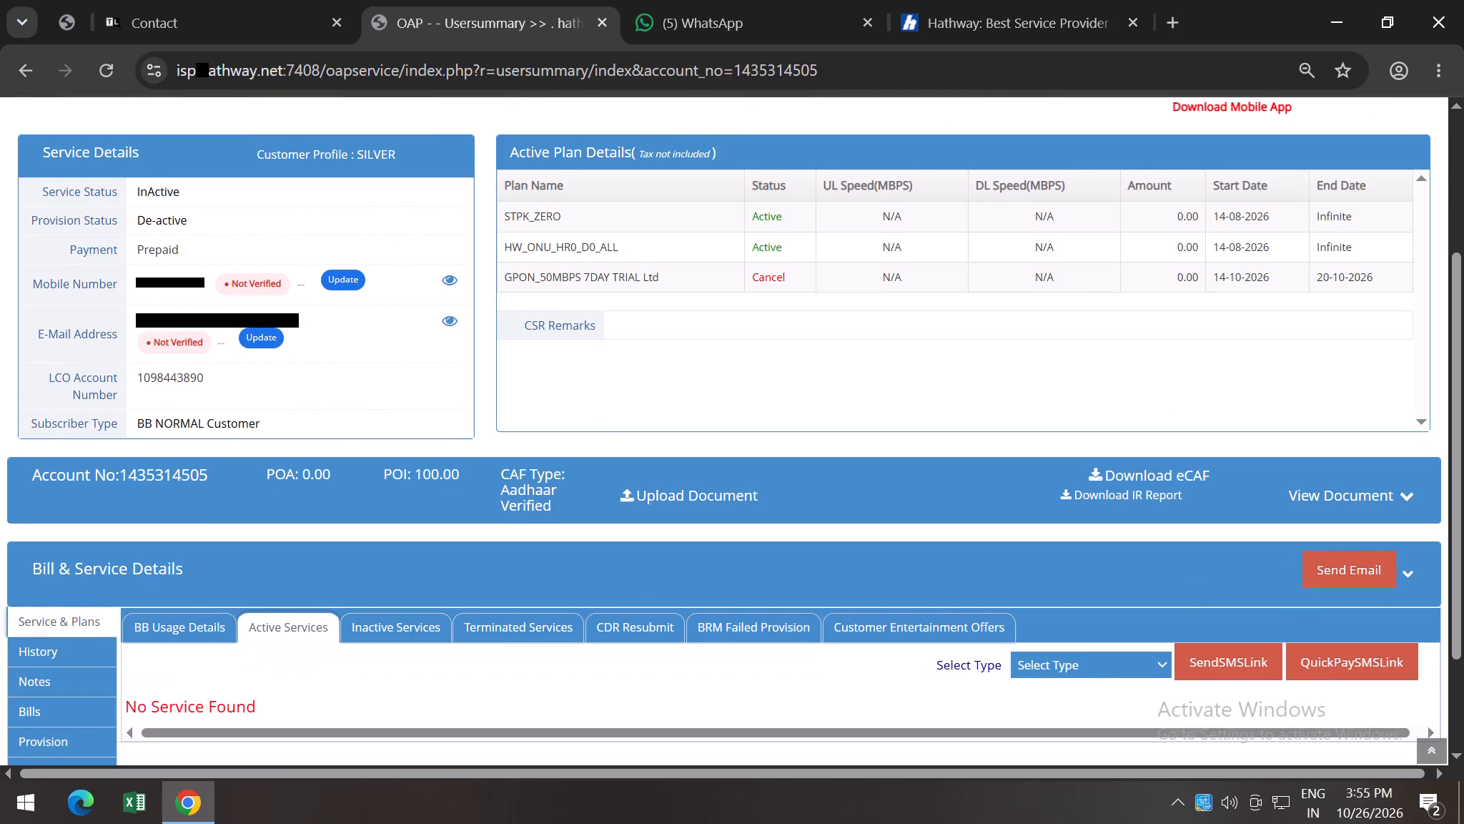
pyautogui.scroll(-6, 111, 611)
pyautogui.scroll(1, 1321, 461)
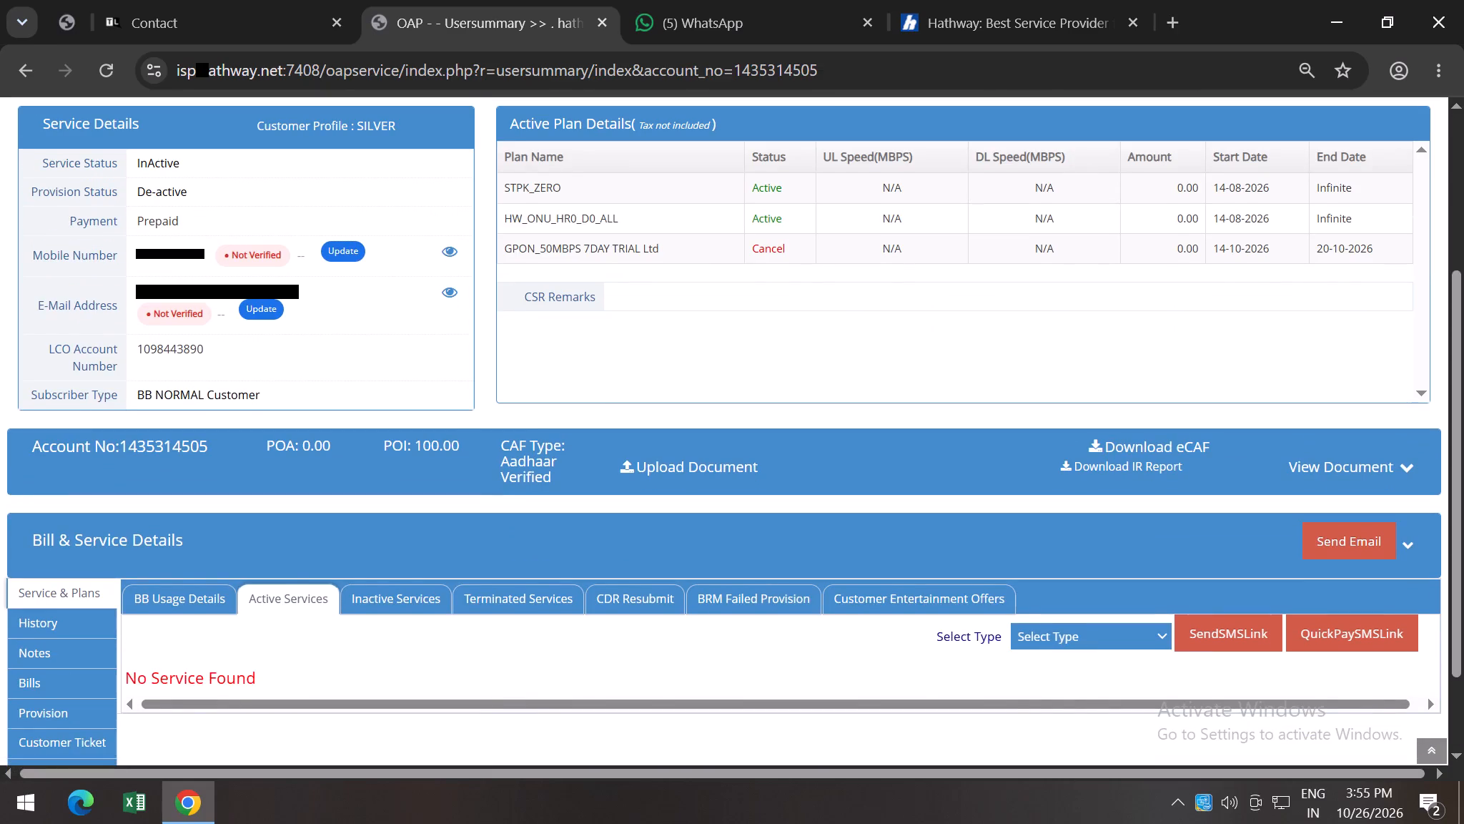
pyautogui.doubleClick(197, 448)
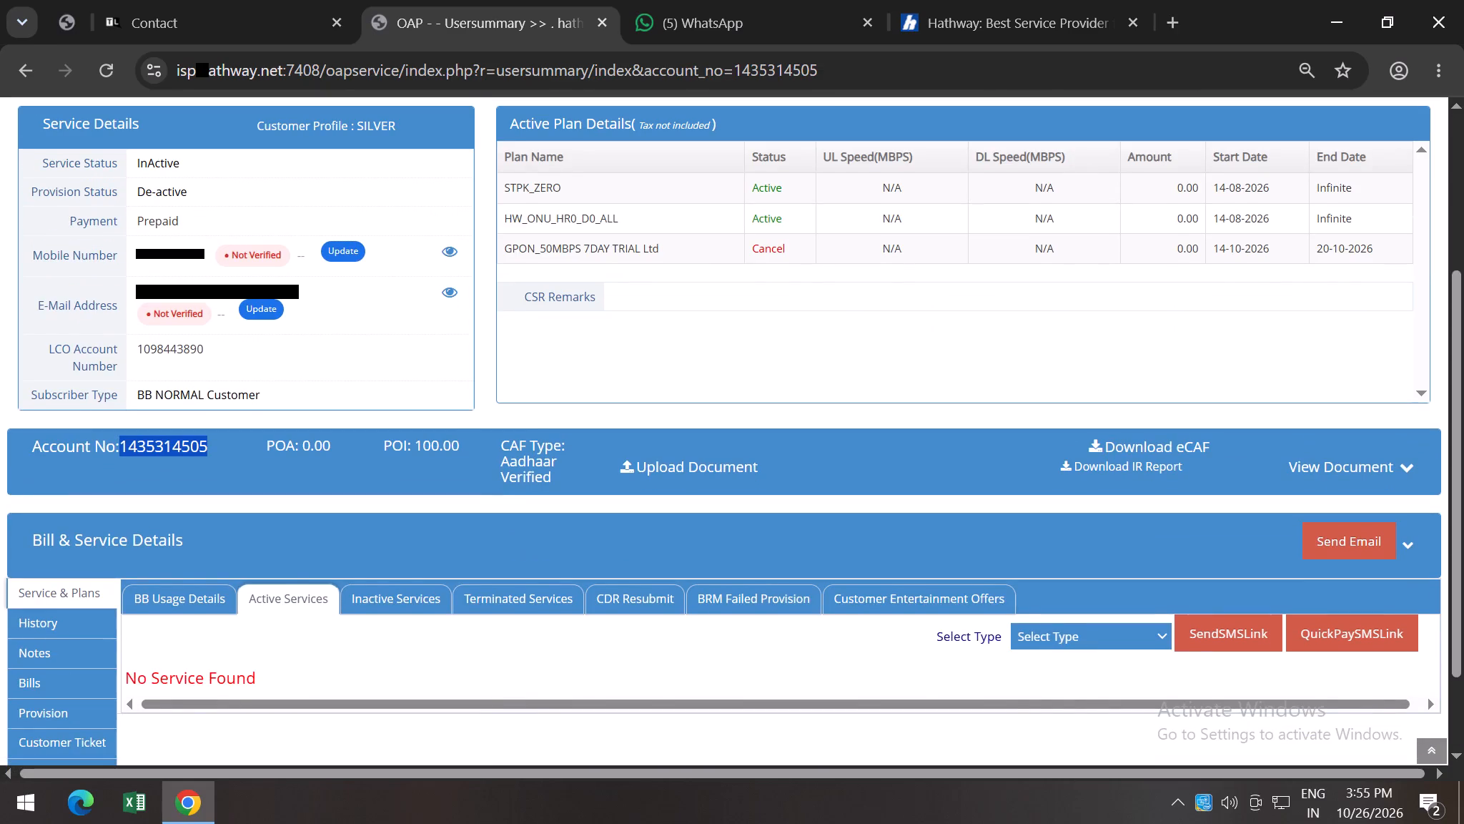
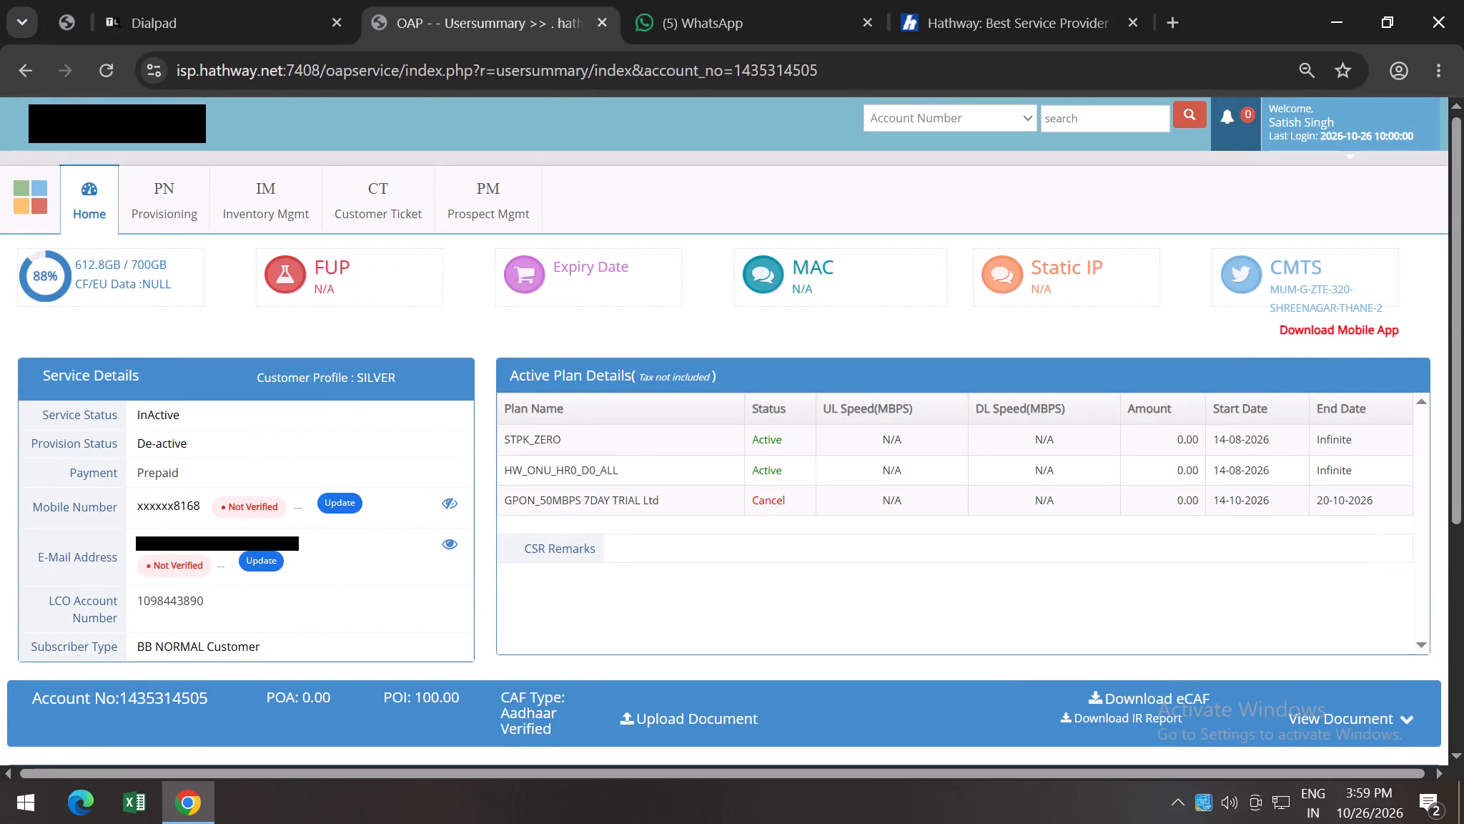
# Reveal the subscriber's masked mobile number in the service details.
pyautogui.click(448, 509)
# Select the subscriber's account number in the account bar below the service details.
pyautogui.scroll(-2, 450, 546)
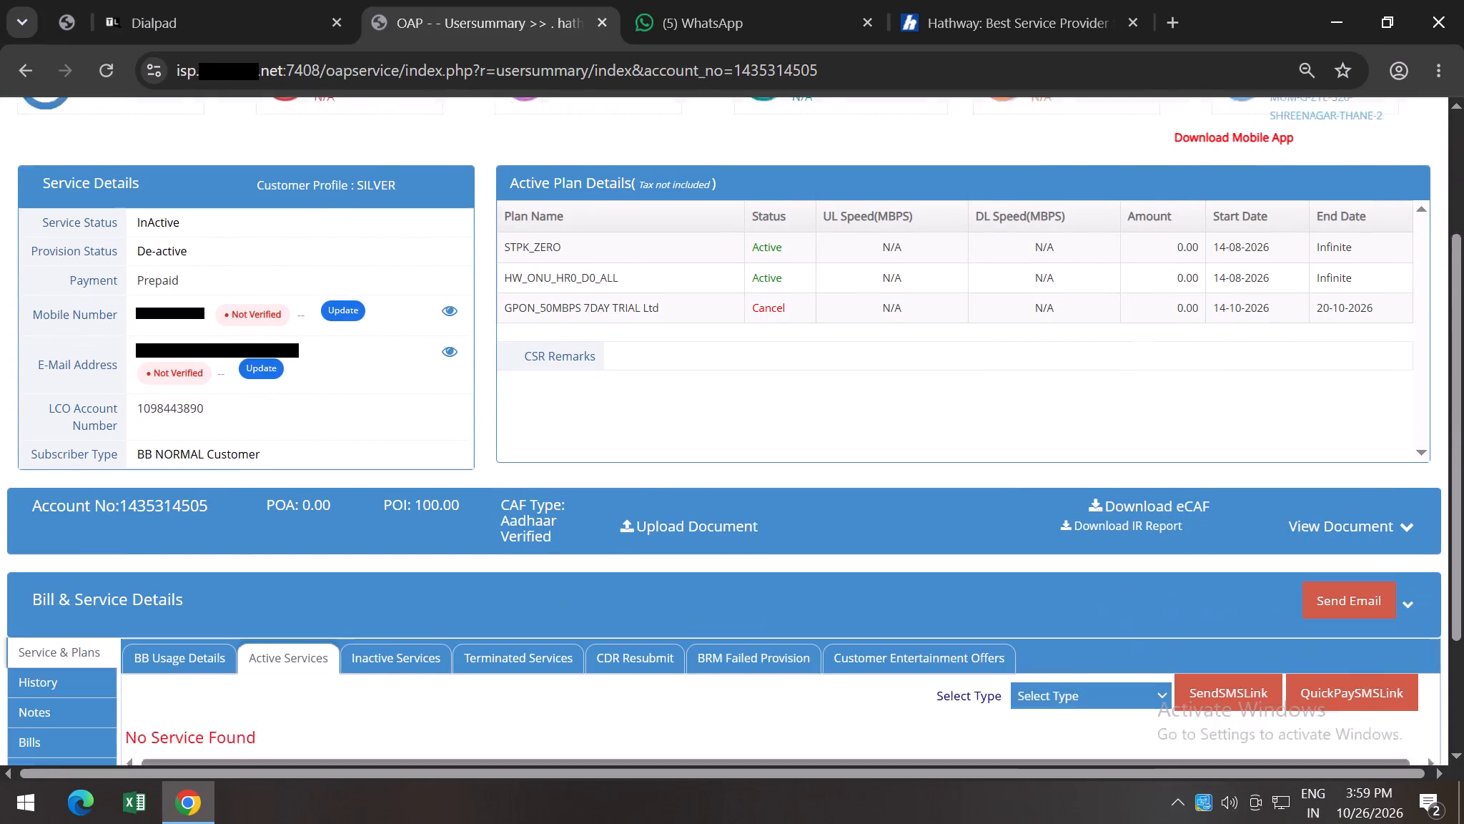
pyautogui.tripleClick(154, 473)
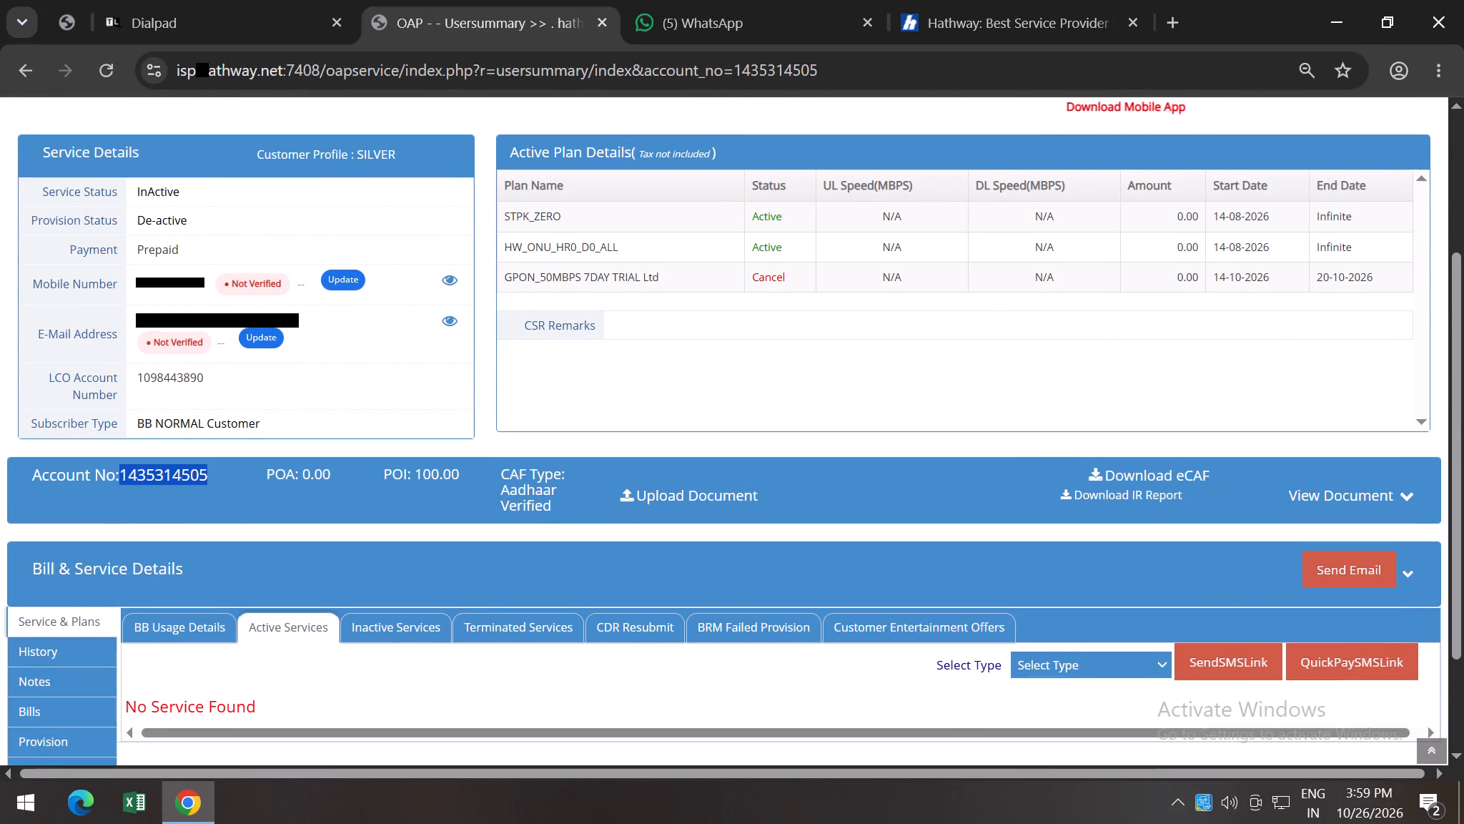
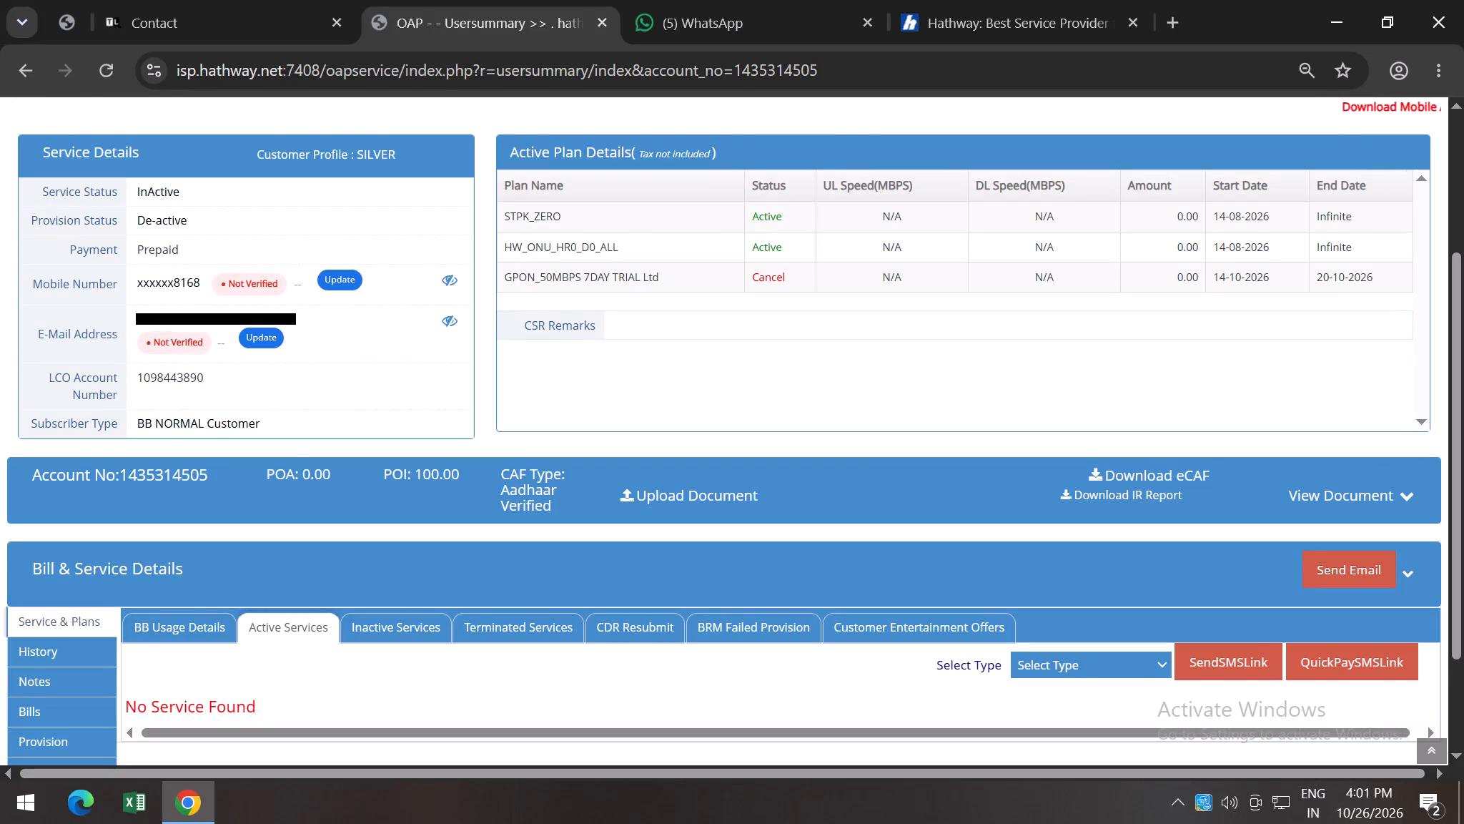
# Switch from the Hathway subscriber page back to the Tubelight dialpad to wait for the next call.
pyautogui.click(274, 0)
pyautogui.click(494, 14)
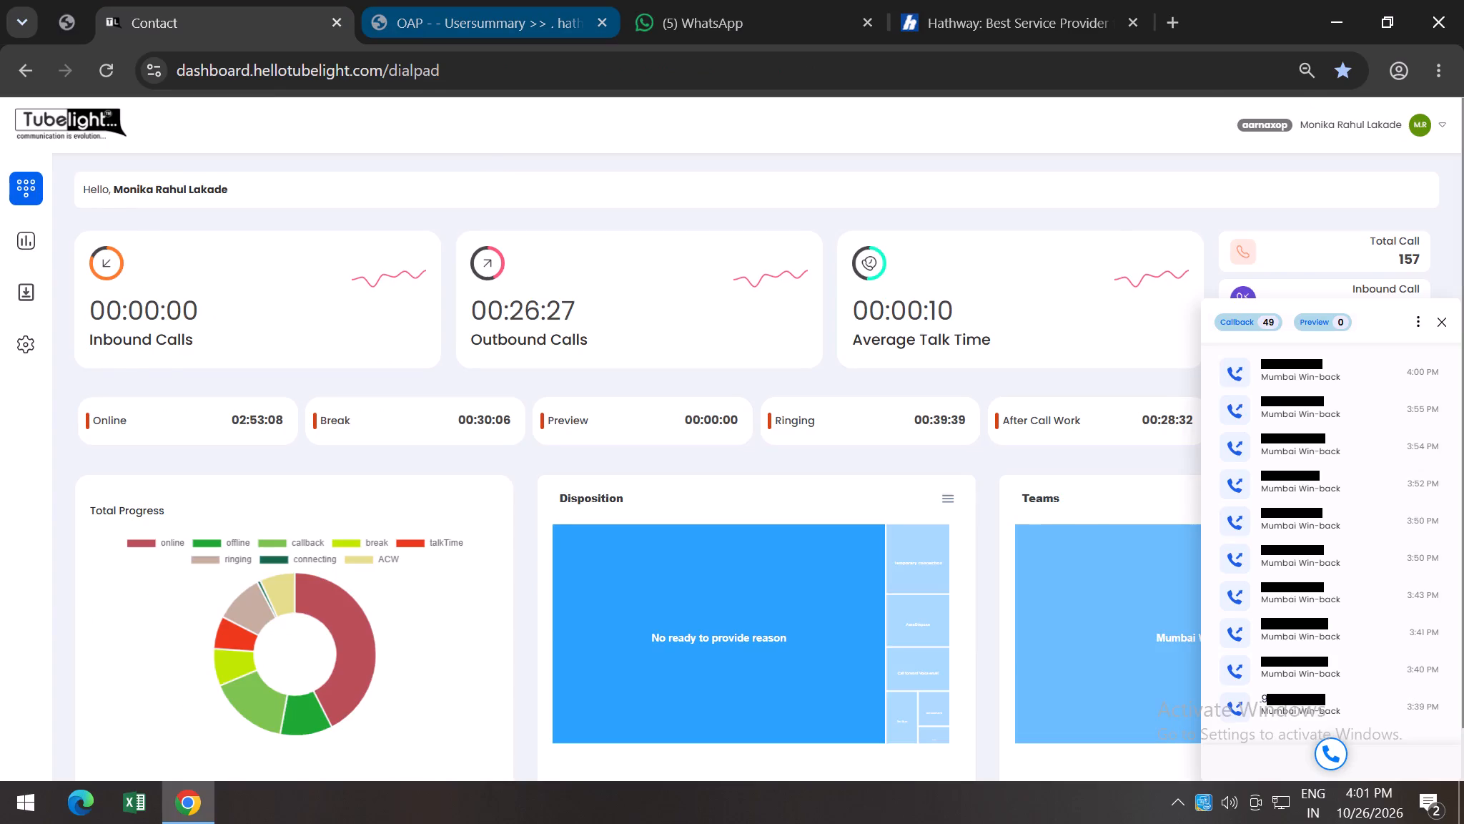
pyautogui.click(238, 0)
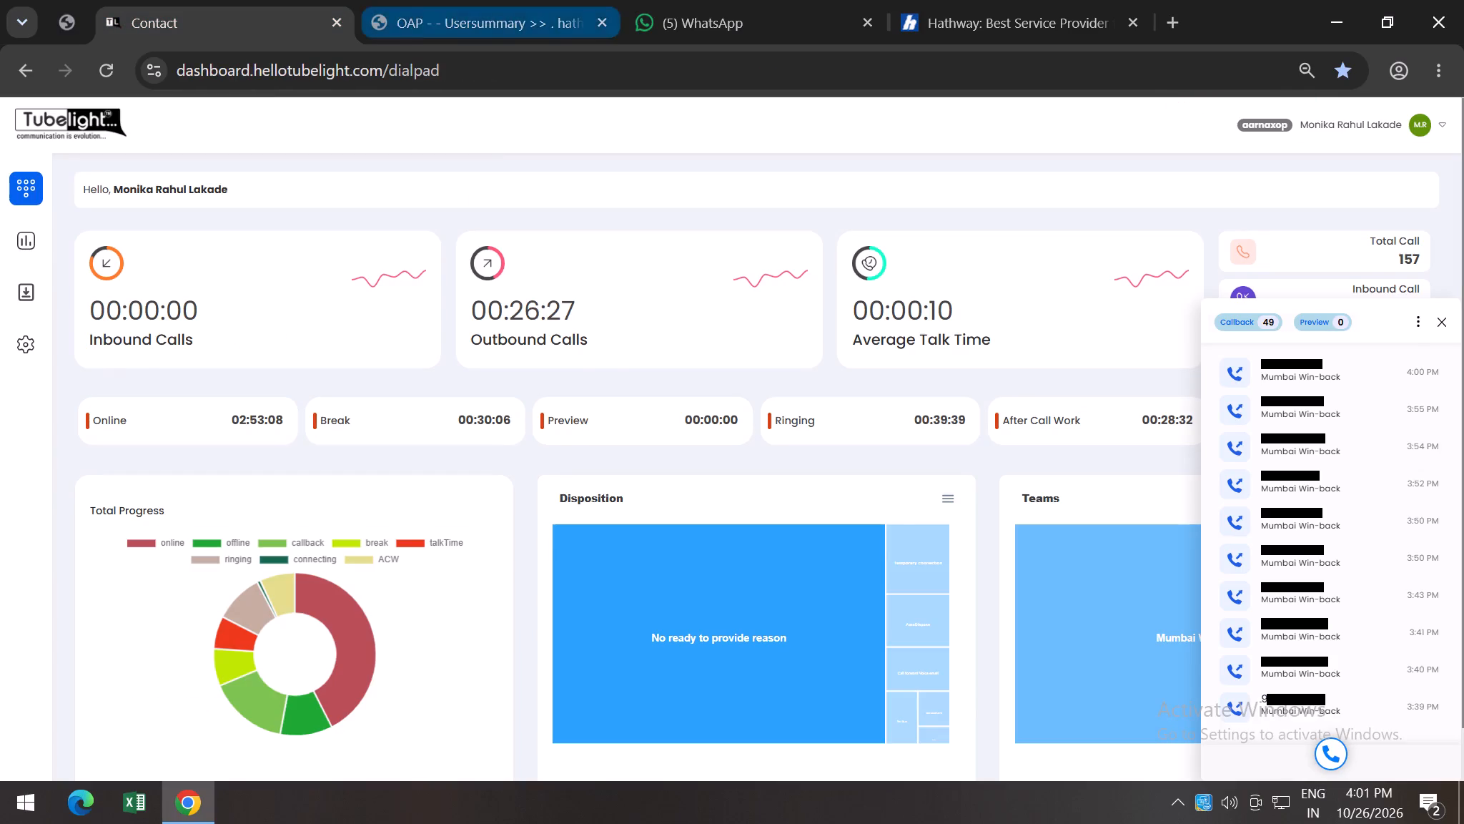
pyautogui.click(460, 0)
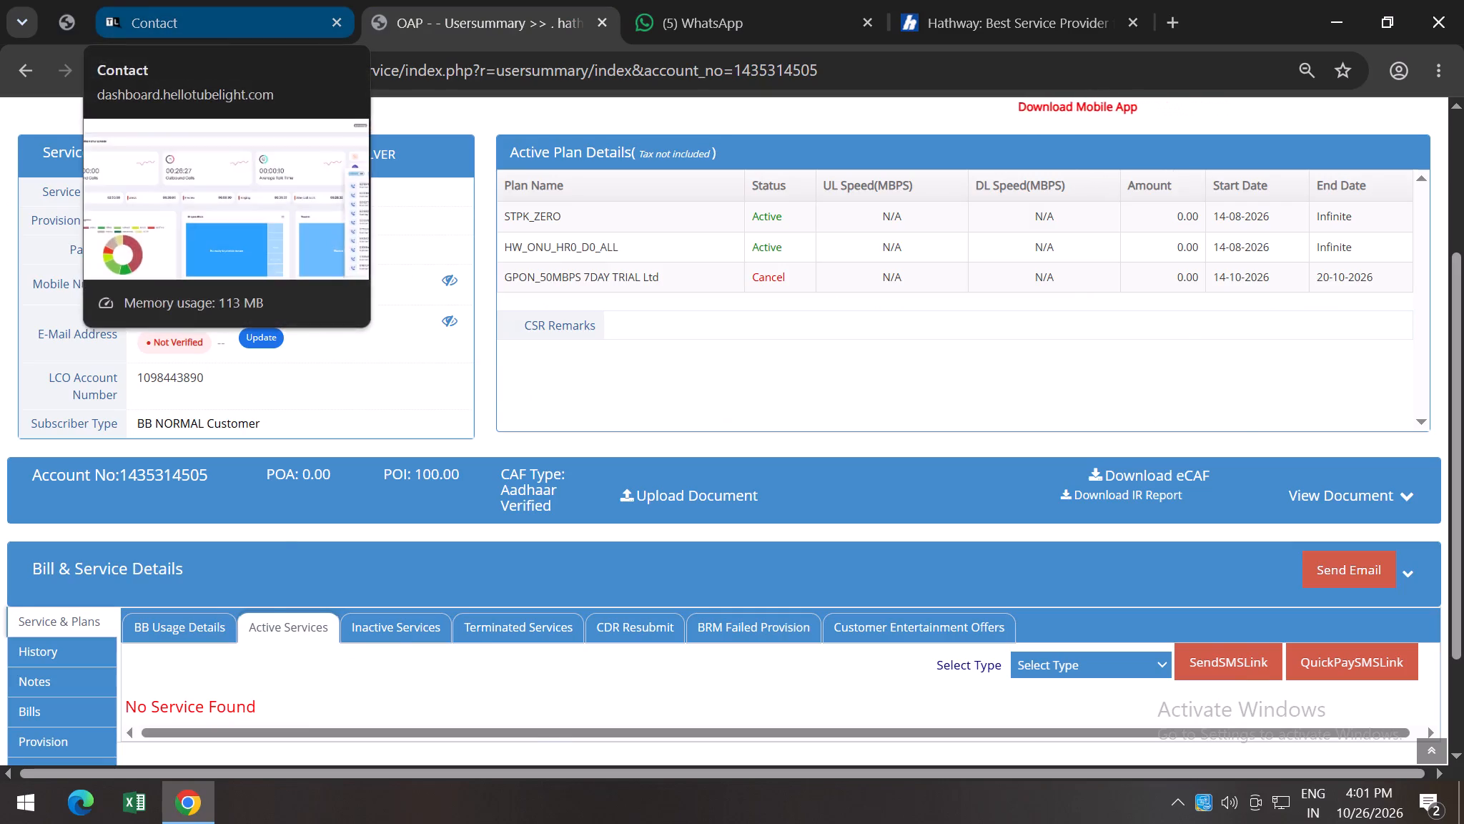
pyautogui.click(193, 0)
pyautogui.scroll(-3, 521, 279)
pyautogui.scroll(2, 523, 285)
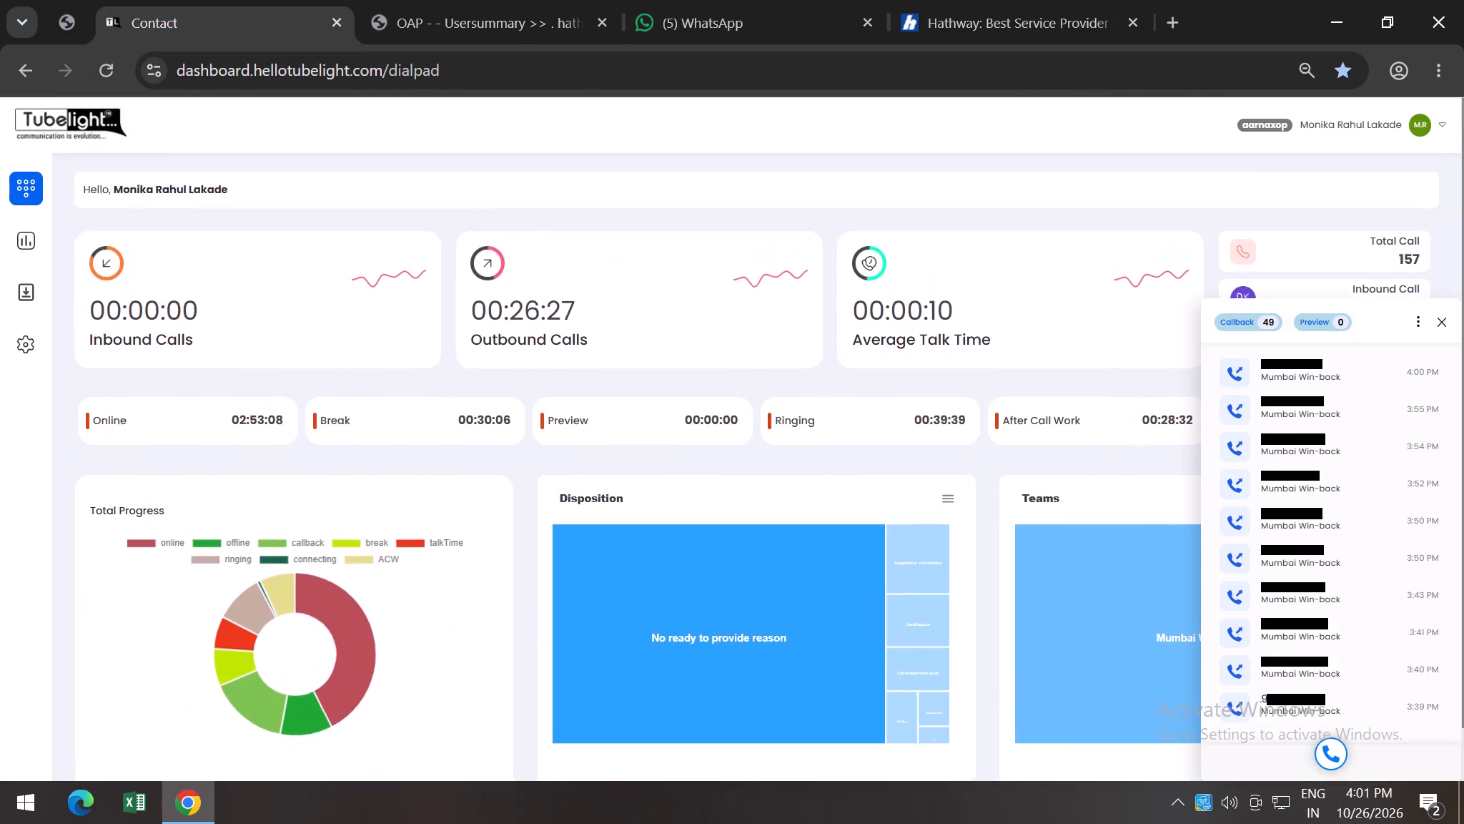
pyautogui.scroll(5, 535, 296)
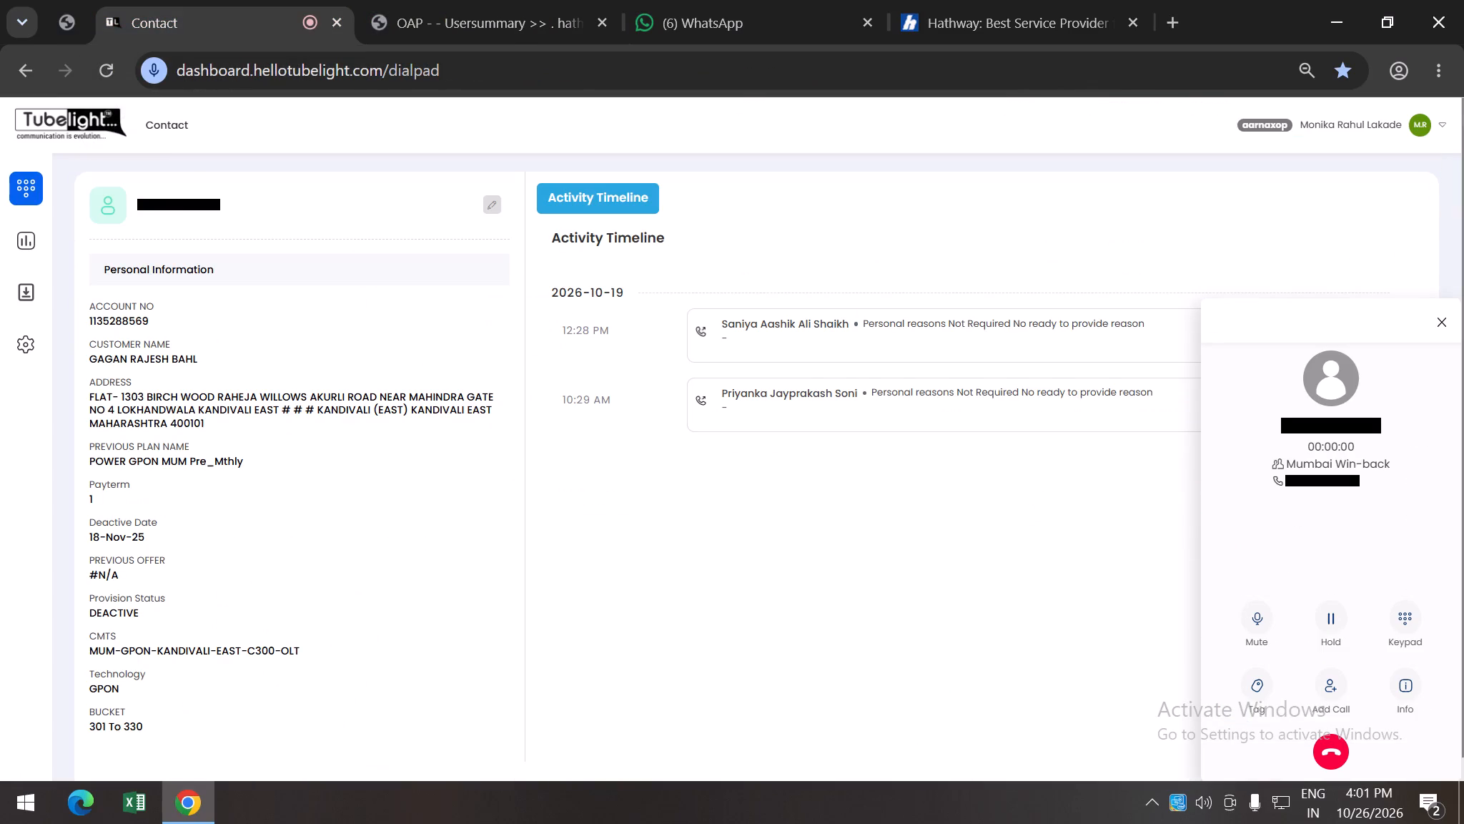
# Hang up the Mumbai Win-back call and tag its outcome as Not Connect with the sub-reason Not Contactable.
pyautogui.click(1326, 748)
pyautogui.click(1290, 534)
pyautogui.scroll(-4, 1282, 625)
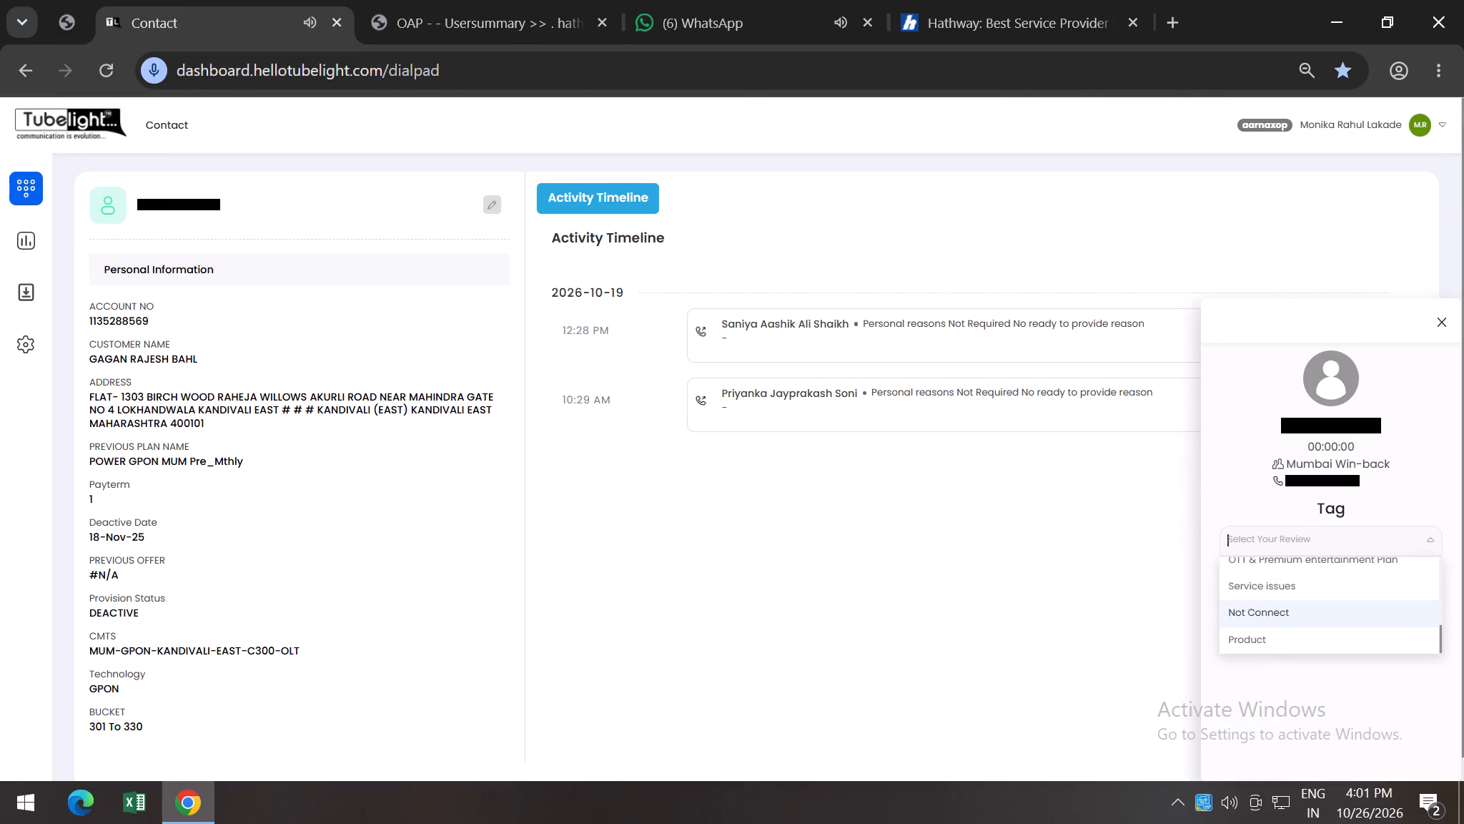
pyautogui.click(1282, 622)
pyautogui.click(1325, 536)
pyautogui.click(1303, 604)
pyautogui.click(1358, 556)
pyautogui.scroll(-2, 1314, 627)
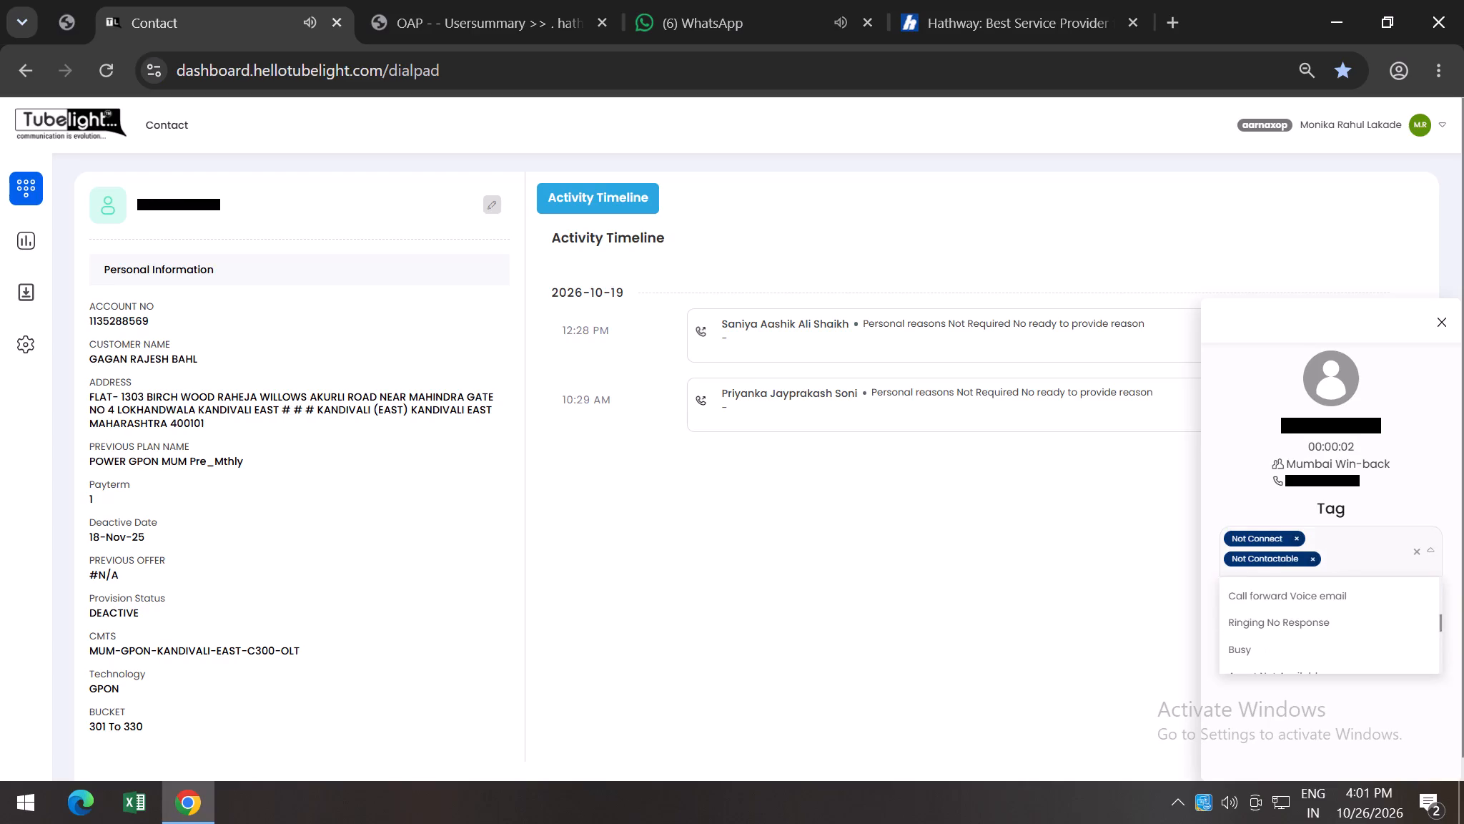
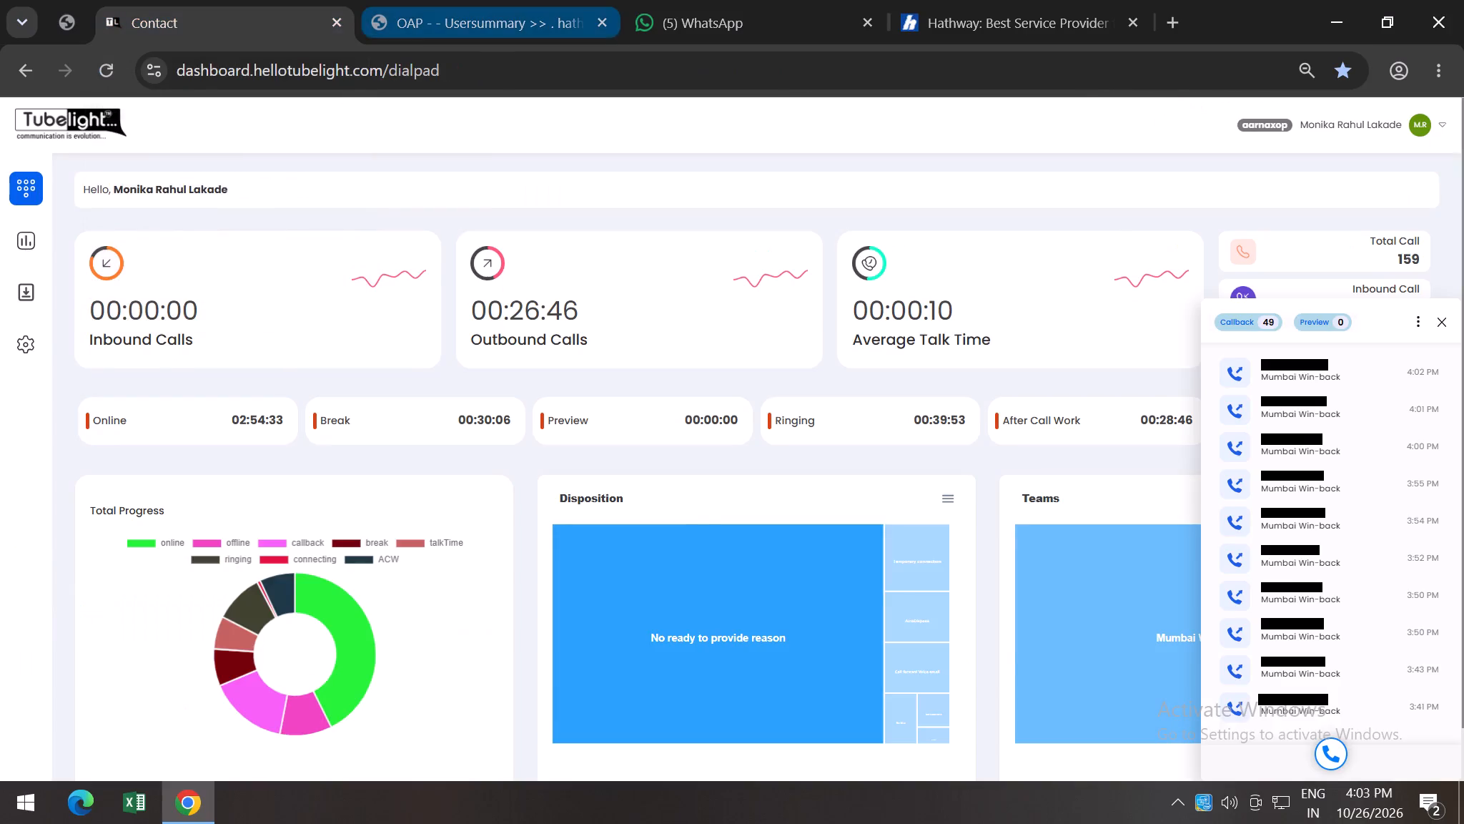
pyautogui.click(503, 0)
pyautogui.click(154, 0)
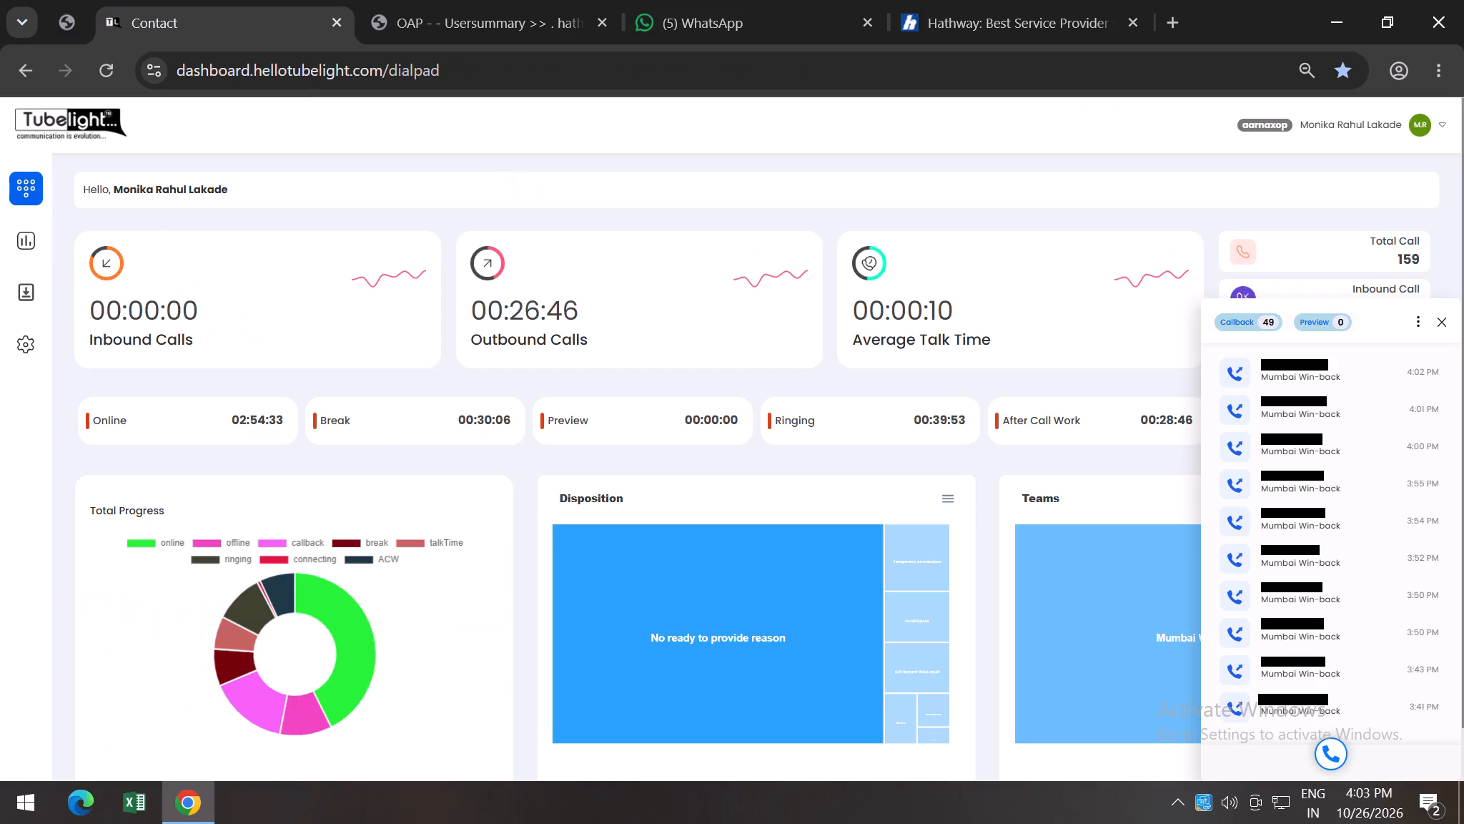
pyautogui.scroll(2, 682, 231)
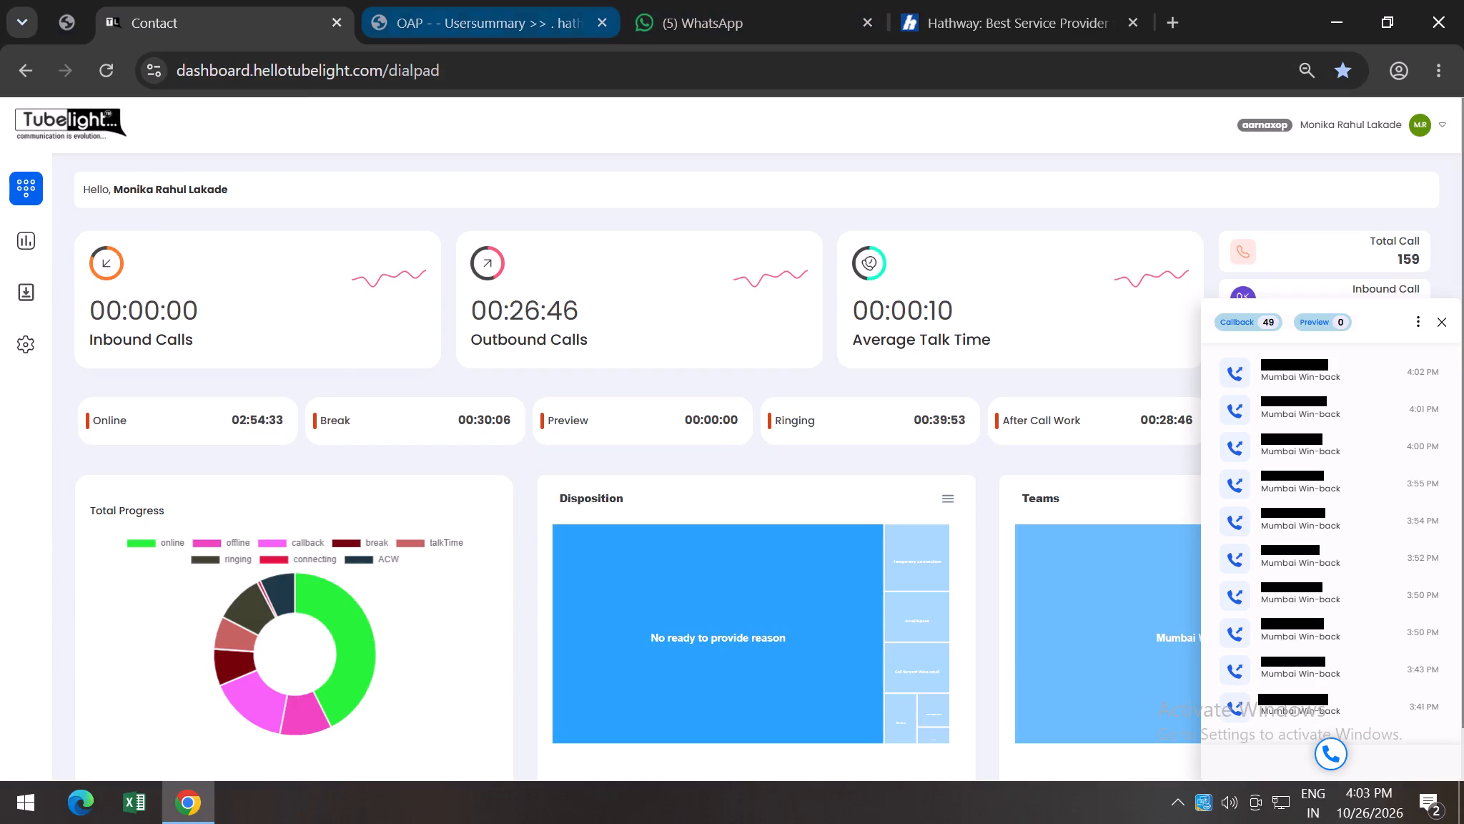
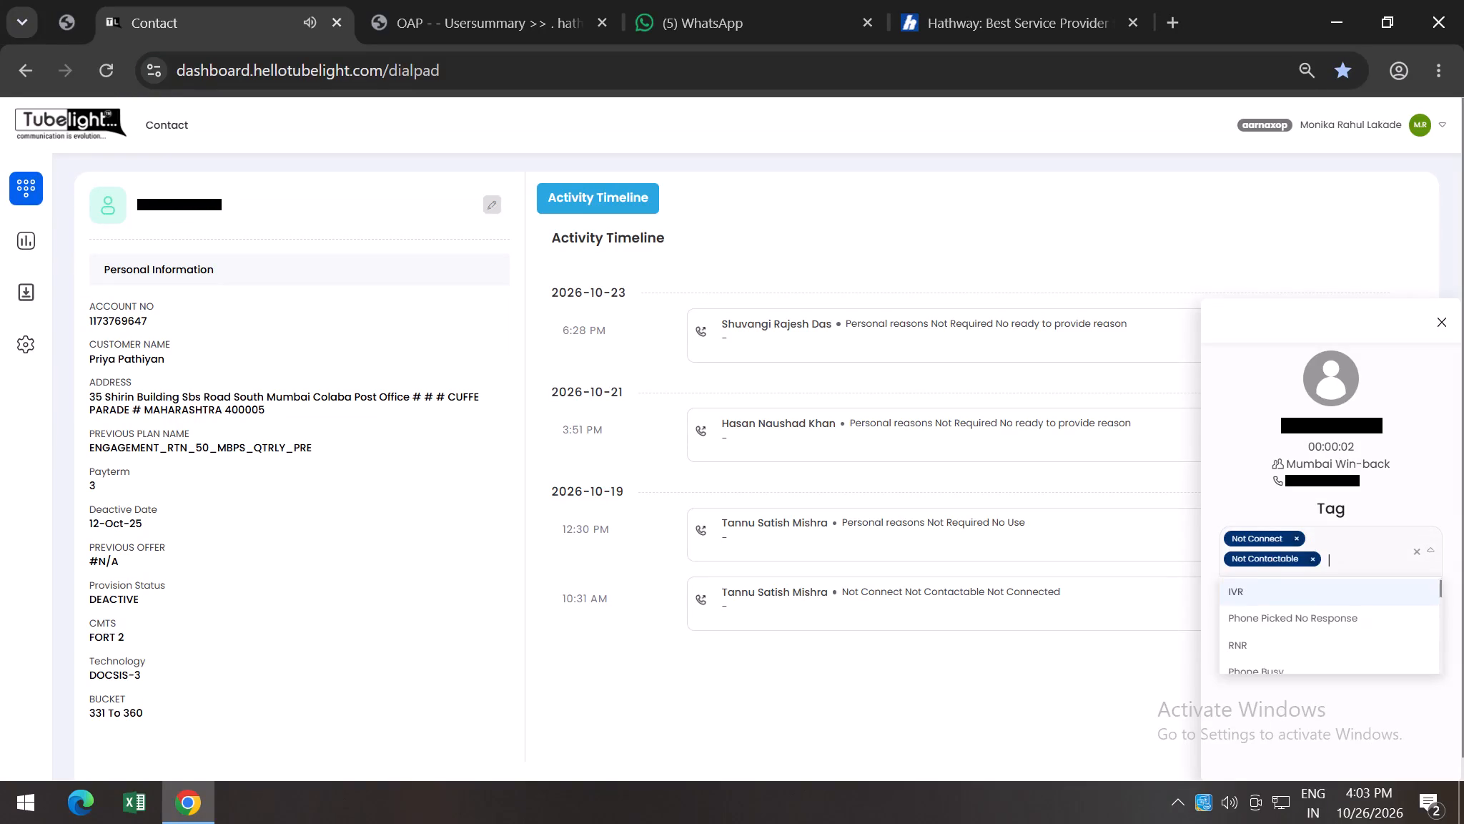
# Complete the Mumbai Win-back call's Not Connect, Not Contactable tagging with a final sub-reason and submit the disposition.
pyautogui.scroll(-2, 1305, 619)
pyautogui.click(1304, 623)
pyautogui.click(1323, 687)
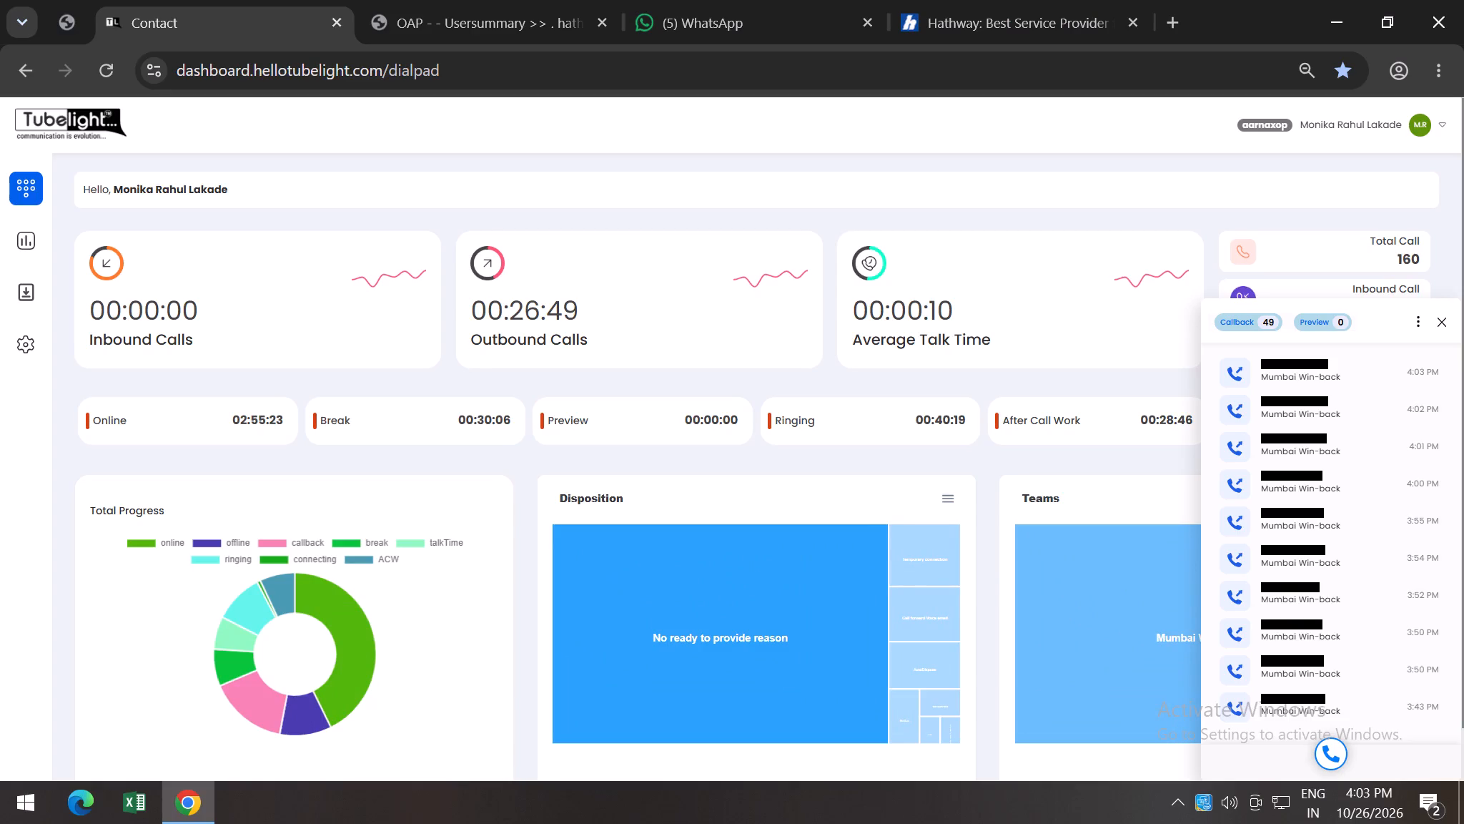
# Reload the Tubelight dialpad page after tagging the Mumbai Win-back call.
pyautogui.press('F5')
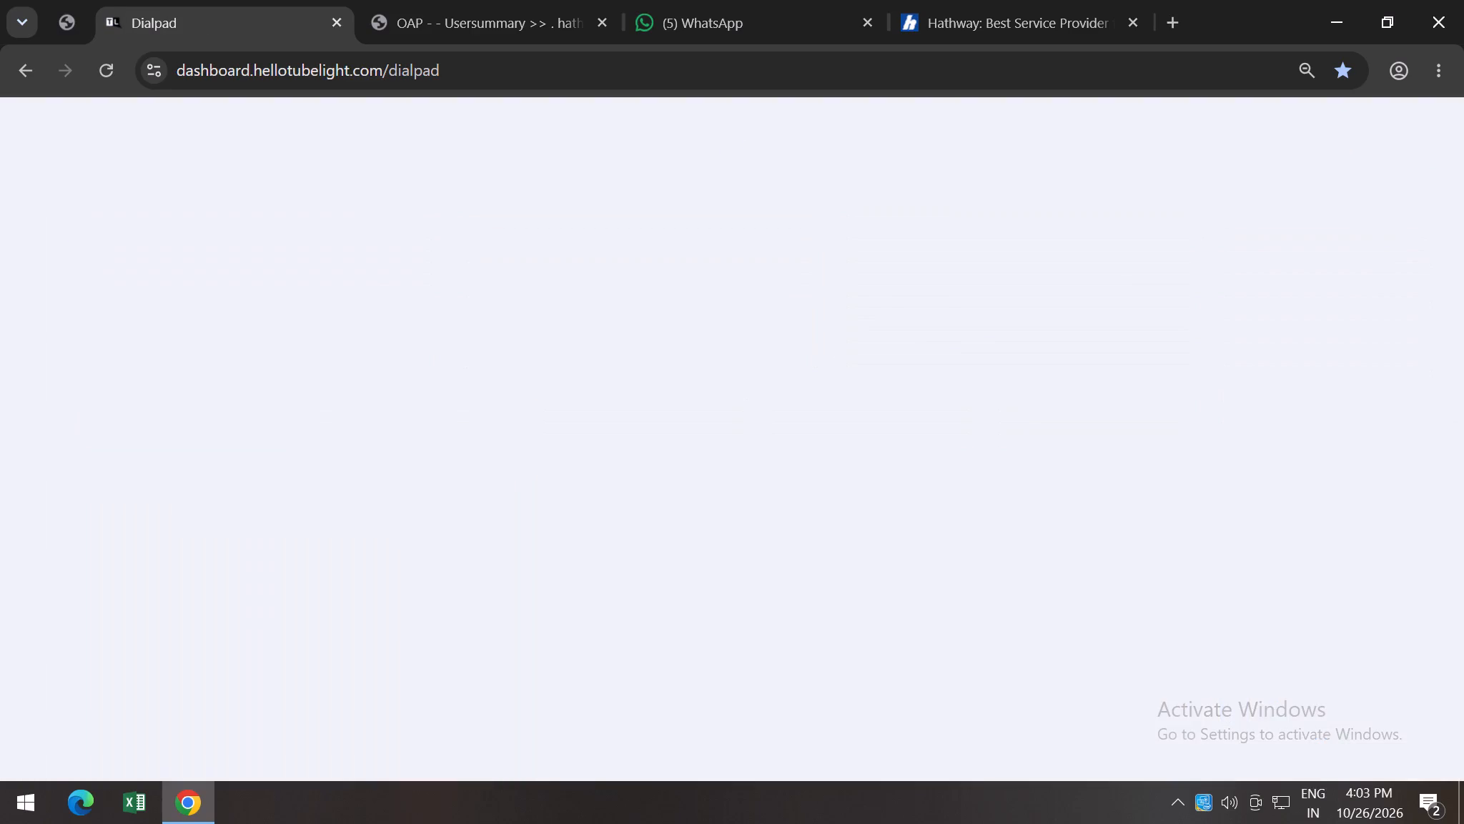
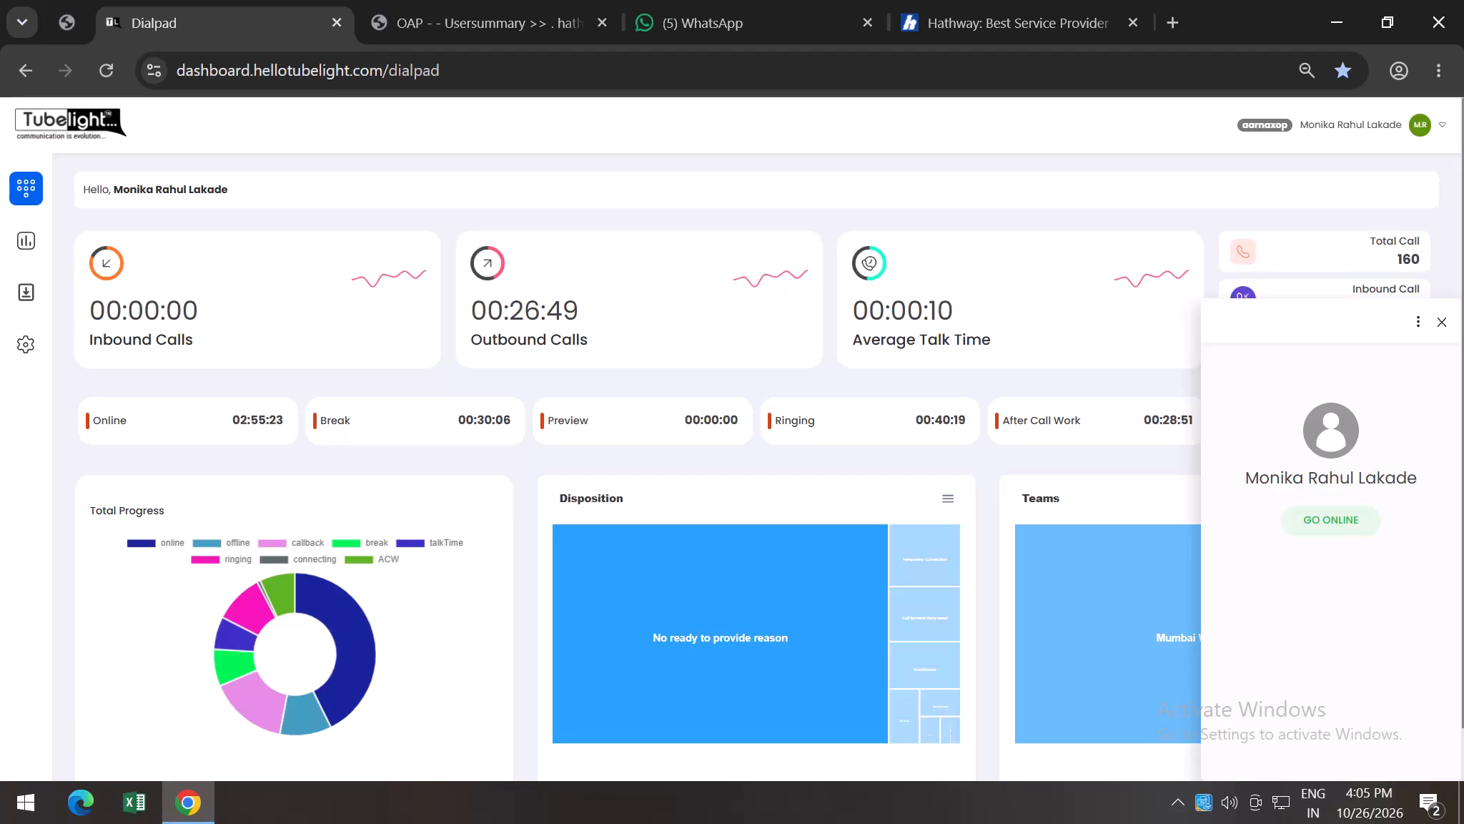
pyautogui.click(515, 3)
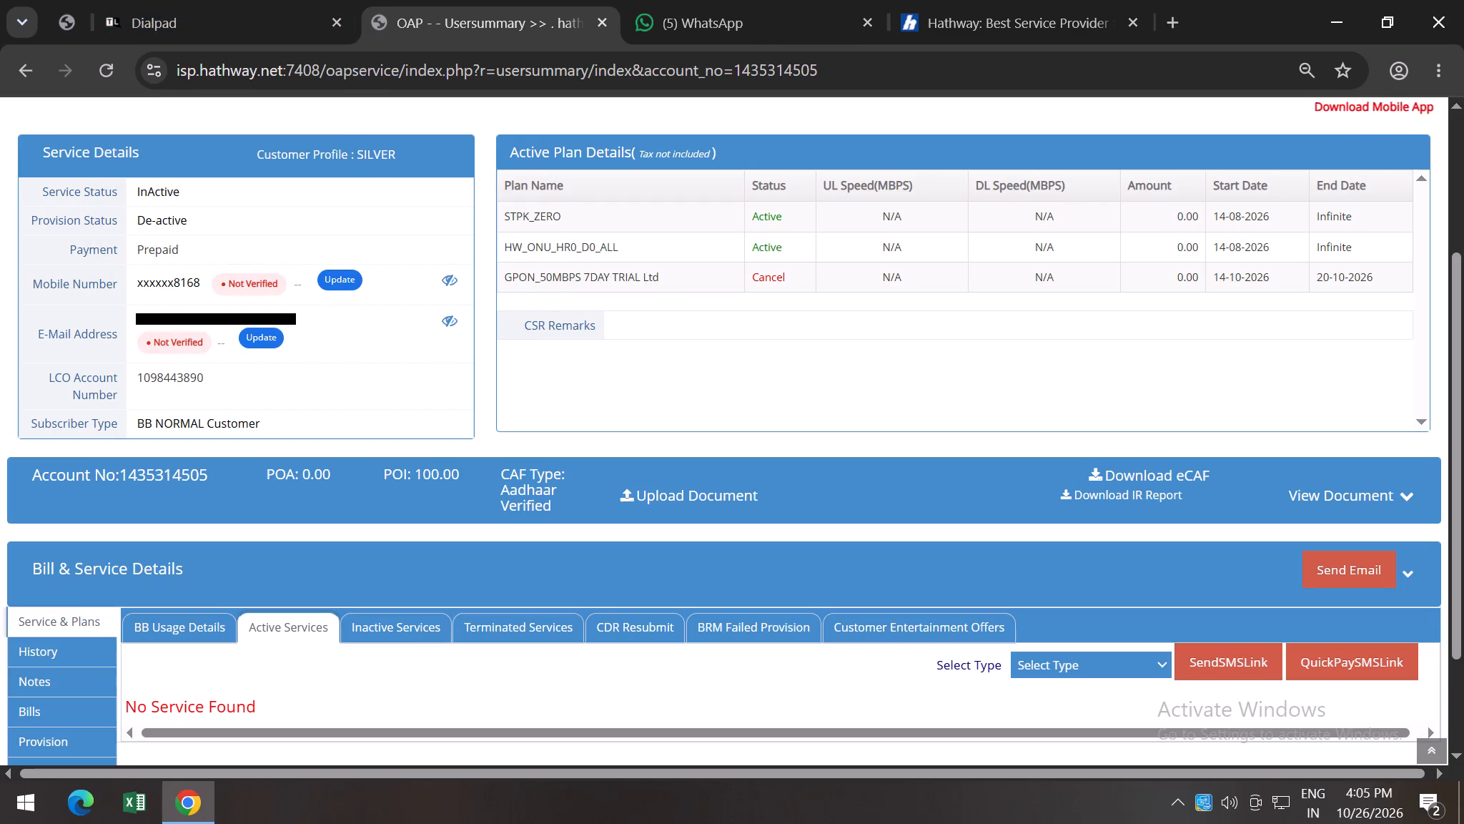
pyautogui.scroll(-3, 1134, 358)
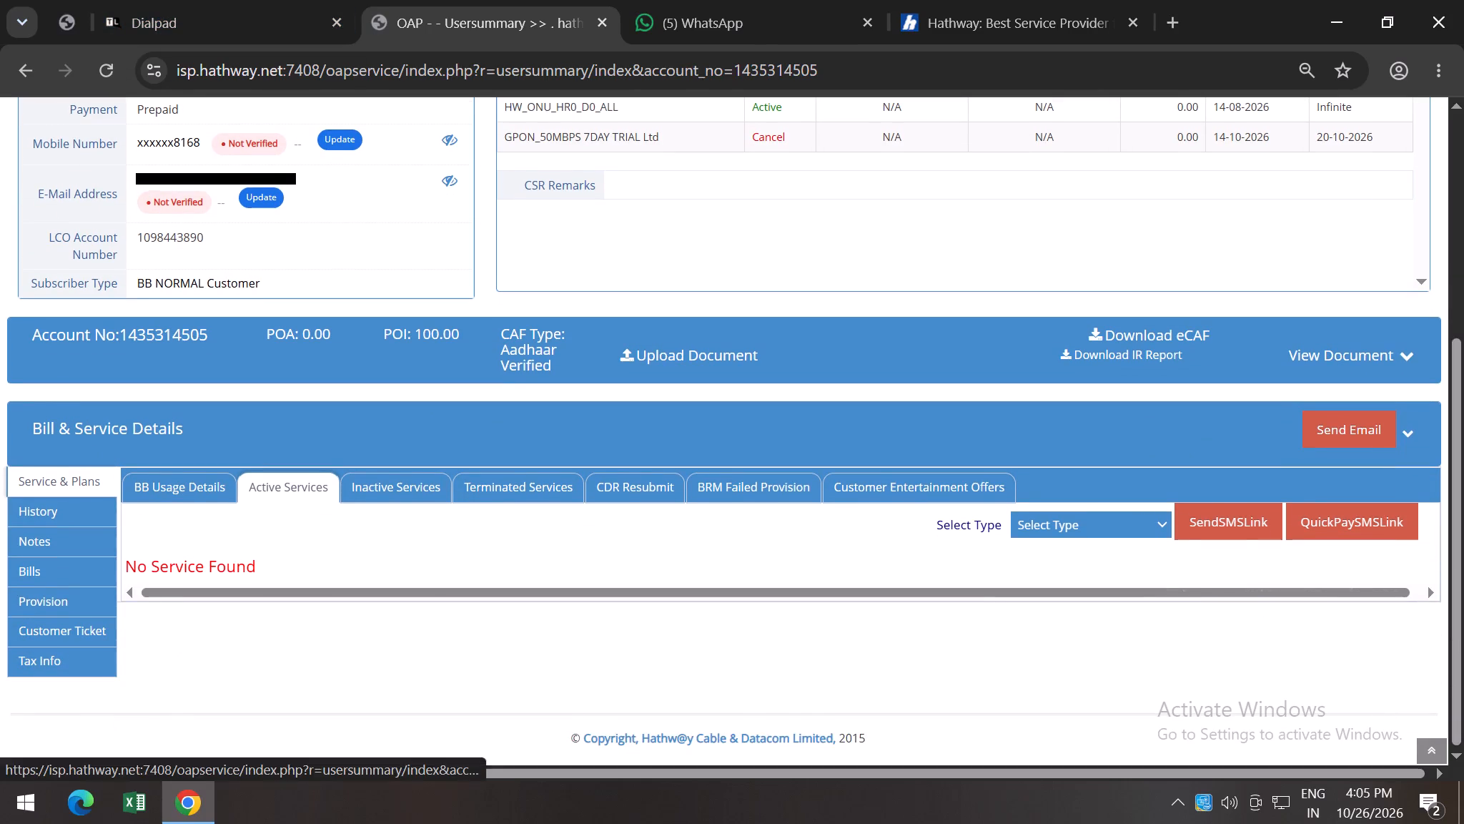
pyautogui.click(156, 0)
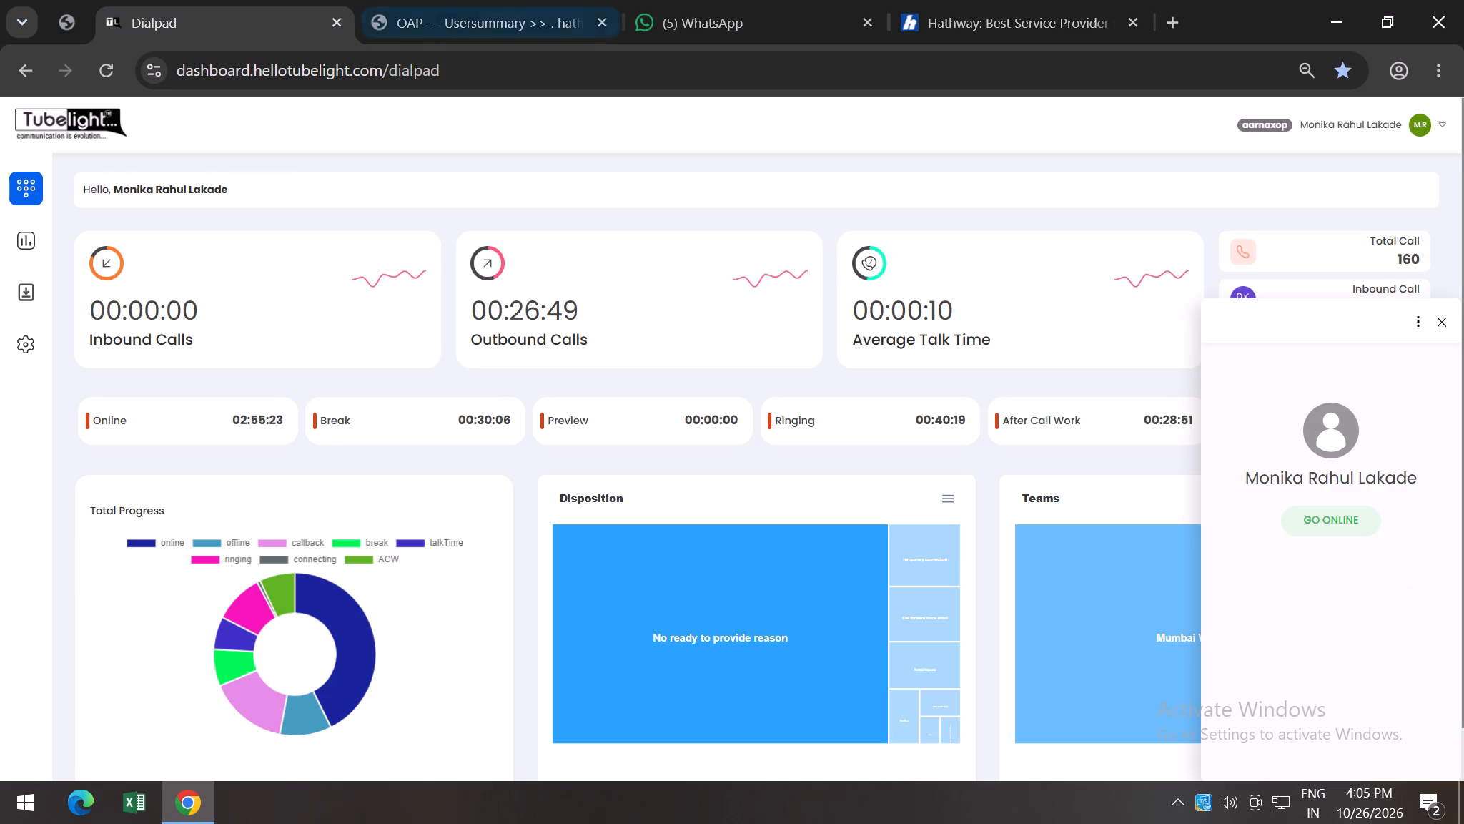
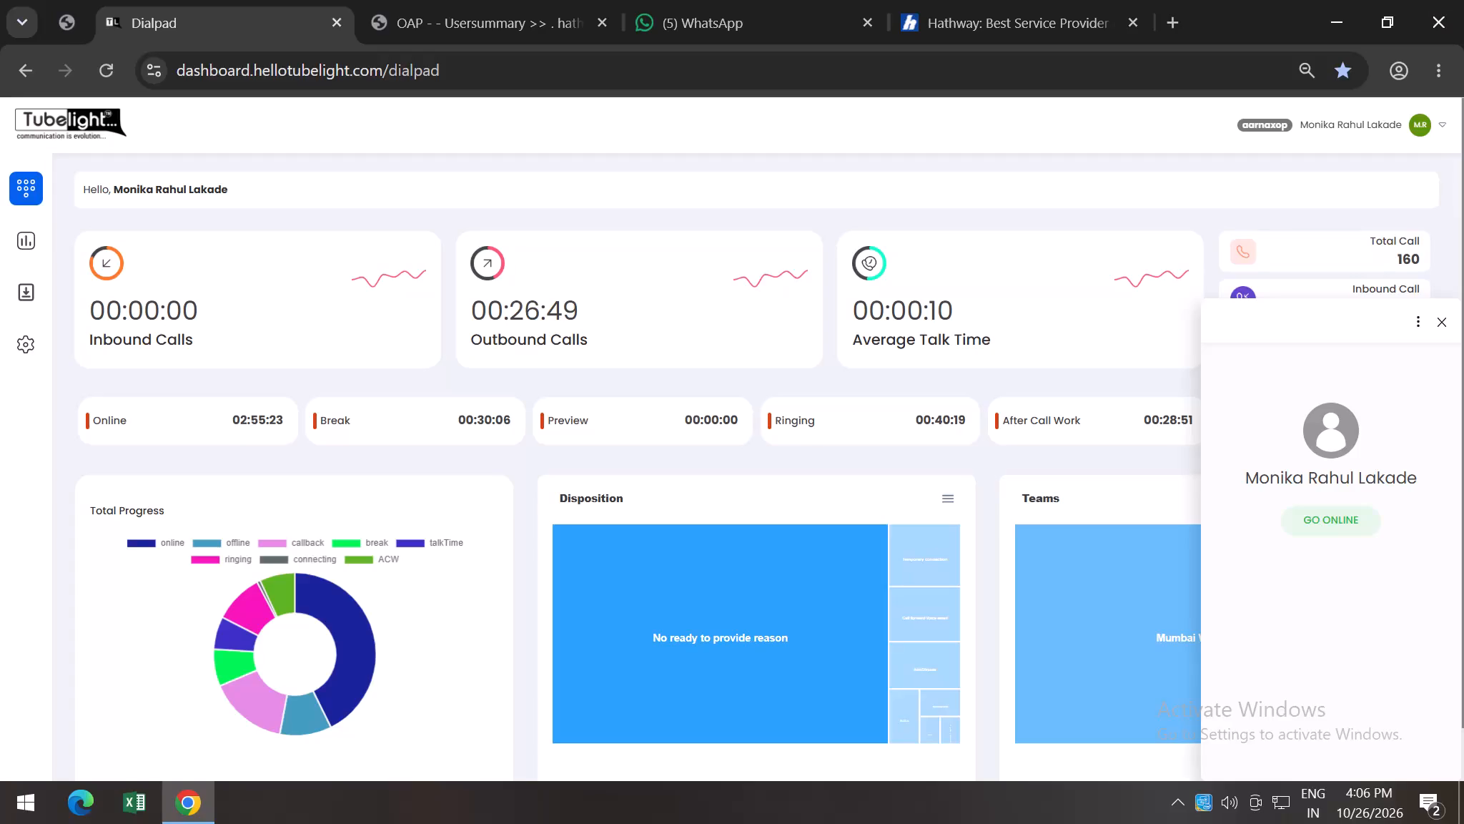
# Set the dialpad agent status to online.
pyautogui.click(1363, 518)
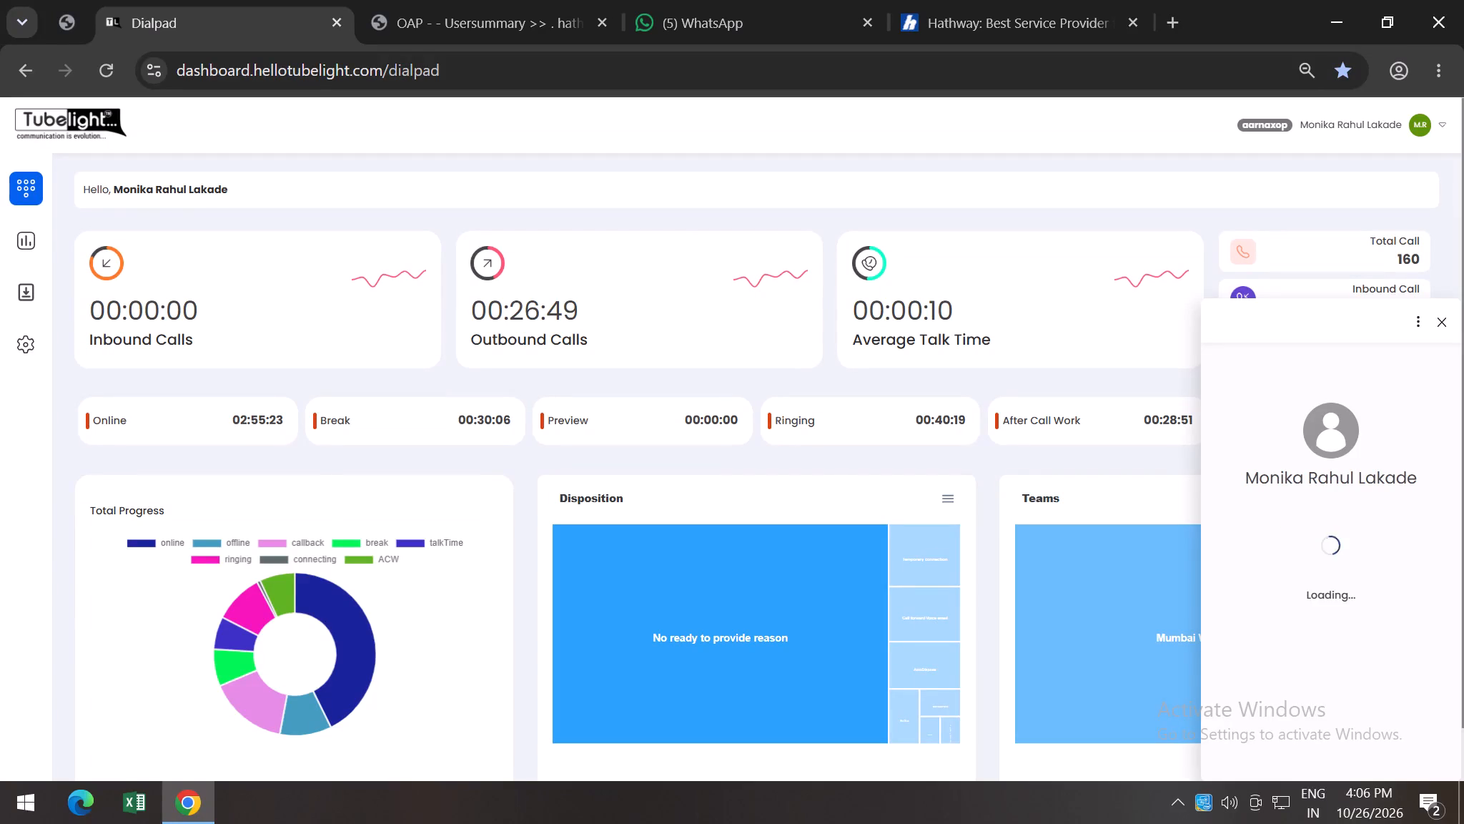
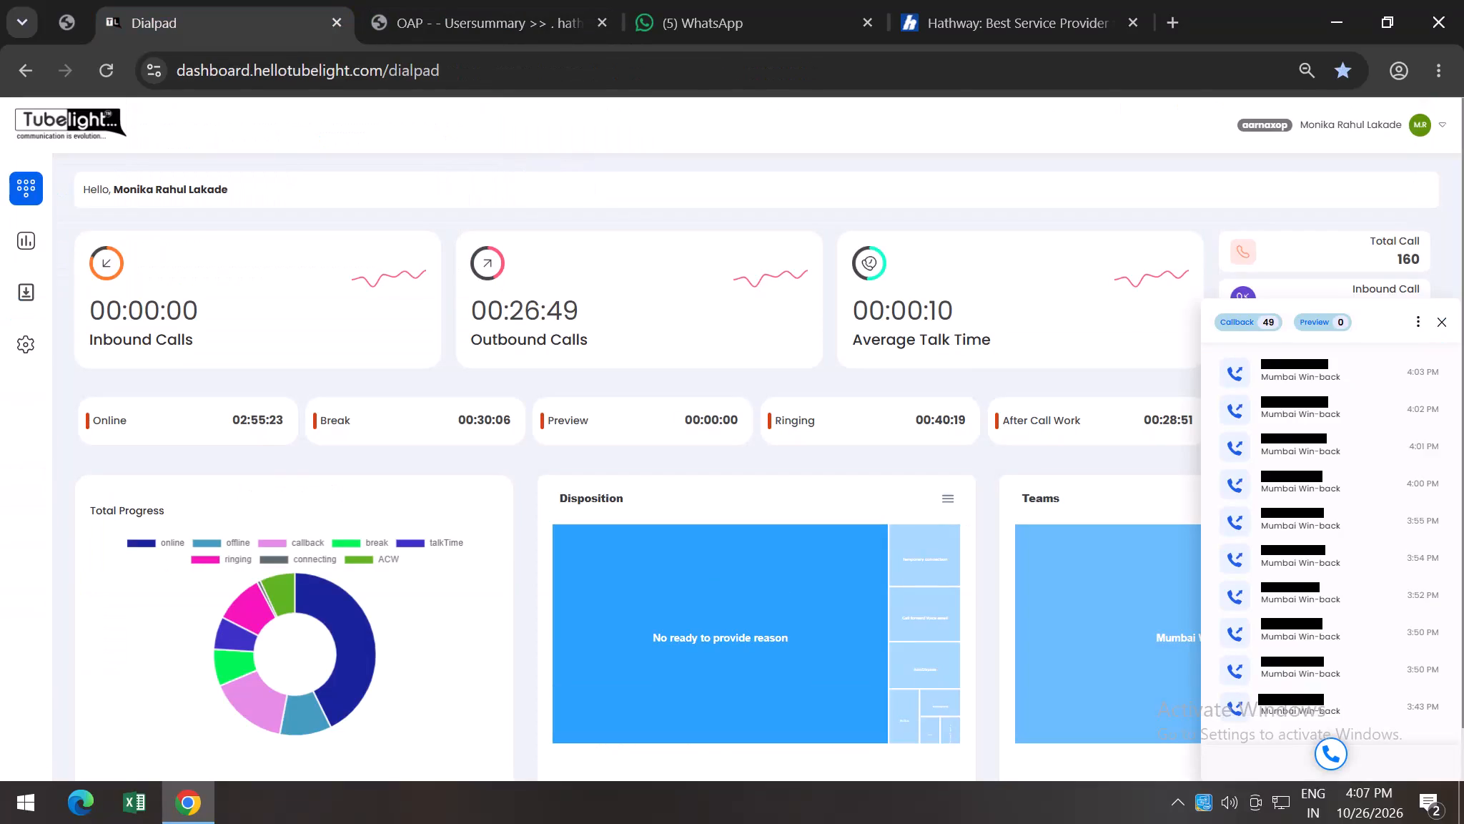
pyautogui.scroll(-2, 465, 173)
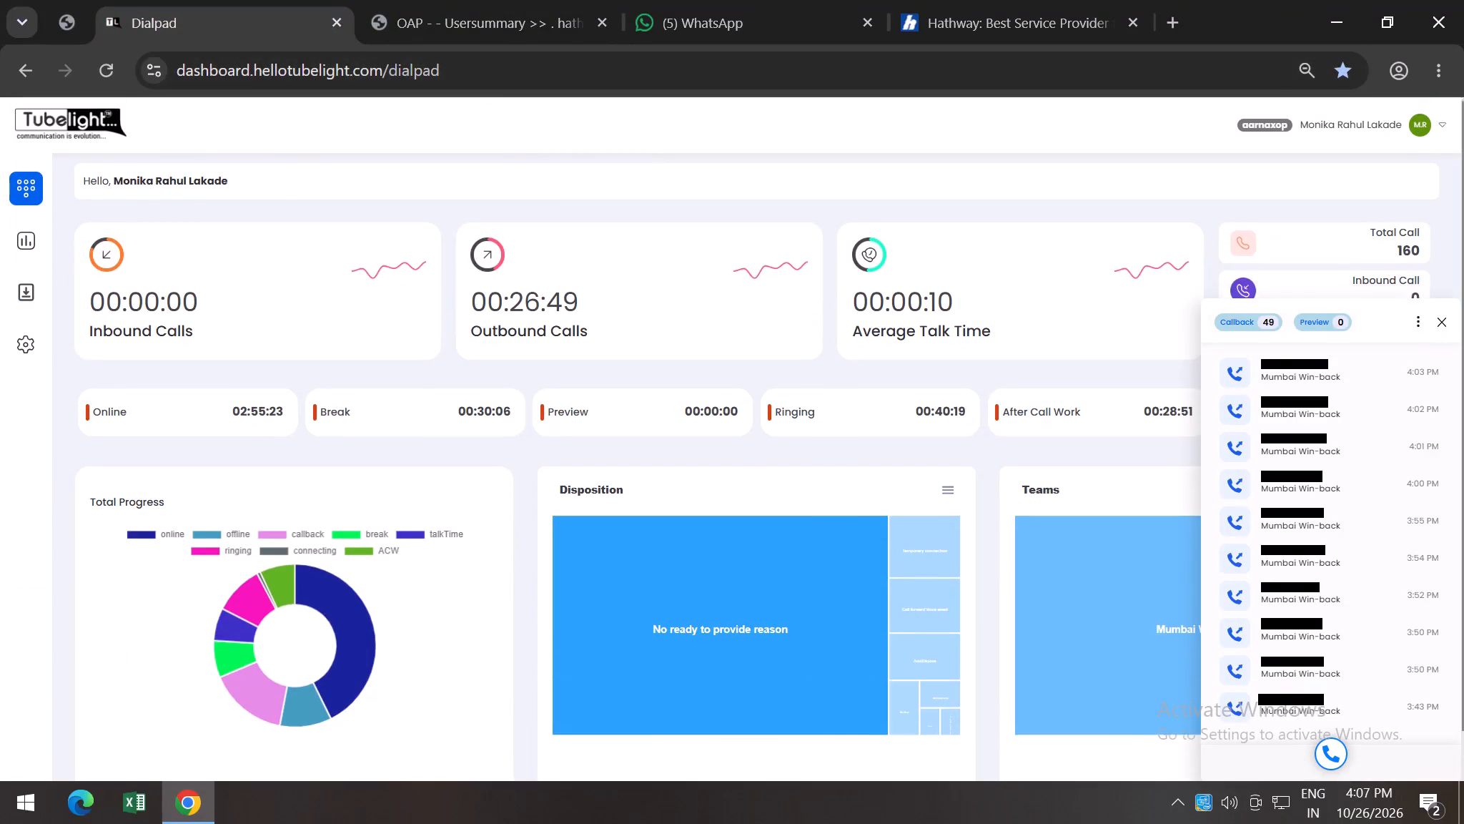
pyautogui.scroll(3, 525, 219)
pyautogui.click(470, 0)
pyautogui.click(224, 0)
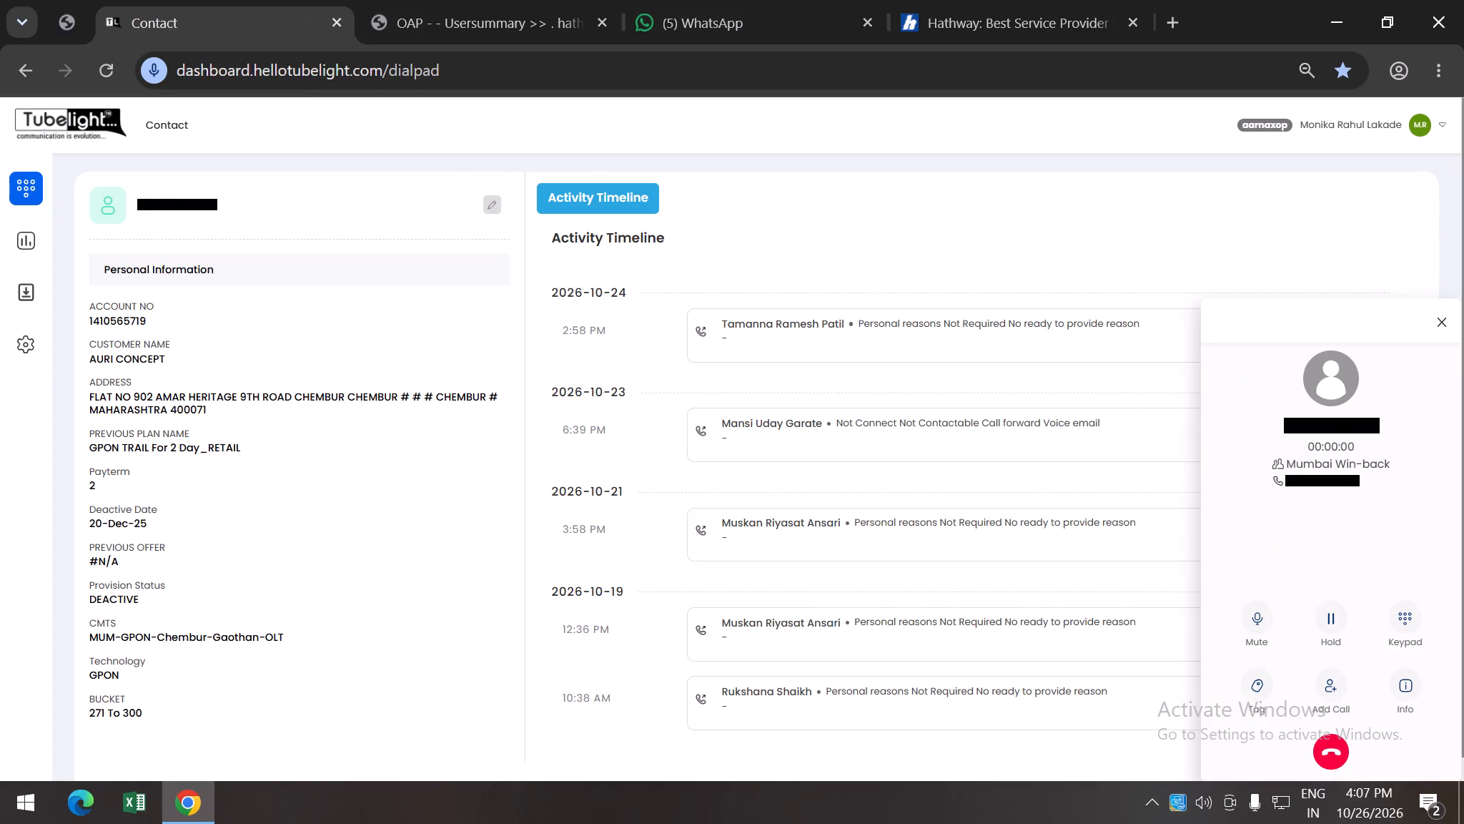
# Hang up the active Mumbai Win-back call.
pyautogui.click(1320, 751)
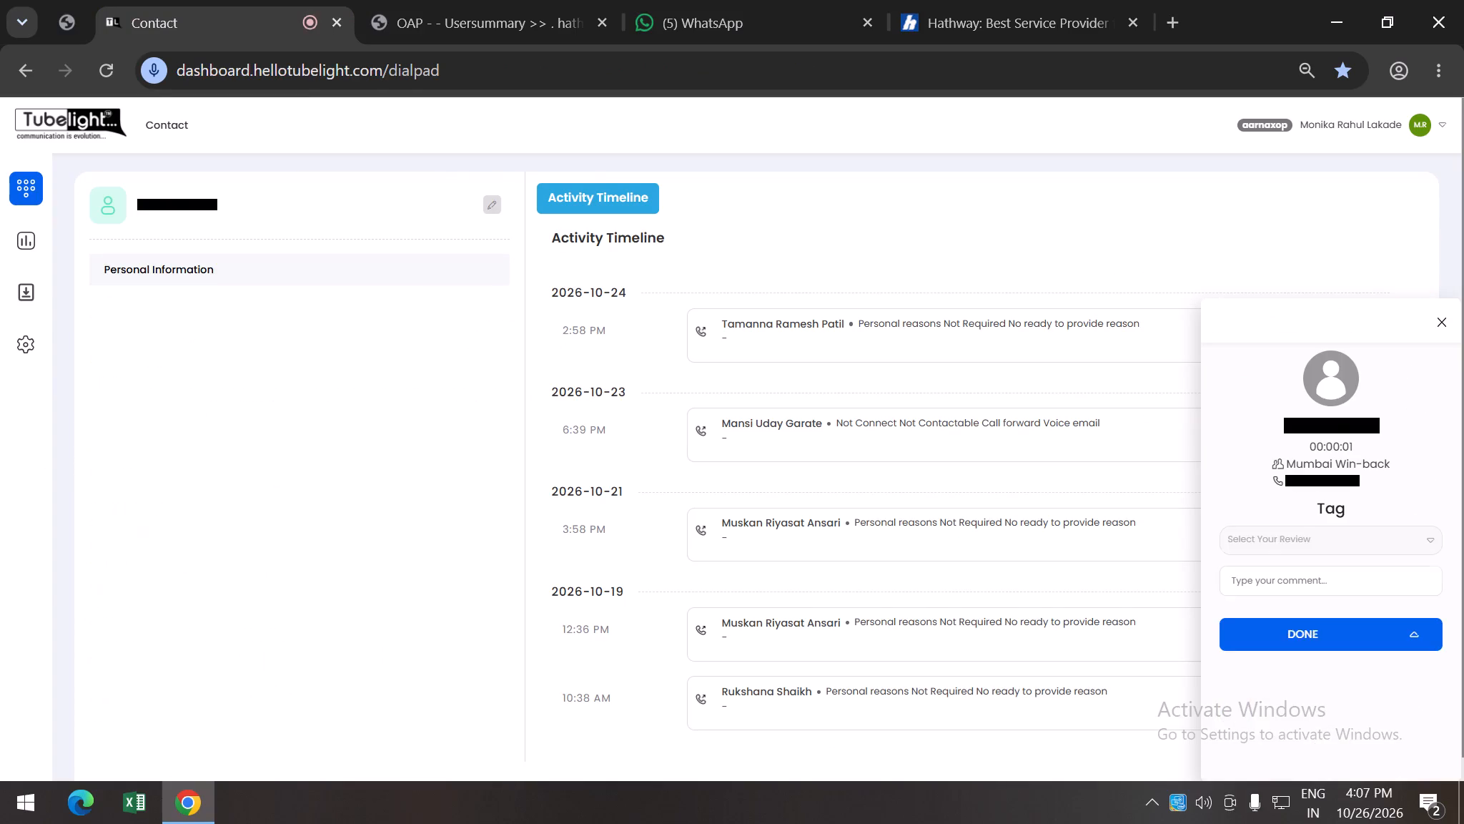
# Tag the ended call as Personal reasons, Not Required, No ready to provide reason, and submit the tag.
pyautogui.click(1312, 528)
pyautogui.scroll(-1, 1308, 610)
pyautogui.click(1308, 610)
pyautogui.moveTo(1355, 538); pyautogui.dragTo(1339, 569)
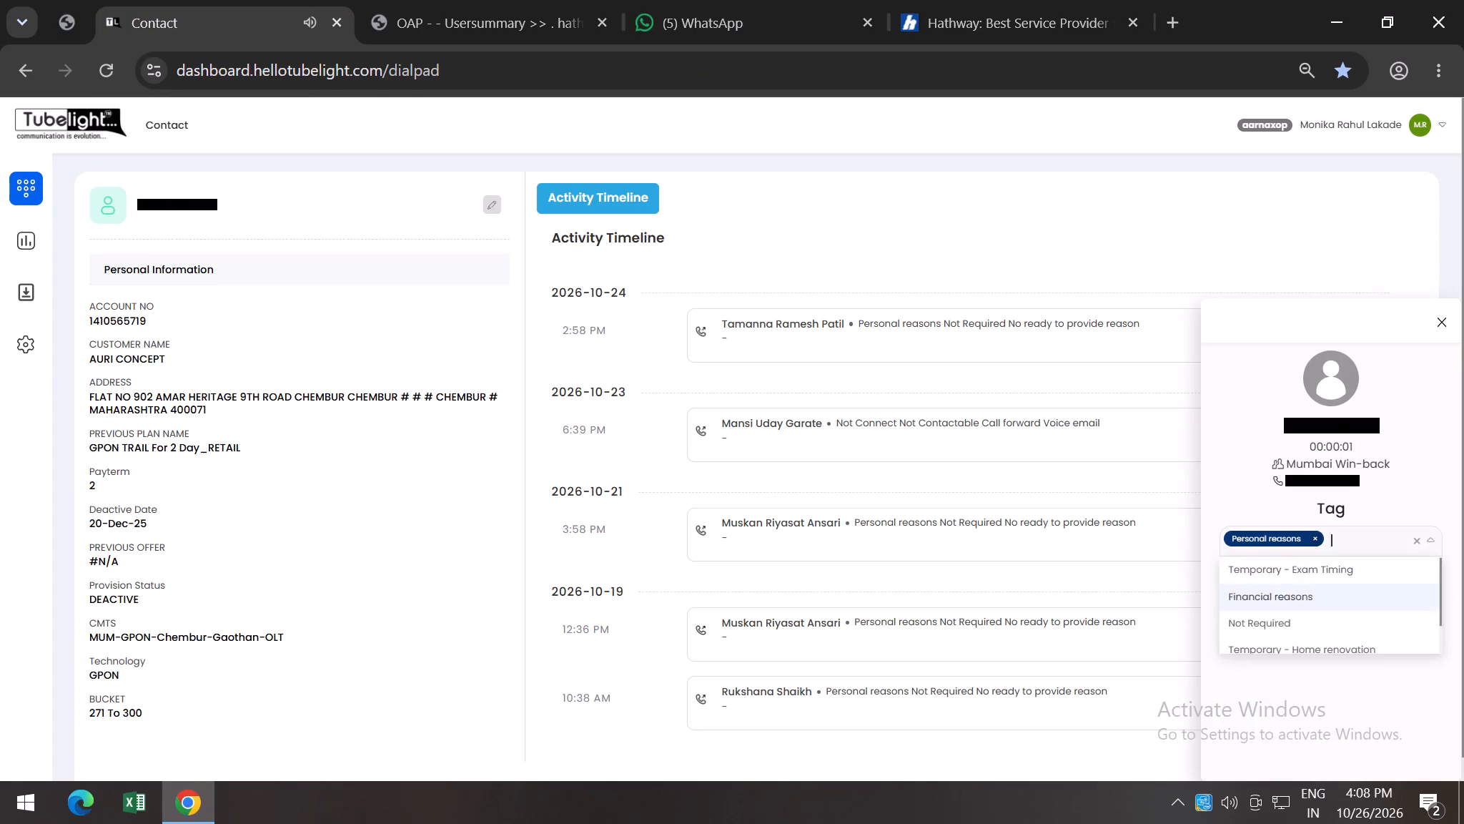
pyautogui.click(1307, 613)
pyautogui.moveTo(1346, 569); pyautogui.dragTo(1339, 595)
pyautogui.click(1340, 622)
pyautogui.click(1343, 681)
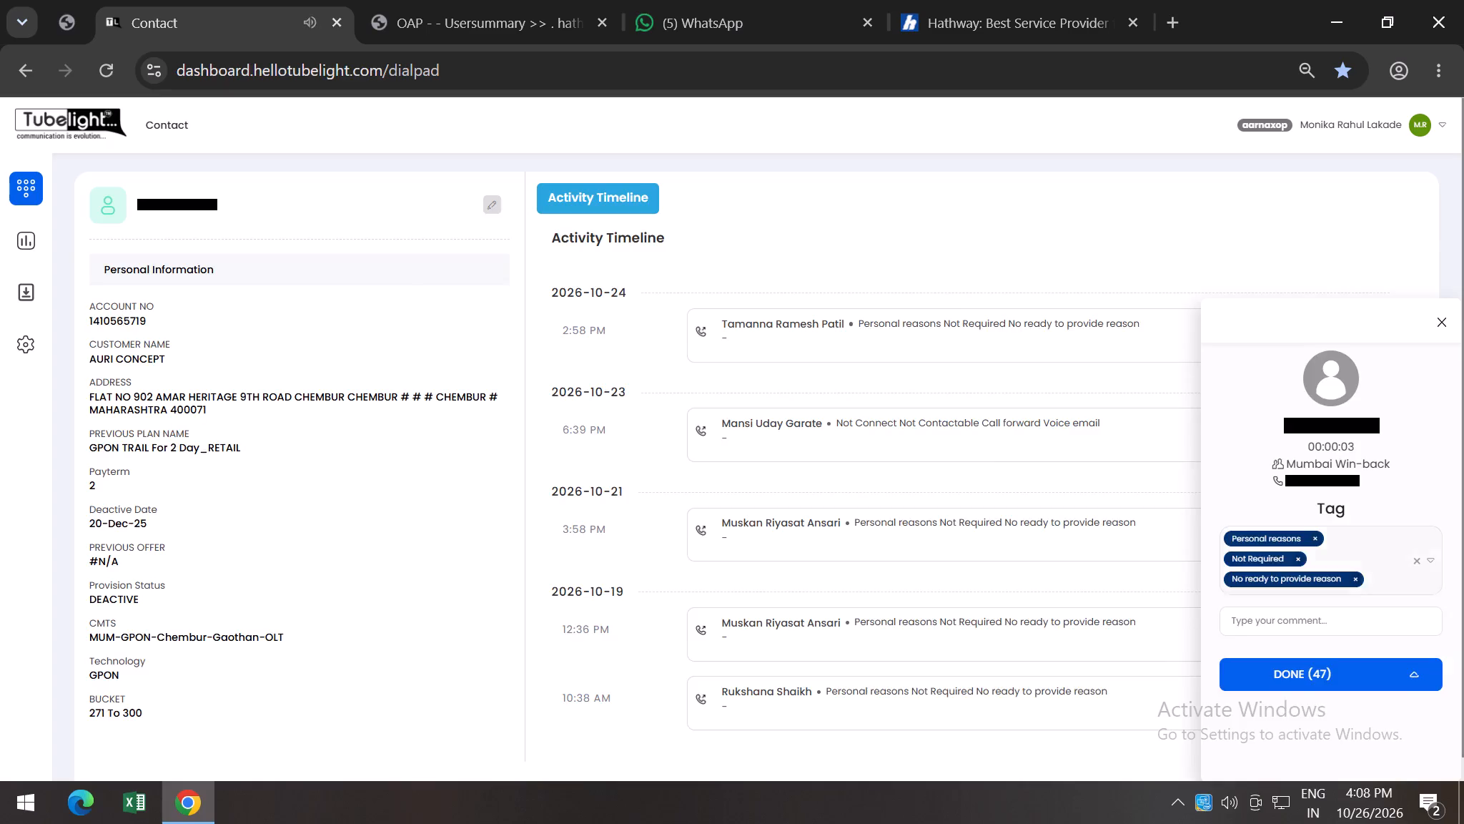
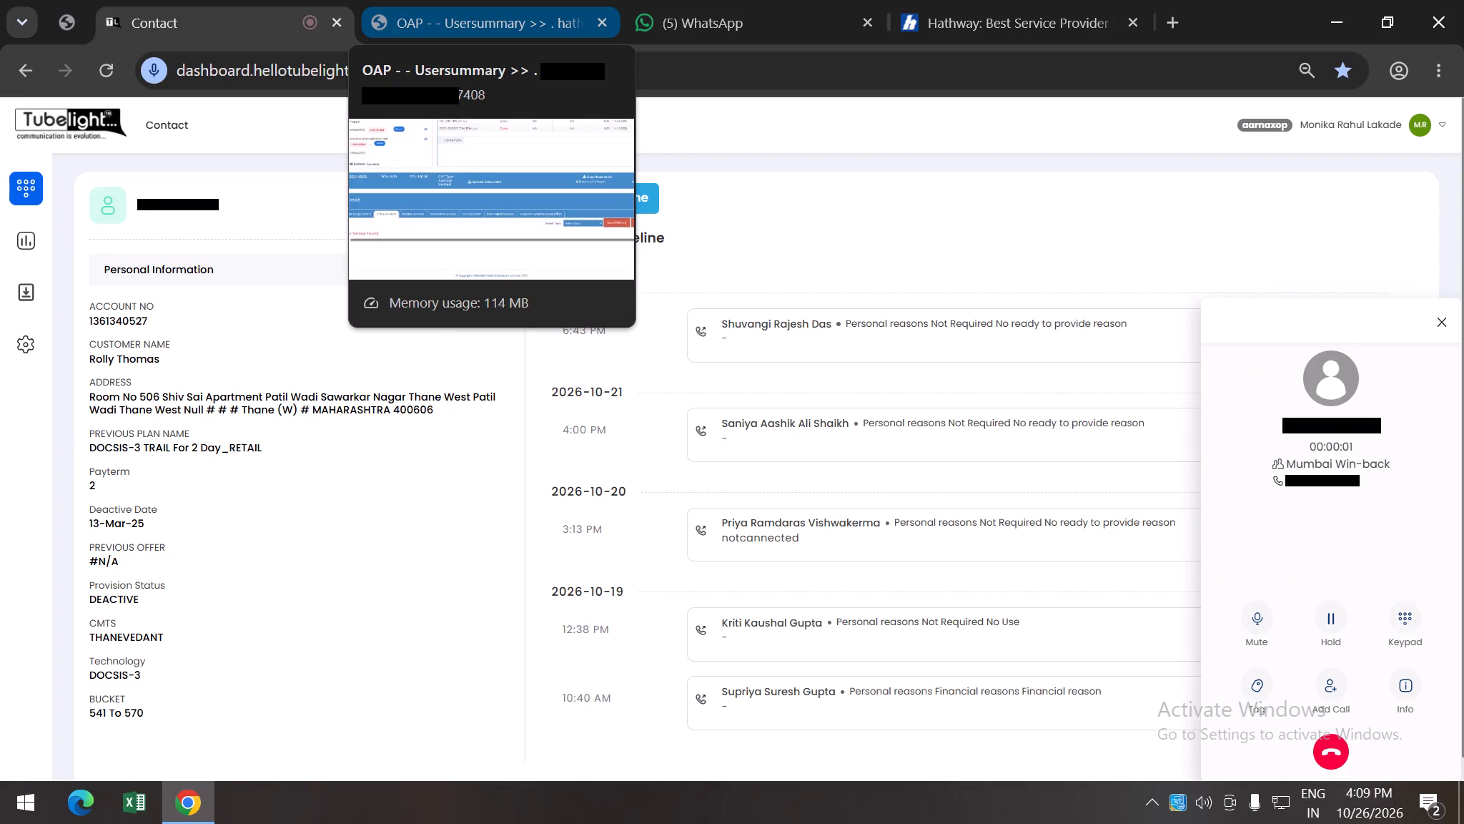
# Hang up the active Mumbai Win-back call.
pyautogui.click(1316, 744)
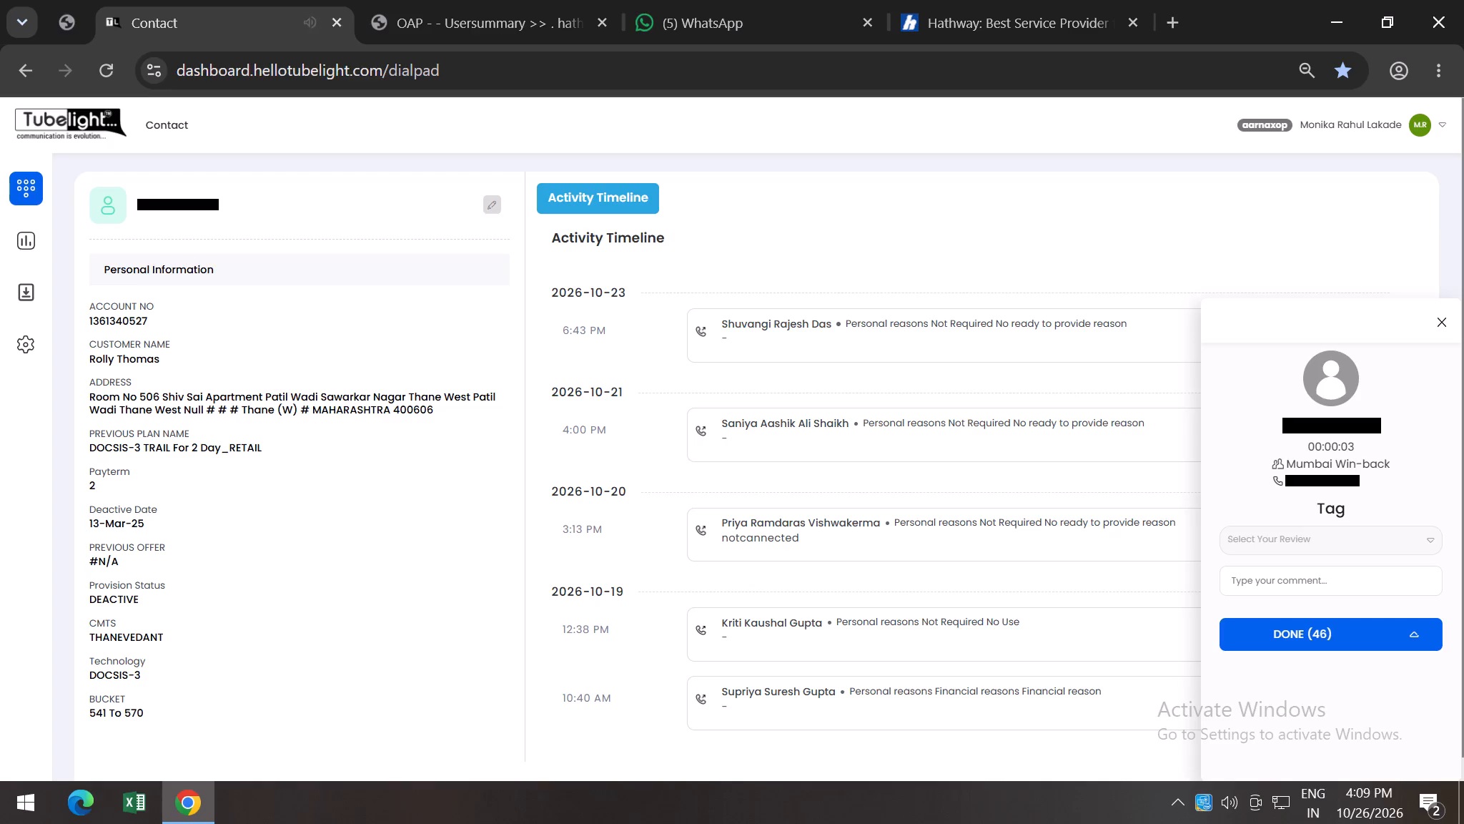
# Open the review options for tagging the ended call and find the entries around Personal reasons.
pyautogui.click(1318, 551)
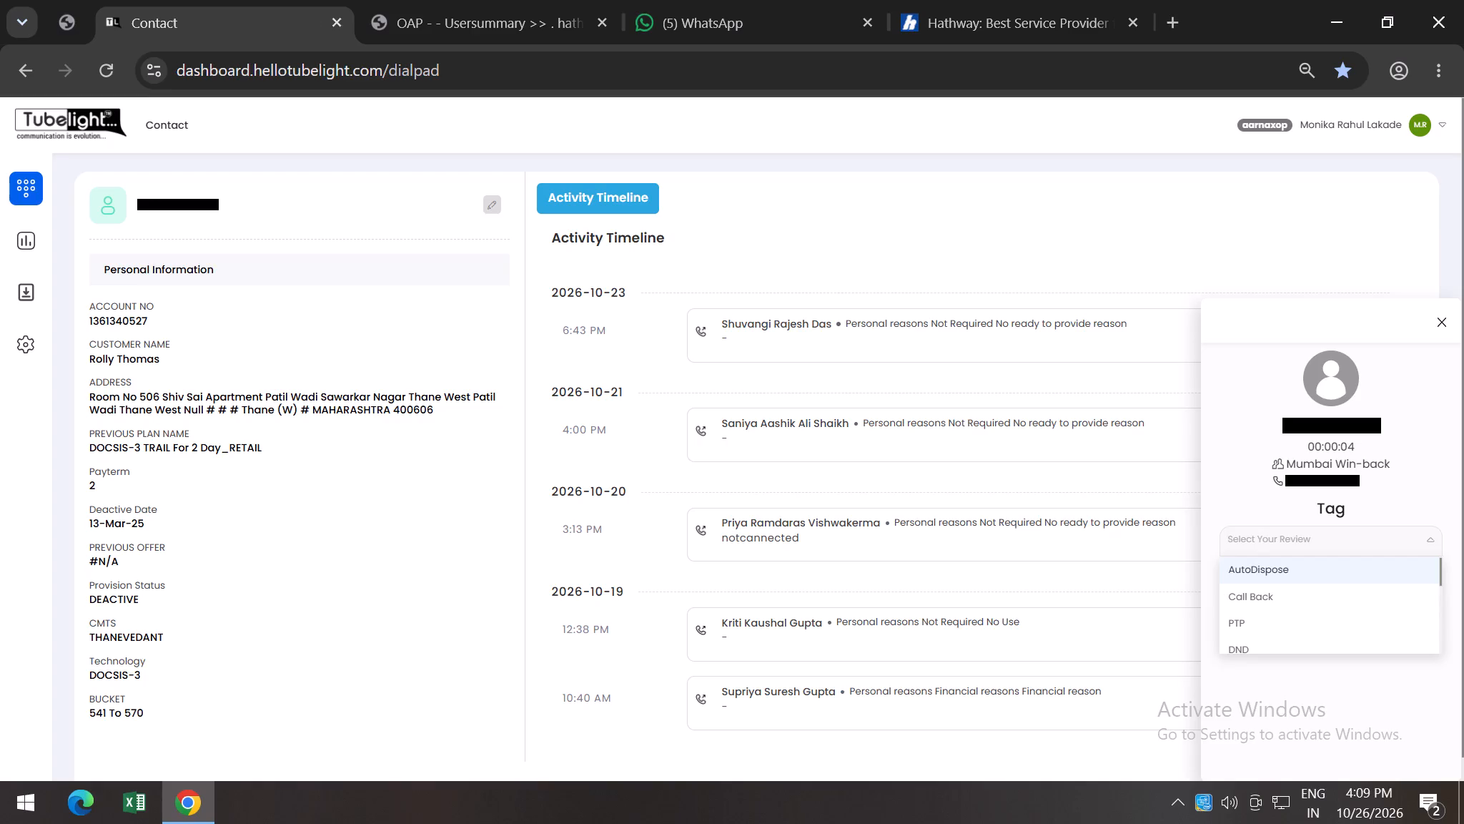
pyautogui.scroll(-1, 1273, 614)
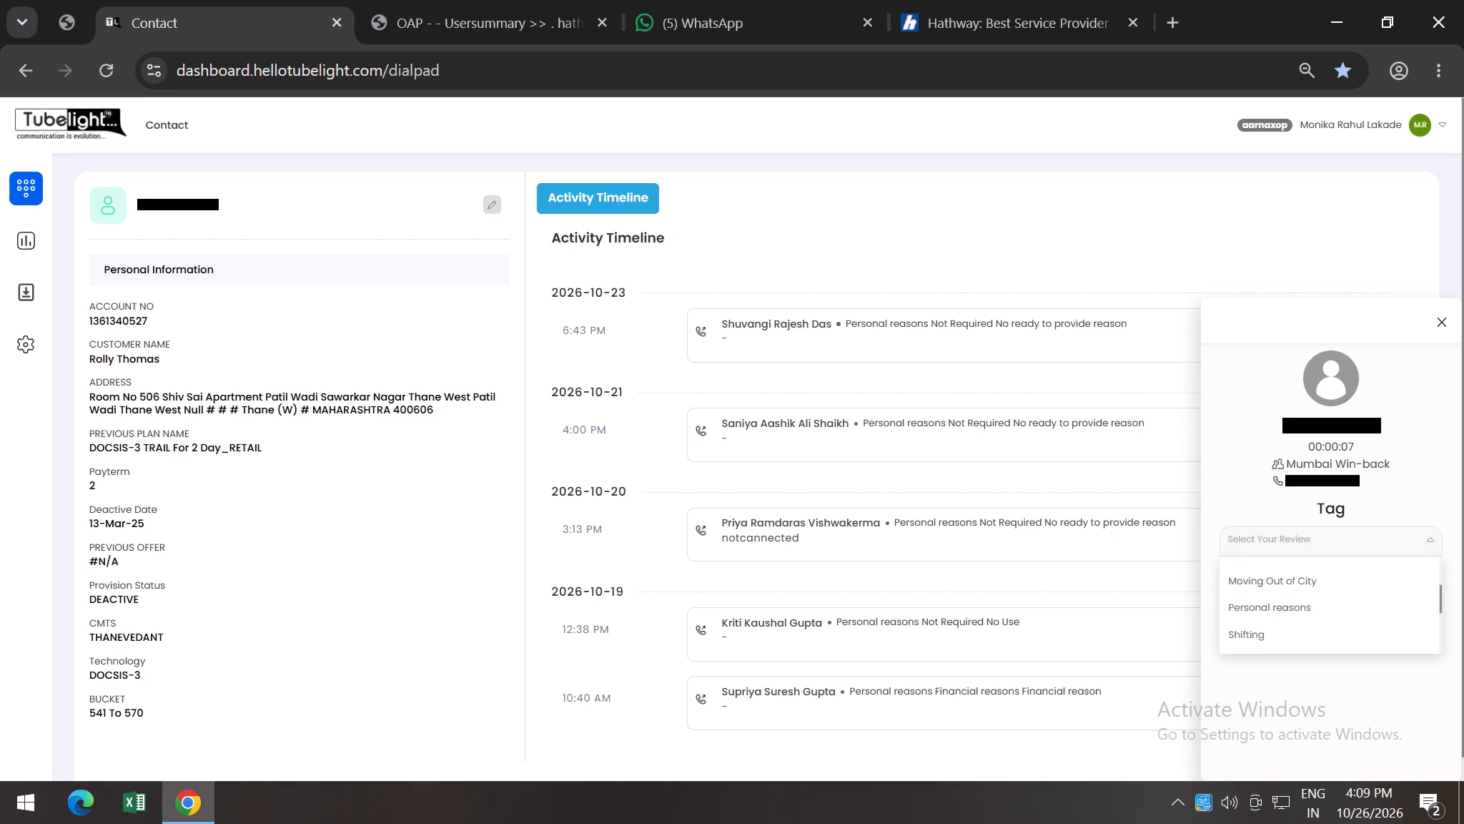
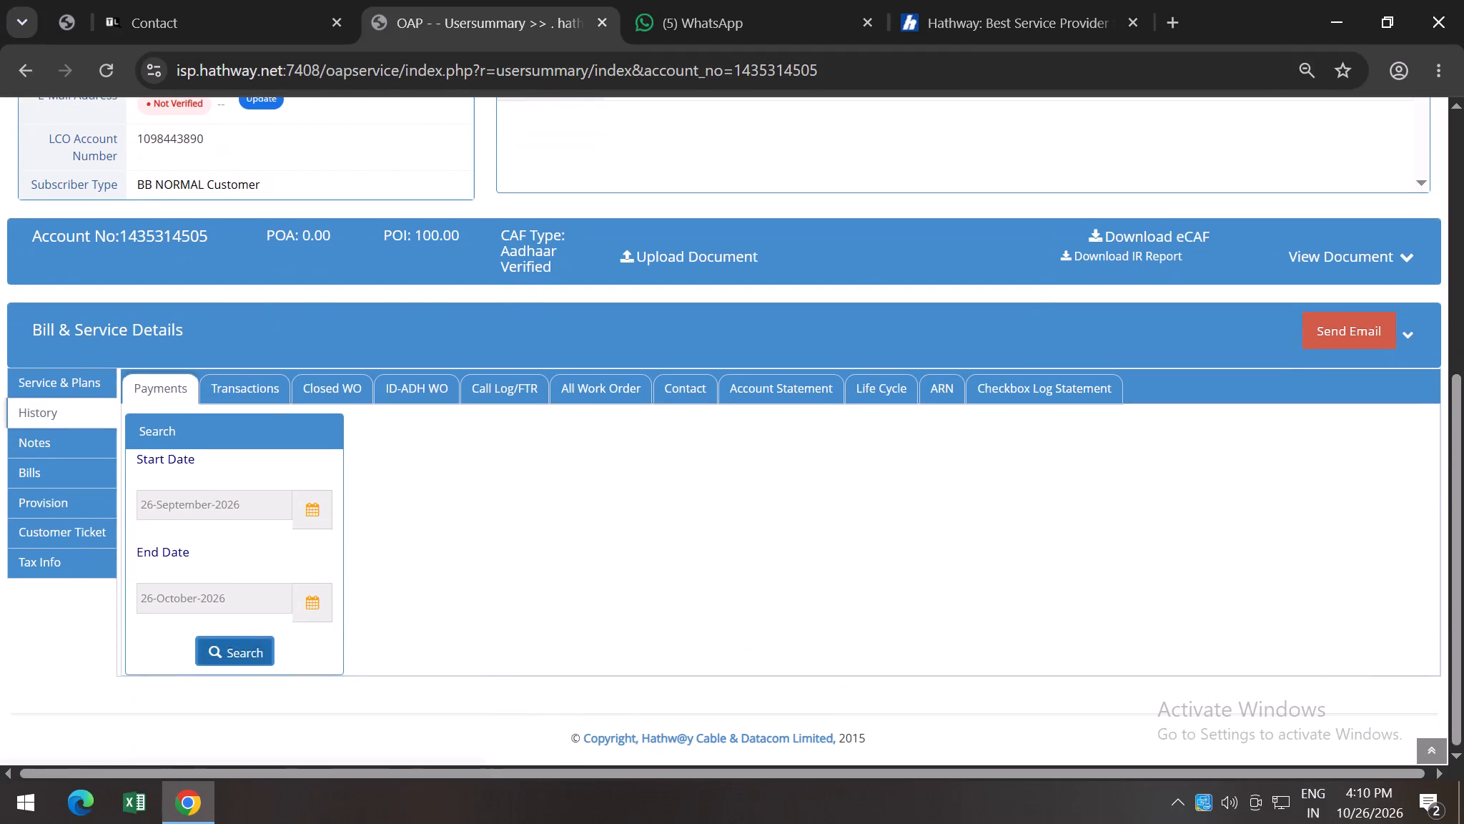
# Search the customer's payment history for the period 26-September-2026 to 26-October-2026.
pyautogui.click(221, 638)
pyautogui.click(946, 239)
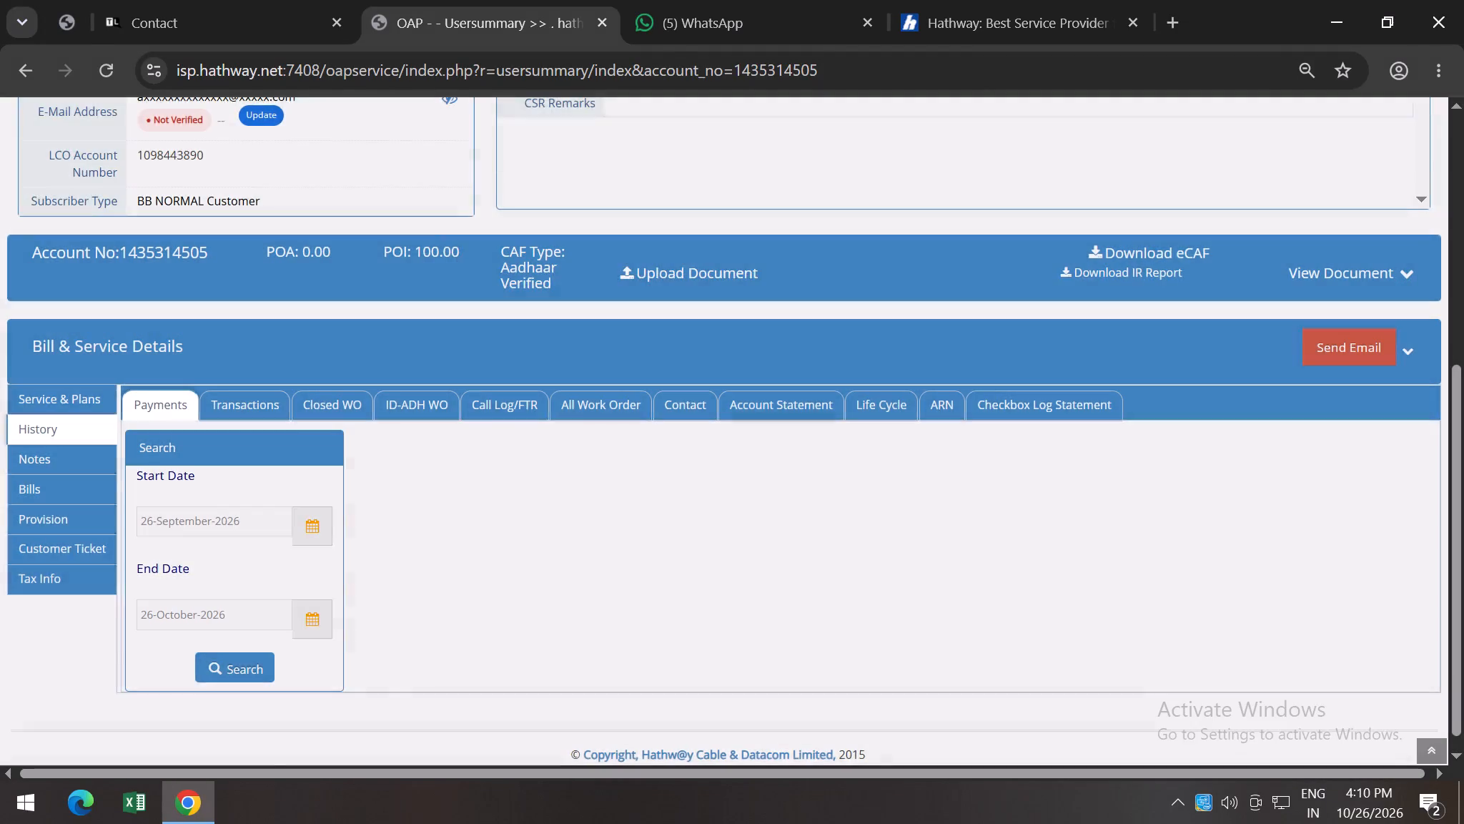
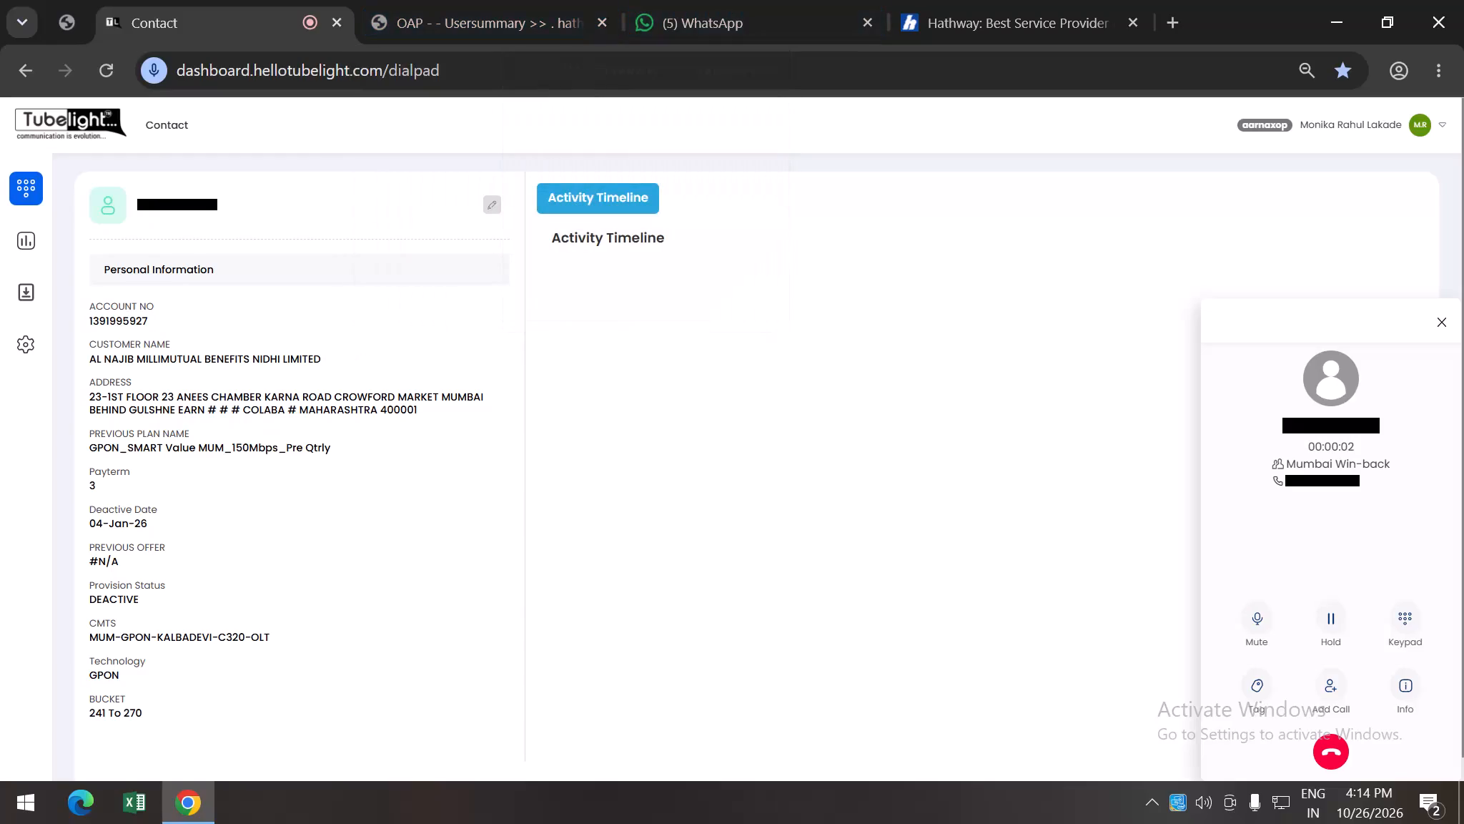
# Hang up the active Mumbai Win-back call.
pyautogui.click(1330, 757)
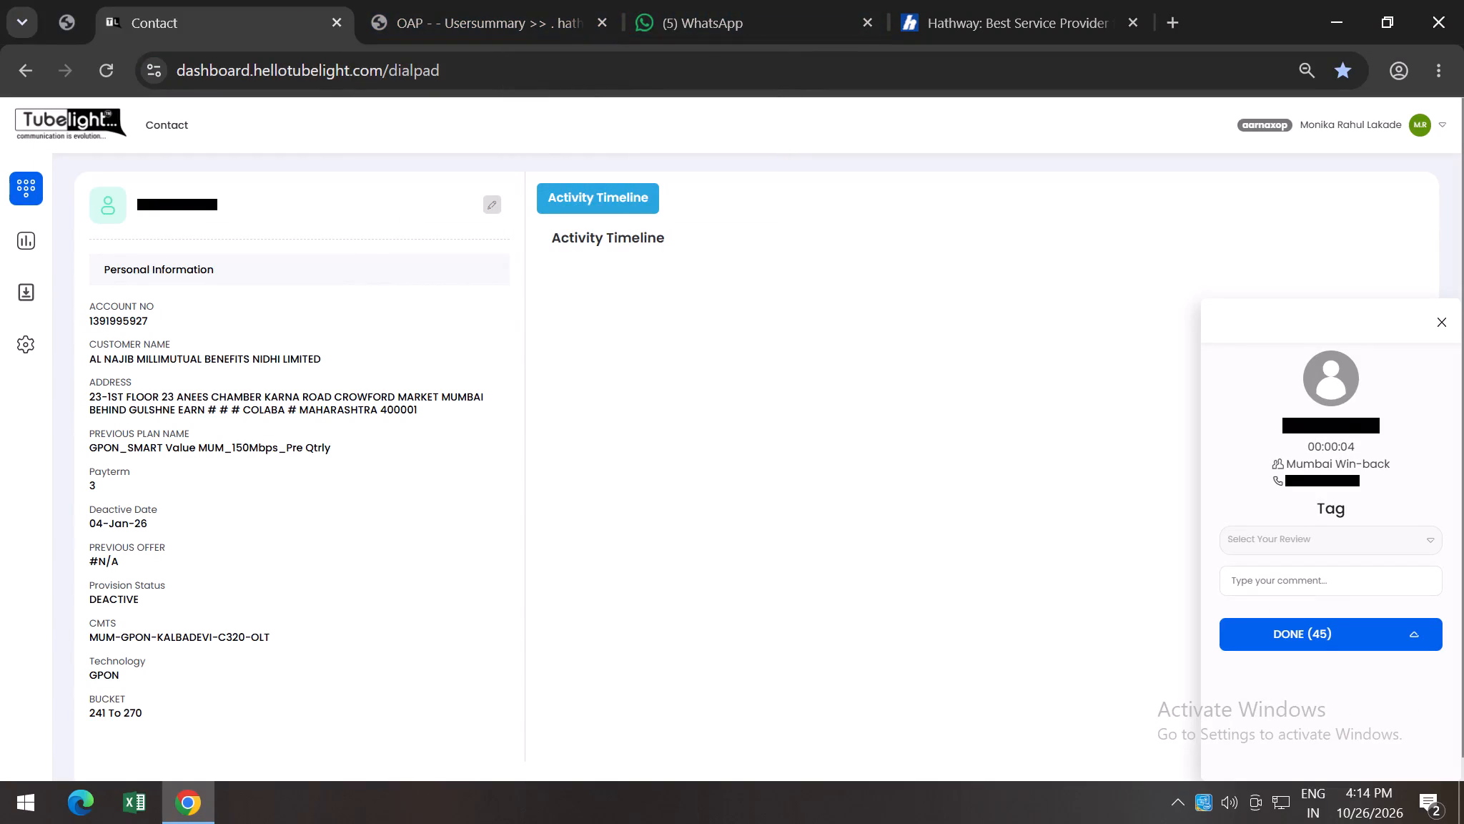
# Tag the ended call as Personal reasons, Not Required and No ready to provide reason, and submit the tags.
pyautogui.click(1270, 549)
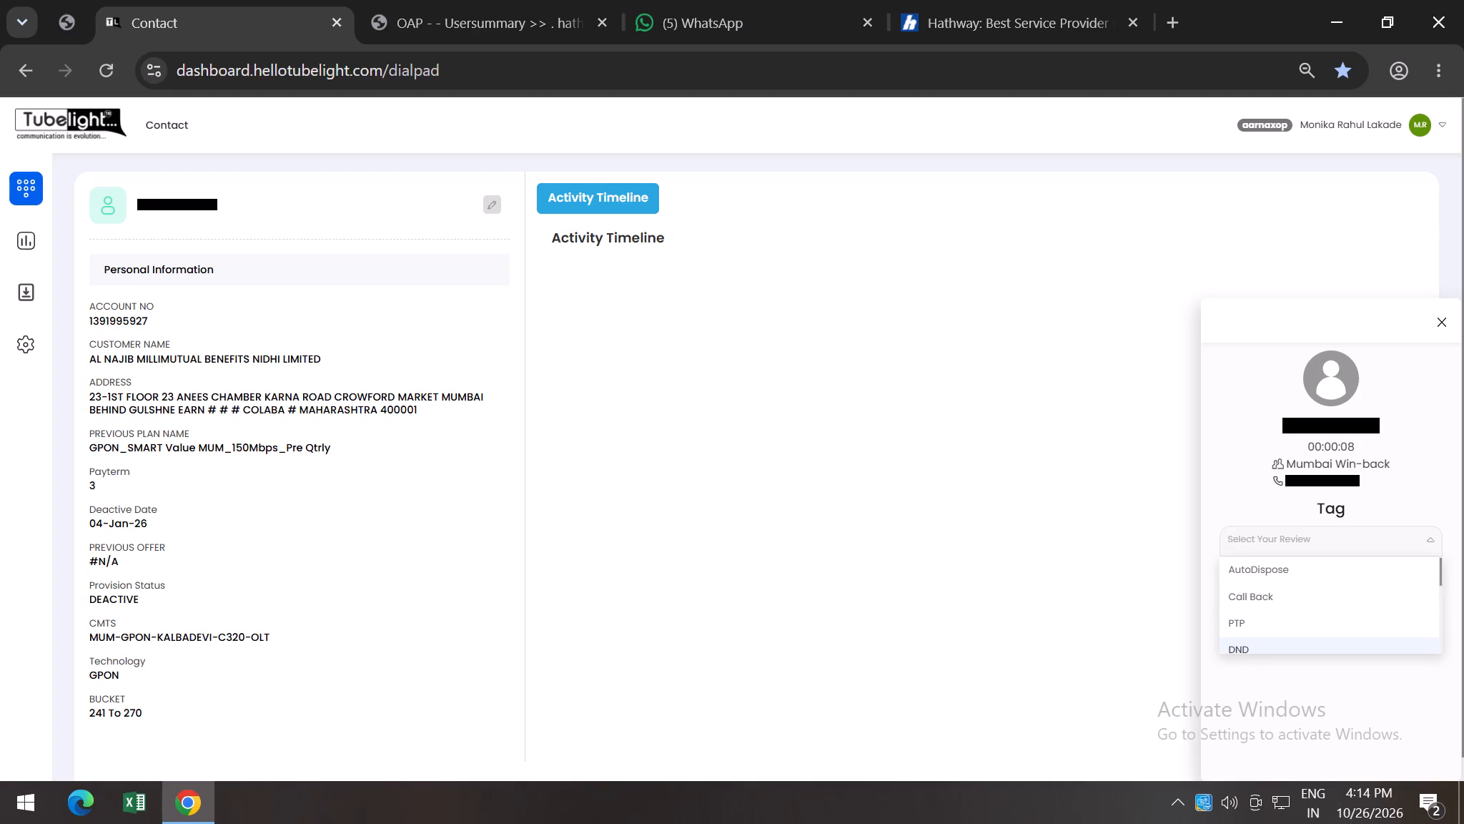
pyautogui.scroll(-2, 1344, 648)
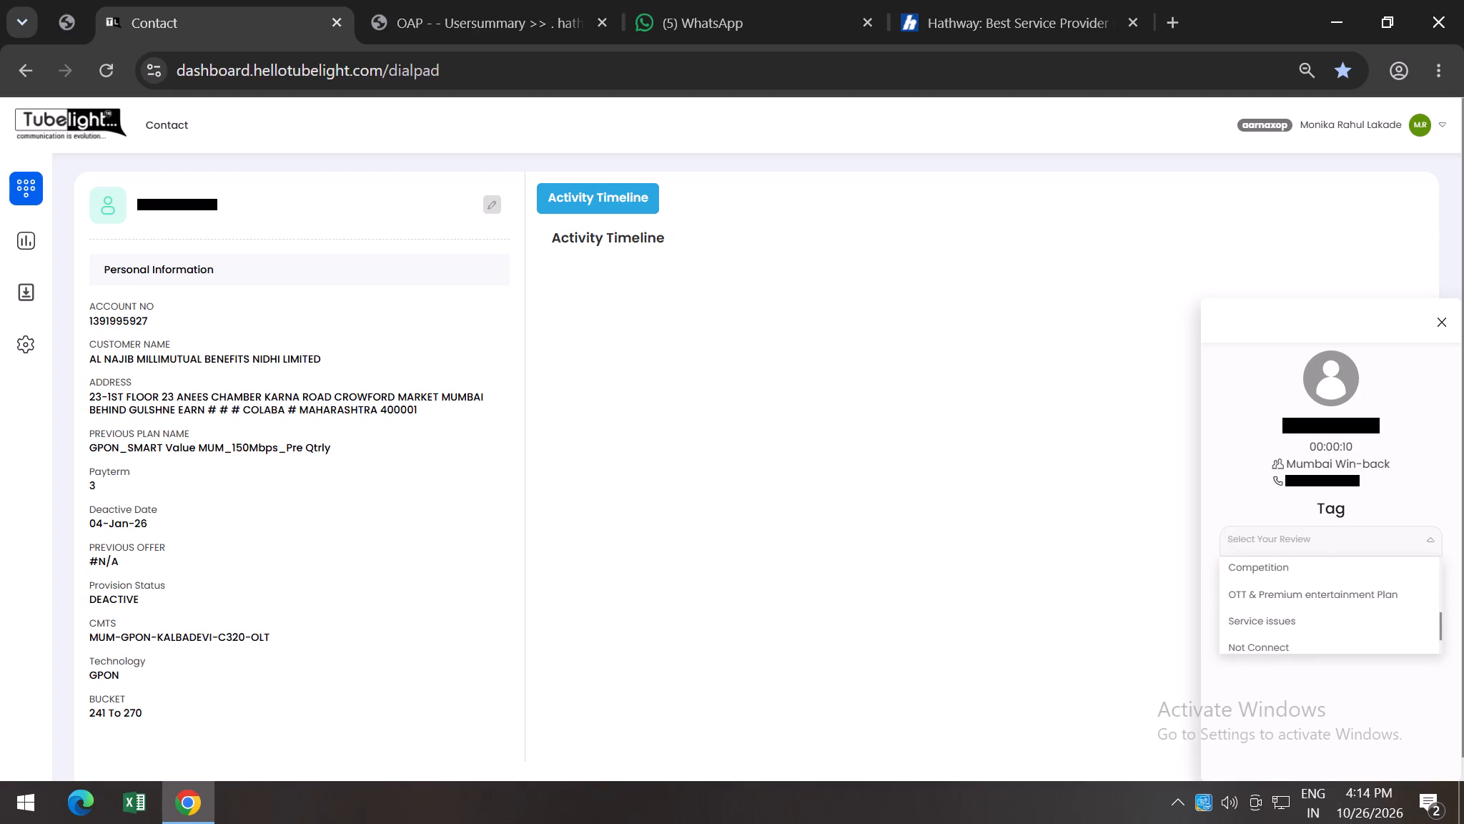
pyautogui.scroll(1, 1321, 599)
pyautogui.click(1321, 599)
pyautogui.click(1346, 539)
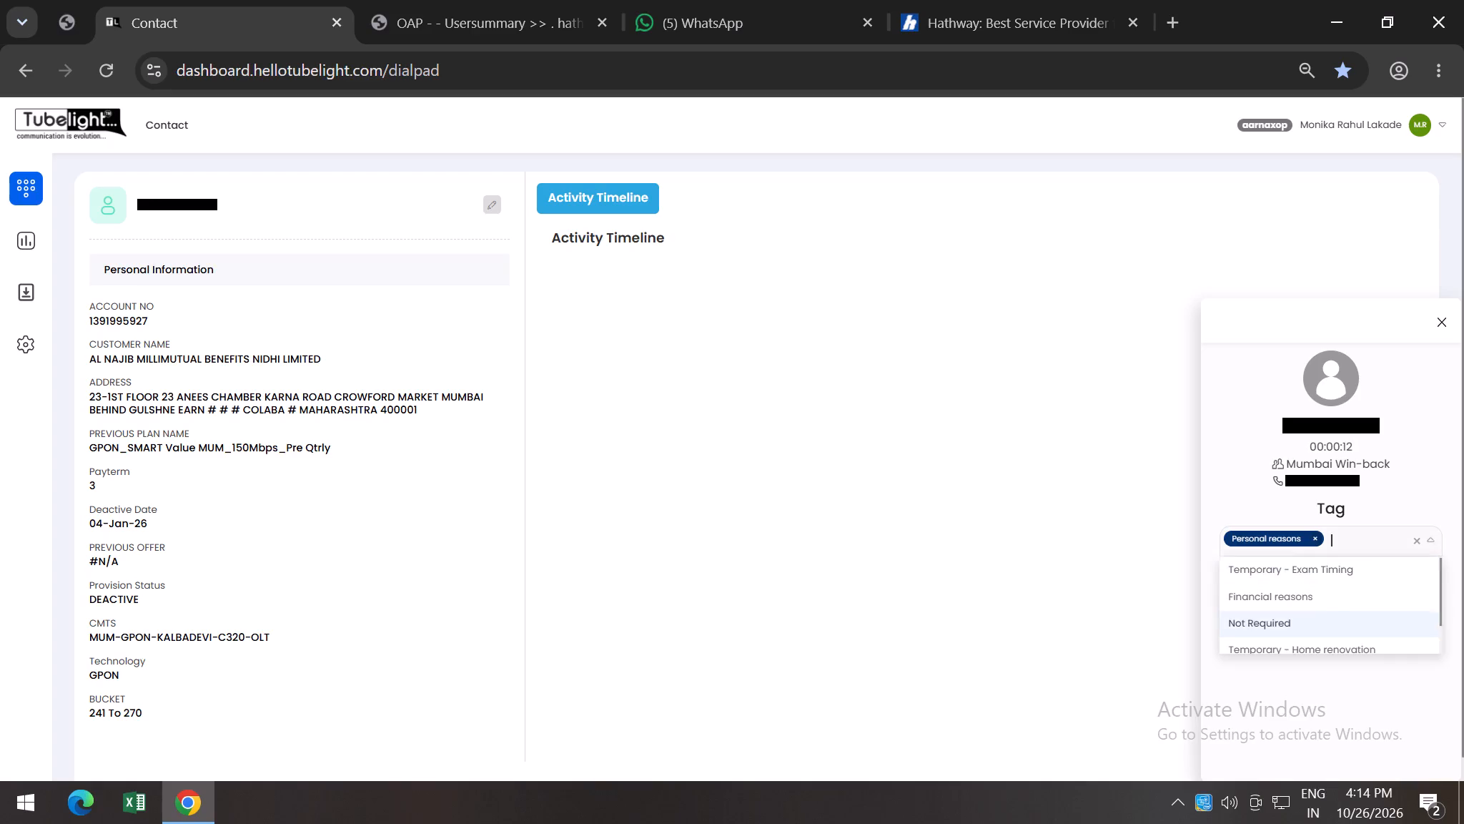
pyautogui.click(1300, 627)
pyautogui.click(1341, 577)
pyautogui.moveTo(1342, 558); pyautogui.dragTo(1340, 567)
pyautogui.click(1329, 625)
pyautogui.click(1340, 672)
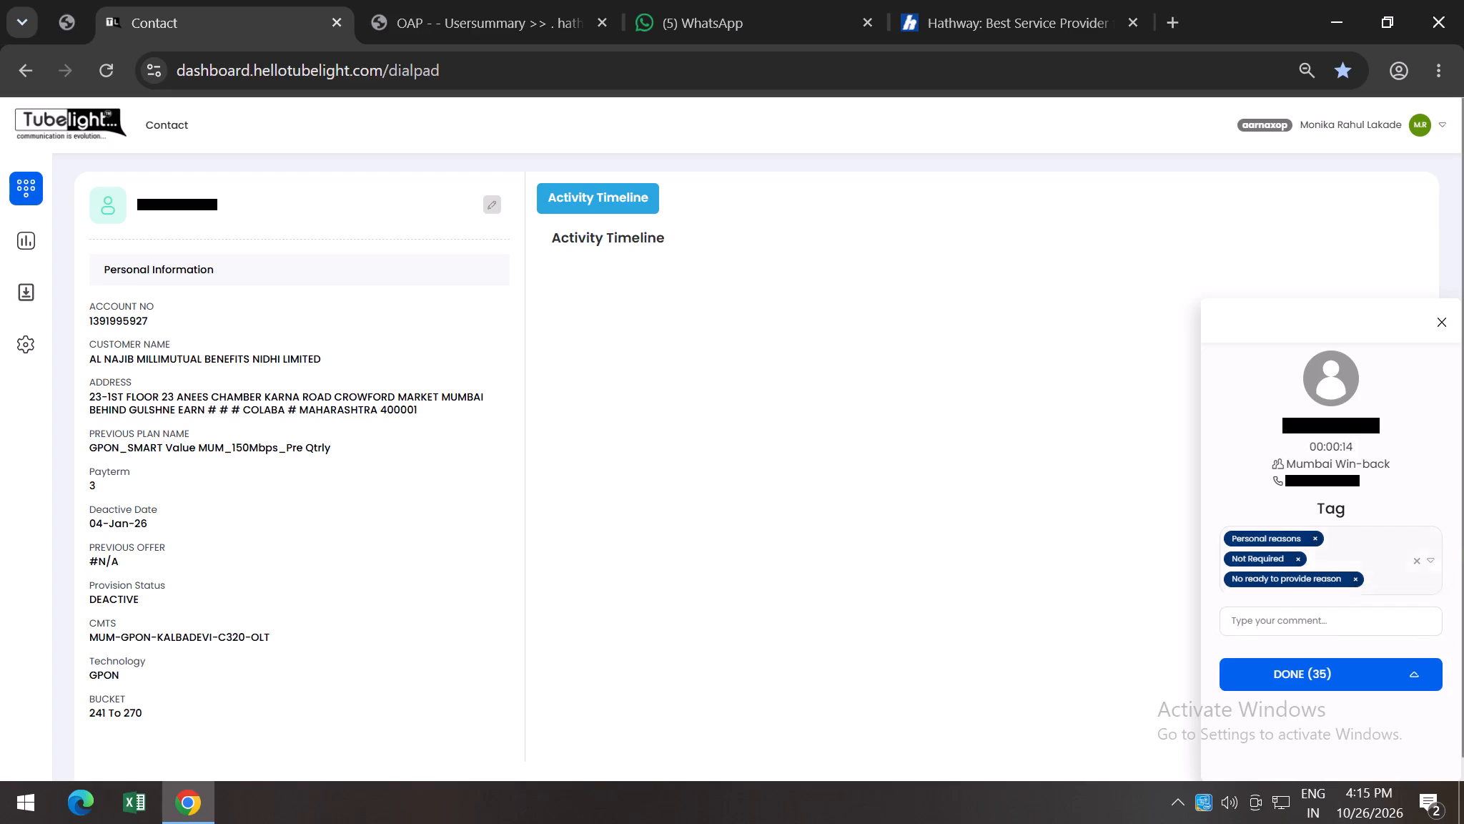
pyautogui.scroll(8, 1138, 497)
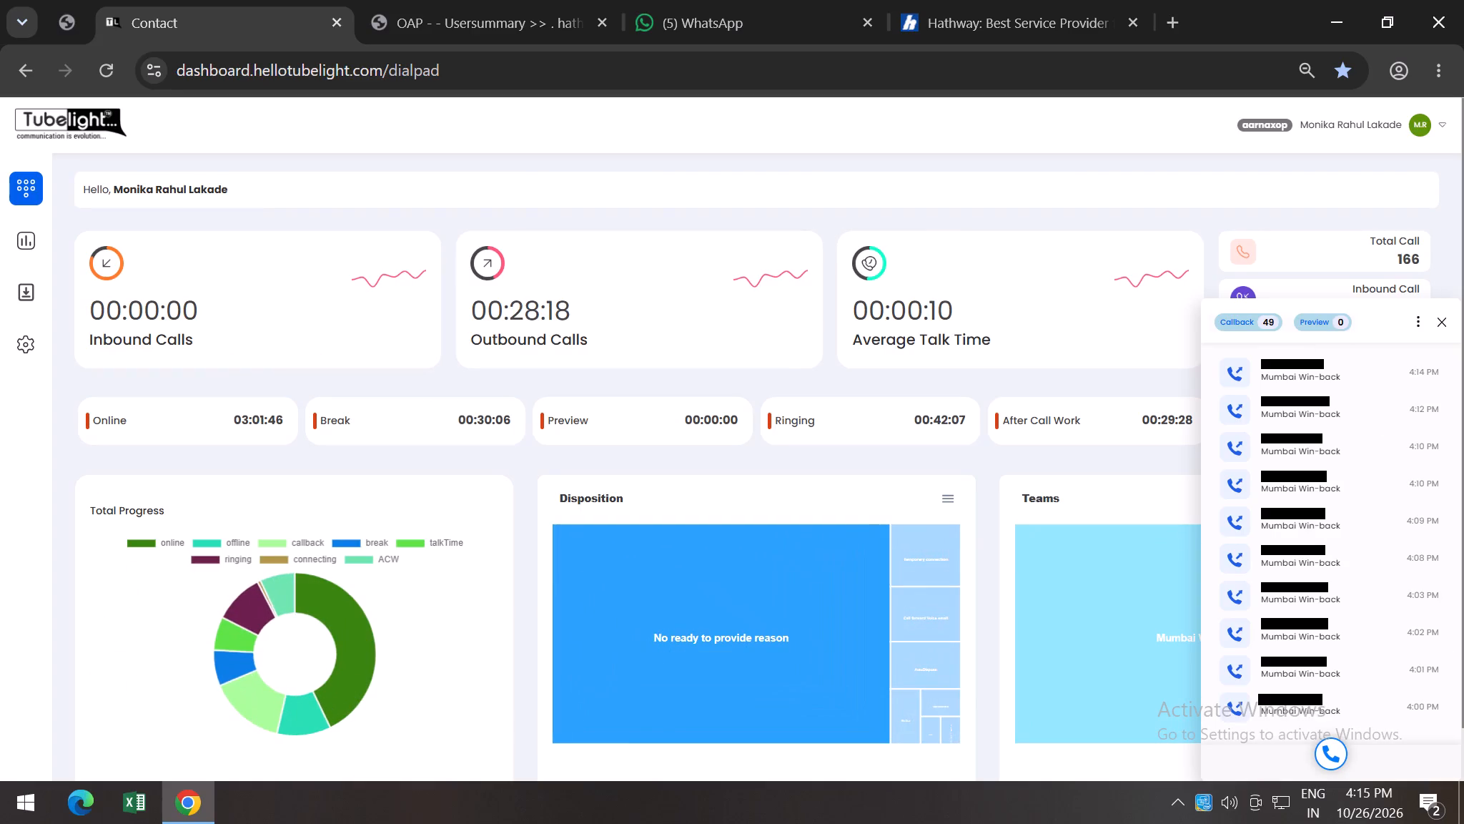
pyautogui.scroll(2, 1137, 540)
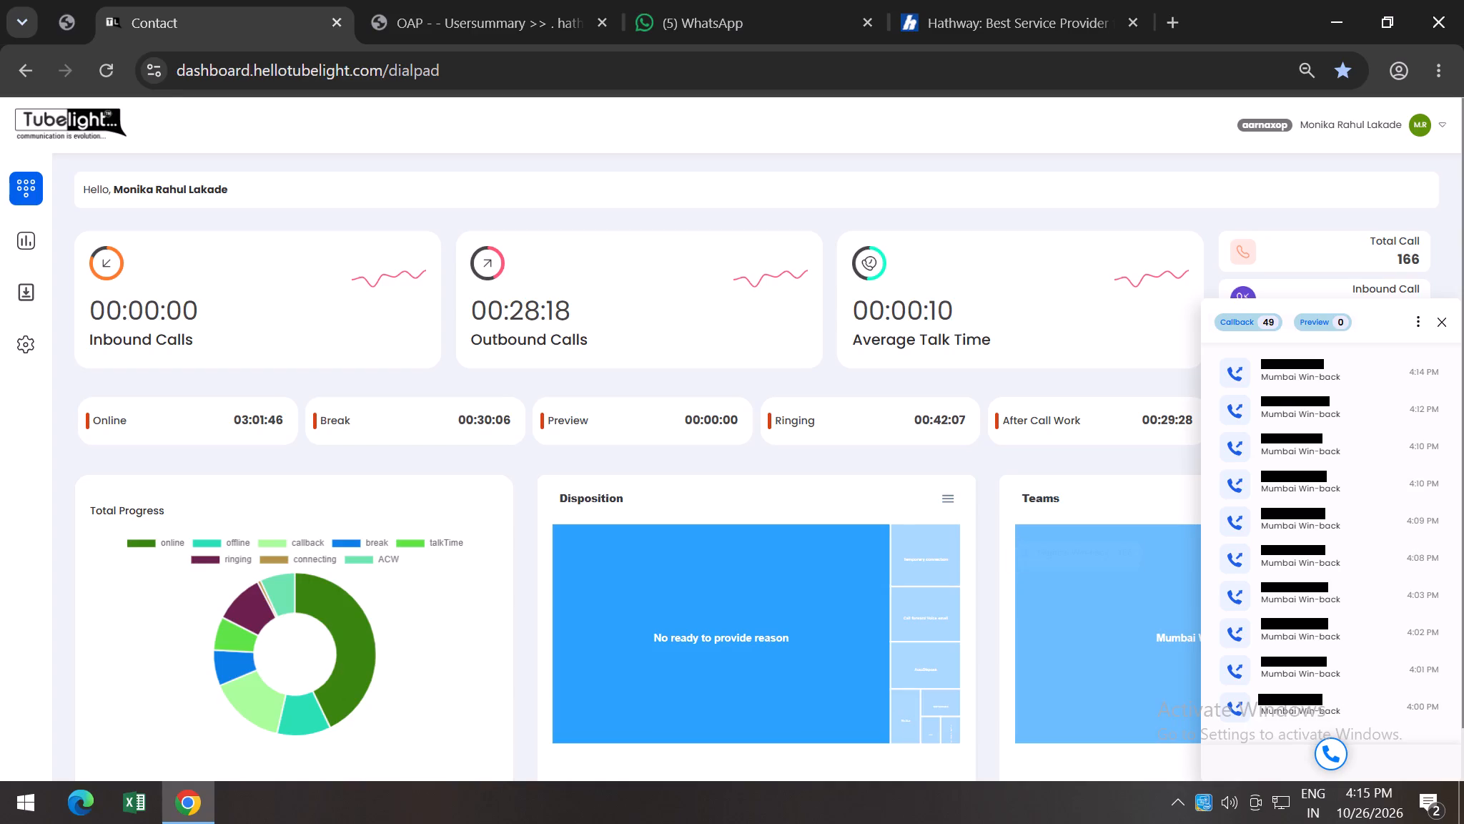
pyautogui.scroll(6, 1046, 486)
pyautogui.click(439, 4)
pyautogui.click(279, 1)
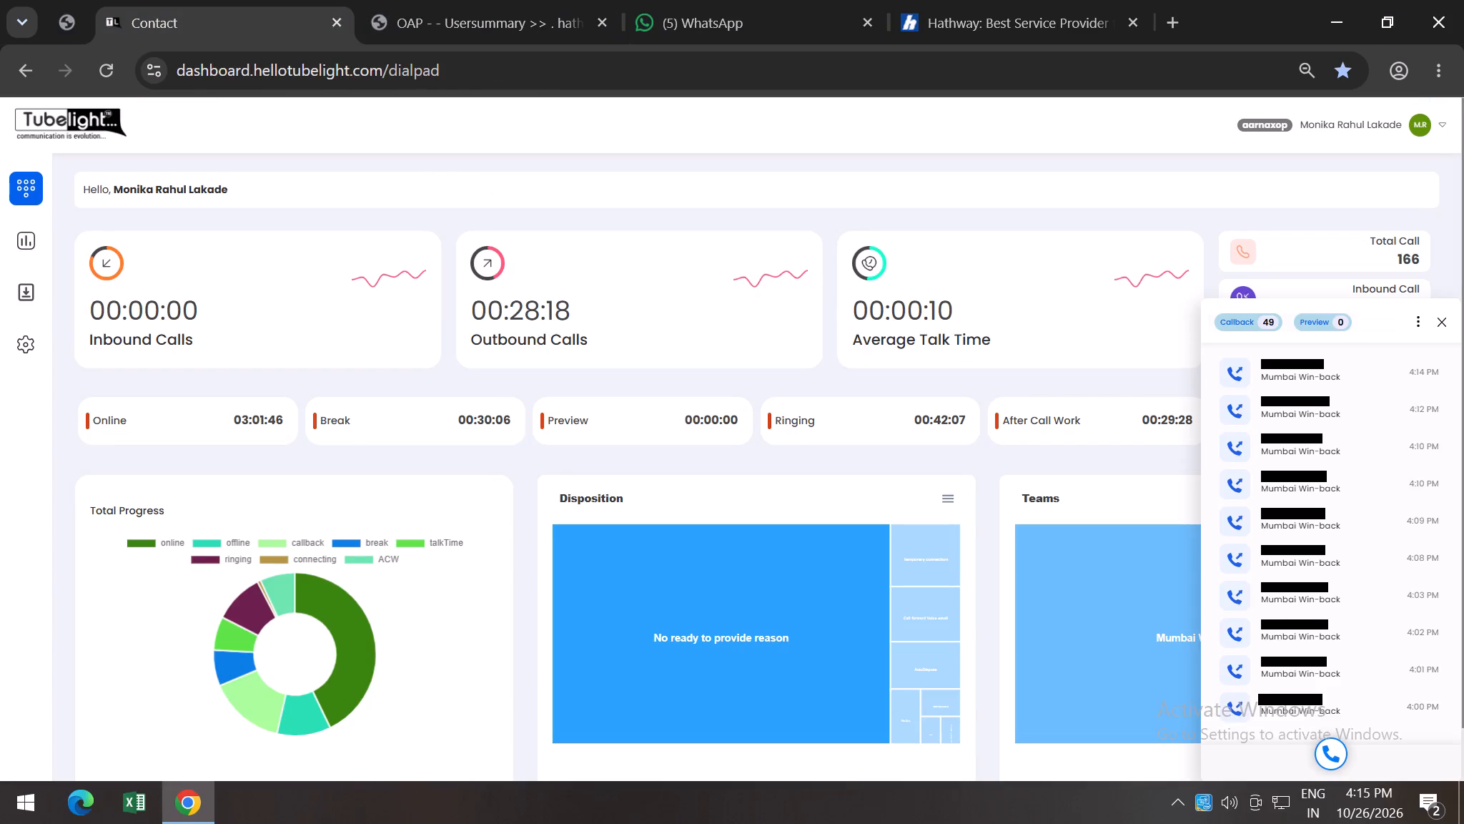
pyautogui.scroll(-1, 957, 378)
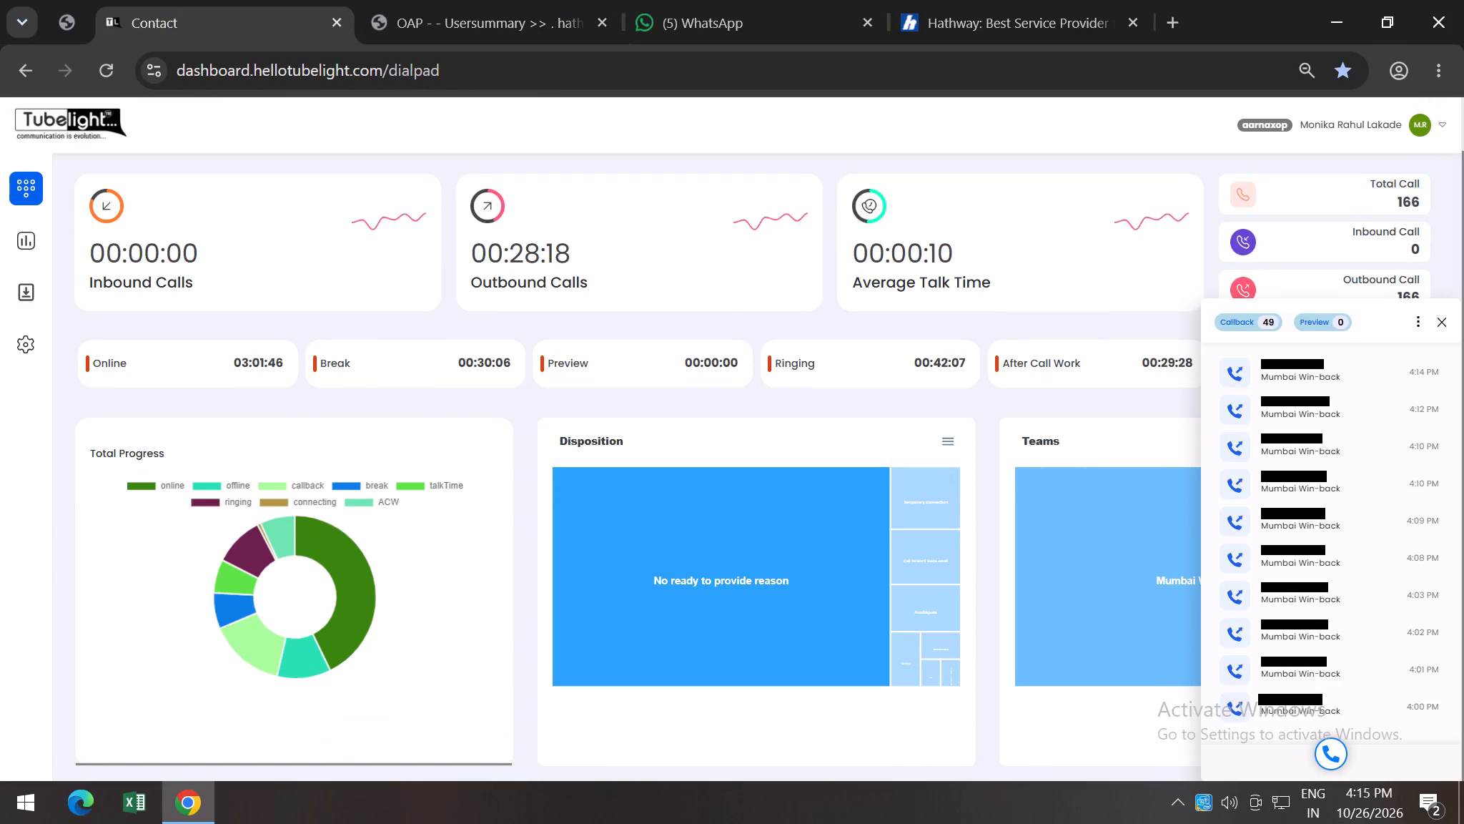
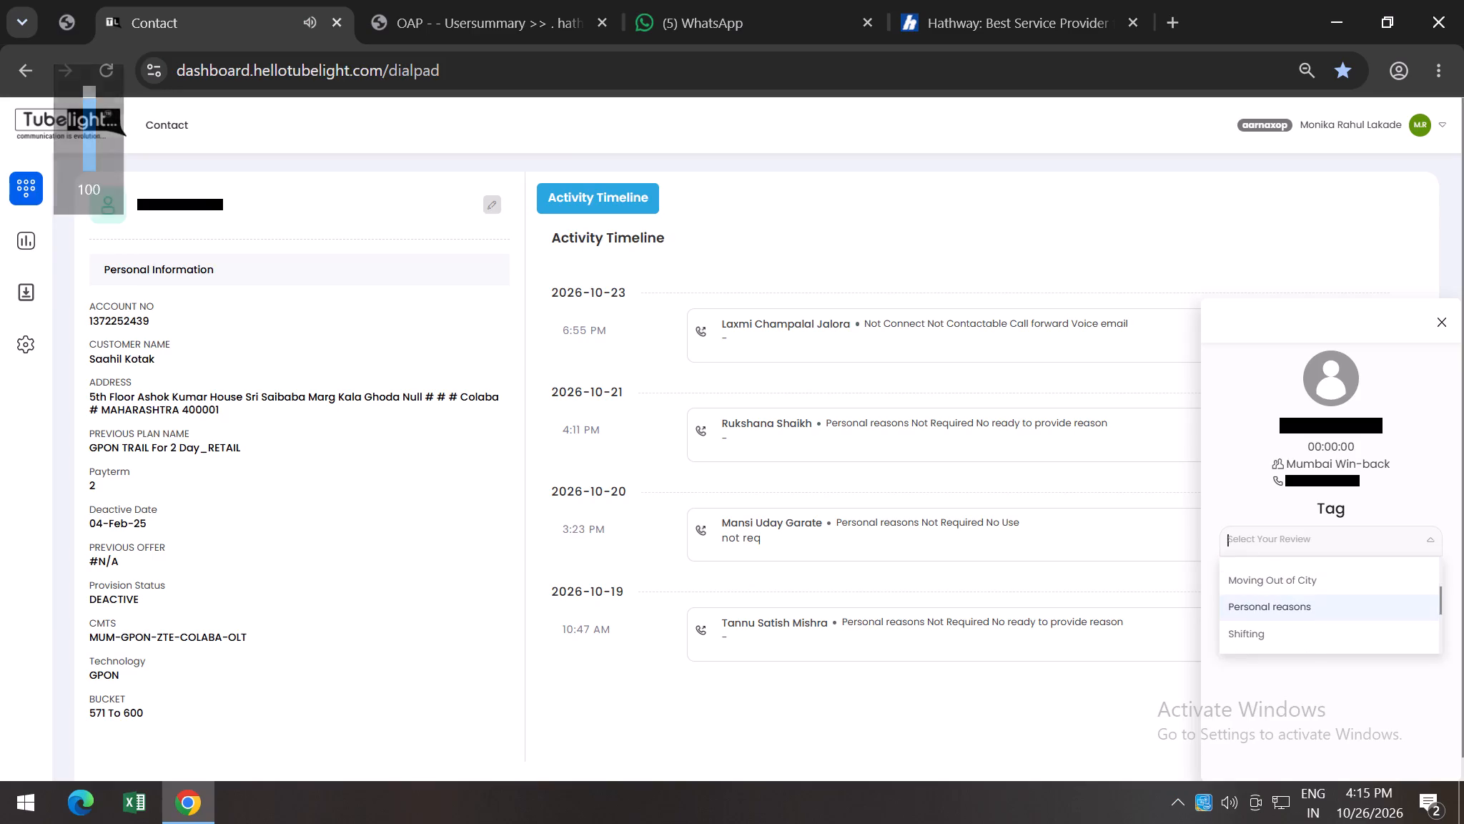
# Tag the ended Mumbai Win-back call with the reviews Personal reasons and Not Required.
pyautogui.click(1282, 605)
pyautogui.moveTo(1357, 523); pyautogui.dragTo(1351, 532)
pyautogui.click(1335, 546)
pyautogui.moveTo(1281, 619); pyautogui.dragTo(1297, 607)
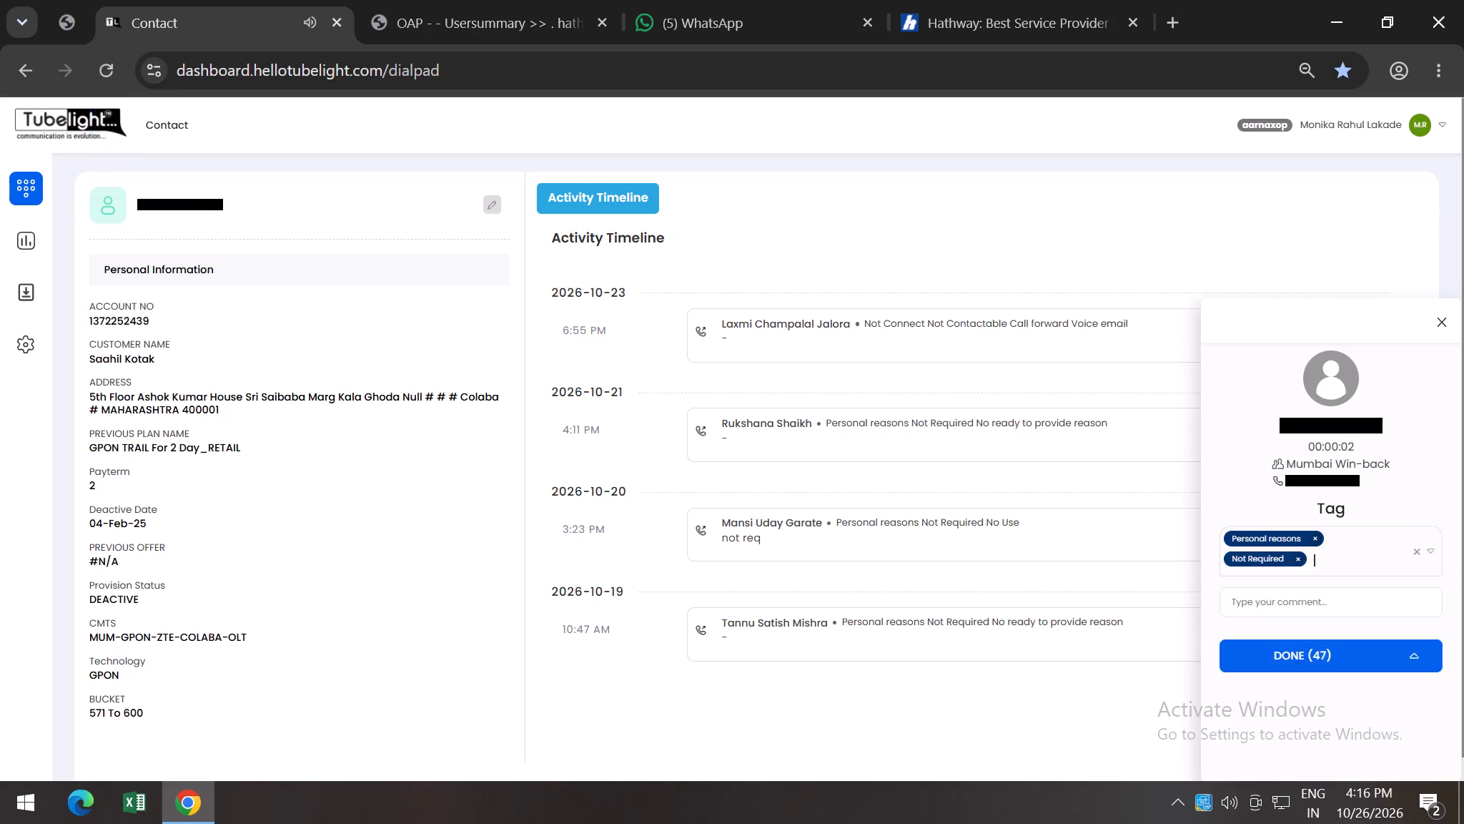
# Complete the ended Mumbai Win-back call's tags with a third-level reason under Not Required and submit the disposition.
pyautogui.moveTo(1297, 607); pyautogui.dragTo(1326, 573)
pyautogui.moveTo(1350, 549); pyautogui.dragTo(1342, 582)
pyautogui.click(1335, 614)
pyautogui.click(1325, 673)
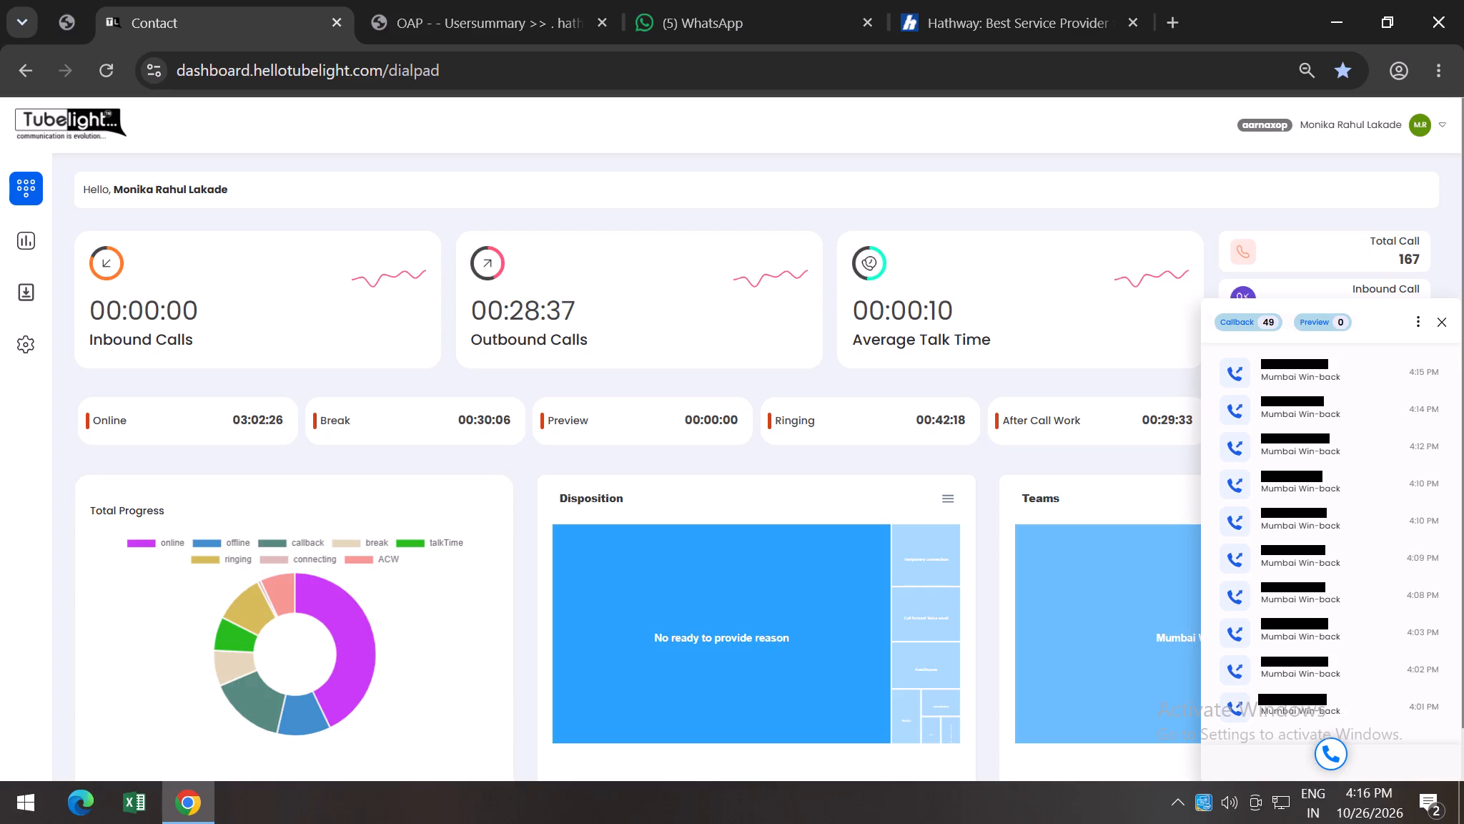
# Switch to the customer's user summary in Hathway OAP.
pyautogui.scroll(3, 1104, 426)
pyautogui.click(553, 24)
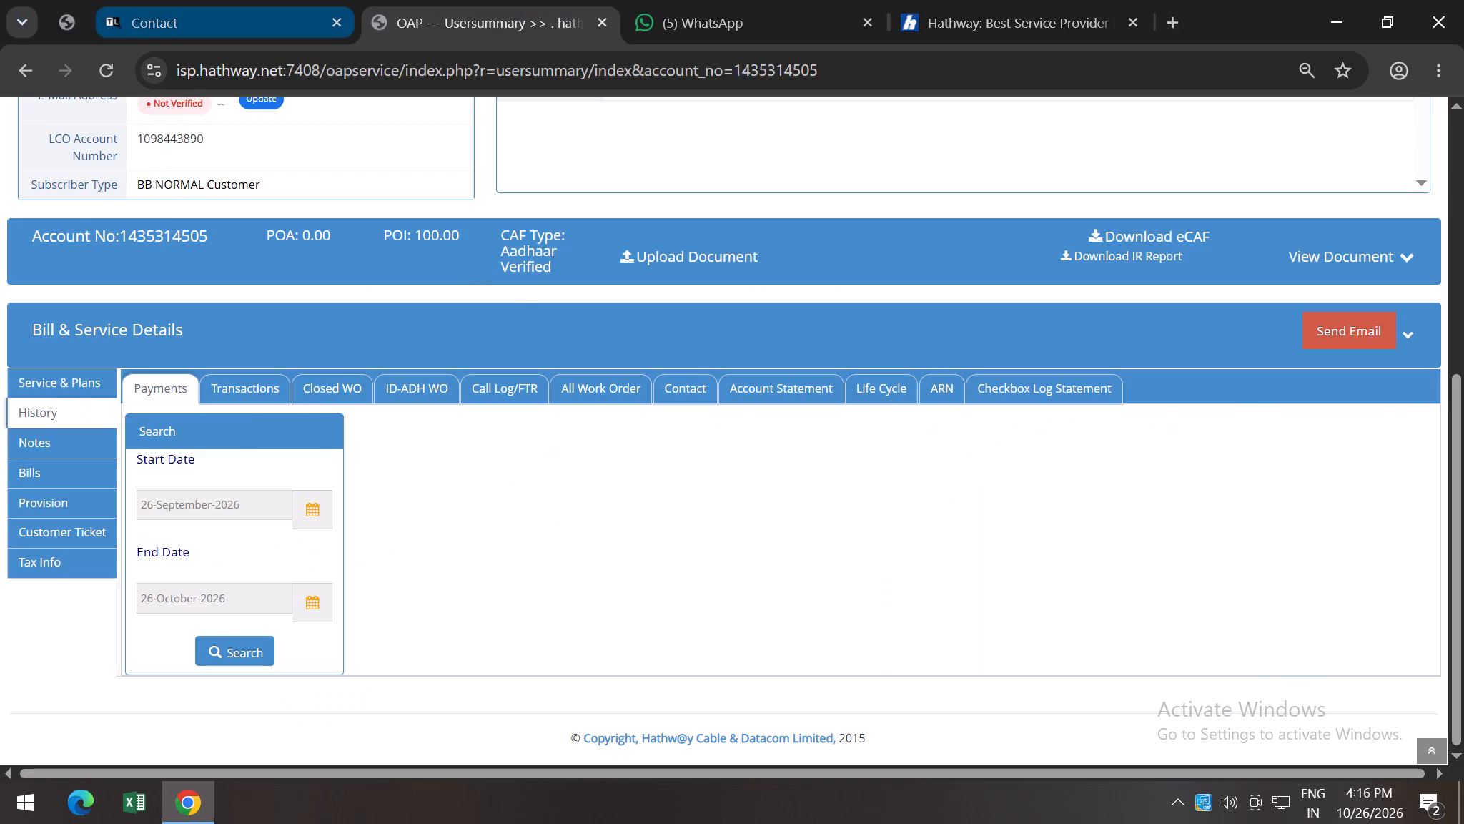
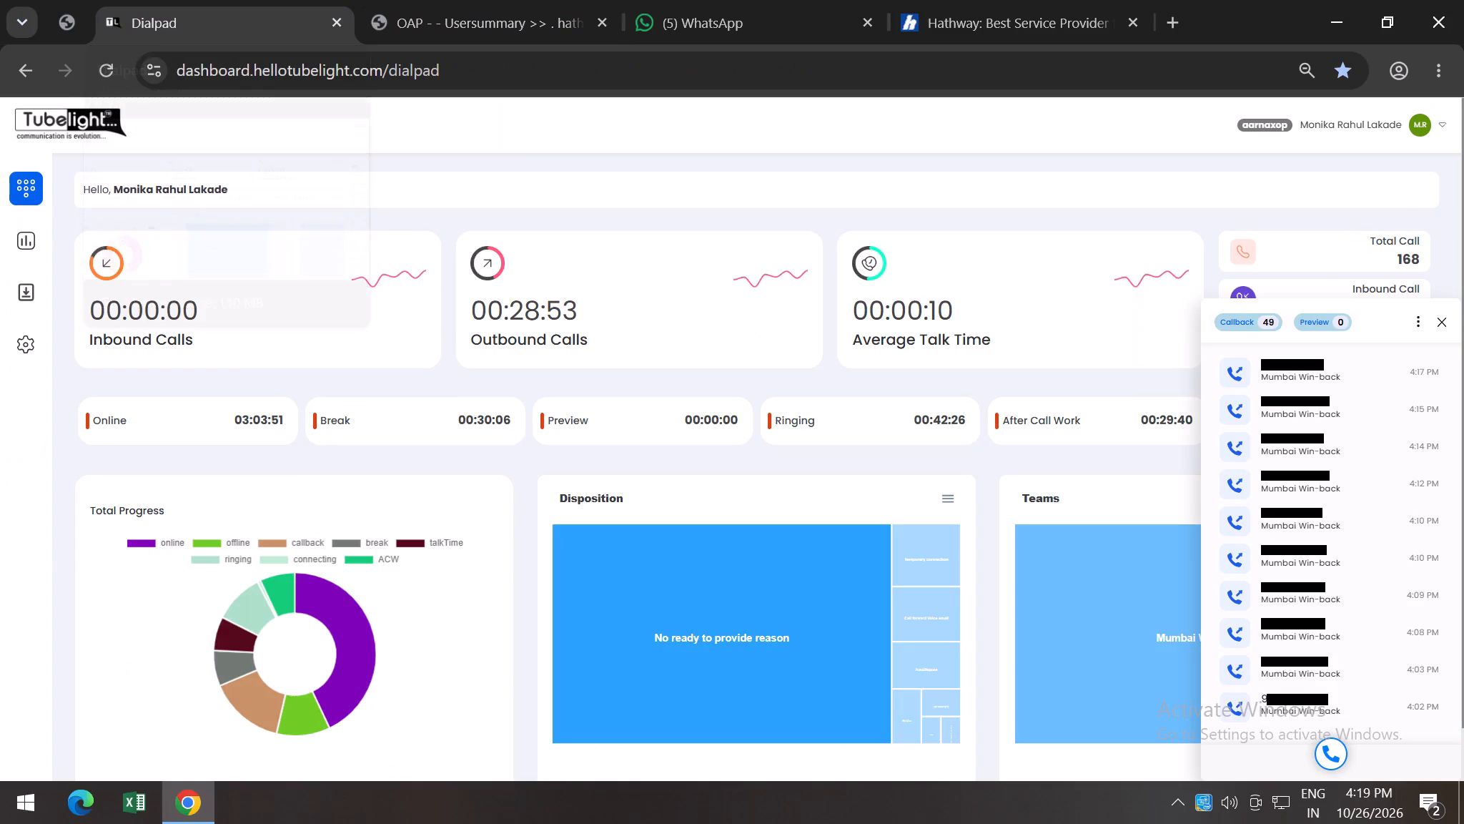
# Reveal the masked mobile number and e-mail address in the open customer's Hathway OAP service details, and return to Tubelight.
pyautogui.click(396, 9)
pyautogui.scroll(3, 327, 325)
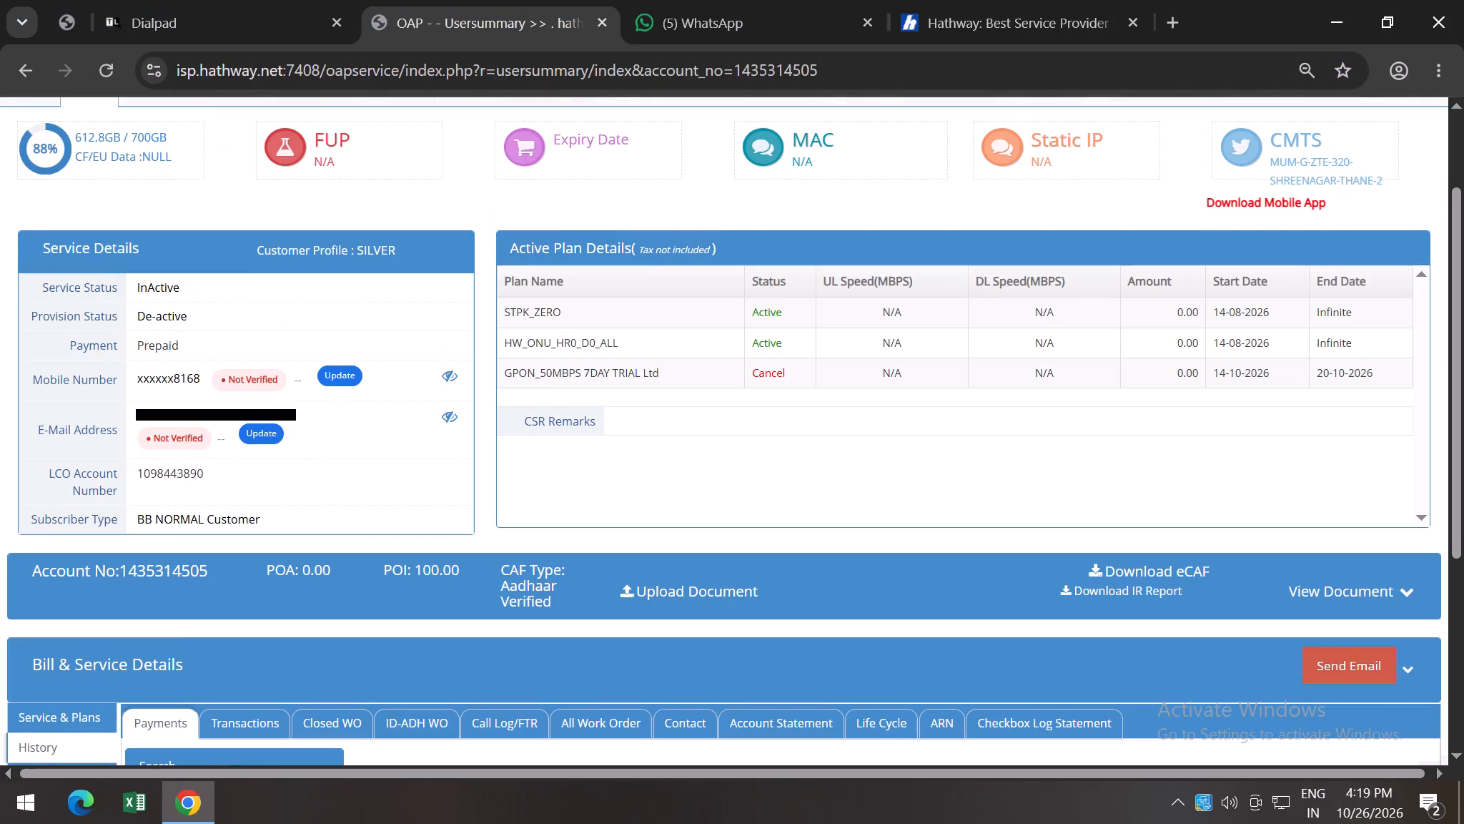
pyautogui.click(448, 371)
pyautogui.click(447, 416)
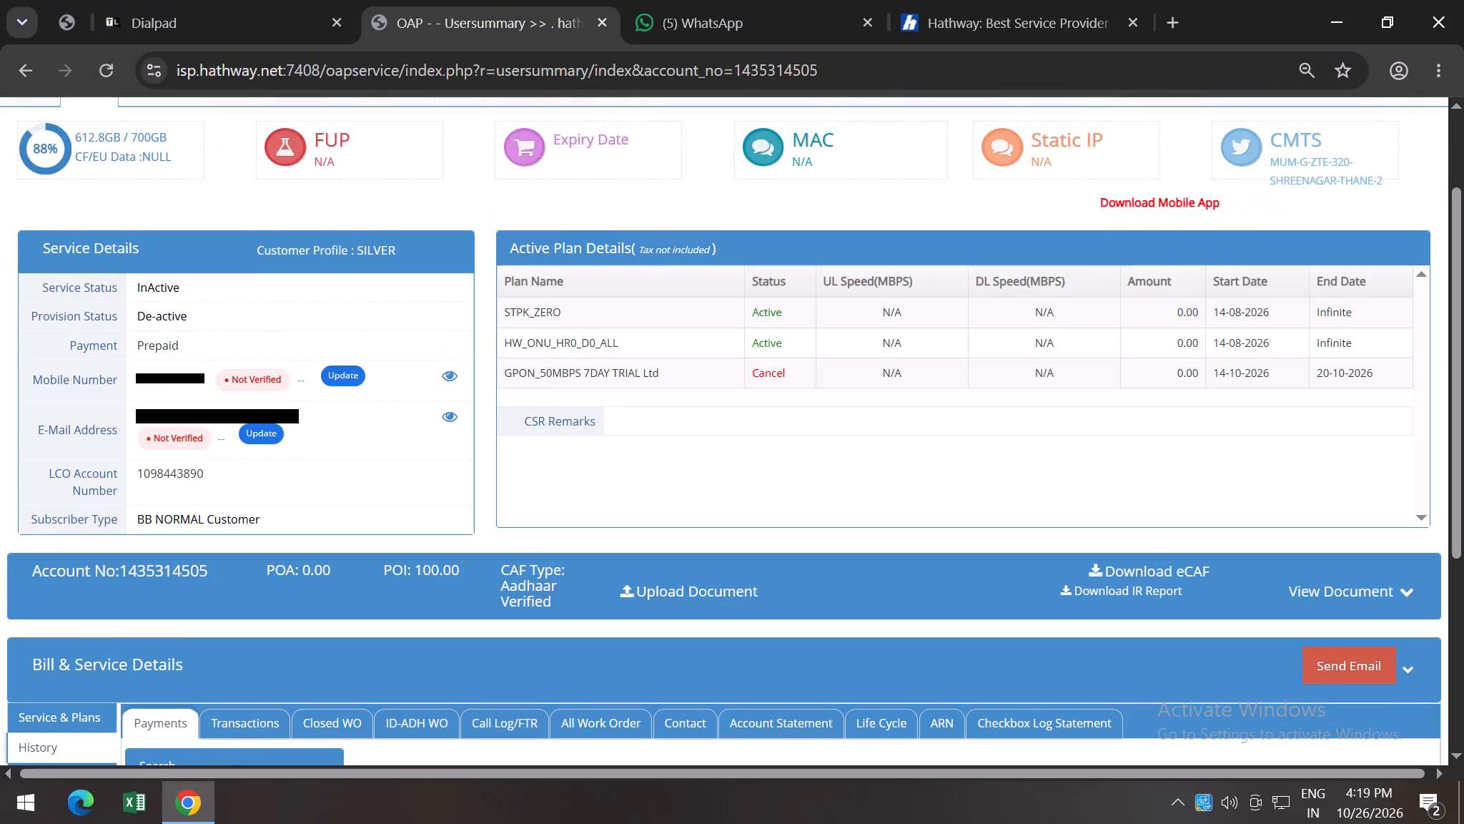
pyautogui.doubleClick(456, 423)
pyautogui.doubleClick(447, 379)
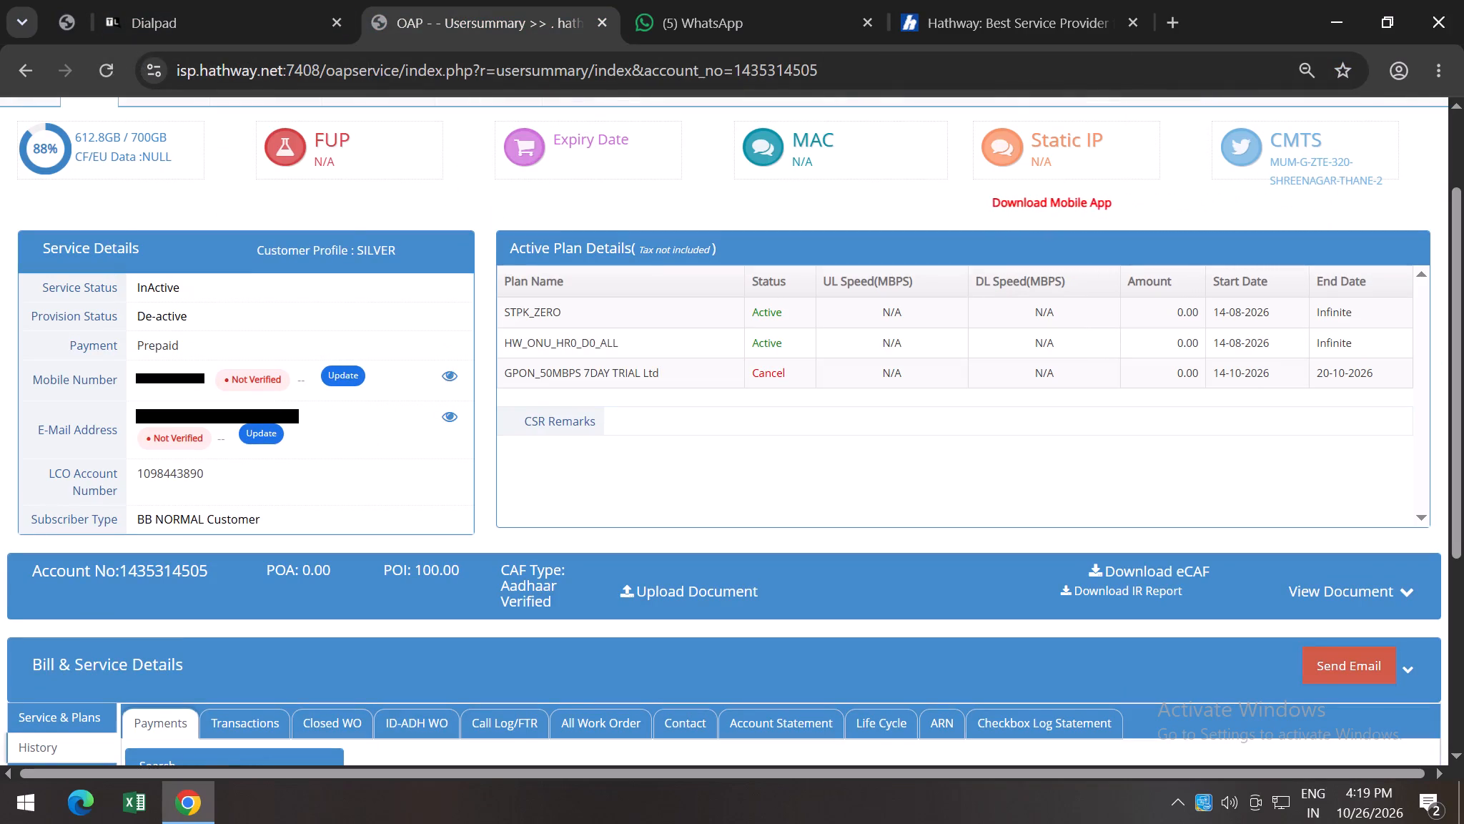
pyautogui.doubleClick(447, 421)
pyautogui.click(453, 373)
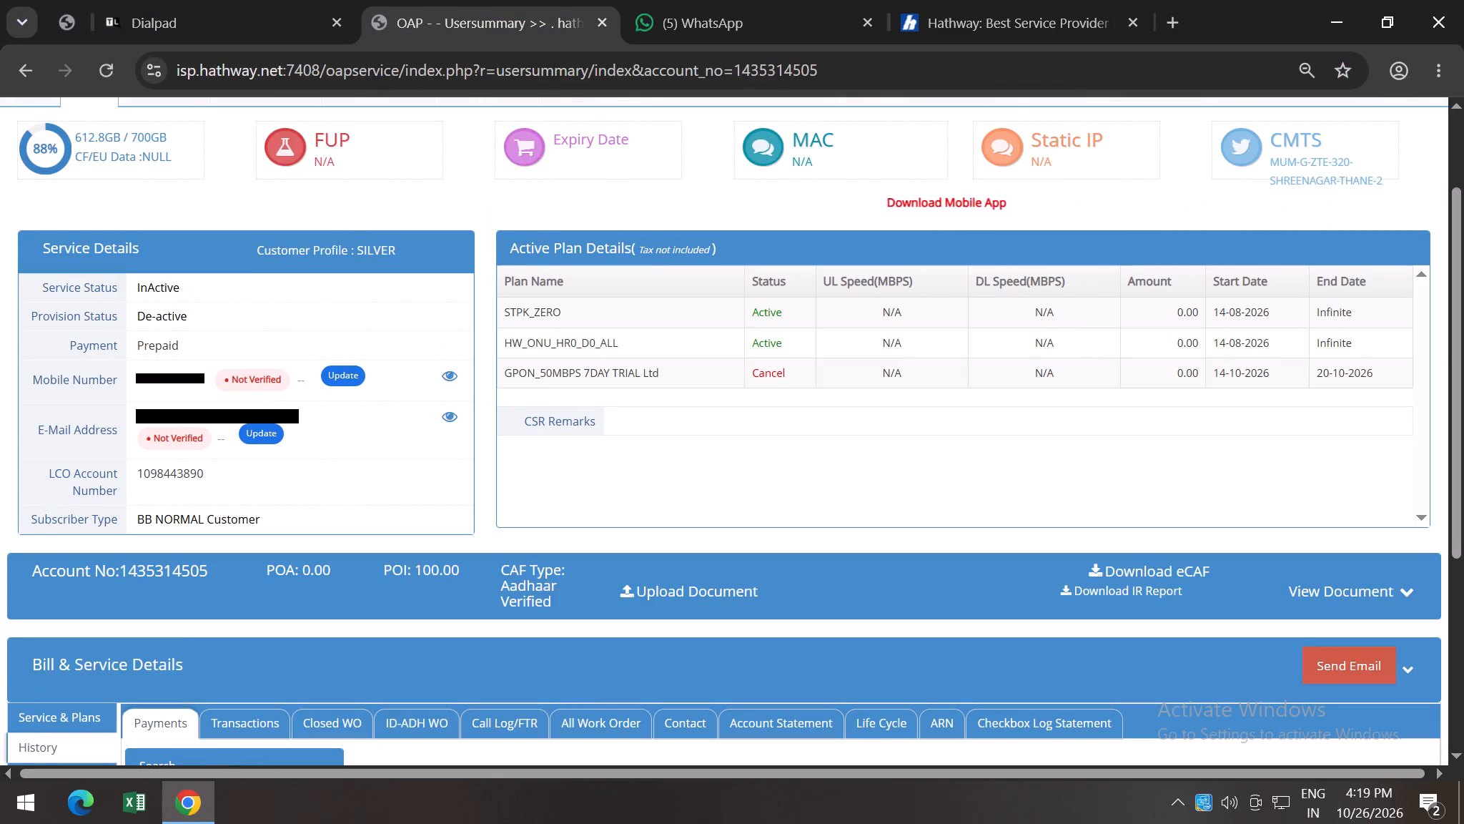
pyautogui.click(454, 414)
pyautogui.click(247, 0)
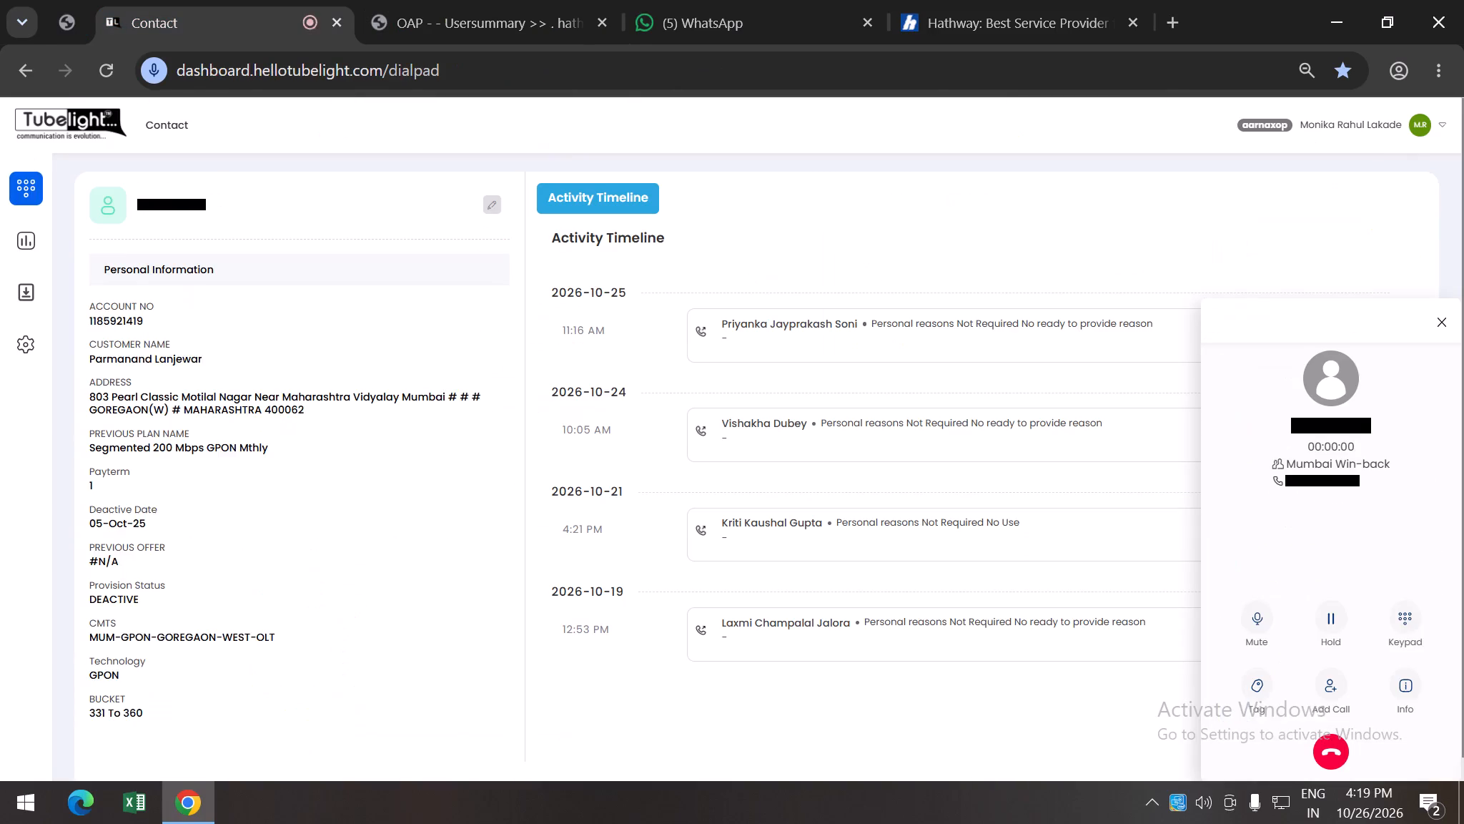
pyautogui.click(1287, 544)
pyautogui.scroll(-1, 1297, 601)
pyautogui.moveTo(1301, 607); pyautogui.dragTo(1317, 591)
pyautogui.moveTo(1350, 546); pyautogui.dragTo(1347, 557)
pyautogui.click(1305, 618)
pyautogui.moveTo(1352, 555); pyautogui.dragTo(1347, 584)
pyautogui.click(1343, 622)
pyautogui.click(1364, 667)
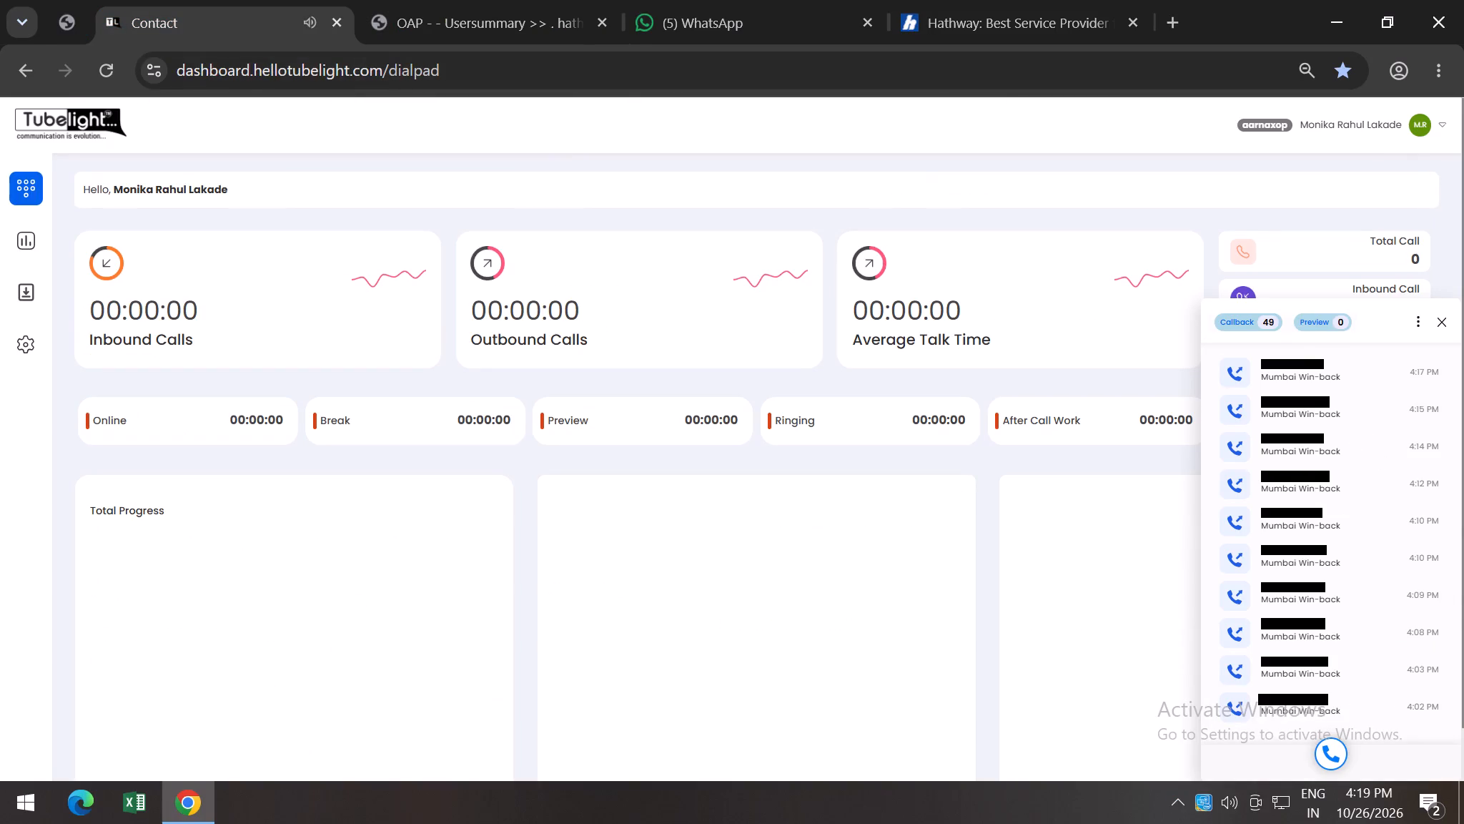
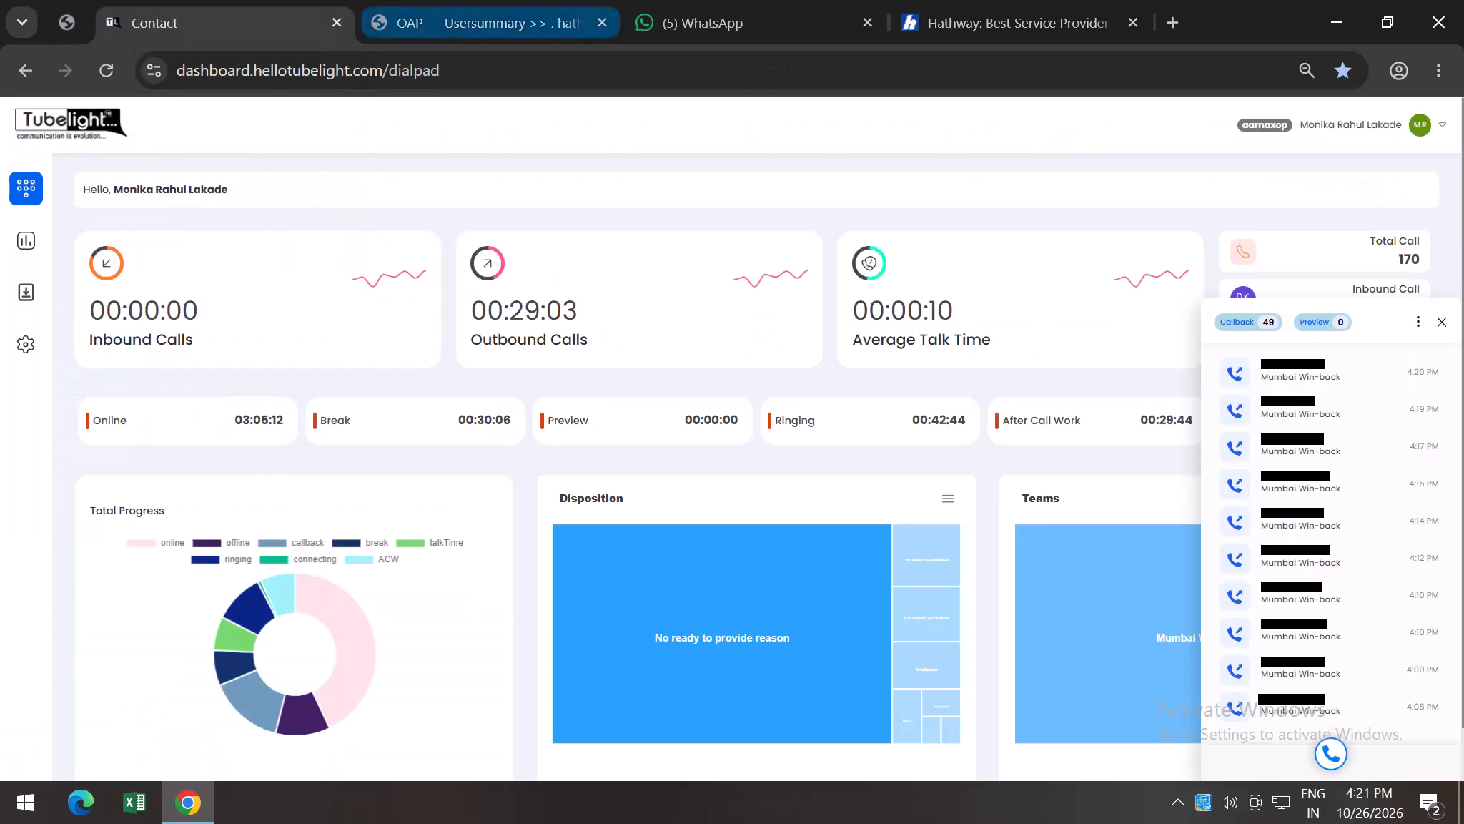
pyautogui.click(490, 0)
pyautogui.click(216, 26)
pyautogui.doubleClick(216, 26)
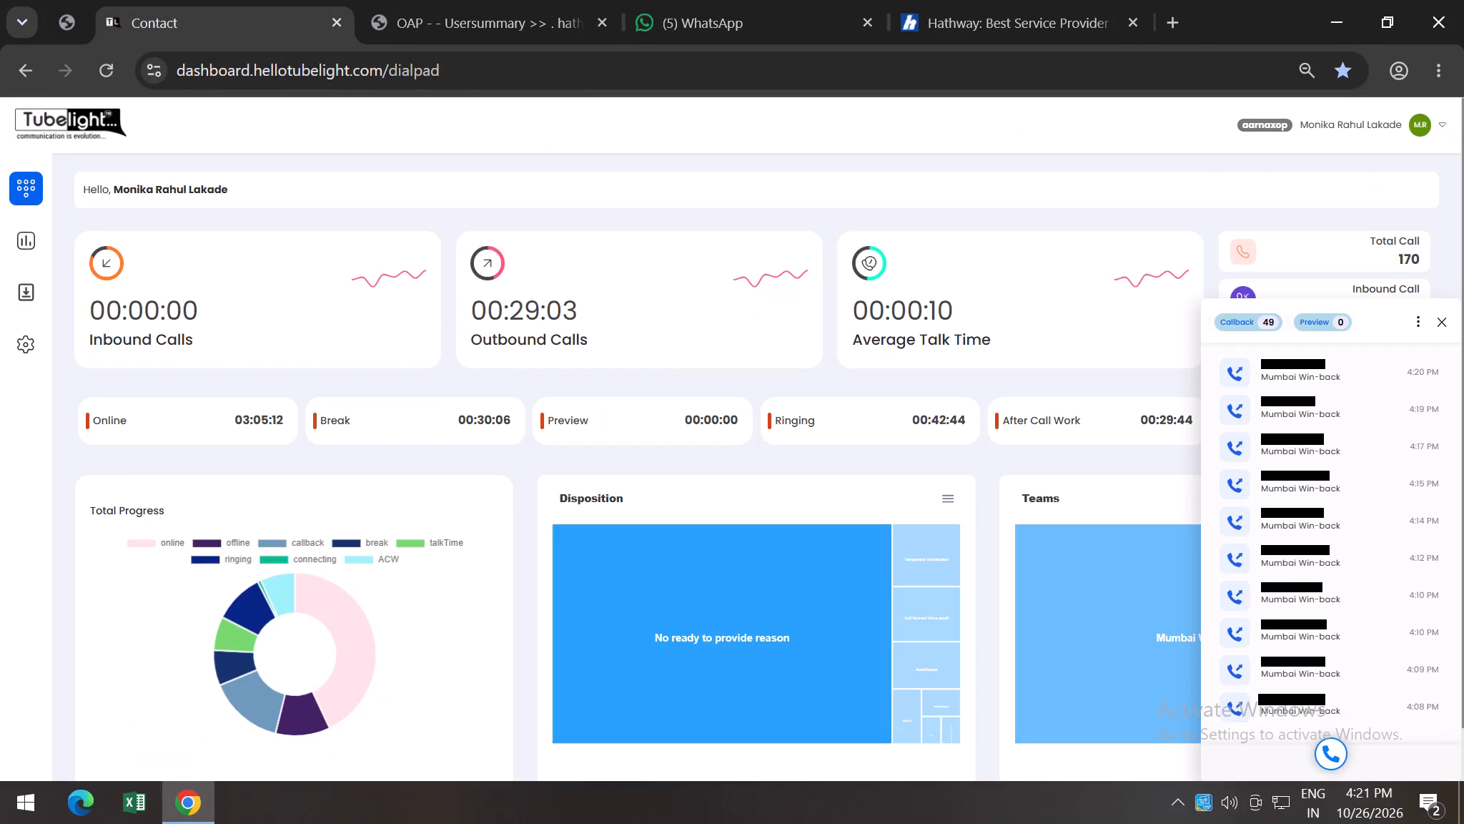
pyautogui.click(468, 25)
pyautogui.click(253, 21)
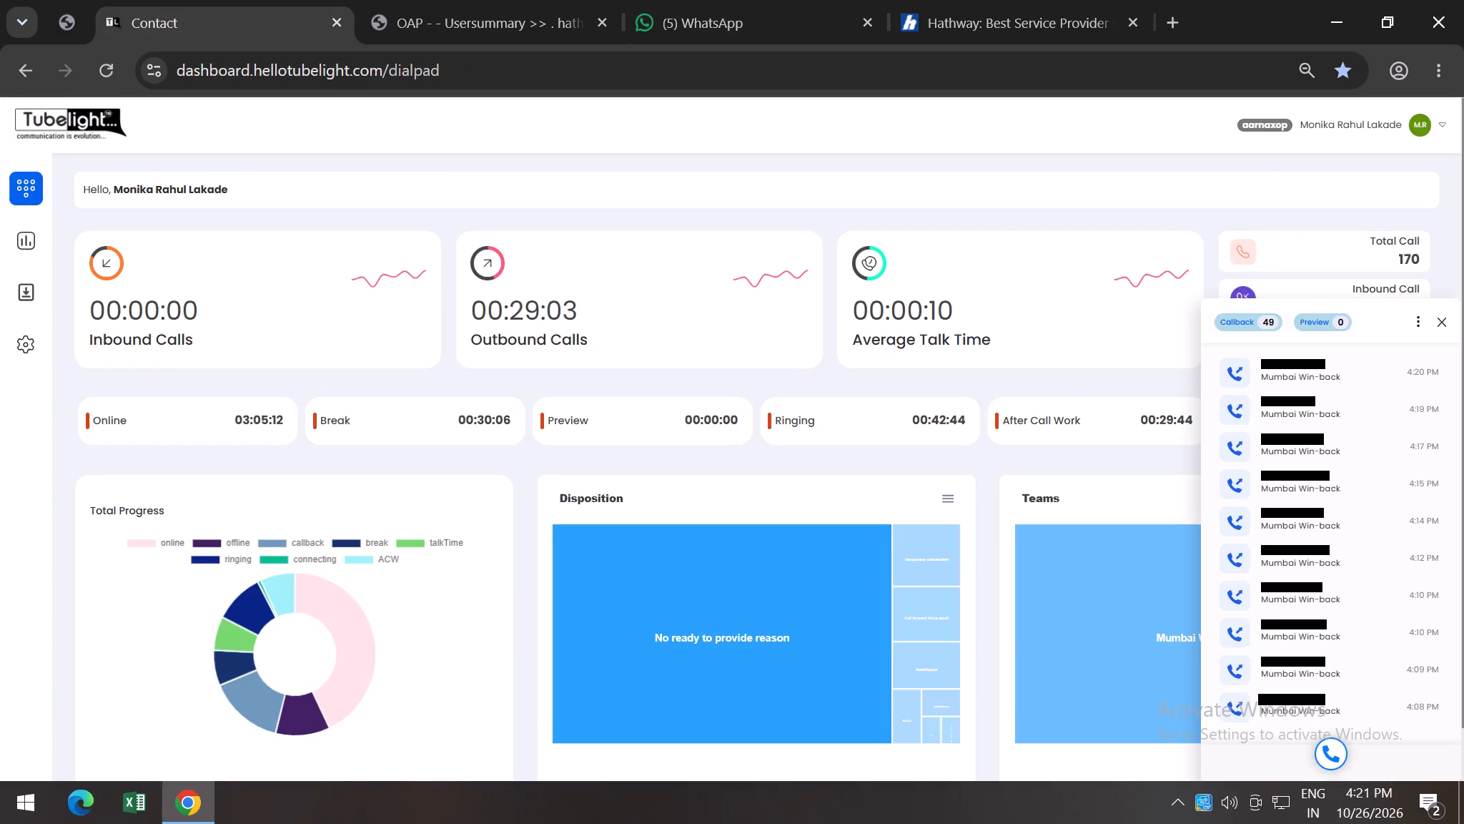
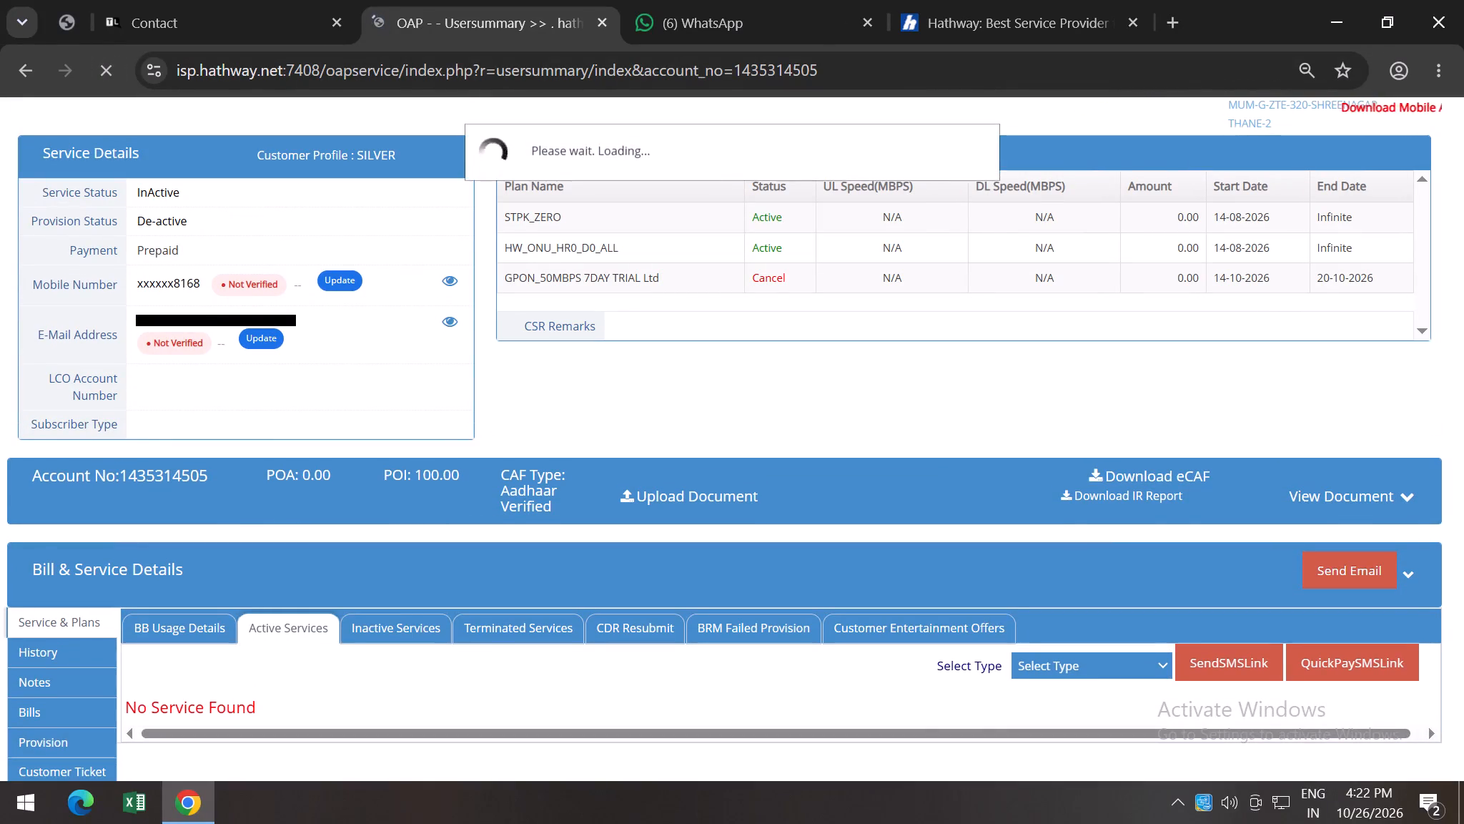
# Reveal the customer's masked mobile number and e-mail address in the Service Details of the loaded account.
pyautogui.click(457, 284)
pyautogui.click(448, 319)
pyautogui.click(448, 321)
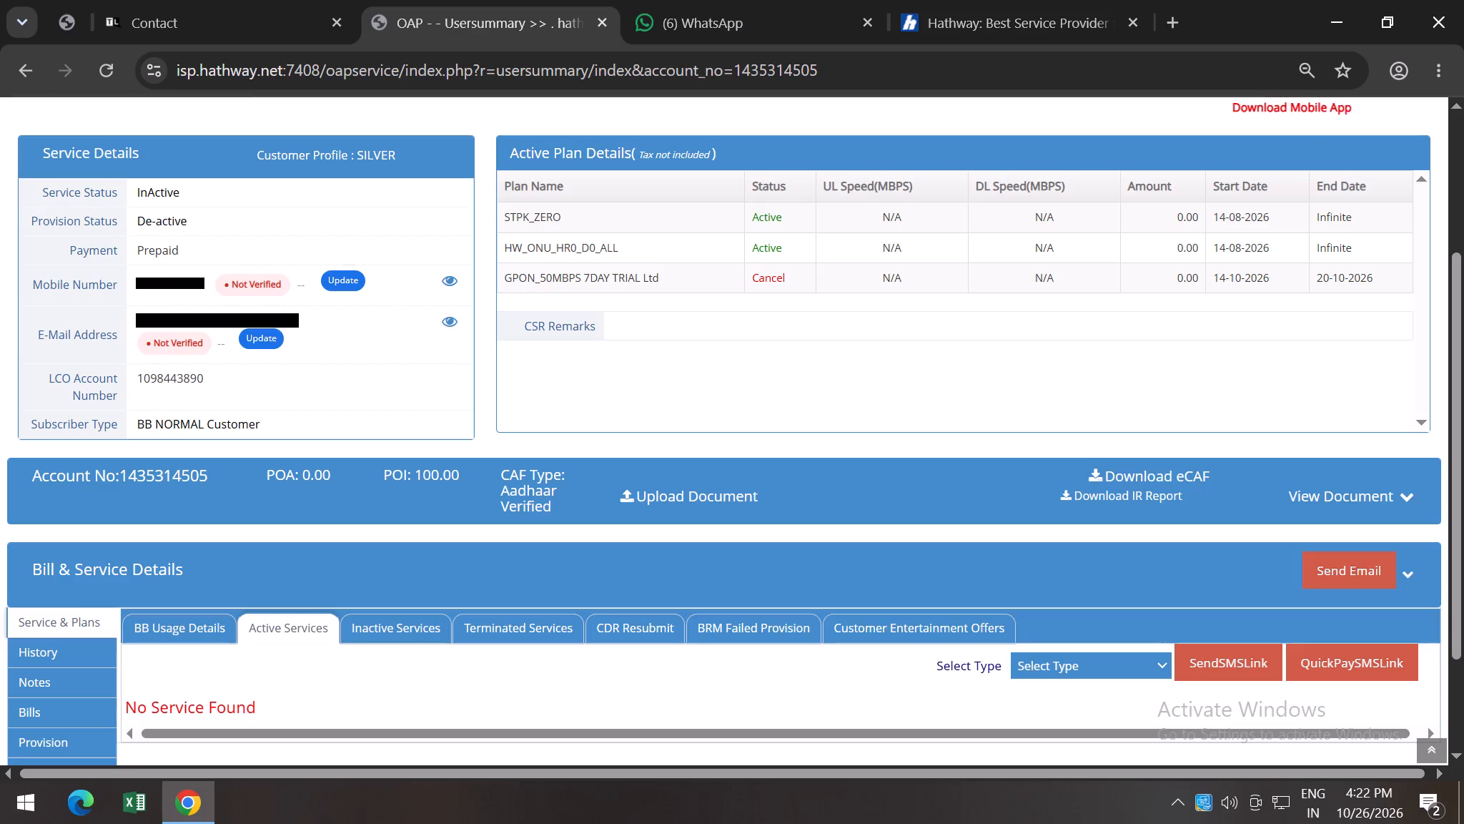
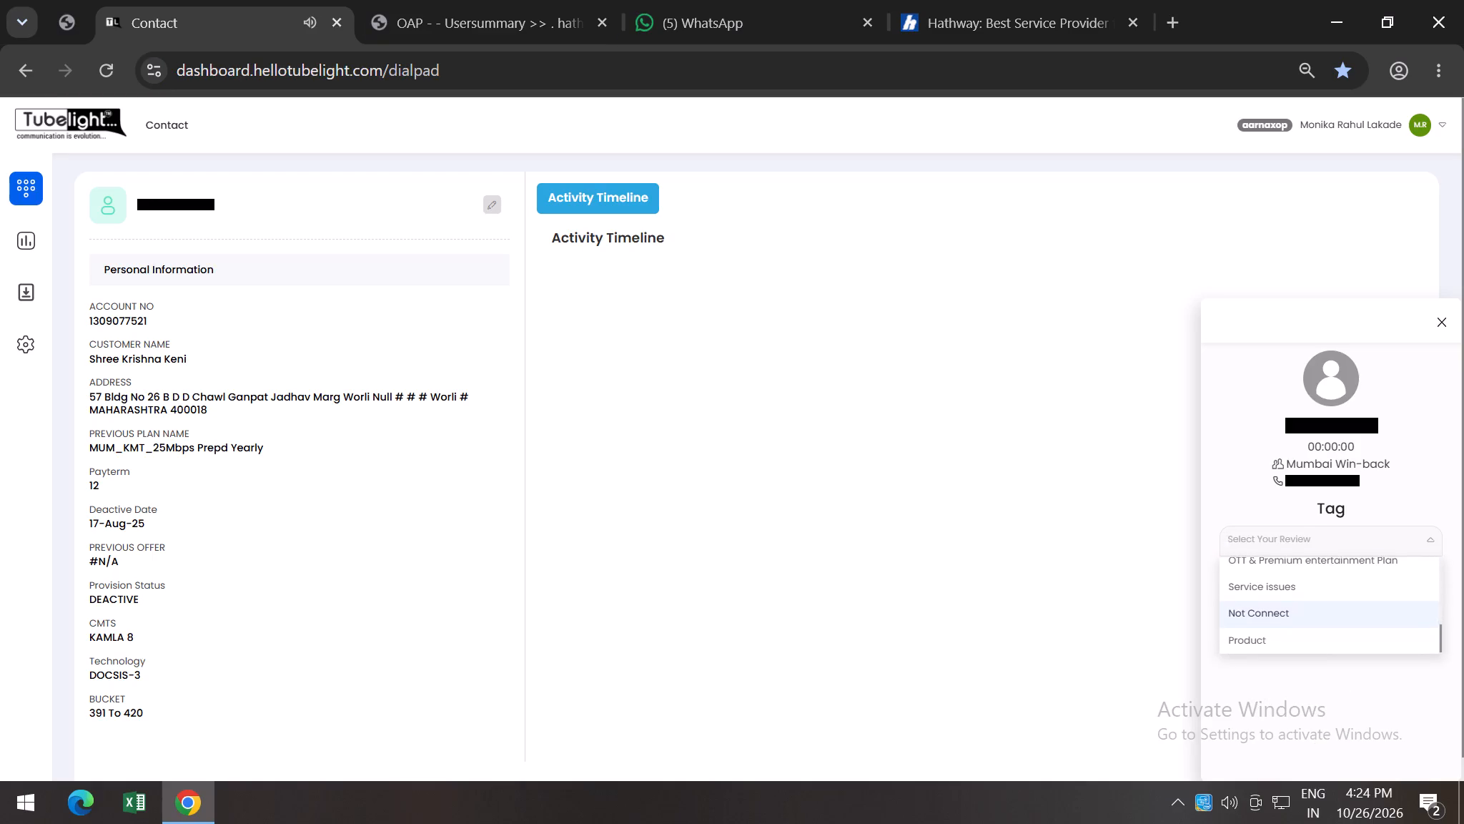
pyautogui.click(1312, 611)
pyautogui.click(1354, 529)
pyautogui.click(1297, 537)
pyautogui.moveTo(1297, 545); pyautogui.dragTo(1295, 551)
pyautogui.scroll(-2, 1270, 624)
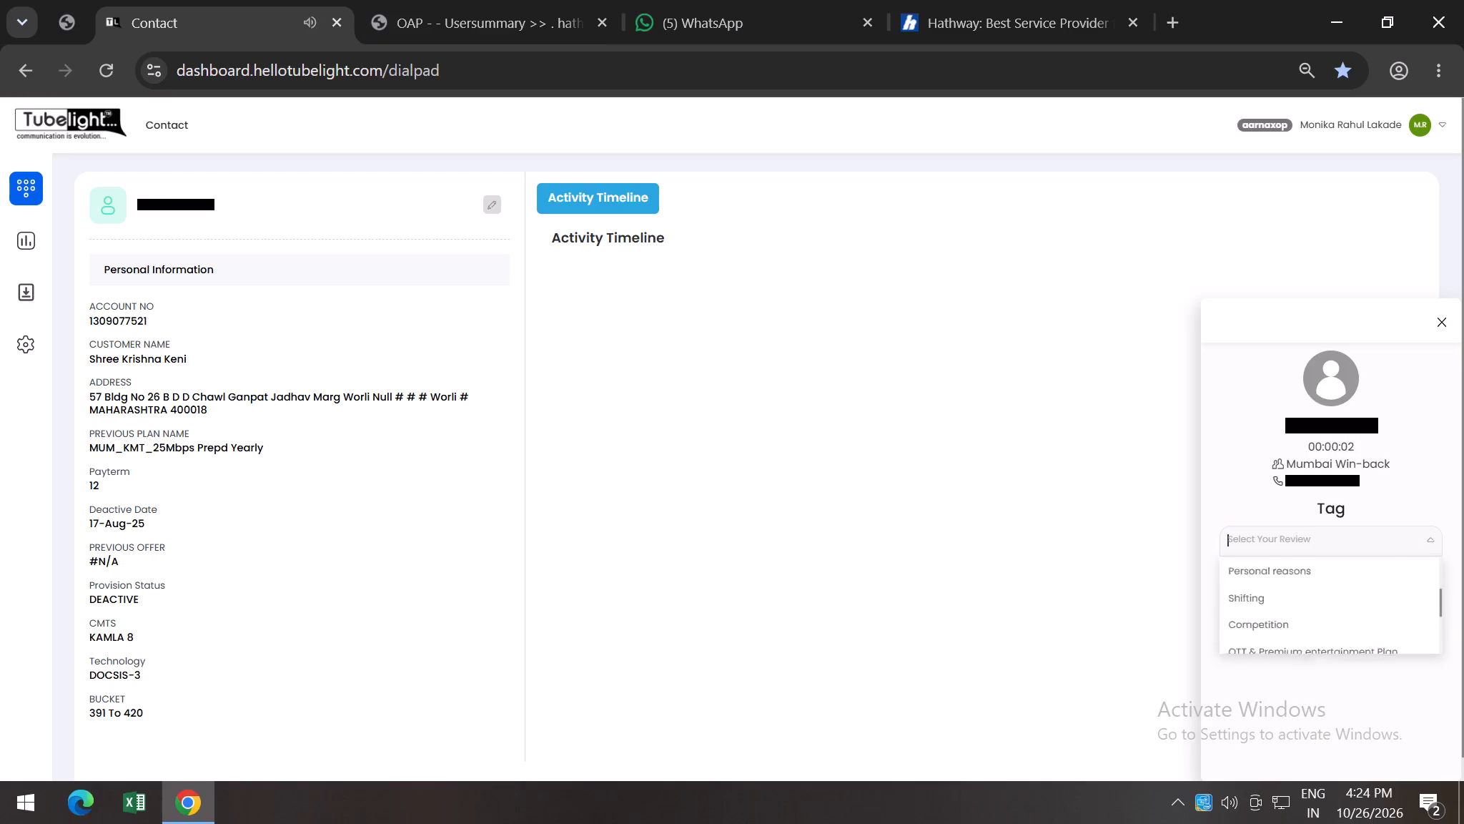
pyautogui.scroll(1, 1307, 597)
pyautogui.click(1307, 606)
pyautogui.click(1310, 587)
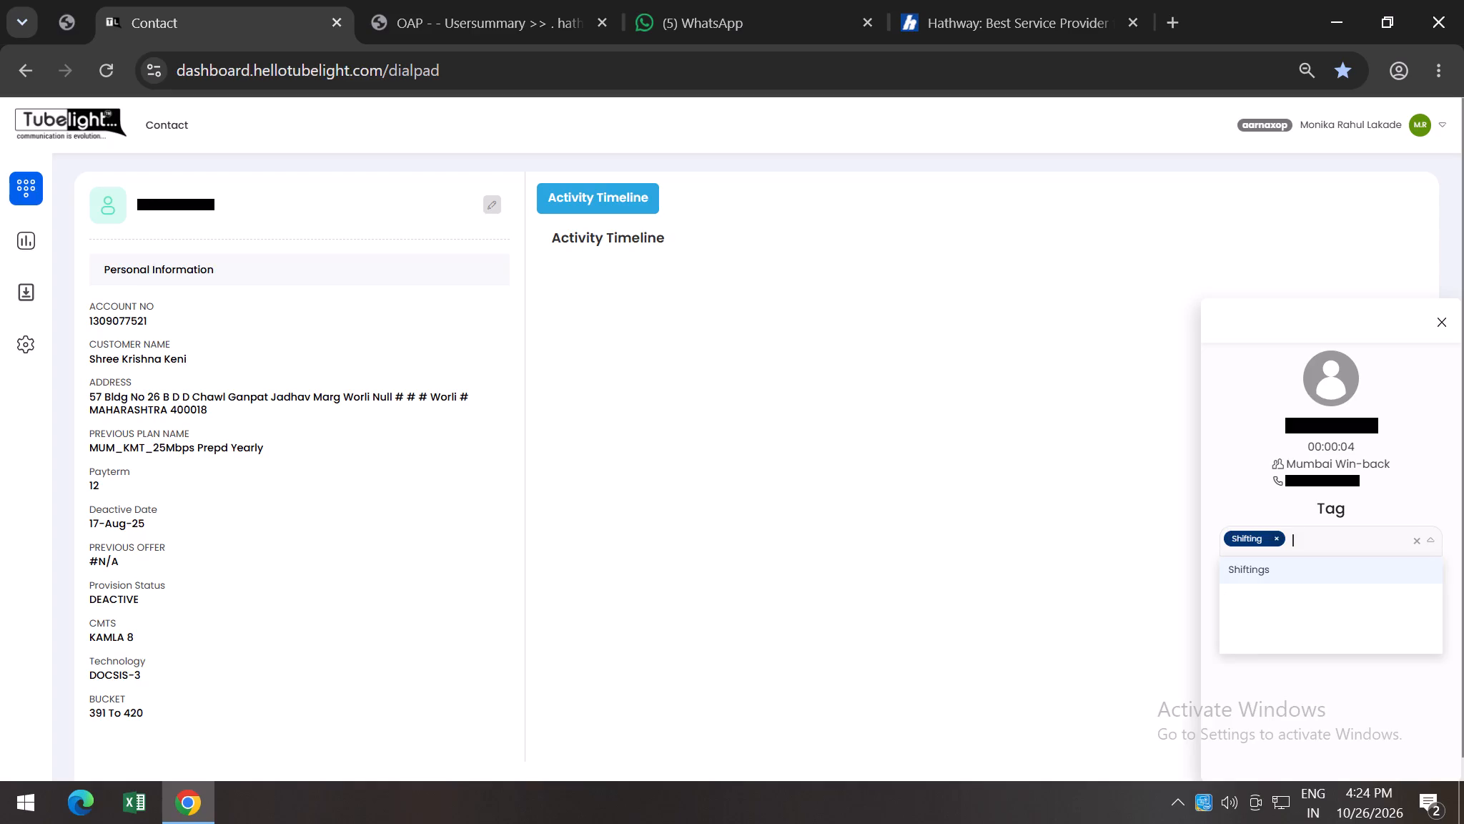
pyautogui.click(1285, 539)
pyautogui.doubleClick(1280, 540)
# Select Personal reasons as the review tag for the ended Mumbai Win-back call.
pyautogui.scroll(-1, 1267, 617)
pyautogui.click(1271, 609)
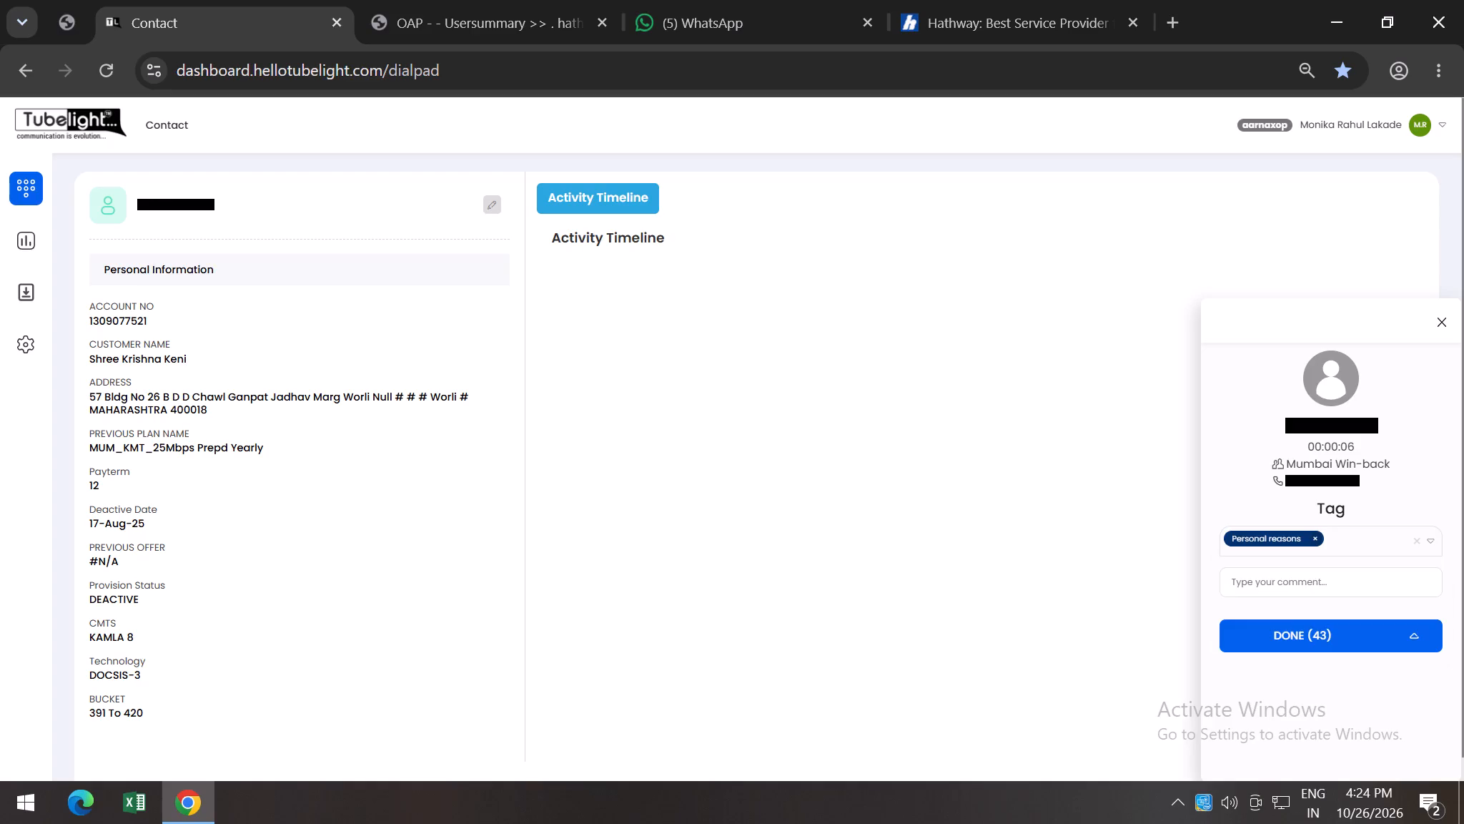
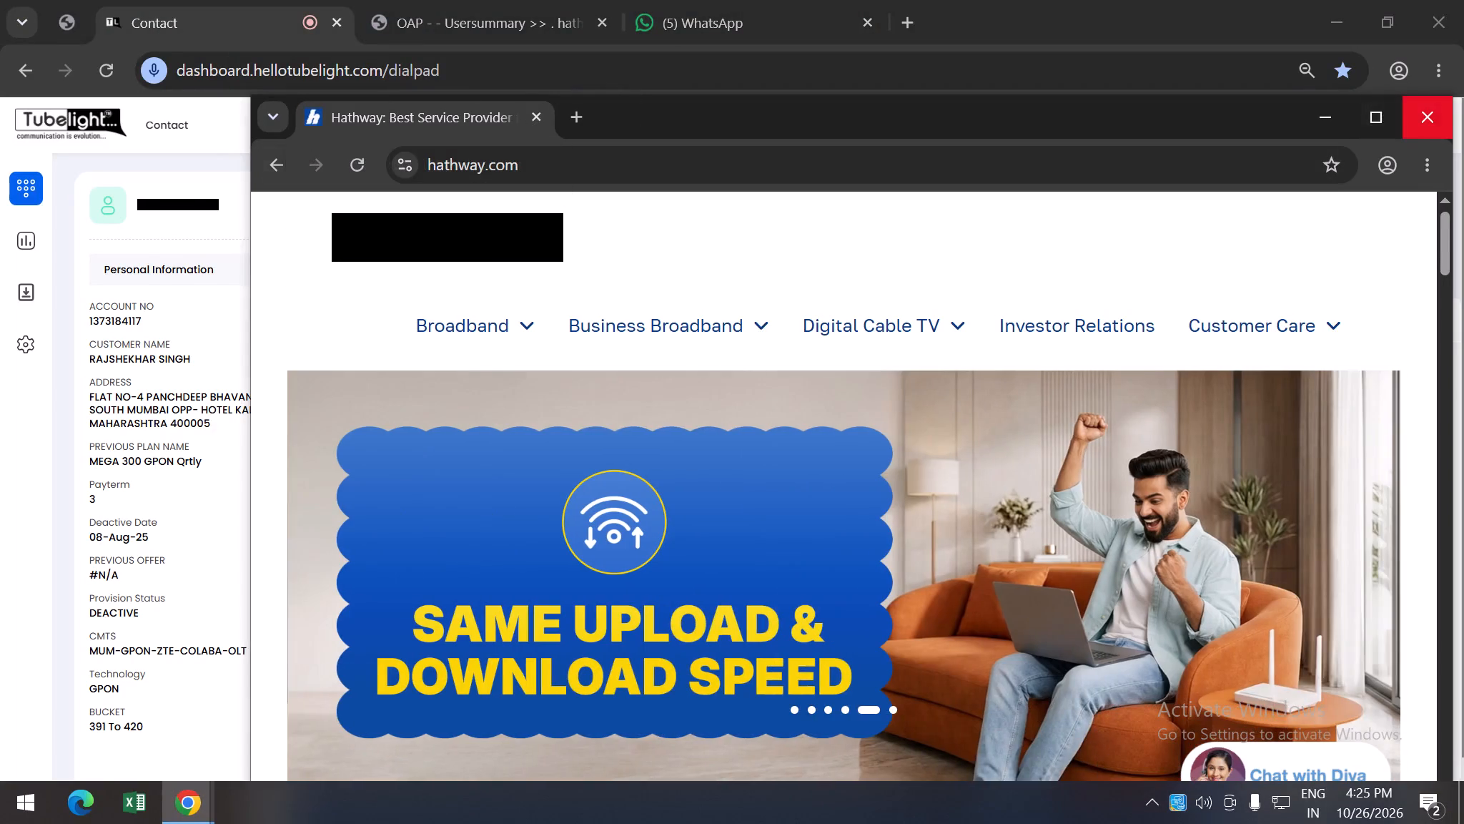
# Hang up the active Mumbai Win-back call.
pyautogui.click(1341, 755)
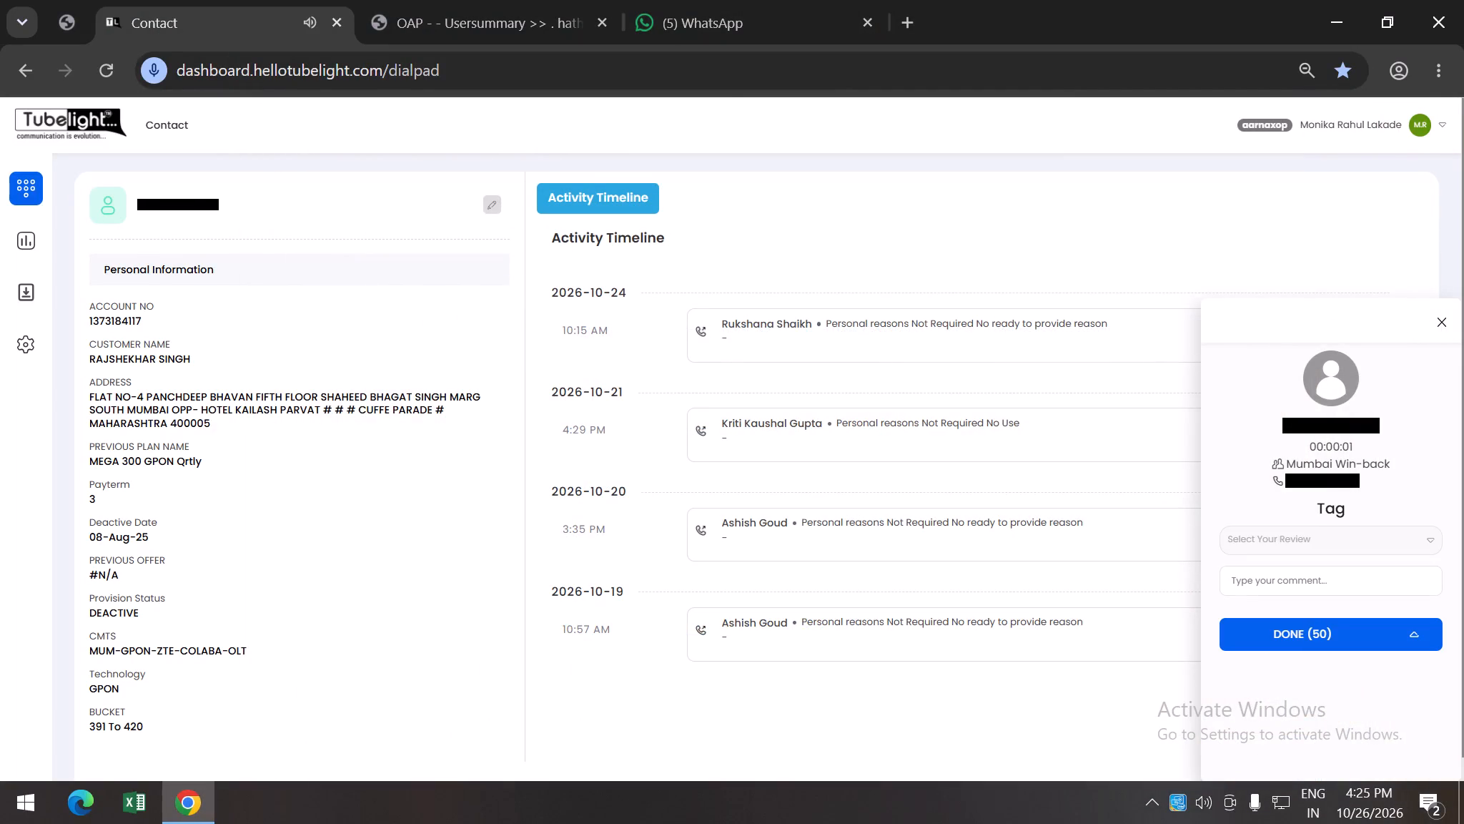
# Tag the ended Mumbai Win-back call with the reviews Personal reasons, Not Required and No ready to provide reason.
pyautogui.click(1312, 538)
pyautogui.scroll(-1, 1314, 629)
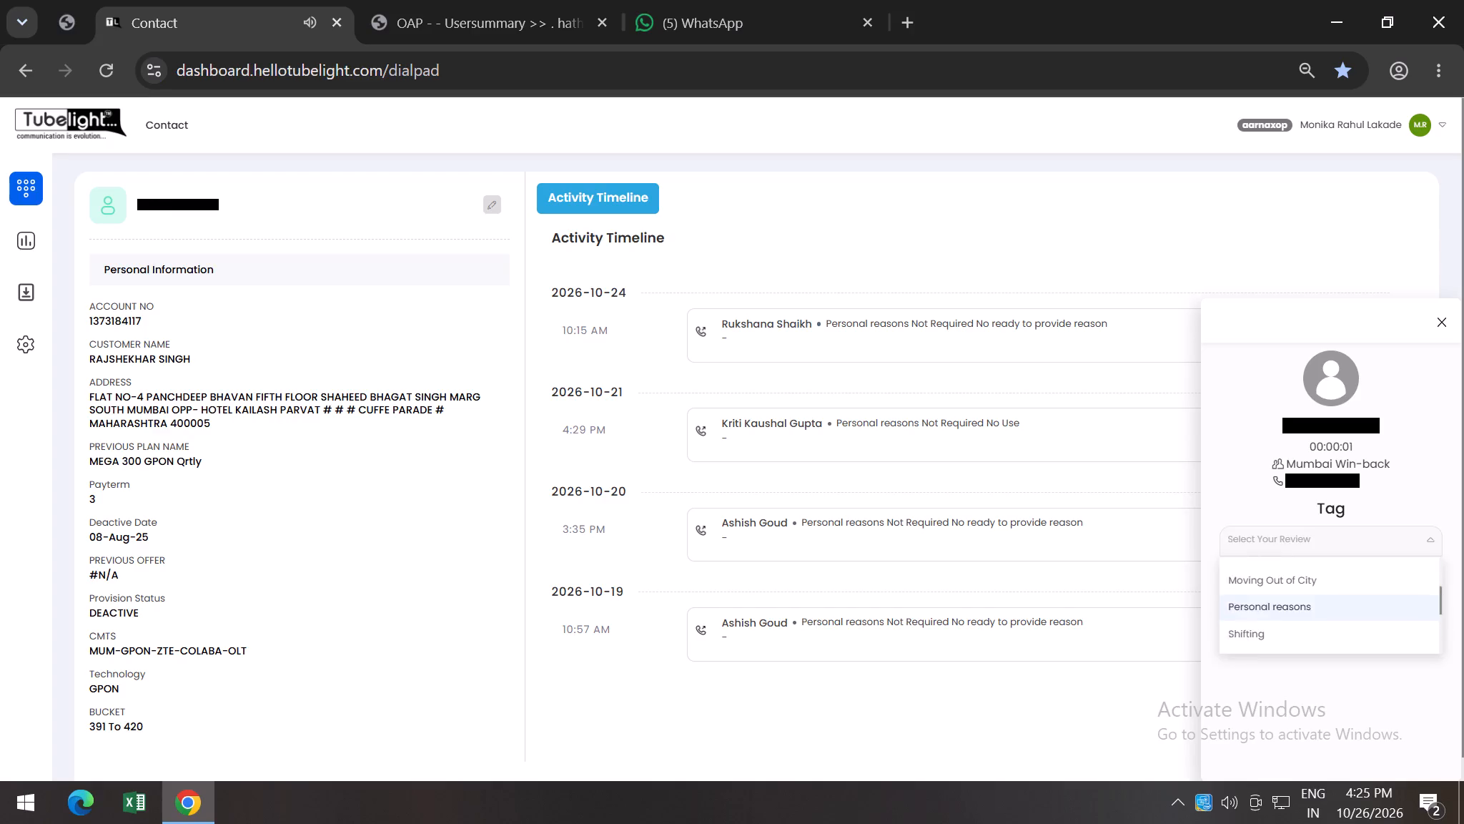
pyautogui.click(1320, 613)
pyautogui.click(1335, 555)
pyautogui.click(1308, 610)
pyautogui.moveTo(1335, 561); pyautogui.dragTo(1335, 569)
pyautogui.click(1330, 617)
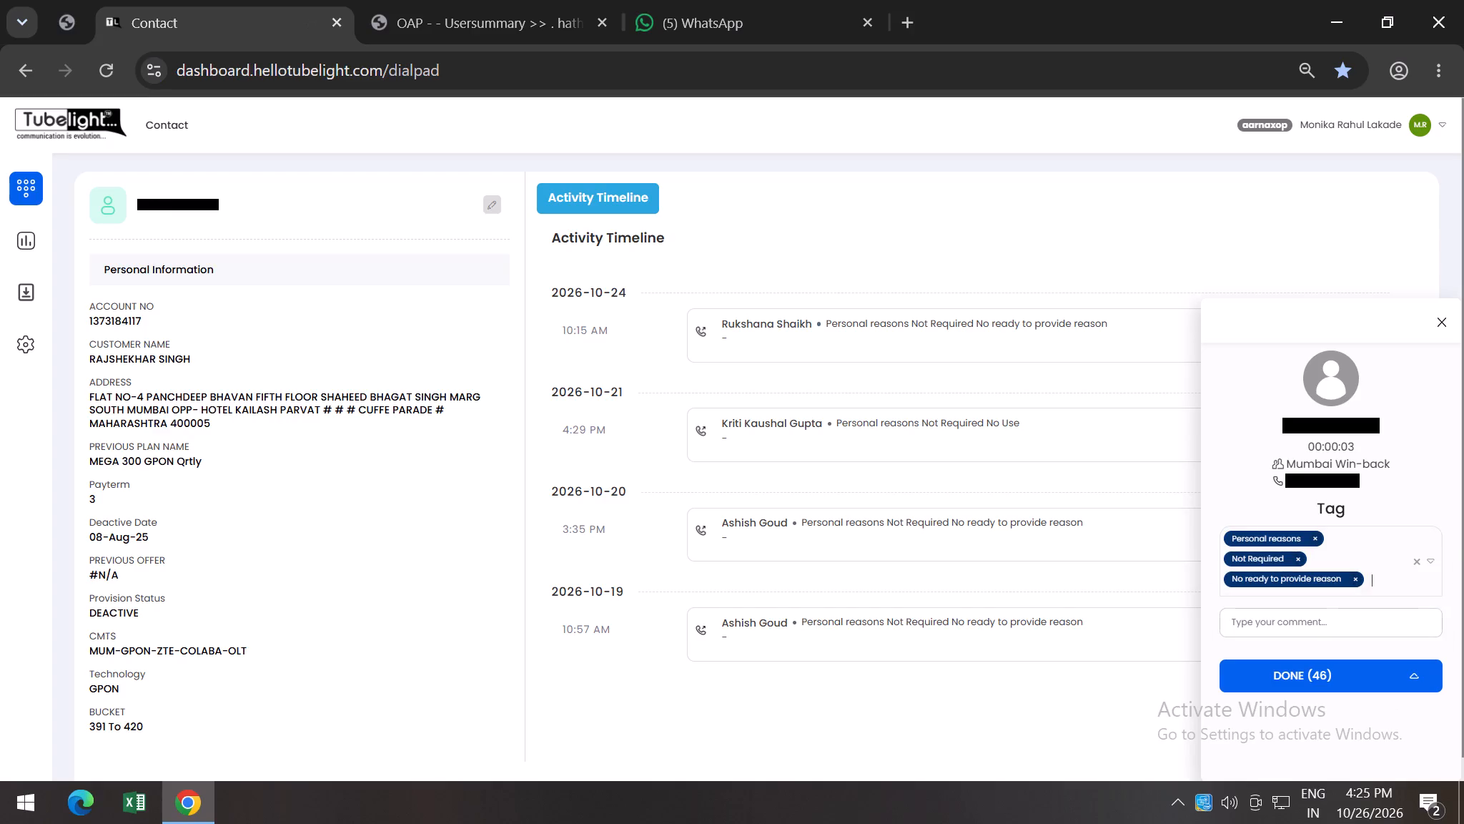
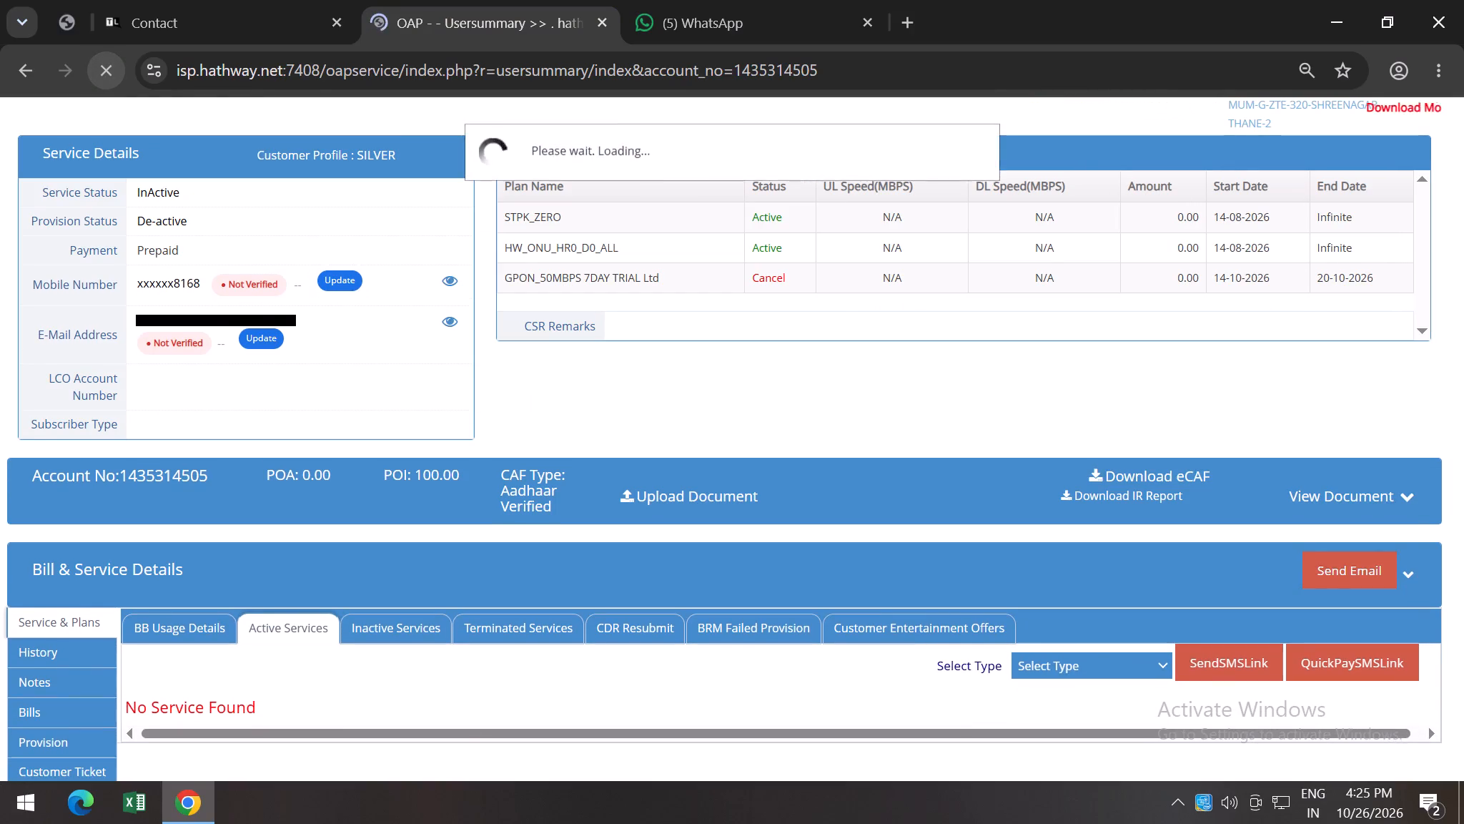
# Reveal the customer's masked mobile number and e-mail address in the Service Details of the opened account.
pyautogui.click(449, 283)
pyautogui.click(448, 330)
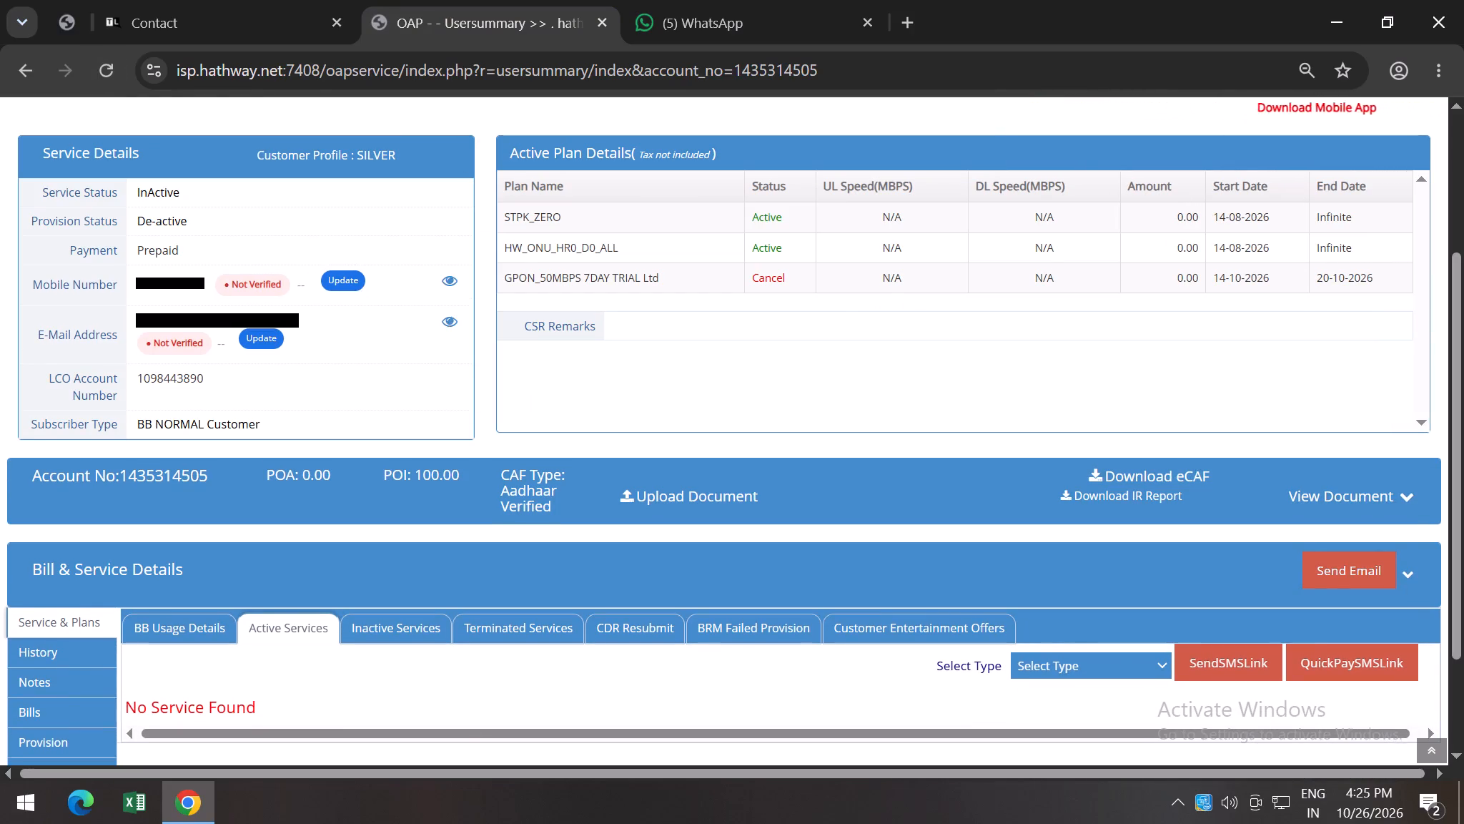
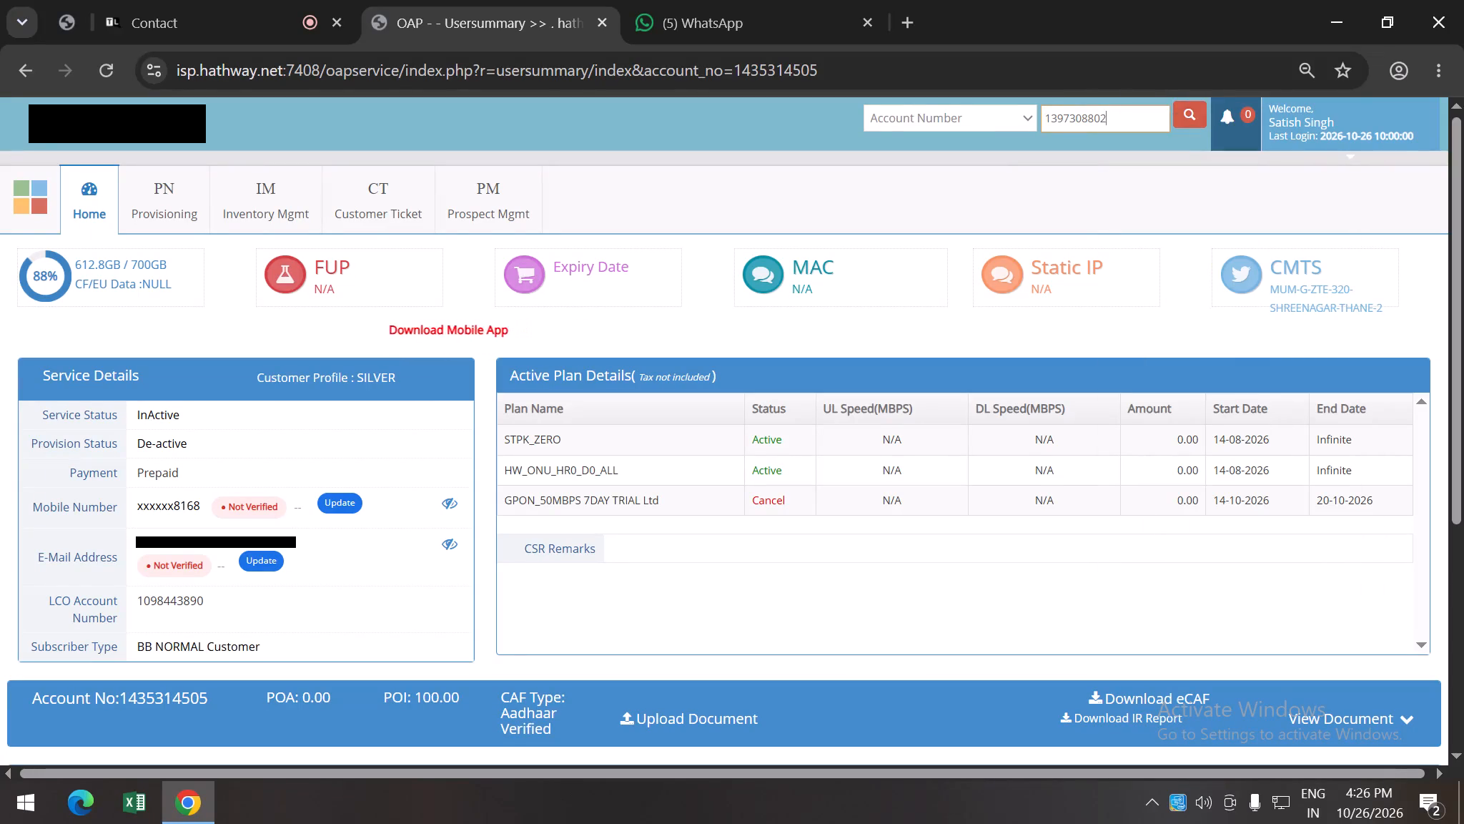
# Look up the customer account in Hathway OAP with the account number already entered in the search.
pyautogui.click(1192, 114)
# Switch to the Tubelight dialpad and hang up the active Mumbai Win-back call.
pyautogui.click(244, 0)
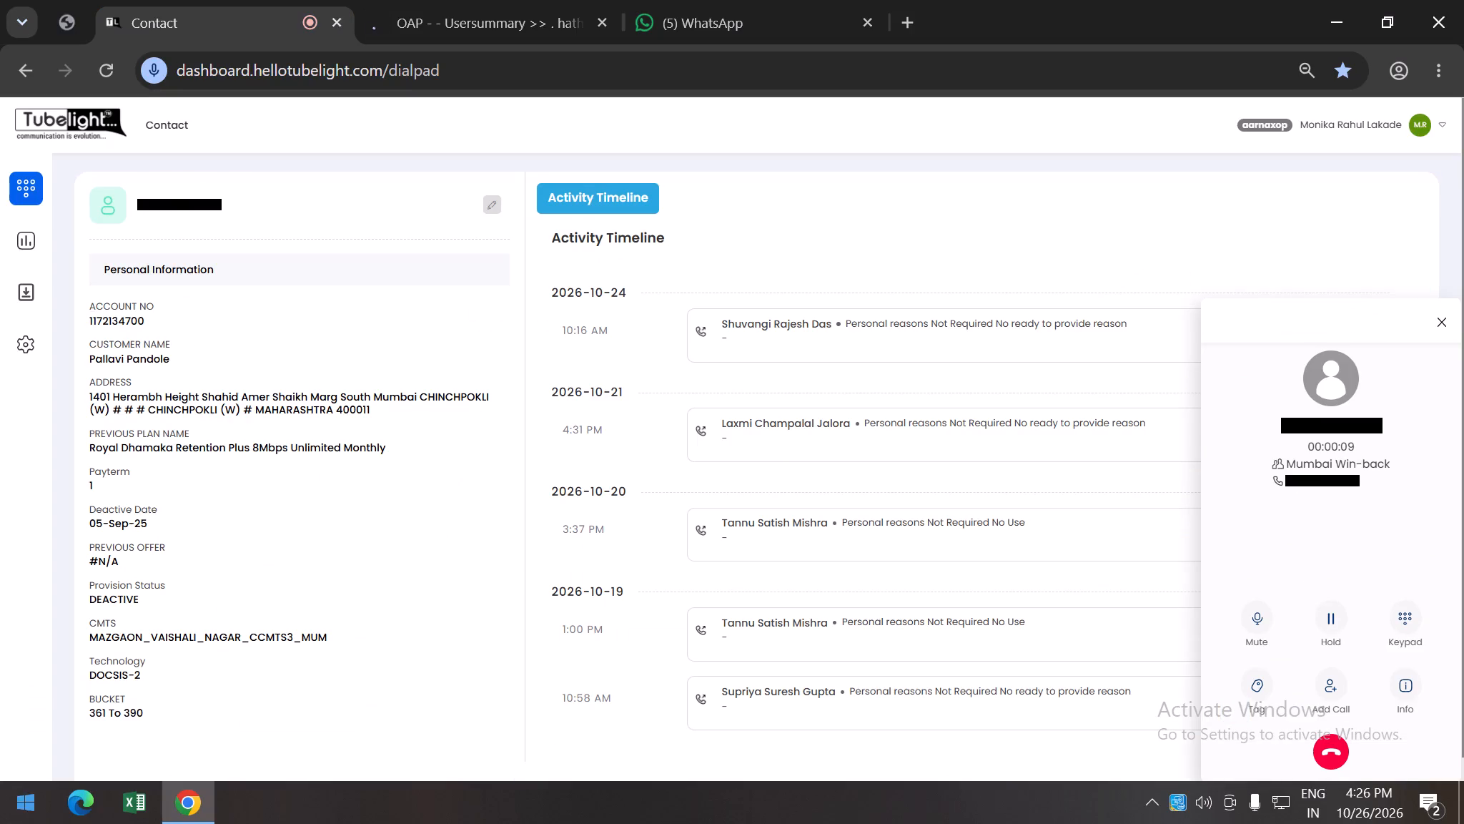
pyautogui.click(1323, 752)
# Tag the ended Mumbai Win-back call with the review Personal reasons and reopen the review options.
pyautogui.click(1276, 552)
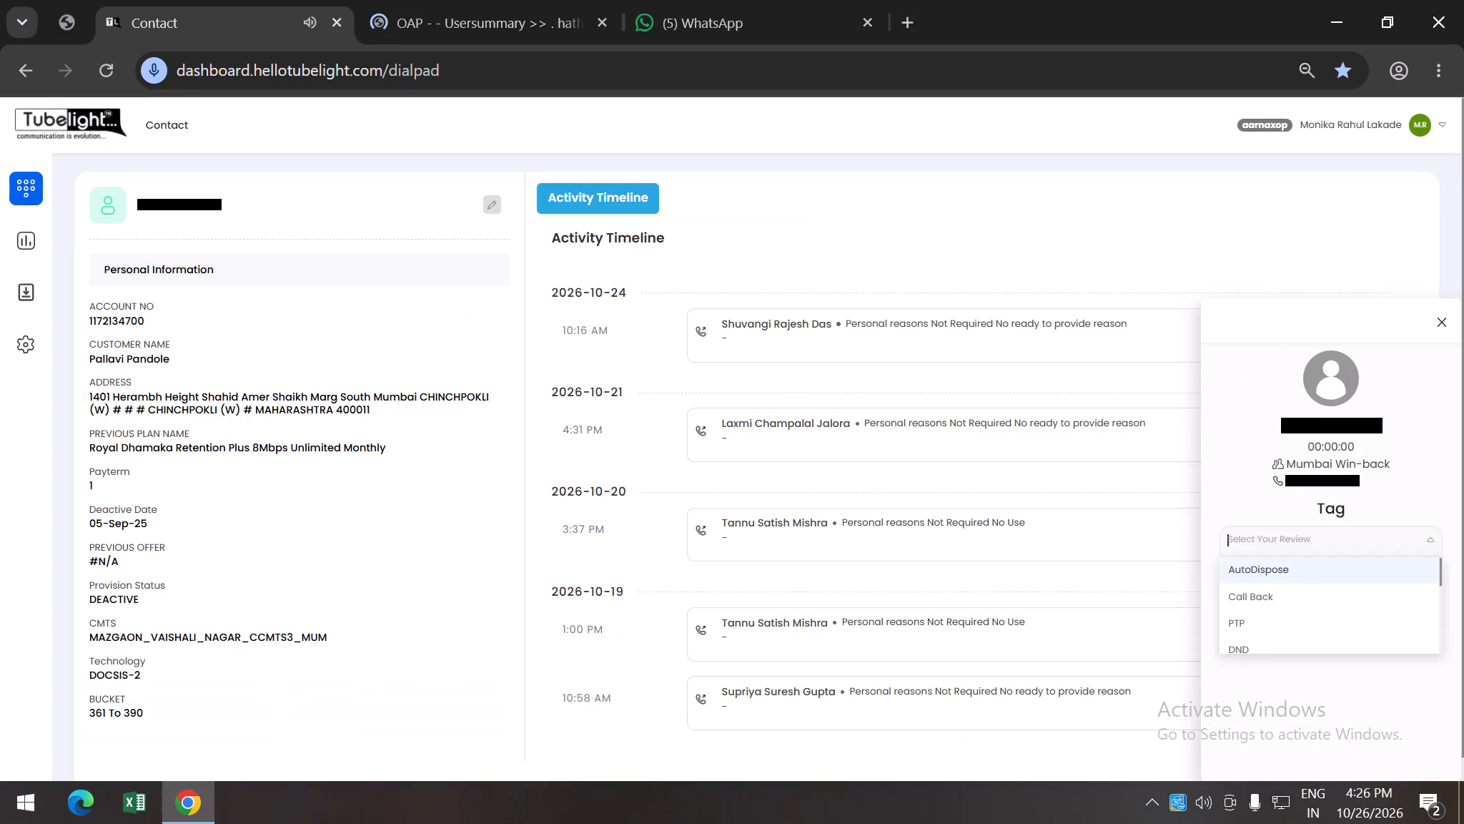
pyautogui.scroll(-1, 1273, 617)
pyautogui.click(1273, 604)
pyautogui.click(1349, 523)
pyautogui.click(1345, 559)
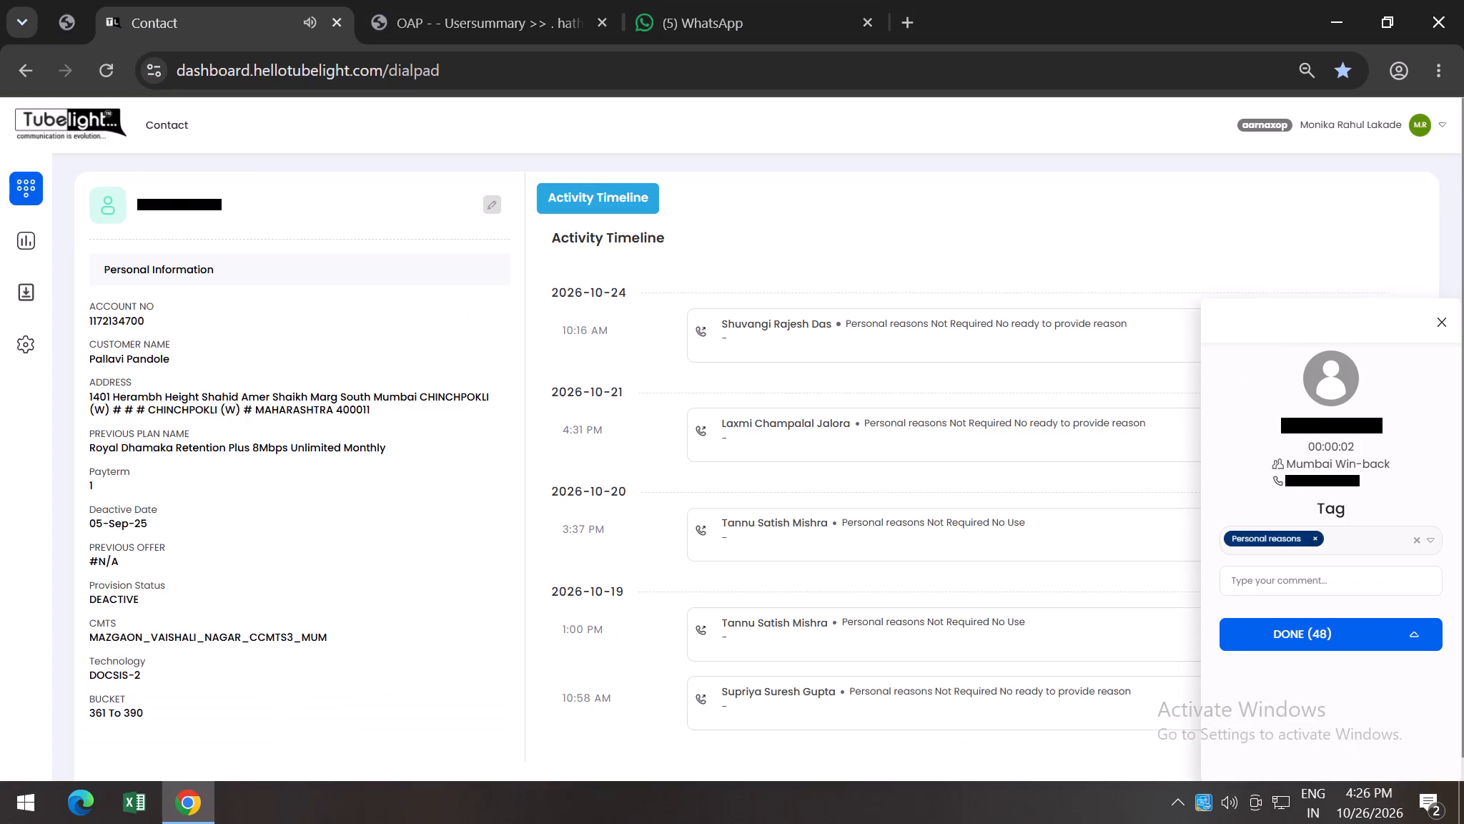
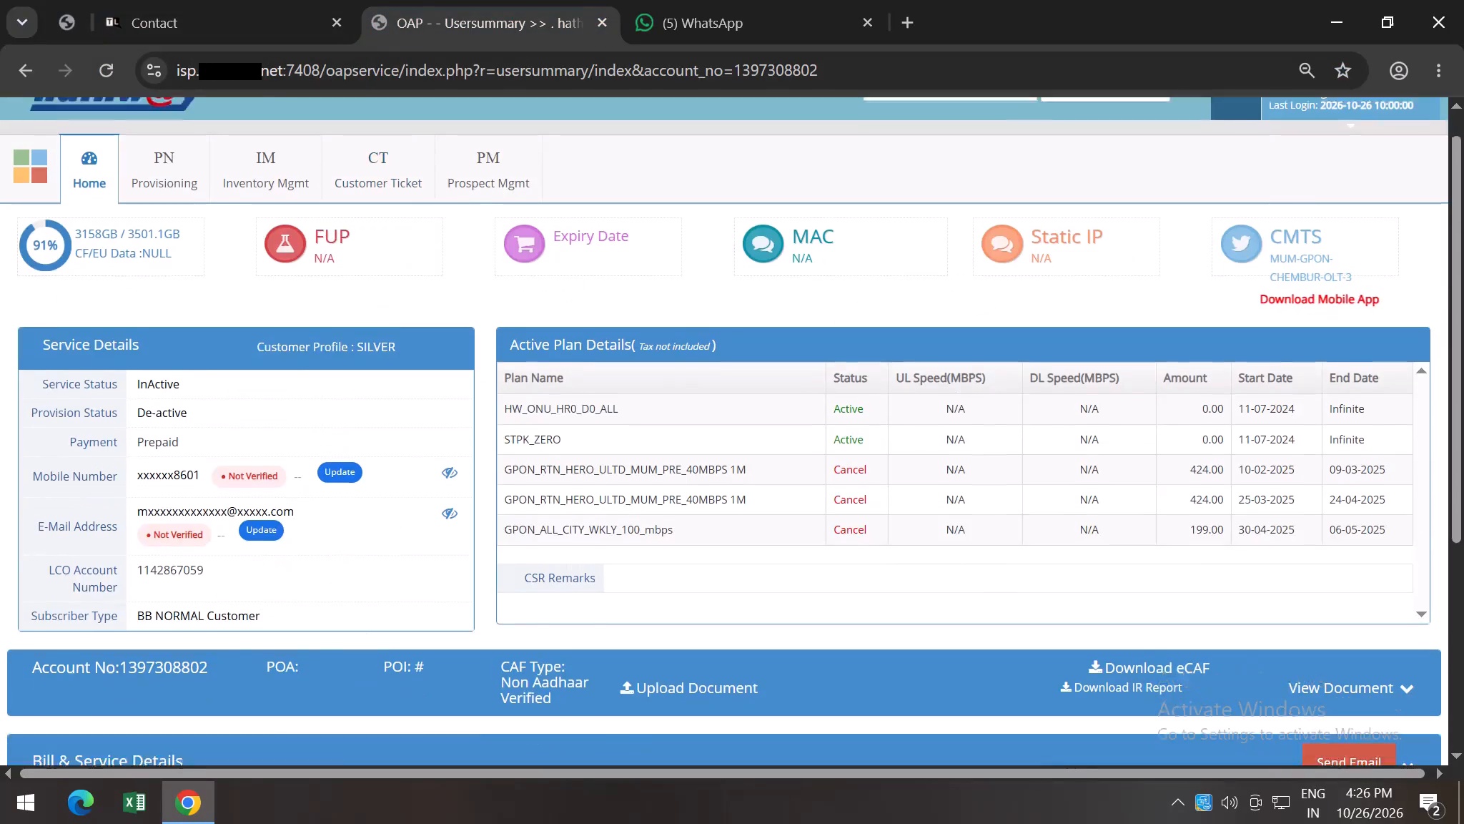
# Switch from the customer's account summary in Hathway OAP back to the Tubelight dialpad with the Mumbai Win-back calls.
pyautogui.click(287, 0)
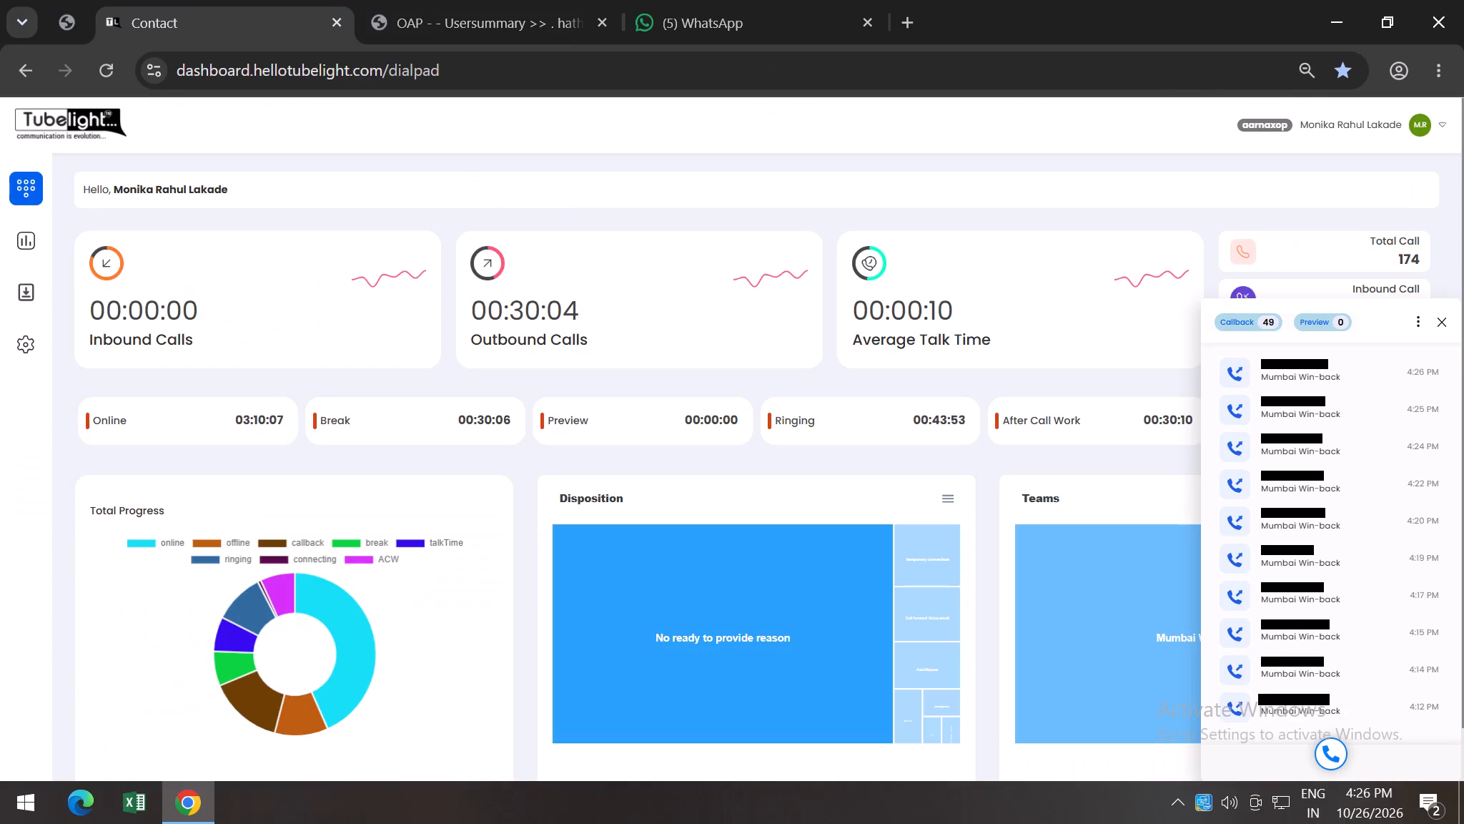
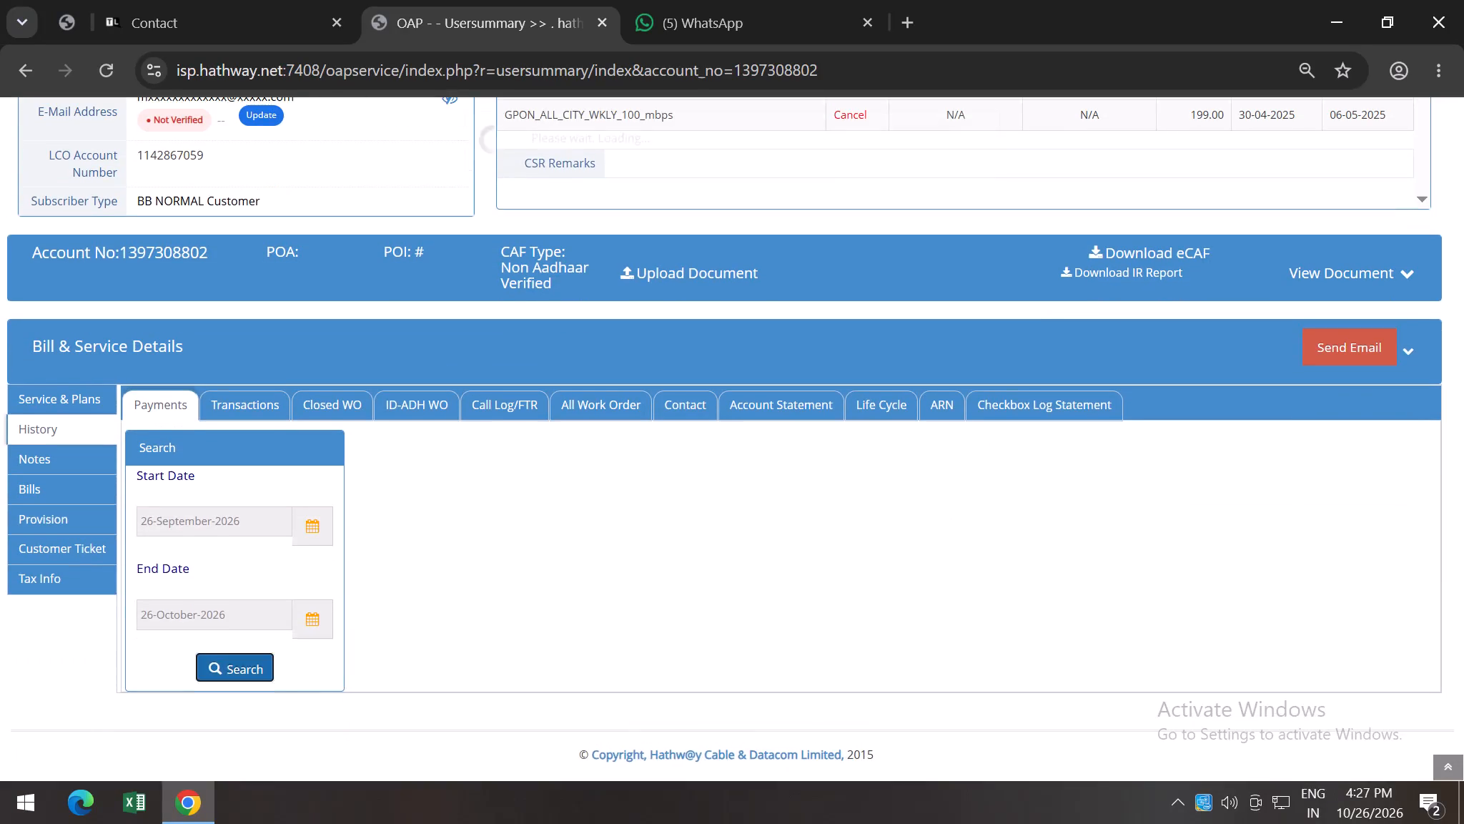
# Search the customer's payment history with the start date set to 23-June-2020 and examine the payment list.
pyautogui.click(963, 236)
pyautogui.click(310, 533)
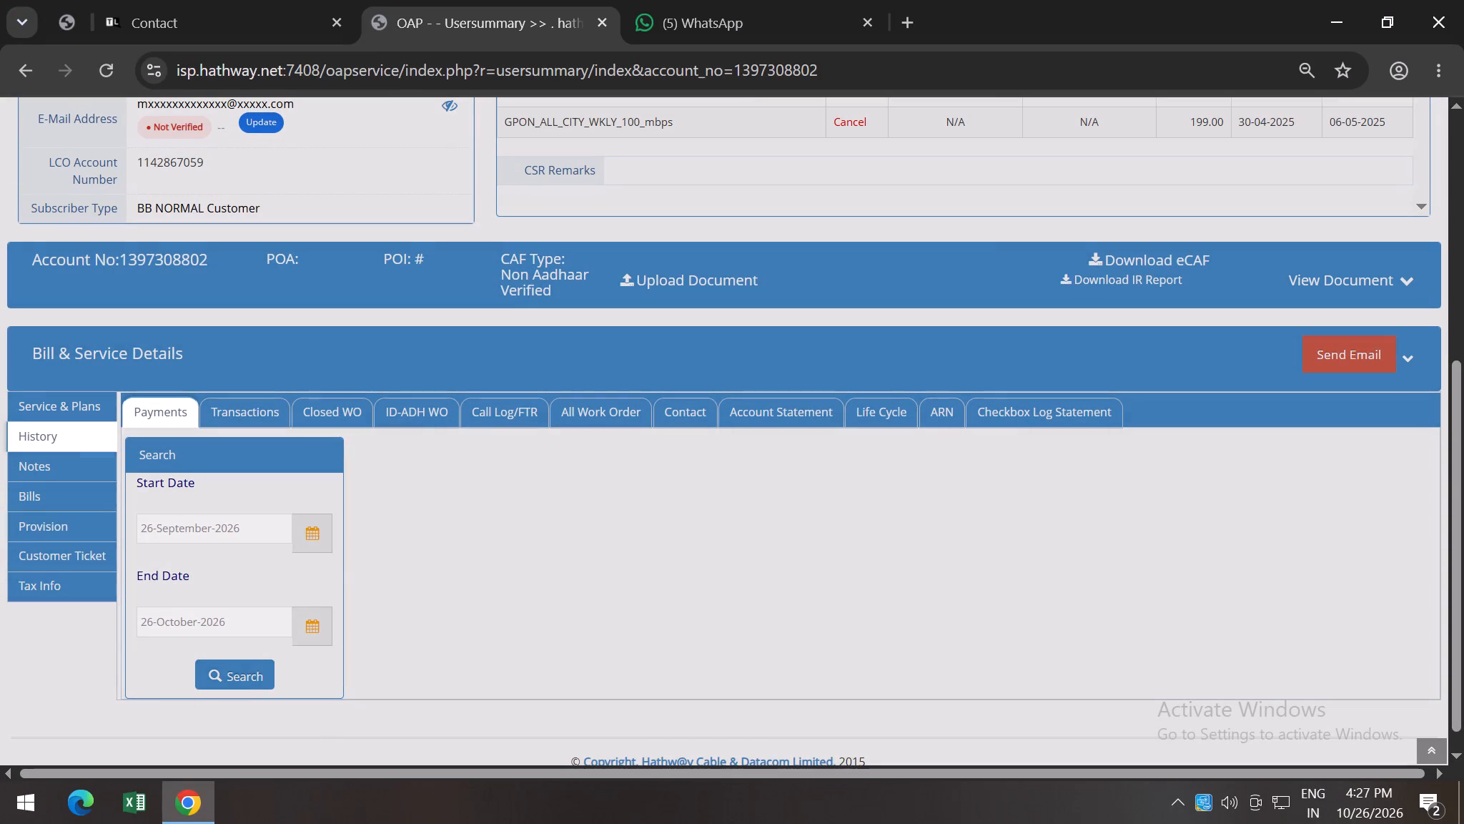
pyautogui.doubleClick(206, 536)
pyautogui.click(206, 576)
pyautogui.click(197, 631)
pyautogui.click(208, 663)
pyautogui.click(211, 676)
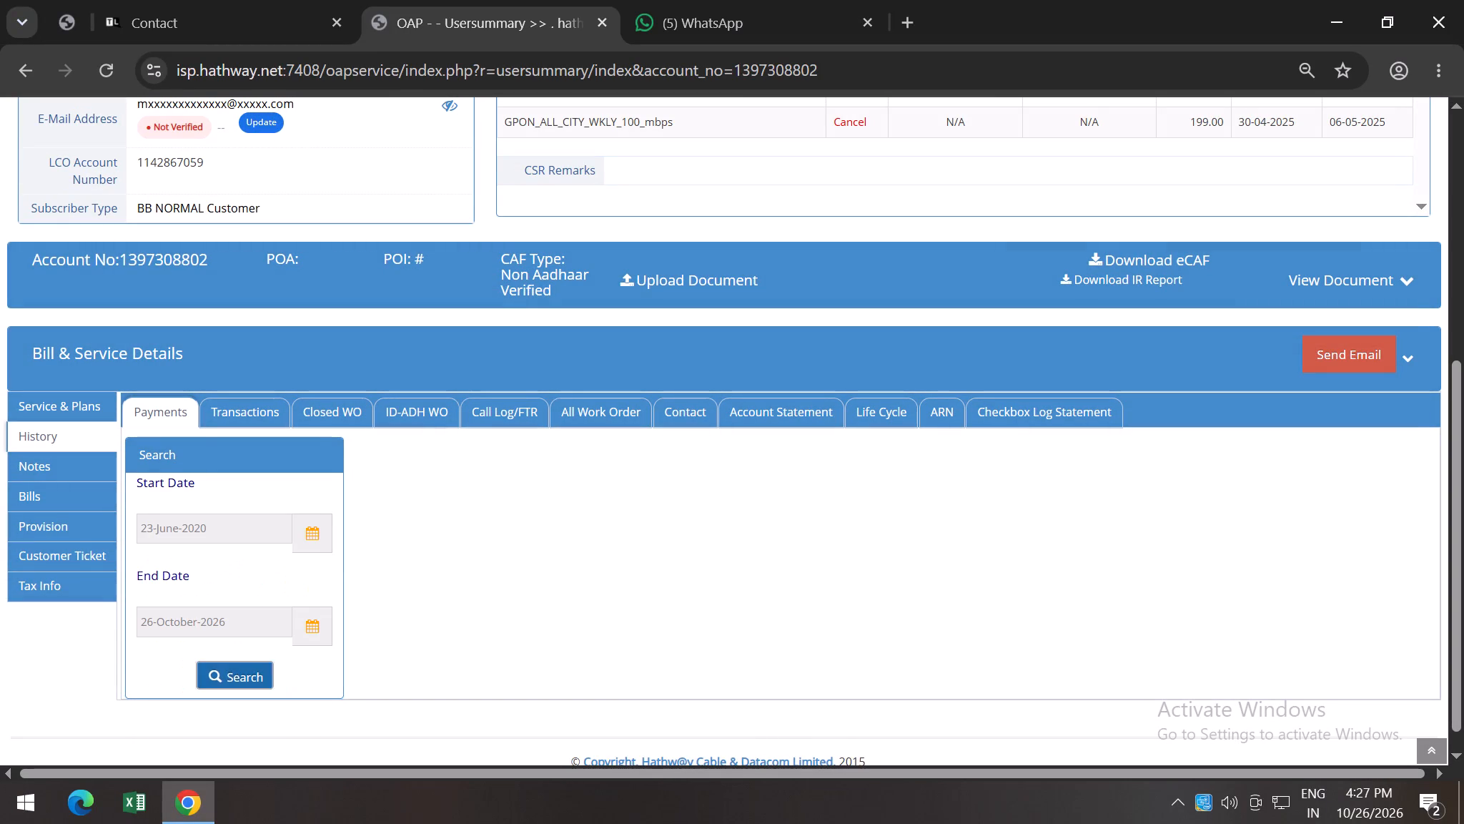
pyautogui.scroll(-10, 597, 600)
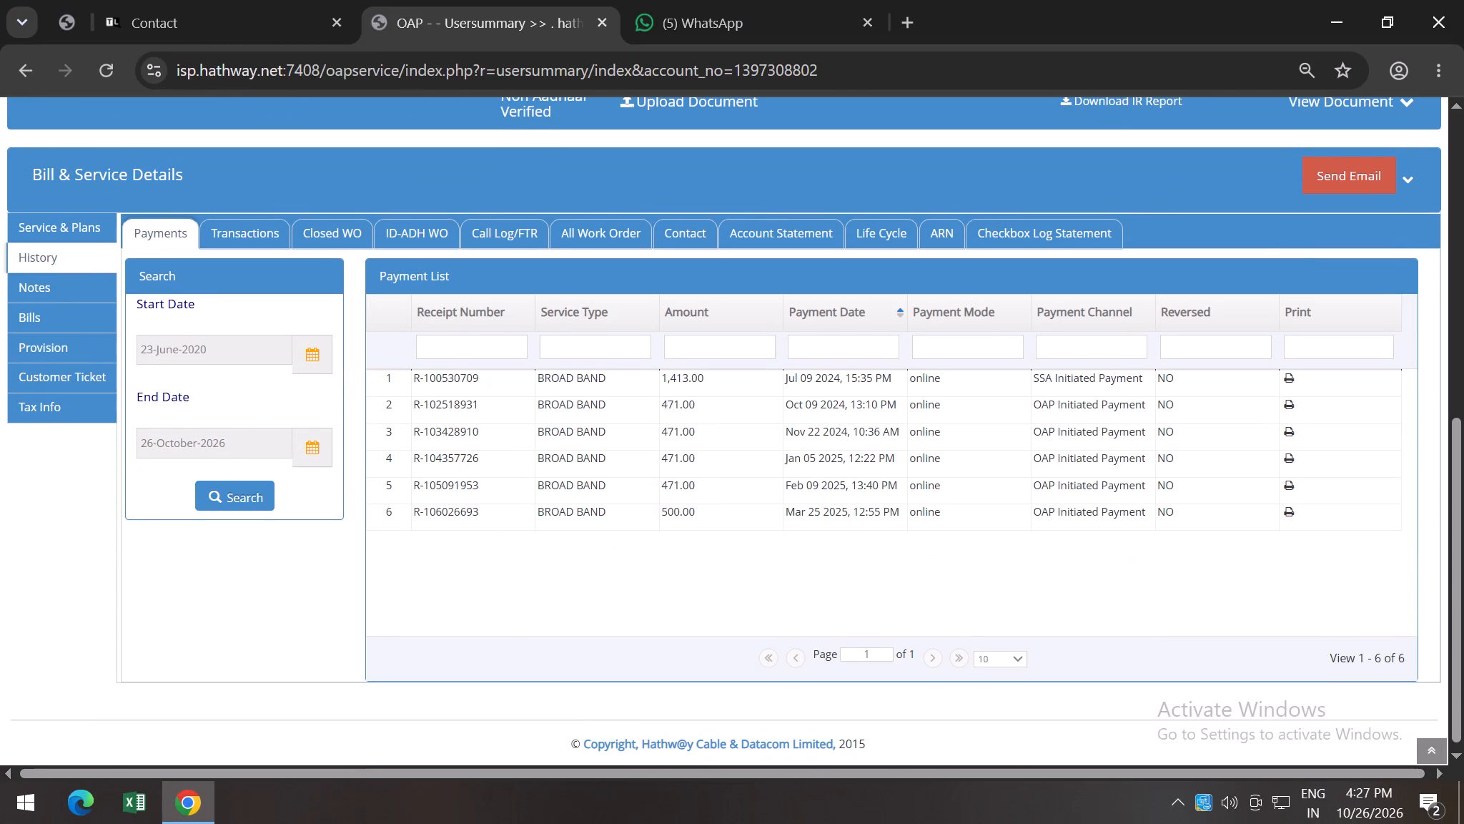
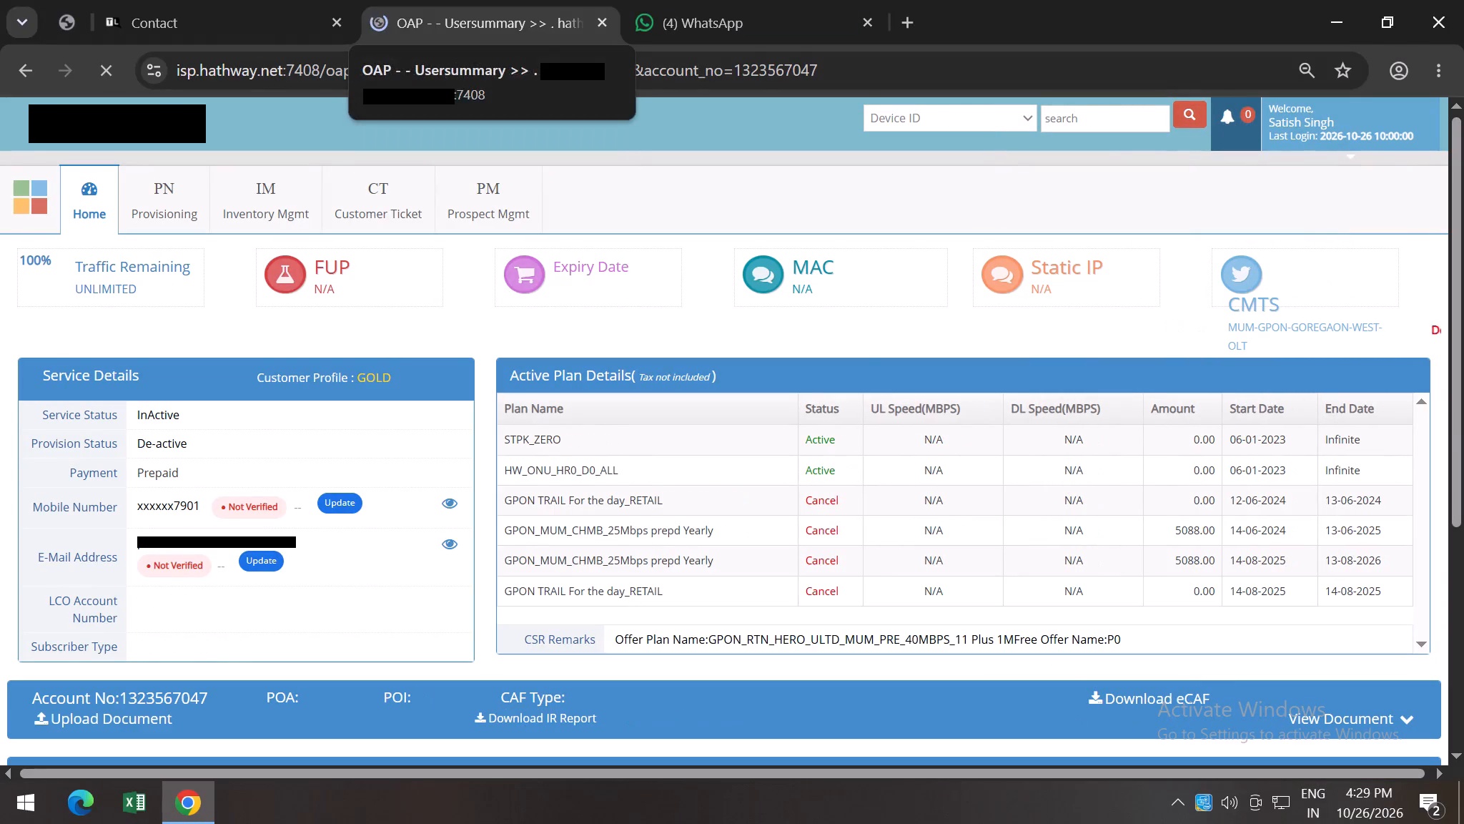
# Reveal the customer's masked mobile number and e-mail address in the service details.
pyautogui.click(450, 505)
pyautogui.doubleClick(452, 550)
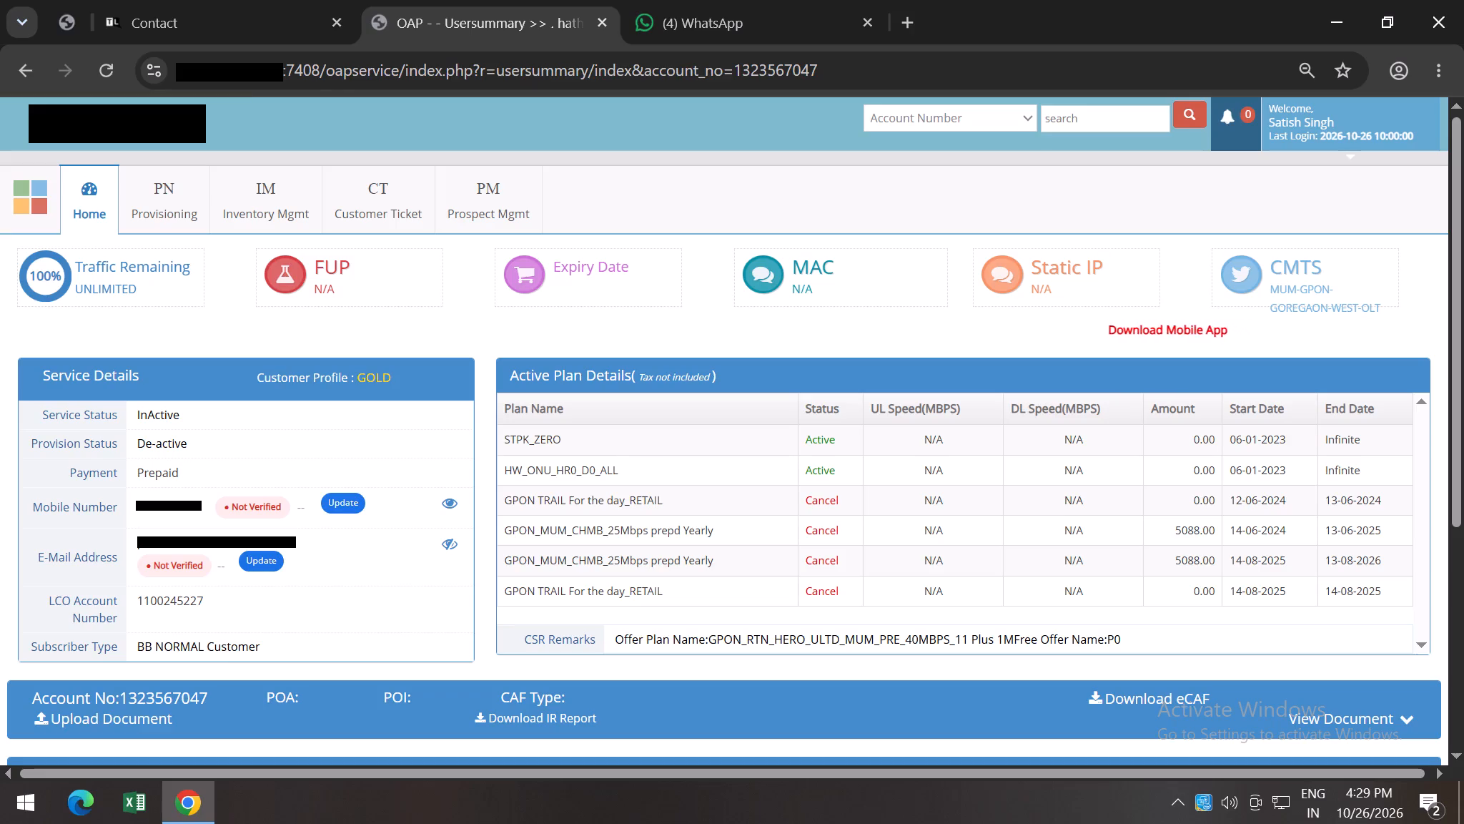
pyautogui.click(450, 547)
# Search the account's payment history with a start date of 23-June-2020 and check the last entries of the payment list.
pyautogui.scroll(-2, 144, 656)
pyautogui.click(84, 645)
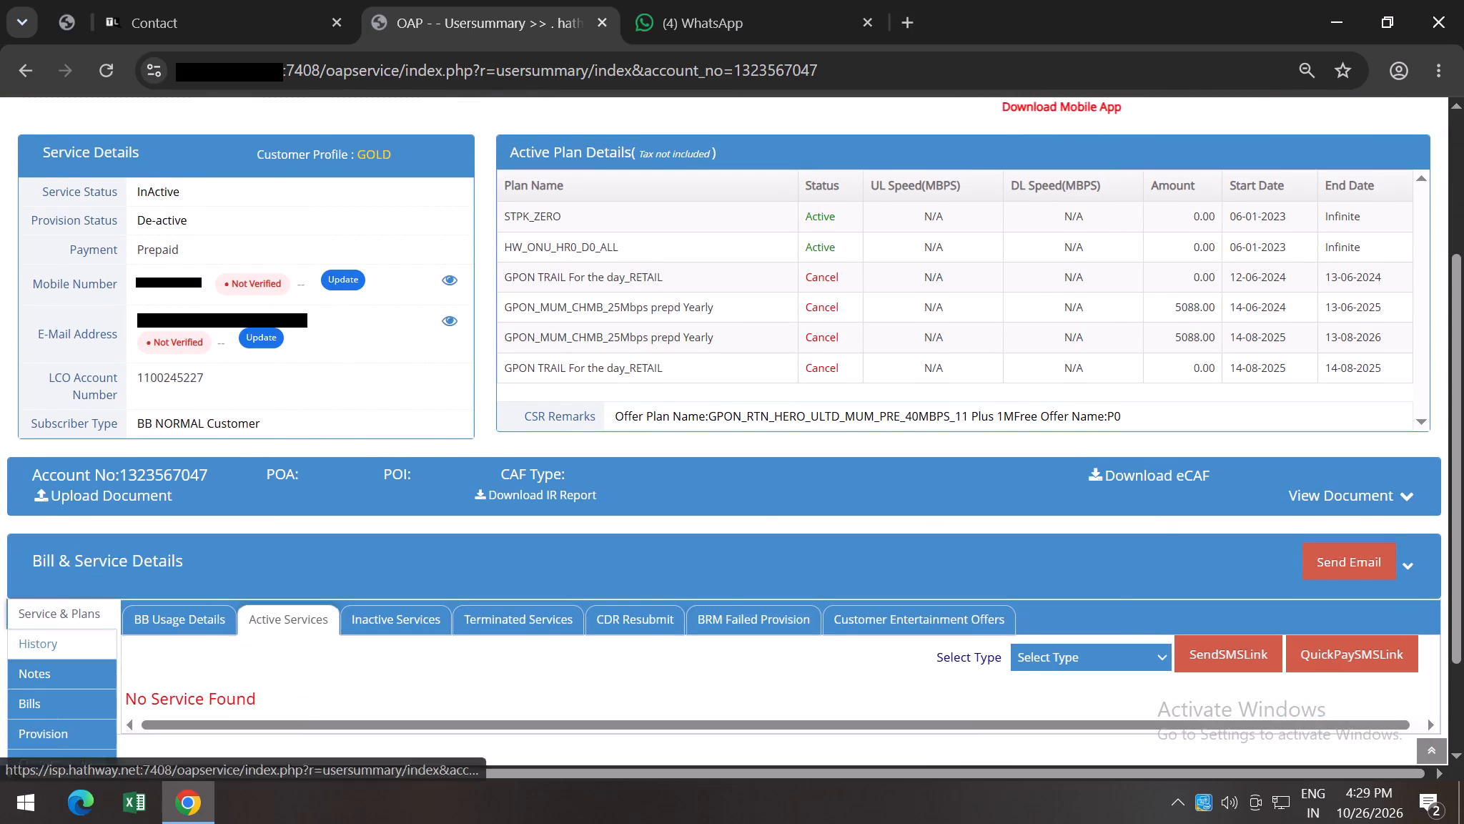
pyautogui.scroll(-4, 152, 727)
pyautogui.click(309, 510)
pyautogui.doubleClick(222, 509)
pyautogui.click(207, 563)
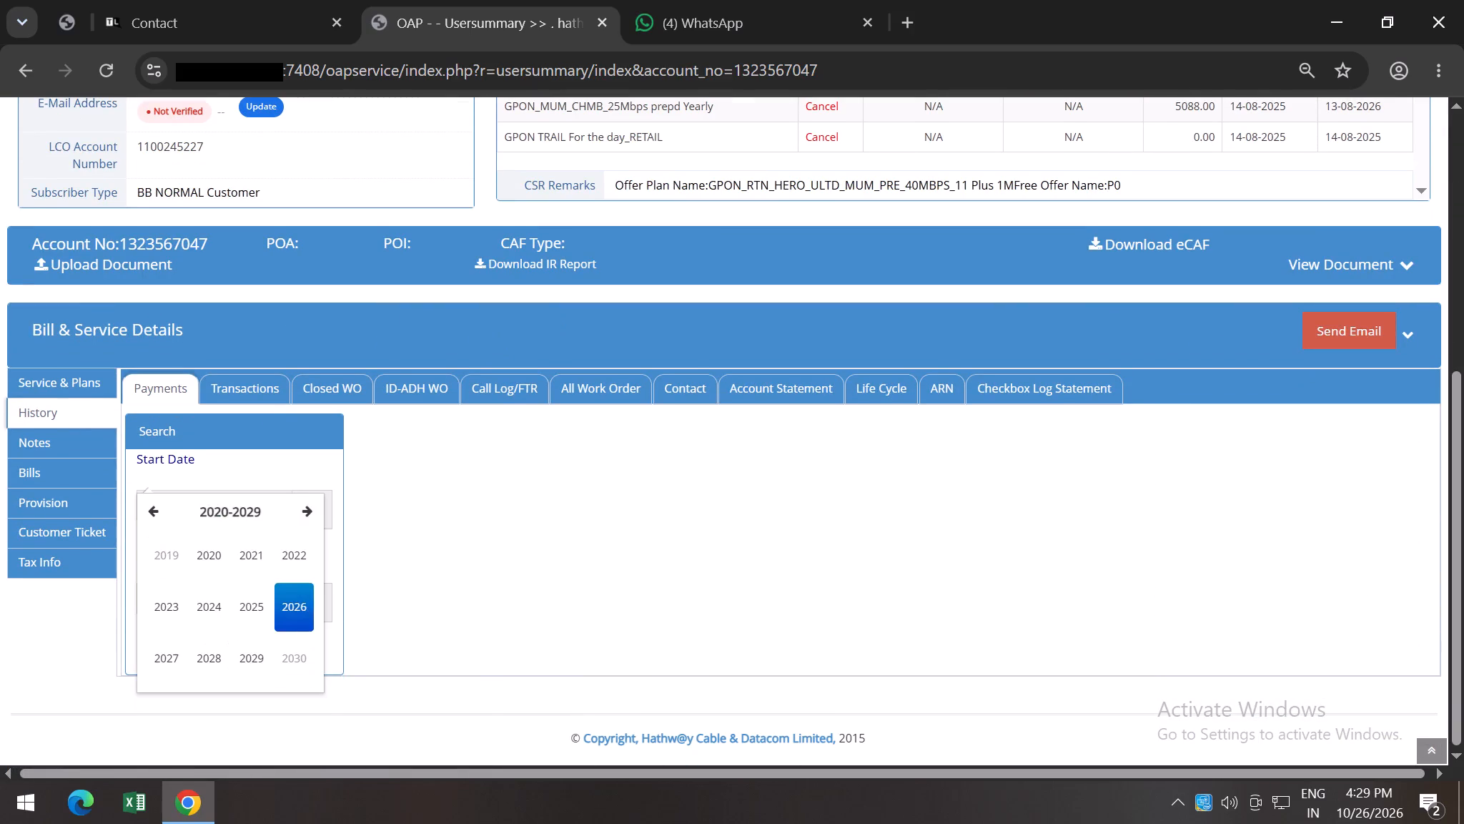
pyautogui.click(205, 608)
pyautogui.doubleClick(207, 646)
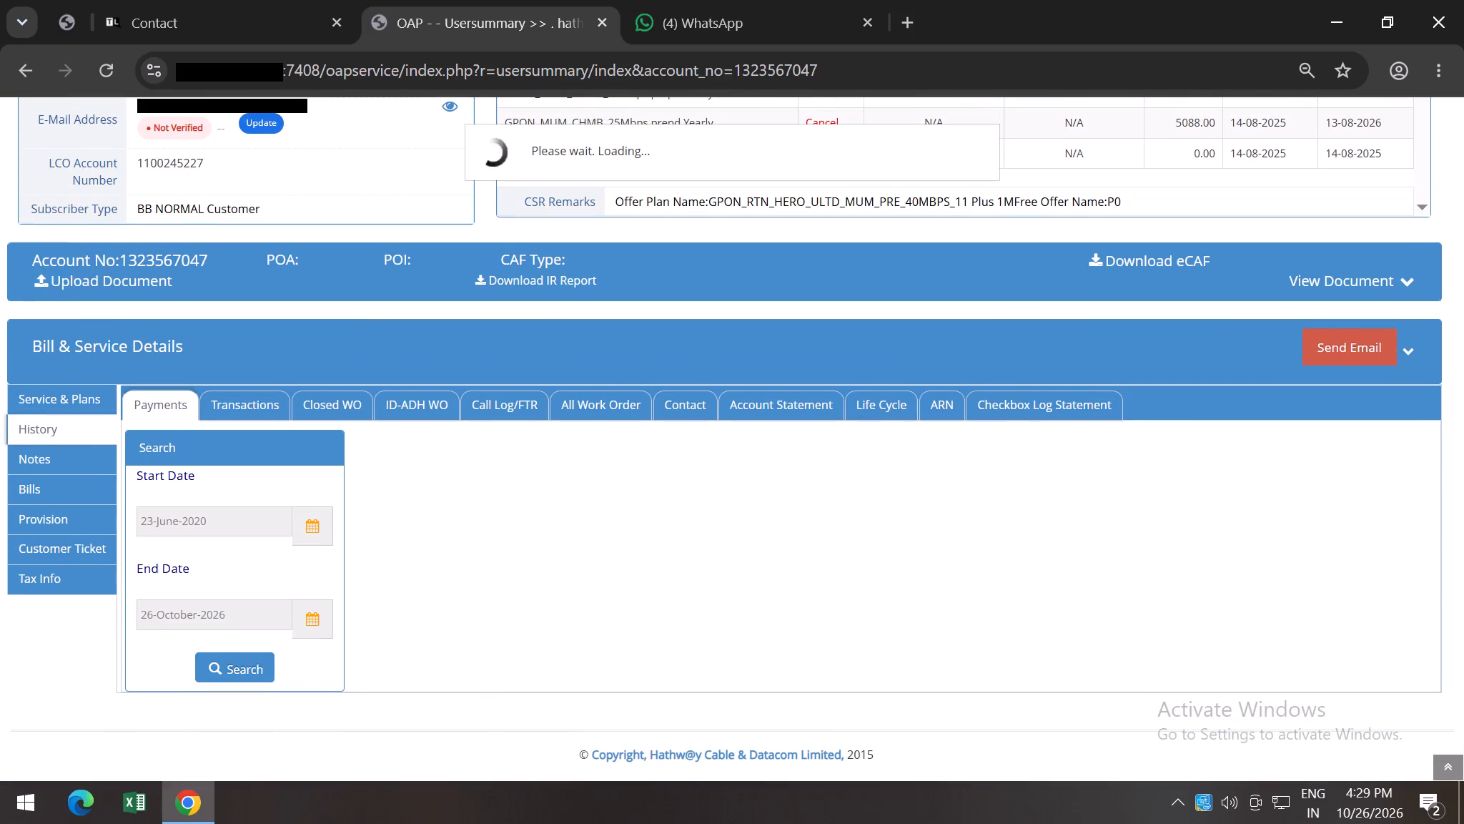
pyautogui.scroll(-10, 382, 643)
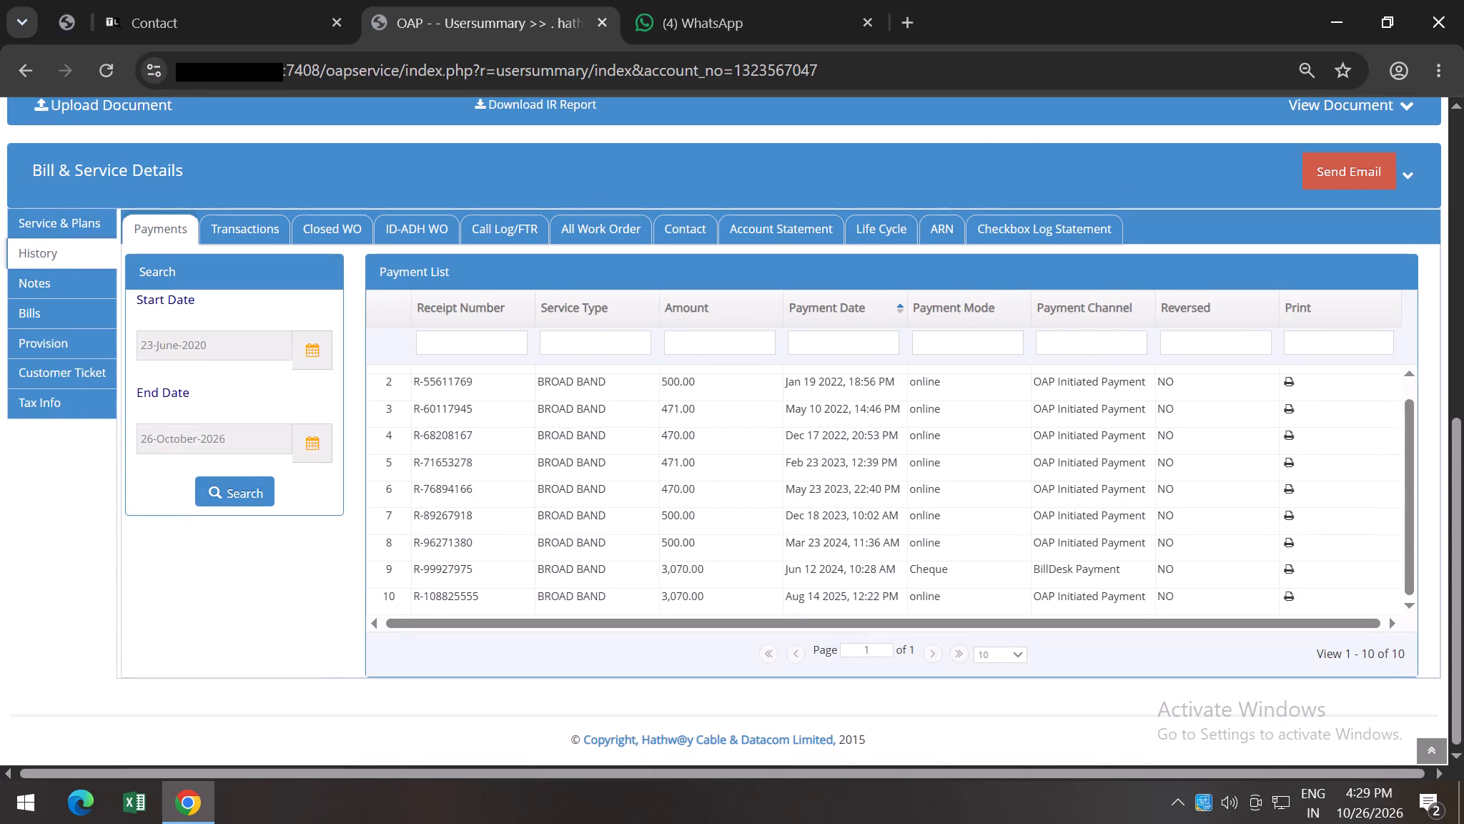
pyautogui.doubleClick(959, 647)
pyautogui.scroll(-5, 709, 514)
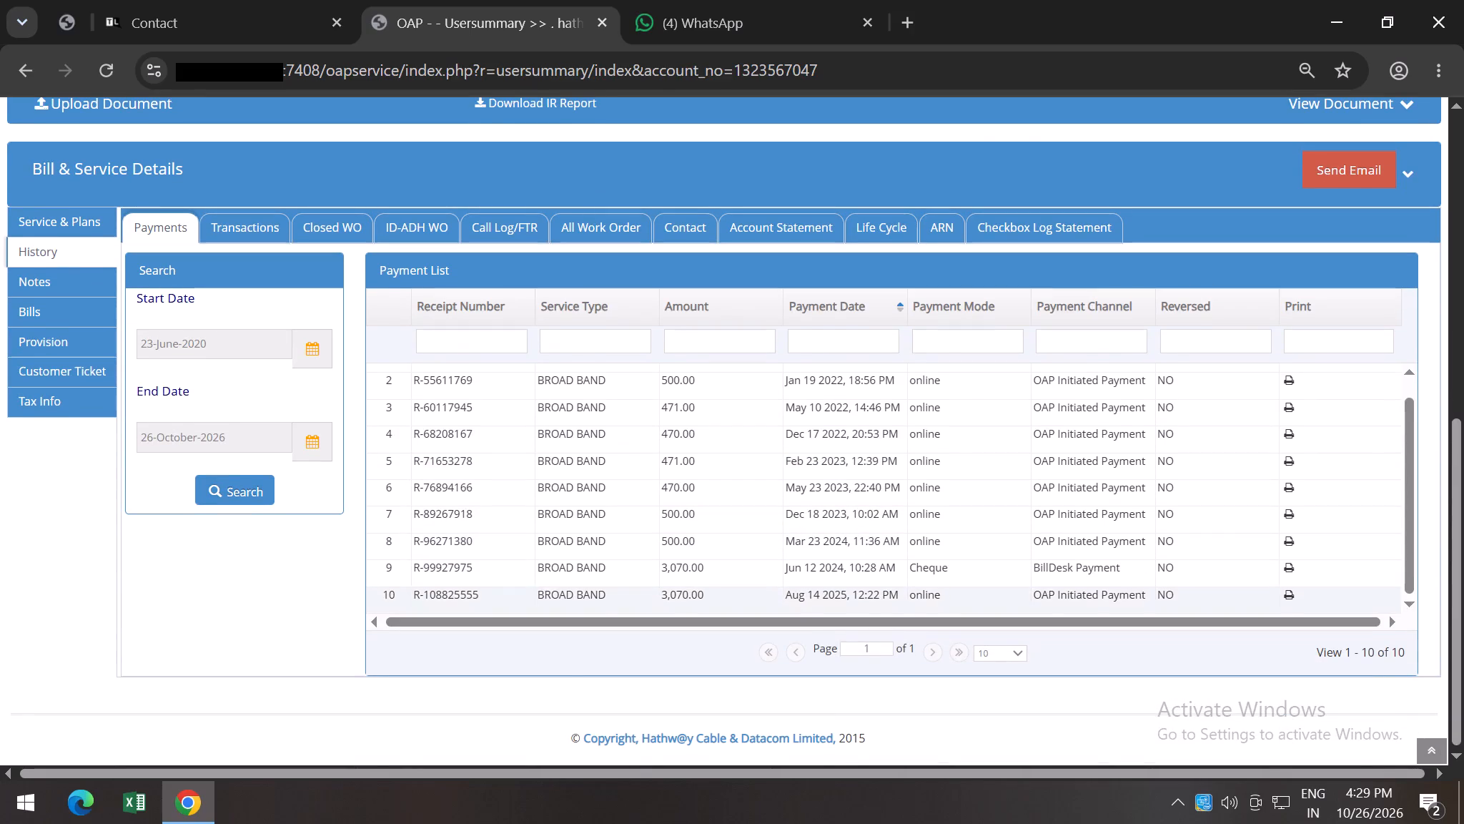
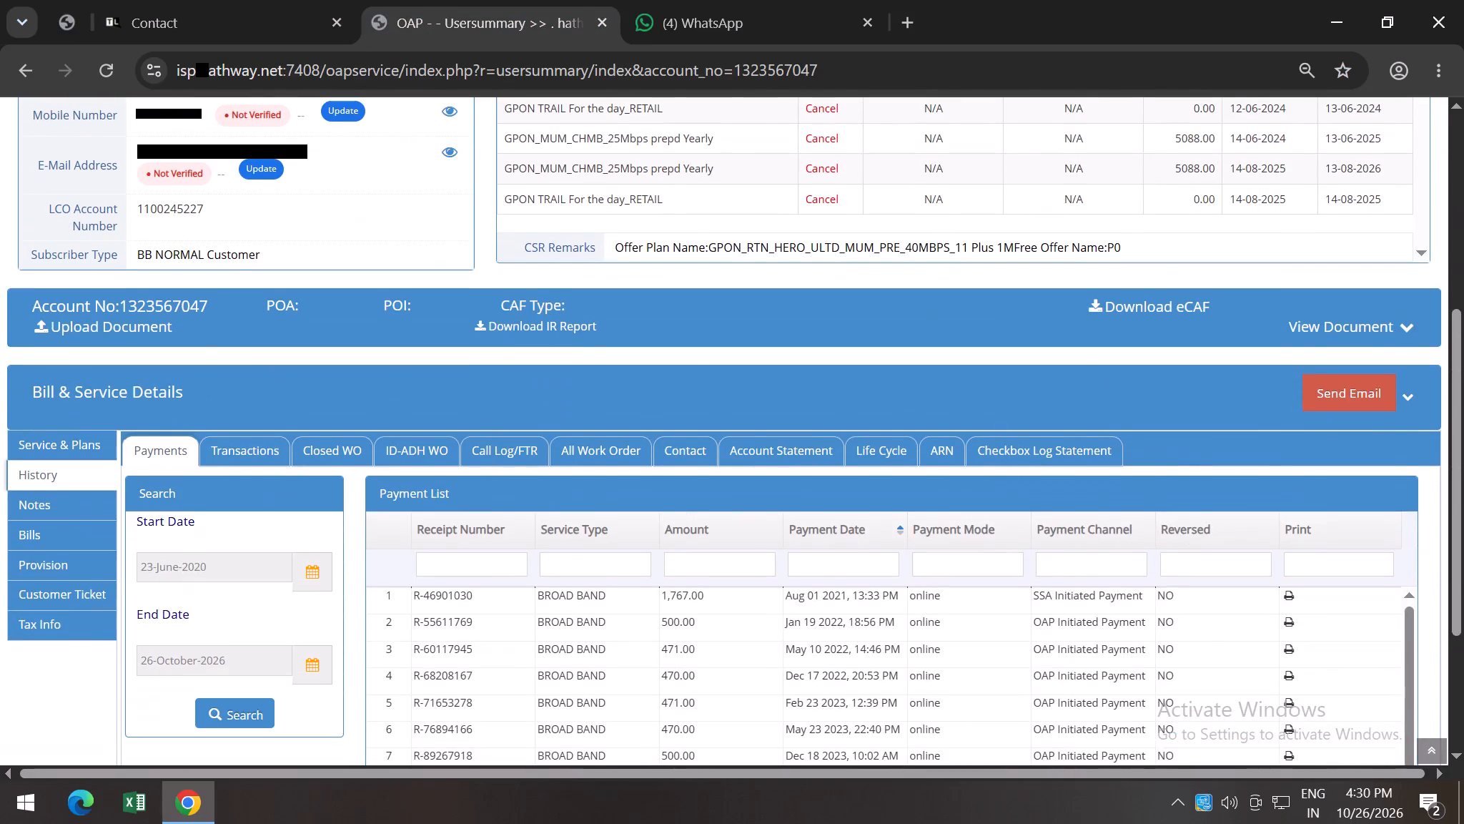
# Review the subscriber's payment history through the latest entries, and return to the service and plan details.
pyautogui.scroll(-4, 257, 710)
pyautogui.scroll(-2, 894, 590)
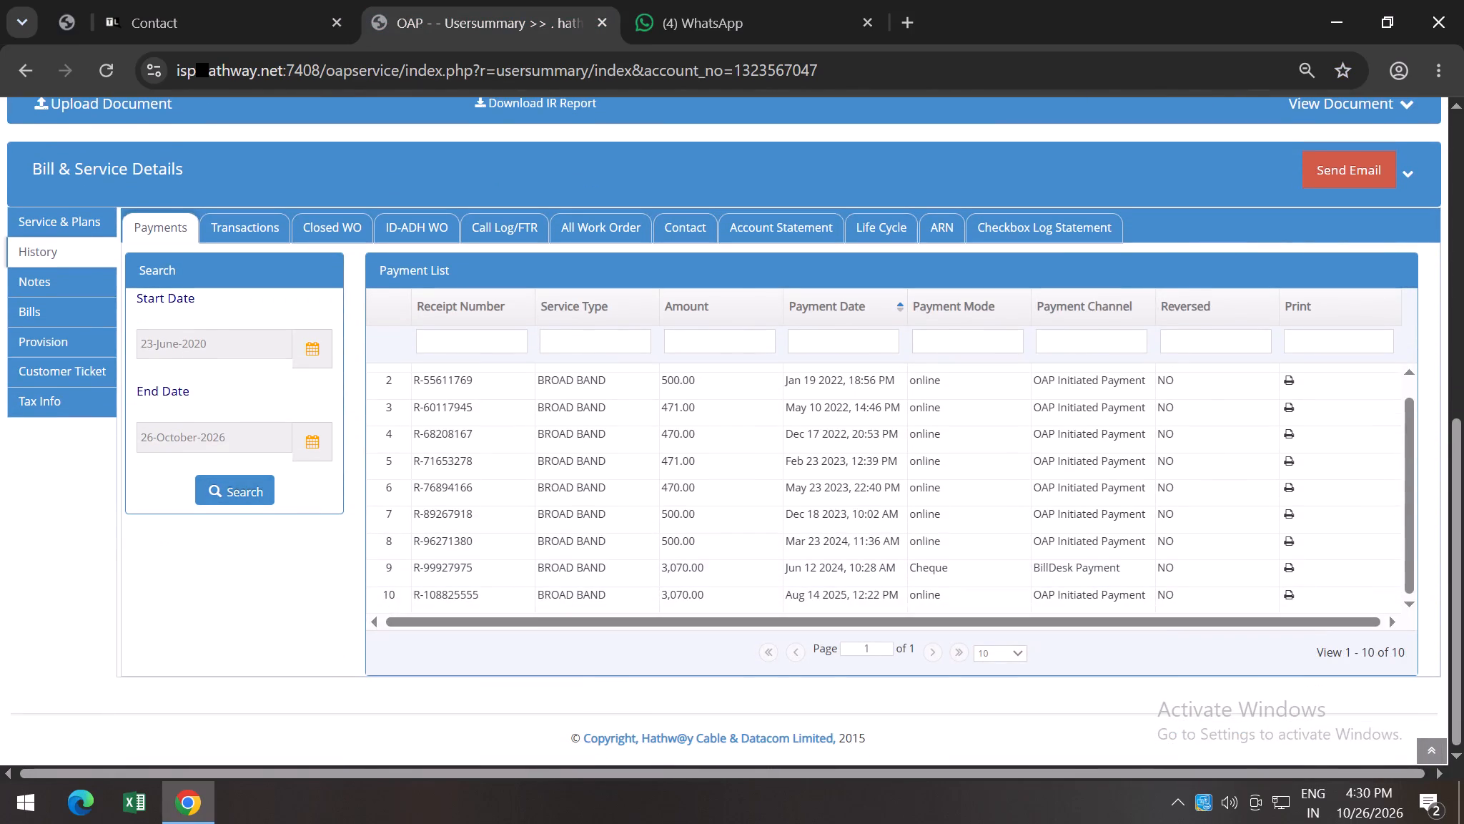
pyautogui.doubleClick(964, 643)
pyautogui.scroll(-4, 886, 589)
pyautogui.scroll(8, 477, 447)
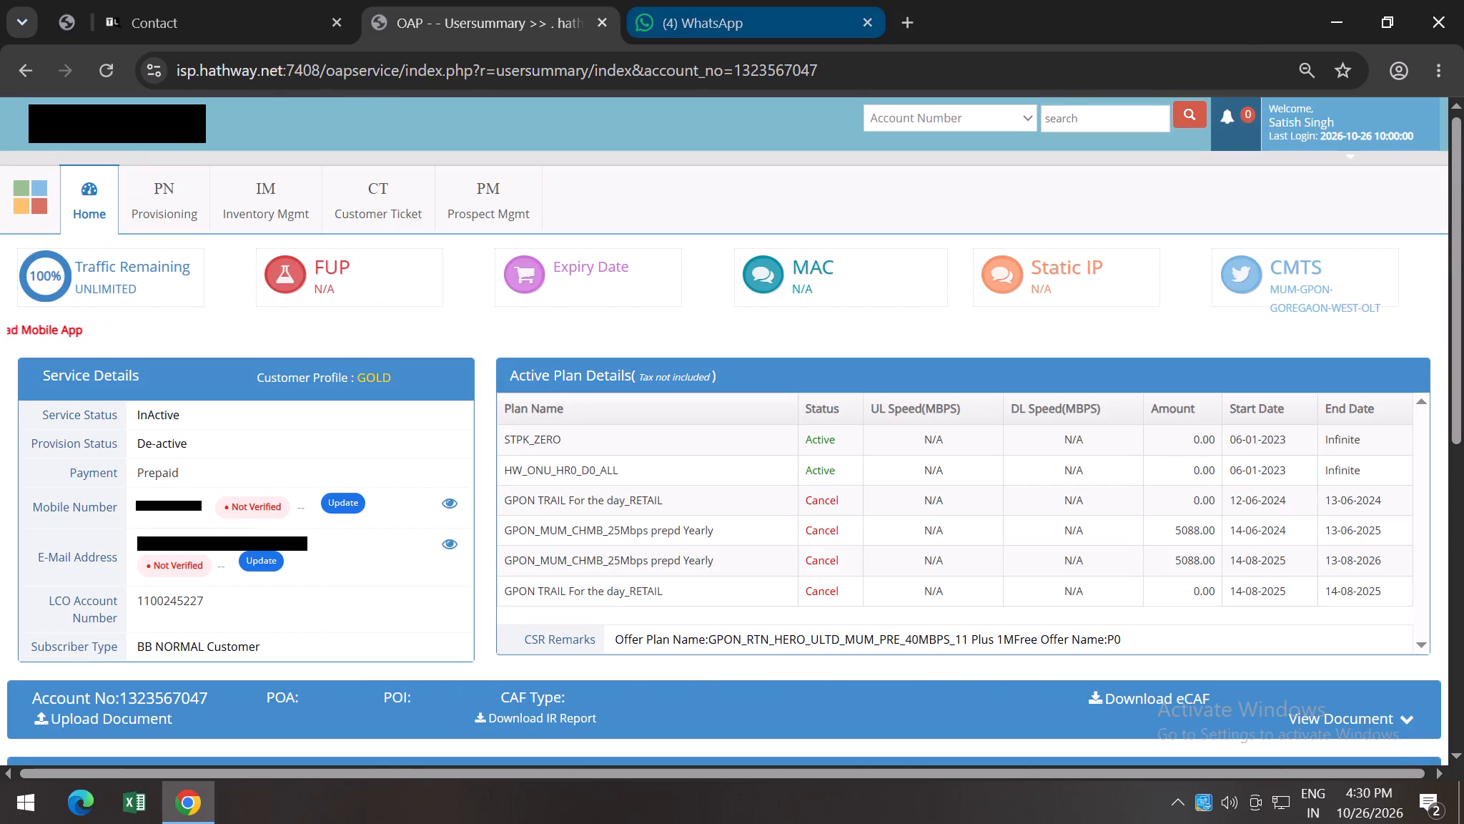
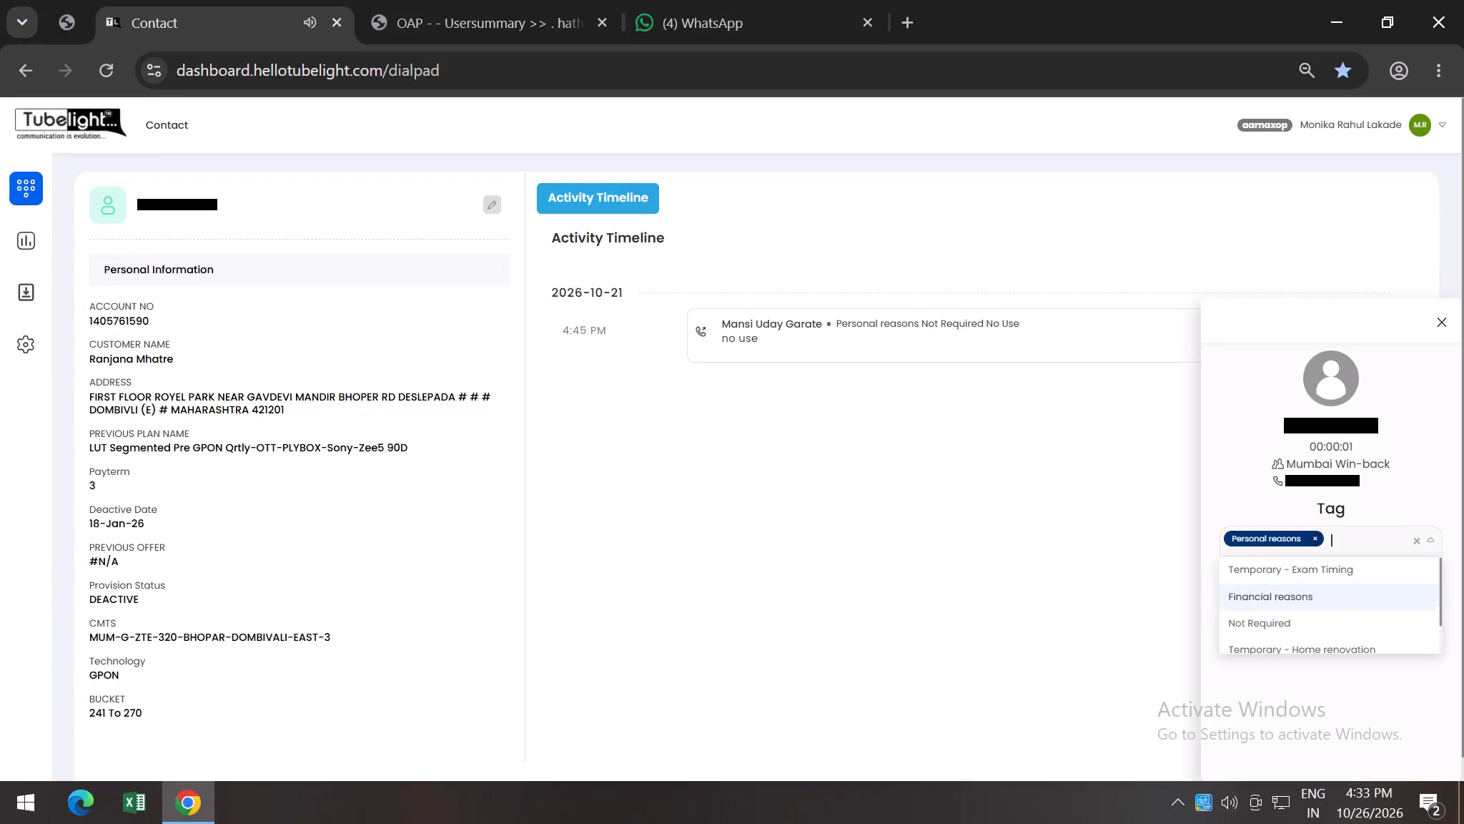
# Add the tags Not Required and No ready to provide reason to the ended Mumbai Win-back call already tagged Personal reasons.
pyautogui.click(1295, 630)
pyautogui.moveTo(1344, 549); pyautogui.dragTo(1340, 573)
pyautogui.click(1330, 619)
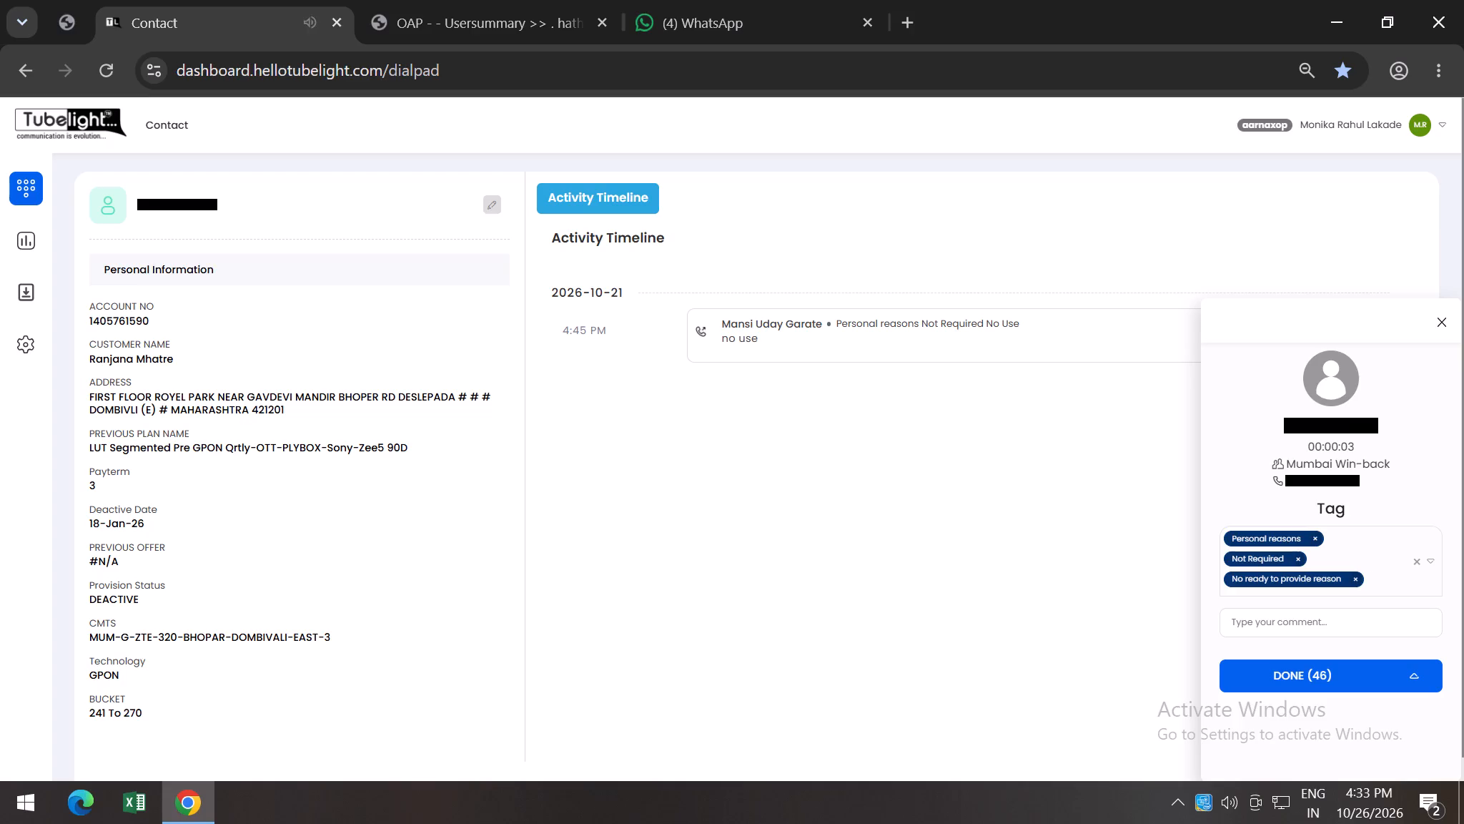
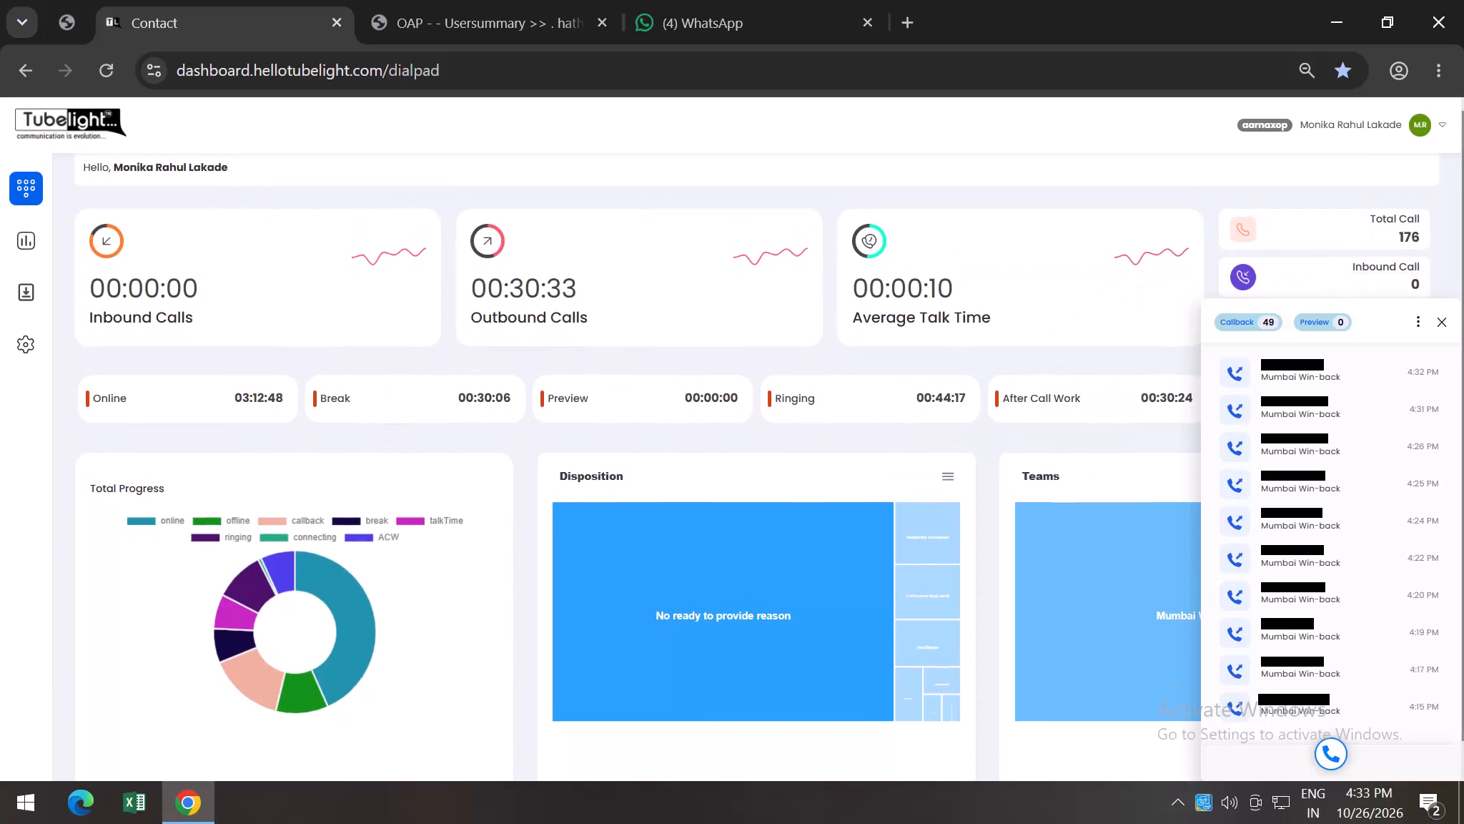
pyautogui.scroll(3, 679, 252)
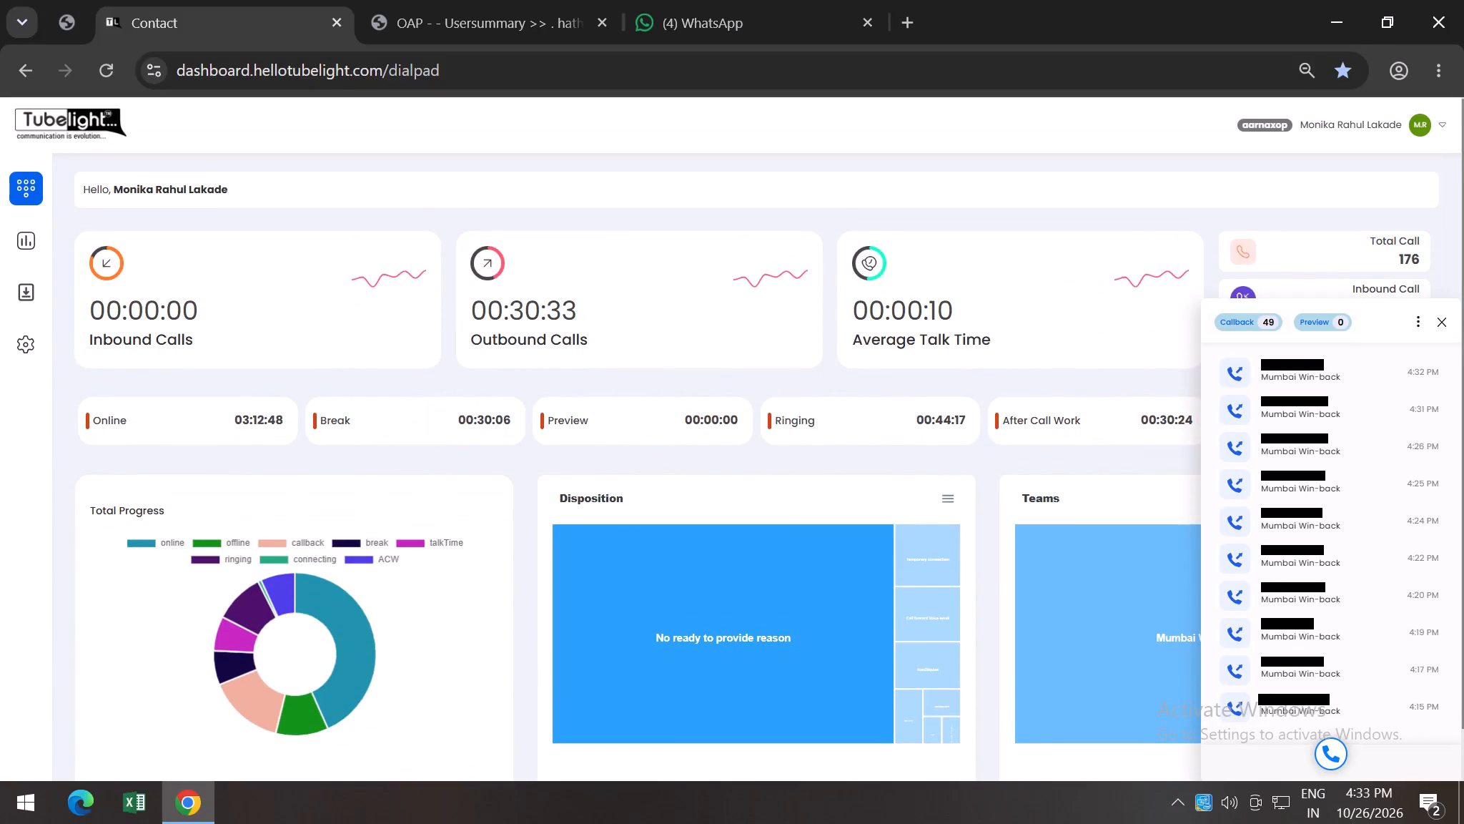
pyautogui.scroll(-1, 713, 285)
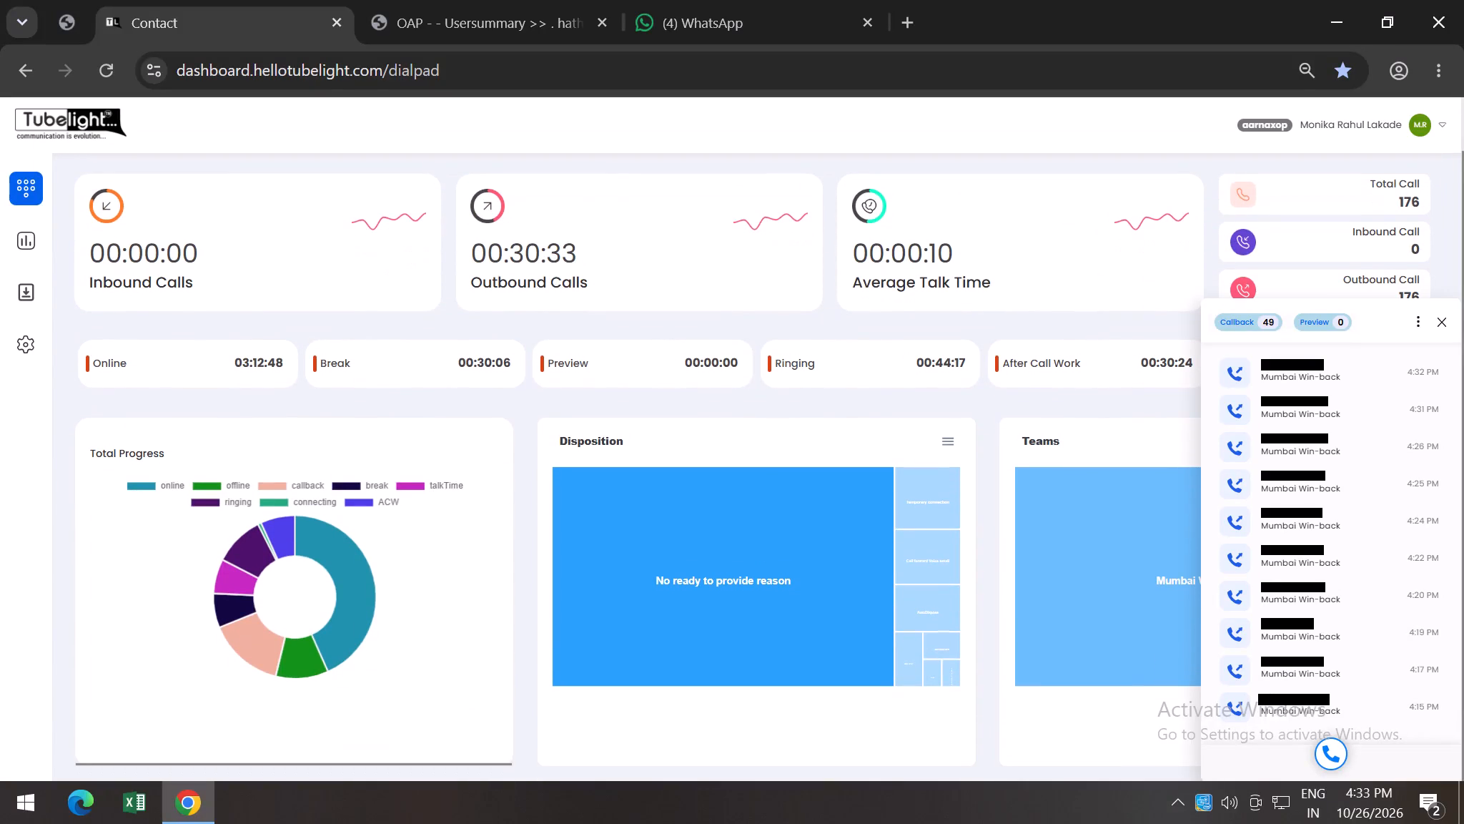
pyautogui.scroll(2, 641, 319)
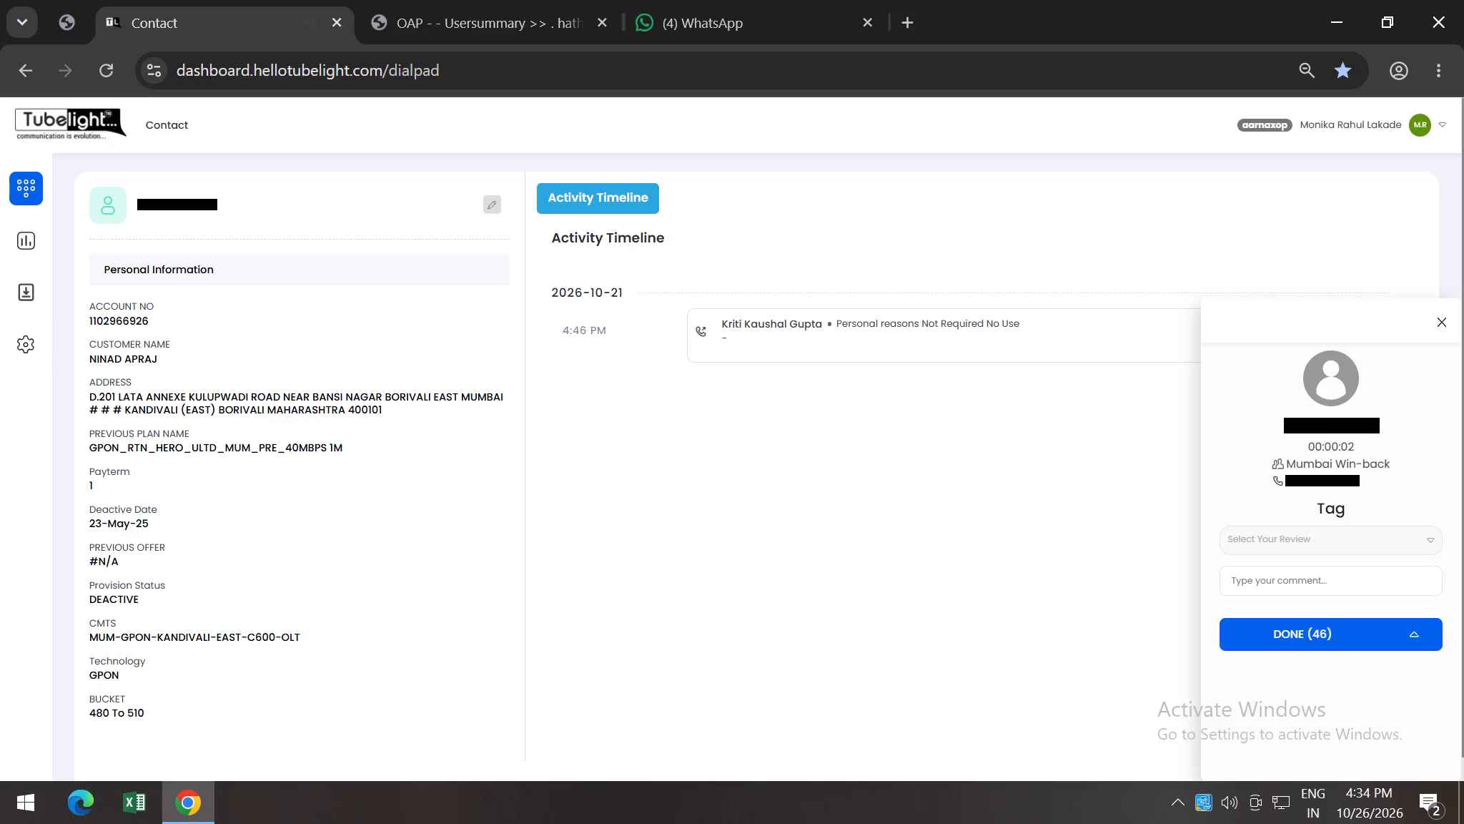
# Tag the ended Mumbai Win-back call with the reviews Personal reasons and Not Required, and open the remaining reason choices.
pyautogui.click(1297, 544)
pyautogui.scroll(-1, 1257, 641)
pyautogui.click(1310, 607)
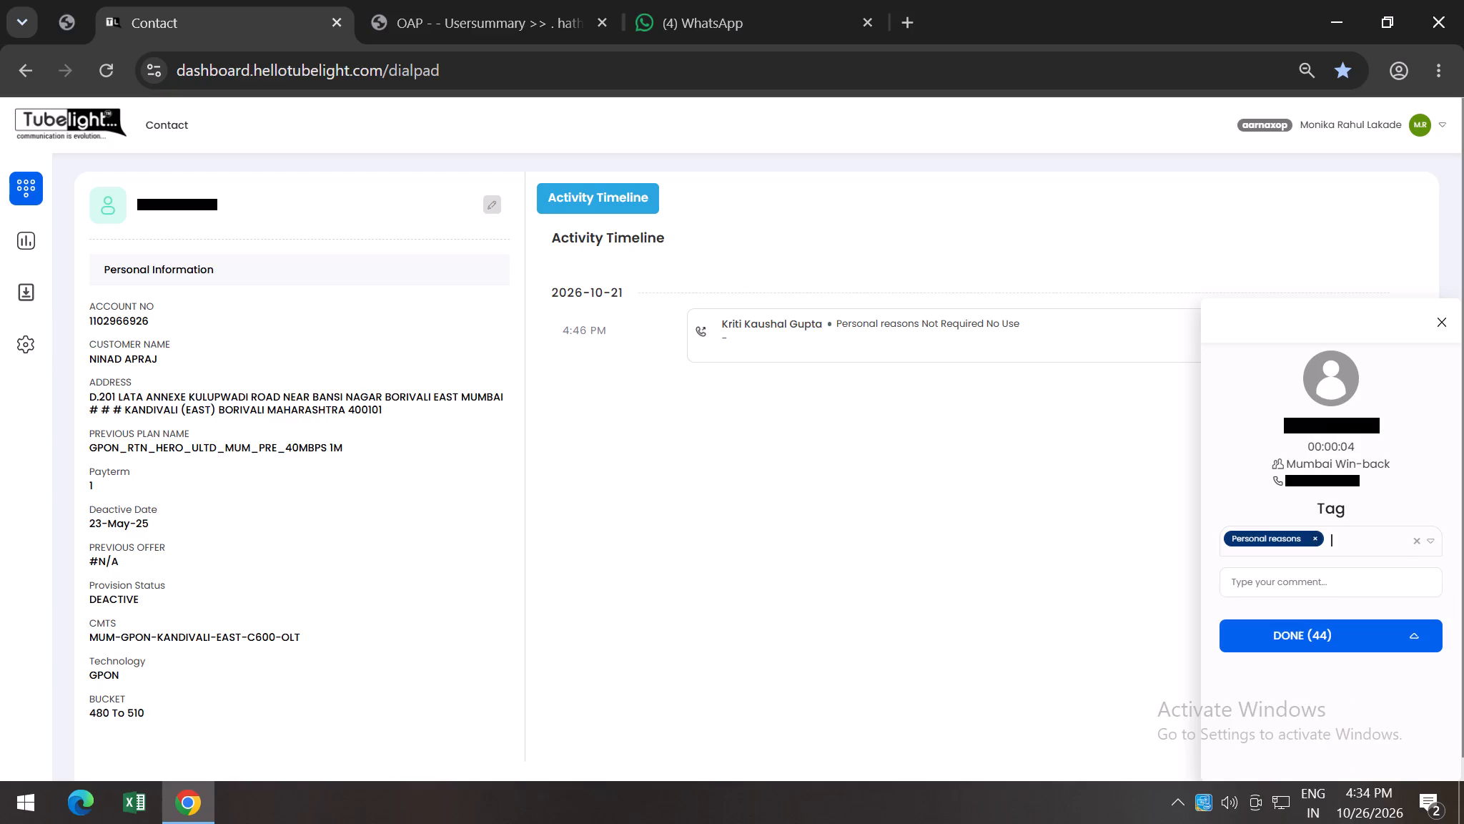
pyautogui.click(1347, 520)
pyautogui.click(1337, 526)
pyautogui.click(1267, 617)
pyautogui.click(1311, 556)
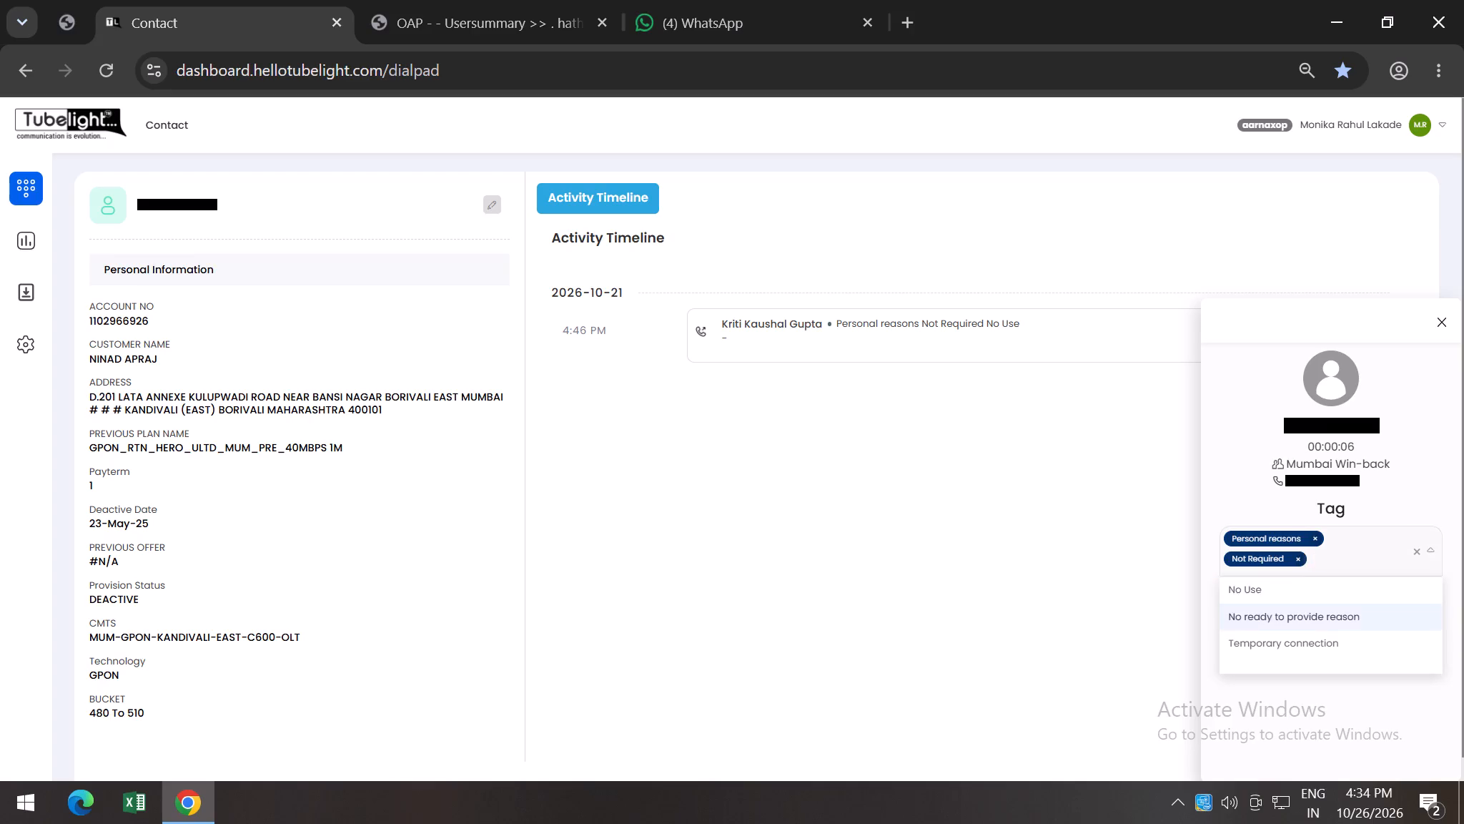
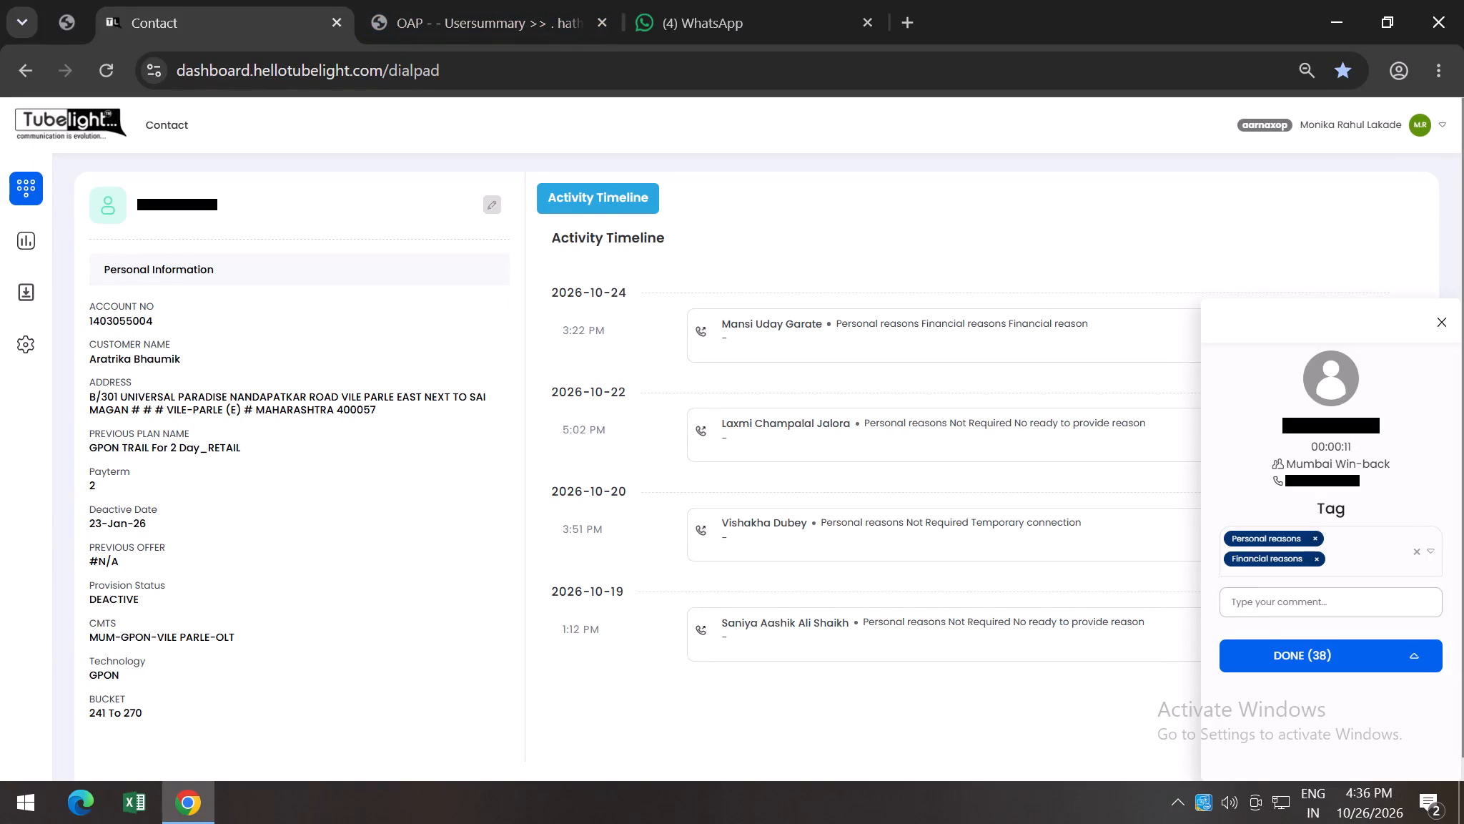
# Replace the Financial reasons tag on the ended Mumbai Win-back call with Not Required and No ready to provide reason, and submit the tags.
pyautogui.click(1324, 561)
pyautogui.moveTo(1331, 546); pyautogui.dragTo(1326, 556)
pyautogui.click(1282, 615)
pyautogui.moveTo(1337, 552); pyautogui.dragTo(1339, 568)
pyautogui.click(1329, 617)
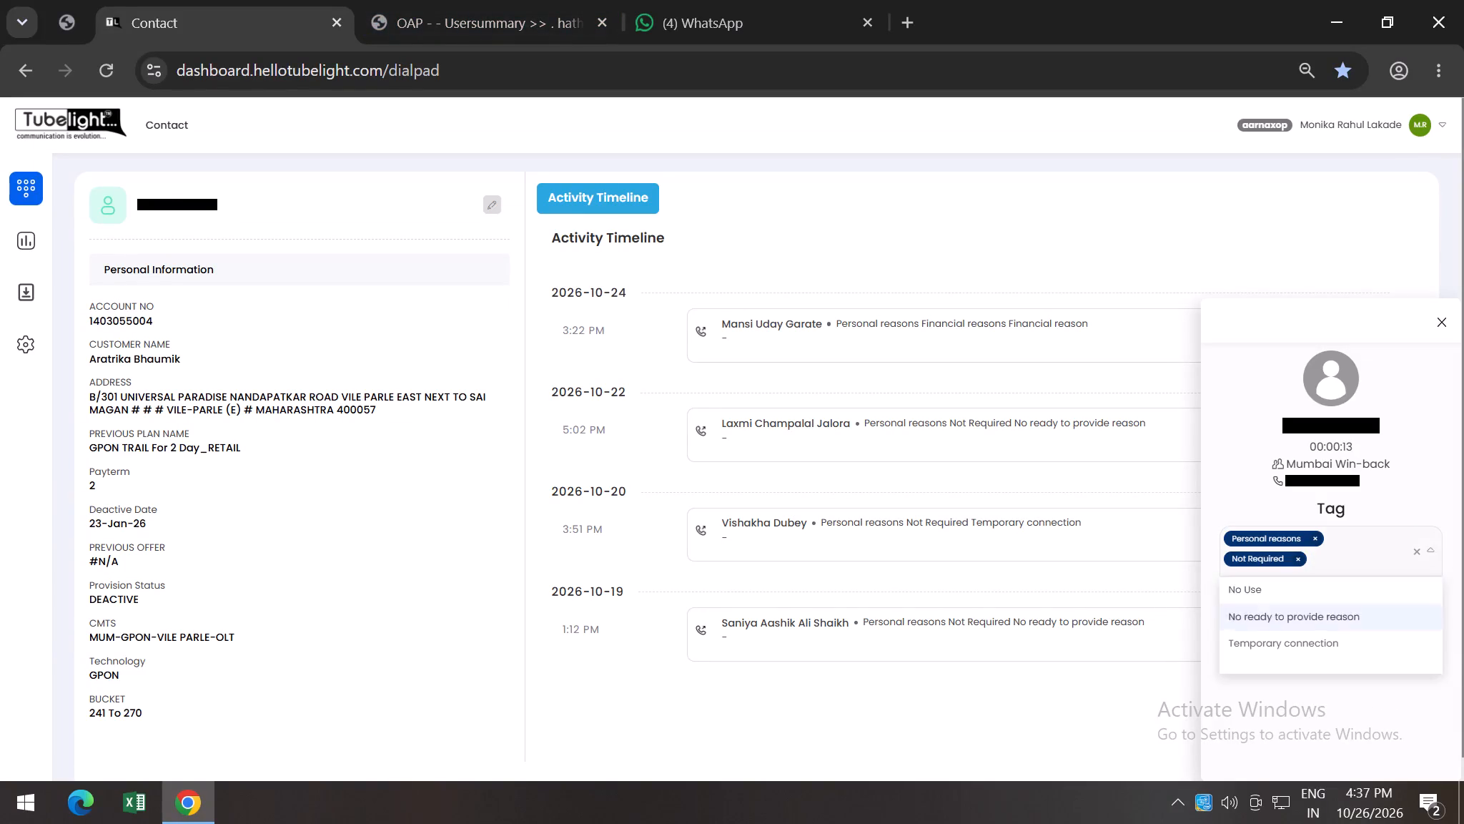
pyautogui.click(1308, 676)
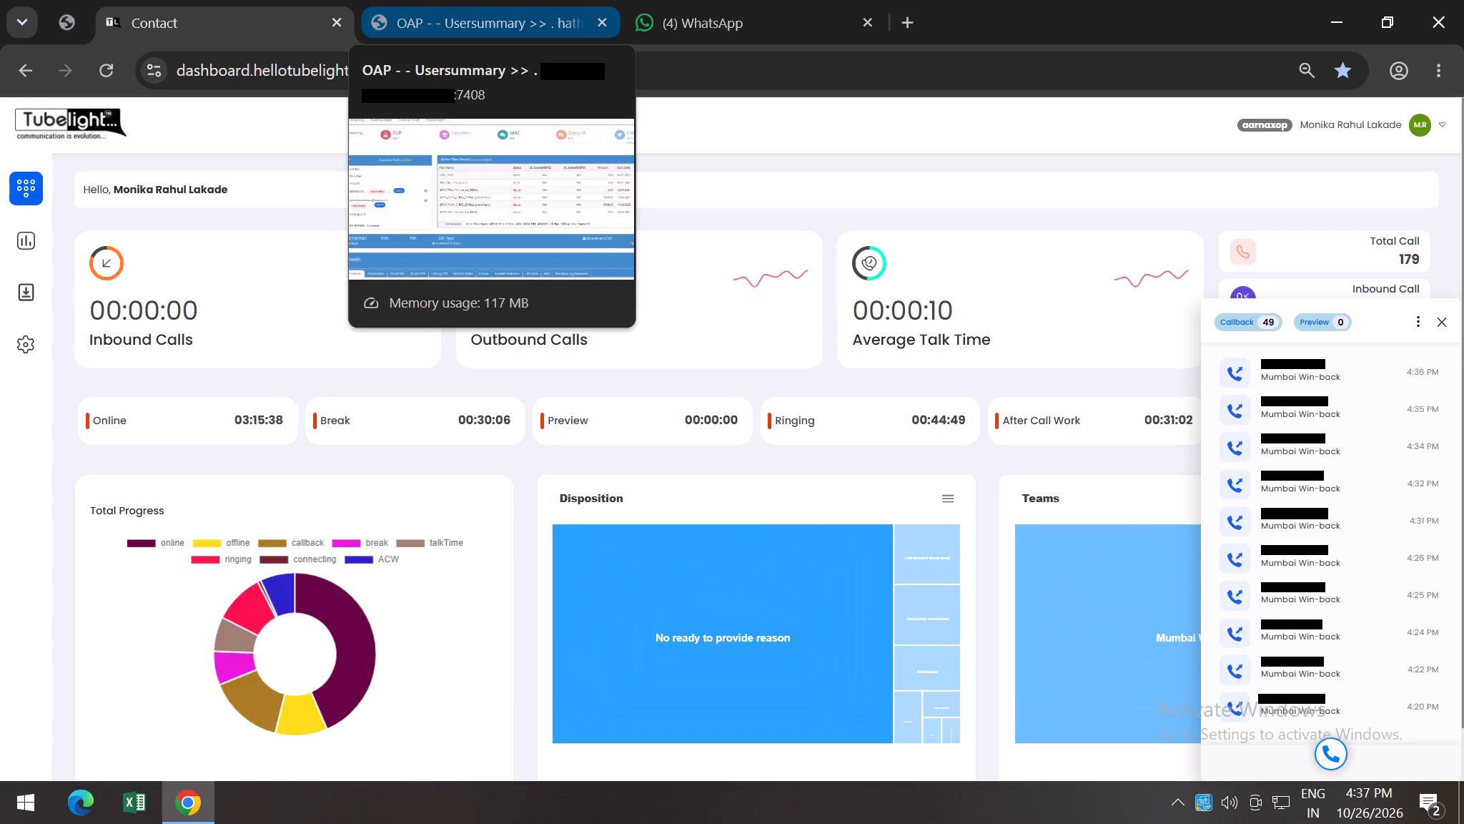
# Switch to the subscriber's user summary in OAP.
pyautogui.click(476, 0)
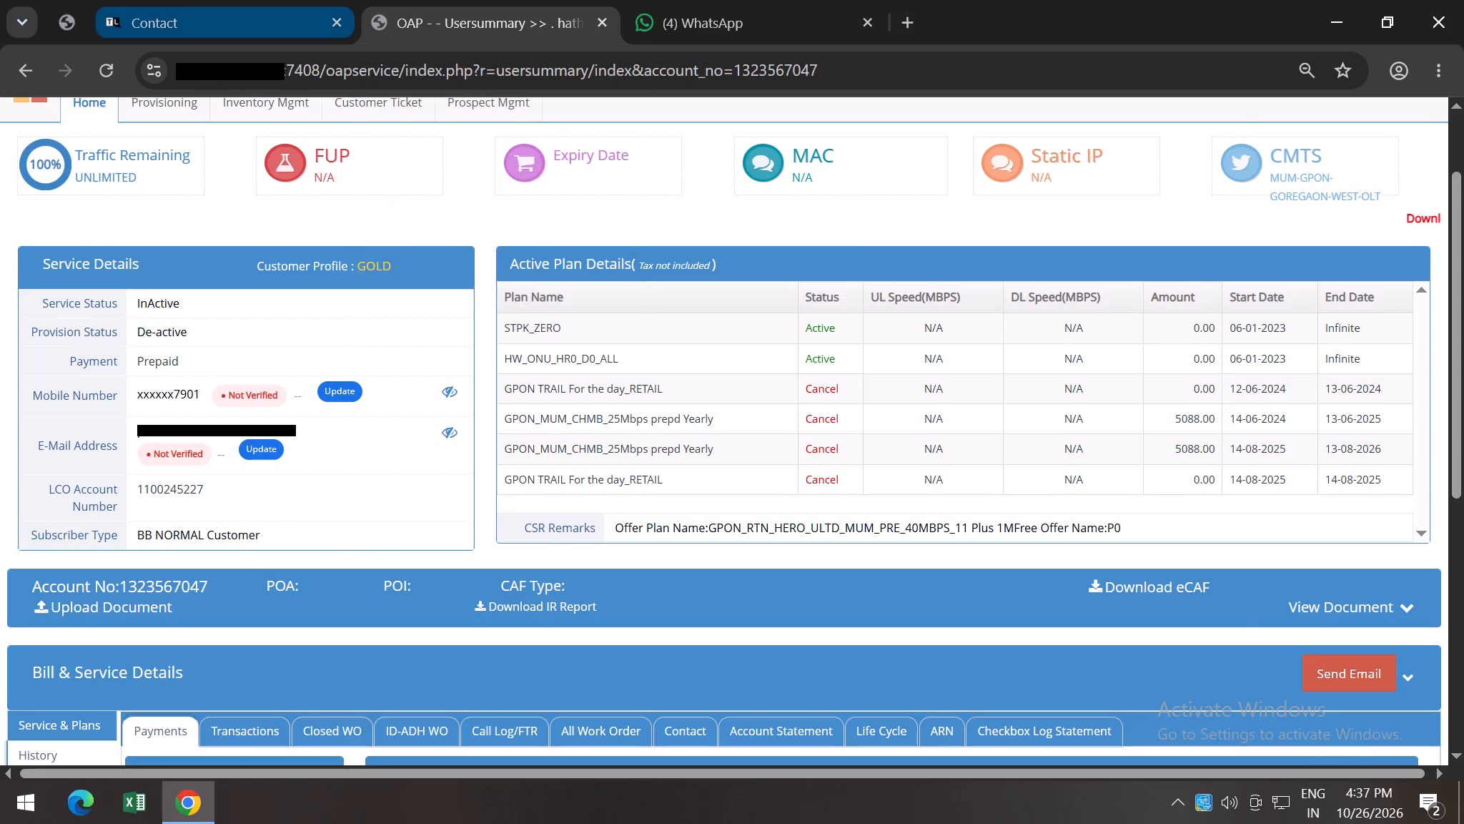
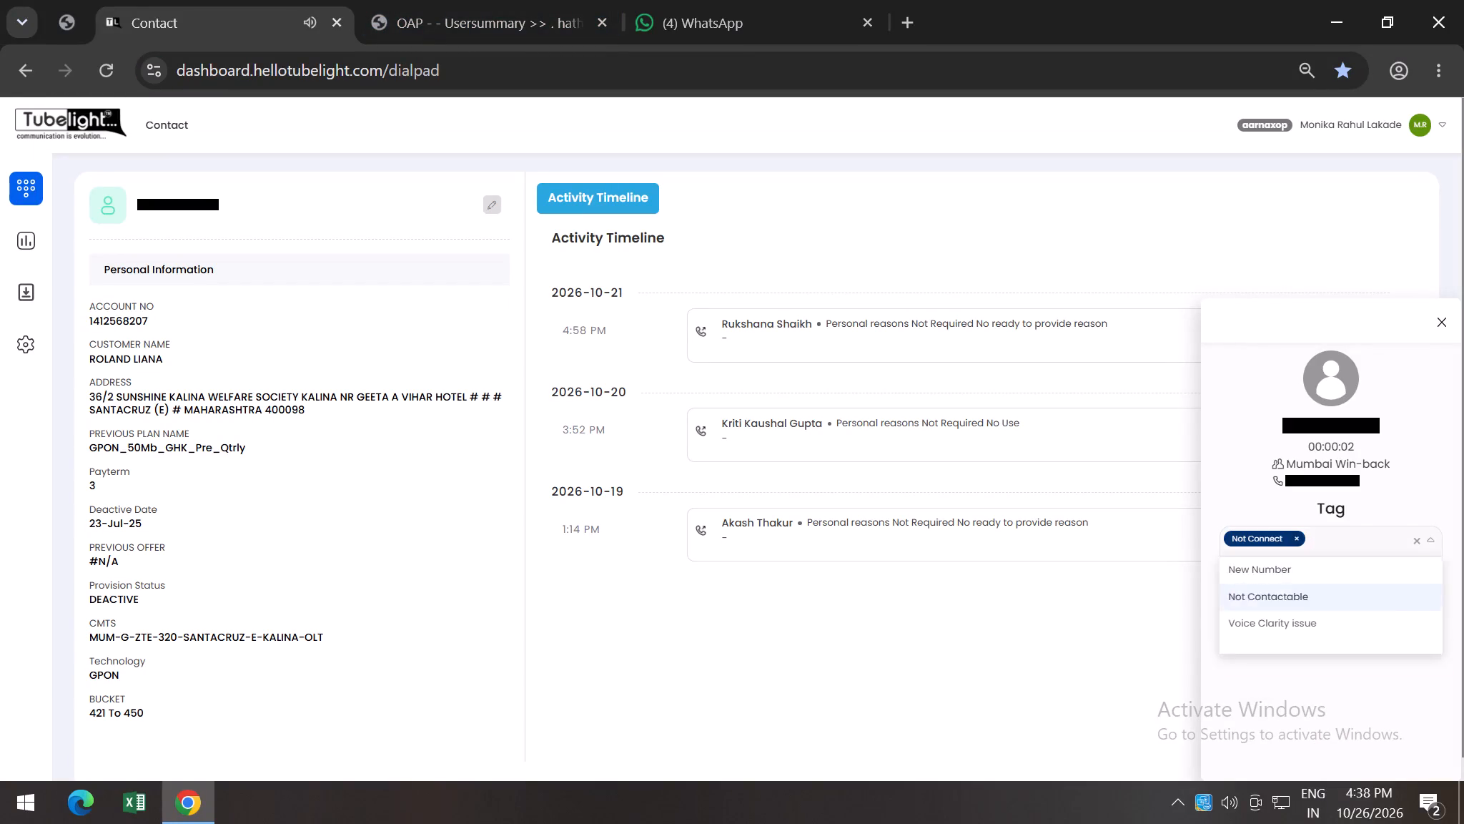
# Add the Not Contactable reason to the ended Mumbai Win-back call already tagged Not Connect, and submit the tags.
pyautogui.moveTo(1351, 541); pyautogui.dragTo(1330, 577)
pyautogui.scroll(-2, 1280, 632)
pyautogui.moveTo(1312, 591); pyautogui.dragTo(1322, 684)
pyautogui.click(1321, 672)
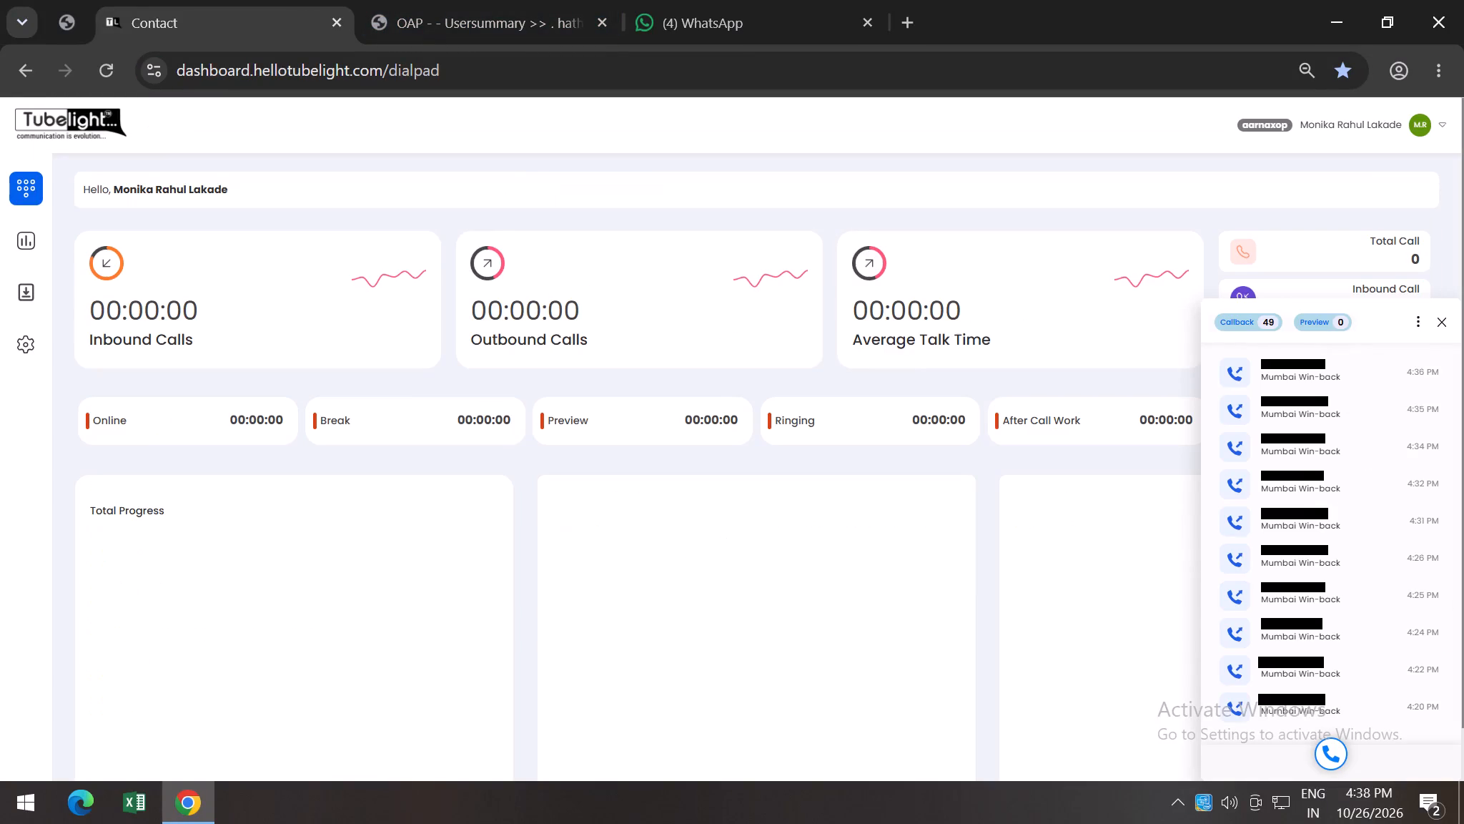
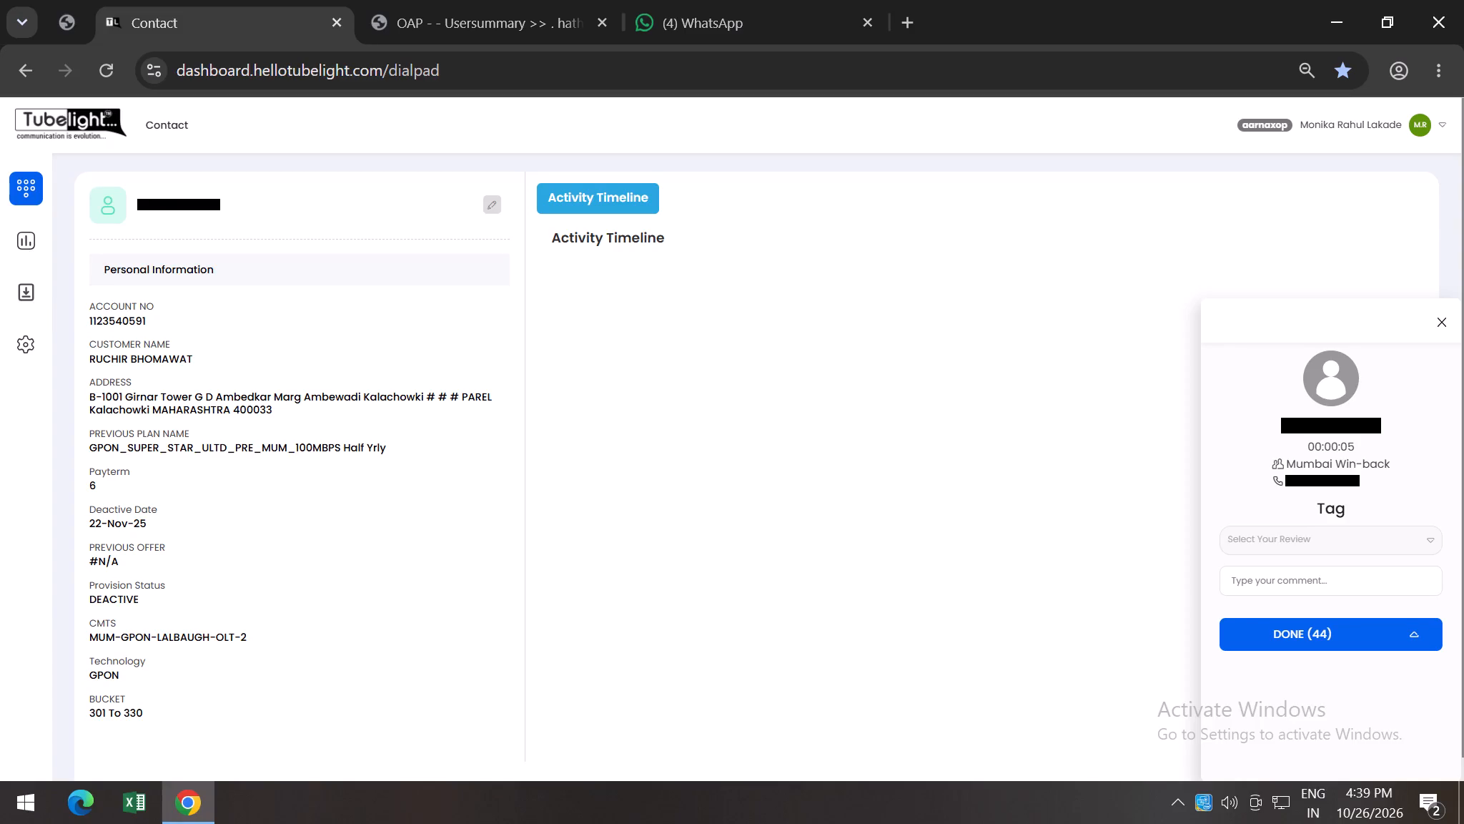
# Tag the Mumbai Win-back call as Personal reasons, Not Required and No ready to provide reason, and submit the disposition.
pyautogui.click(1286, 532)
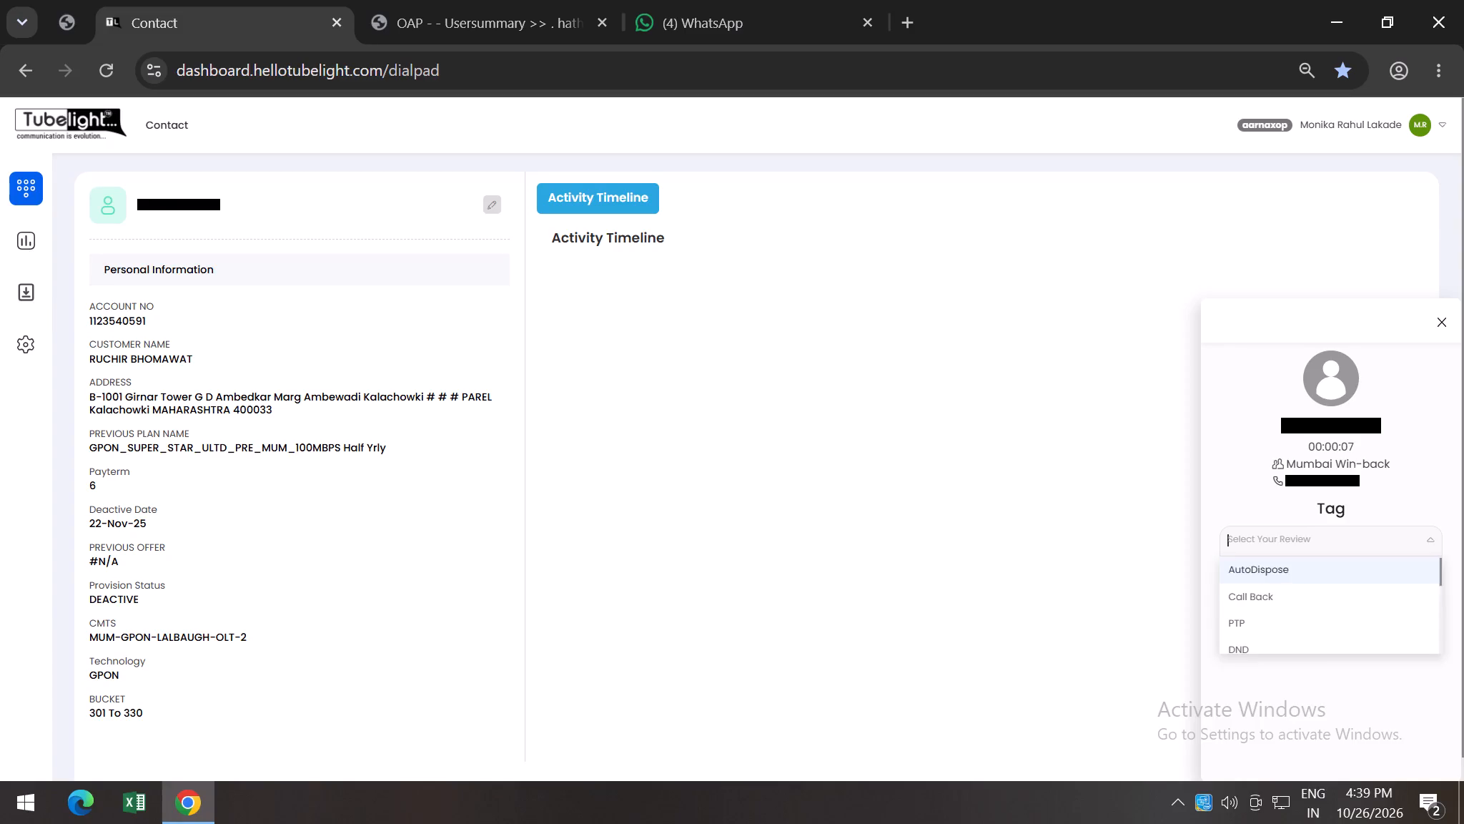
pyautogui.scroll(-1, 1278, 626)
pyautogui.click(1287, 607)
pyautogui.moveTo(1353, 531); pyautogui.dragTo(1353, 537)
pyautogui.moveTo(1295, 633); pyautogui.dragTo(1317, 597)
pyautogui.moveTo(1332, 567); pyautogui.dragTo(1332, 574)
pyautogui.click(1322, 615)
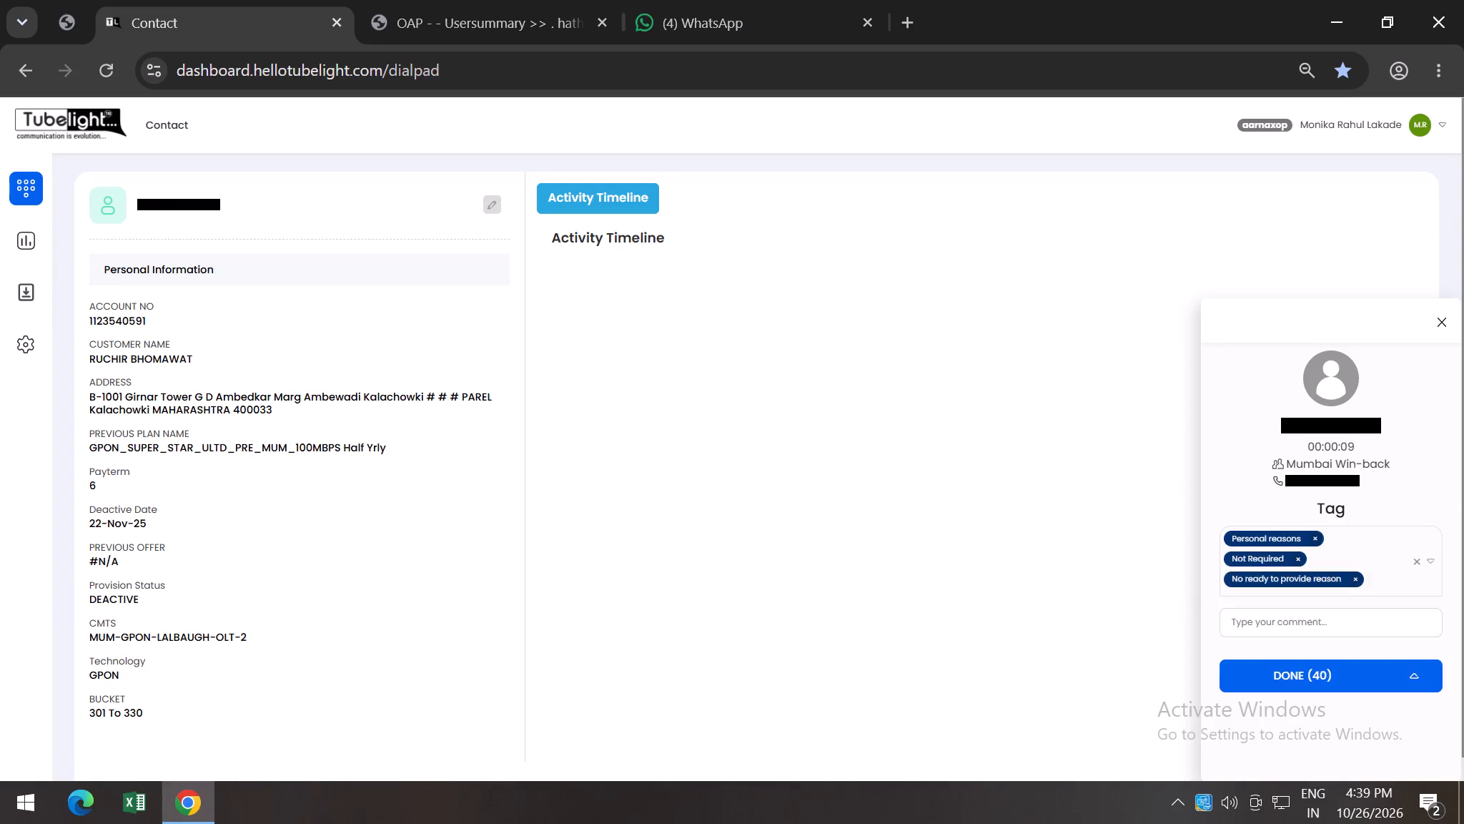
pyautogui.click(1322, 670)
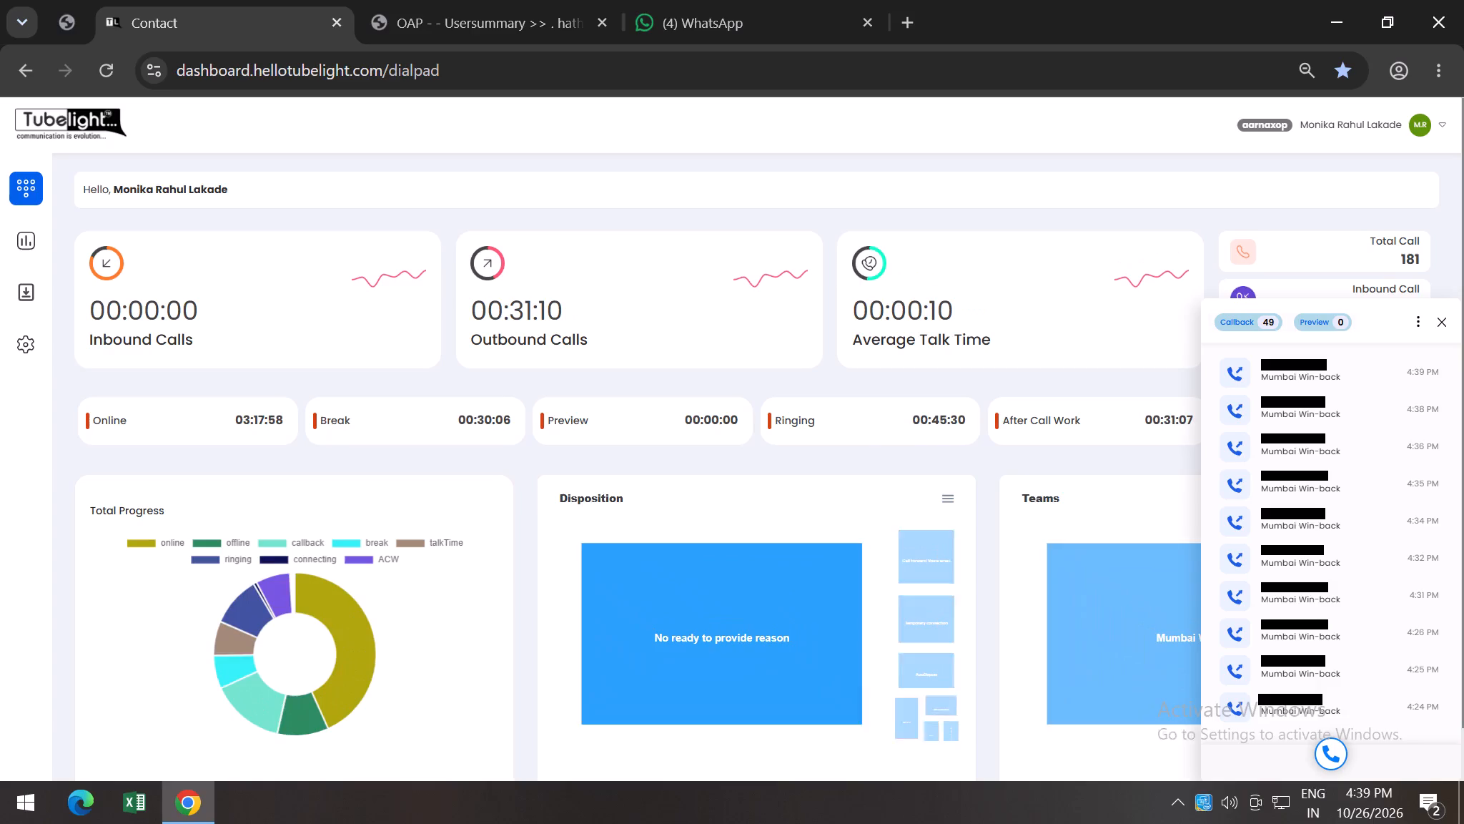
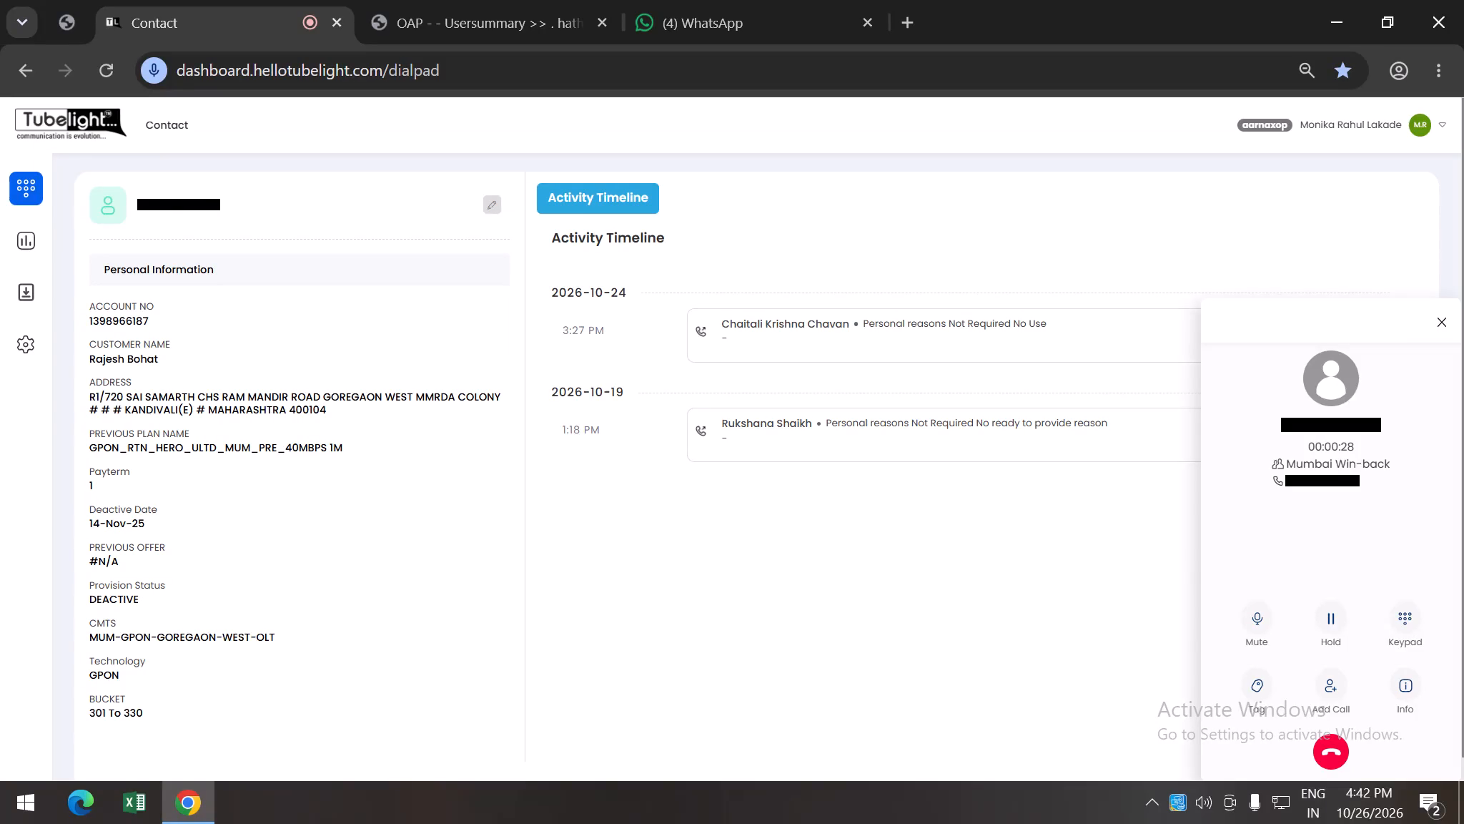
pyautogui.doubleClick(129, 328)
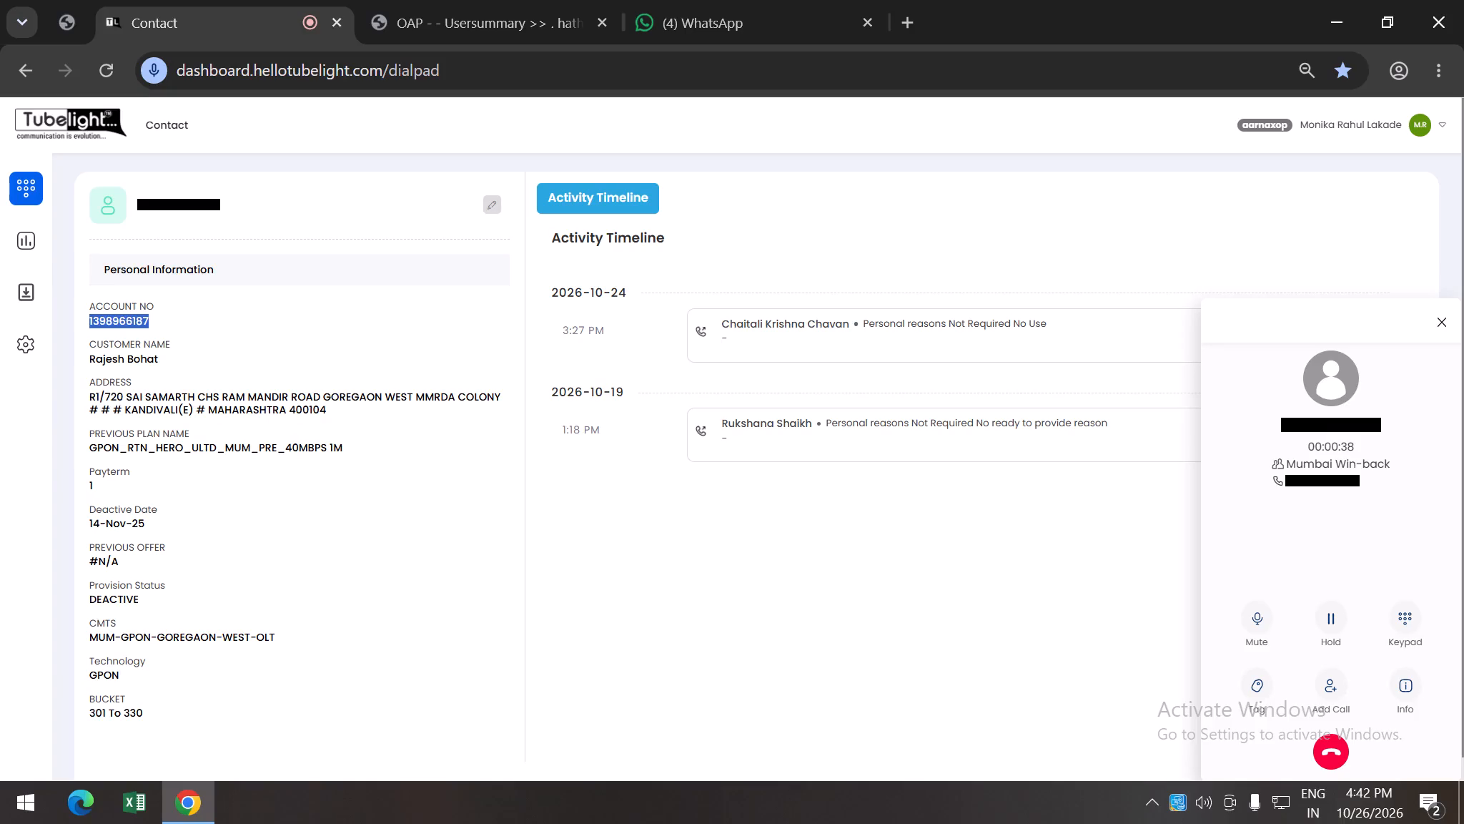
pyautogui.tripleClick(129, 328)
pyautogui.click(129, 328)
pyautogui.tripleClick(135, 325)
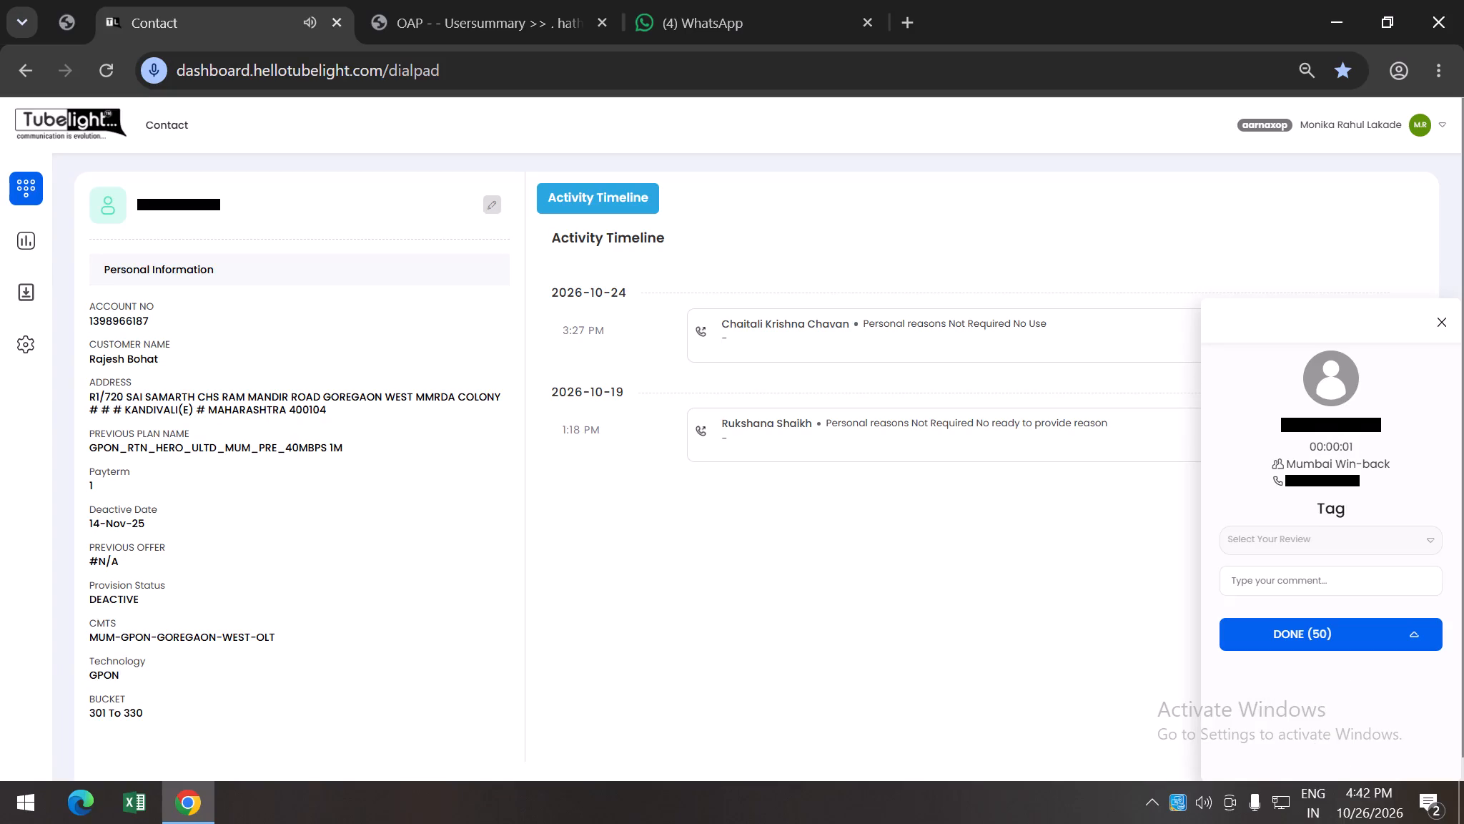
# Tag the ended Mumbai Win-back call as Personal reasons and Not Required with a detailed reason, and submit the disposition.
pyautogui.click(1281, 542)
pyautogui.scroll(-1, 1298, 597)
pyautogui.click(1298, 603)
pyautogui.click(1325, 544)
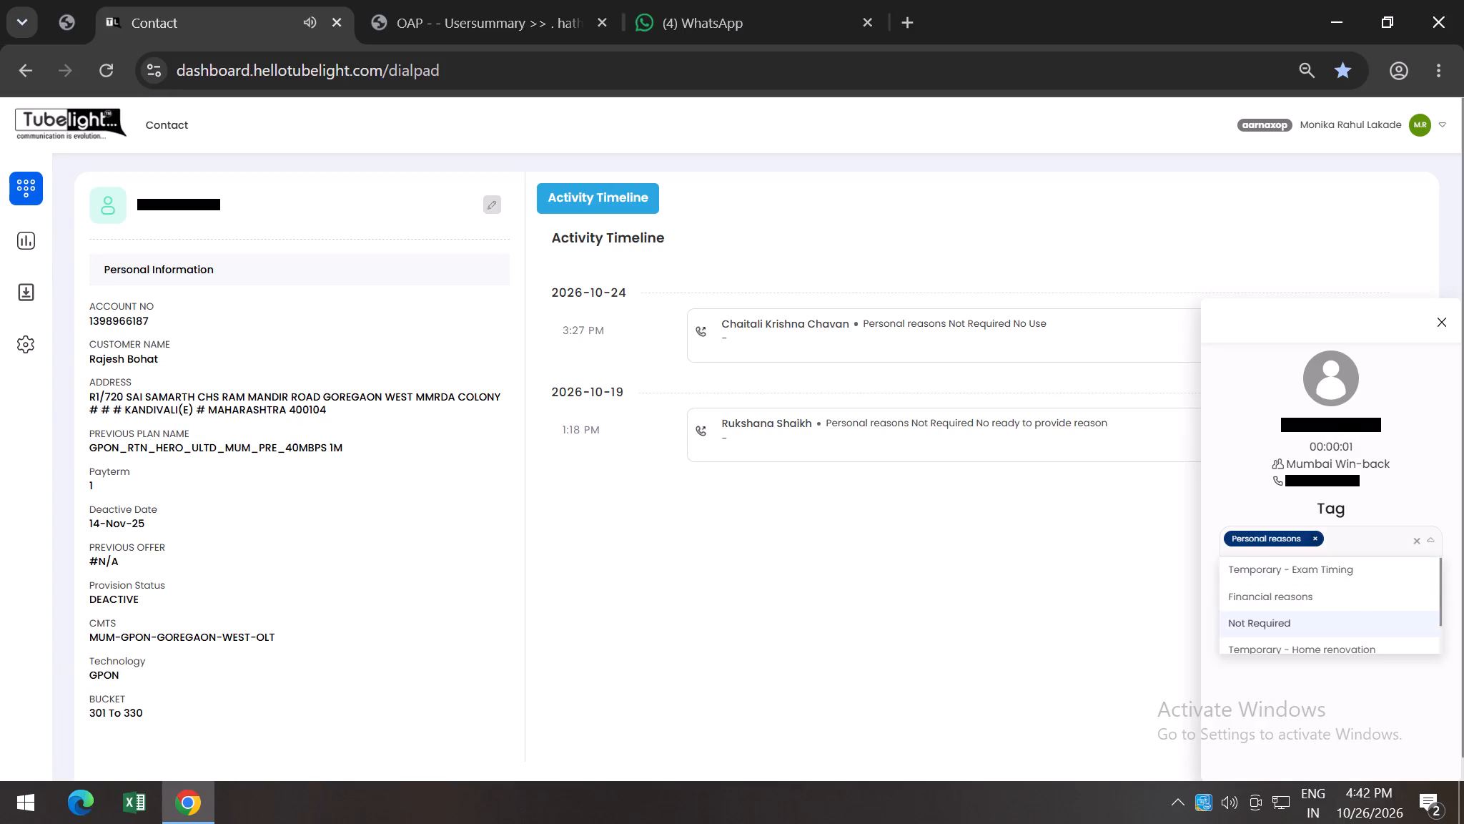
pyautogui.click(1298, 615)
pyautogui.moveTo(1334, 562); pyautogui.dragTo(1332, 579)
pyautogui.click(1331, 621)
pyautogui.click(1329, 674)
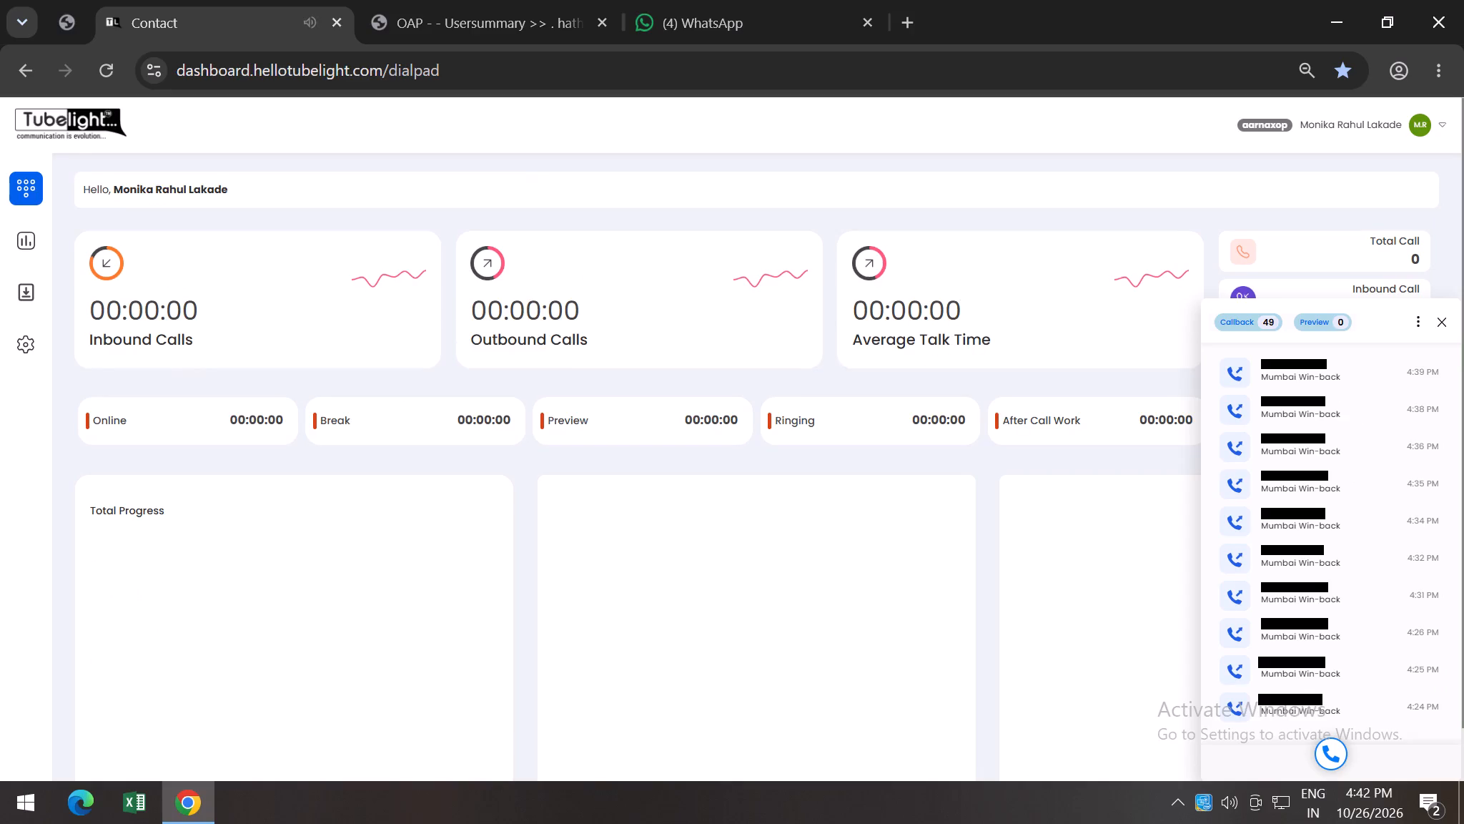
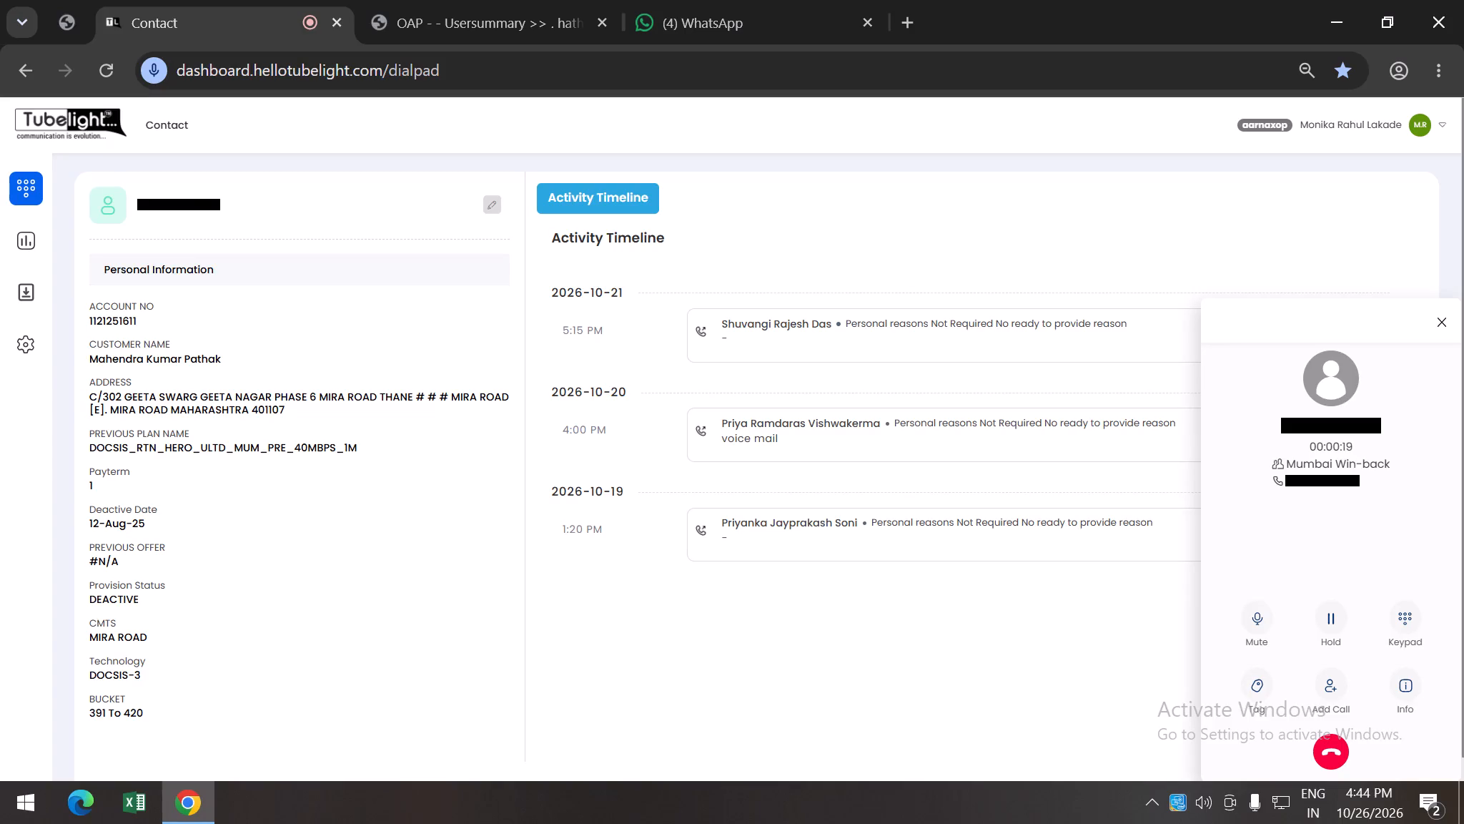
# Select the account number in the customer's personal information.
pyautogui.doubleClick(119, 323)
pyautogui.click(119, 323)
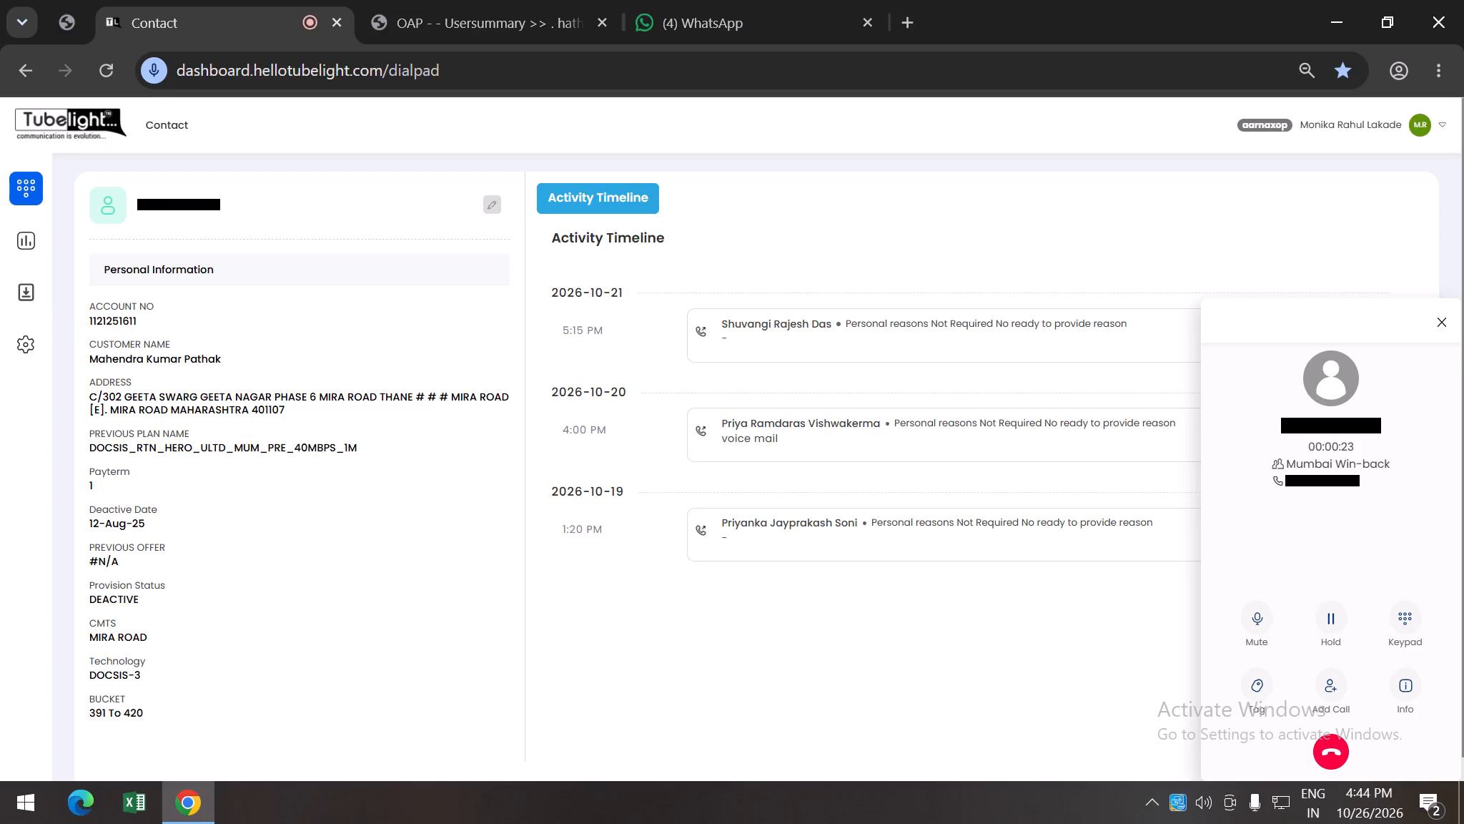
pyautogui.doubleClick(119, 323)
# End the ongoing Mumbai Win-back call.
pyautogui.click(1322, 753)
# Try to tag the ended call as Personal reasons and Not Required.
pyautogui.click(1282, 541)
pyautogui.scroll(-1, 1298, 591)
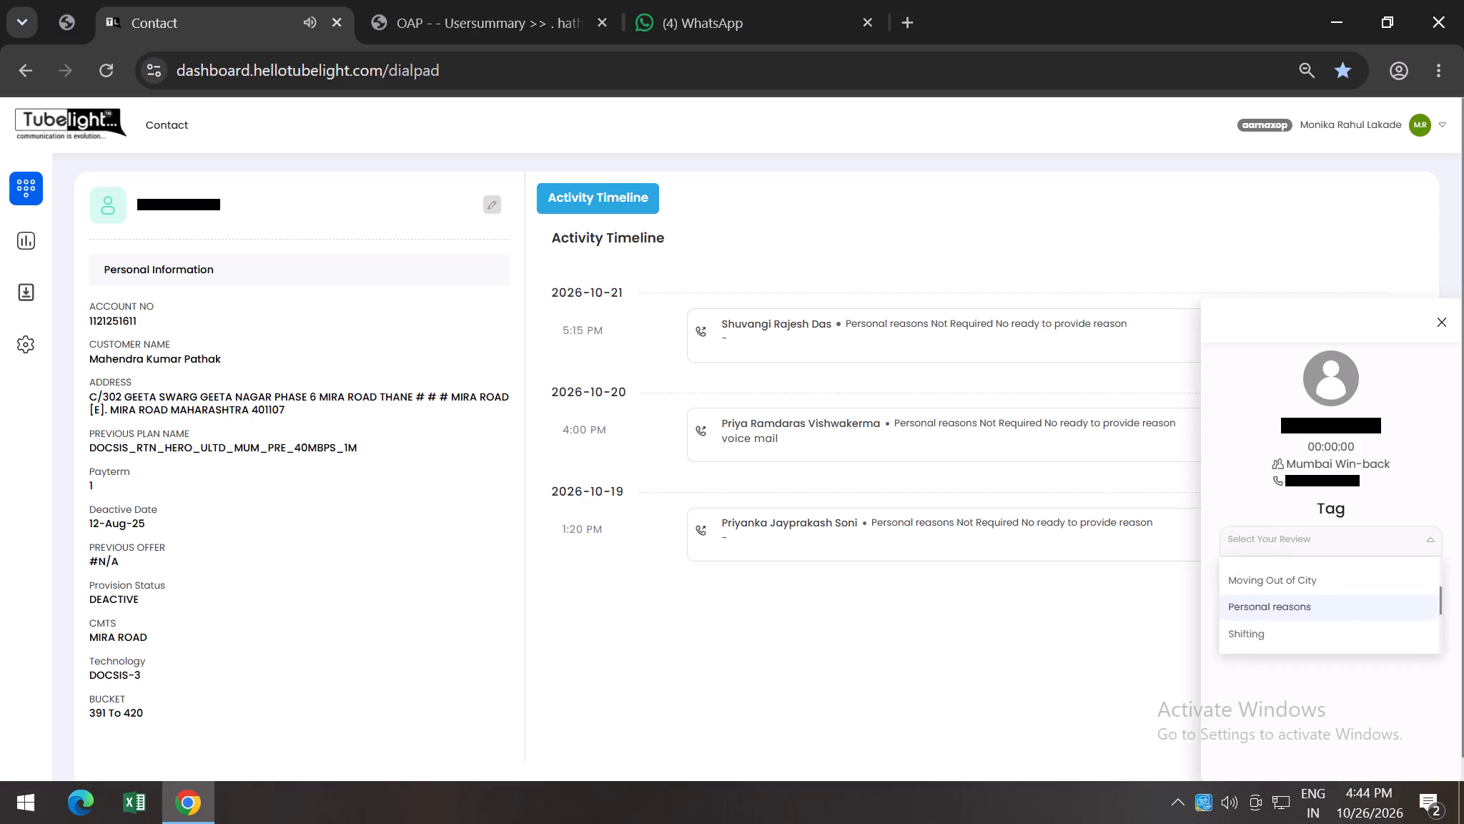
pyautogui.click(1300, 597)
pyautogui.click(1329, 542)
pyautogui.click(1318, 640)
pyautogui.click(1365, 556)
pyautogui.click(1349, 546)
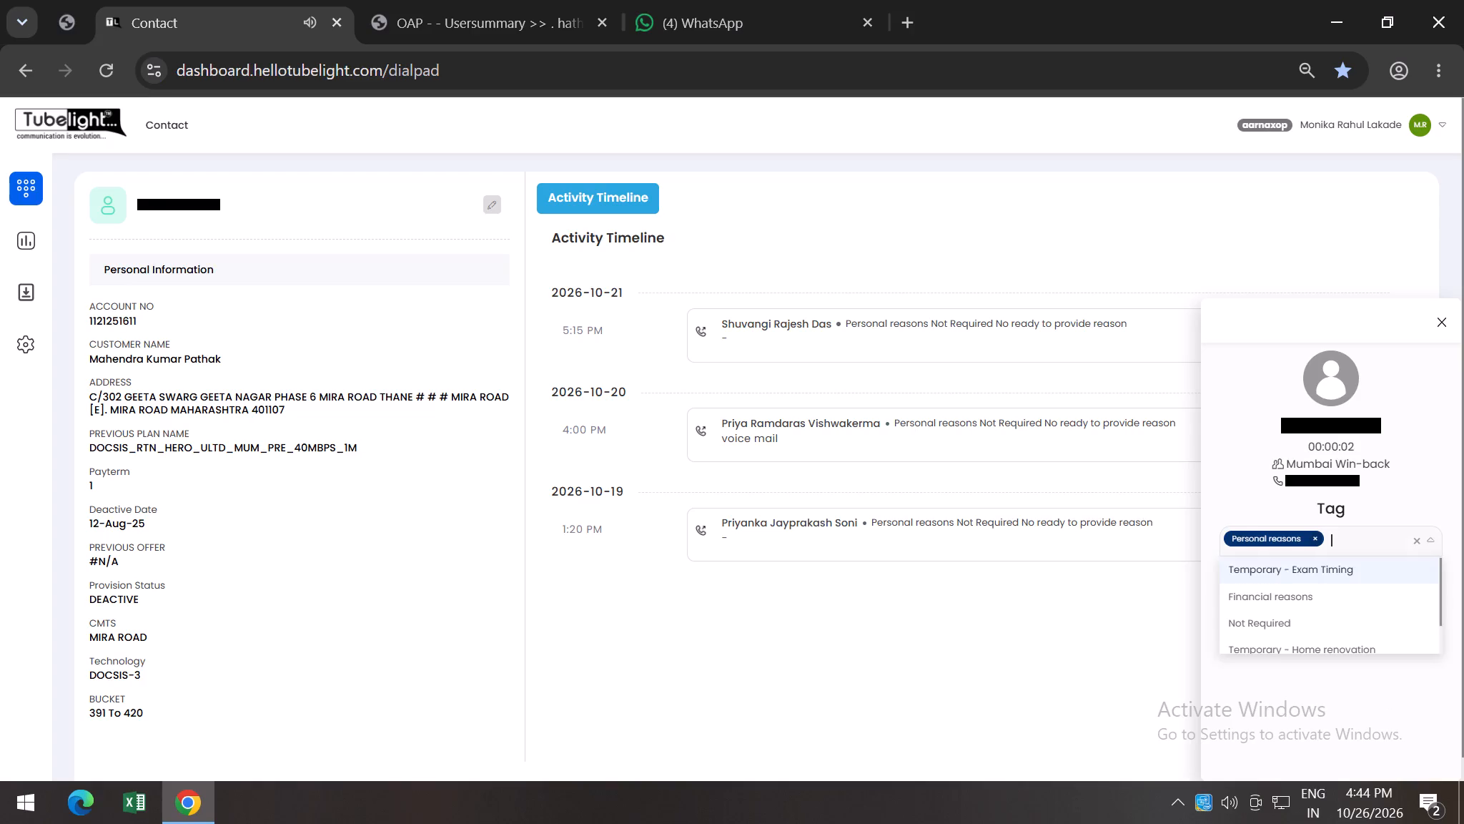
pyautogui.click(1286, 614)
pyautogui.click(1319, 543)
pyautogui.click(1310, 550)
# Tag the ended call as Personal reasons, Not Required and No ready to provide reason, and submit the disposition.
pyautogui.scroll(-1, 1294, 607)
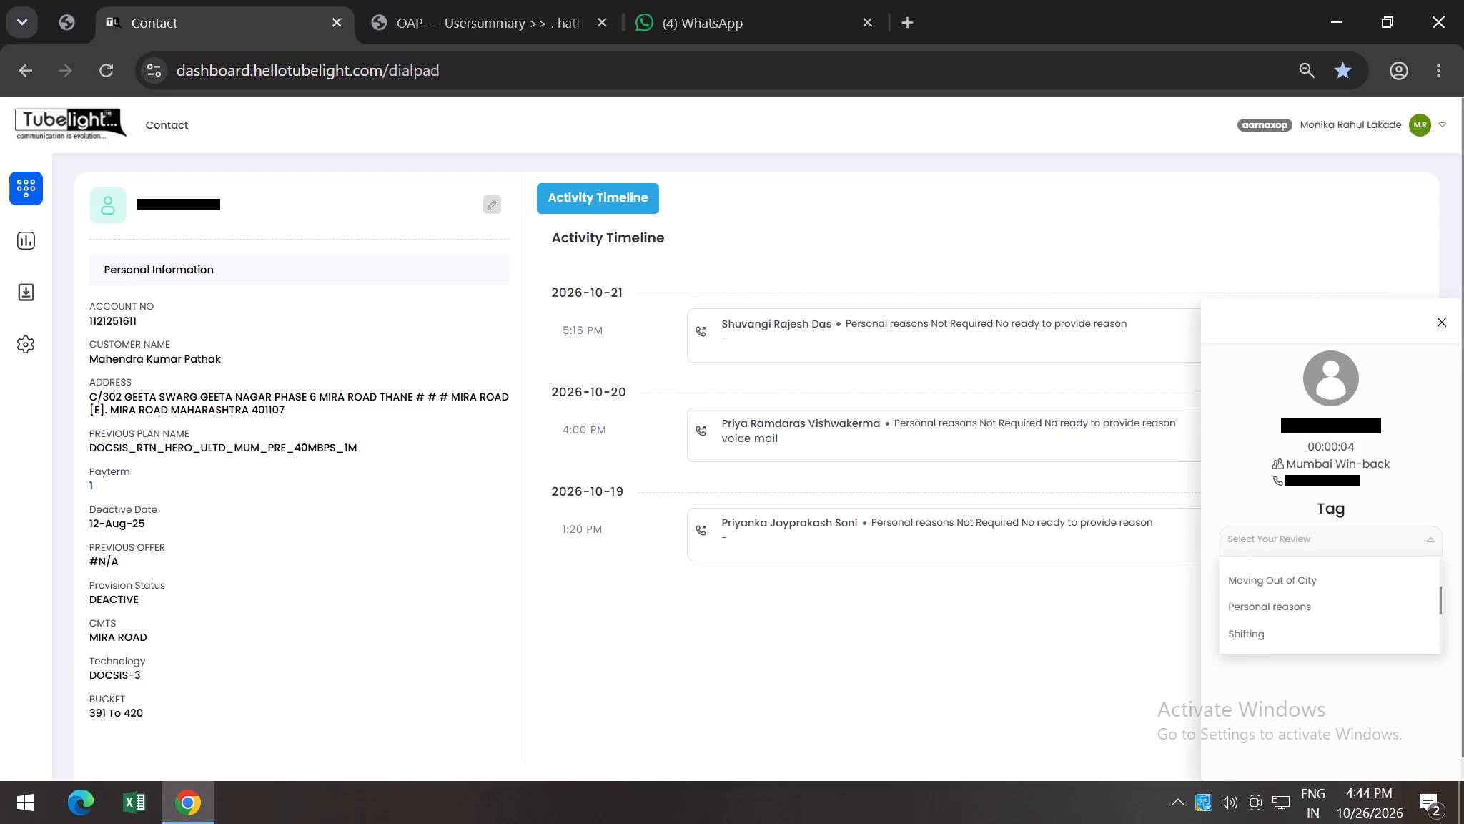
pyautogui.click(1294, 609)
pyautogui.click(1330, 551)
pyautogui.click(1298, 622)
pyautogui.moveTo(1331, 564); pyautogui.dragTo(1331, 571)
pyautogui.click(1325, 607)
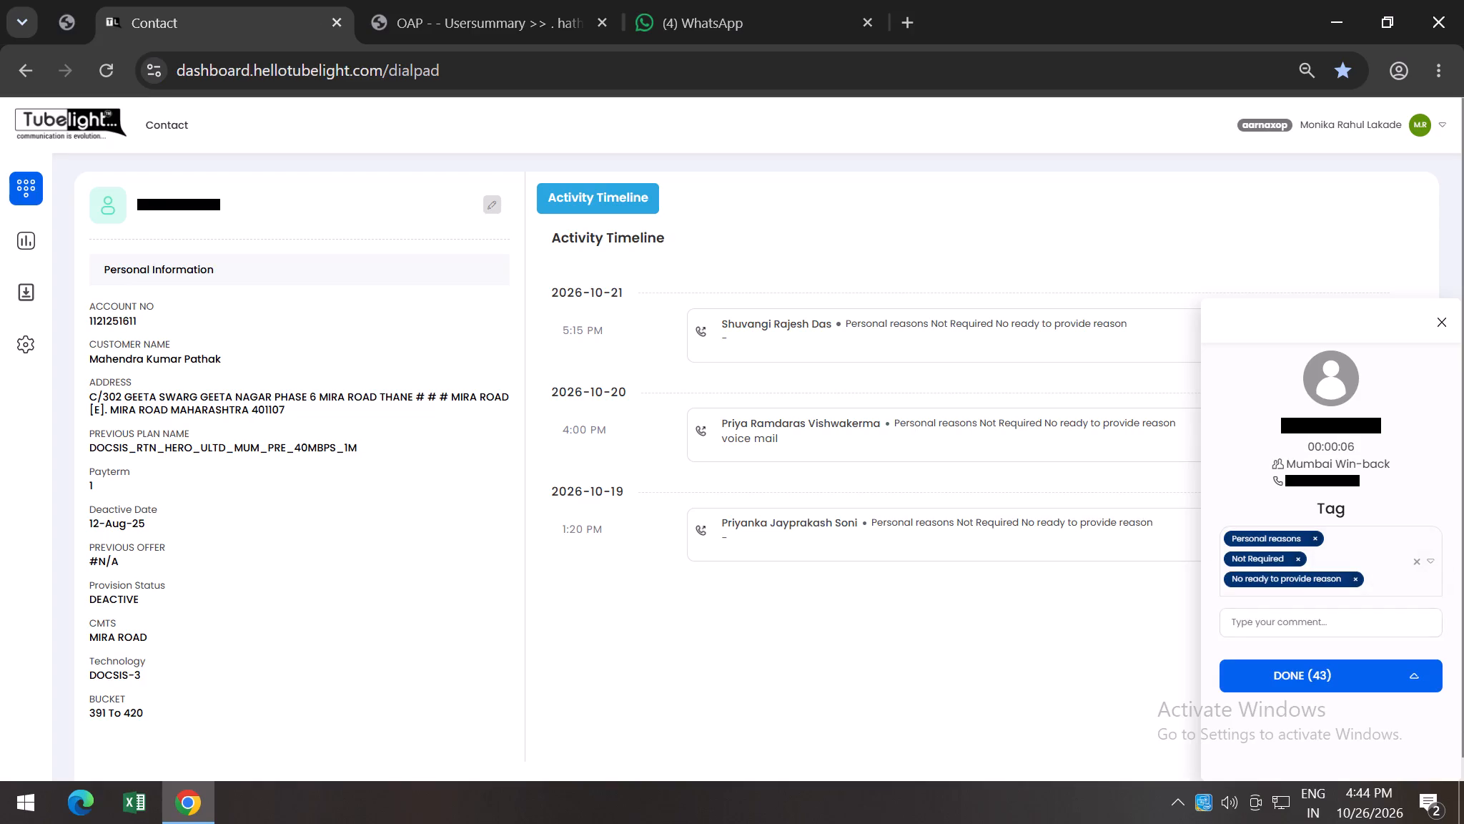
pyautogui.click(1325, 676)
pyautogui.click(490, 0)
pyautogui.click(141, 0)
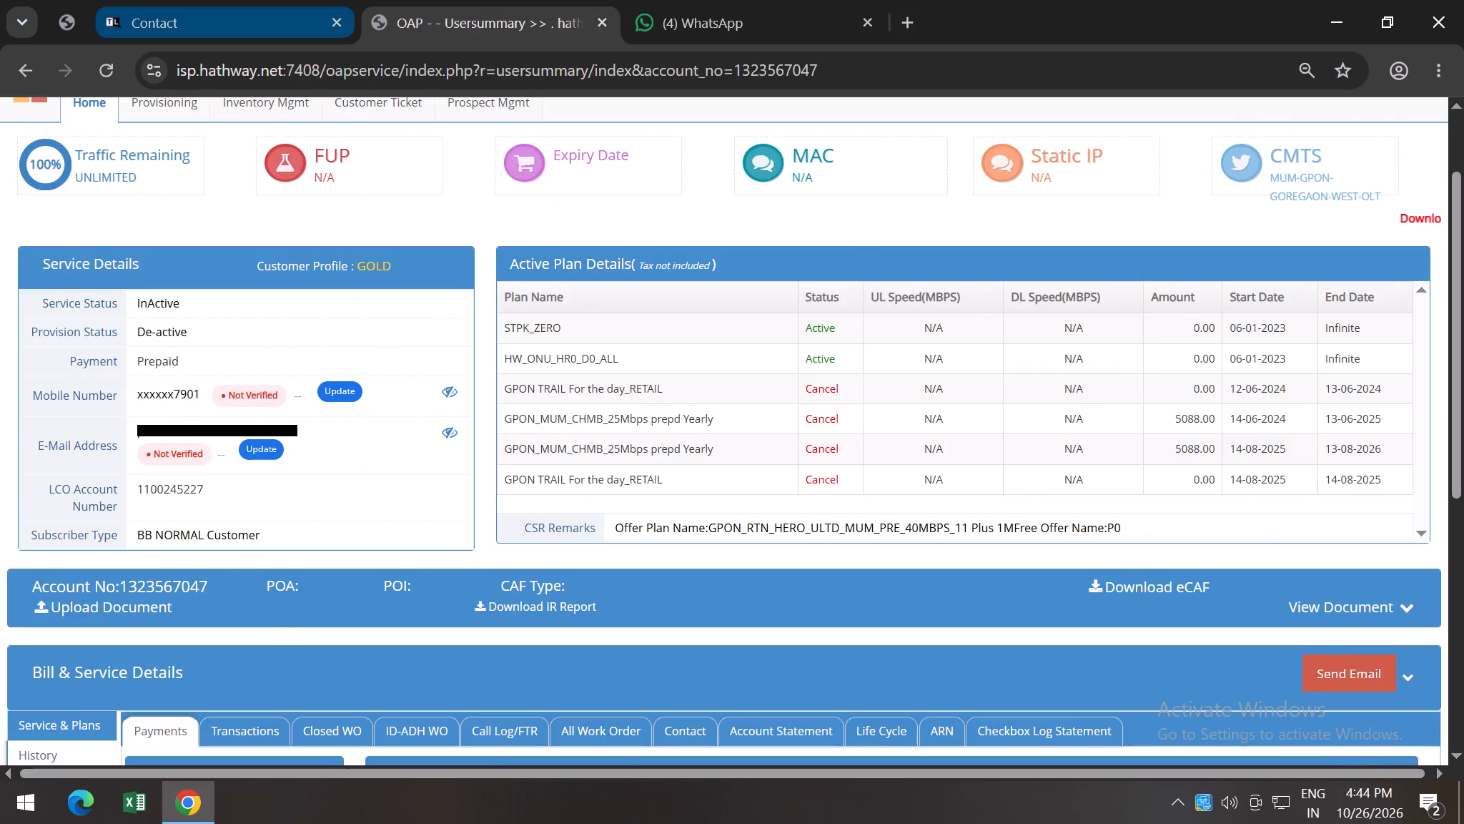
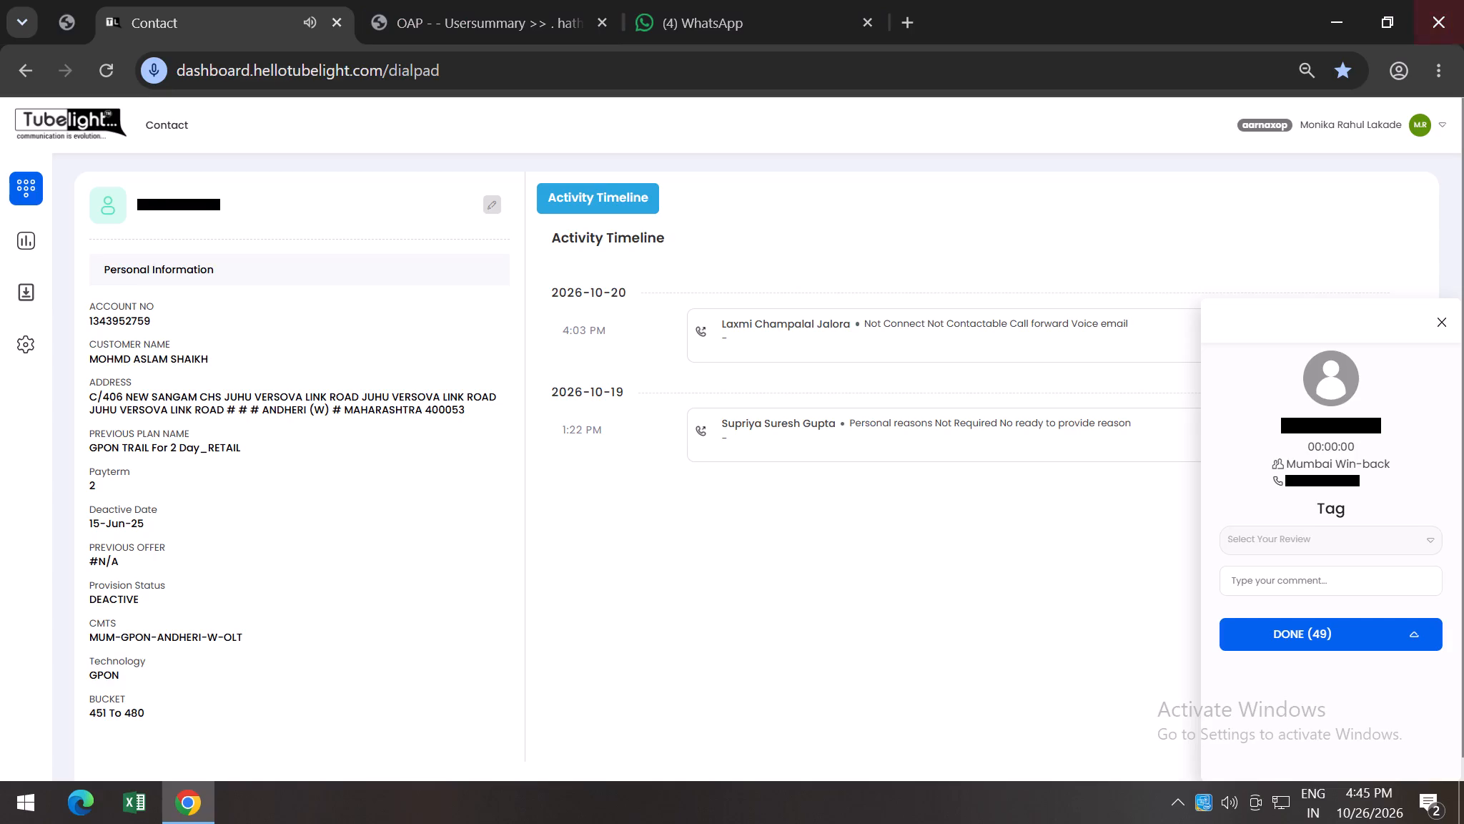
# Tag the ended Mumbai Win-back call as Personal reasons and Not Required with a further sub-reason, and submit the disposition.
pyautogui.click(1313, 537)
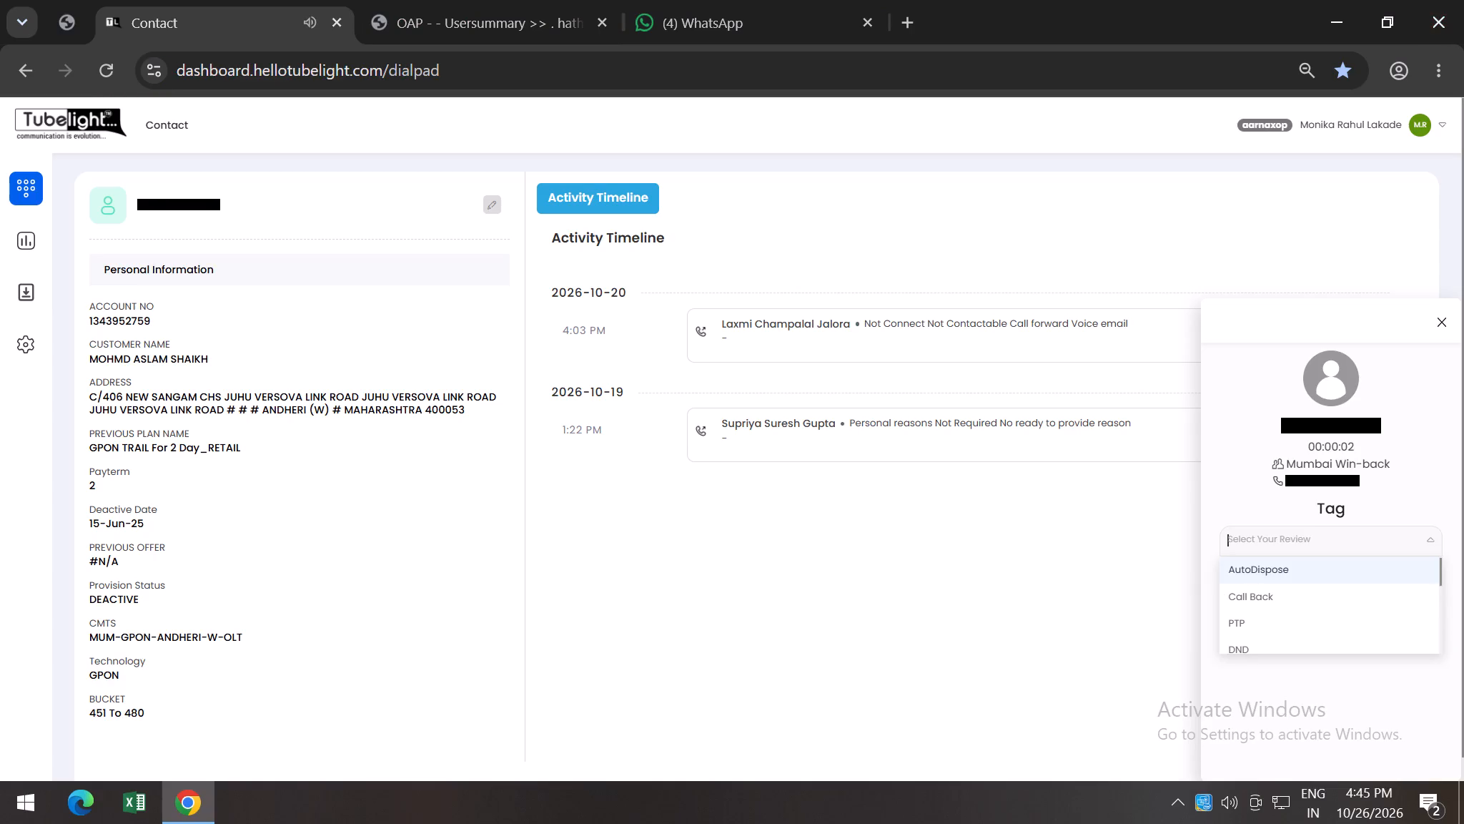
pyautogui.scroll(-1, 1240, 622)
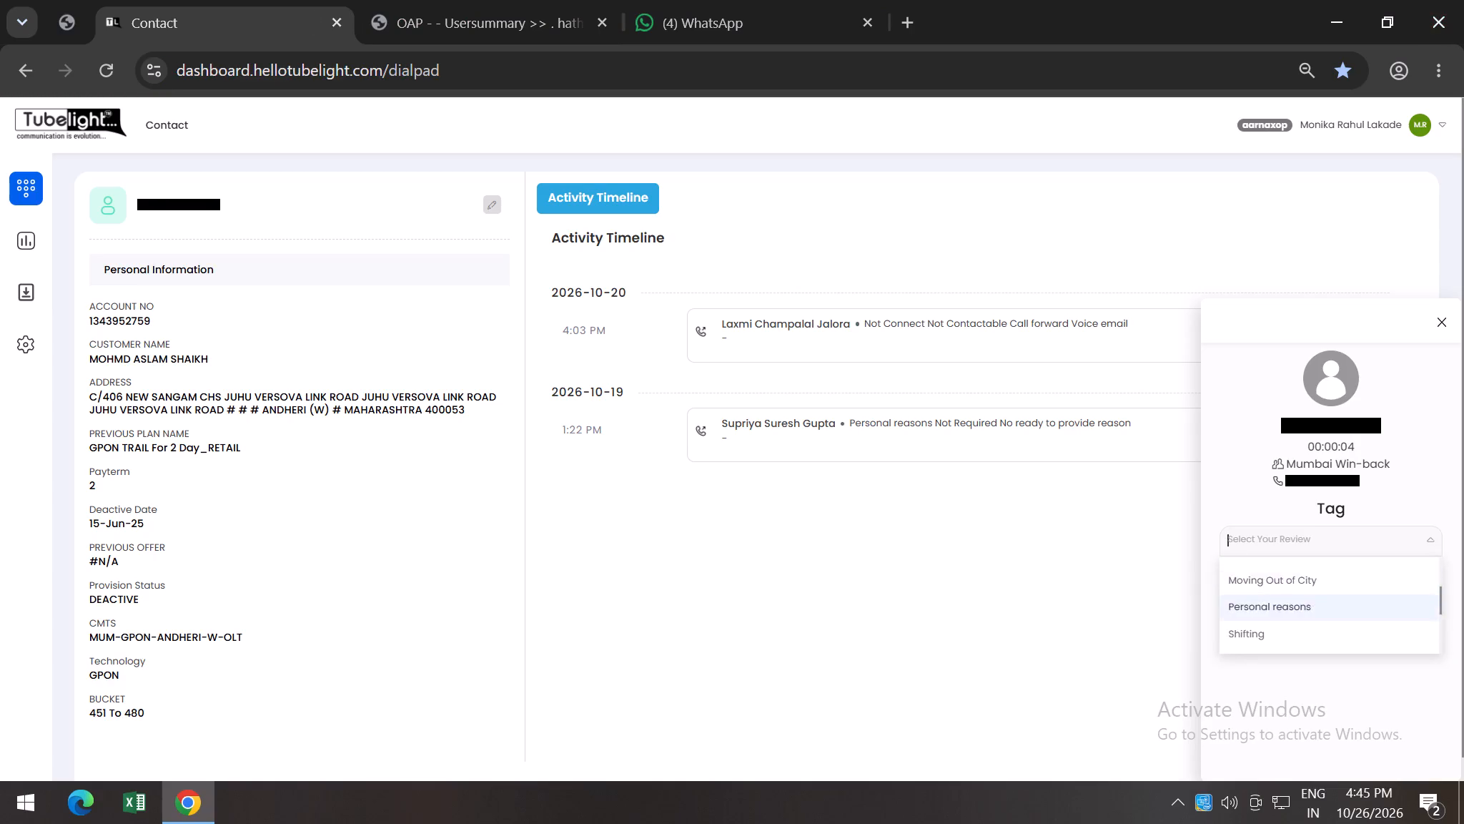
pyautogui.click(1270, 613)
pyautogui.click(1364, 526)
pyautogui.click(1287, 614)
pyautogui.click(1349, 580)
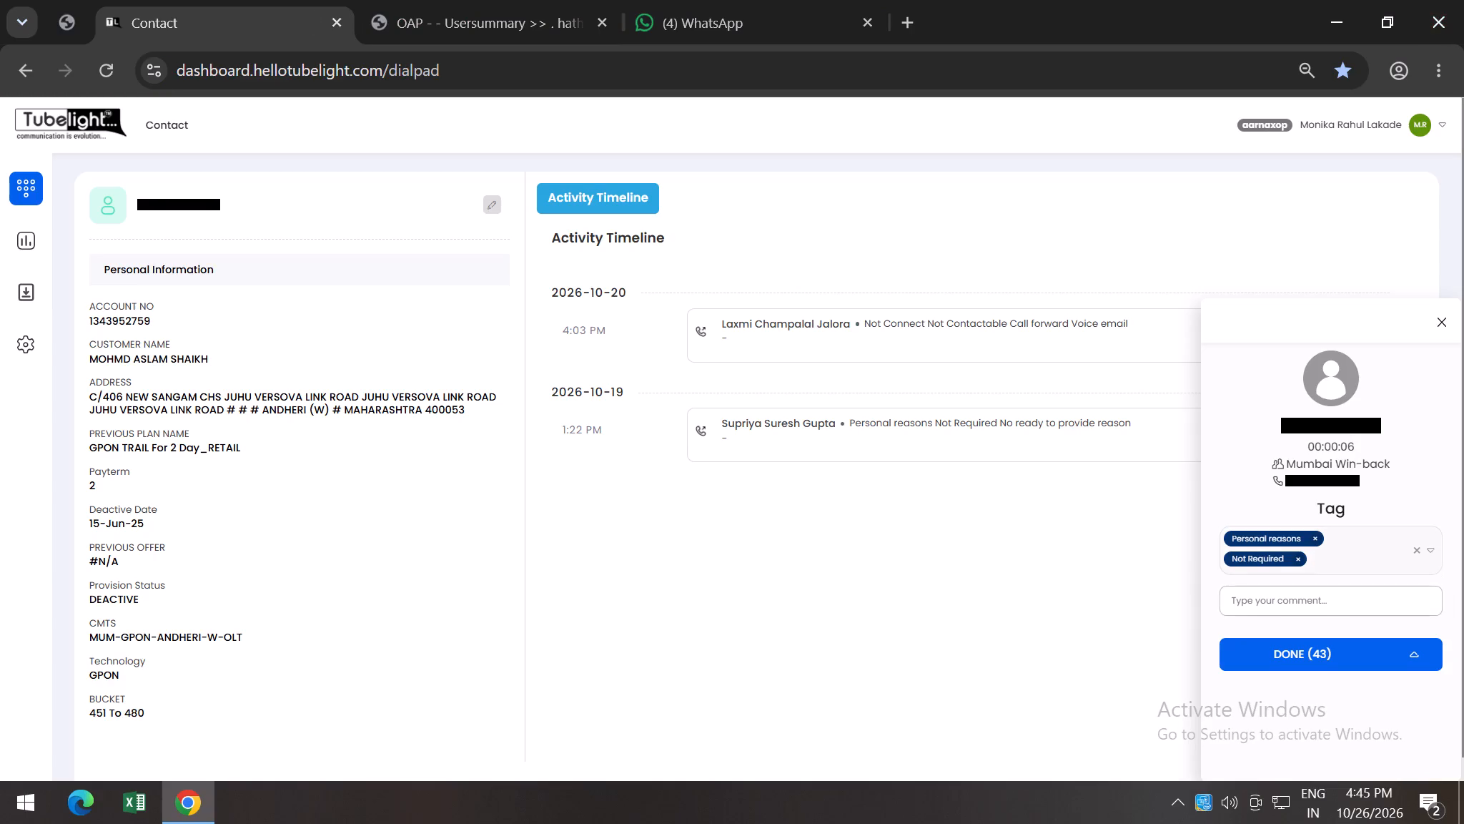
pyautogui.click(1331, 560)
pyautogui.click(1322, 607)
pyautogui.click(1338, 676)
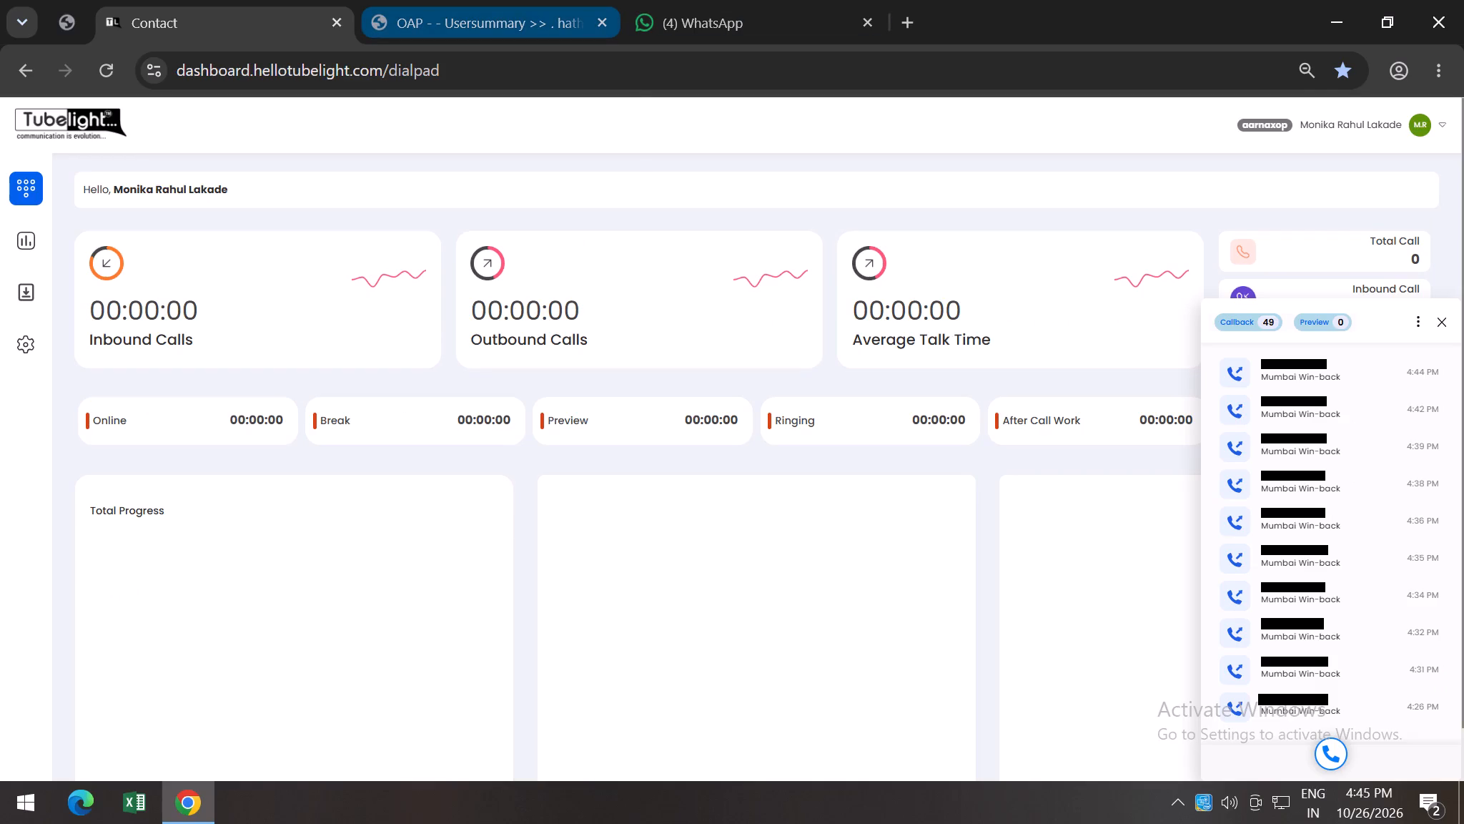
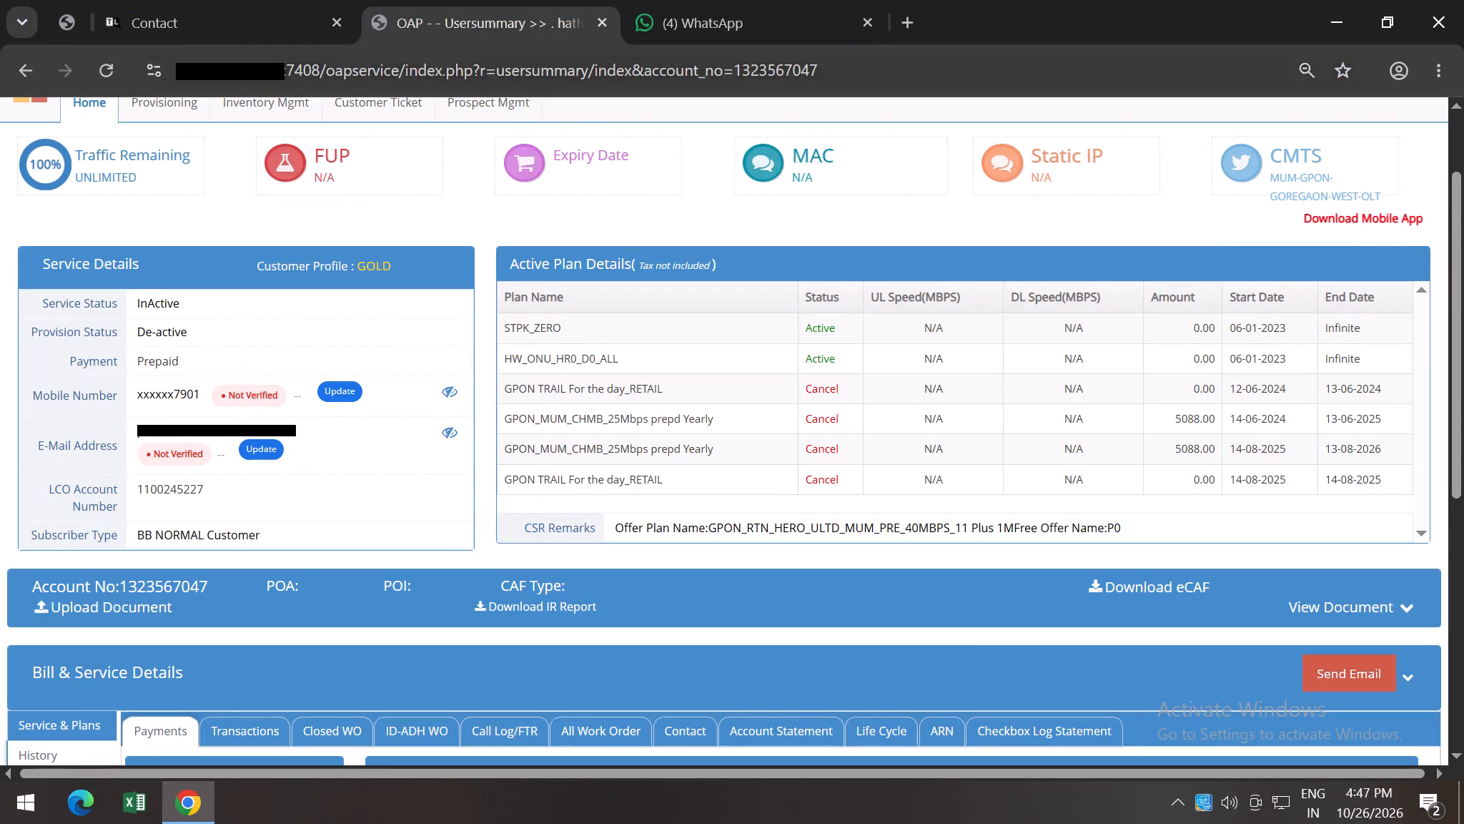
# Return from the Hathway subscriber summary to the Tubelight dialpad and check for the next Mumbai Win-back call.
pyautogui.click(193, 1)
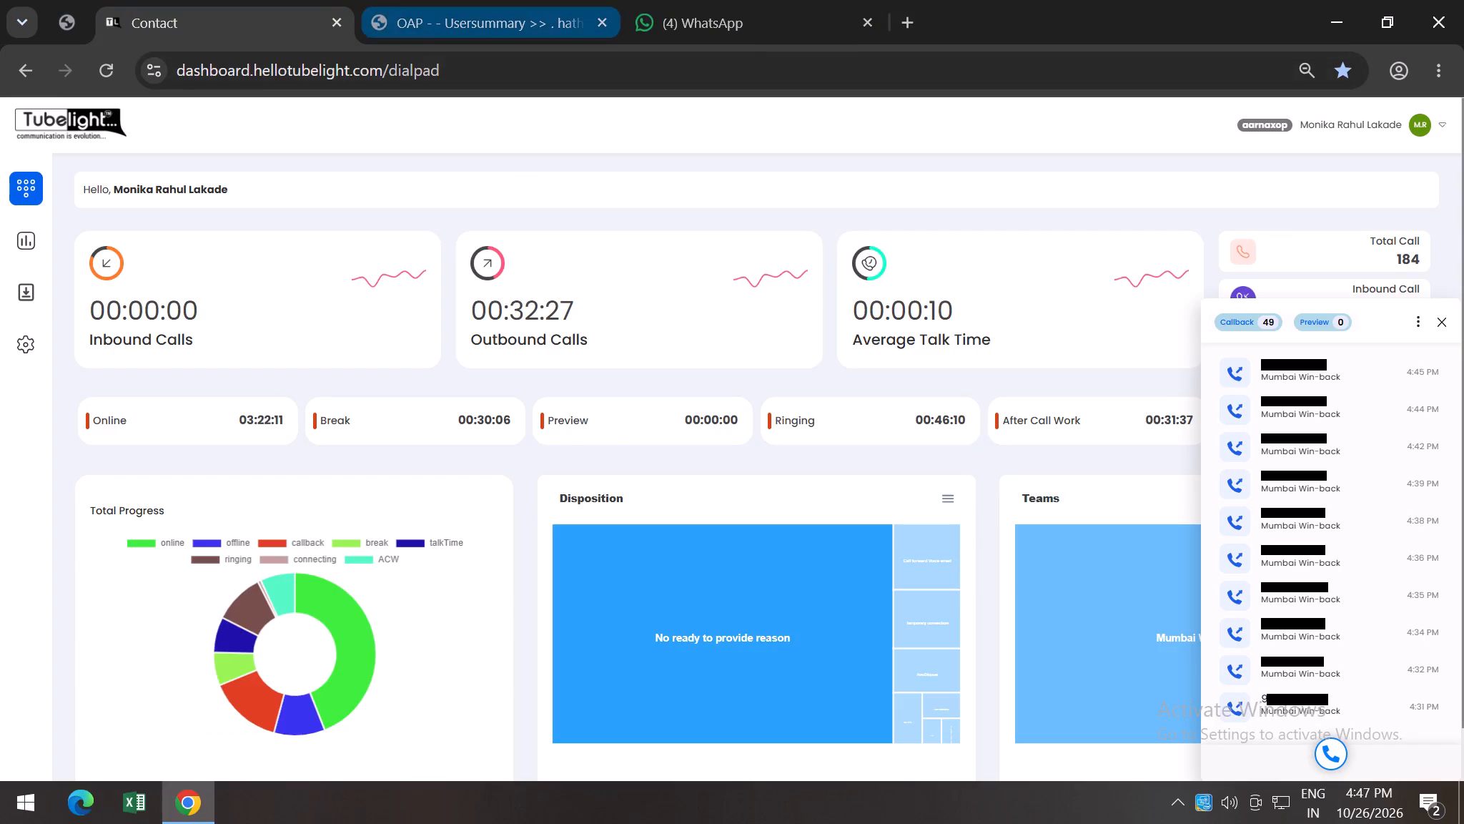
pyautogui.click(524, 17)
pyautogui.click(242, 19)
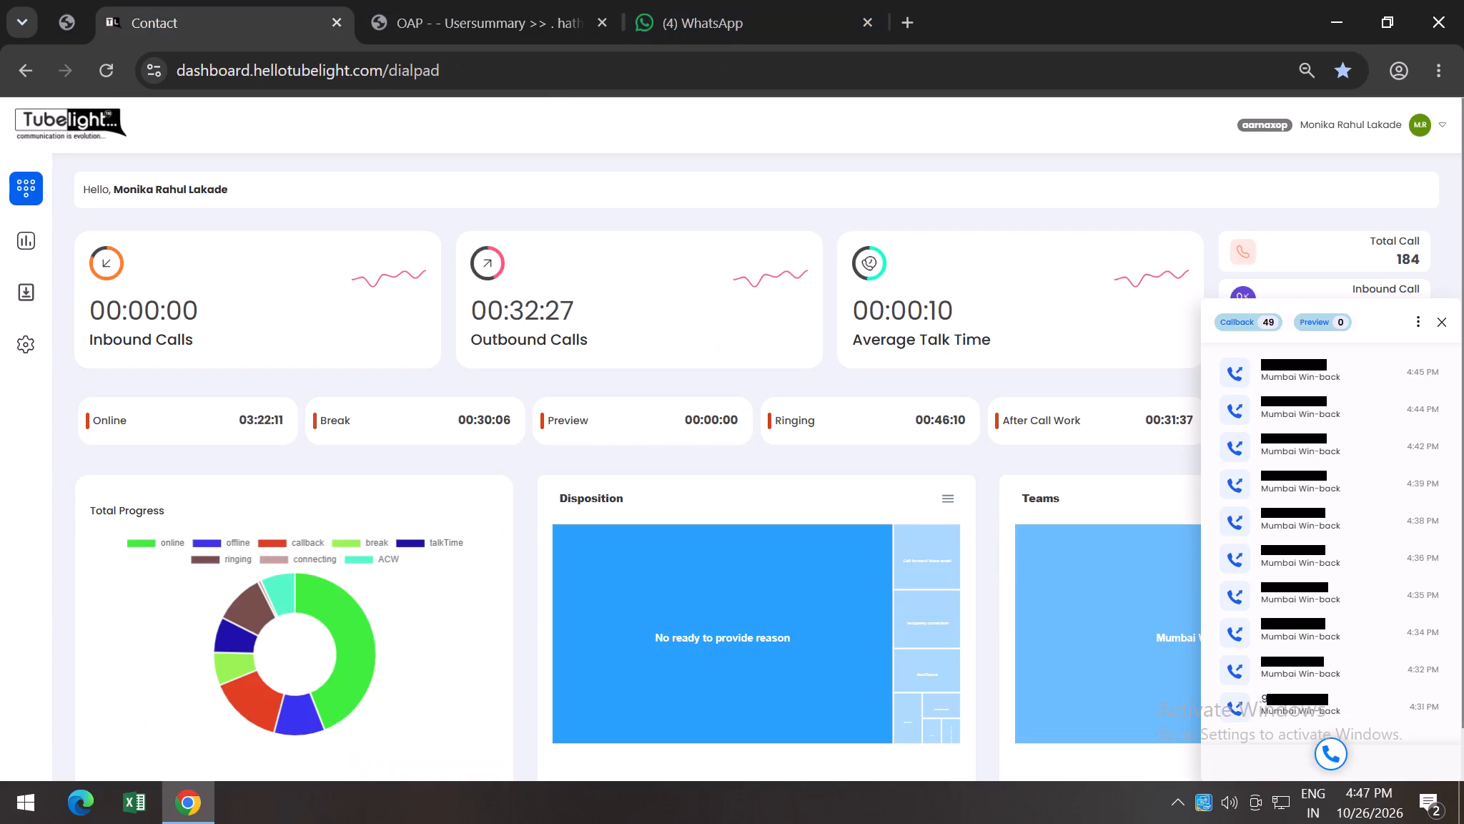
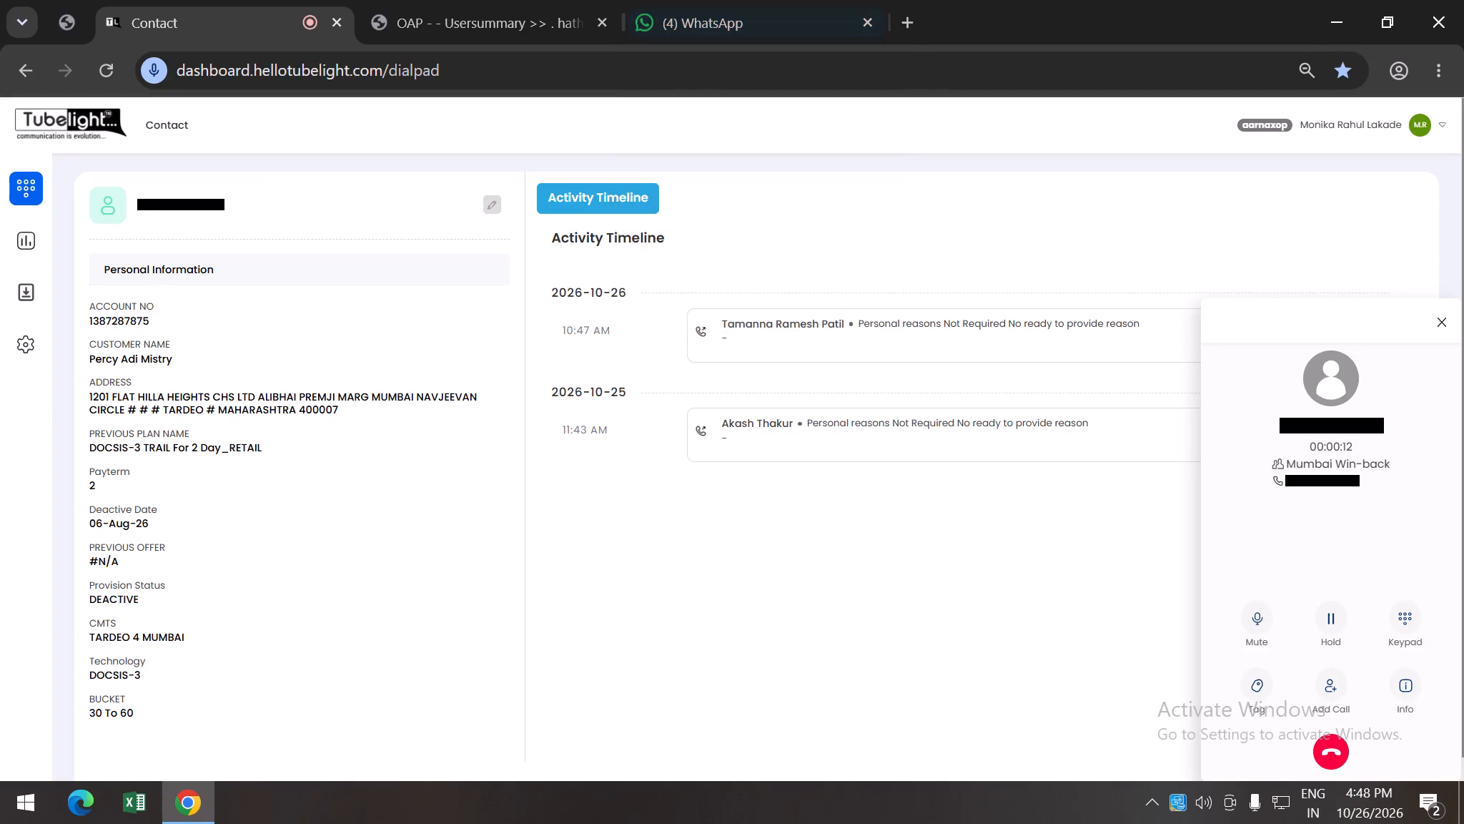
# End the active Mumbai Win-back call and submit its disposition tagged as Personal reasons with two further sub-reasons.
pyautogui.click(1328, 752)
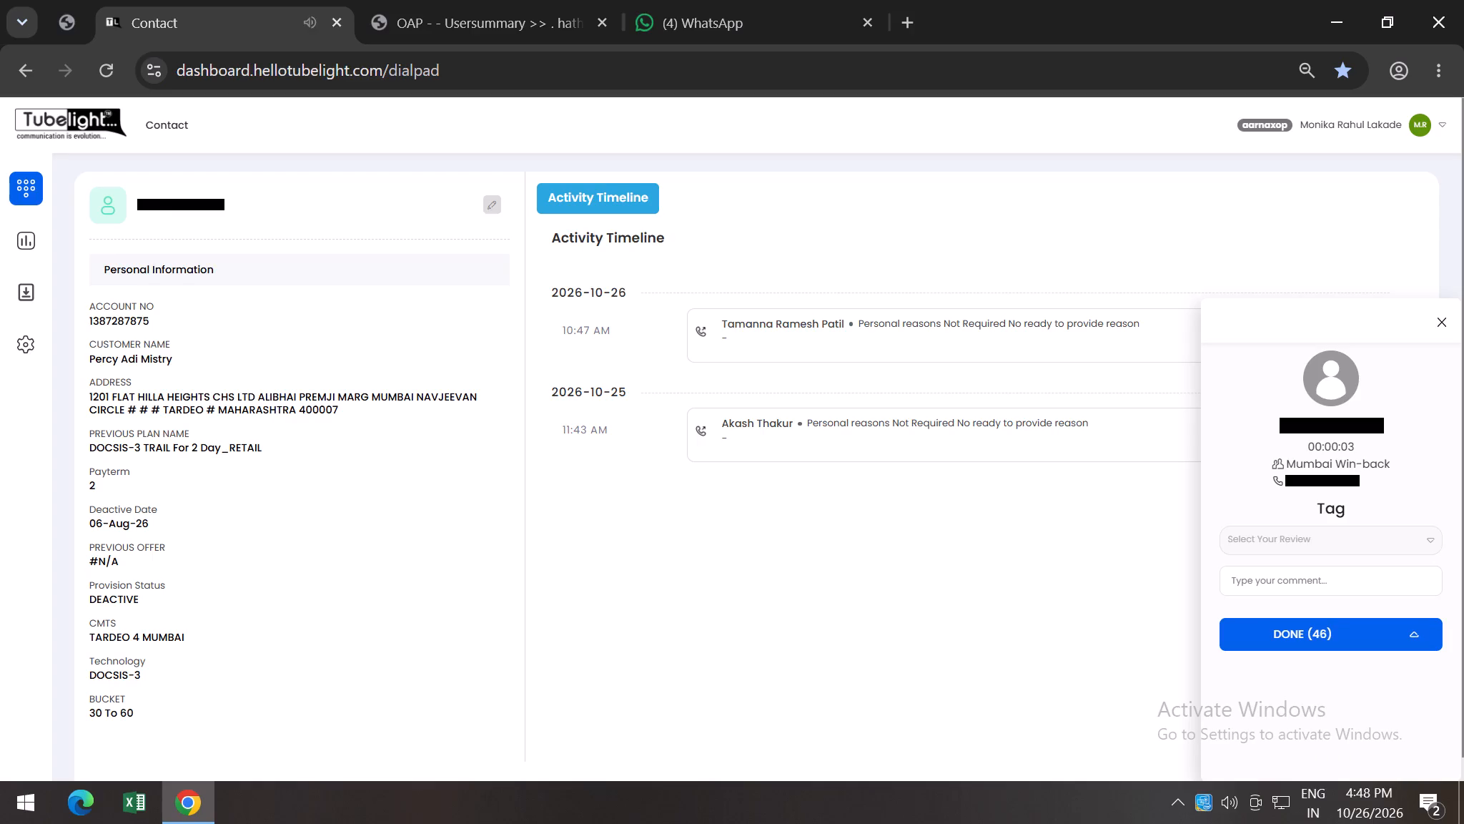
pyautogui.click(1292, 534)
pyautogui.scroll(-1, 1273, 606)
pyautogui.click(1273, 612)
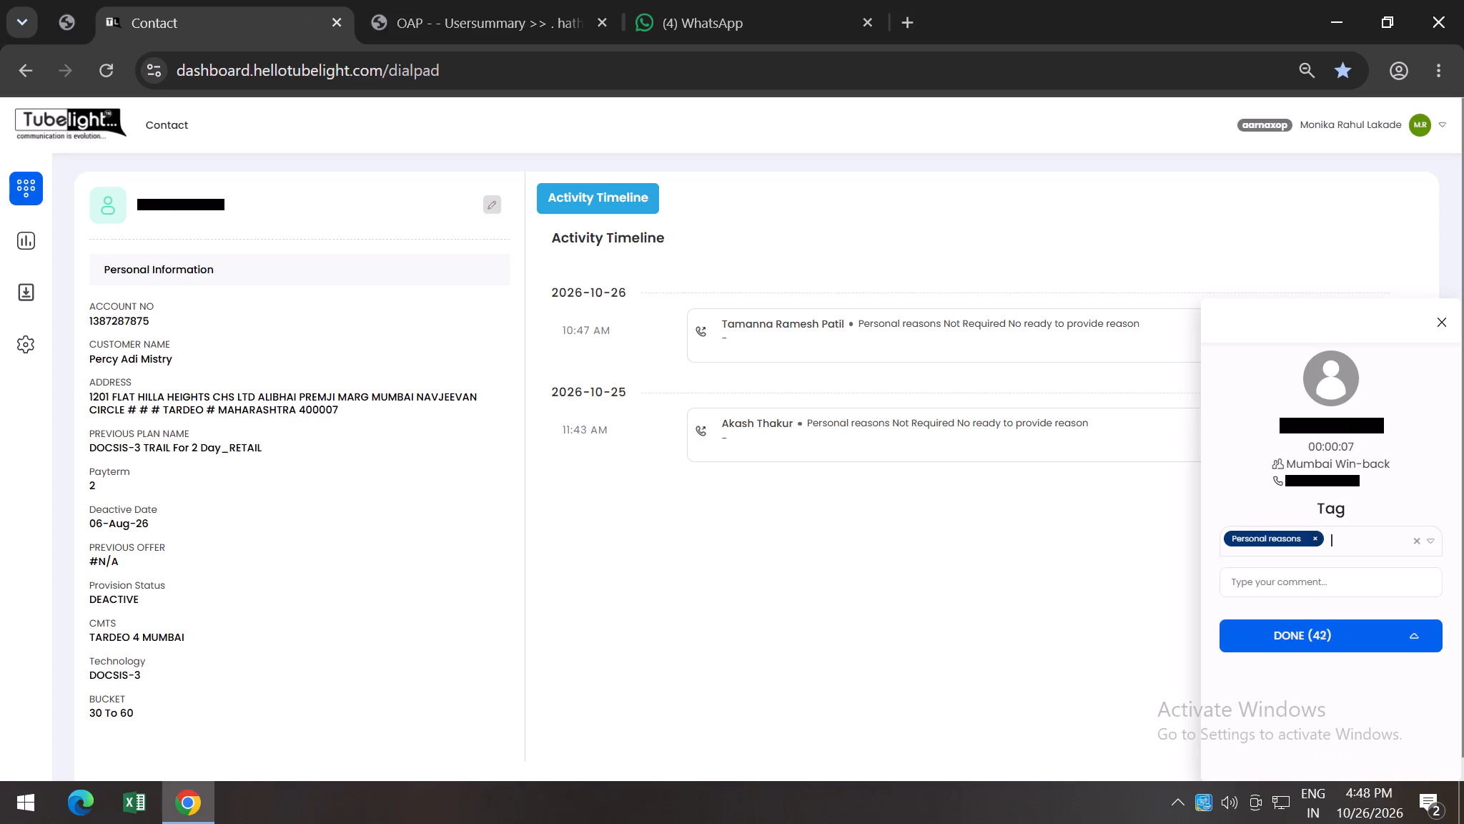
pyautogui.click(1357, 538)
pyautogui.click(1284, 627)
pyautogui.click(1335, 567)
pyautogui.click(1337, 611)
pyautogui.click(1355, 672)
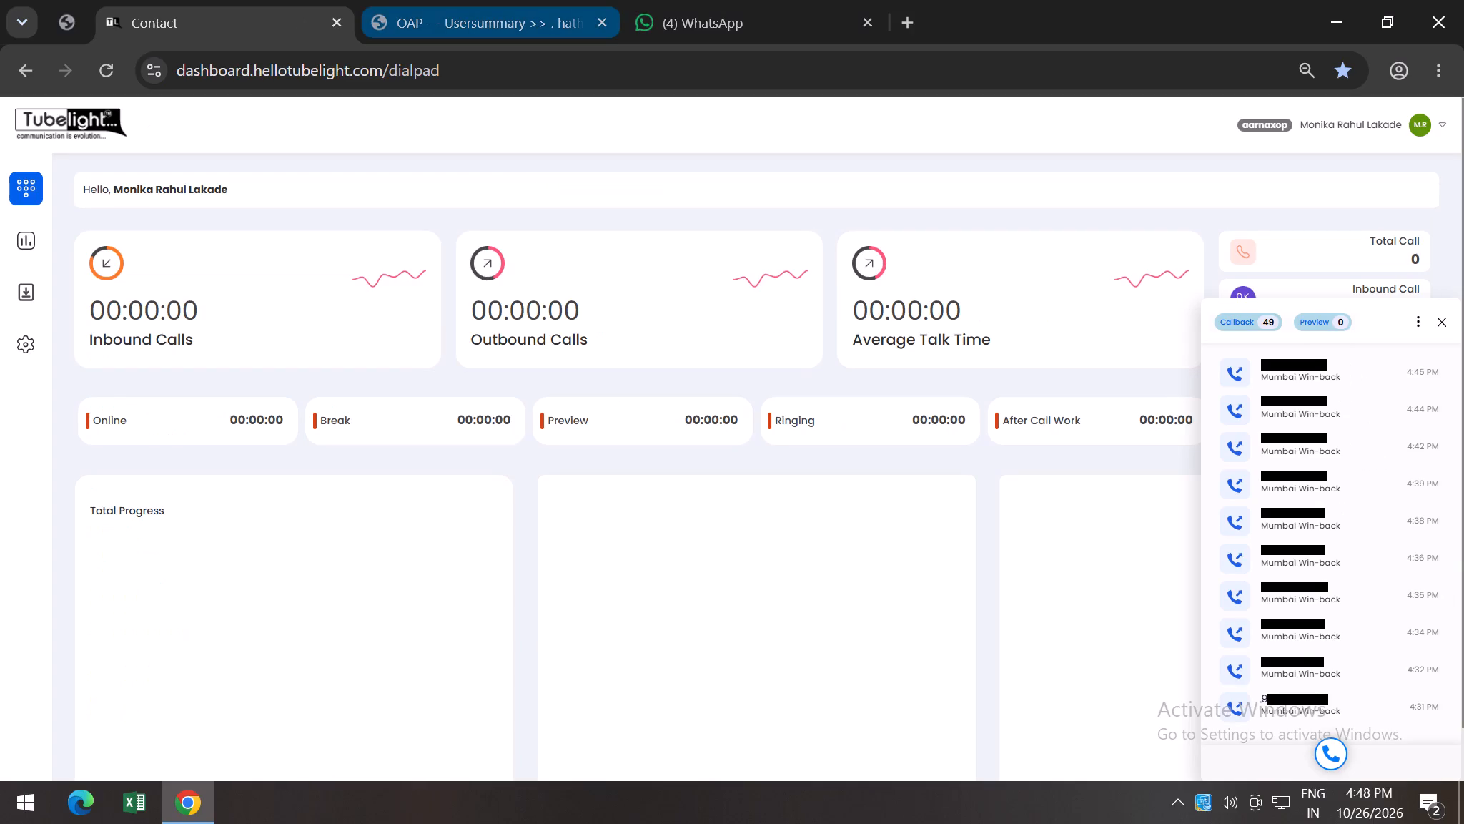
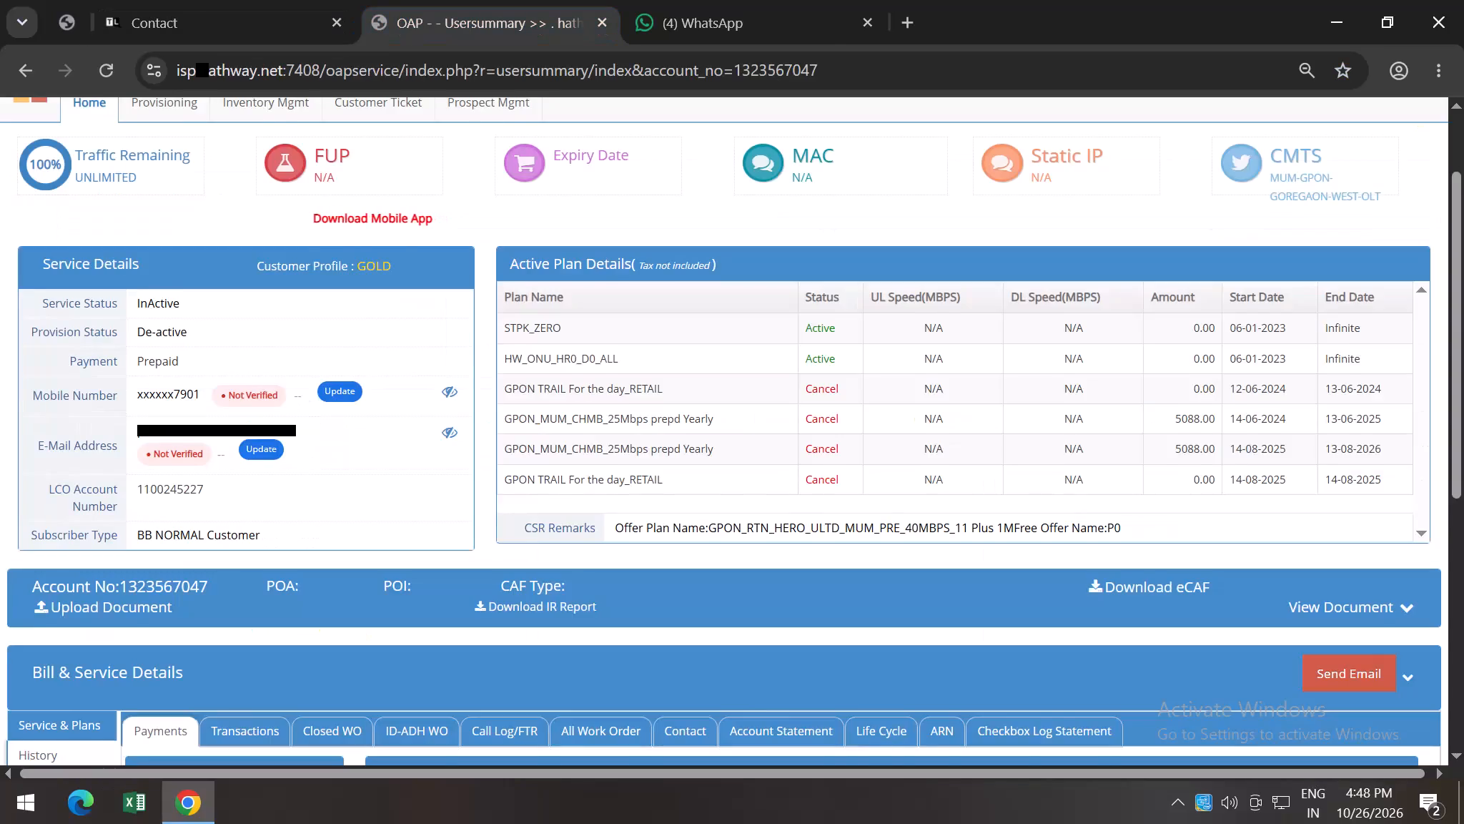
# Examine the subscriber's service and active plan details in the Hathway OAP summary, checking back on the Tubelight contact page in between.
pyautogui.scroll(7, 261, 253)
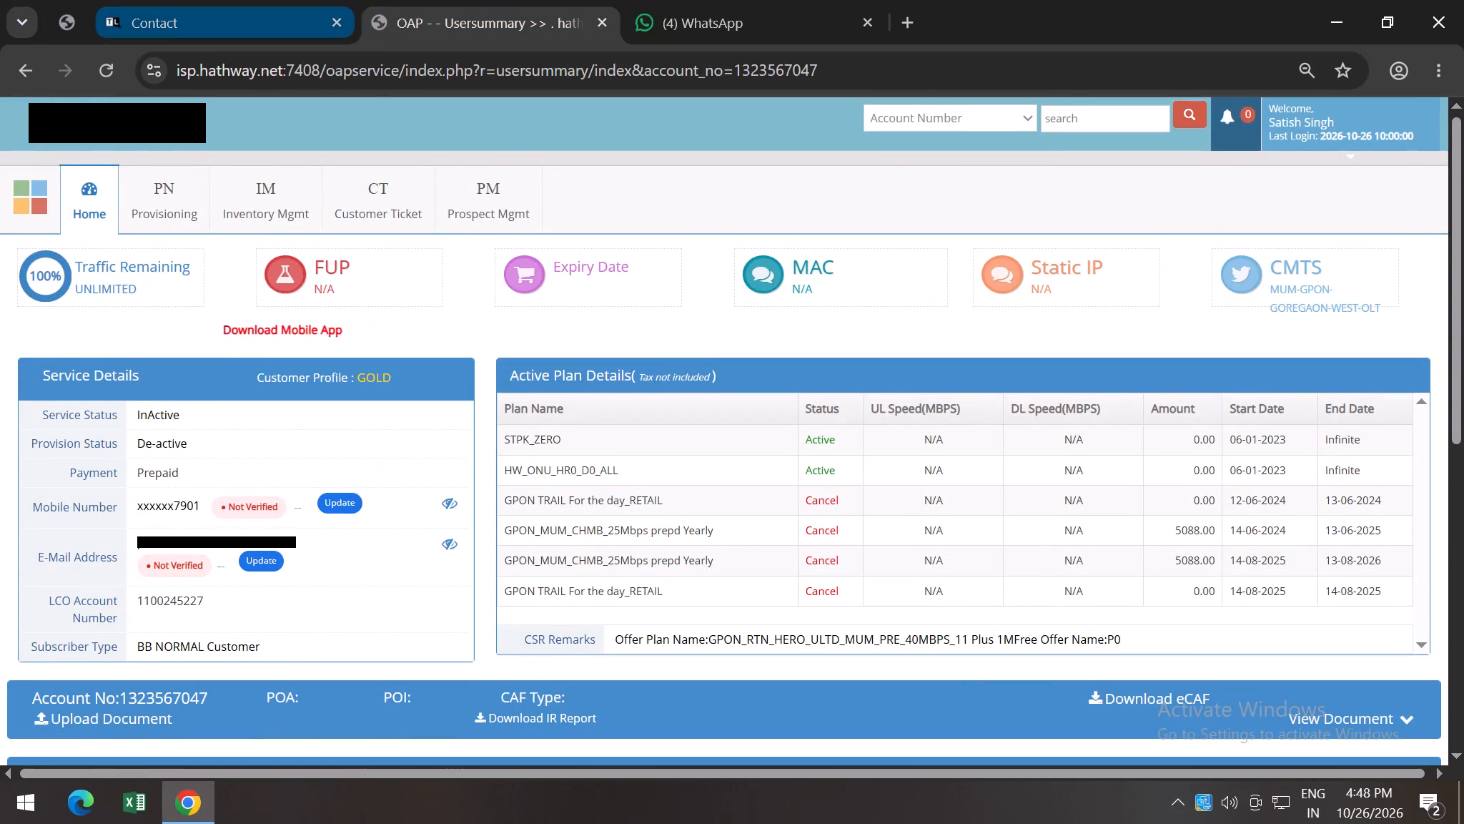
pyautogui.click(243, 0)
pyautogui.click(528, 0)
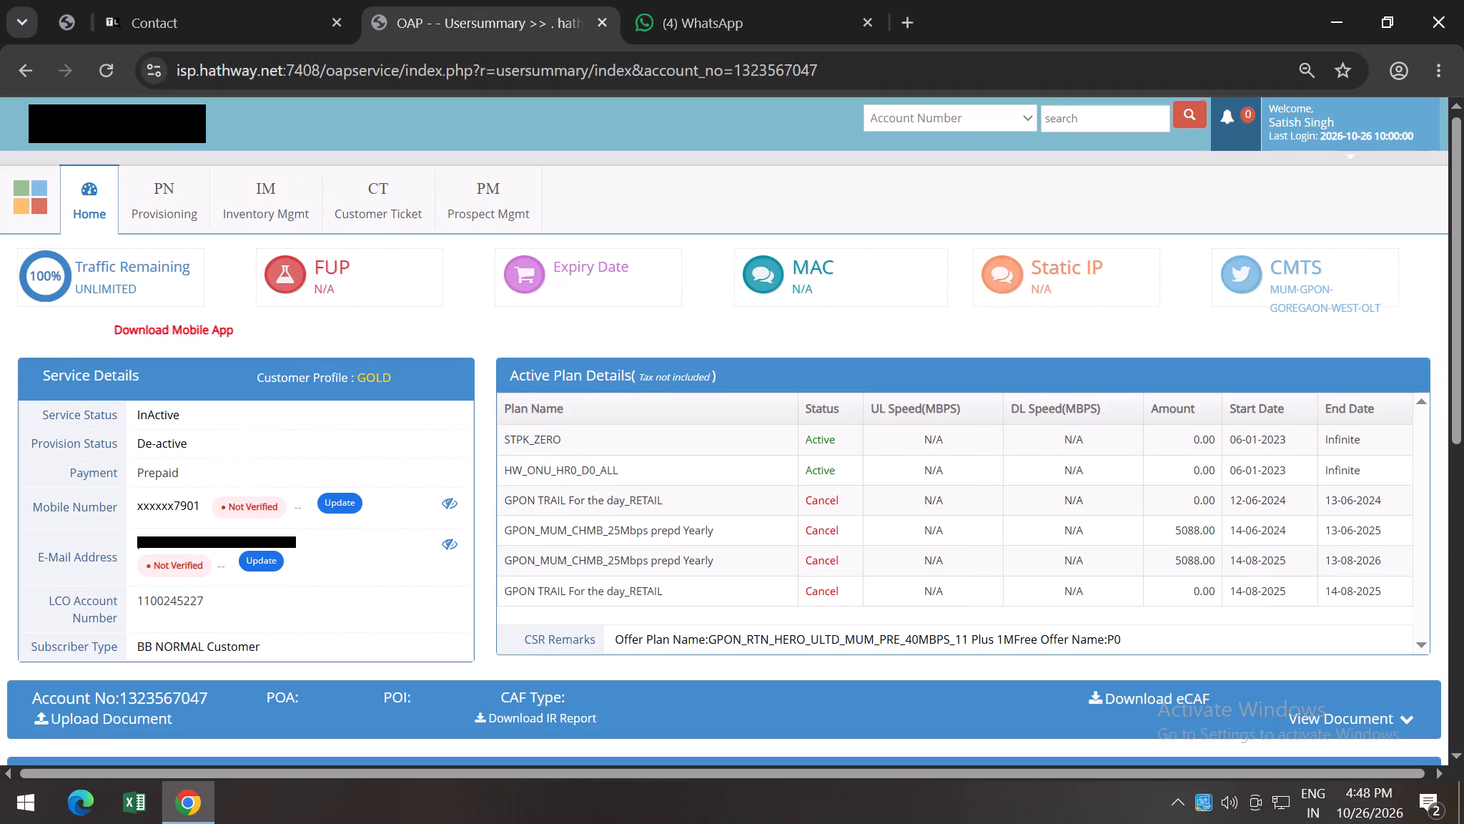
pyautogui.scroll(-2, 240, 376)
pyautogui.scroll(1, 239, 376)
pyautogui.click(217, 0)
pyautogui.click(438, 0)
pyautogui.scroll(2, 186, 230)
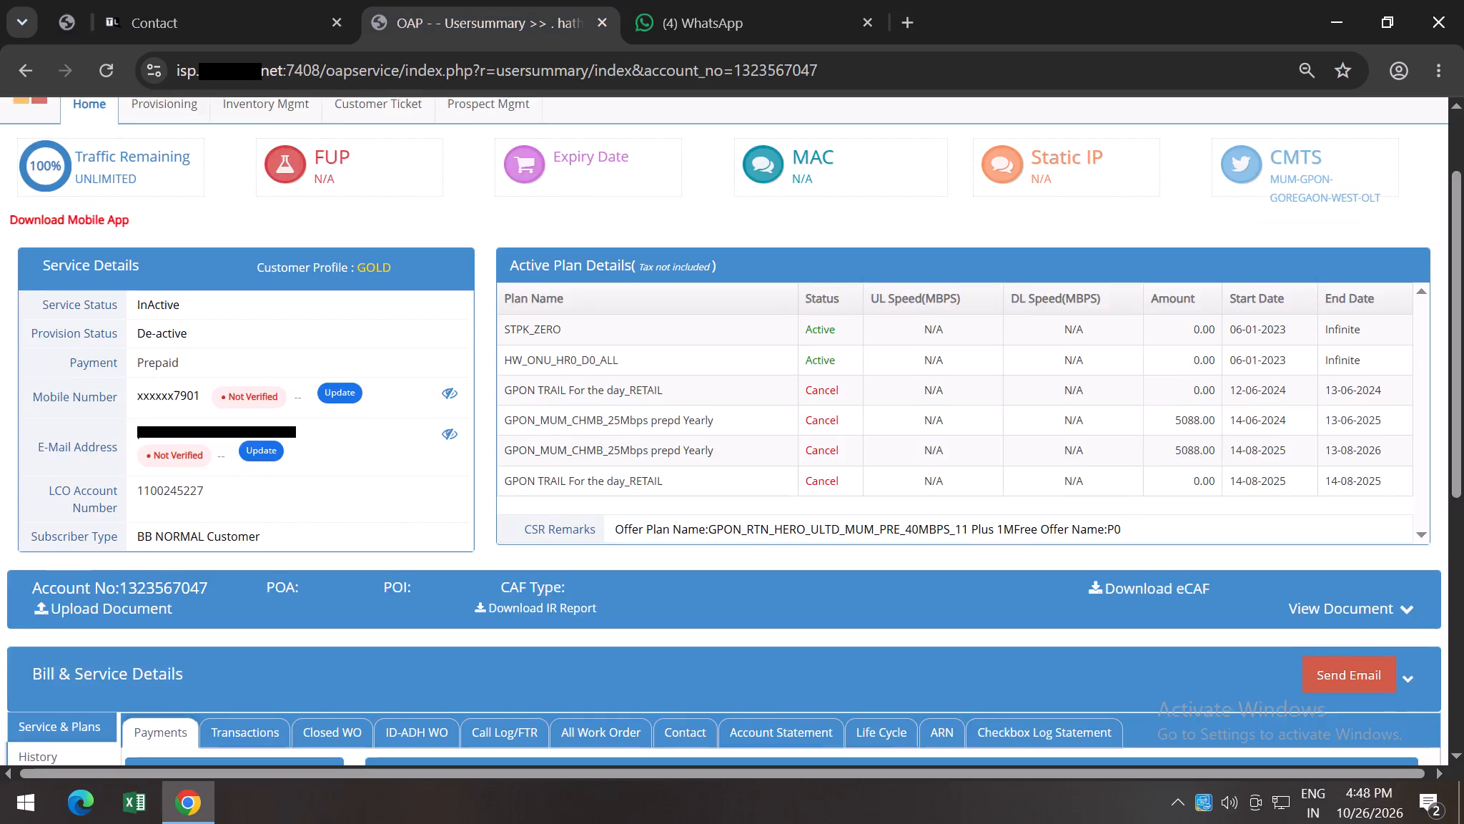
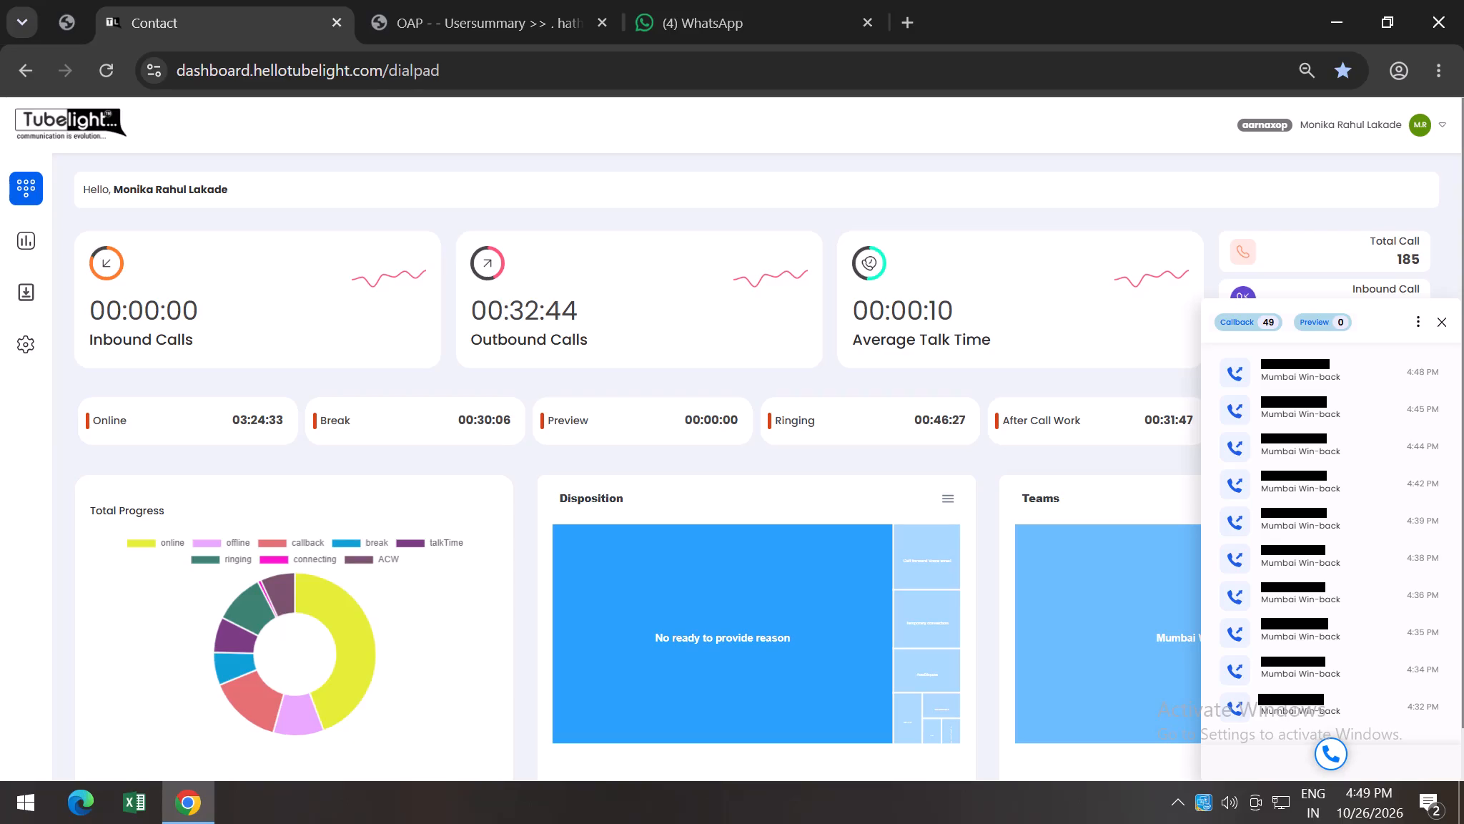
# Switch to the Hathway OAP subscriber summary and toggle the masking of the customer's mobile number and e-mail address to check the contact details.
pyautogui.click(454, 29)
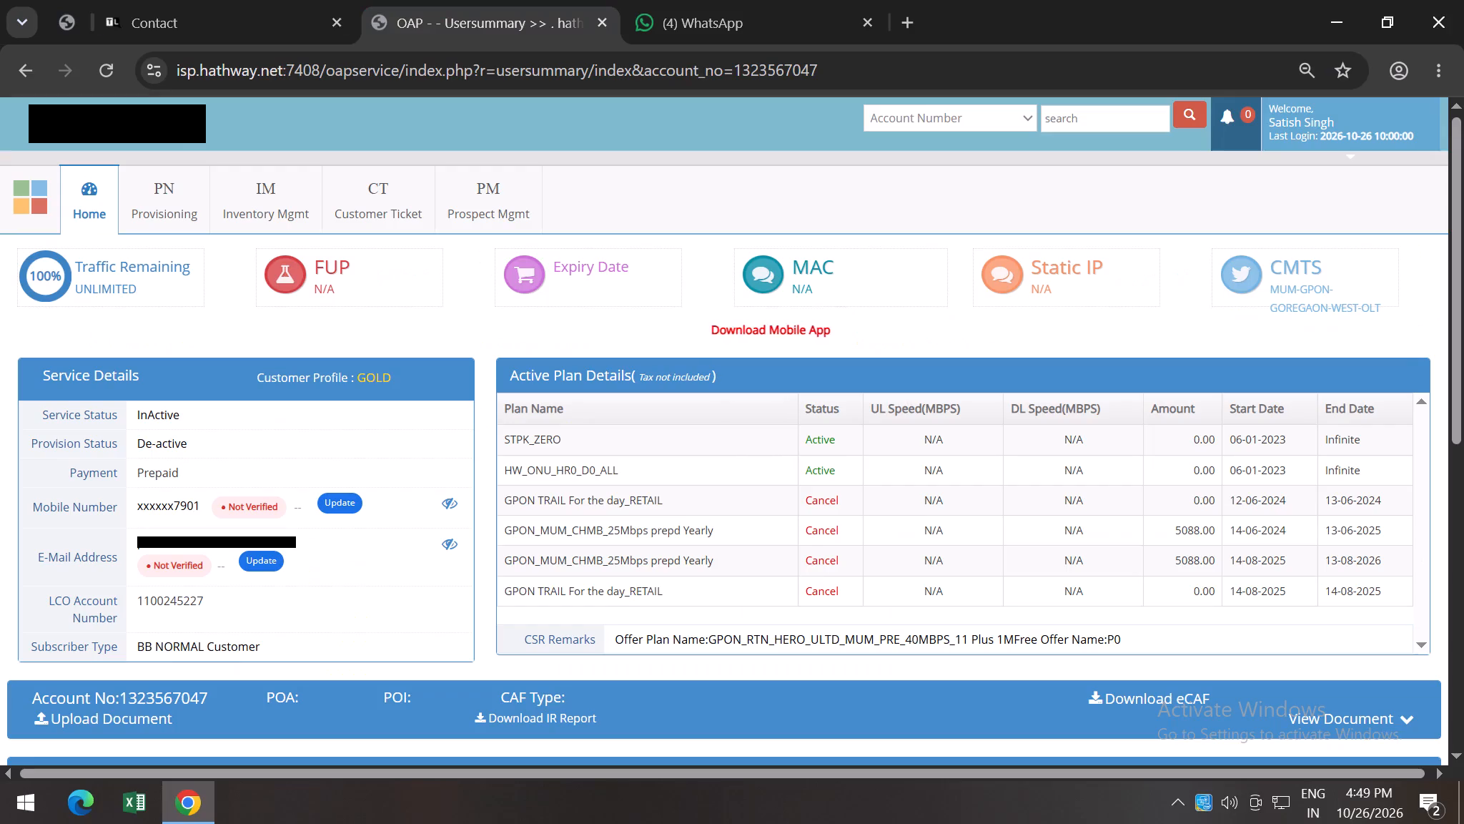
pyautogui.click(437, 499)
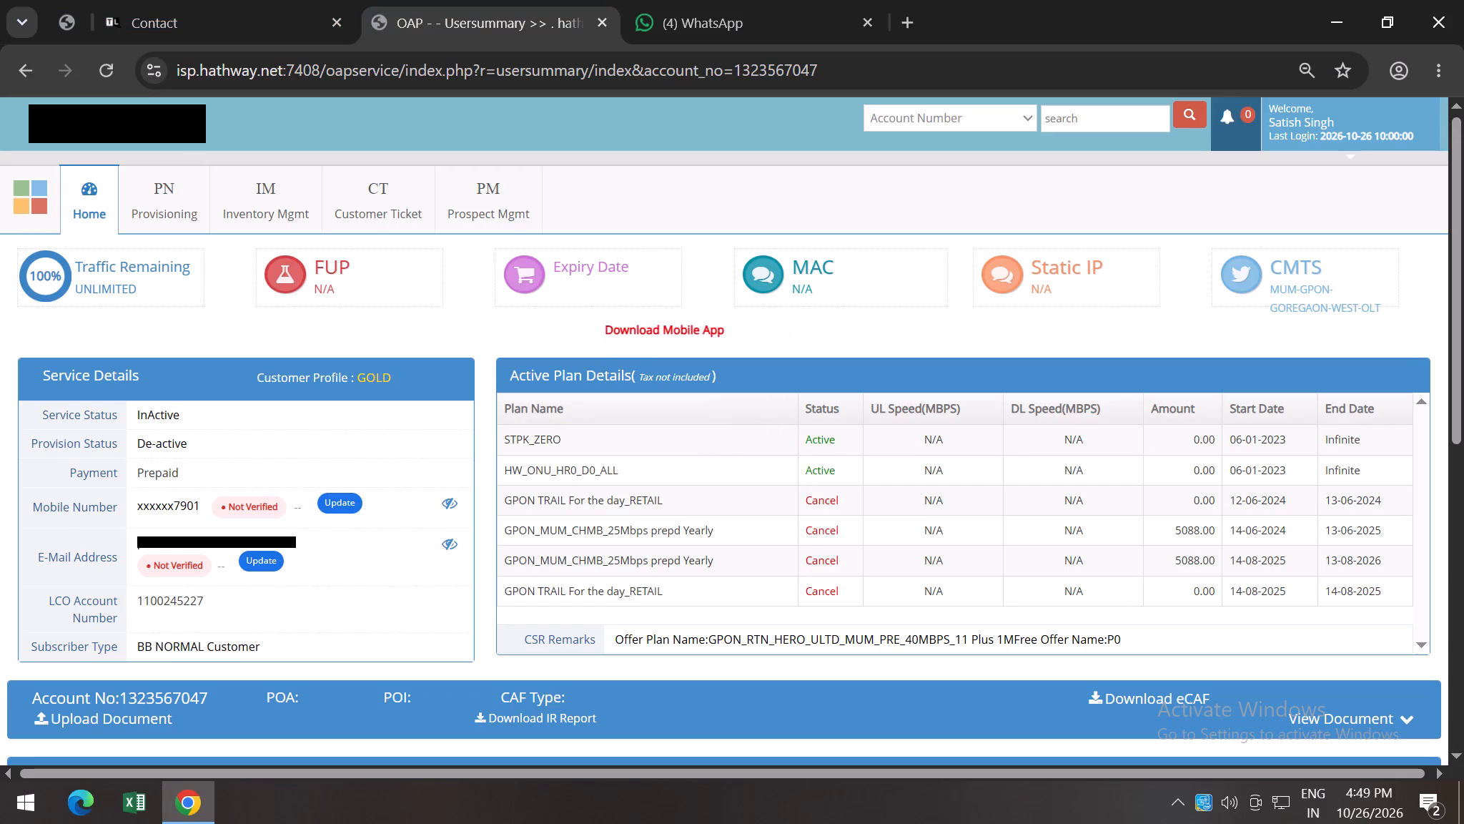
pyautogui.click(444, 509)
pyautogui.click(445, 534)
pyautogui.click(450, 551)
pyautogui.click(438, 492)
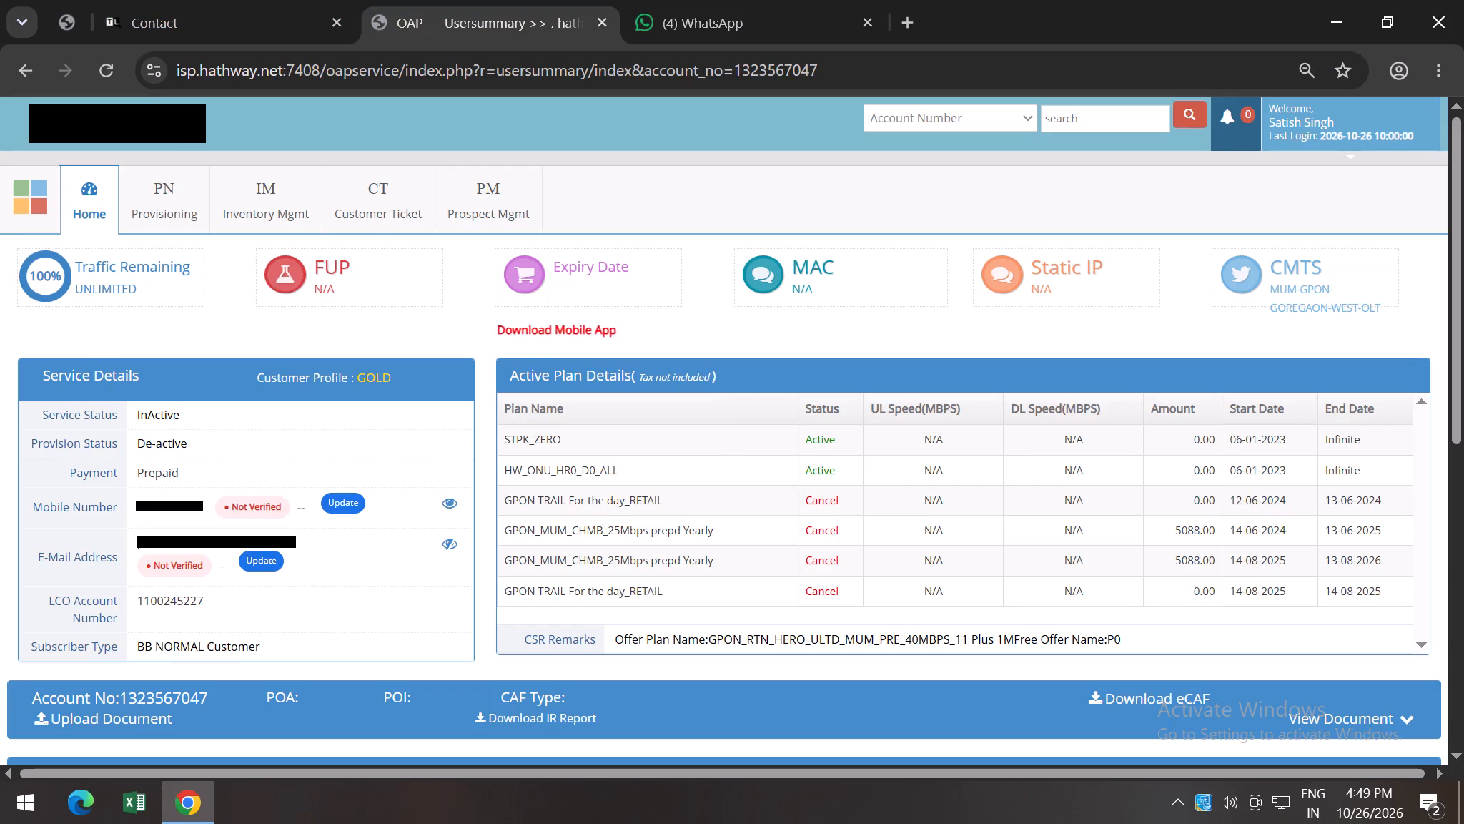
pyautogui.tripleClick(445, 504)
pyautogui.click(461, 553)
pyautogui.doubleClick(445, 543)
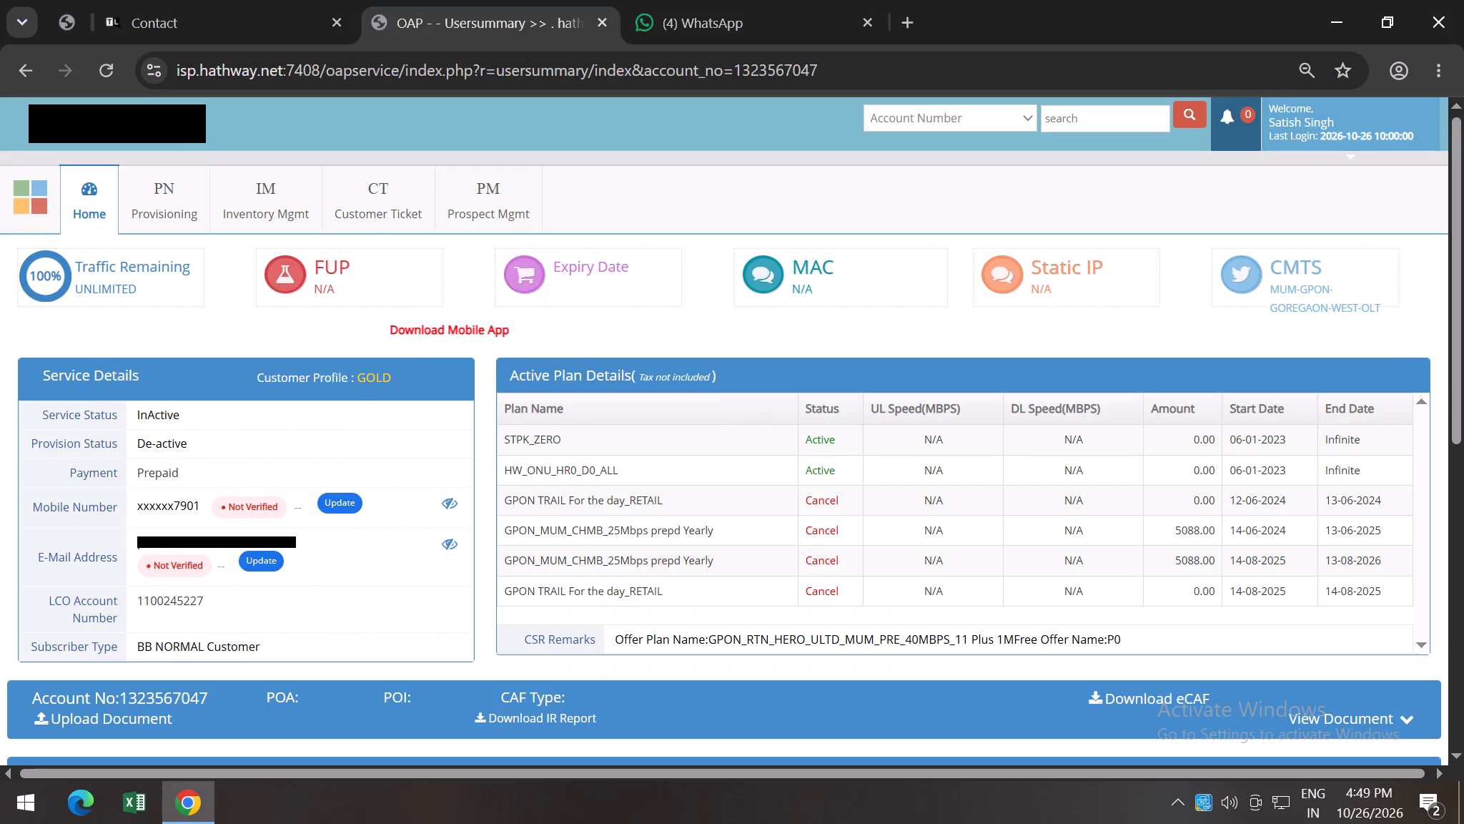
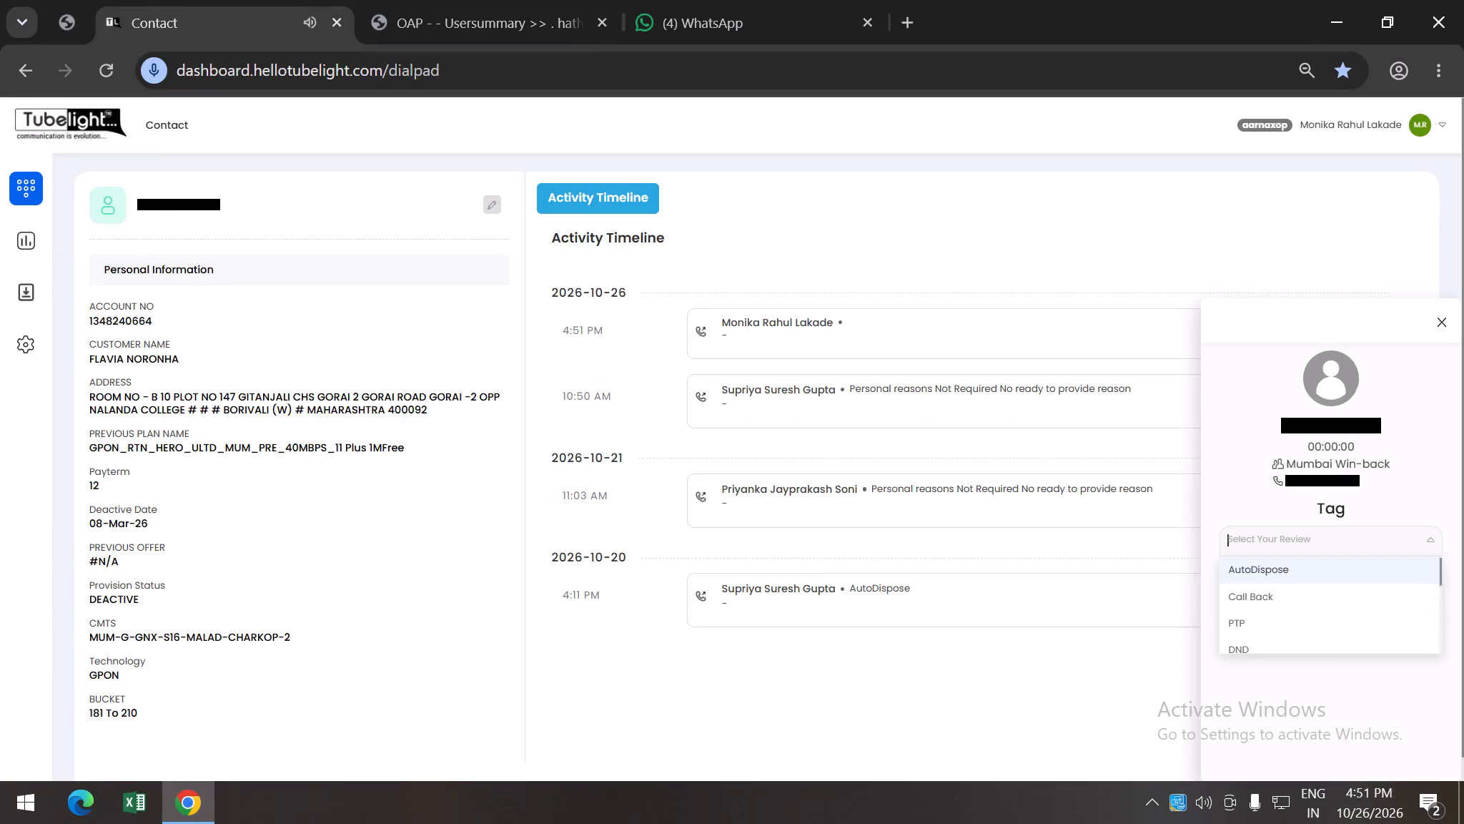
# Tag the current Mumbai Win-back call as Not Connect, Not Contactable, Call forward Voice email.
pyautogui.scroll(-6, 1300, 606)
pyautogui.click(1297, 620)
pyautogui.click(1318, 551)
pyautogui.click(1295, 597)
pyautogui.click(1350, 556)
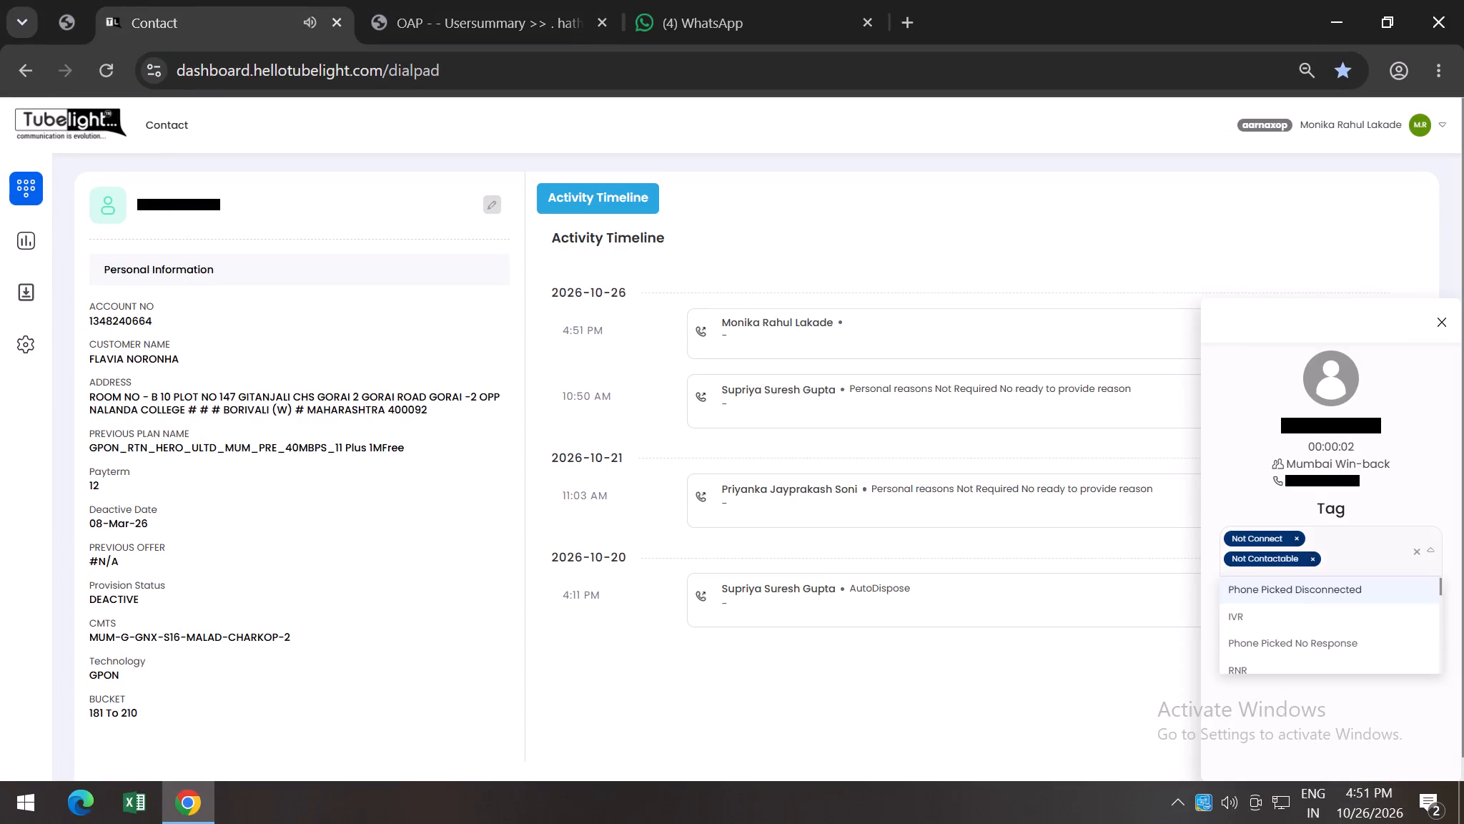
pyautogui.scroll(-2, 1267, 635)
pyautogui.click(1305, 617)
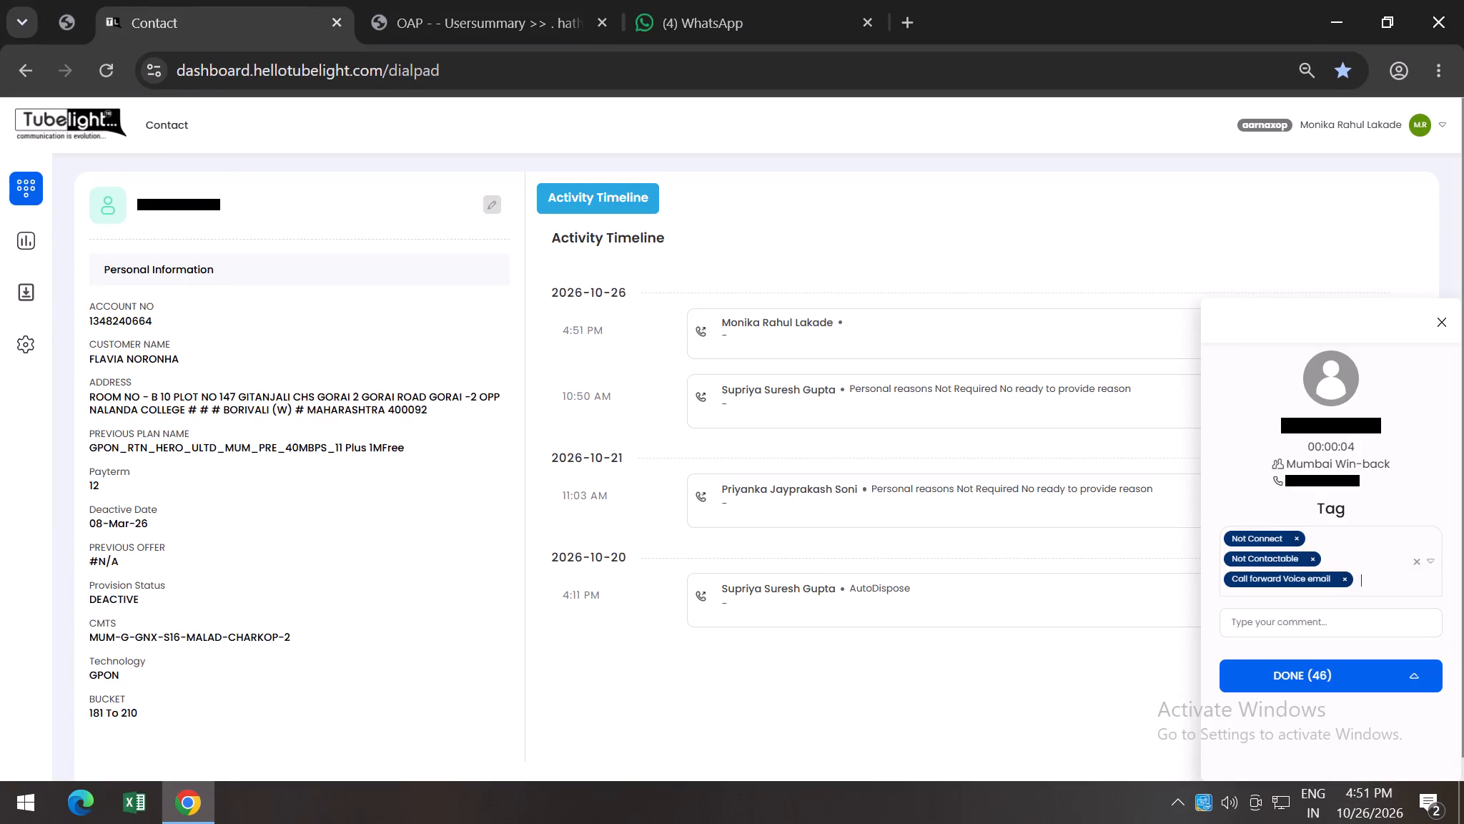
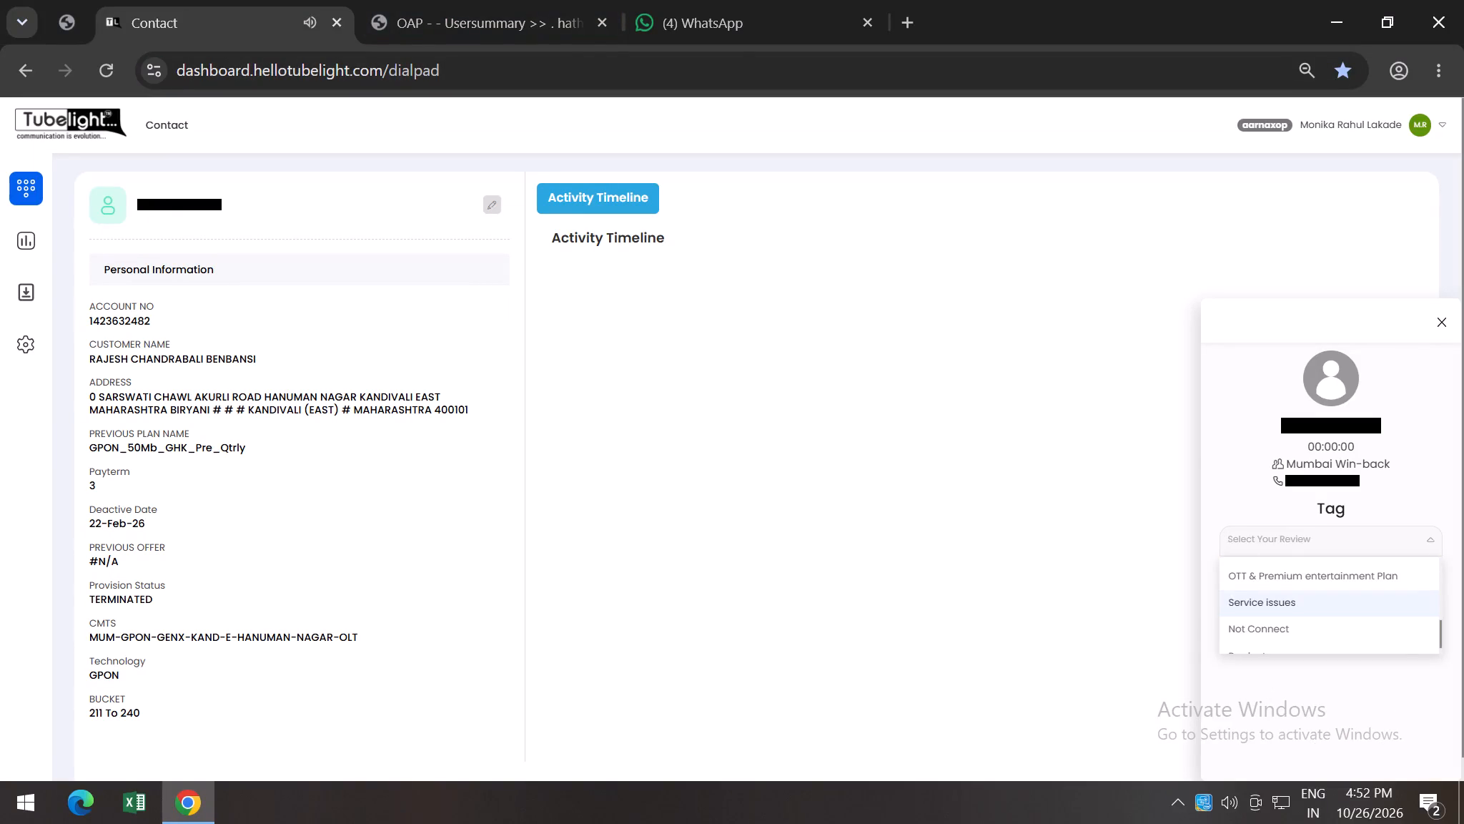
# Tag the current Mumbai Win-back call as Personal reasons, Not Required, No ready to provide reason.
pyautogui.scroll(1, 1293, 627)
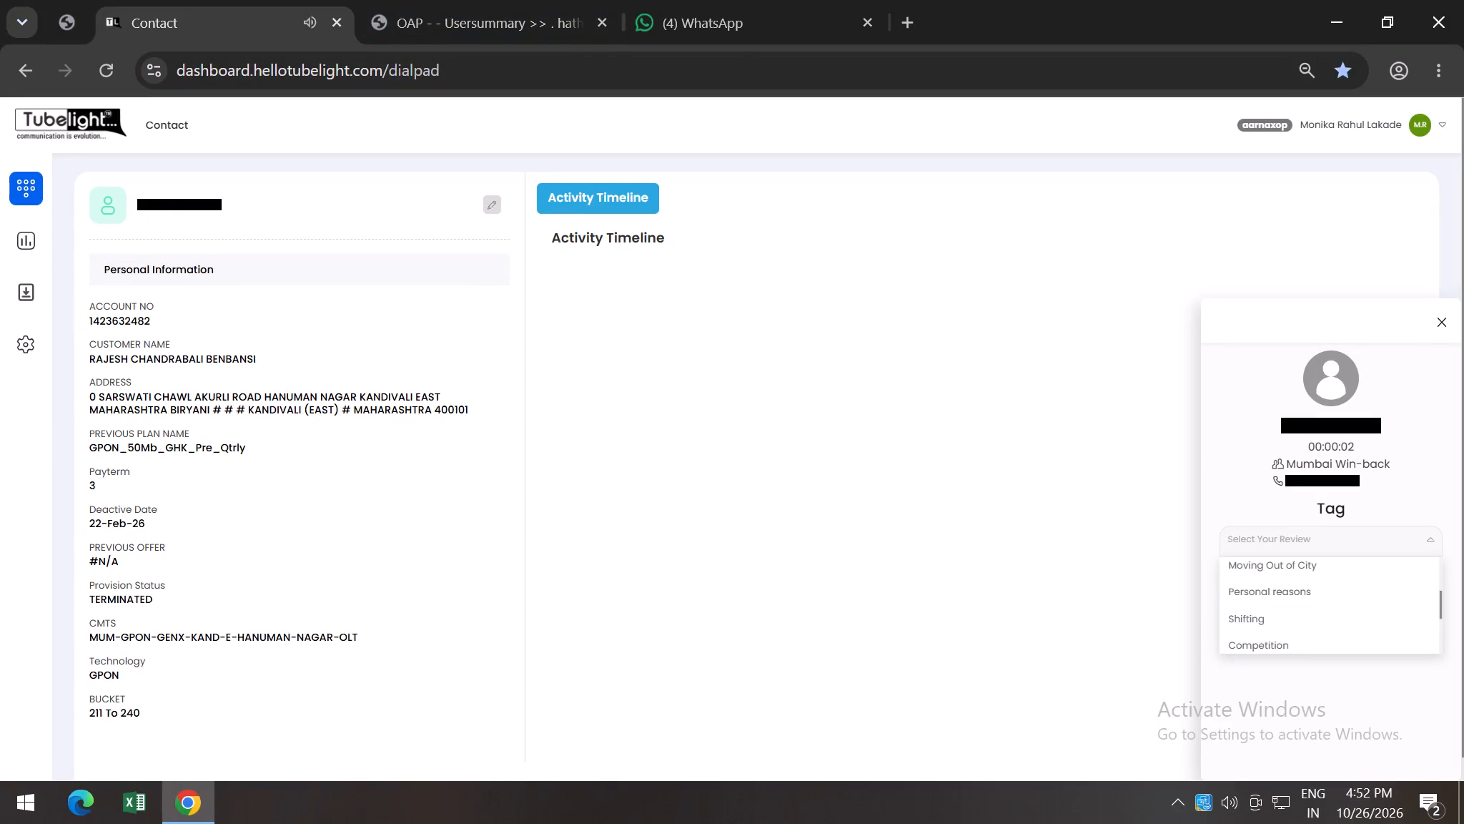
pyautogui.click(1297, 599)
pyautogui.click(1342, 549)
pyautogui.click(1295, 615)
pyautogui.moveTo(1355, 551); pyautogui.dragTo(1347, 563)
pyautogui.click(1328, 628)
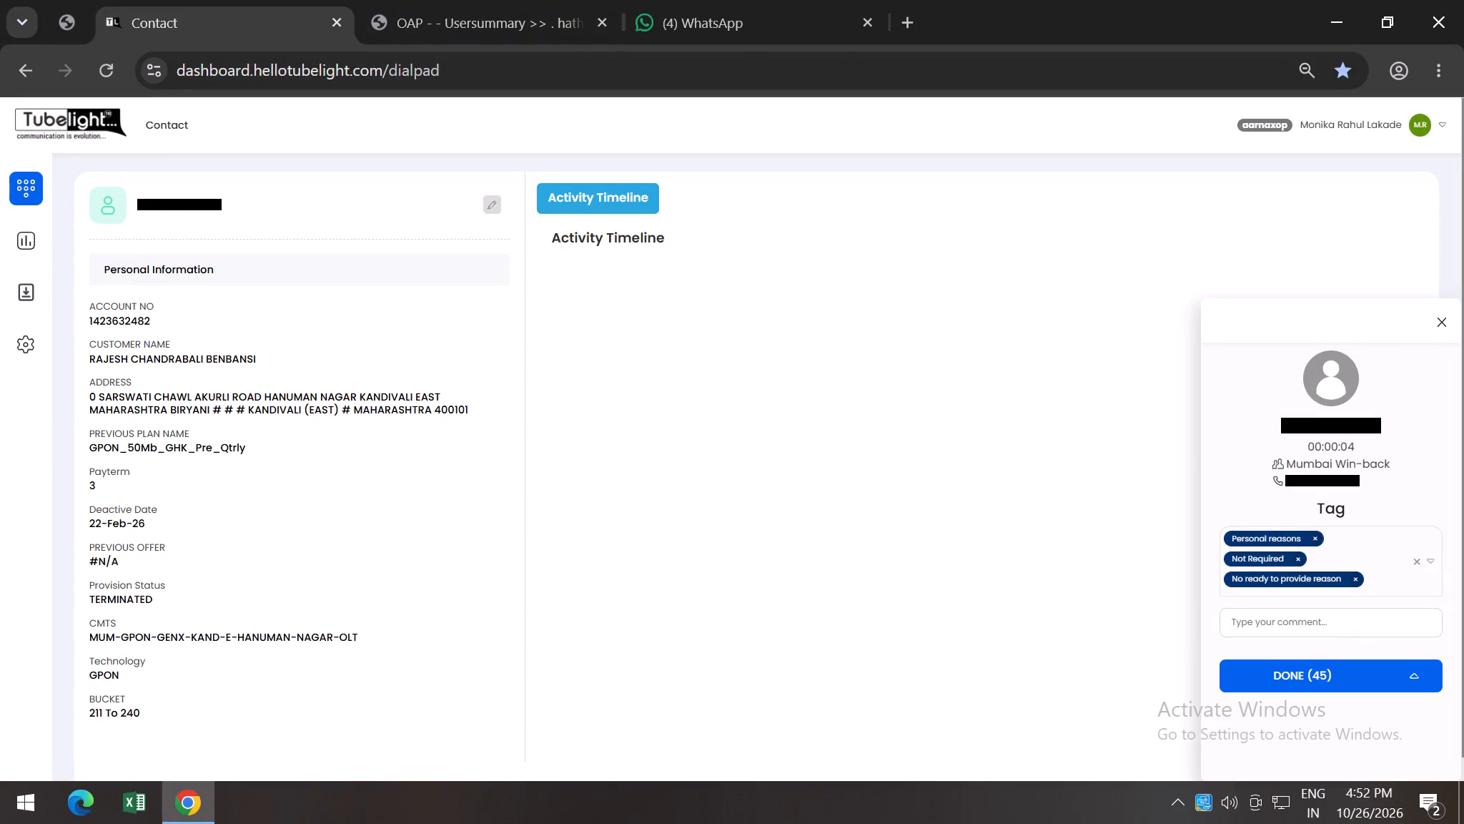
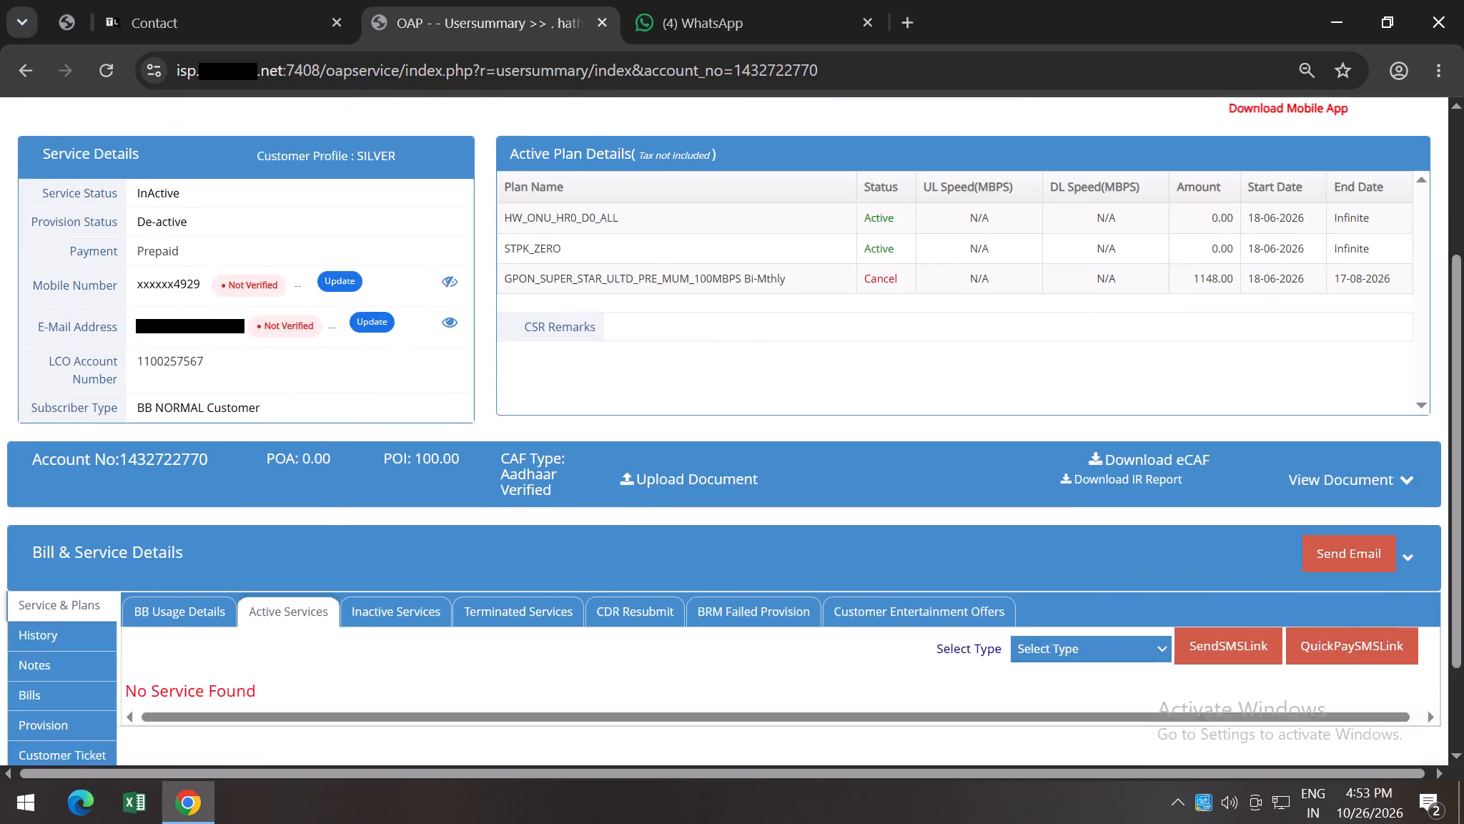
# Expand the contact and account details of the open subscriber record and review the installation address.
pyautogui.scroll(-2, 407, 577)
pyautogui.click(1403, 355)
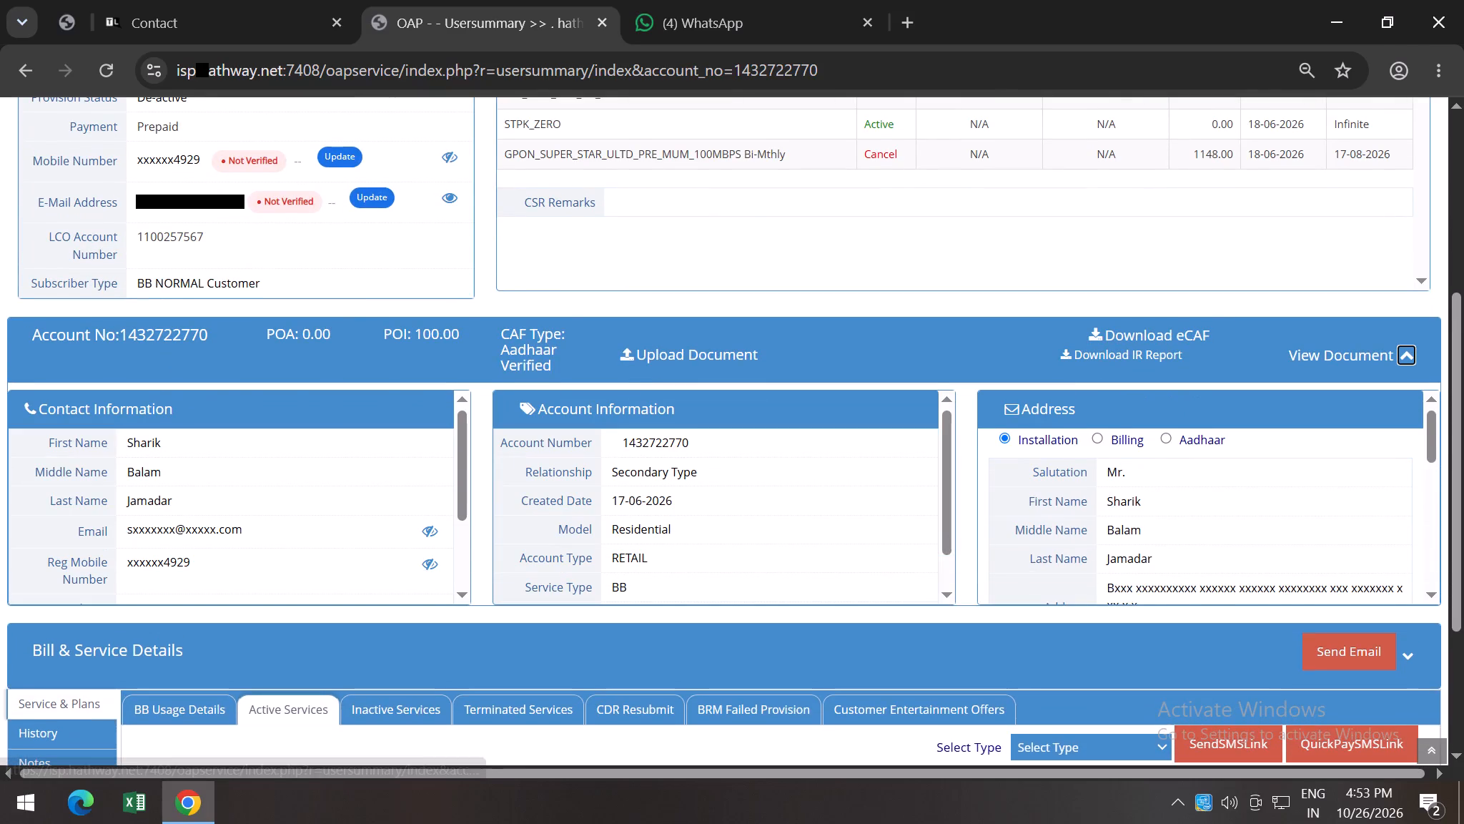
pyautogui.scroll(-1, 1293, 546)
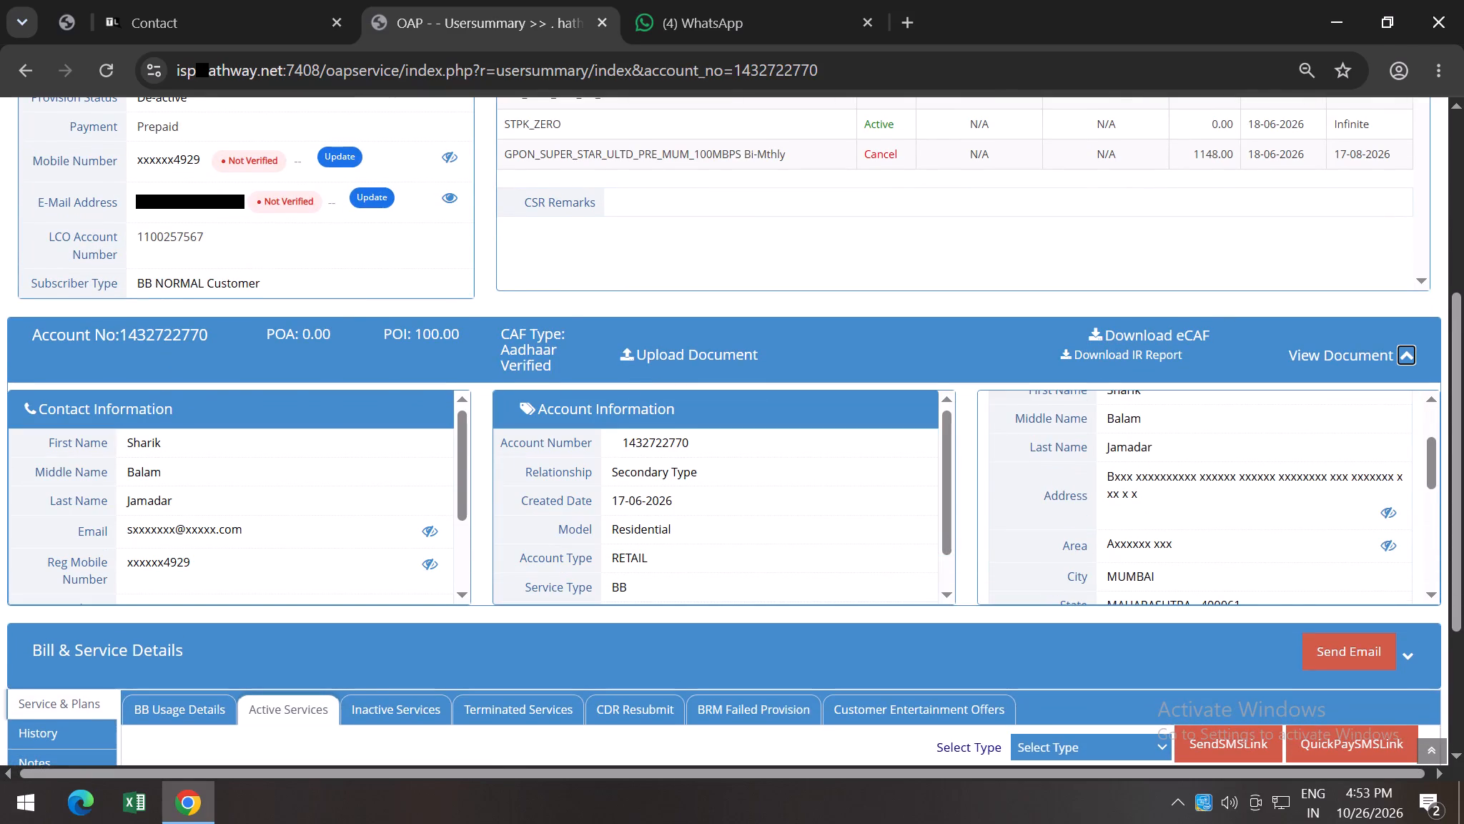
pyautogui.click(1431, 446)
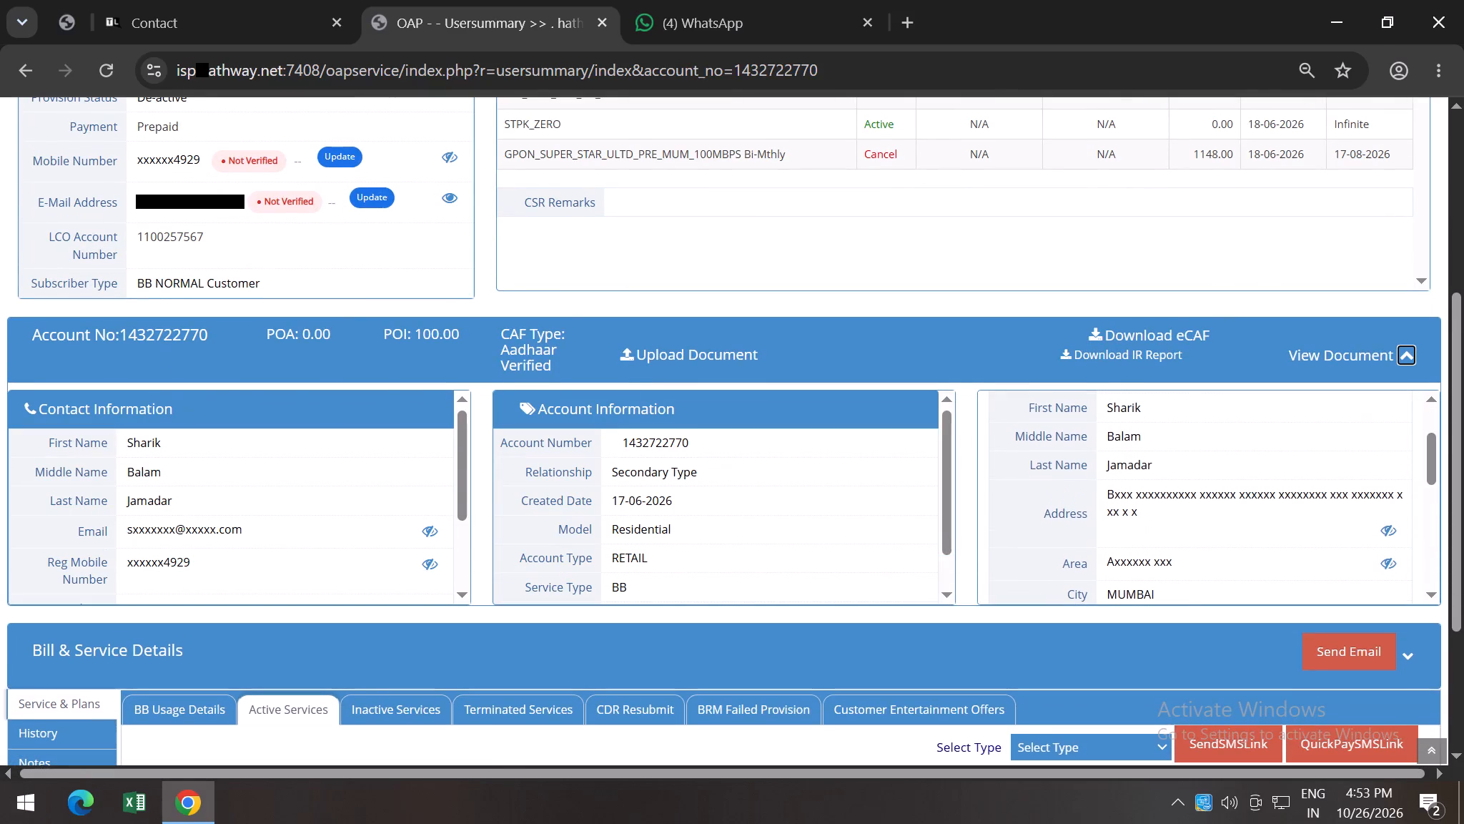
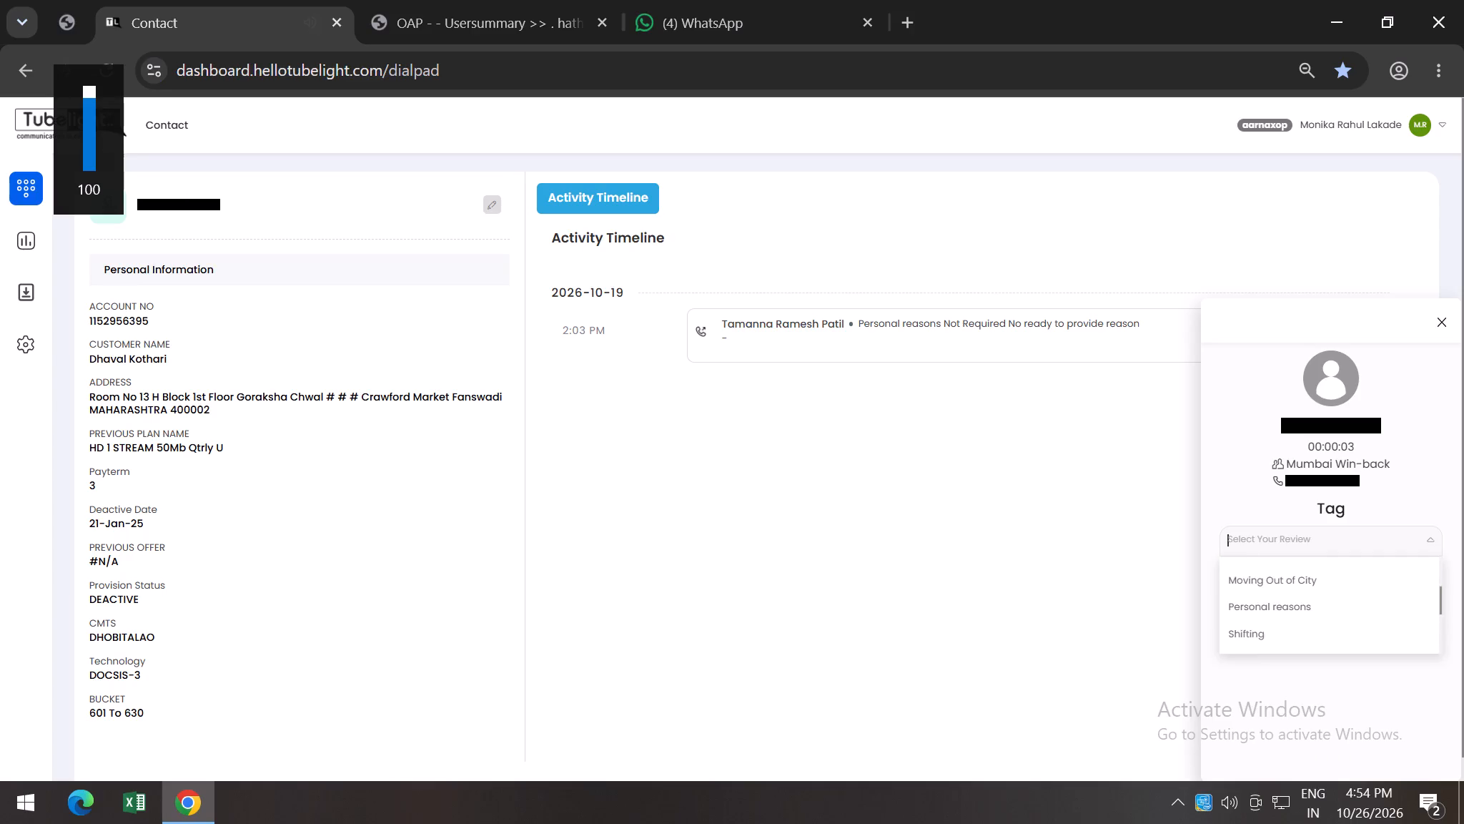
# Tag the current Mumbai Win-back call as Personal reasons, choose the follow-up reasons, and submit the disposition.
pyautogui.click(1283, 602)
pyautogui.moveTo(1354, 534); pyautogui.dragTo(1350, 541)
pyautogui.moveTo(1294, 621); pyautogui.dragTo(1314, 592)
pyautogui.click(1349, 557)
pyautogui.click(1334, 626)
pyautogui.click(1340, 680)
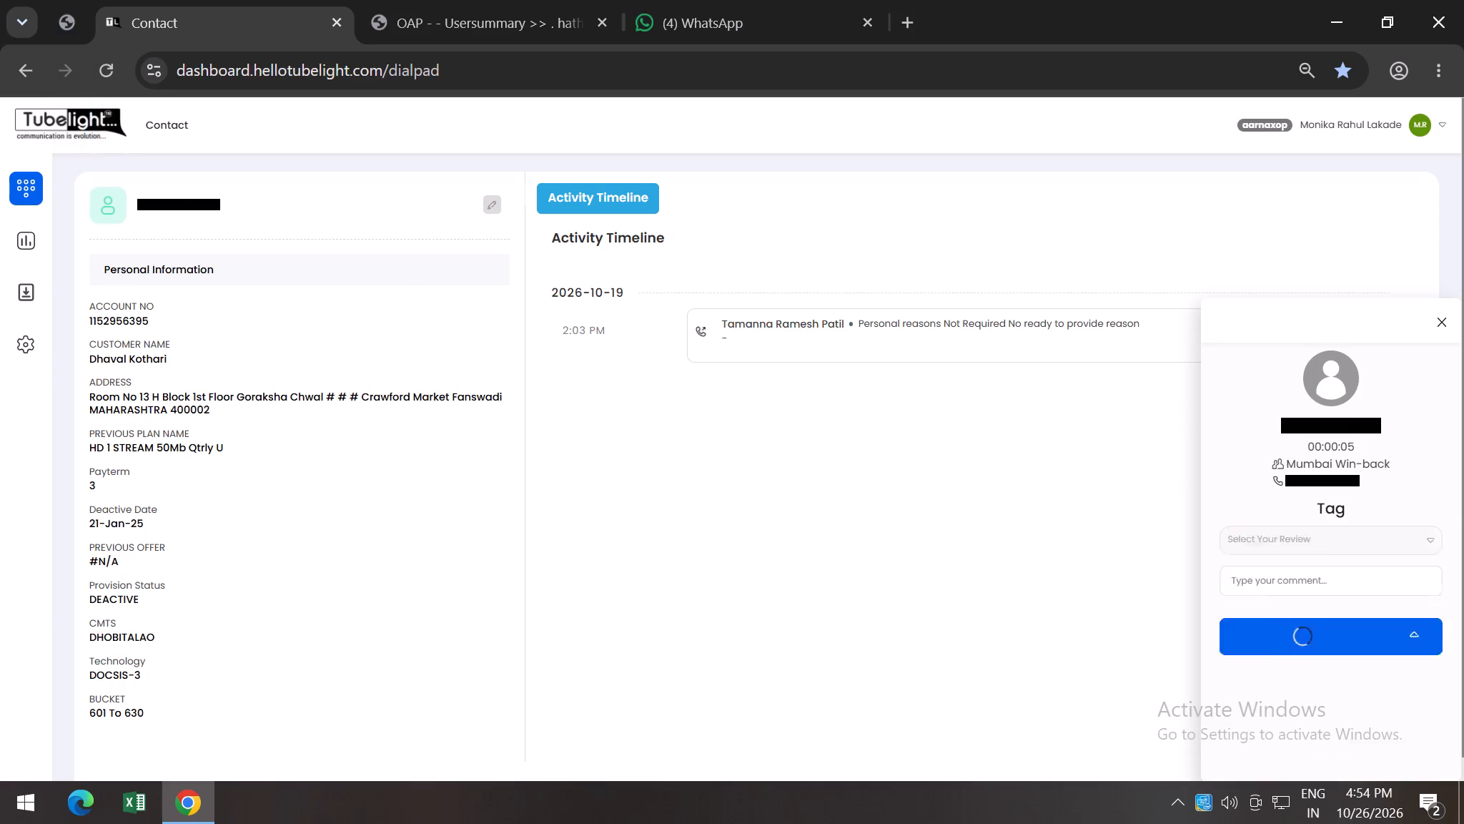
# Switch to the Hathway OAP subscriber summary to view the open account's contact and service details.
pyautogui.click(480, 2)
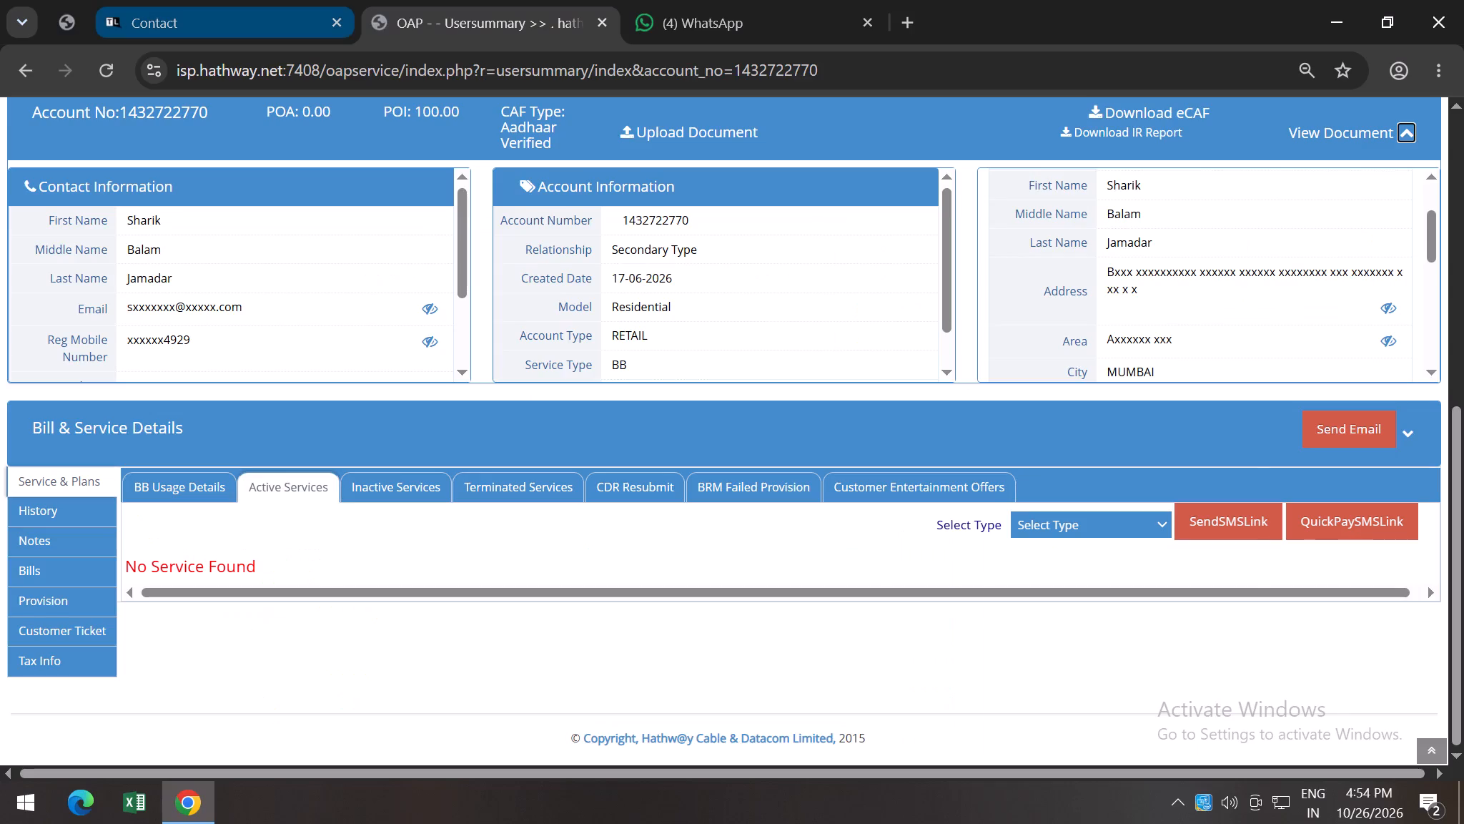
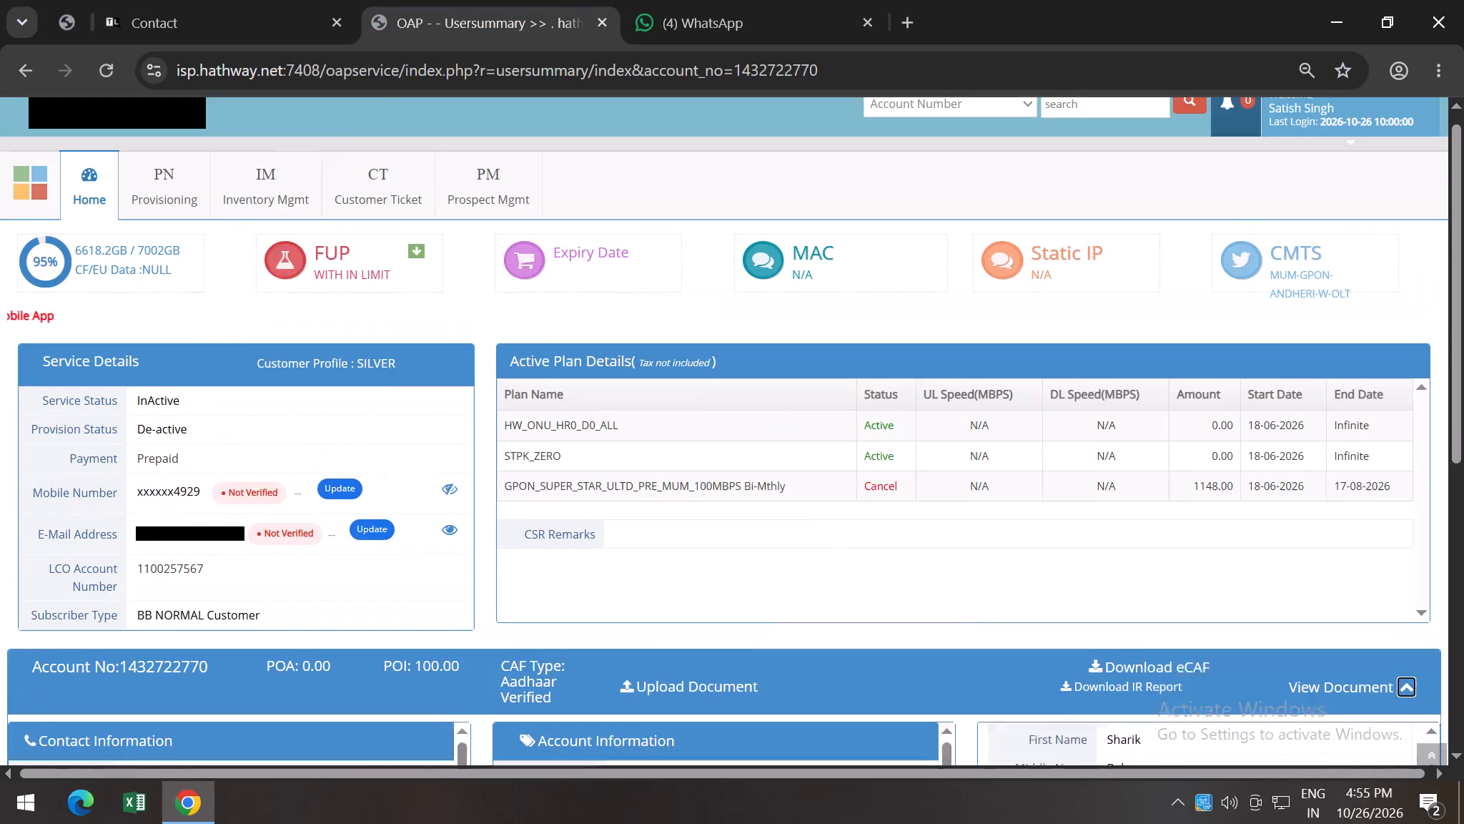
# Check the Tubelight dialpad for the next Mumbai Win-back call, then return to the subscriber summary in Hathway OAP.
pyautogui.click(261, 0)
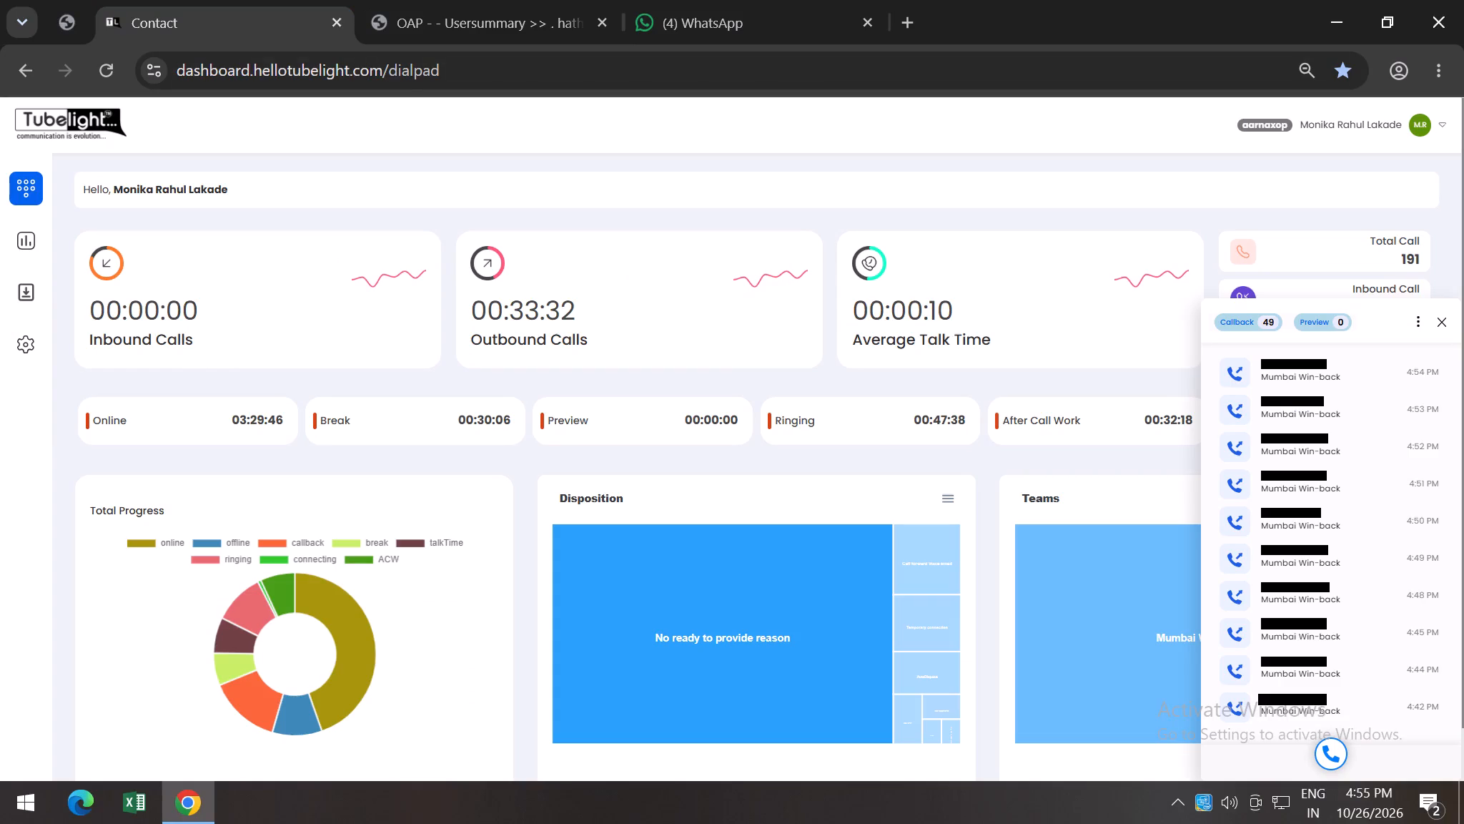
pyautogui.scroll(5, 524, 259)
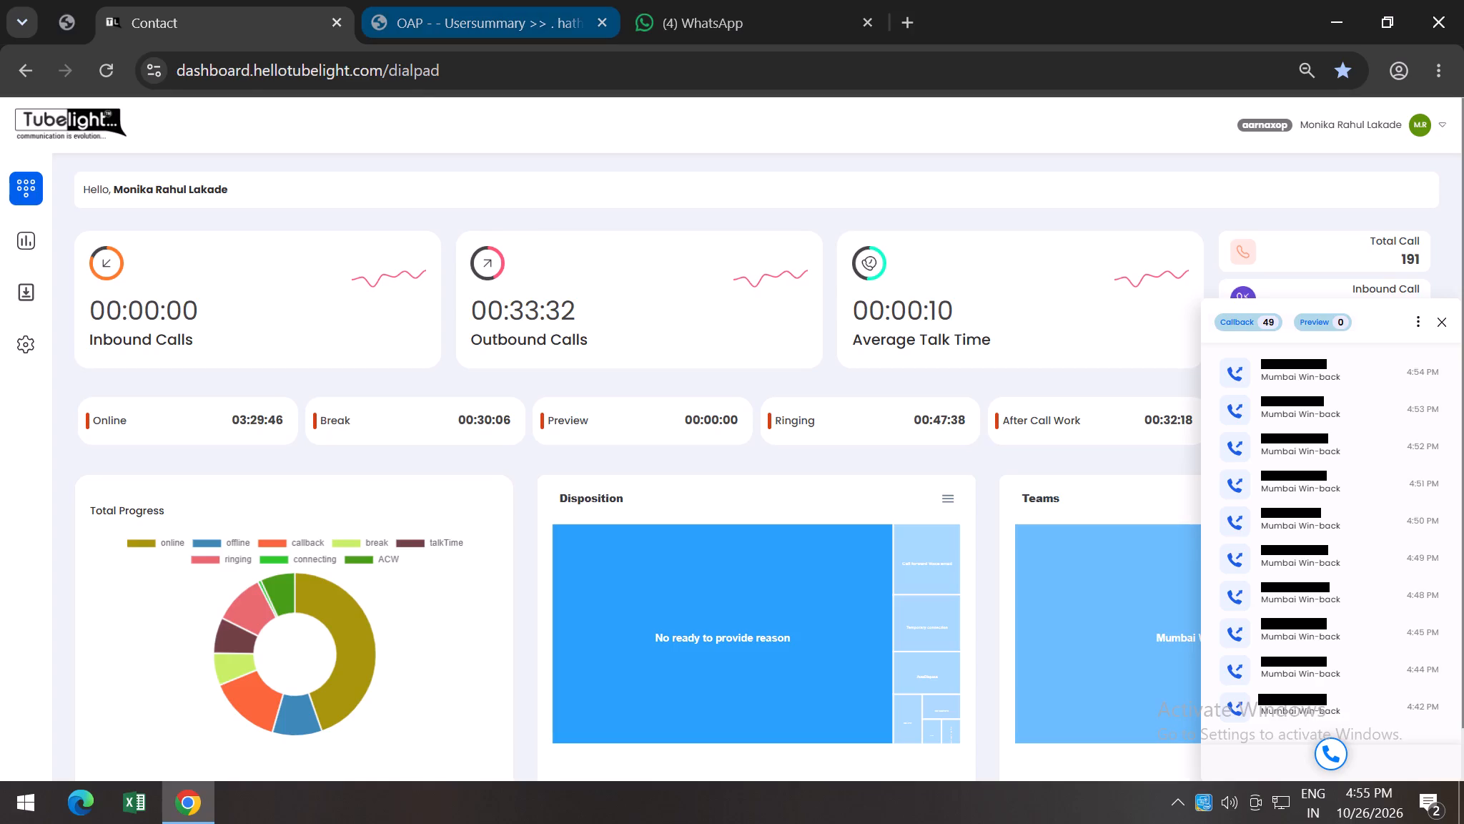
pyautogui.click(490, 24)
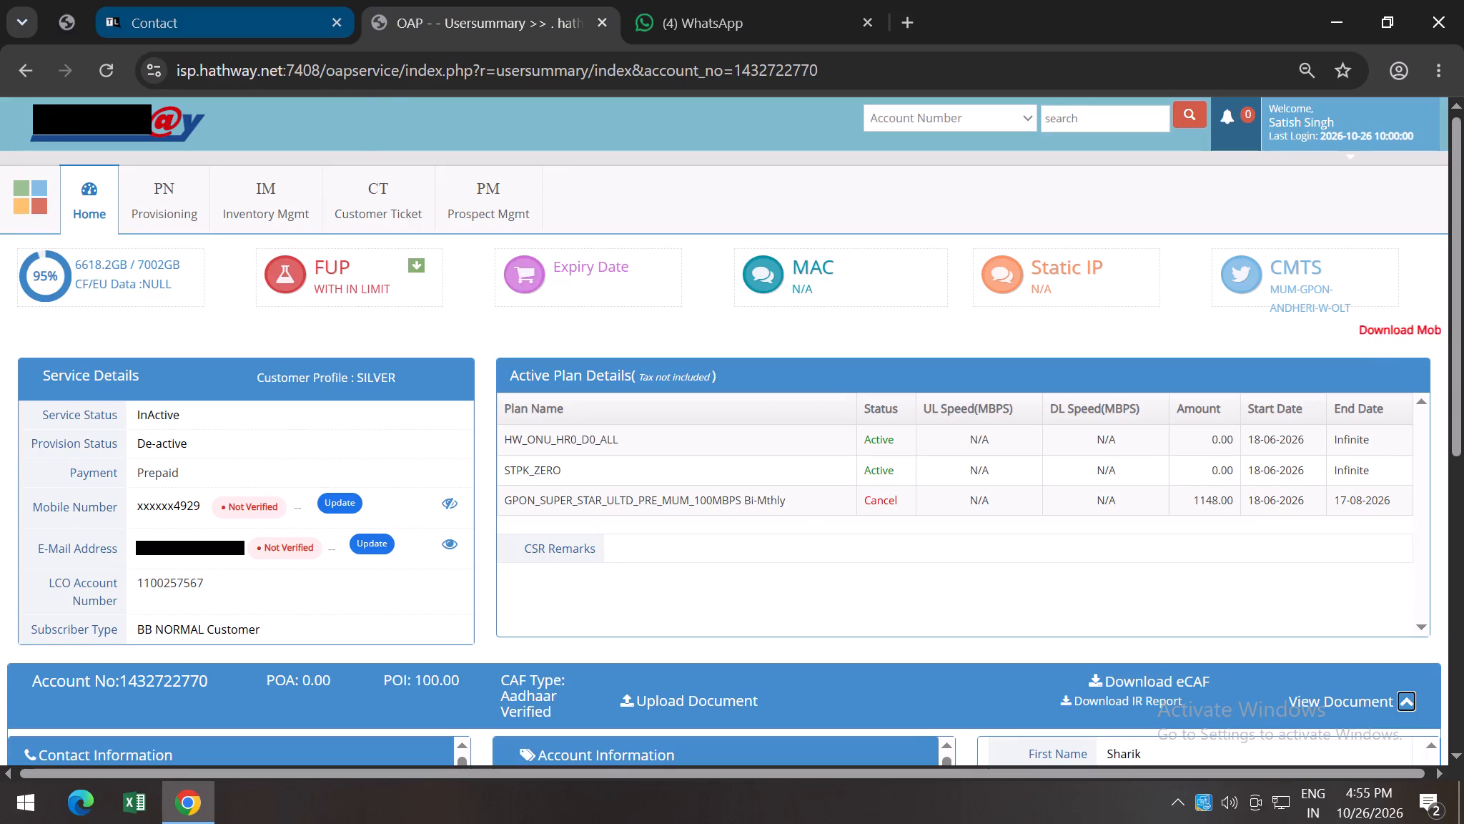
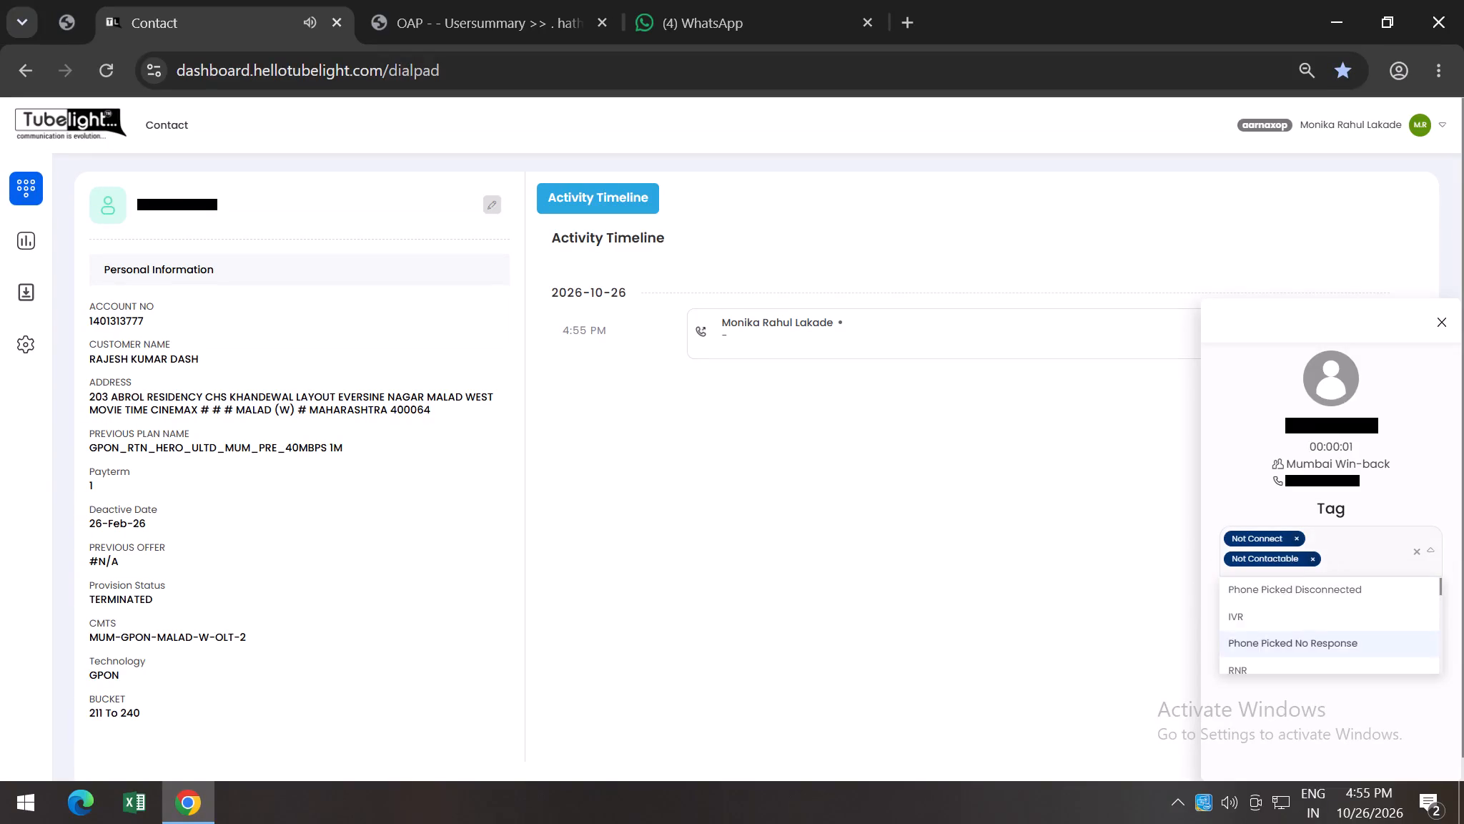
# Add the Call forward Voice email reason to the current Mumbai Win-back call's Not Connect, Not Contactable tags.
pyautogui.scroll(-2, 1270, 644)
pyautogui.click(1302, 621)
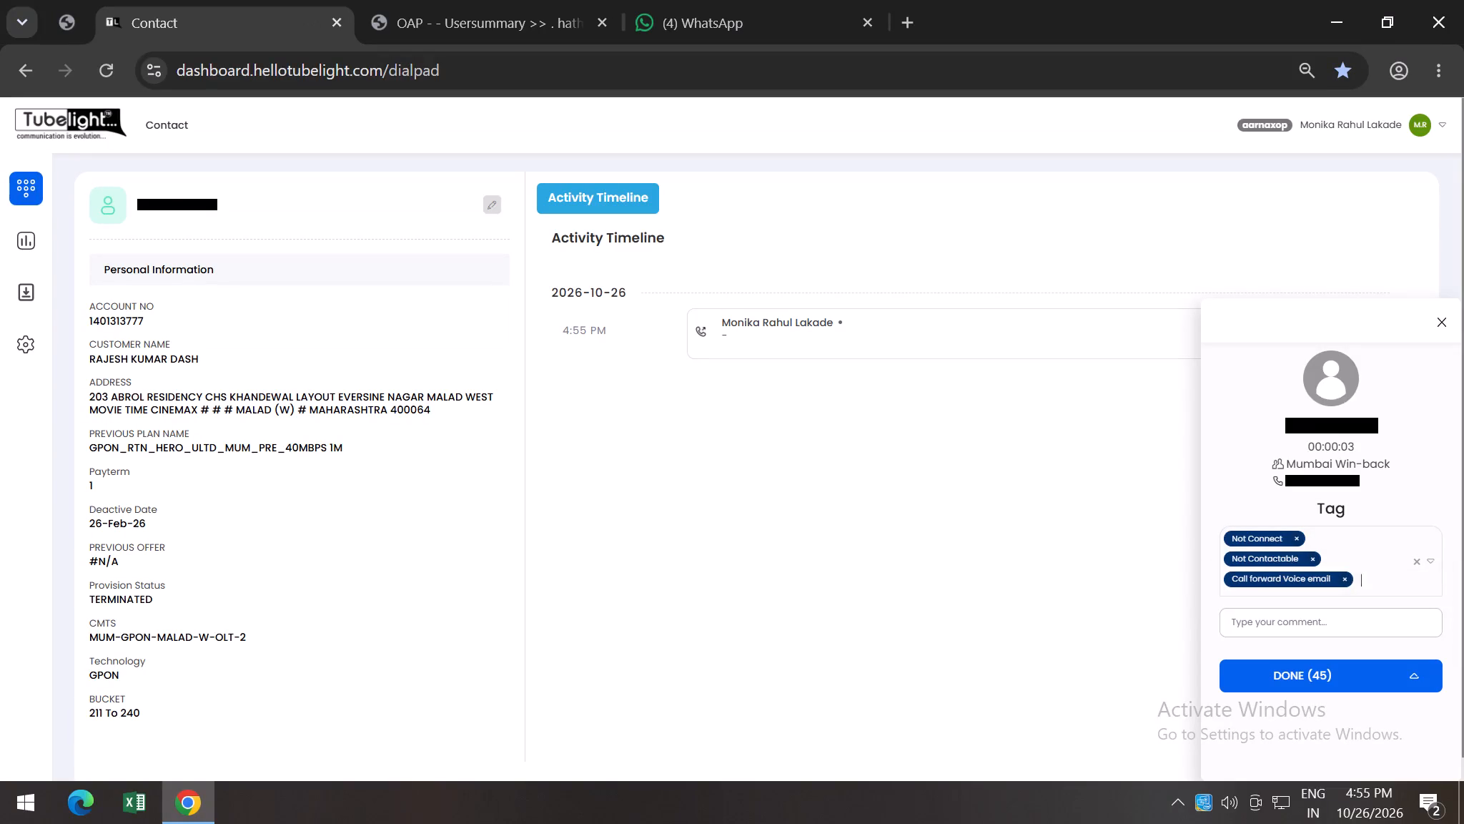
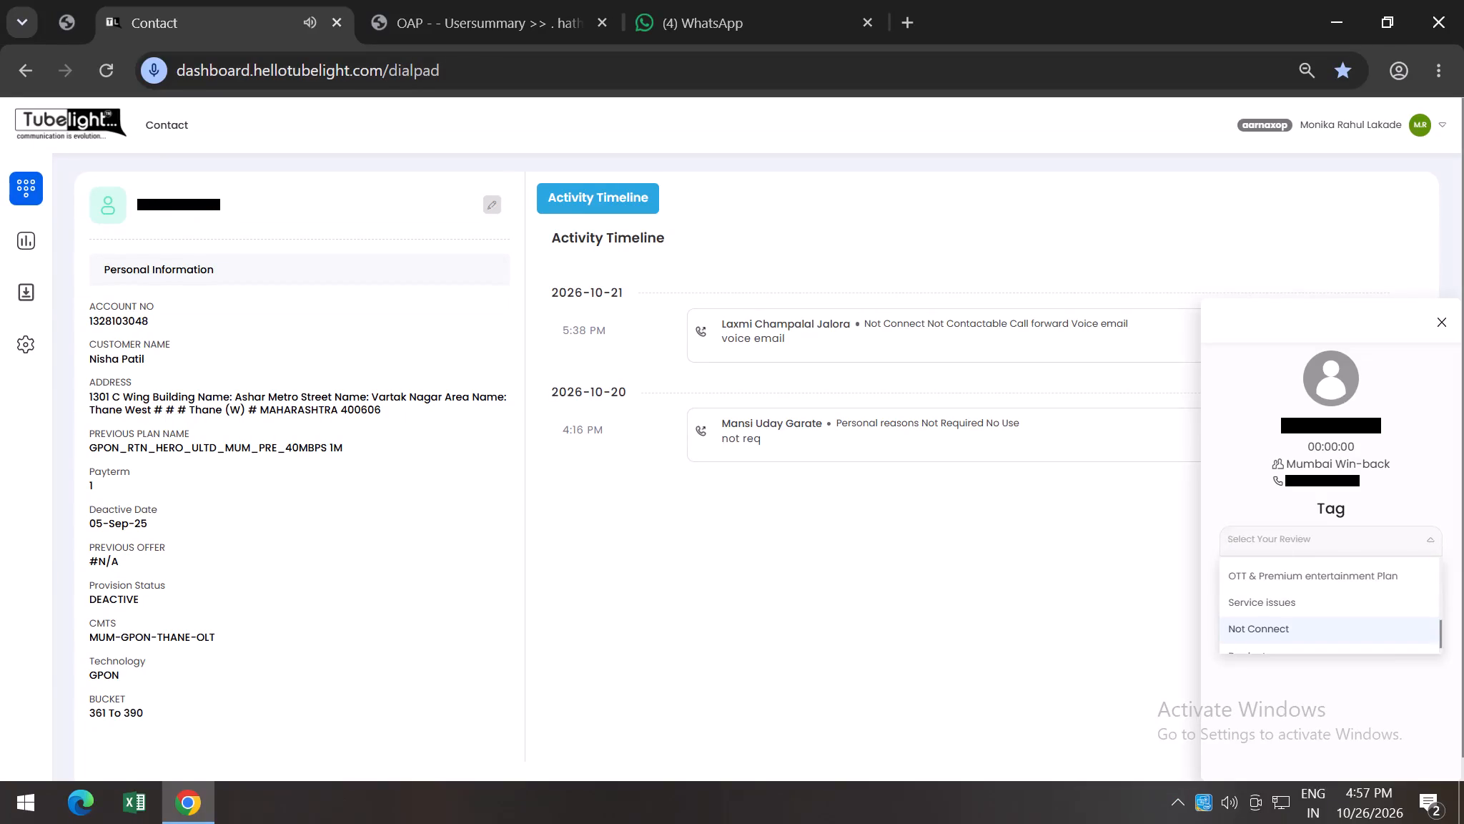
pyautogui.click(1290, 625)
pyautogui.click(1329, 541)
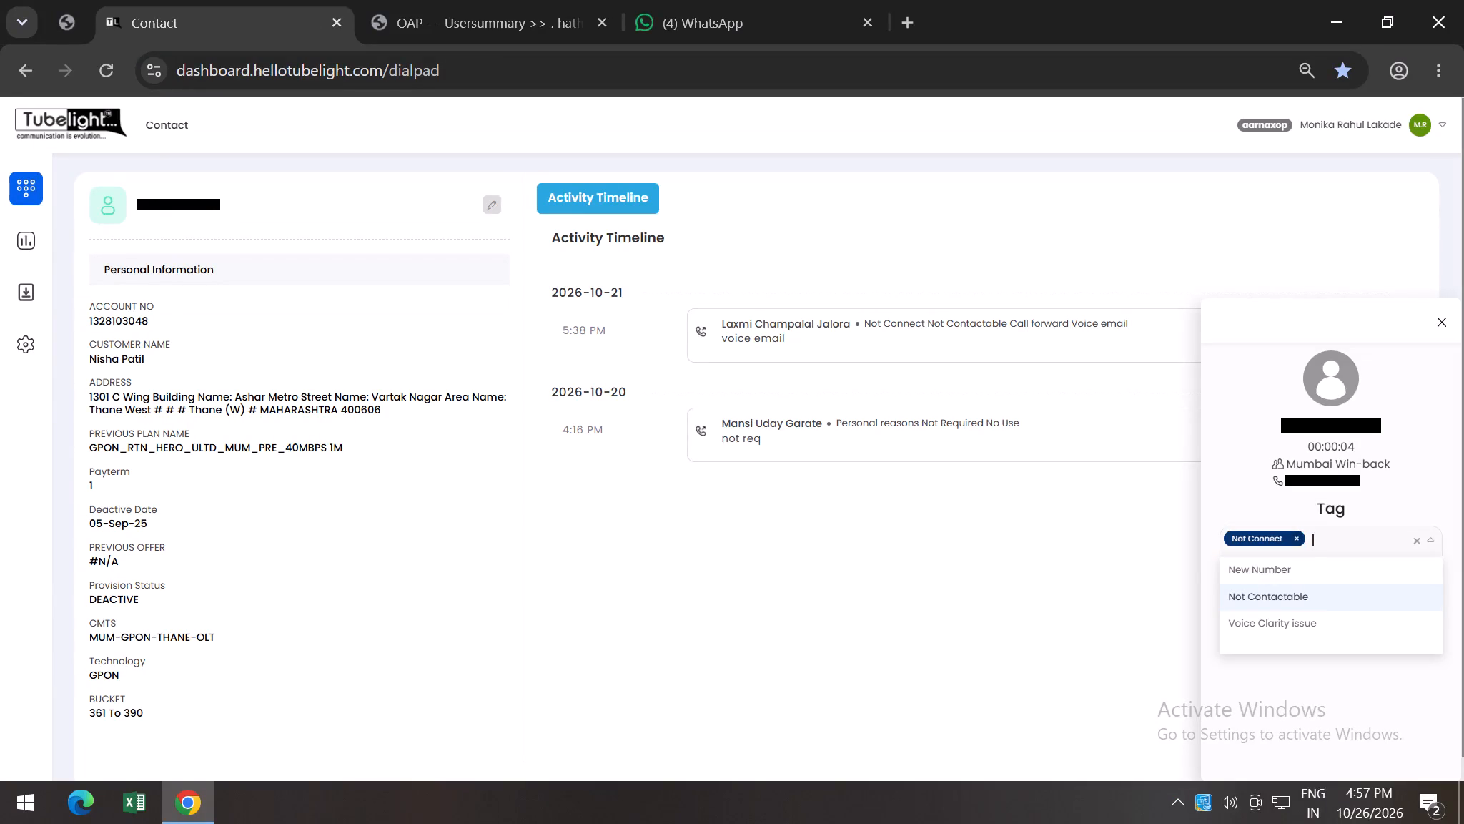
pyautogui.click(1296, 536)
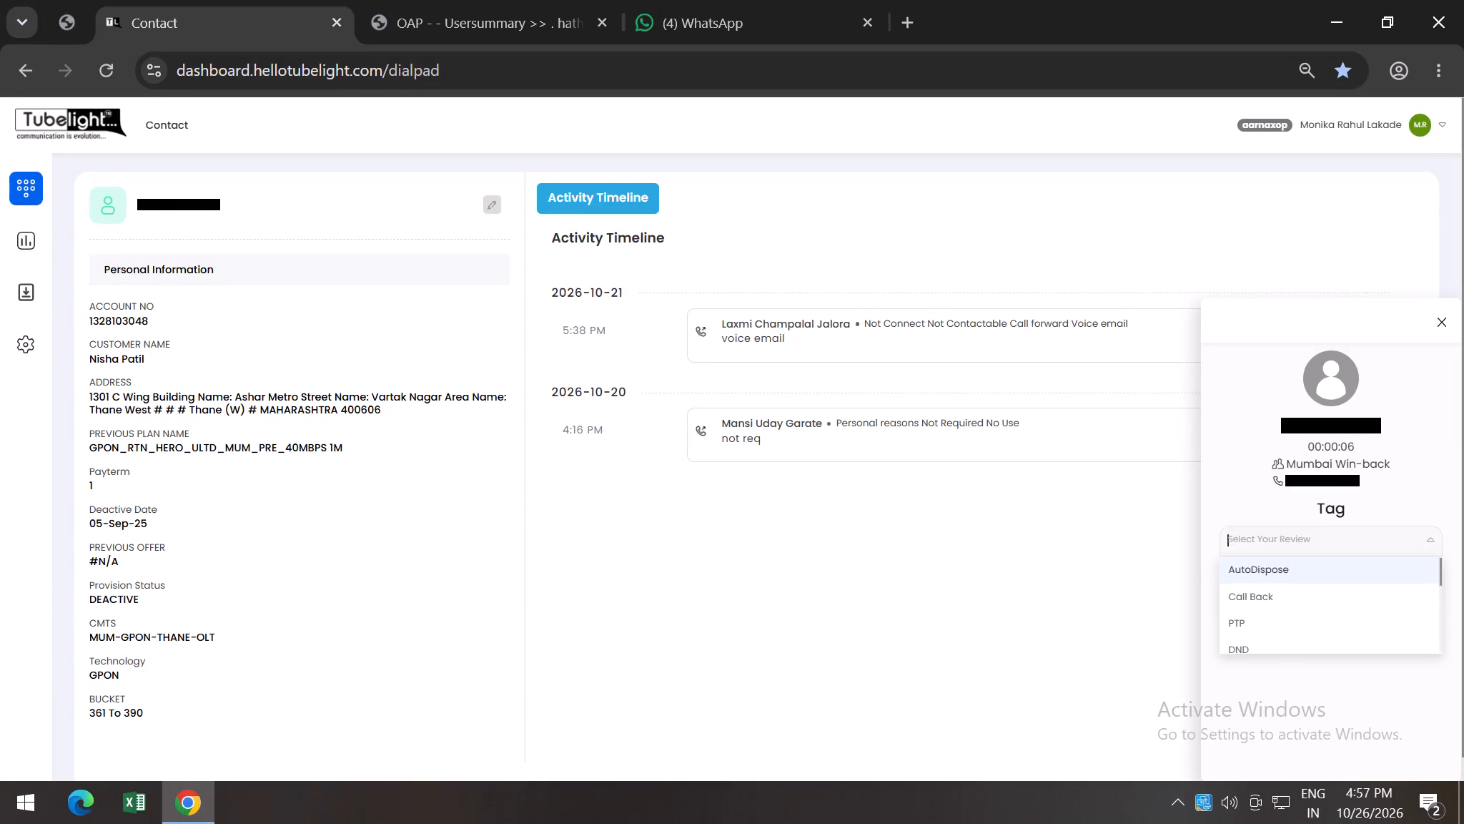
# Tag the current Mumbai Win-back call with Personal reasons and open the choice of sub-reasons.
pyautogui.scroll(-1, 1280, 608)
pyautogui.click(1280, 608)
pyautogui.click(1362, 523)
pyautogui.click(1330, 551)
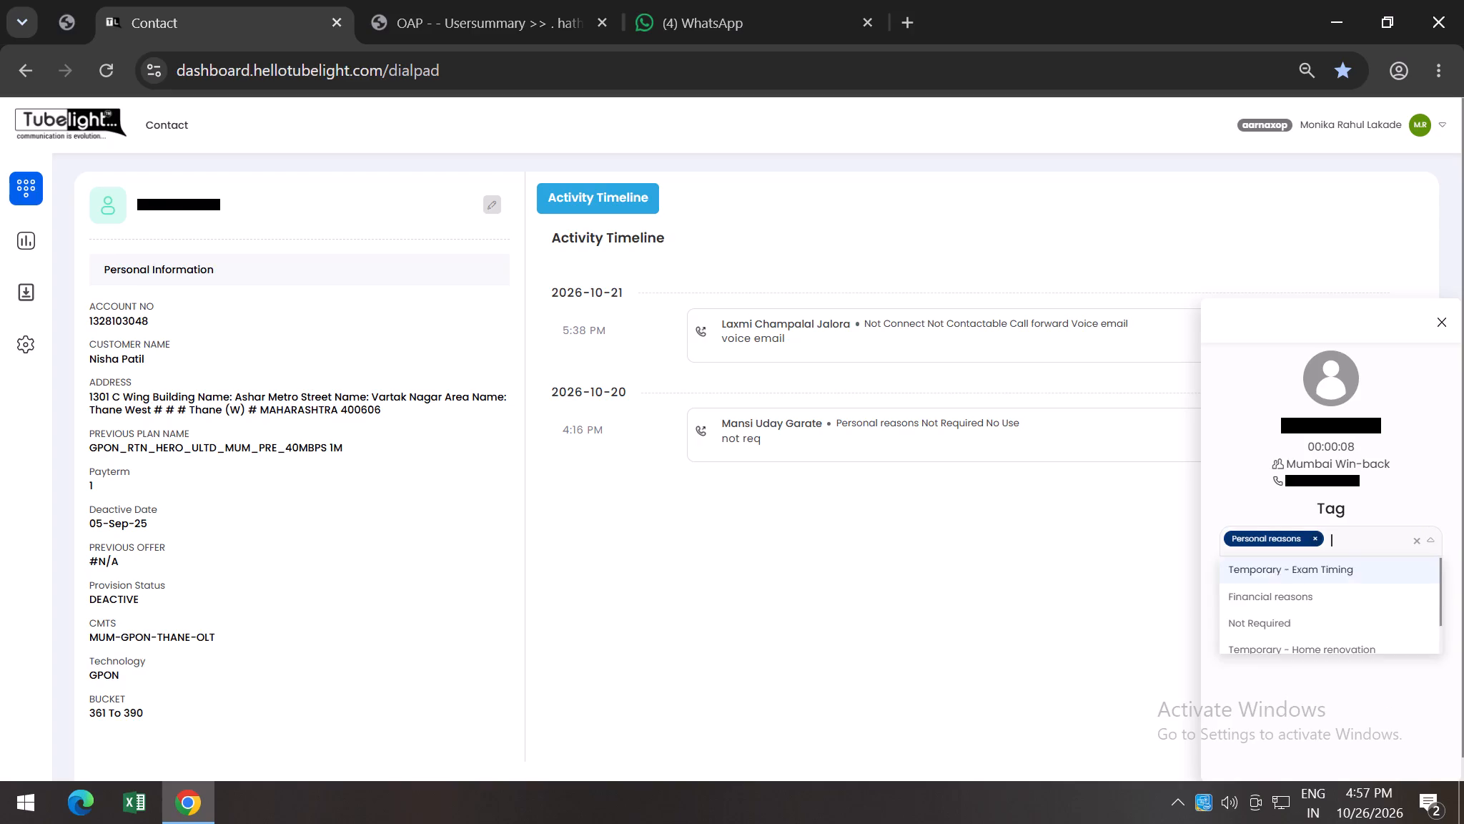
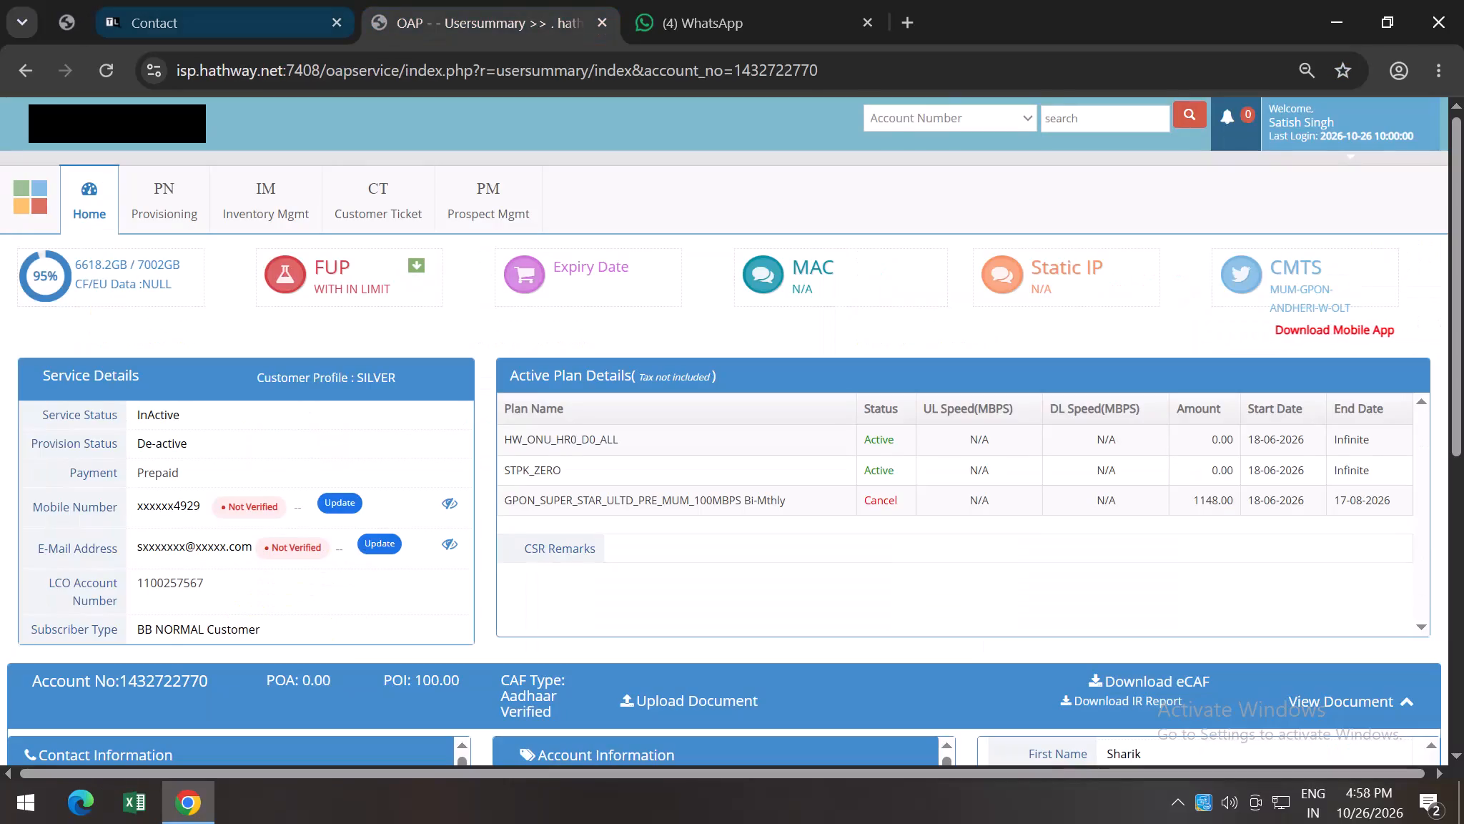
# Return from the Hathway subscriber summary to the Tubelight dialpad and look over the call dashboard while awaiting the next Mumbai Win-back call.
pyautogui.doubleClick(209, 0)
pyautogui.click(560, 10)
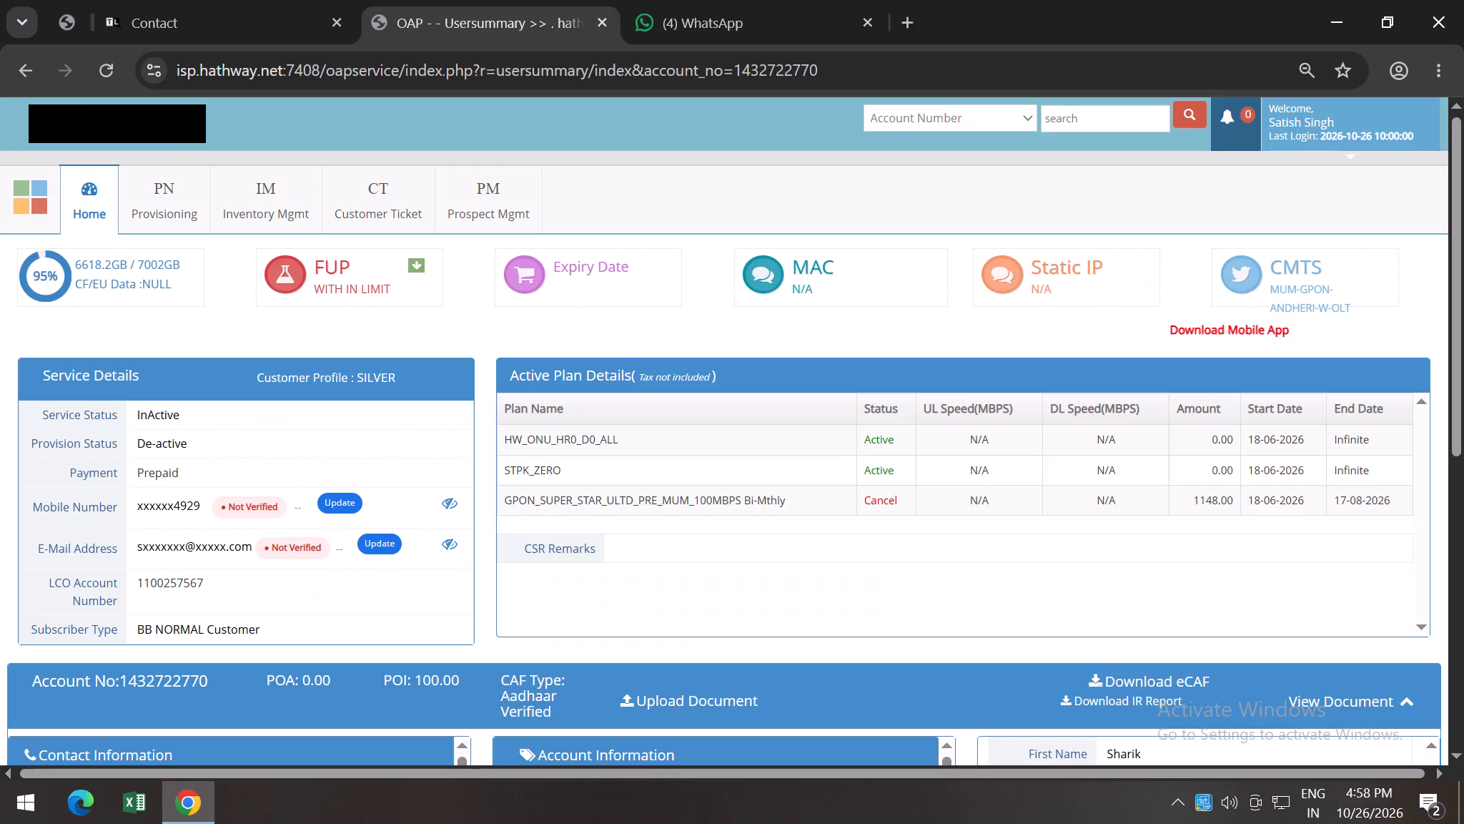
pyautogui.click(300, 9)
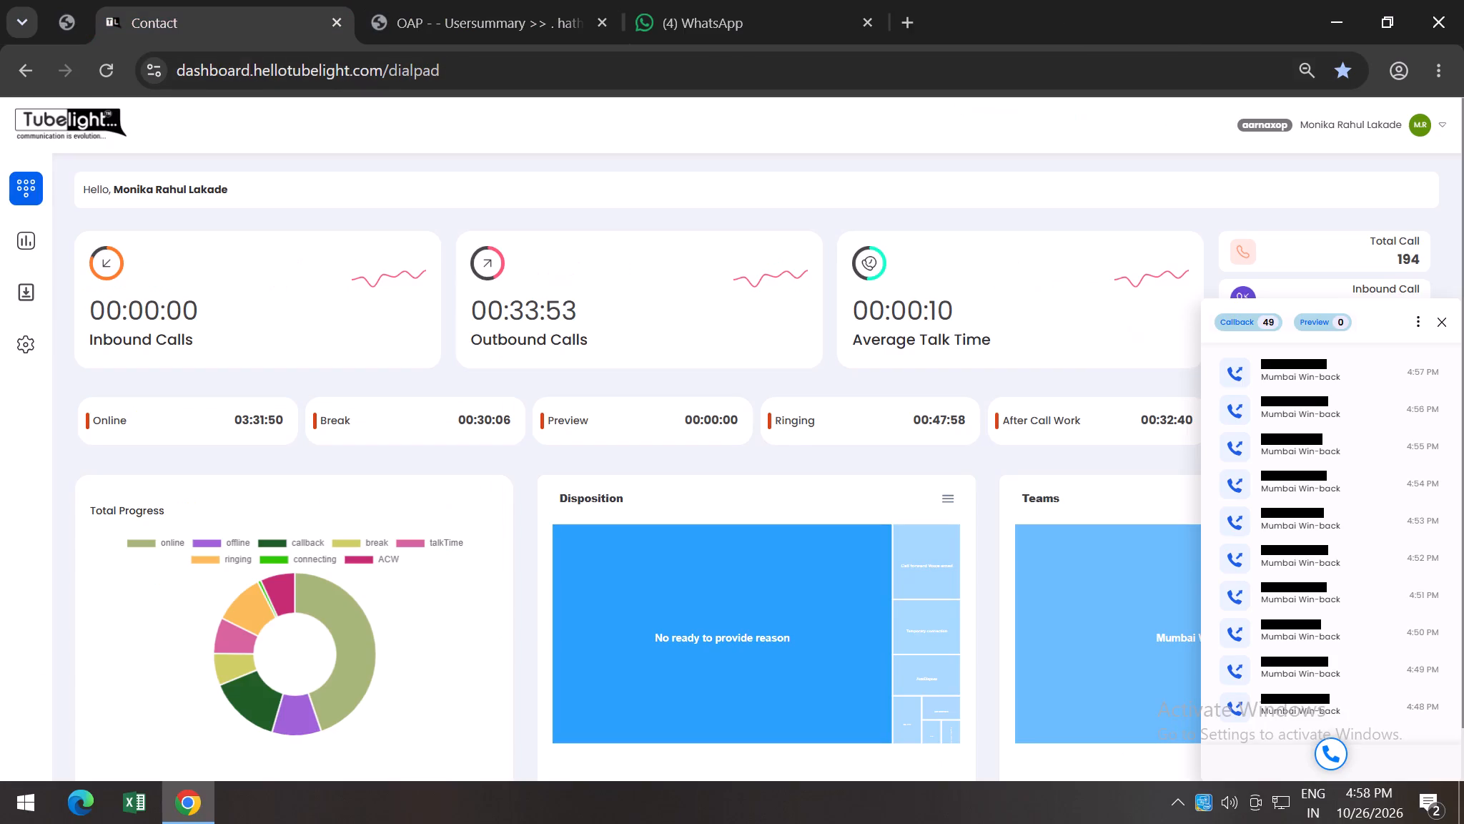
pyautogui.scroll(-2, 440, 338)
pyautogui.scroll(4, 450, 341)
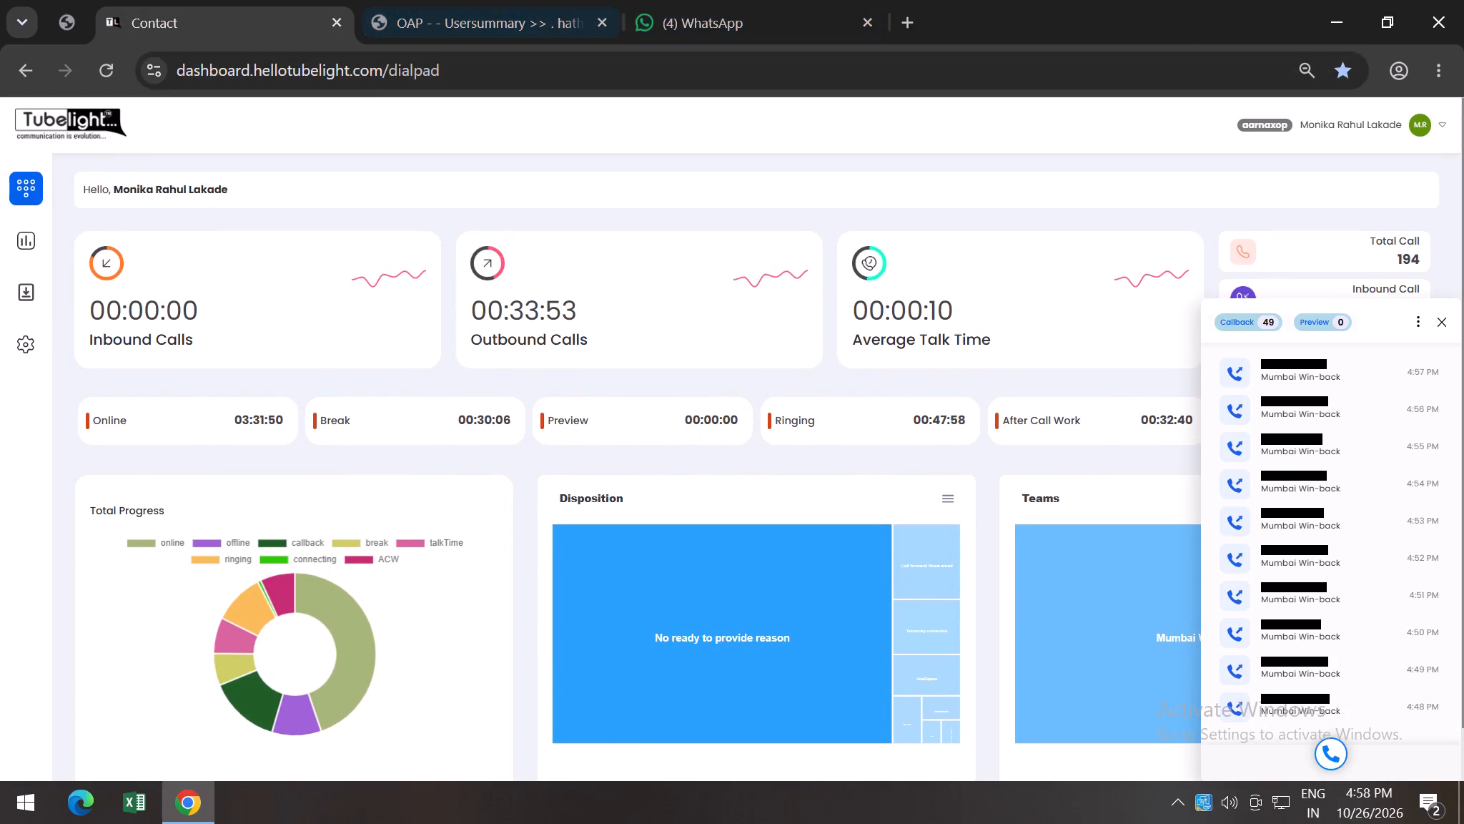
pyautogui.scroll(4, 658, 286)
pyautogui.scroll(-2, 708, 324)
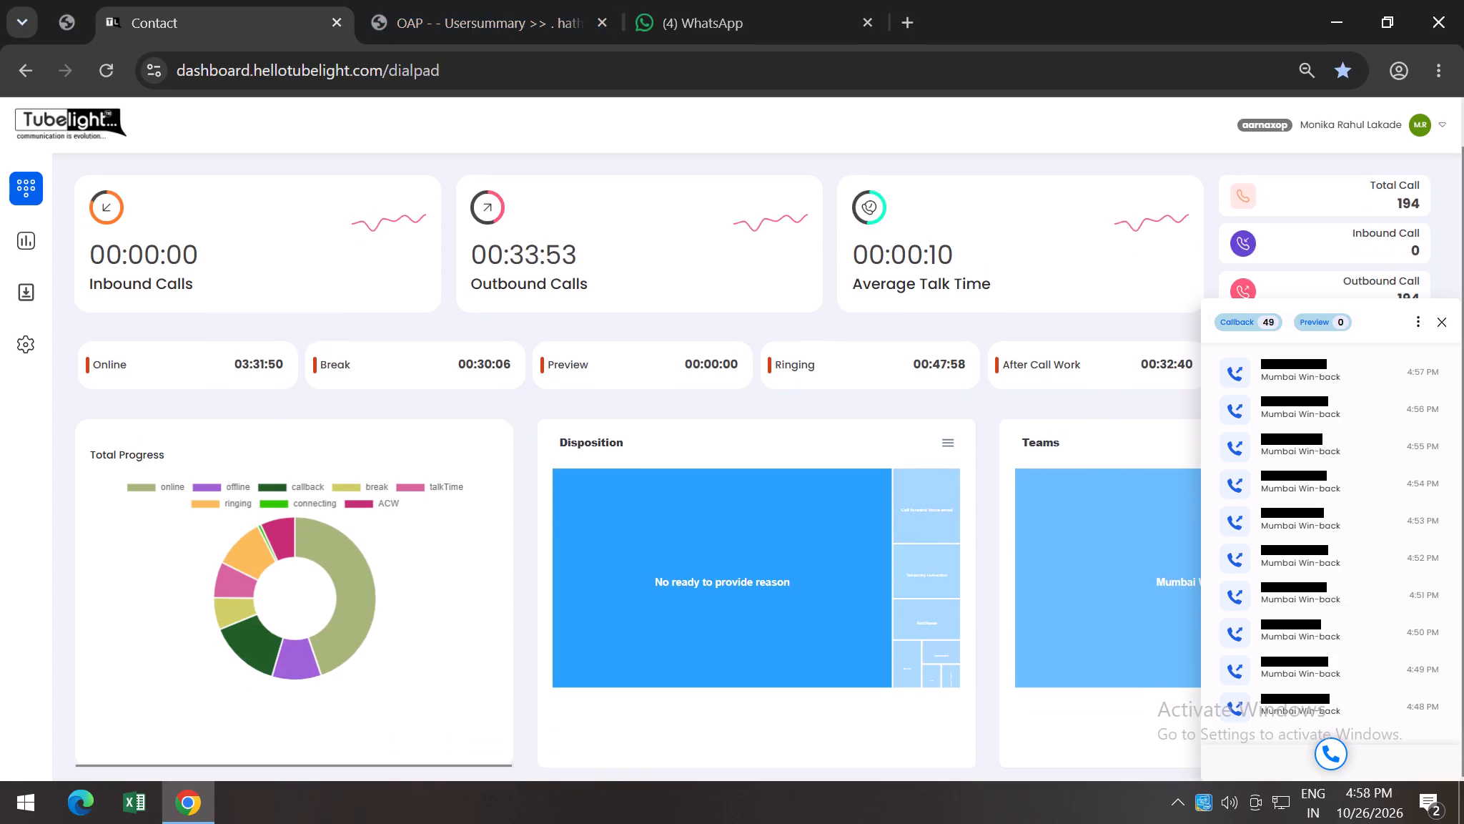
pyautogui.scroll(-2, 708, 324)
pyautogui.scroll(3, 708, 324)
pyautogui.scroll(2, 640, 289)
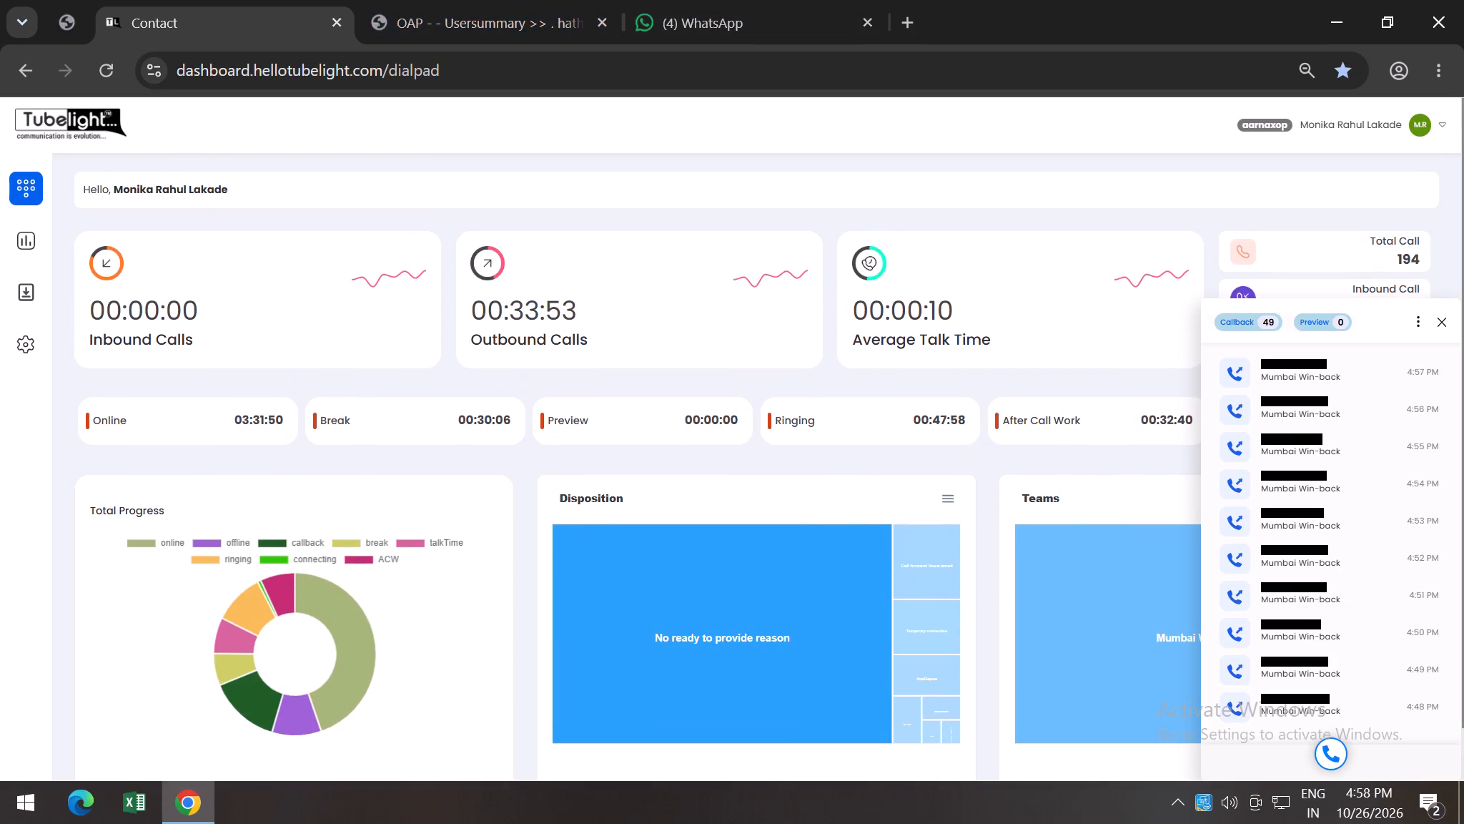
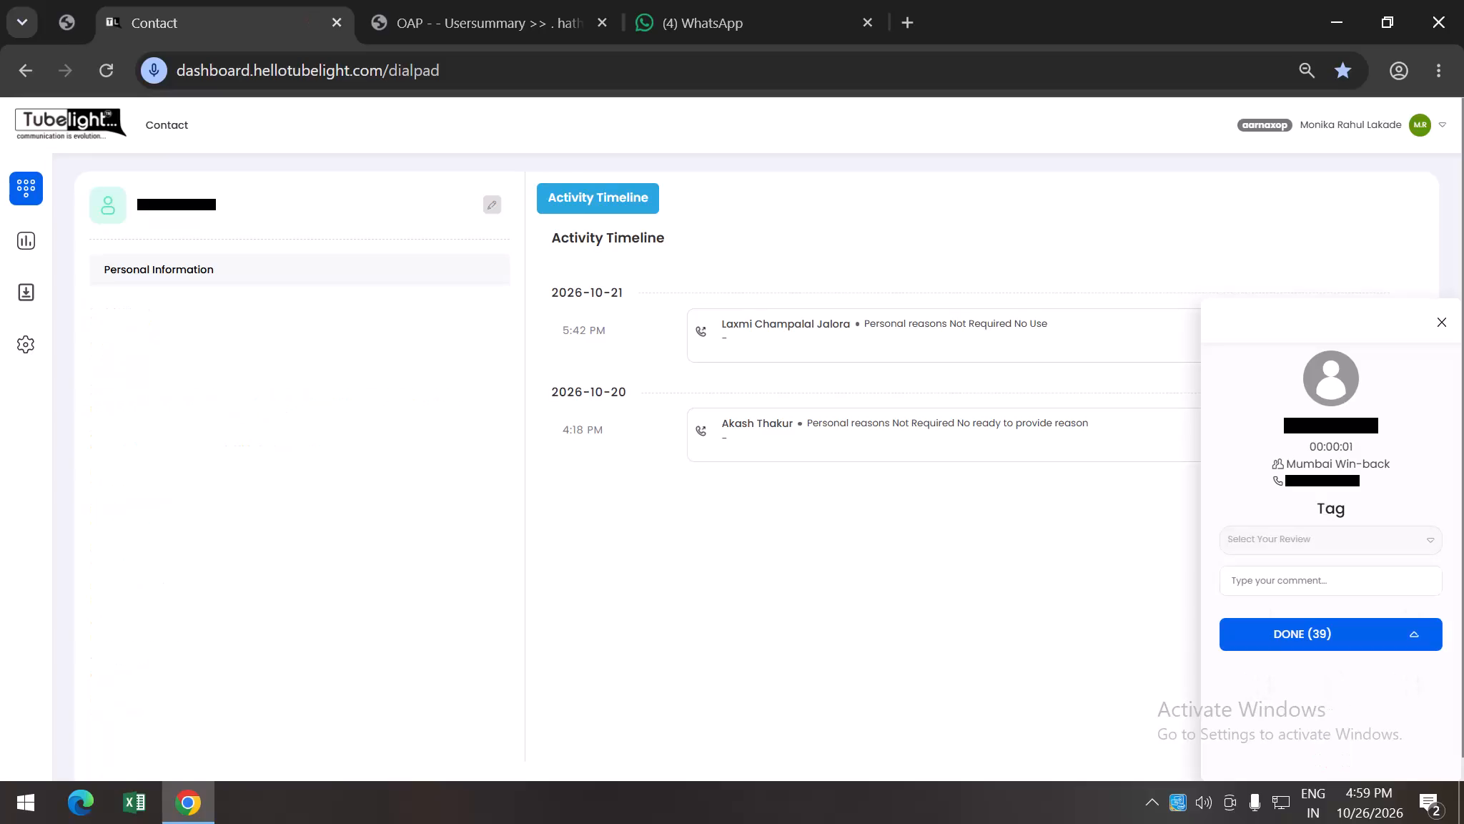
# Tag the current Mumbai Win-back call with Personal reasons and open the choices for its sub-reason.
pyautogui.click(1292, 539)
pyautogui.scroll(-1, 1285, 609)
pyautogui.click(1285, 608)
pyautogui.click(1356, 526)
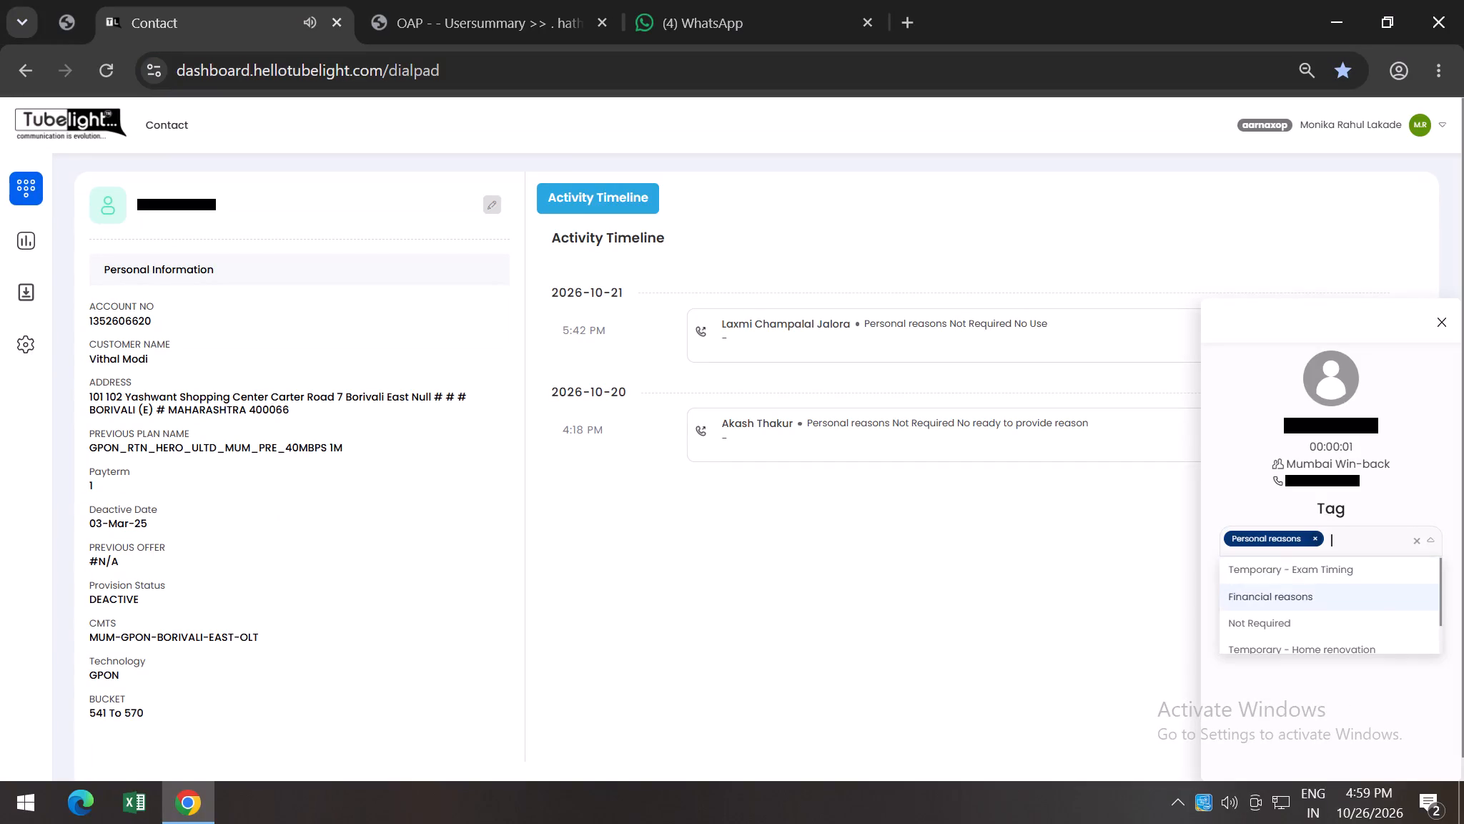
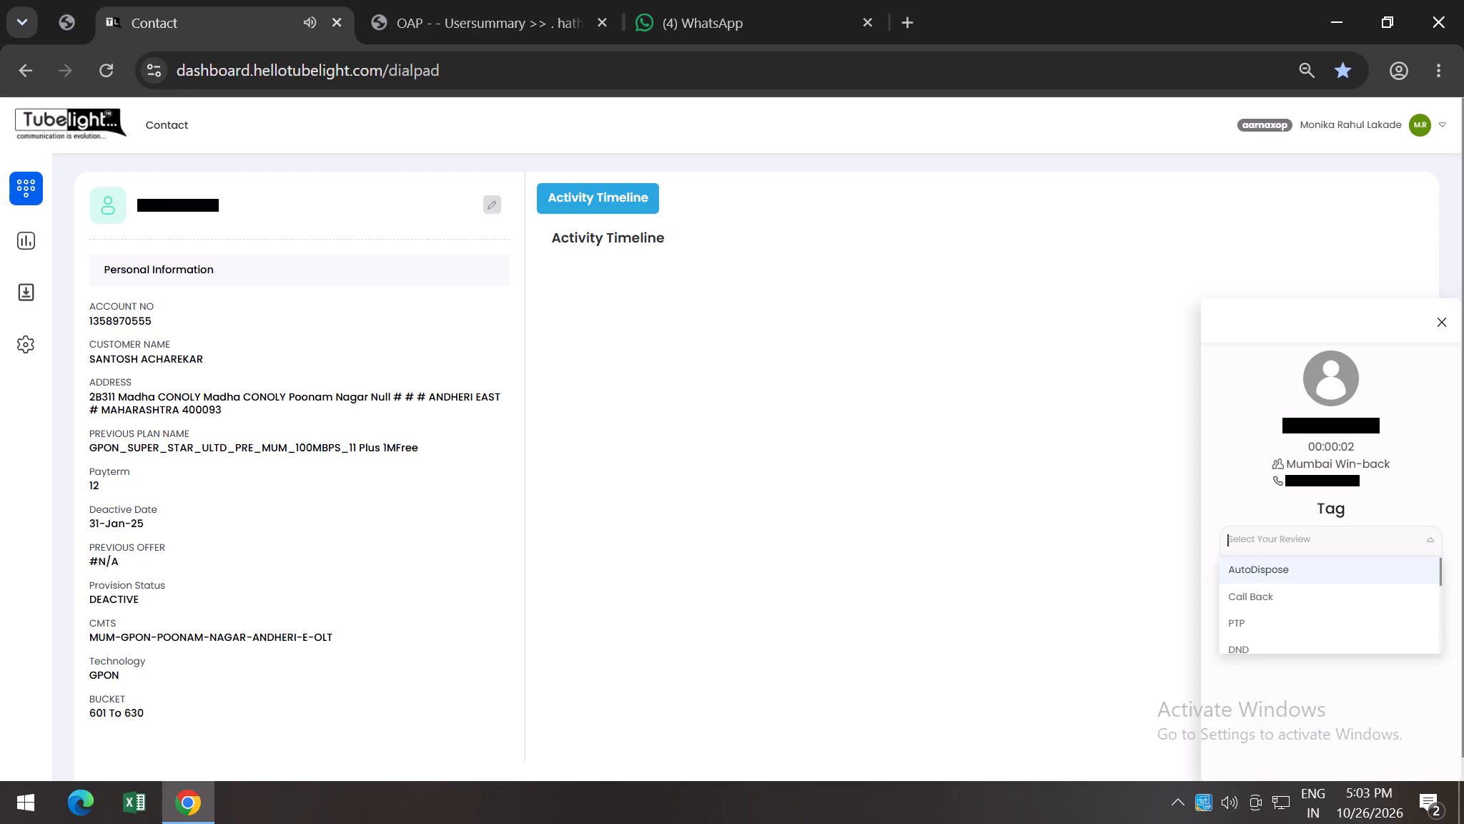
# Tag the current Mumbai Win-back call with Personal reasons and open the choices for its sub-reason.
pyautogui.scroll(-1, 1341, 609)
pyautogui.click(1330, 610)
pyautogui.click(1341, 546)
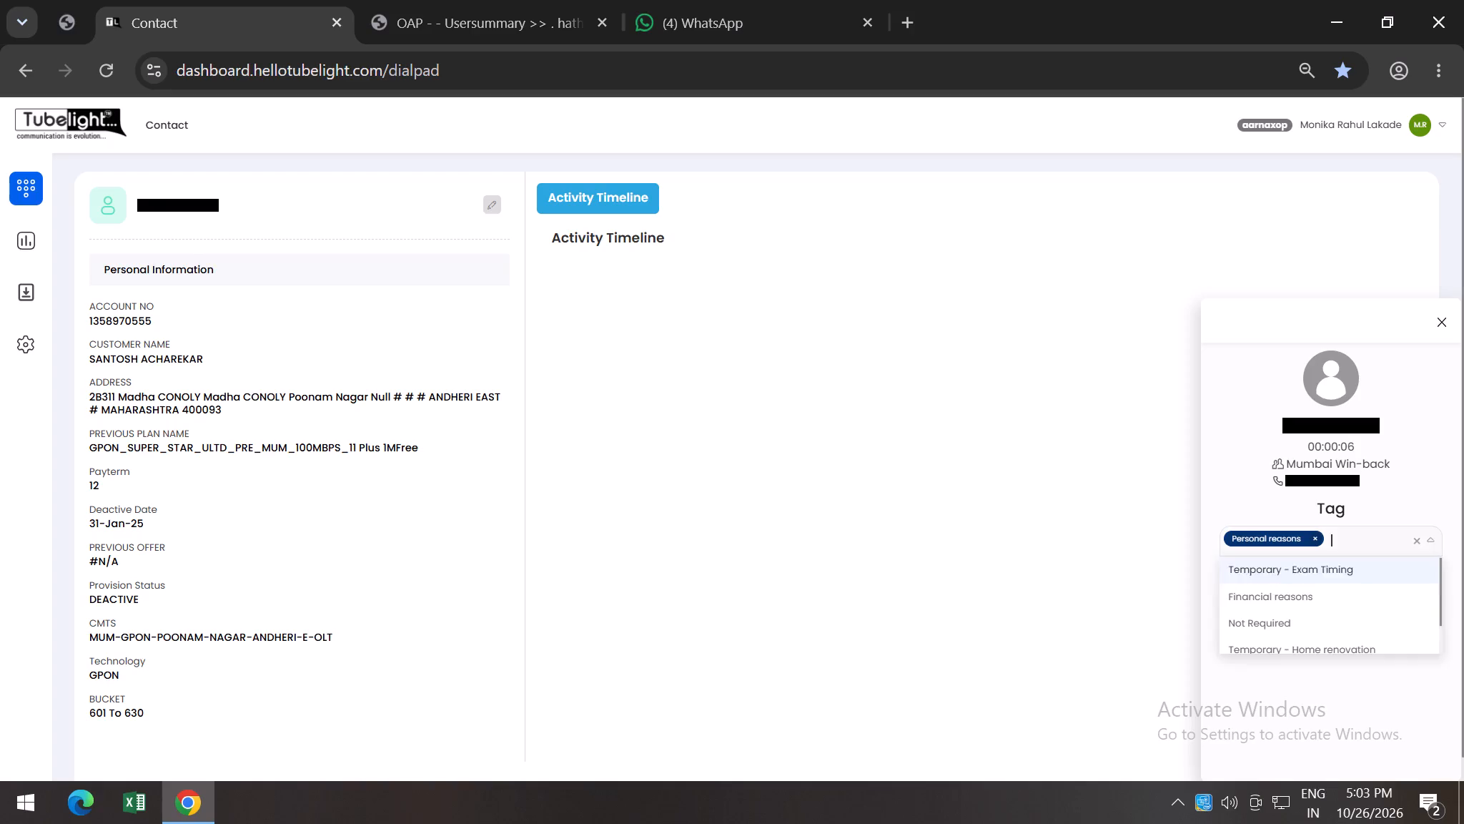
# Add the tags Not Required and No ready to provide reason to the current Mumbai Win-back call and submit its disposition.
pyautogui.click(1280, 634)
pyautogui.click(1368, 551)
pyautogui.click(1336, 617)
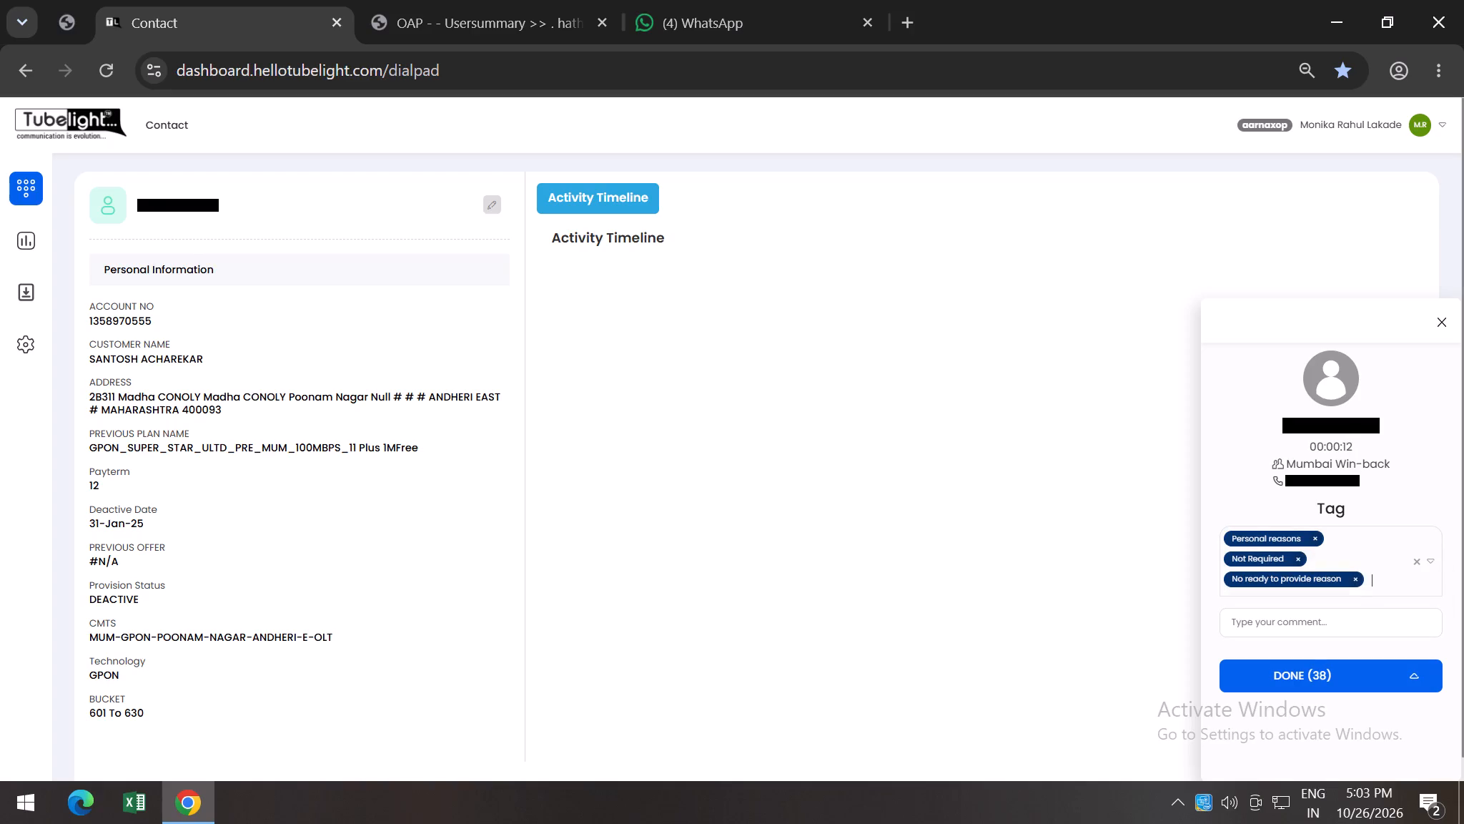
pyautogui.click(1312, 678)
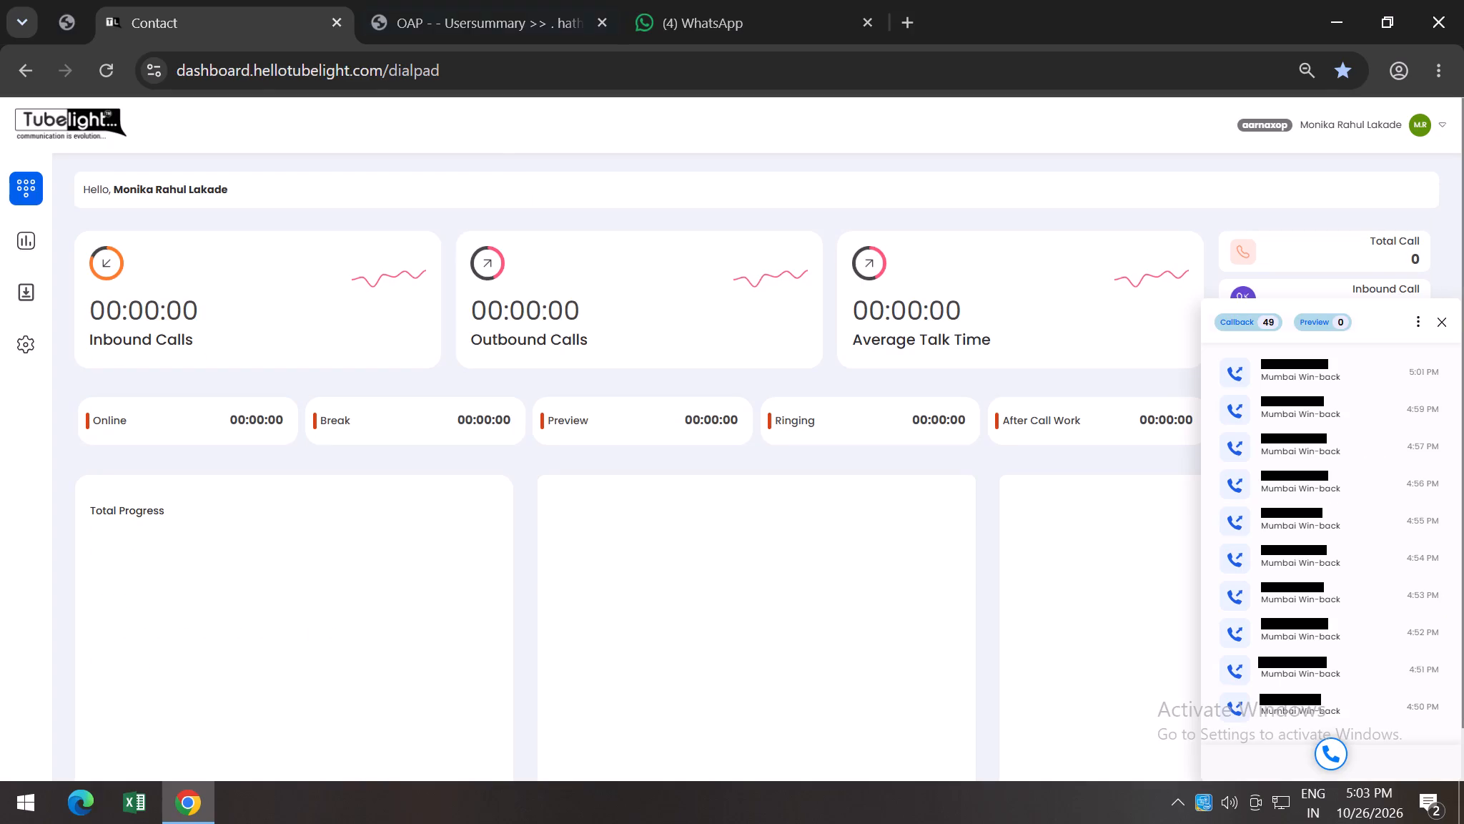
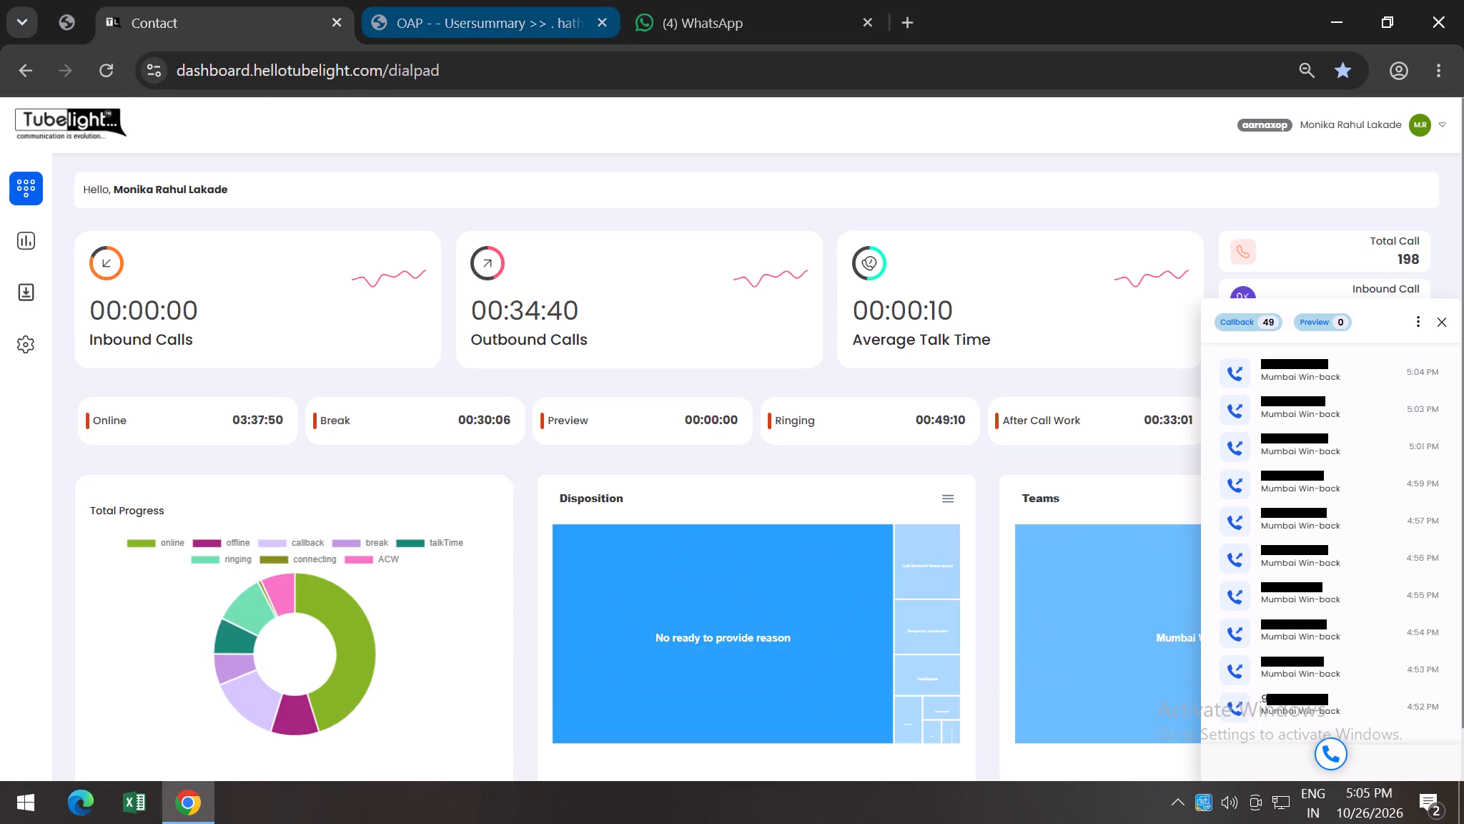
# Switch to the open subscriber record in Hathway OAP and search its payment history for the date range already set.
pyautogui.click(513, 9)
pyautogui.click(169, 0)
pyautogui.click(567, 0)
pyautogui.click(250, 667)
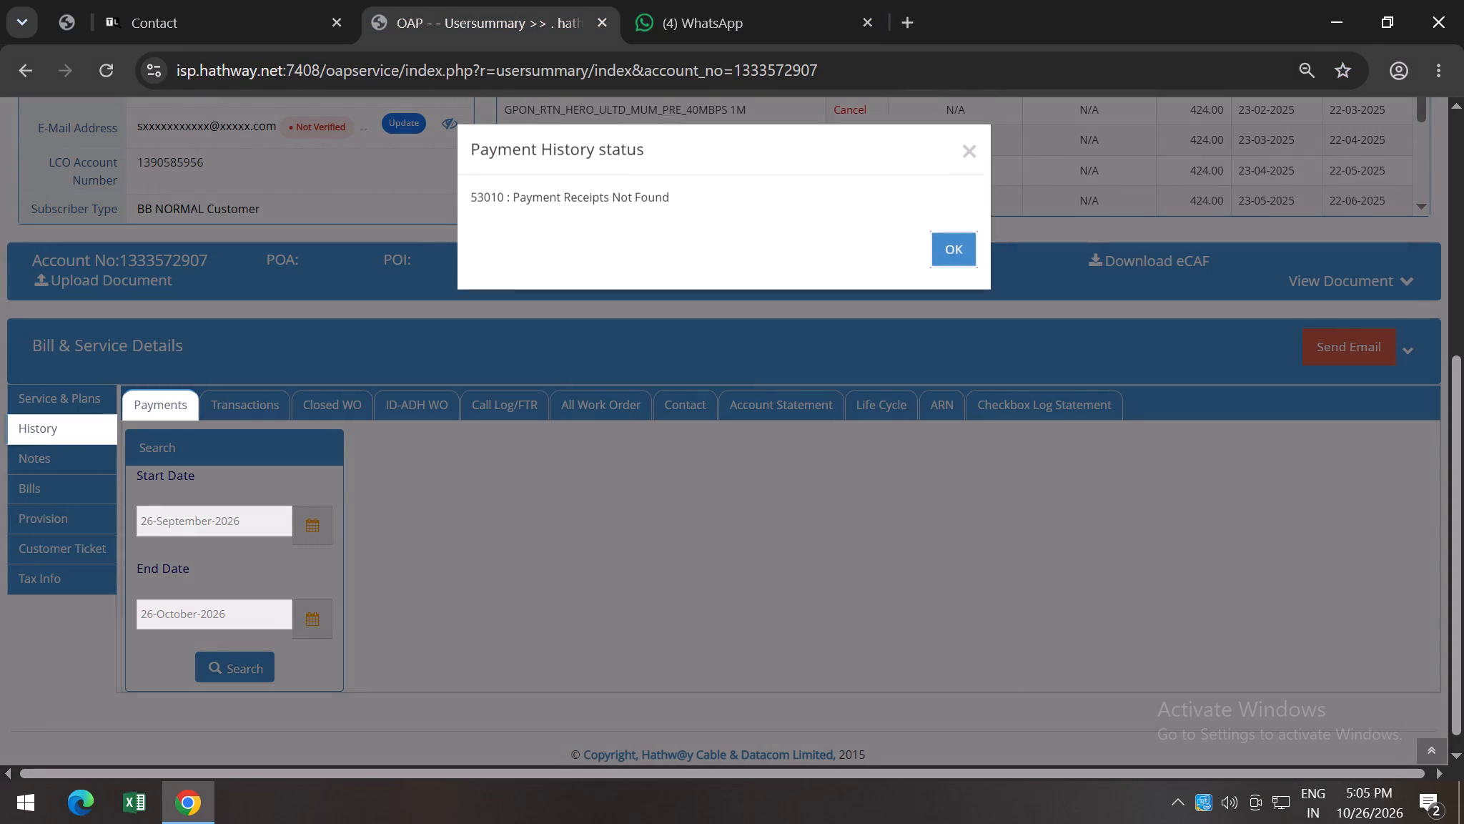
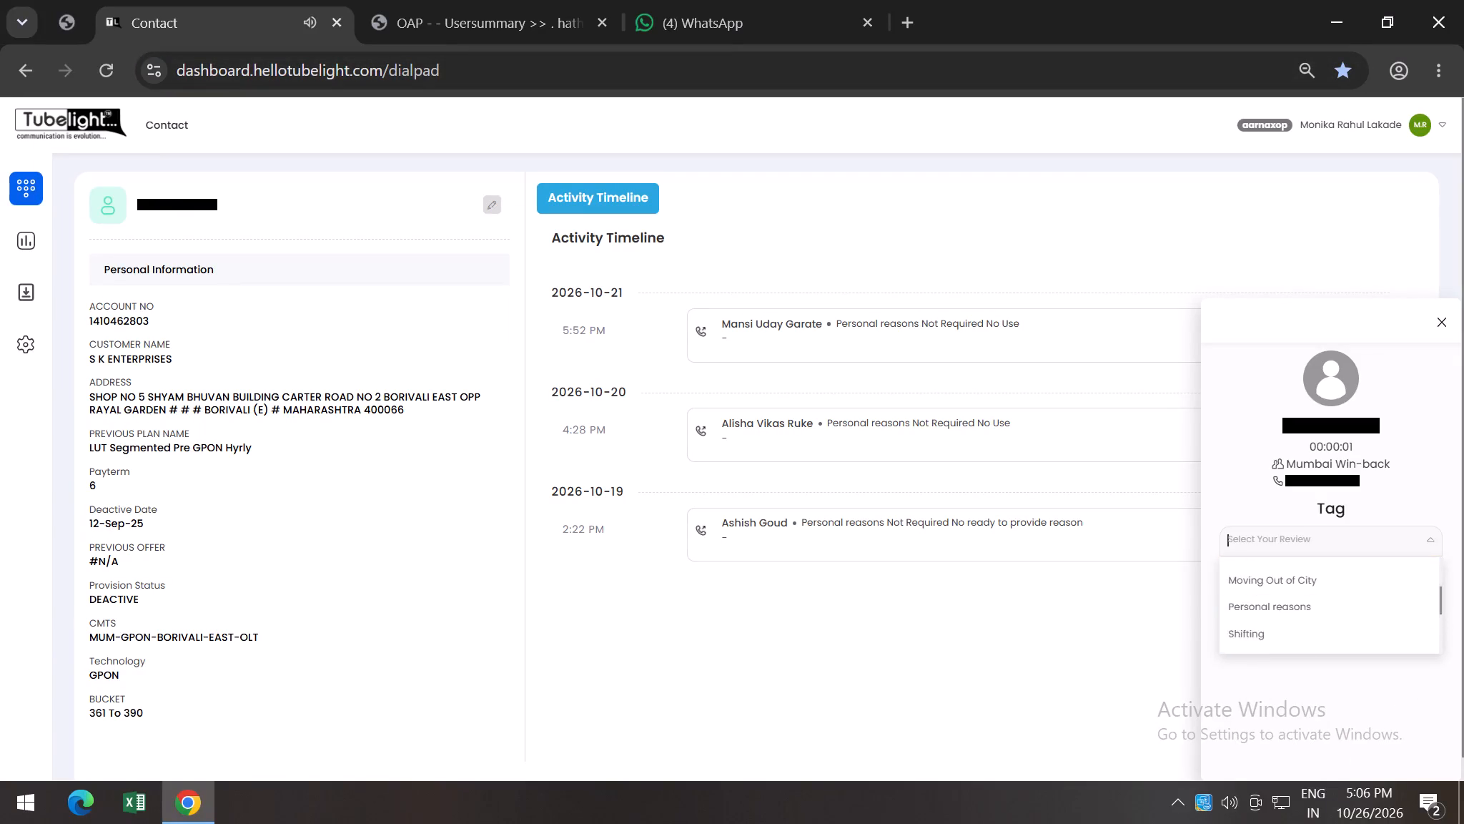
# Tag the current Mumbai Win-back call as Personal reasons, Not Required with a final sub-reason, and submit the disposition.
pyautogui.click(1292, 611)
pyautogui.click(1337, 541)
pyautogui.click(1290, 625)
pyautogui.click(1320, 581)
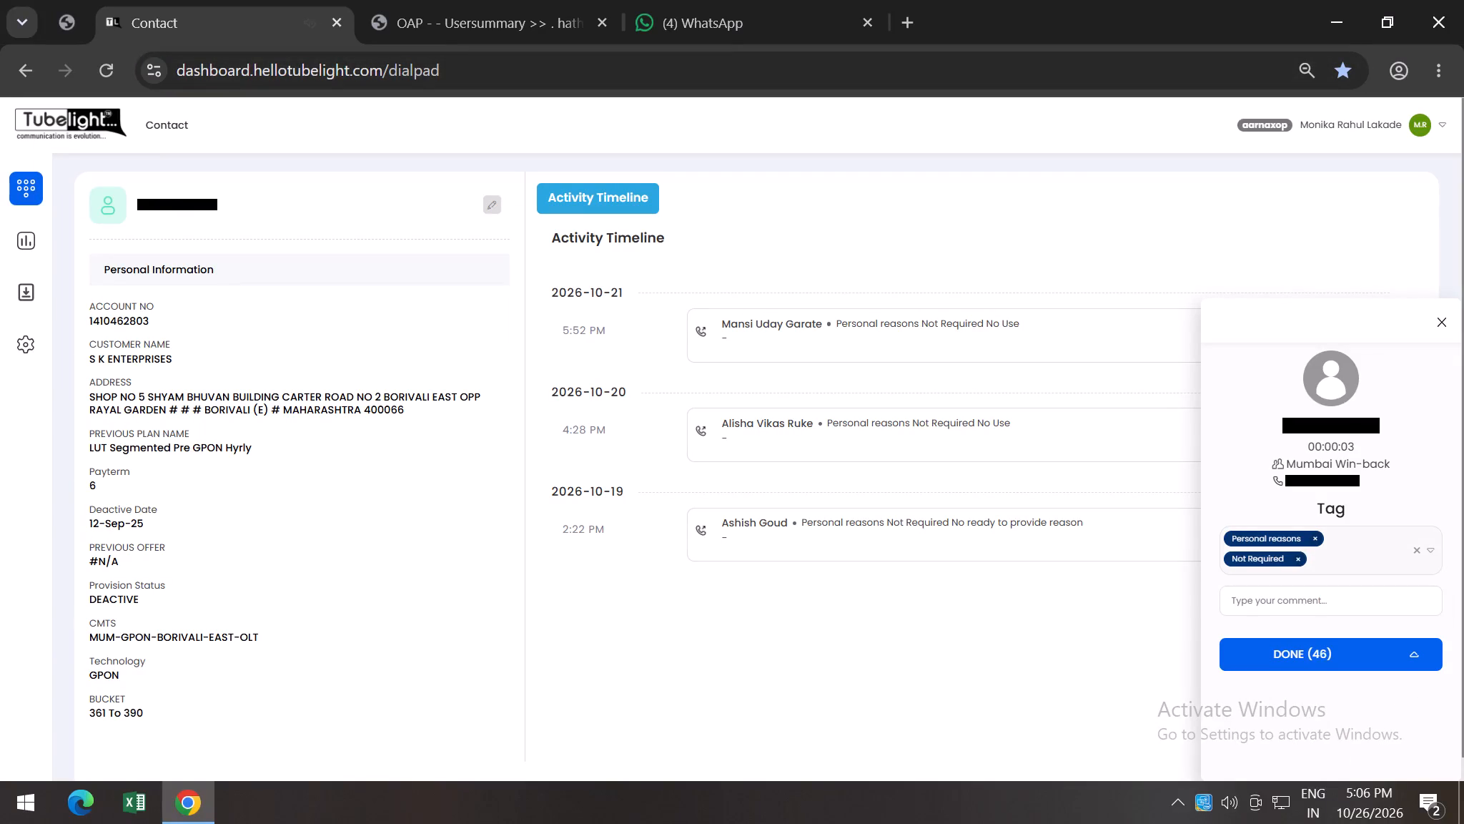
pyautogui.moveTo(1335, 551); pyautogui.dragTo(1333, 566)
pyautogui.click(1335, 625)
pyautogui.click(1329, 669)
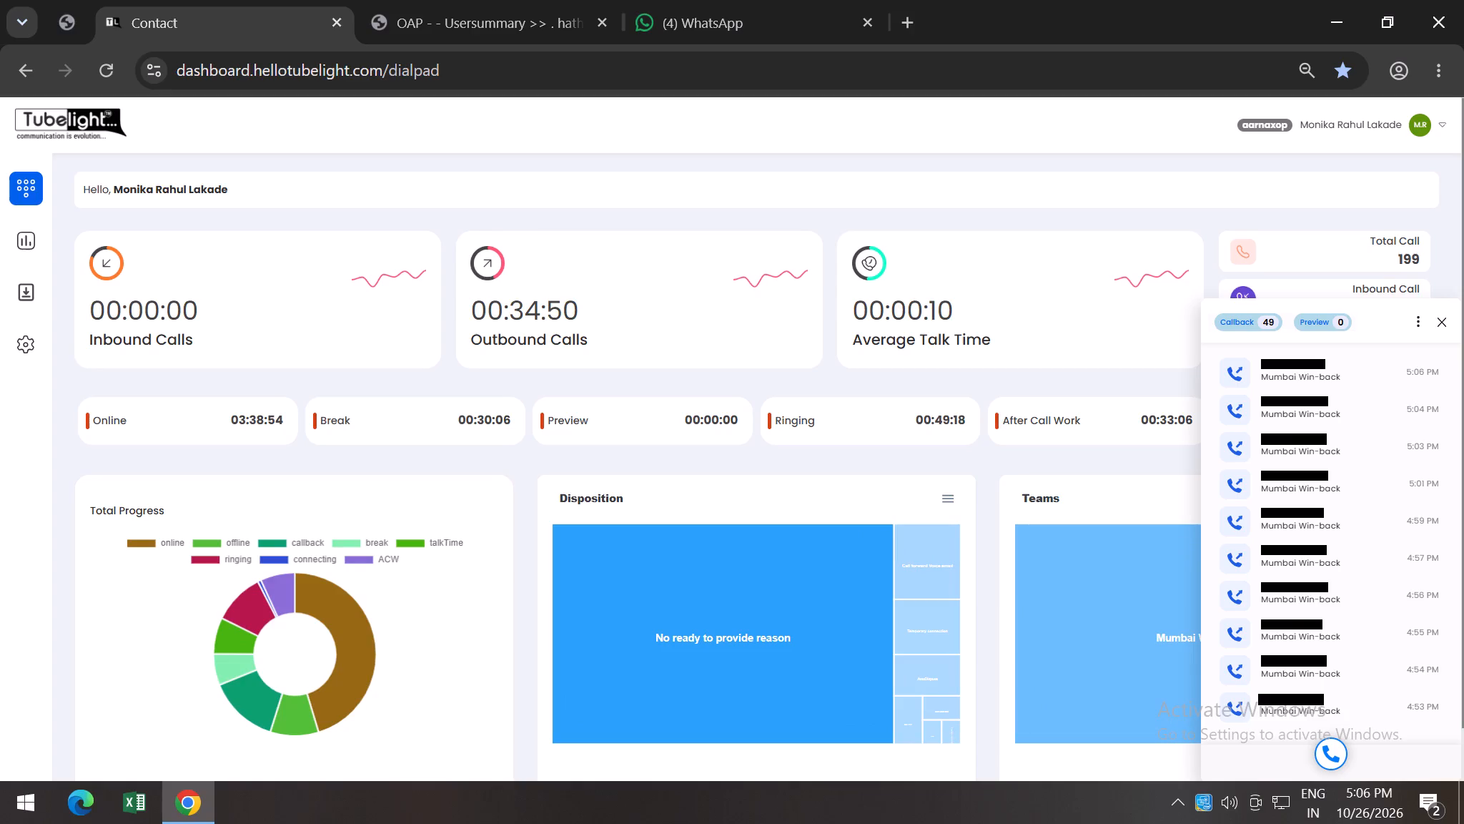
# Switch to the open subscriber record in Hathway OAP.
pyautogui.click(453, 1)
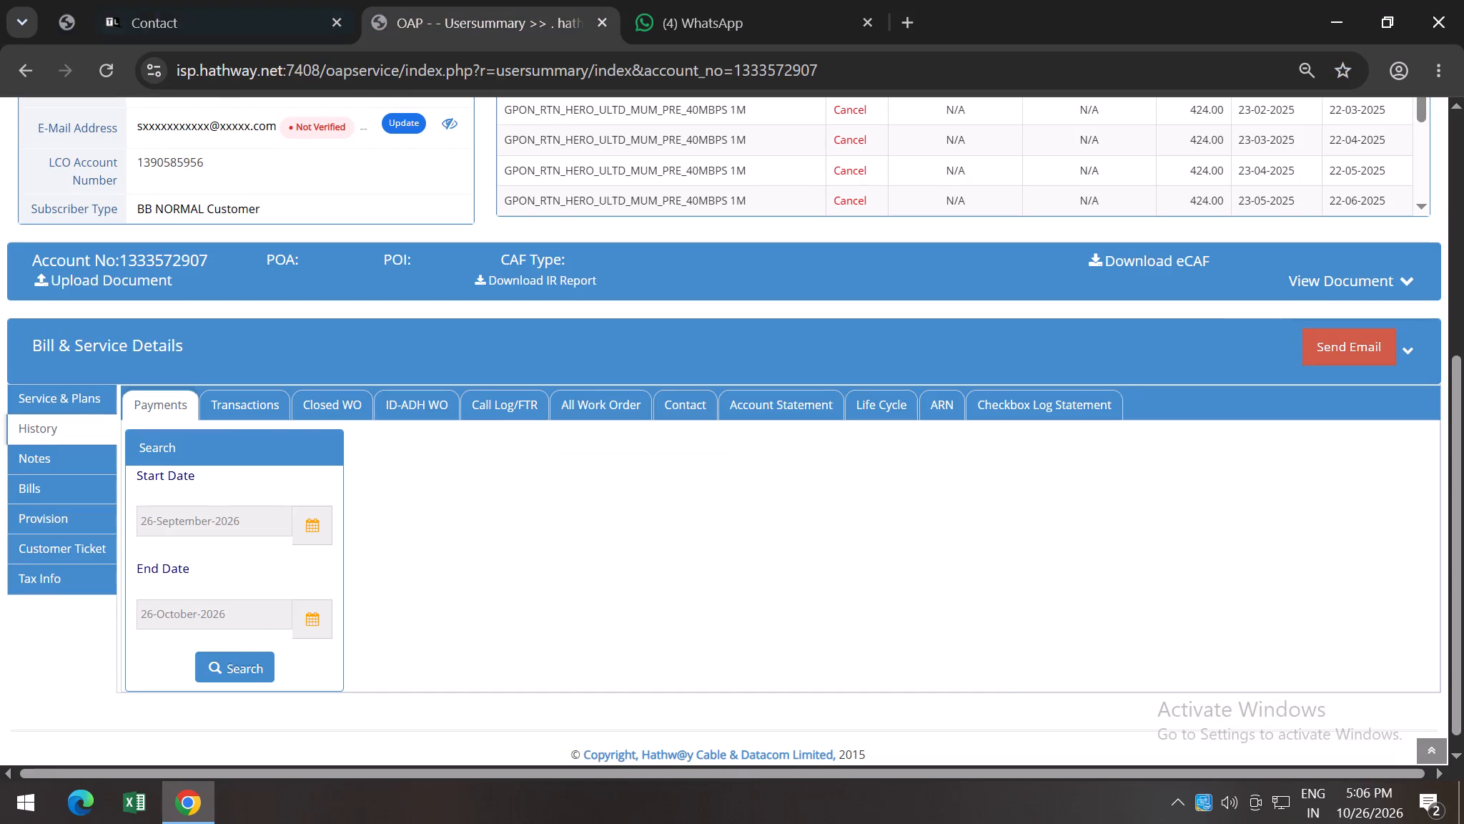
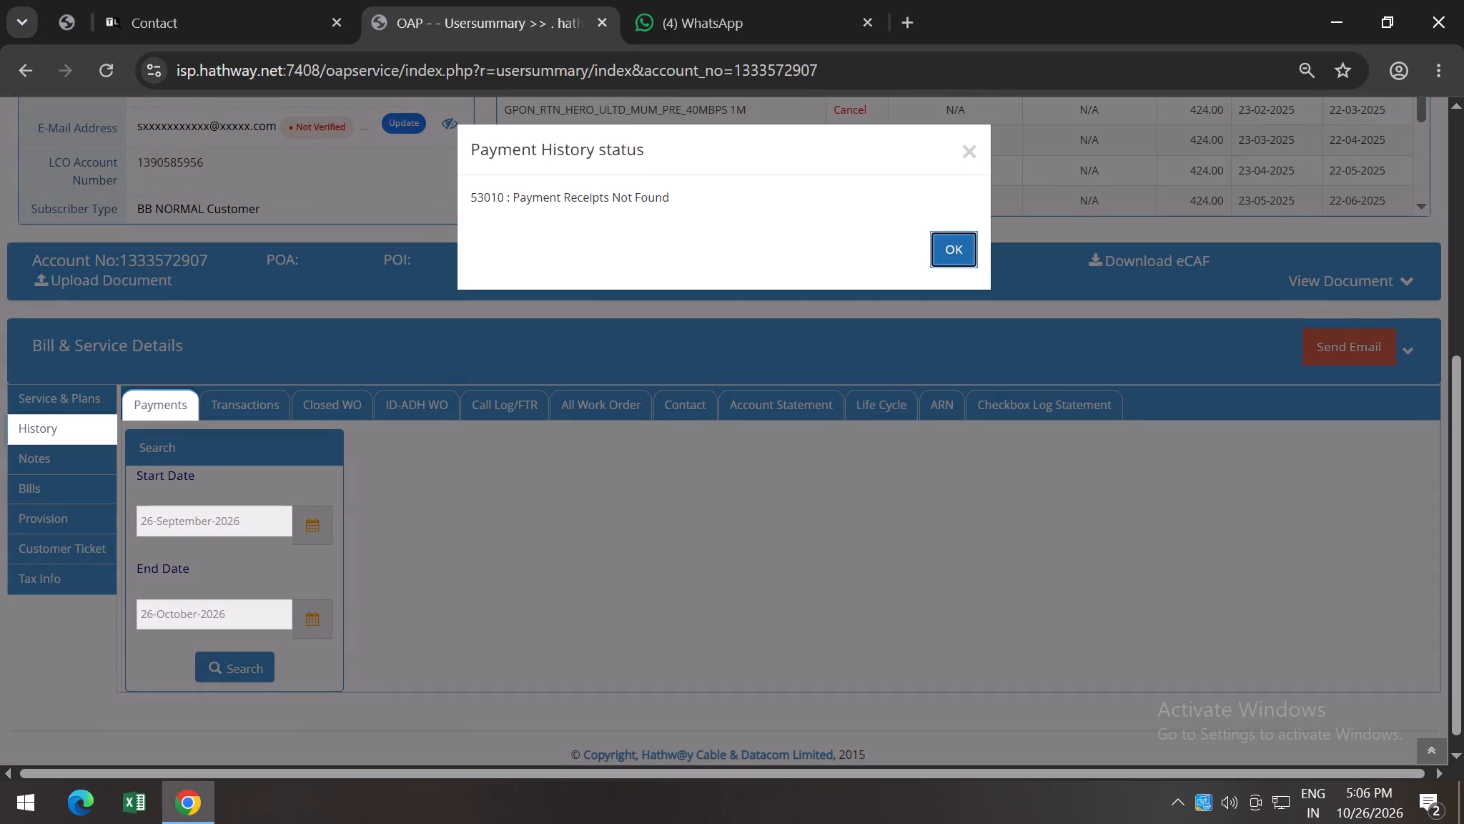
# Repeat the payment history search on the open subscriber account for 26-September-2026 to 26-October-2026.
pyautogui.click(940, 251)
pyautogui.click(242, 677)
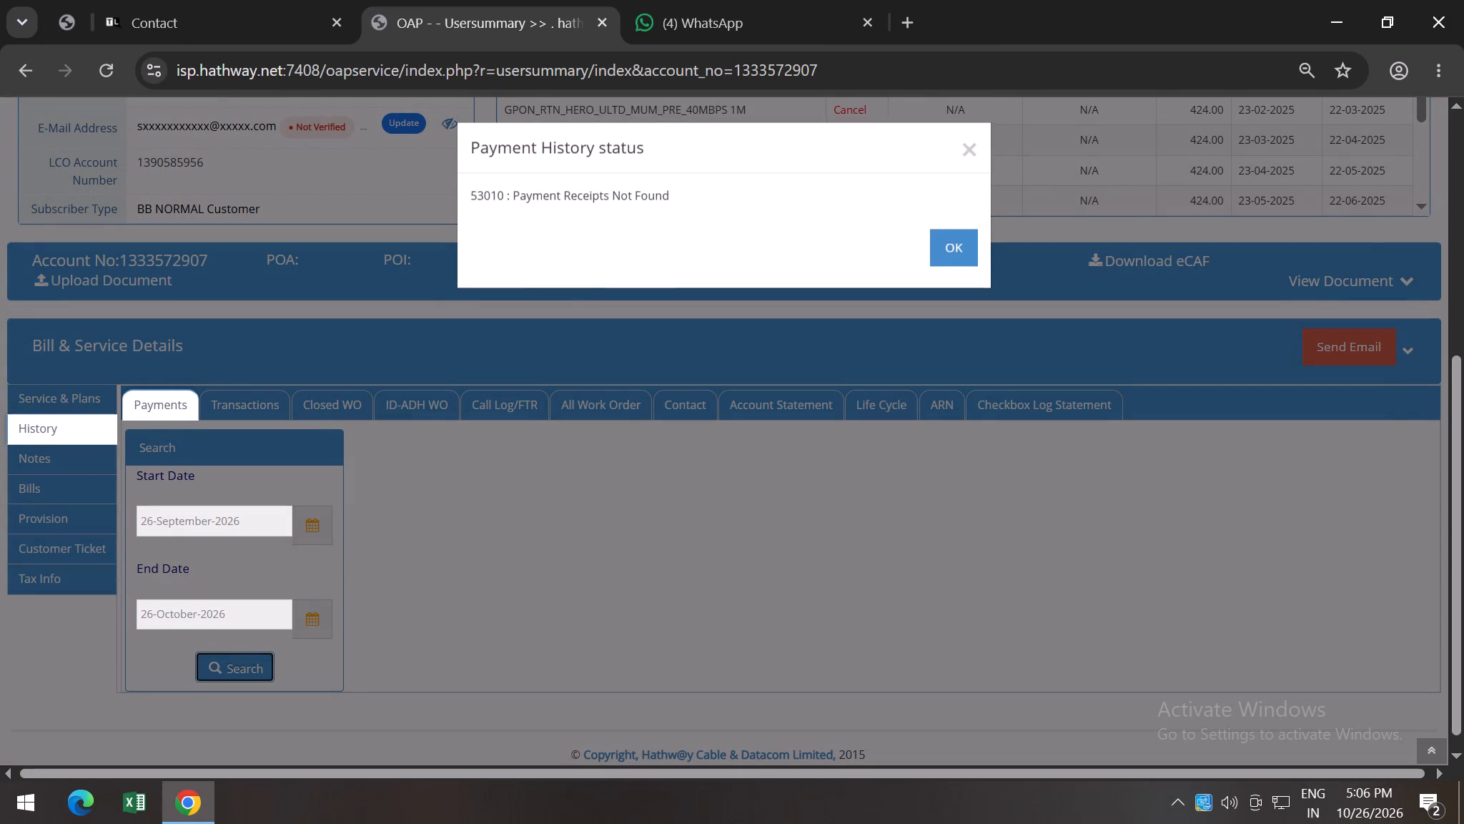
pyautogui.click(972, 245)
pyautogui.click(220, 670)
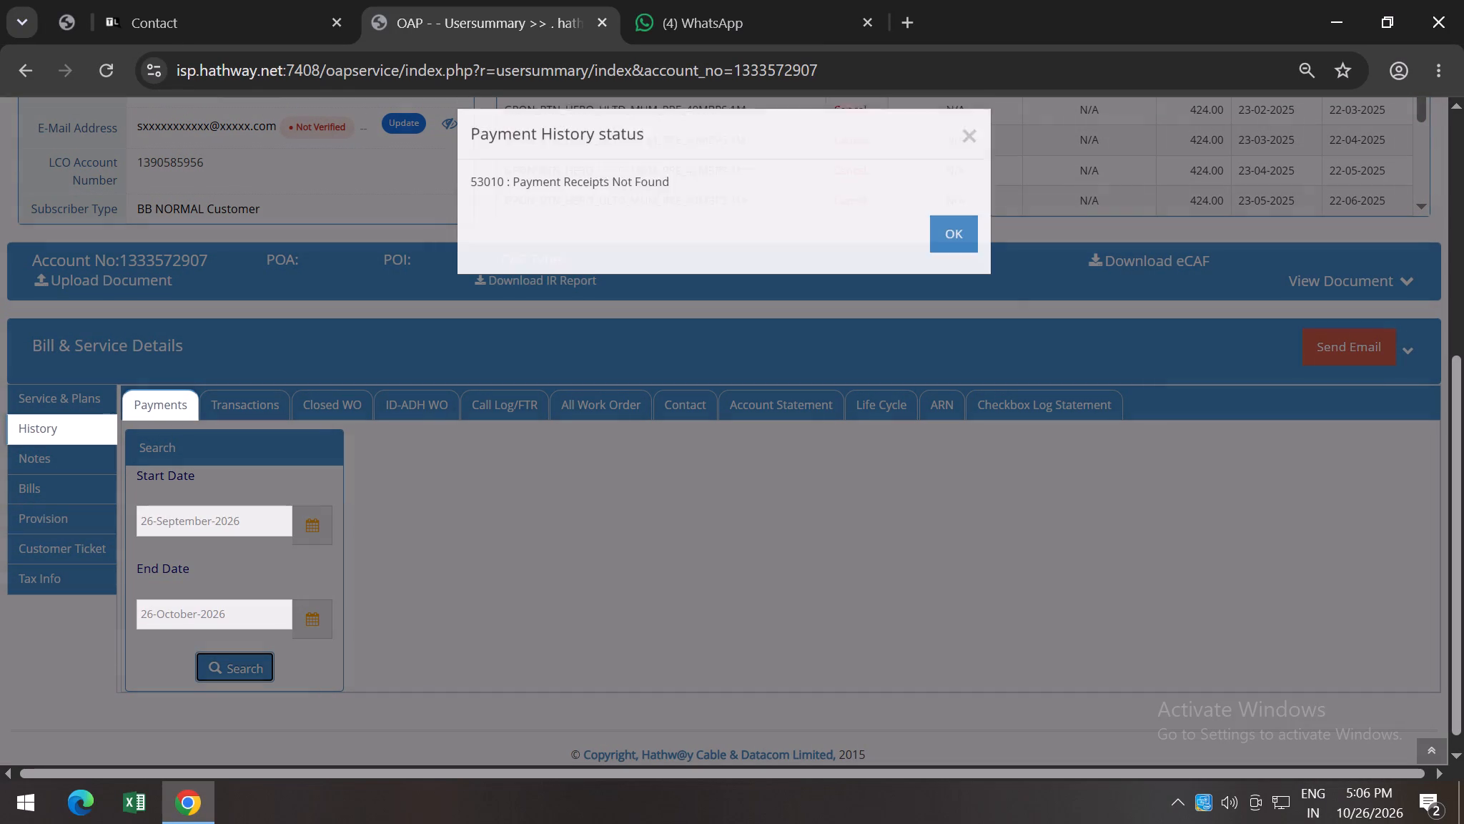
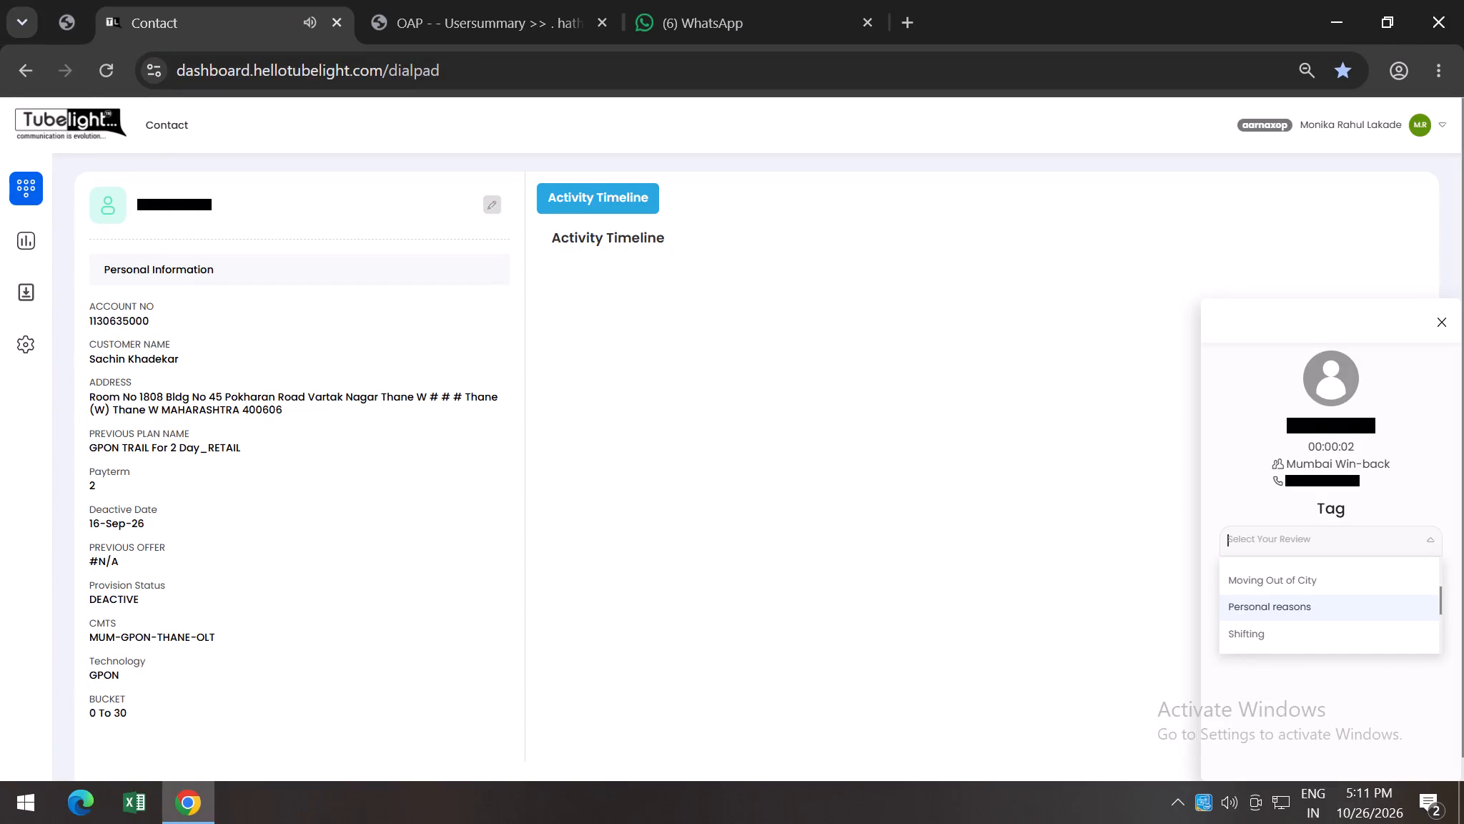
# Tag the current Mumbai Win-back call with Personal reasons, Not Required and No ready to provide reason.
pyautogui.click(1302, 603)
pyautogui.click(1378, 546)
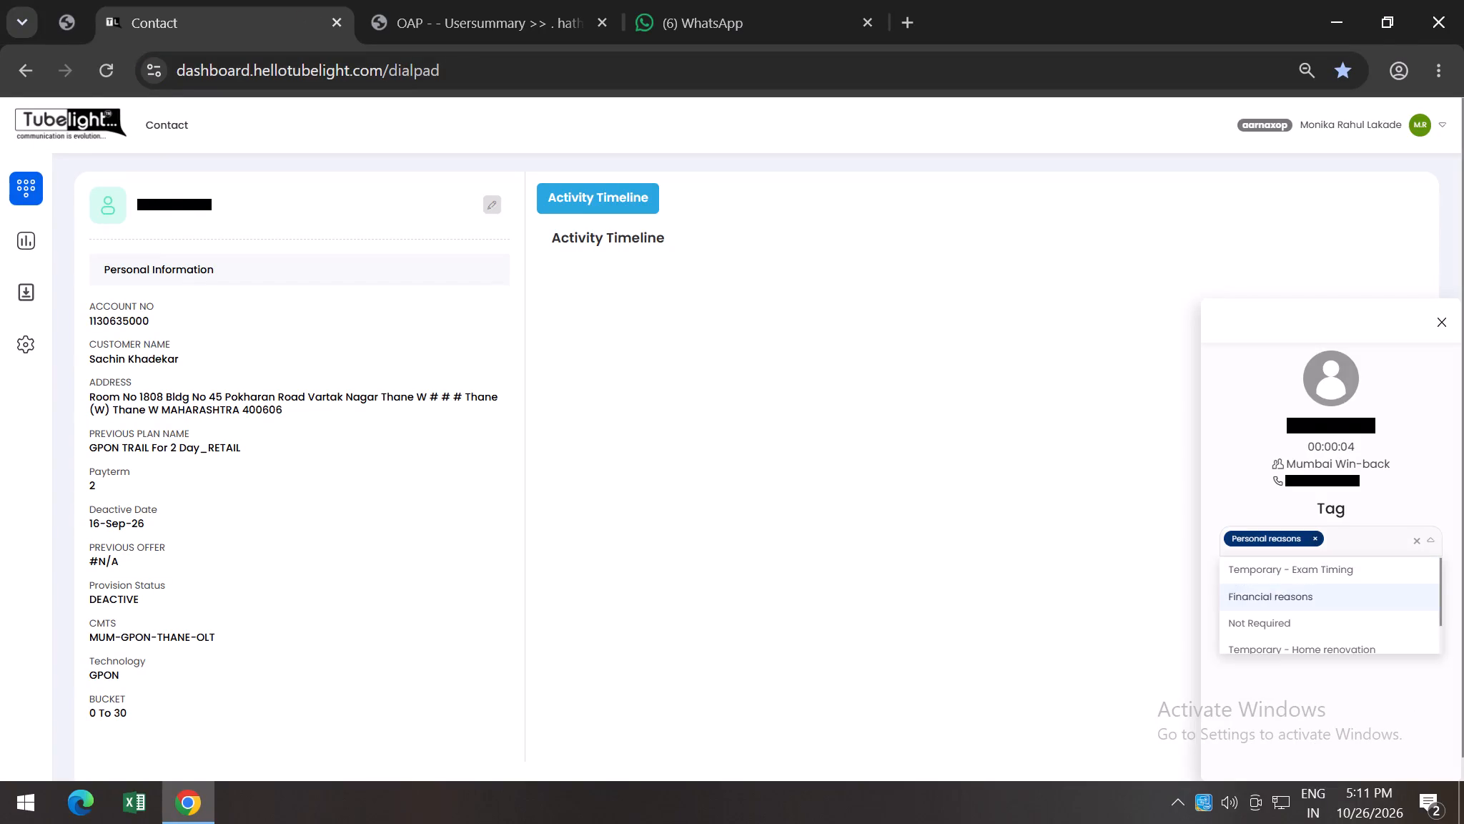
pyautogui.click(1279, 628)
pyautogui.click(1334, 561)
pyautogui.click(1339, 614)
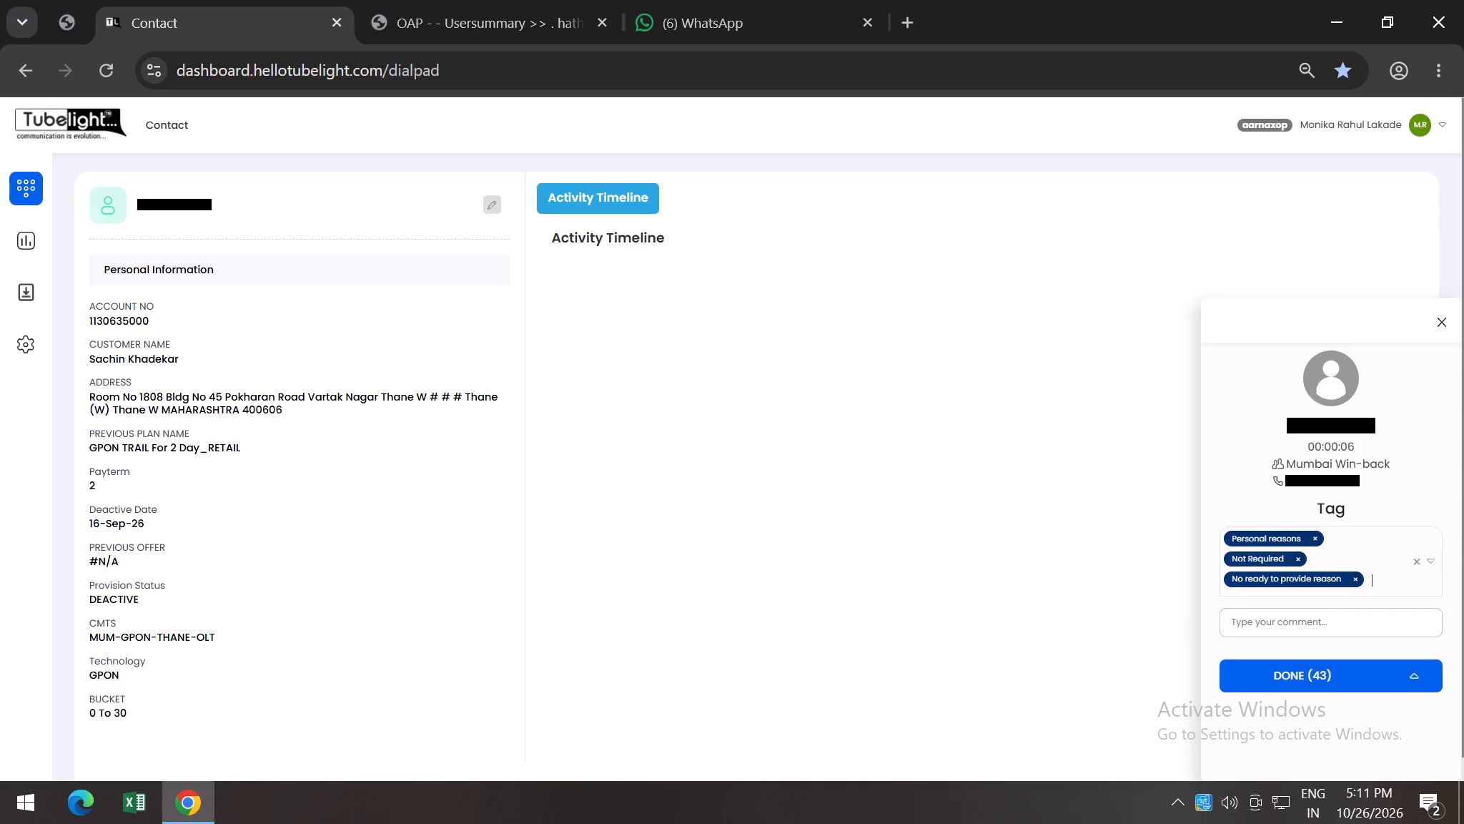
# Submit the tagged disposition to close the current Mumbai Win-back call.
pyautogui.click(1330, 667)
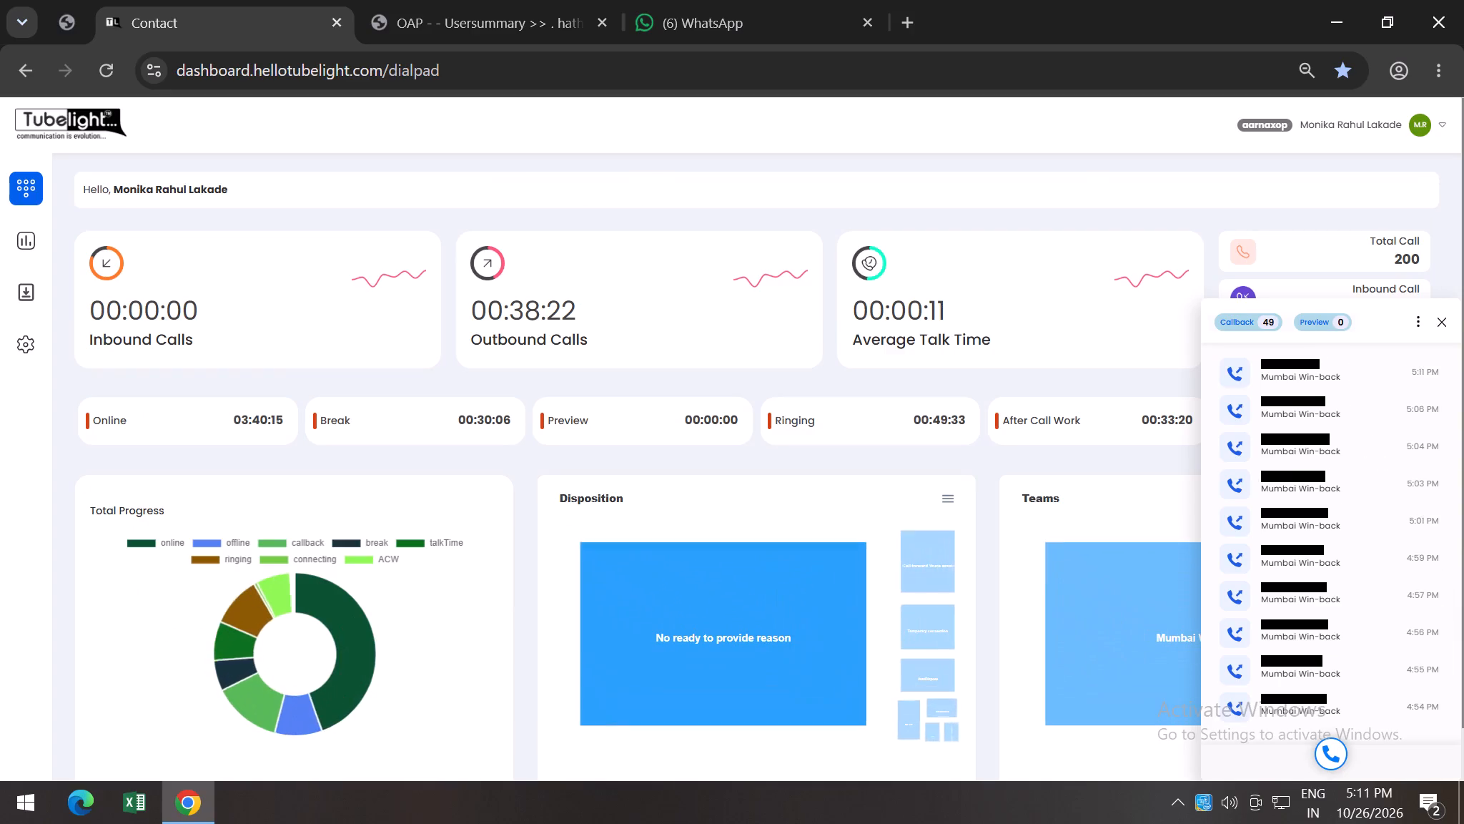
# Switch to the OAP subscriber record and repeatedly search its payment history from 26-September-2026 to 26-October-2026, dismissing each status notice.
pyautogui.click(543, 19)
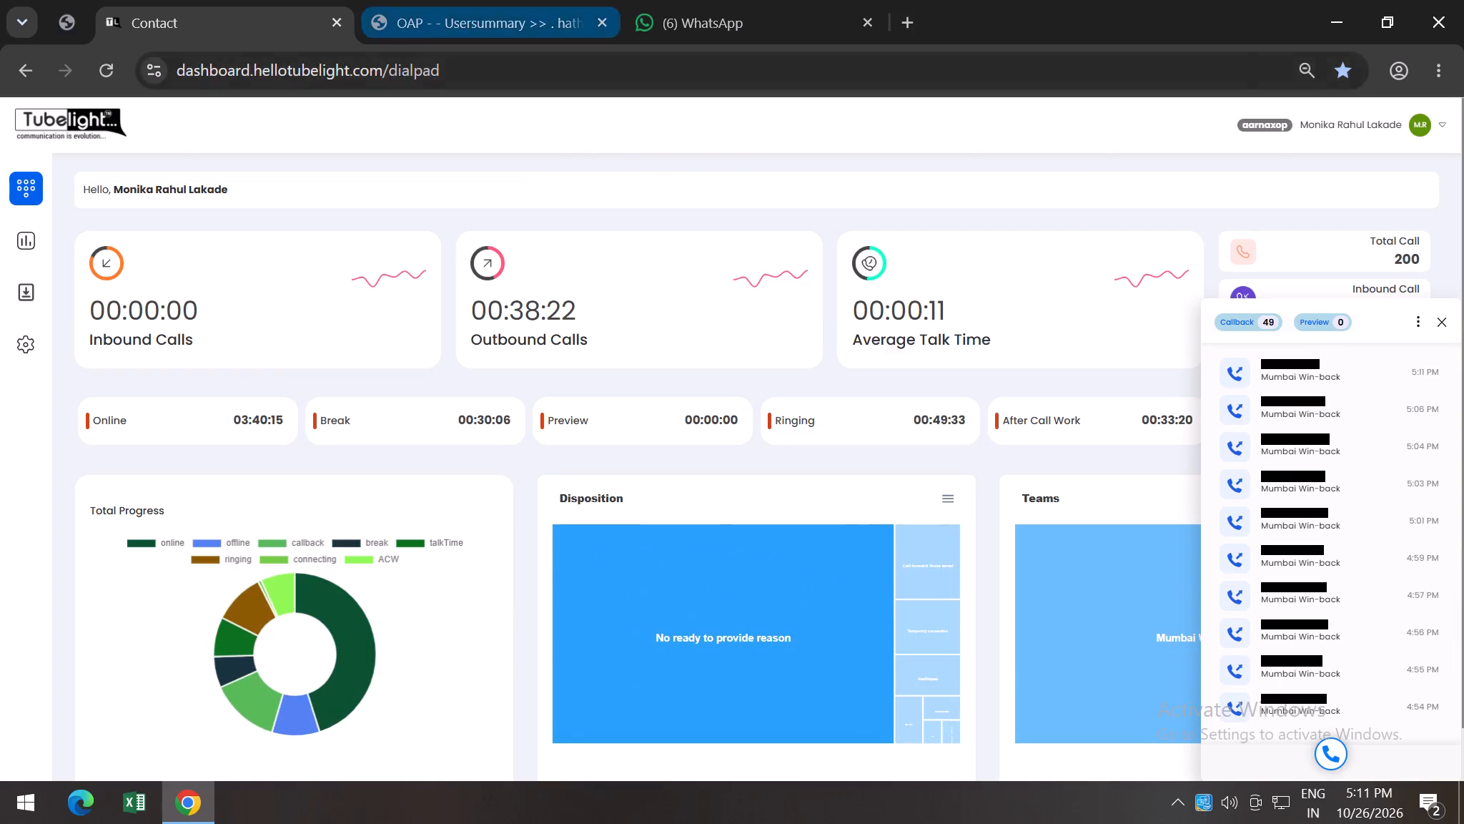
pyautogui.click(233, 671)
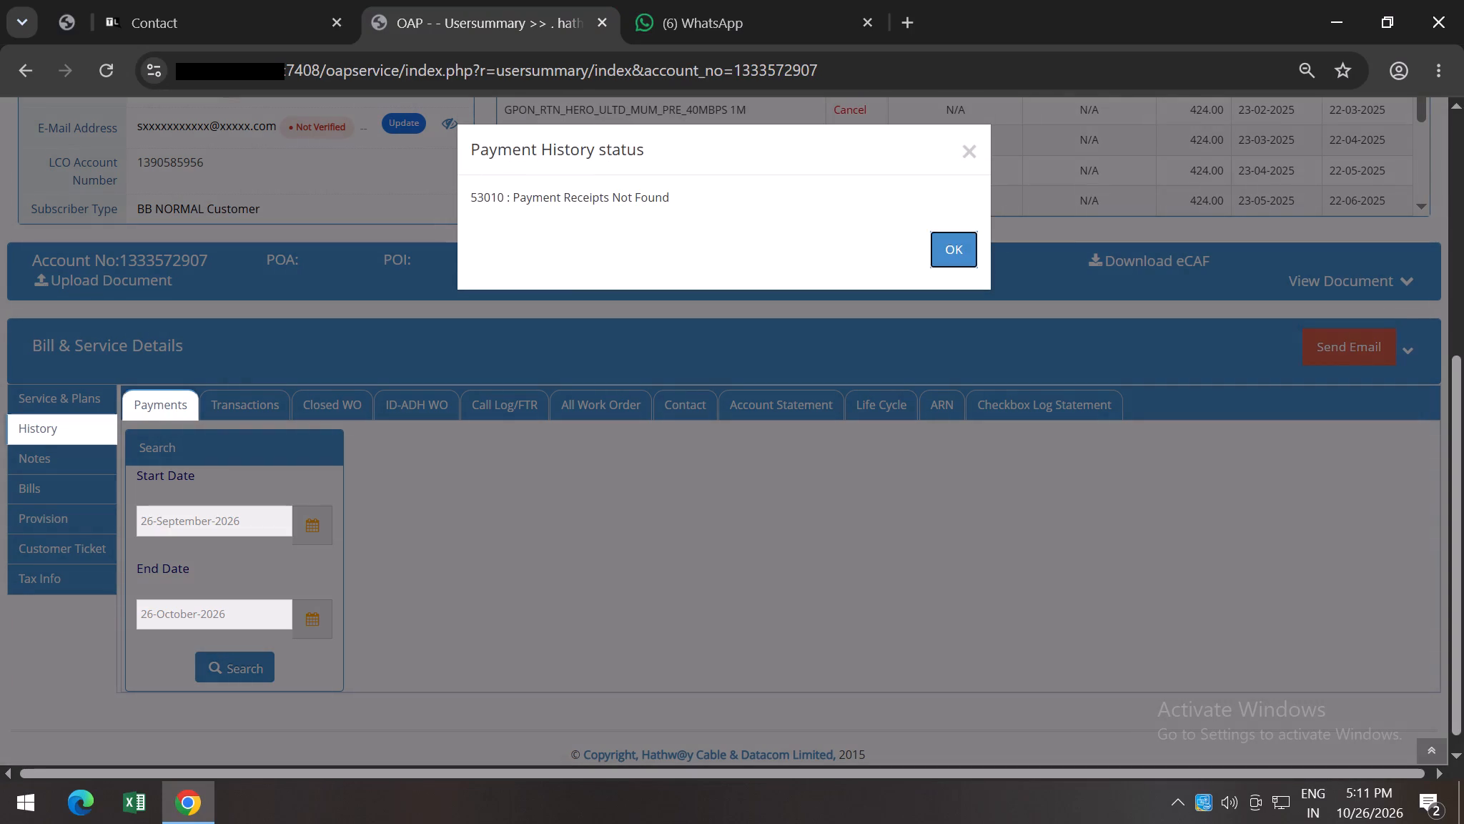
pyautogui.click(946, 230)
pyautogui.click(949, 250)
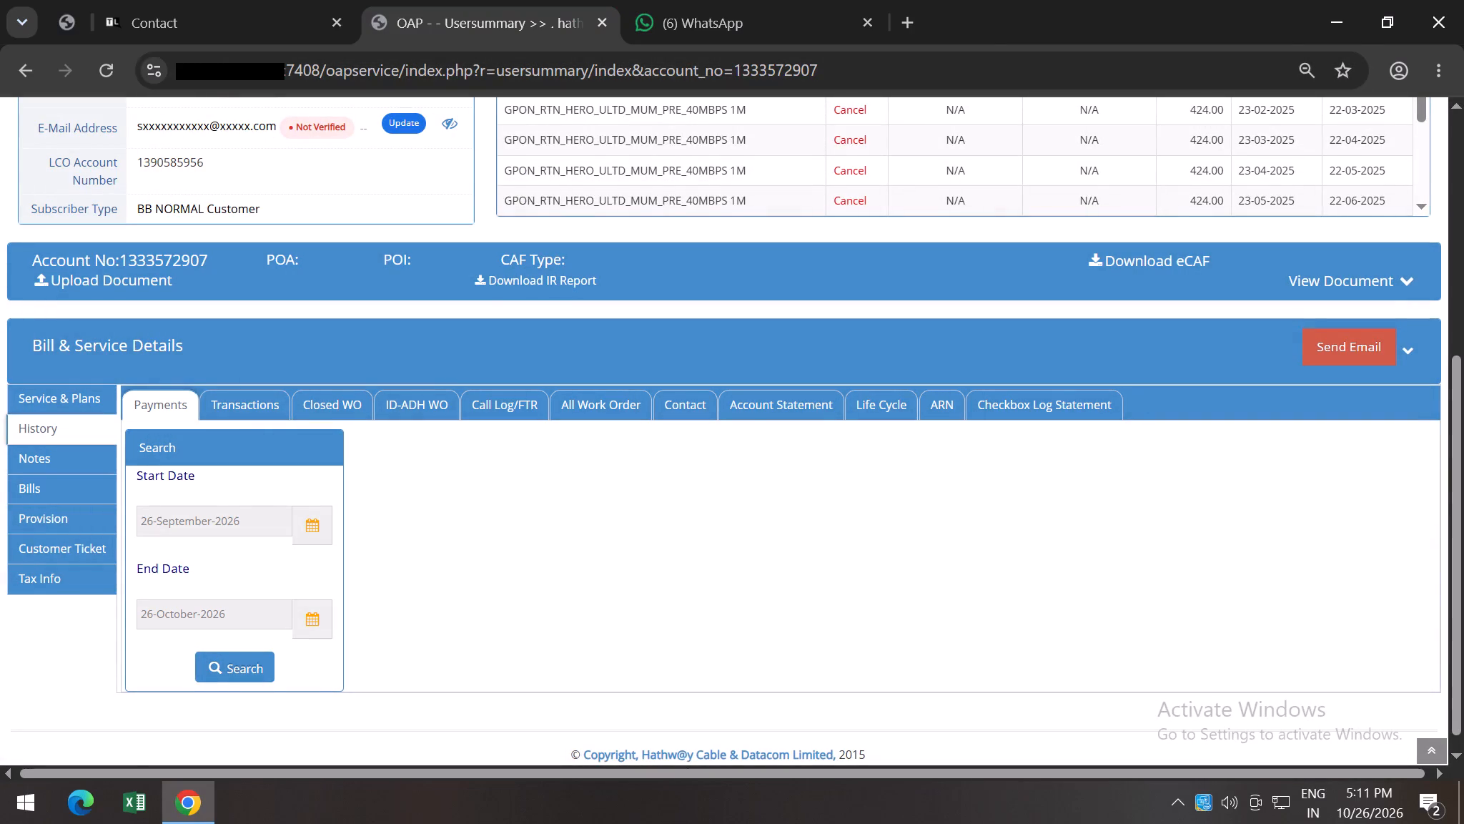
pyautogui.click(247, 675)
pyautogui.click(953, 239)
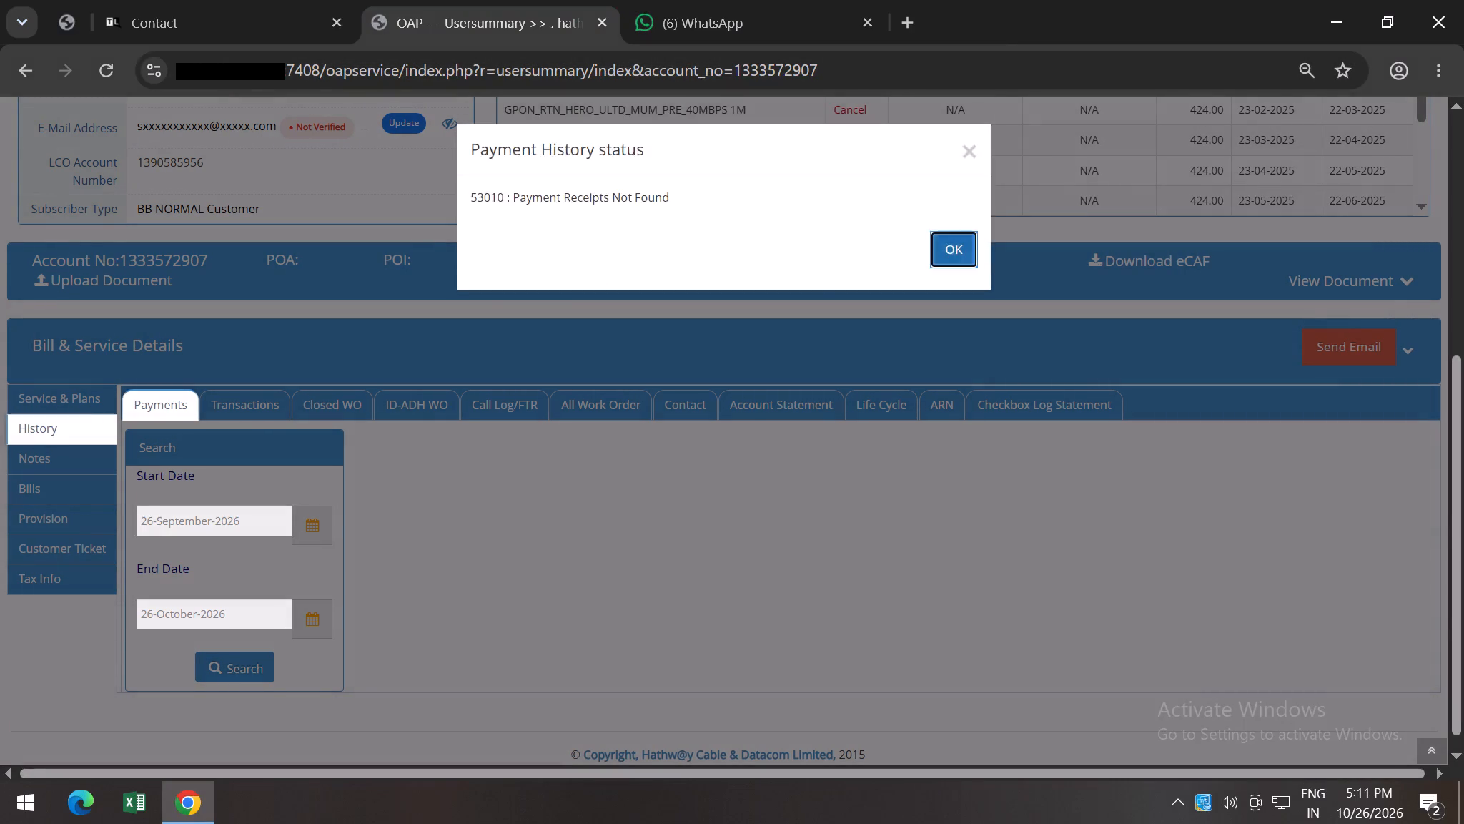
pyautogui.click(247, 660)
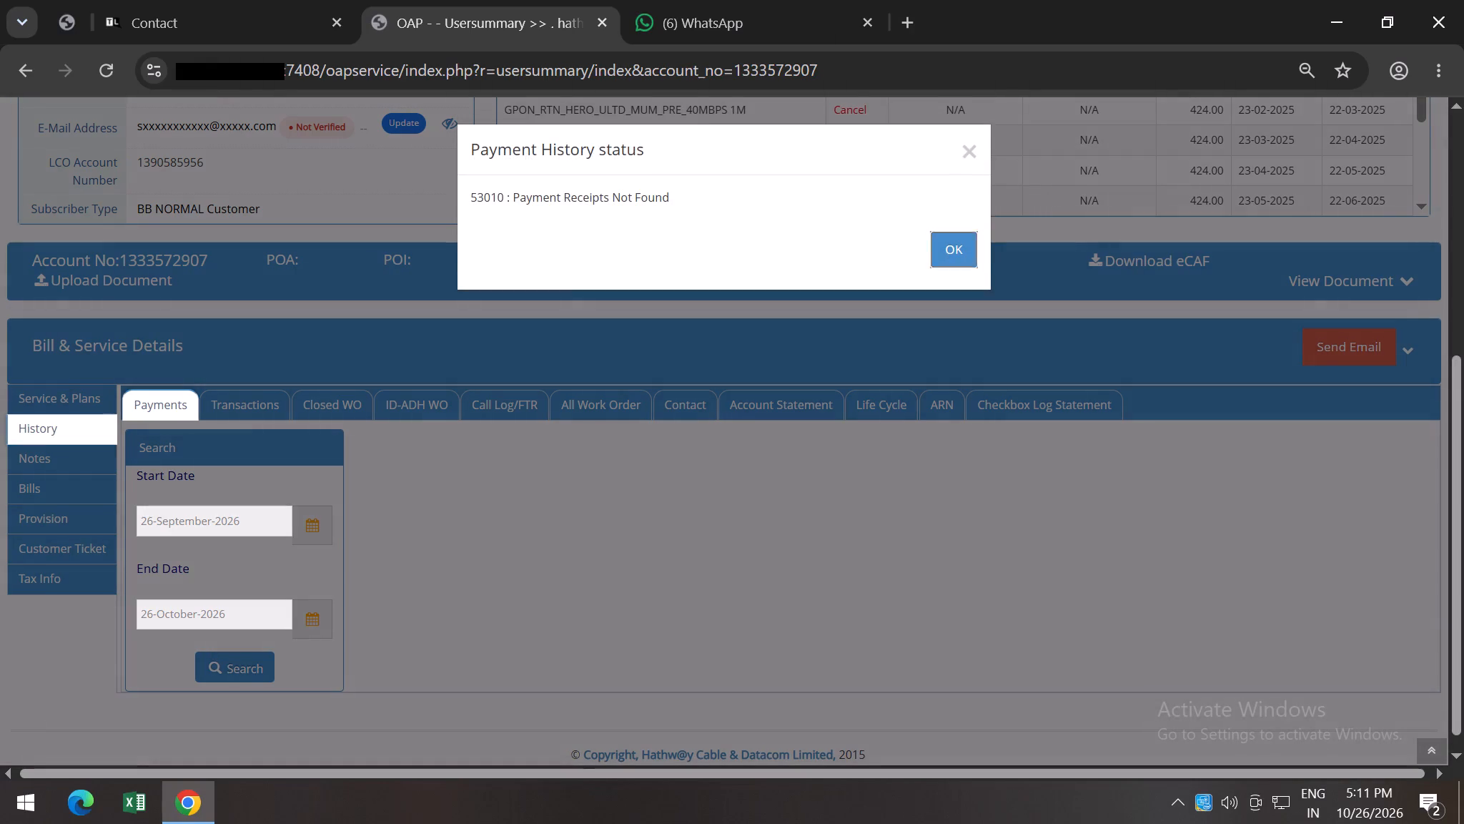
pyautogui.click(949, 262)
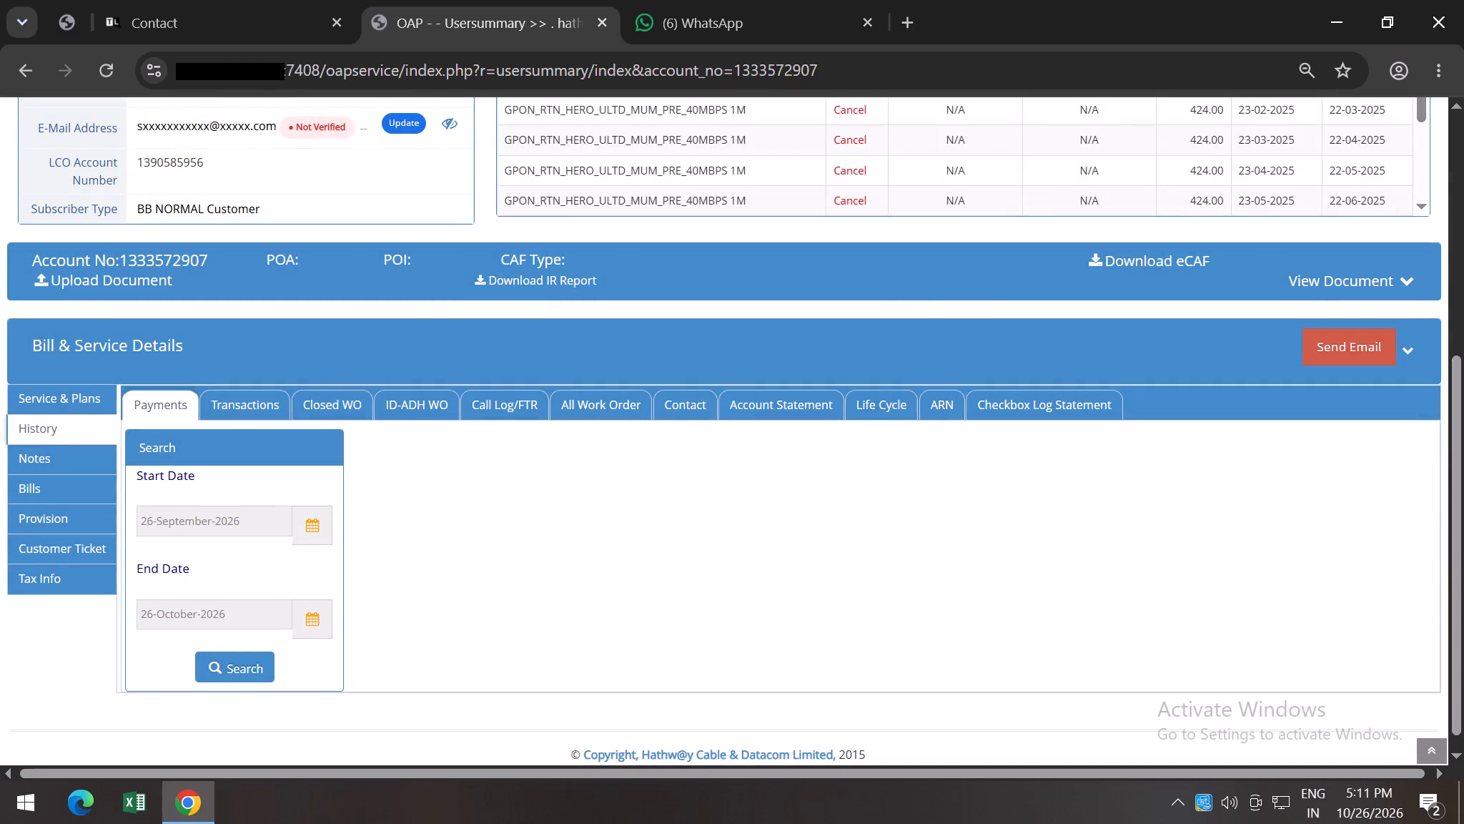
pyautogui.click(238, 660)
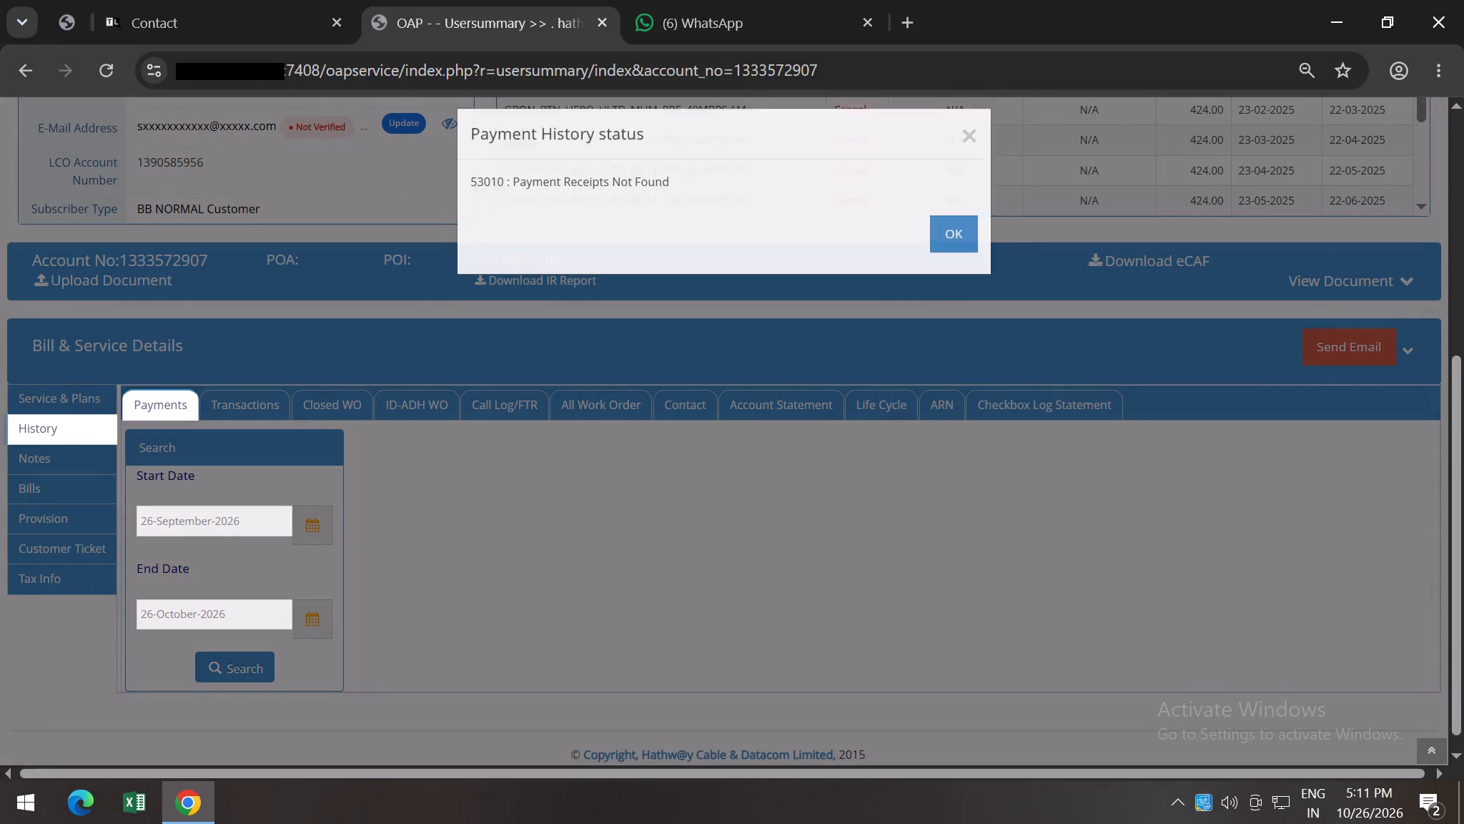
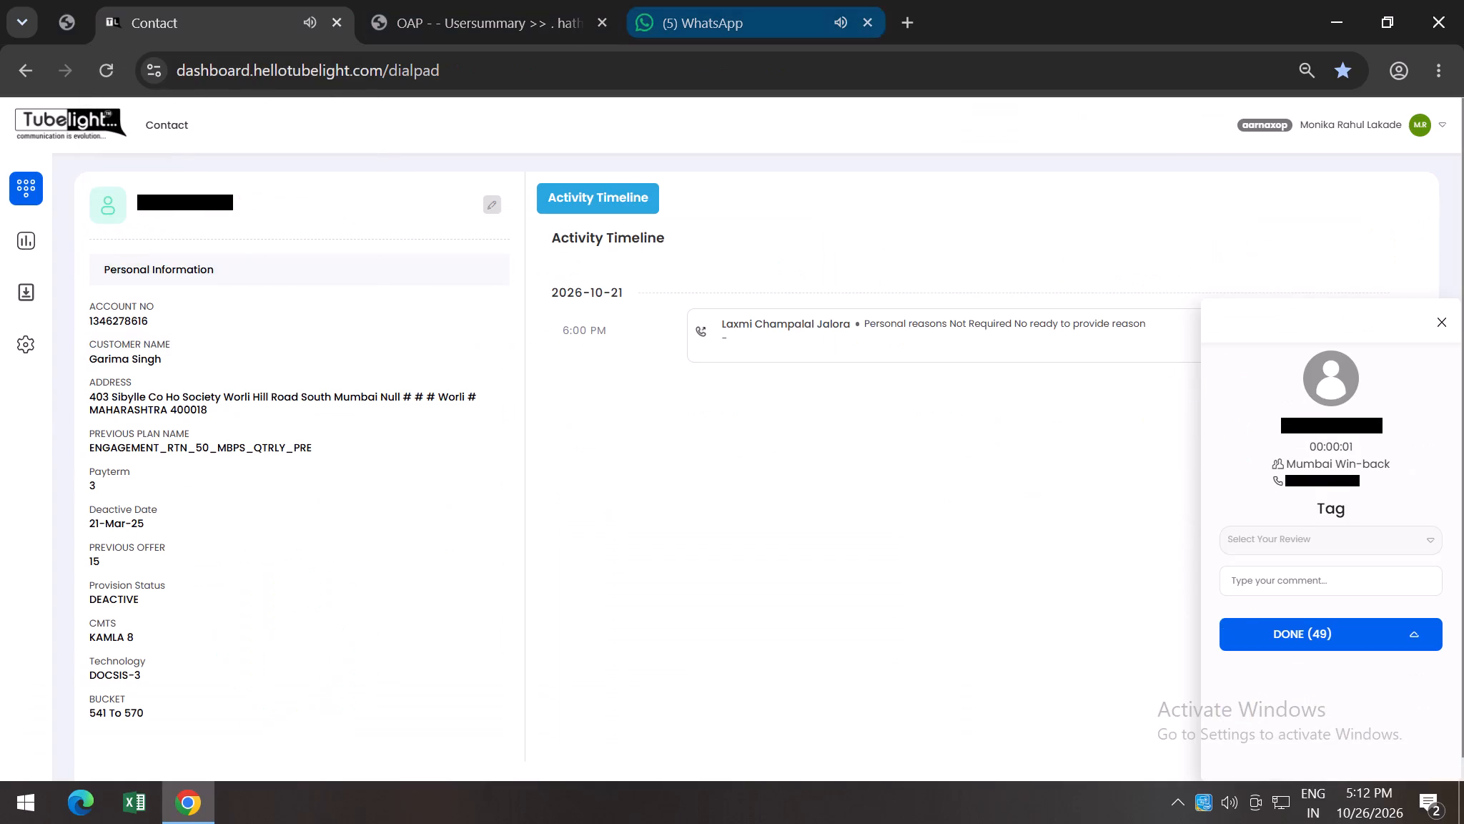
# Open the review tag choices for the current Mumbai Win-back call and browse to the disposition reasons.
pyautogui.click(1276, 536)
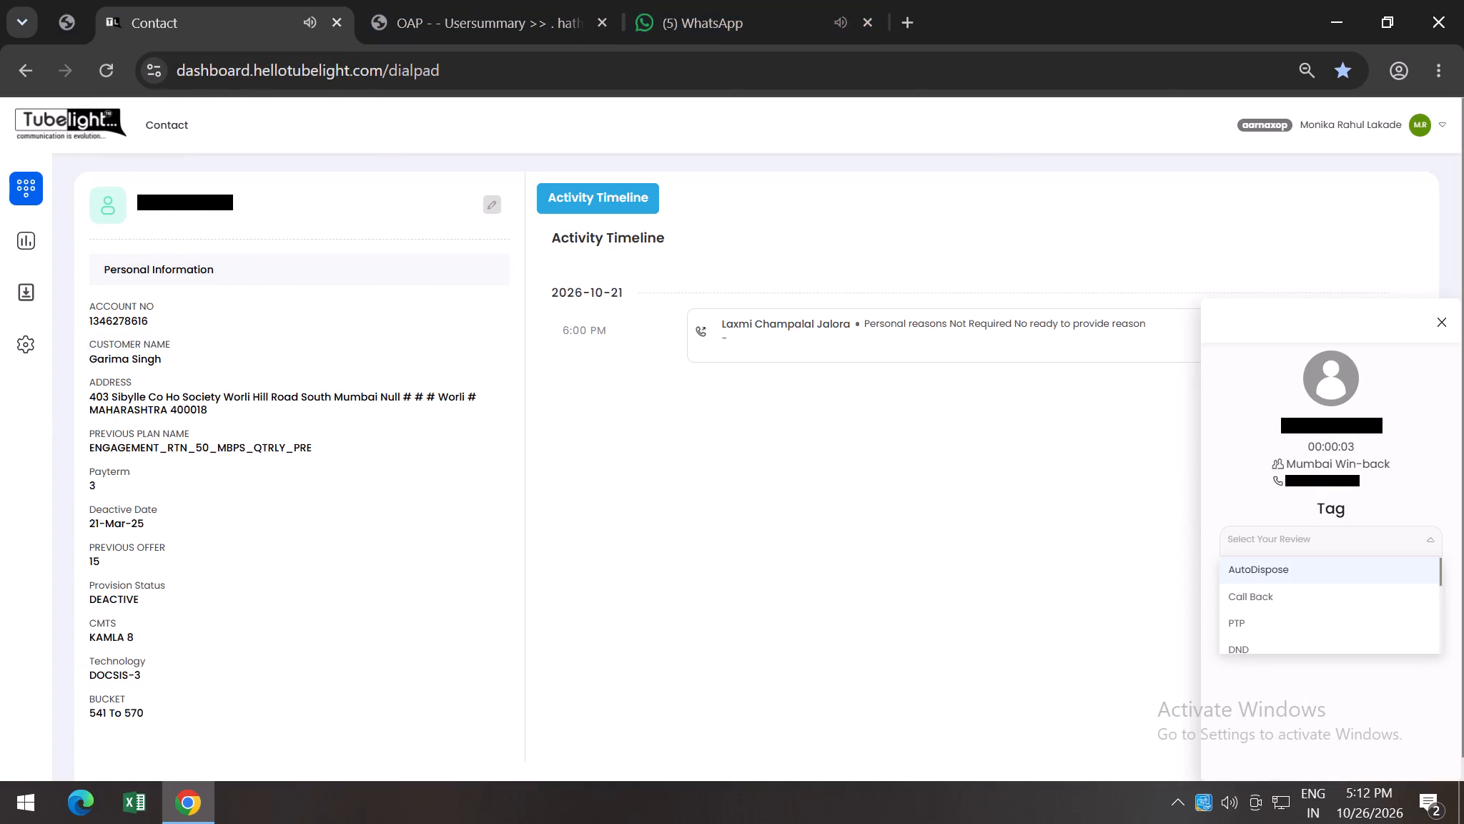
pyautogui.scroll(-1, 1315, 609)
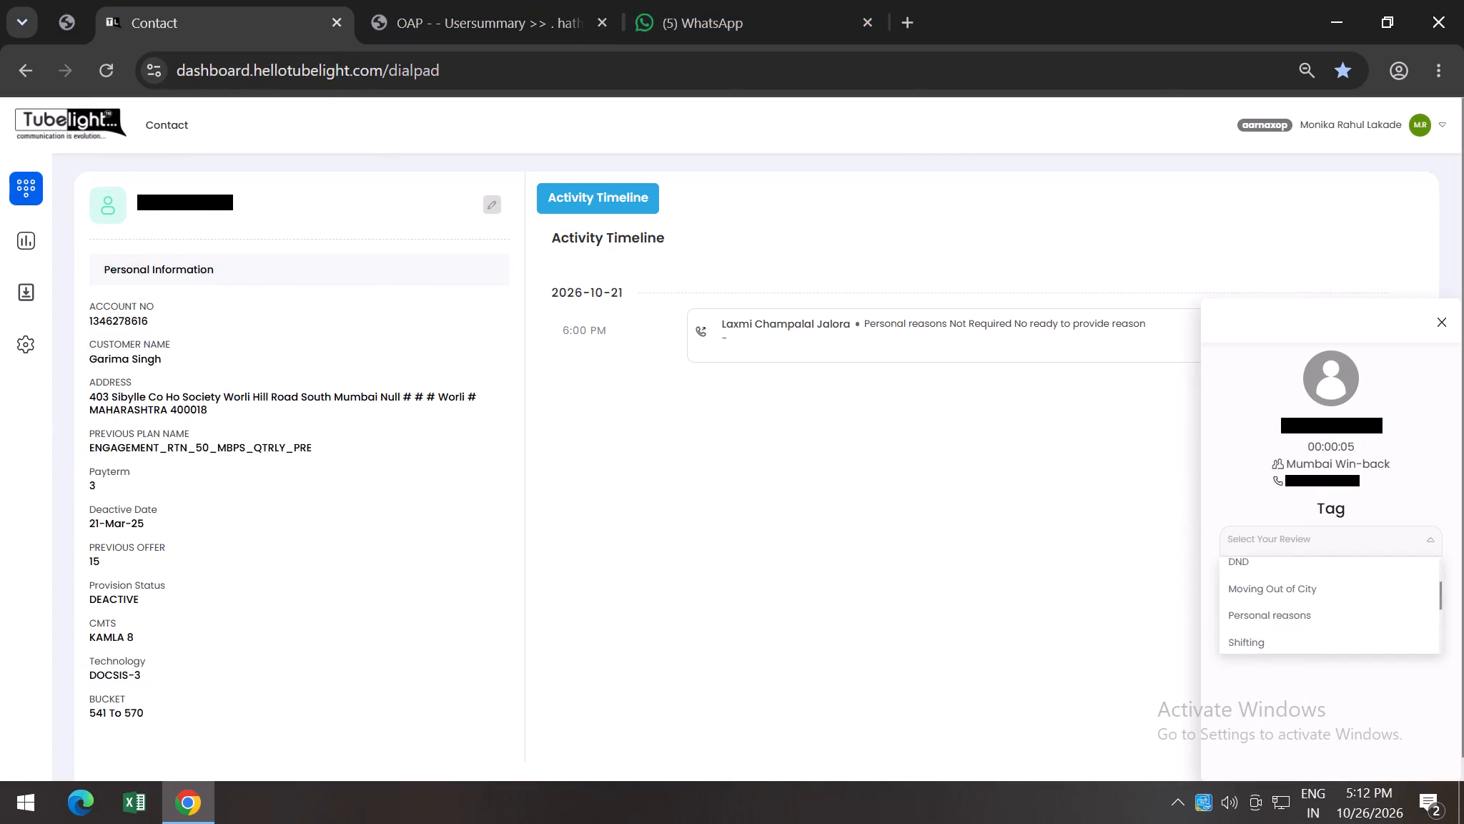
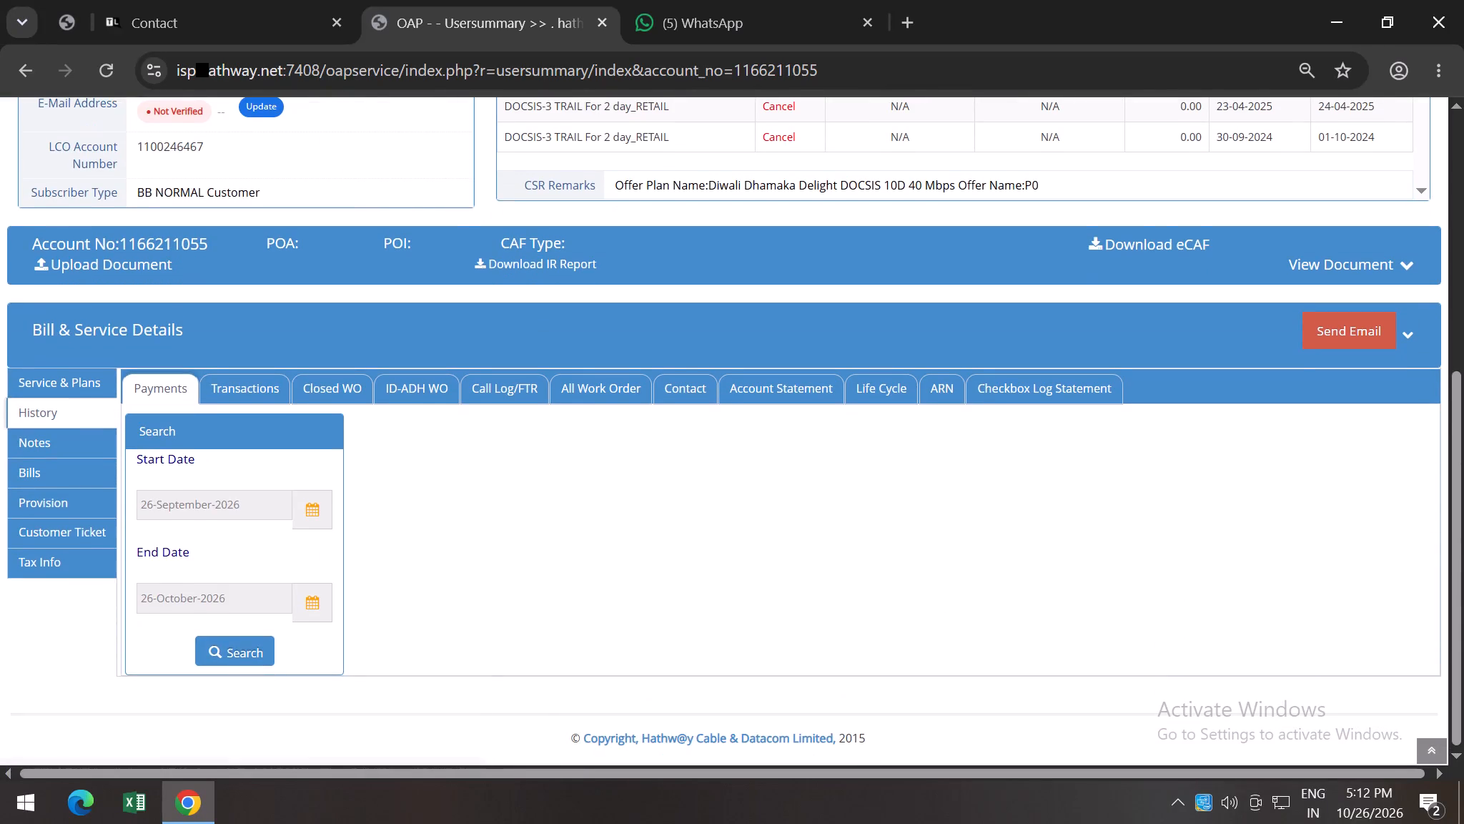
# Search the account's payment history with a start date of 17-June-2020 and review the payments and active plan details.
pyautogui.click(308, 506)
pyautogui.click(210, 494)
pyautogui.click(227, 508)
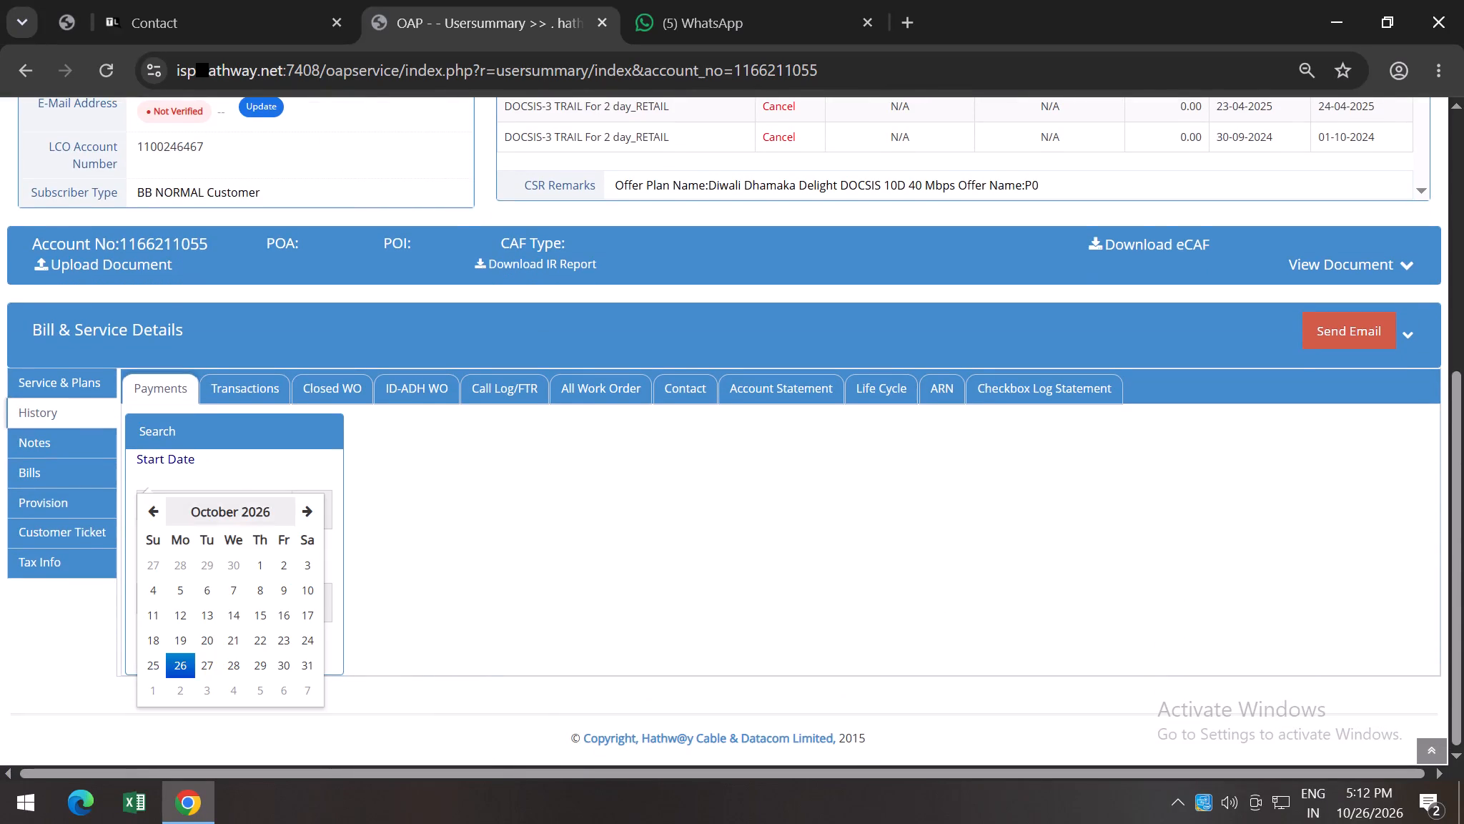
pyautogui.click(232, 514)
pyautogui.click(214, 551)
pyautogui.click(225, 602)
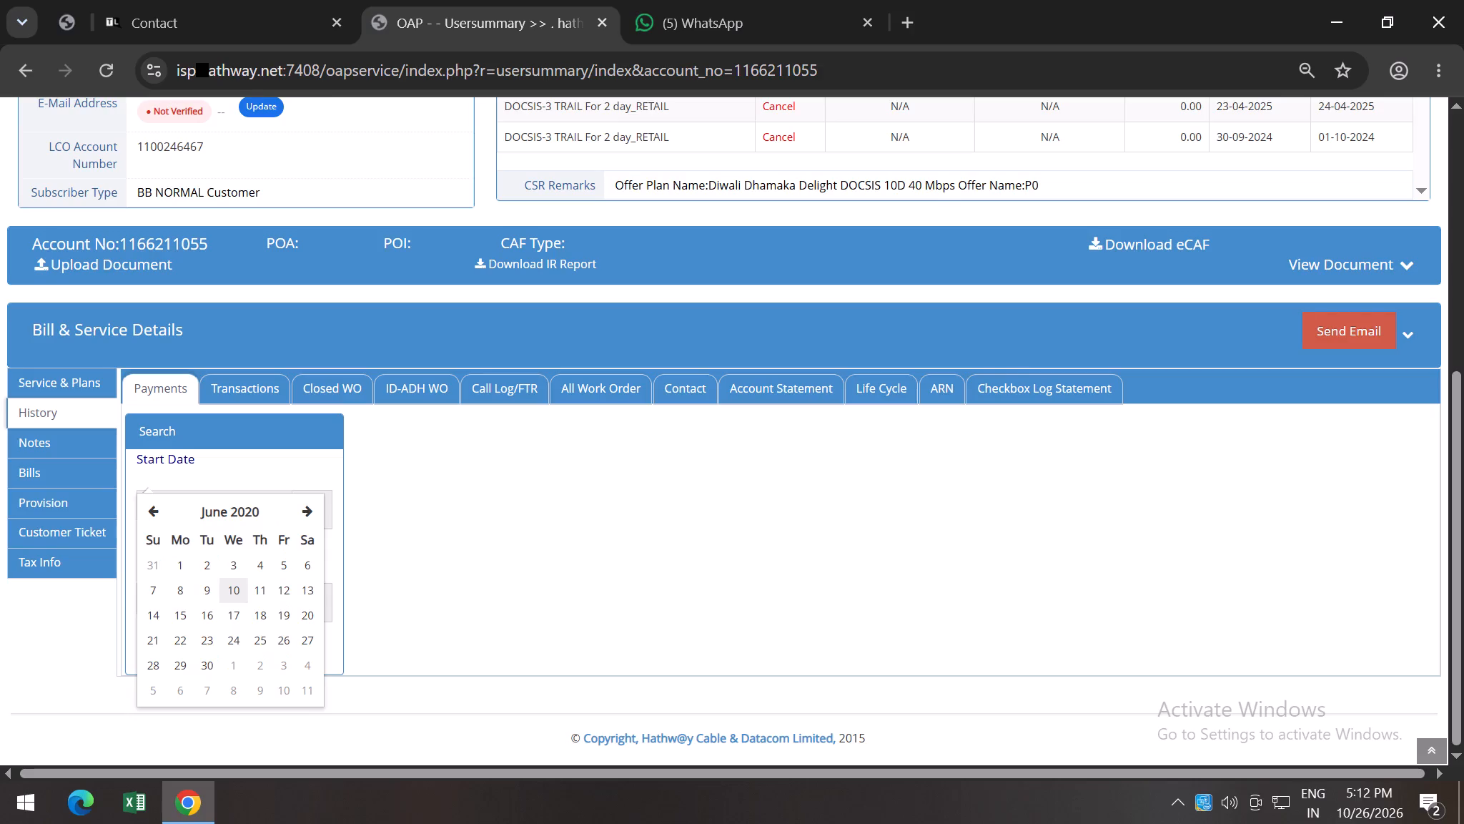
pyautogui.click(244, 624)
pyautogui.click(264, 638)
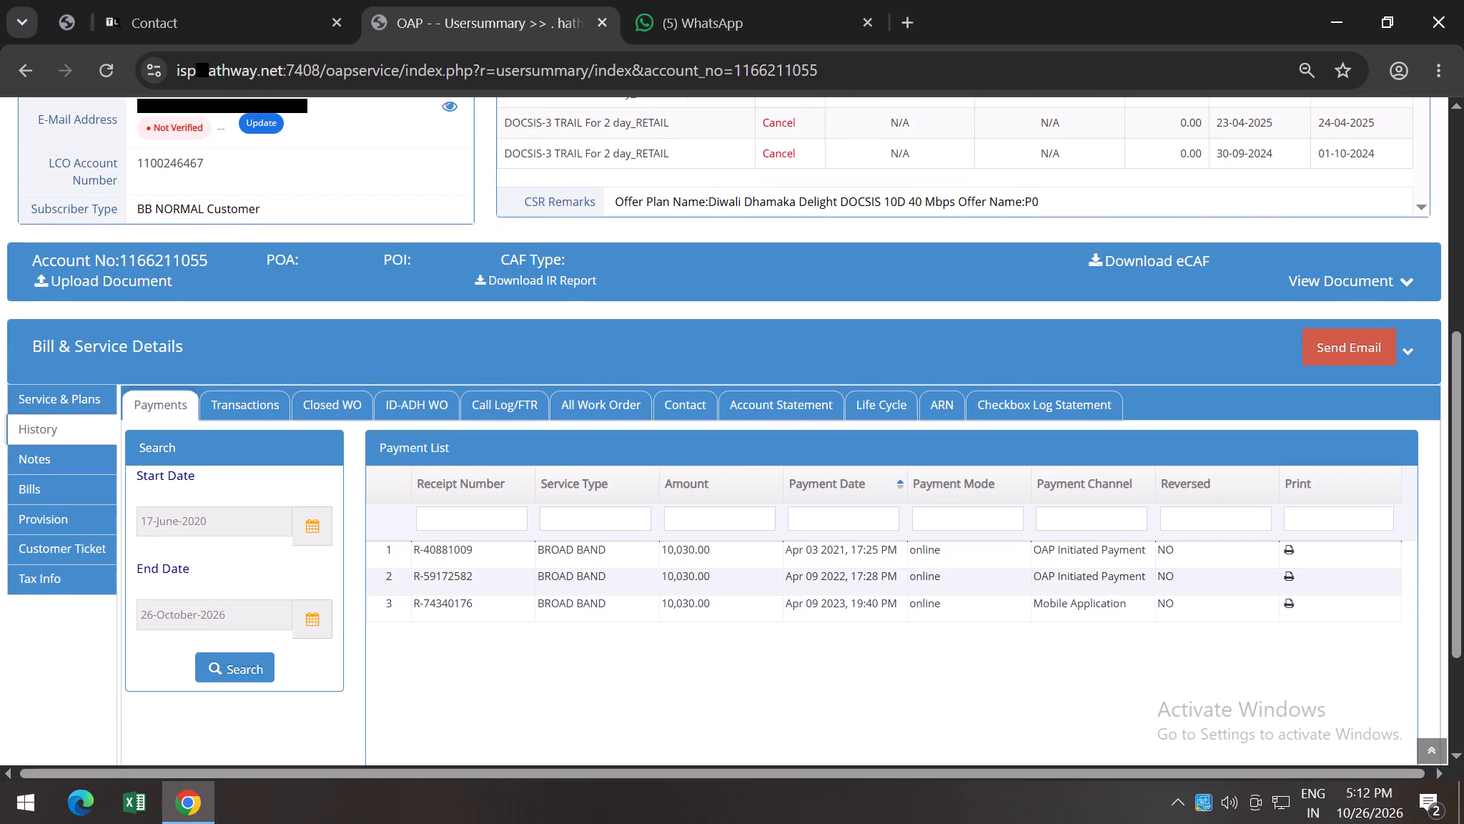
pyautogui.scroll(-6, 721, 572)
pyautogui.scroll(9, 716, 572)
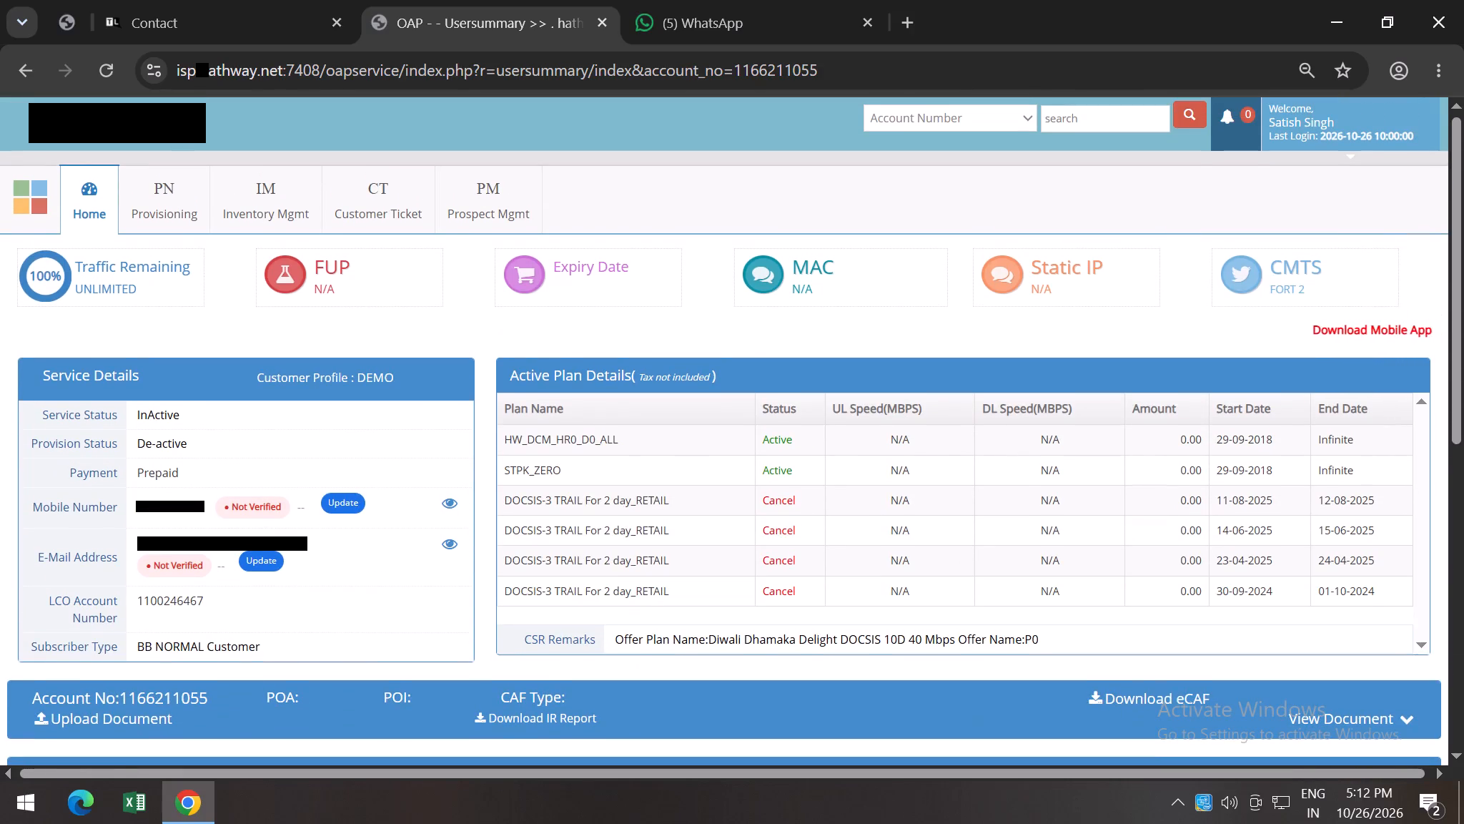
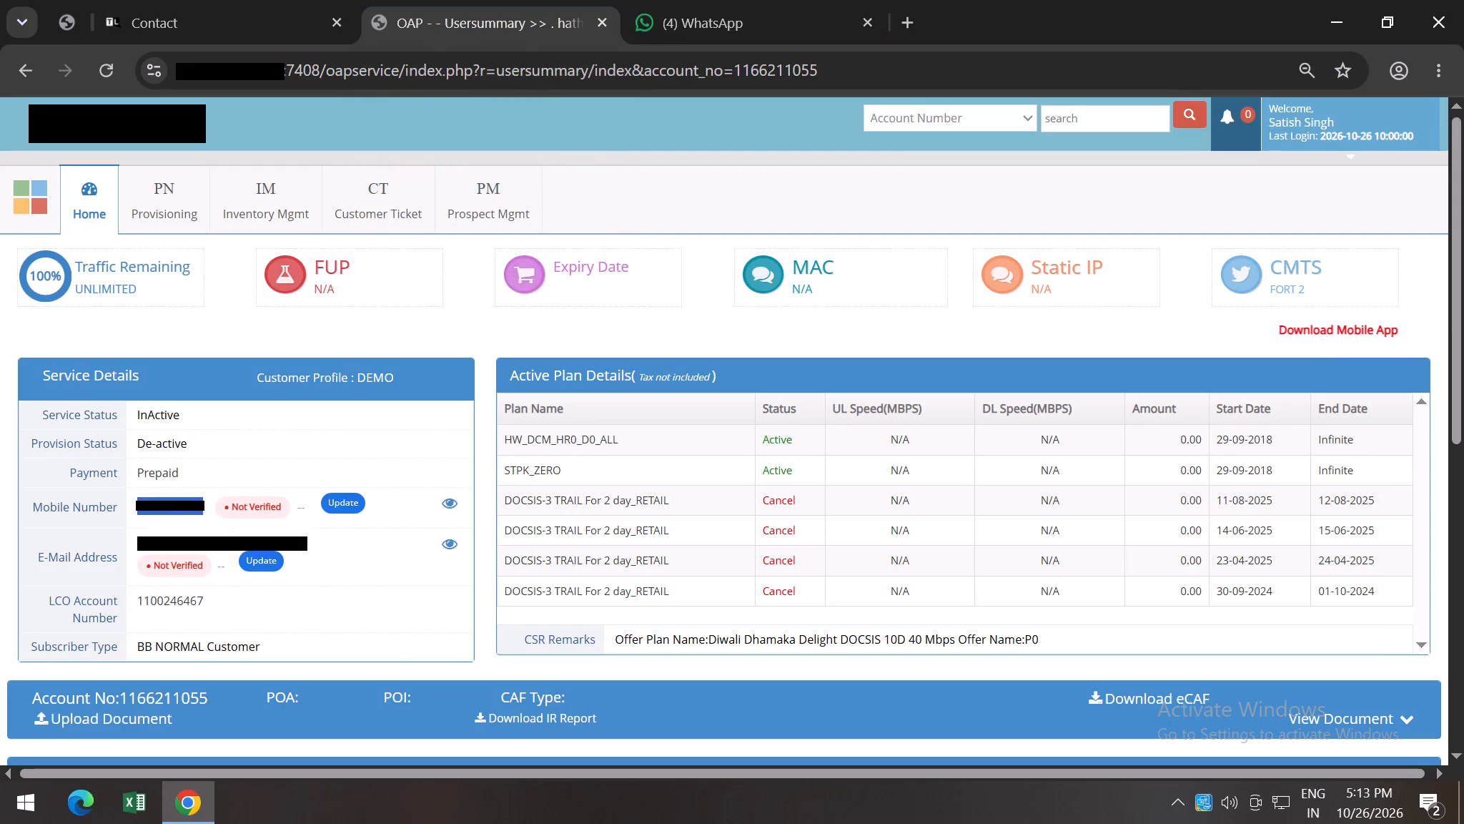
# Copy the subscriber's registered mobile number from the service details into the Tubelight dialpad's Mumbai Win-back number field.
pyautogui.hotkey('ctrl', 'c')
pyautogui.click(277, 0)
pyautogui.click(1340, 735)
pyautogui.click(1337, 740)
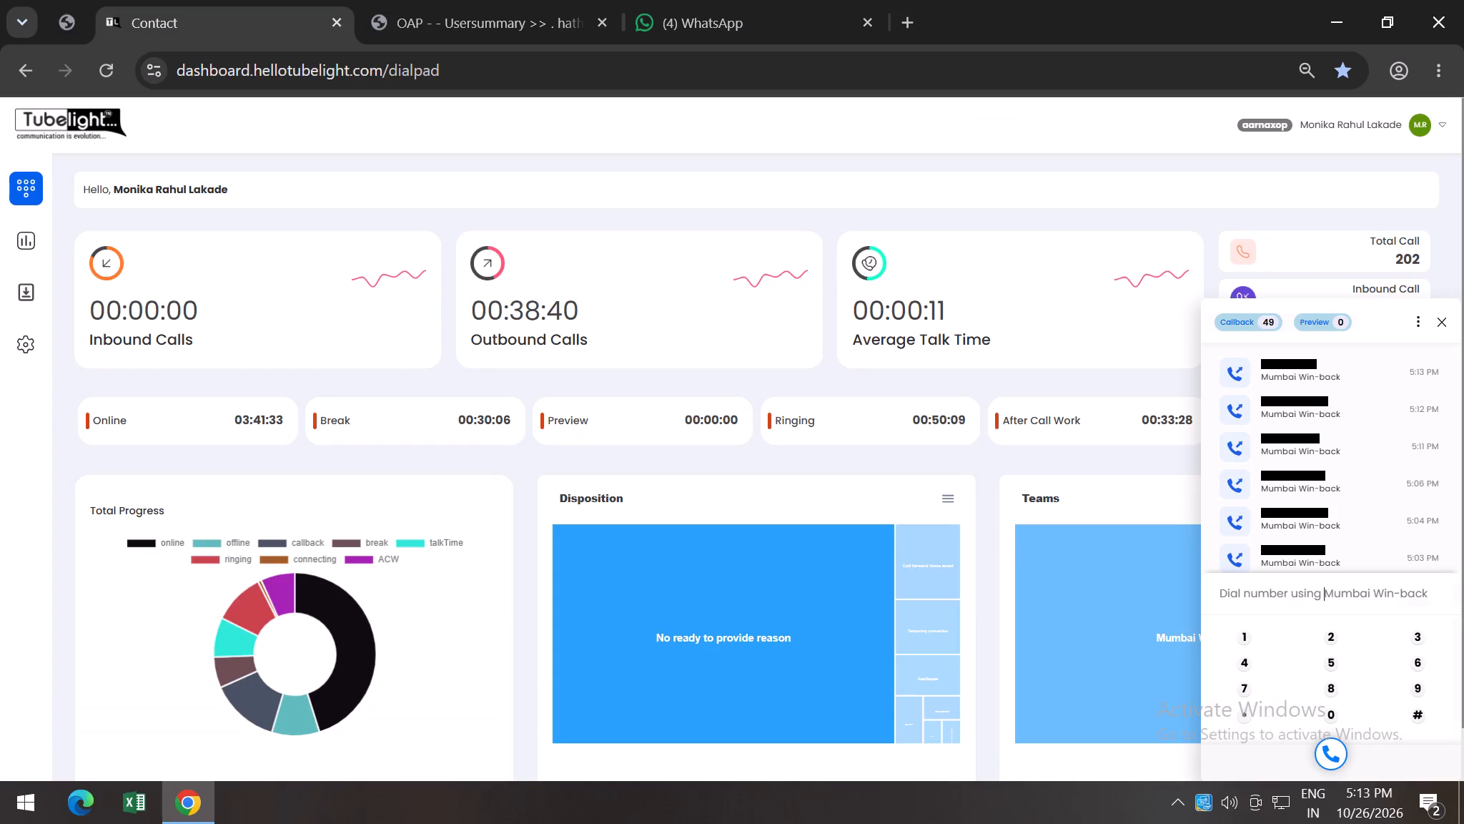
pyautogui.click(1317, 601)
pyautogui.hotkey('ctrl', 'v')
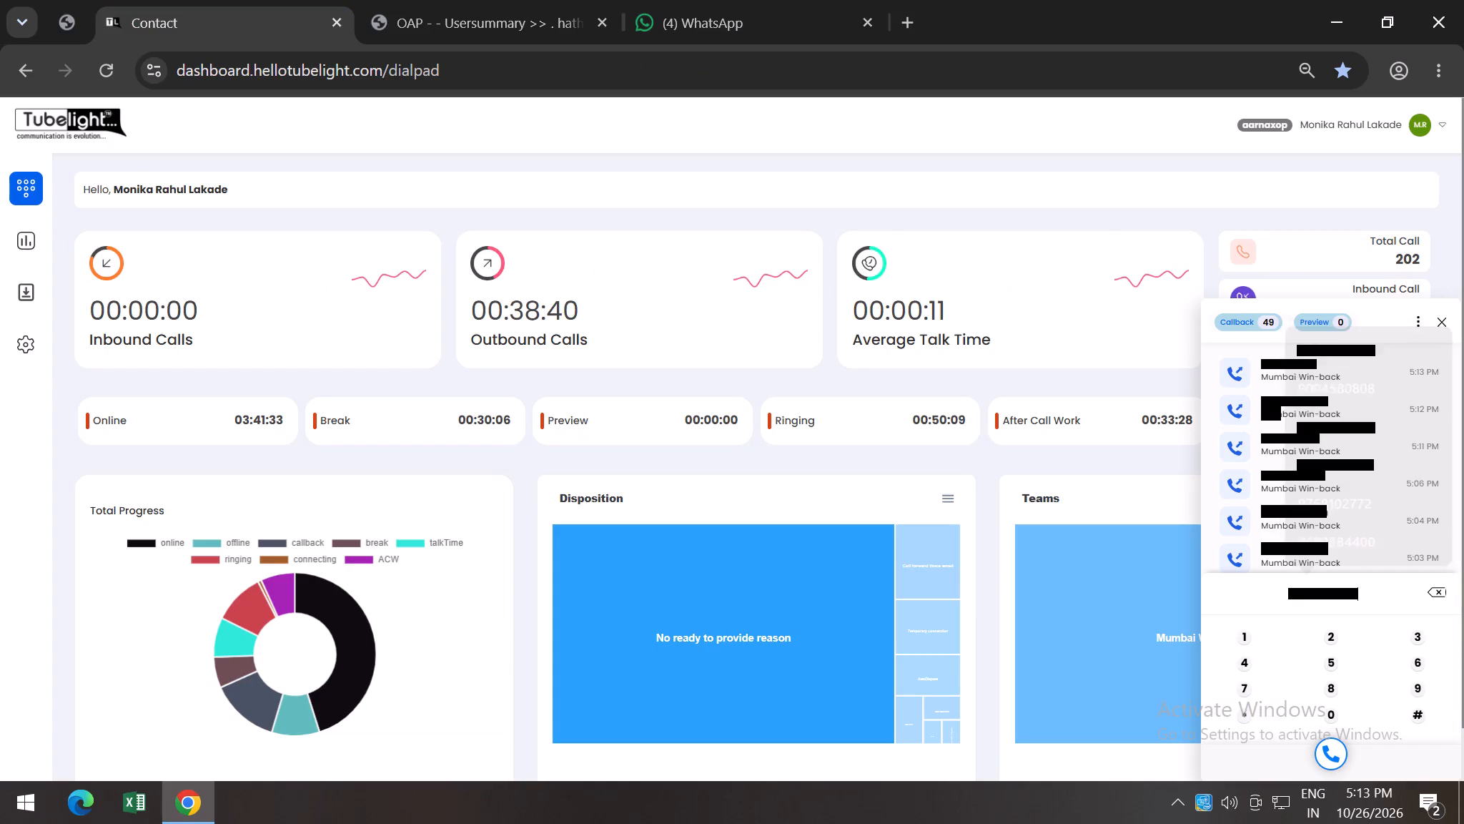
# Place the Mumbai Win-back call to the customer number entered in the dialpad.
pyautogui.click(1331, 753)
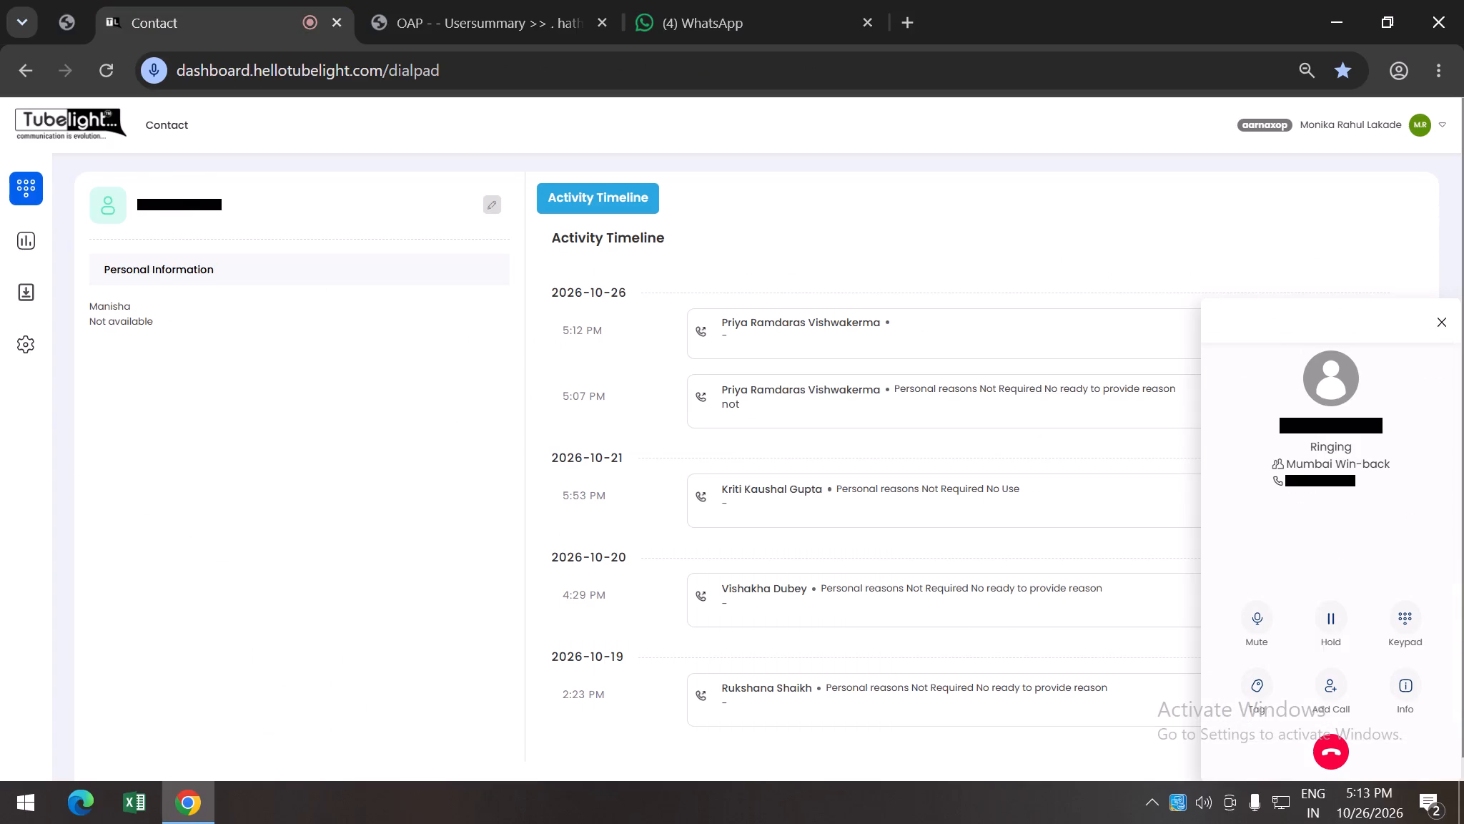
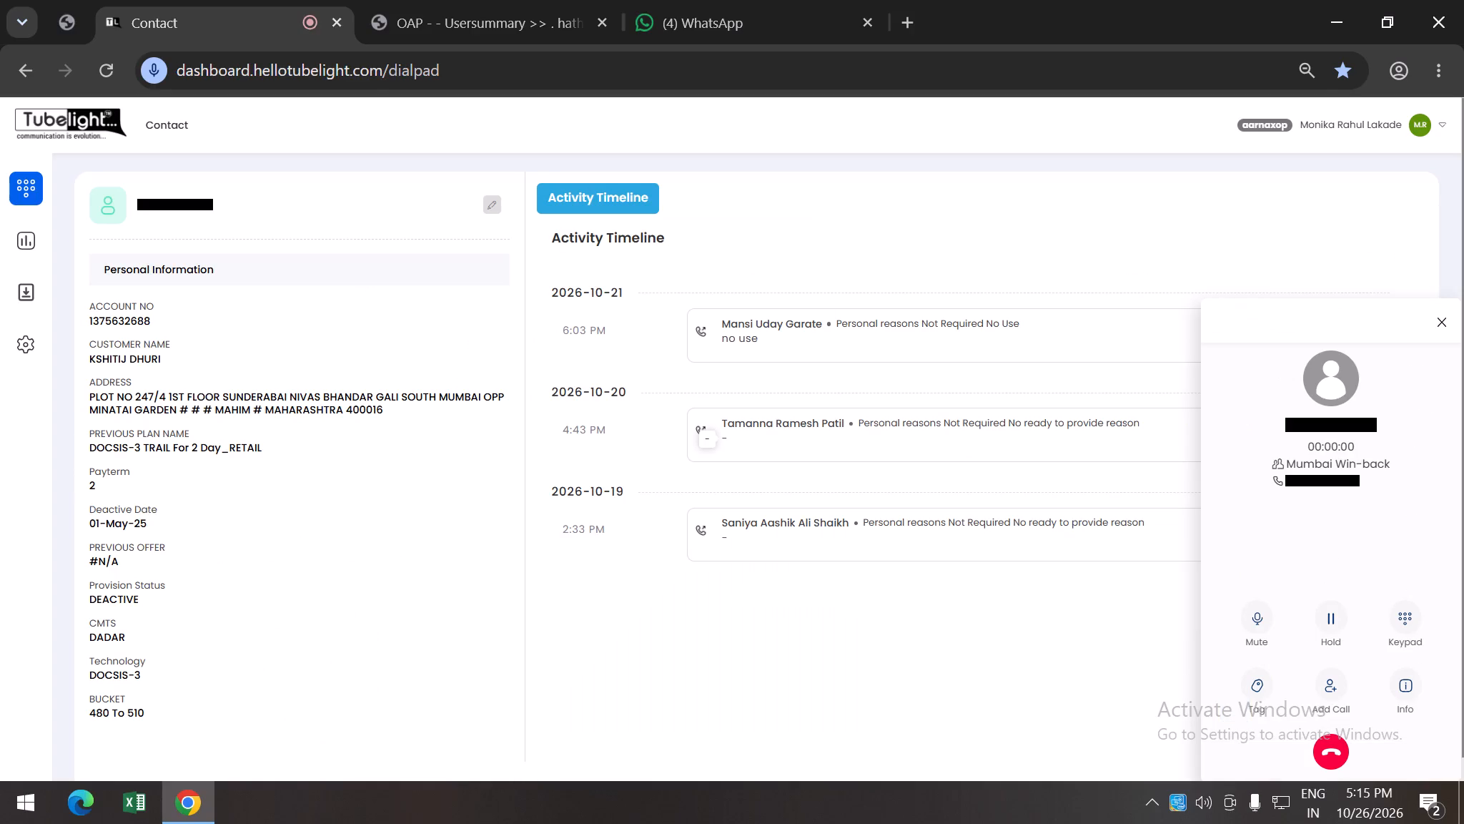
# End the active Mumbai Win-back call so its outcome can be tagged.
pyautogui.click(1336, 750)
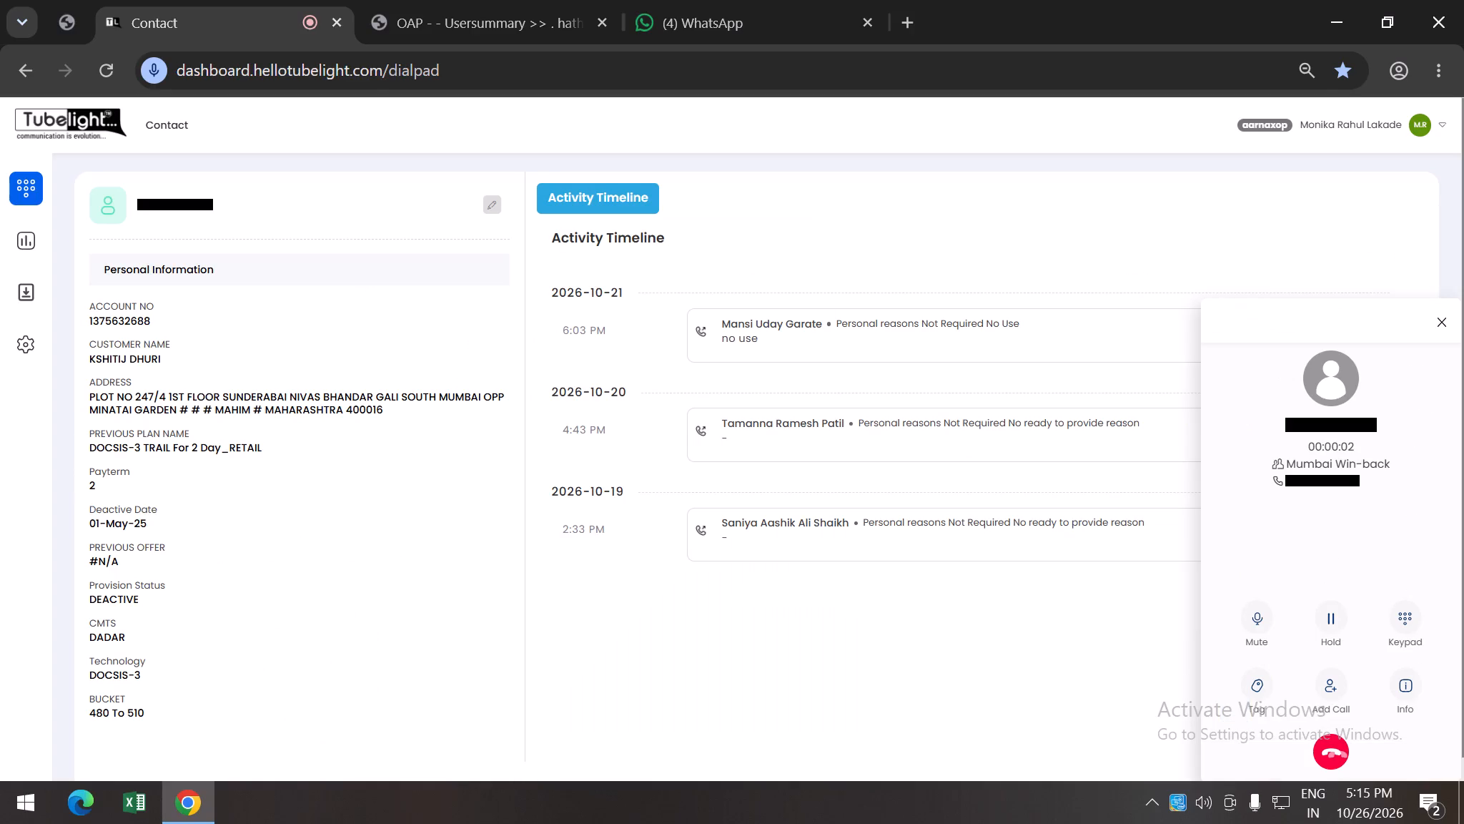
pyautogui.click(1332, 740)
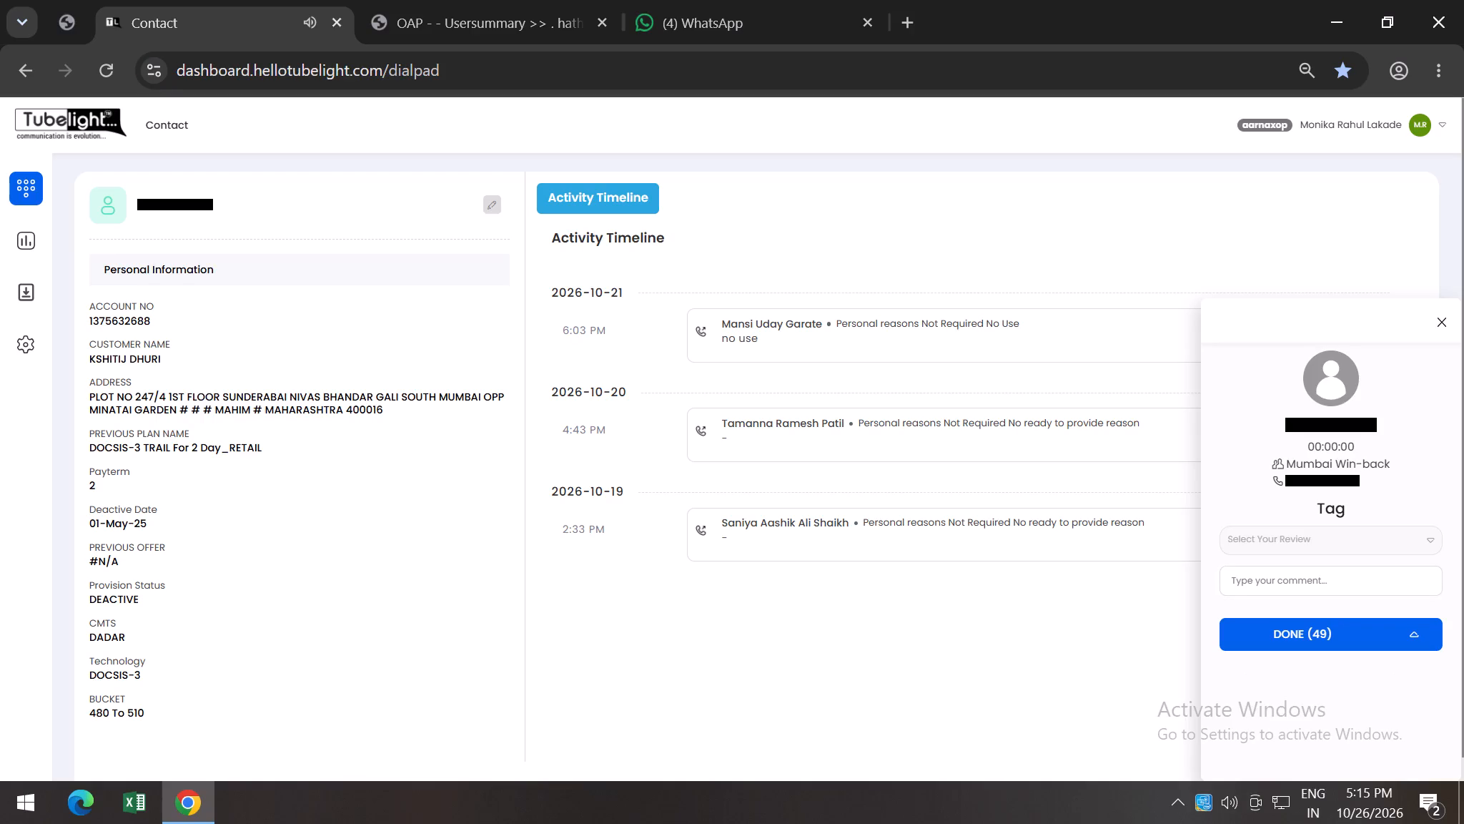
# Tag the ended Mumbai Win-back call with Personal reasons, Not Required and a further sub-reason, and submit the disposition.
pyautogui.click(1288, 548)
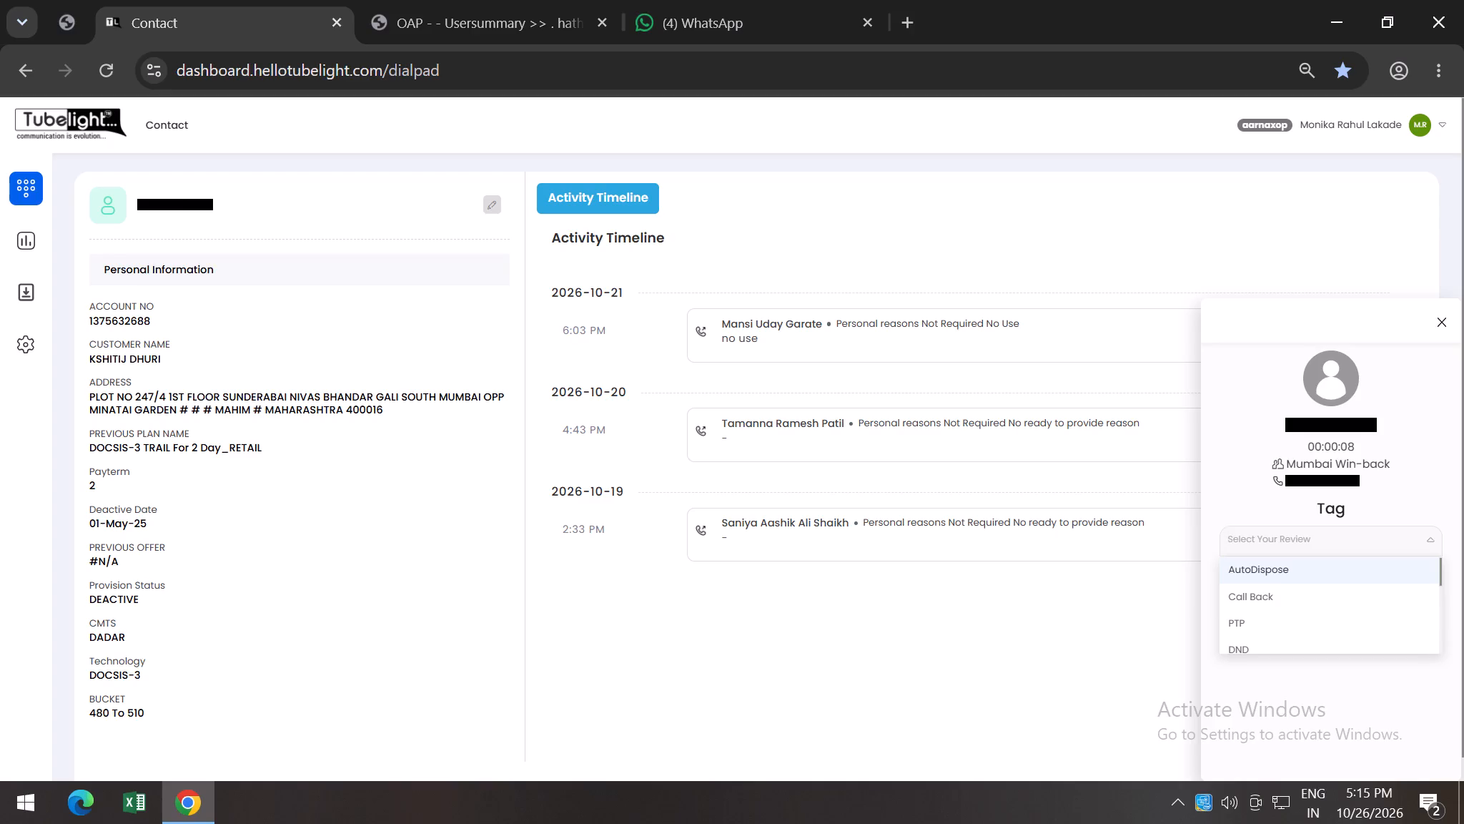
pyautogui.scroll(-1, 1280, 602)
pyautogui.click(1280, 602)
pyautogui.click(1317, 551)
pyautogui.click(1300, 615)
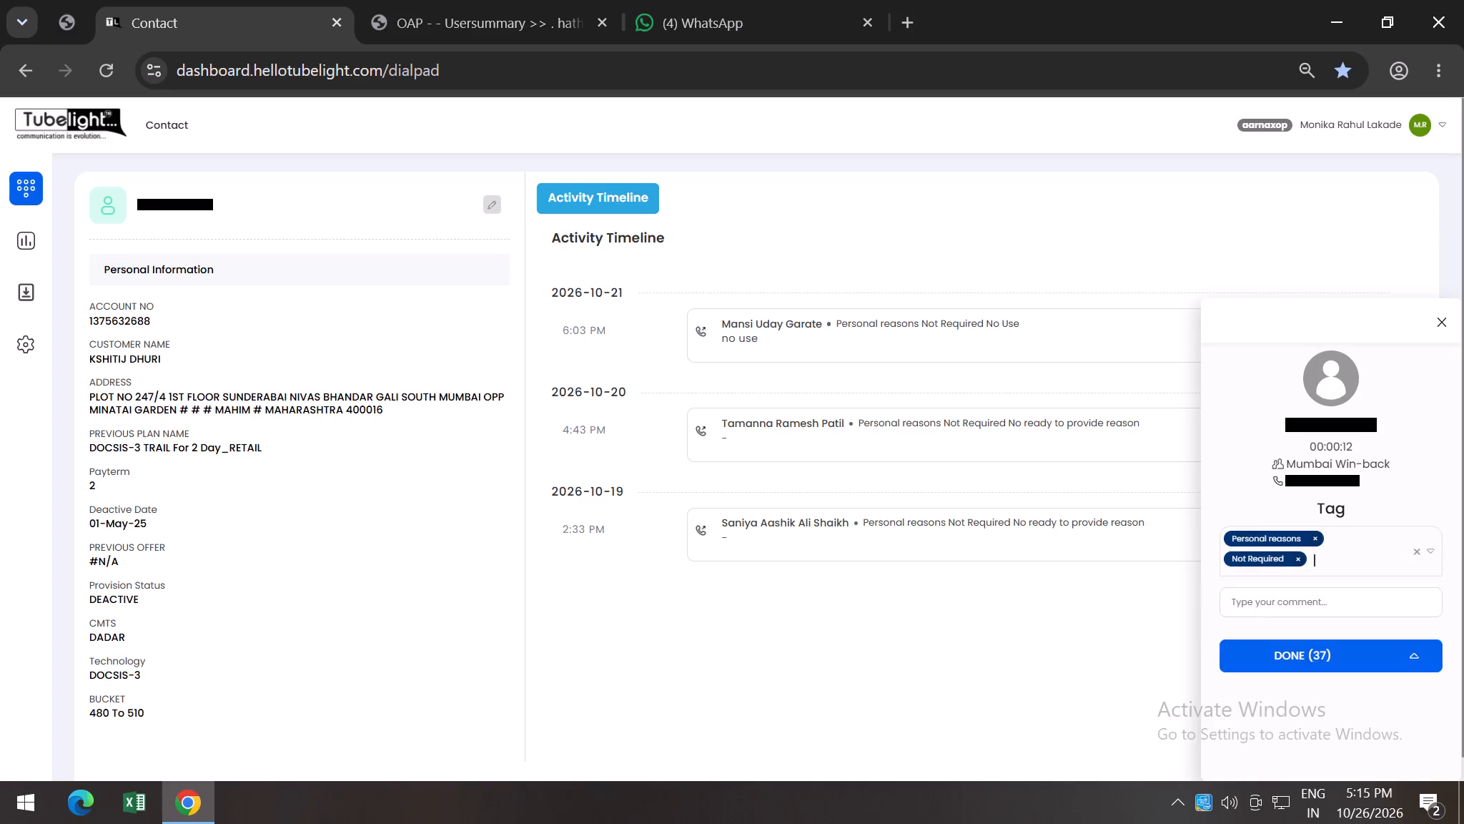
pyautogui.click(1345, 543)
pyautogui.click(1330, 620)
pyautogui.click(1341, 694)
pyautogui.click(1340, 687)
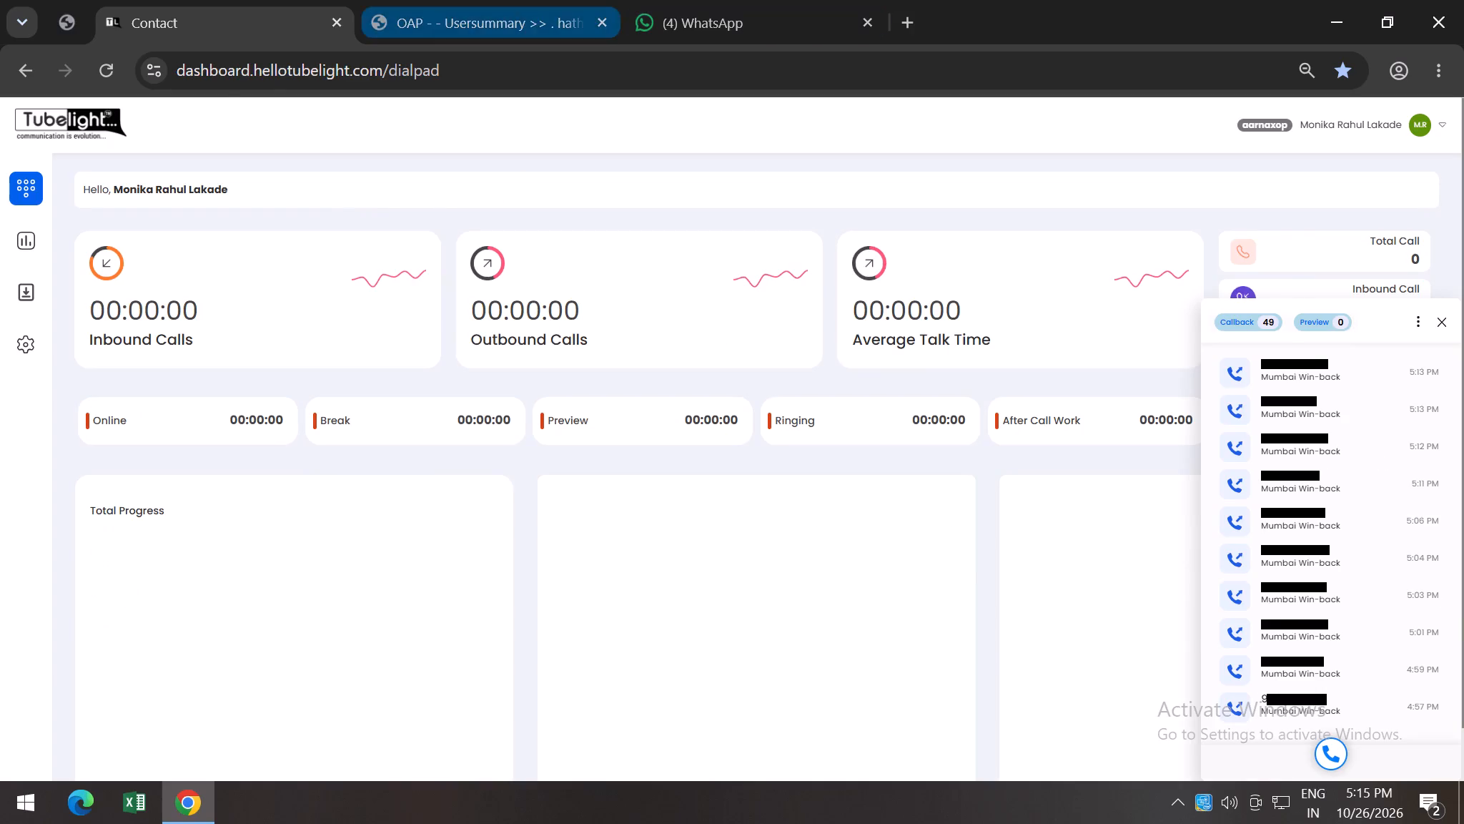
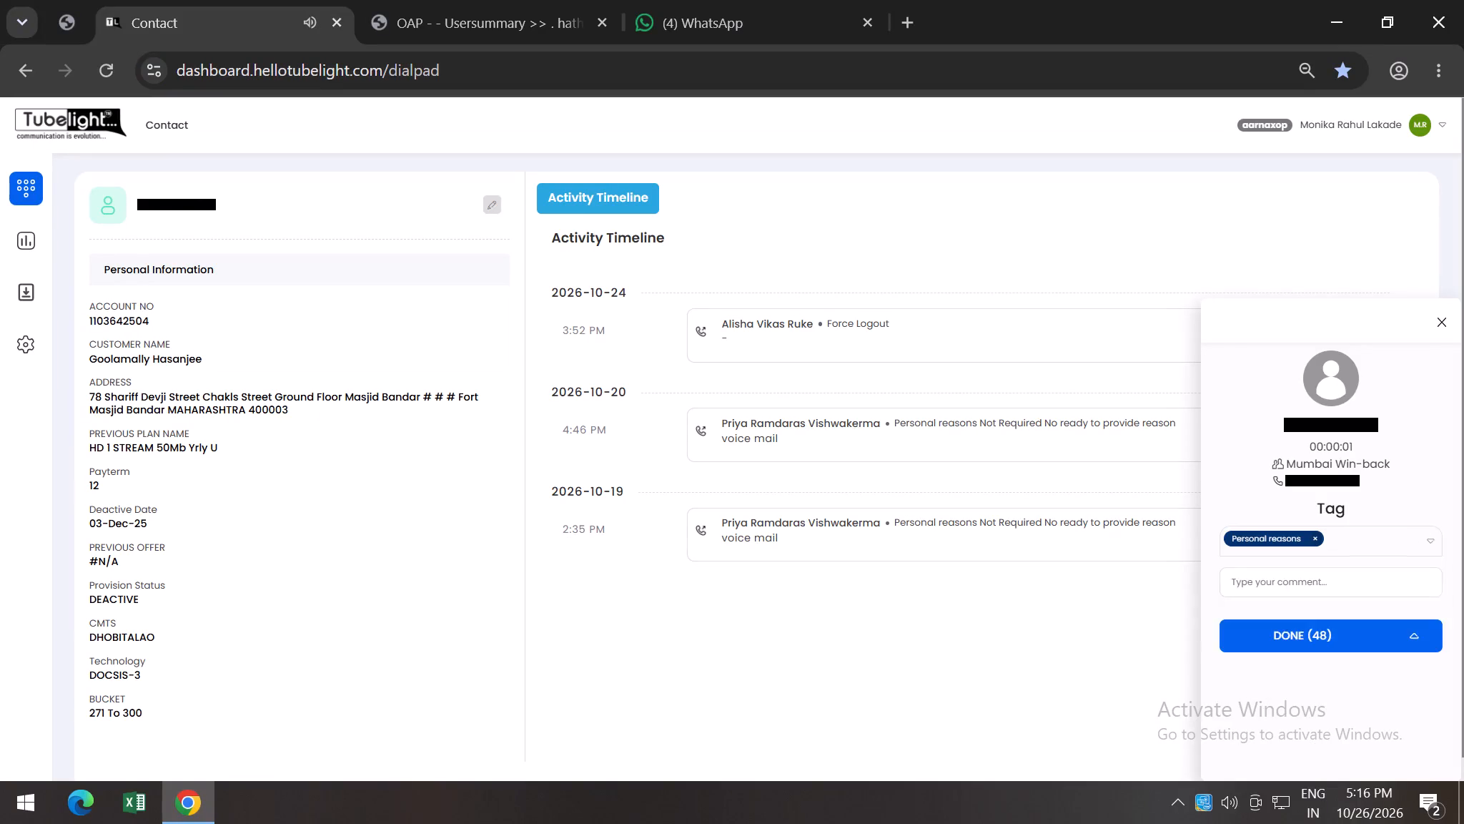
# Complete the ended Mumbai Win-back call's tag under Personal reasons with two levels of sub-reason and submit the disposition.
pyautogui.click(1332, 549)
pyautogui.click(1277, 634)
pyautogui.click(1333, 555)
pyautogui.click(1317, 617)
pyautogui.click(1324, 683)
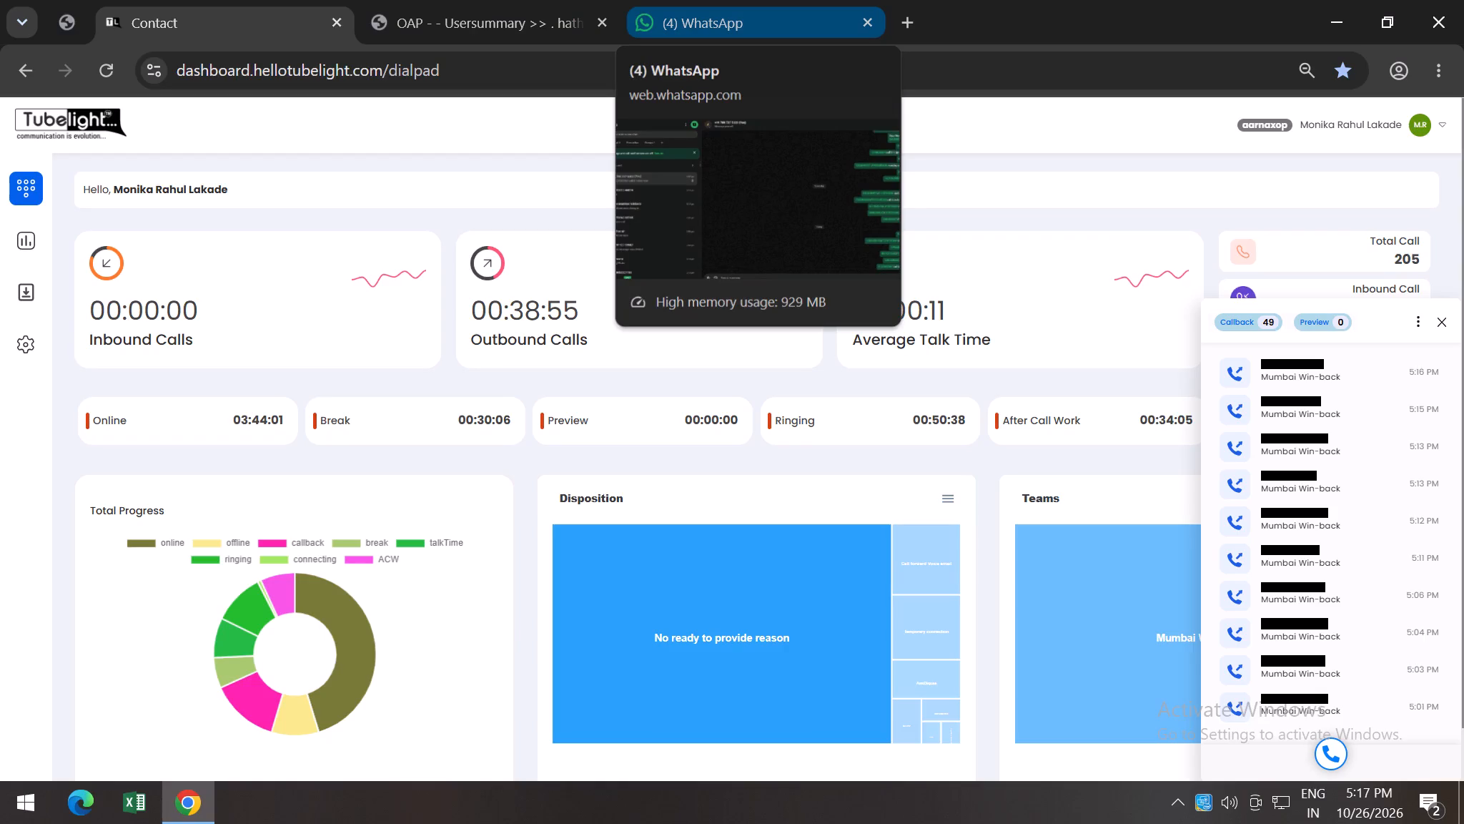
# Return to the dialpad and end the active Mumbai Win-back call for the deactivated Ghatkopar GPON subscriber.
pyautogui.click(152, 0)
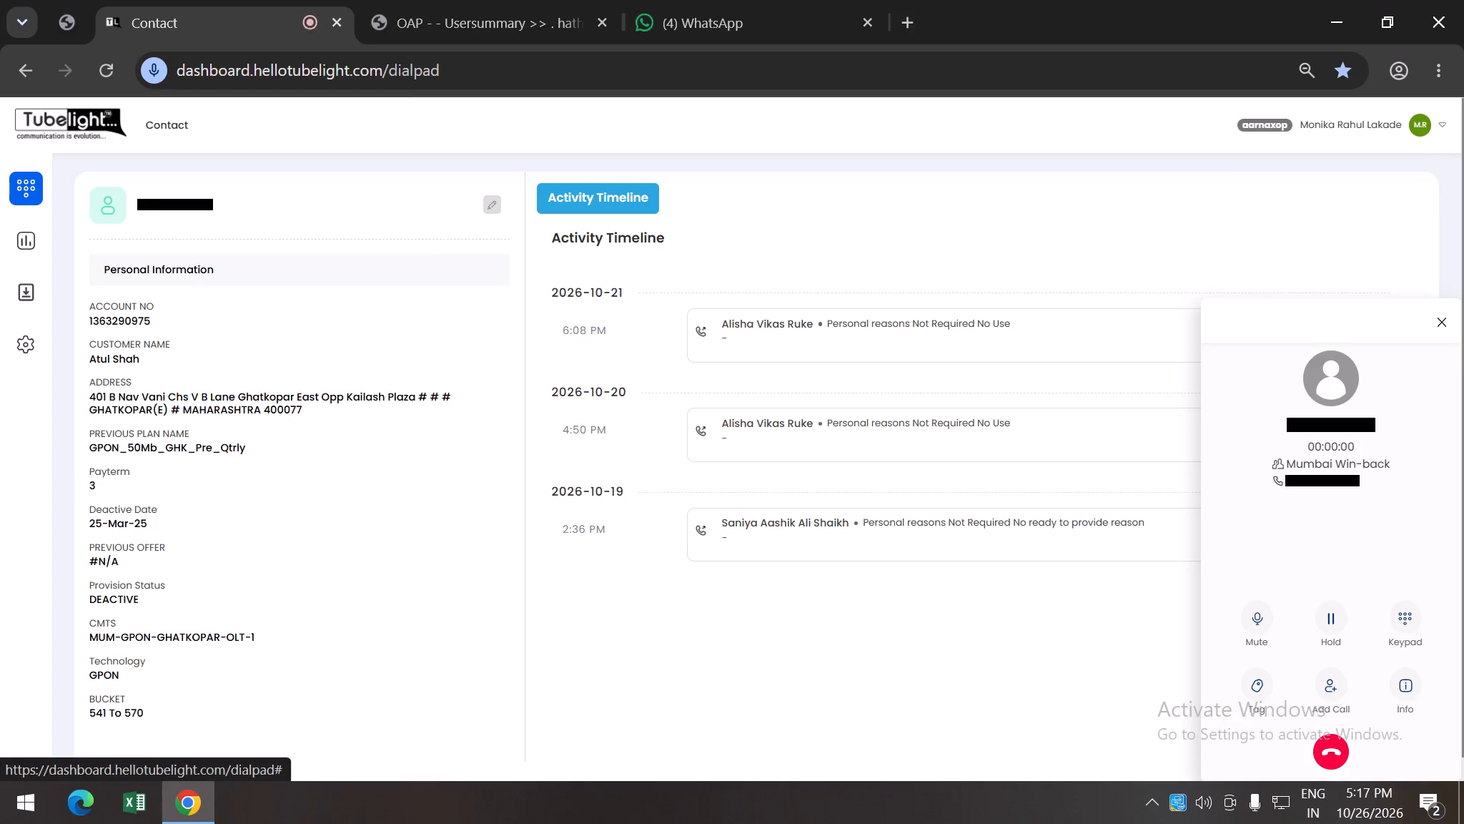
pyautogui.click(1341, 746)
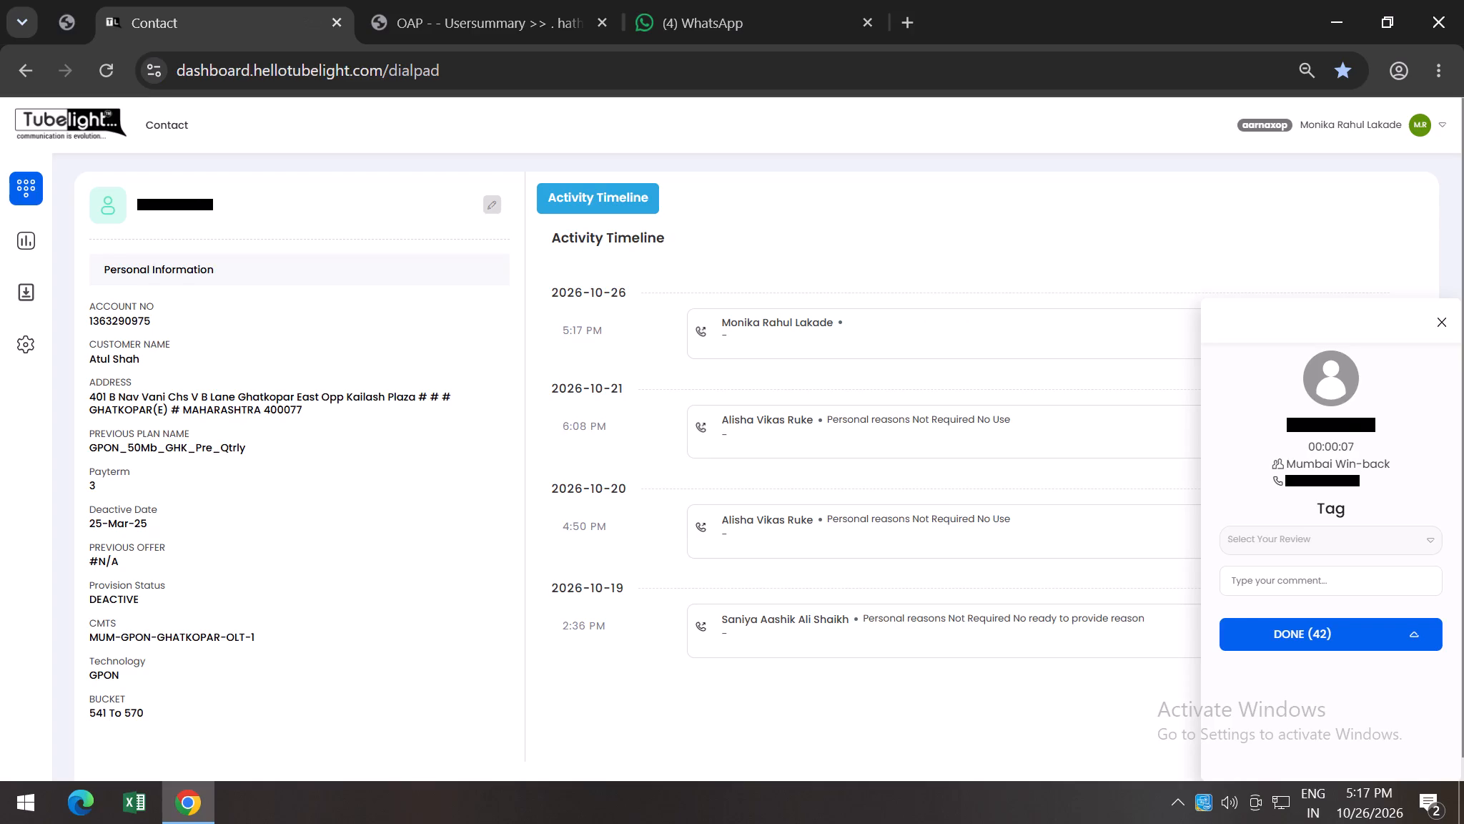
# Open the review choices for tagging the ended Mumbai Win-back call.
pyautogui.click(1253, 535)
# Tag the ended Mumbai Win-back call with the review reason Personal reasons and open the follow-up reason choices.
pyautogui.scroll(-1, 1310, 589)
pyautogui.click(1312, 602)
pyautogui.moveTo(1342, 544); pyautogui.dragTo(1328, 551)
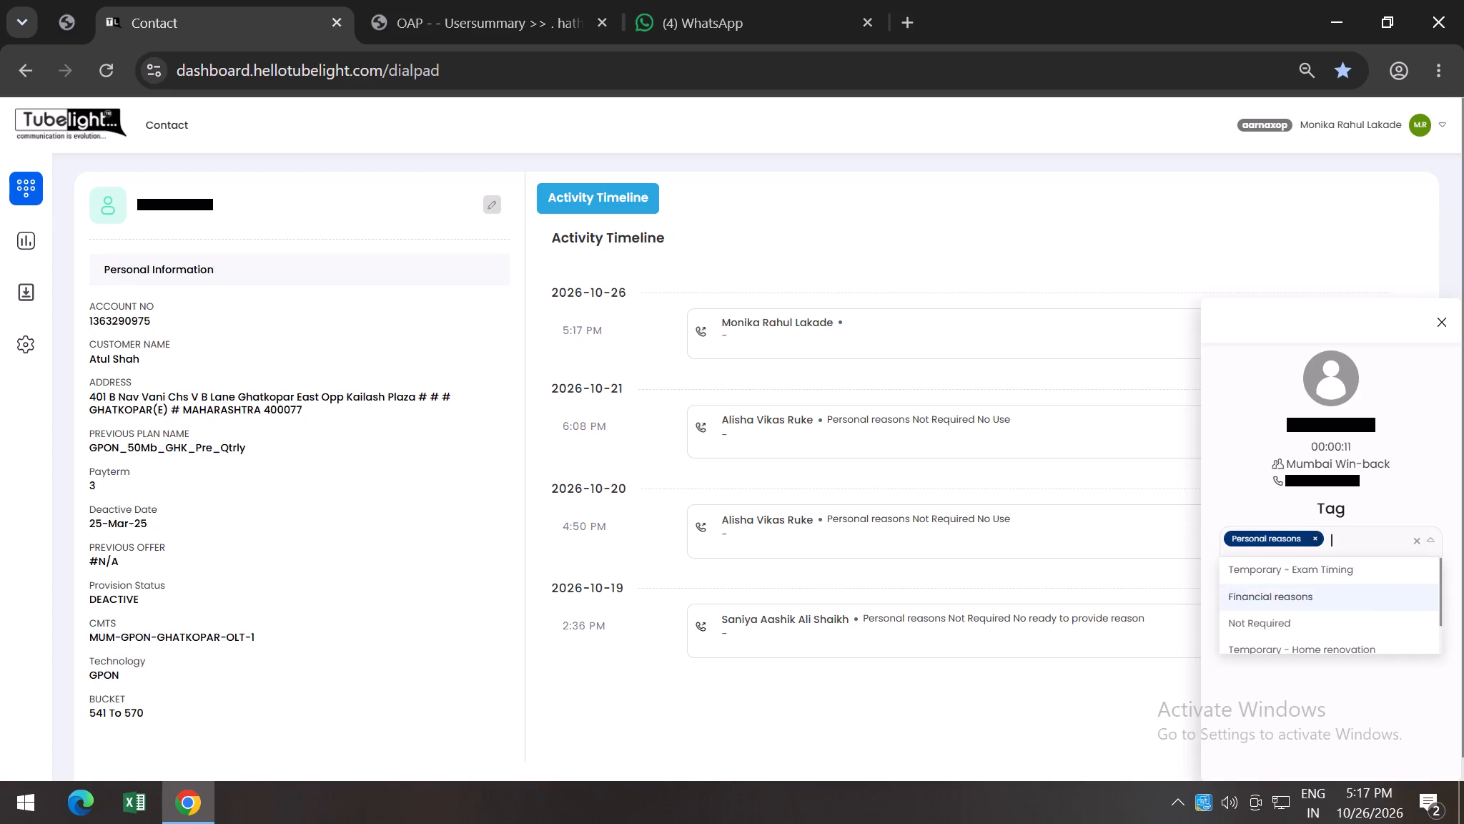
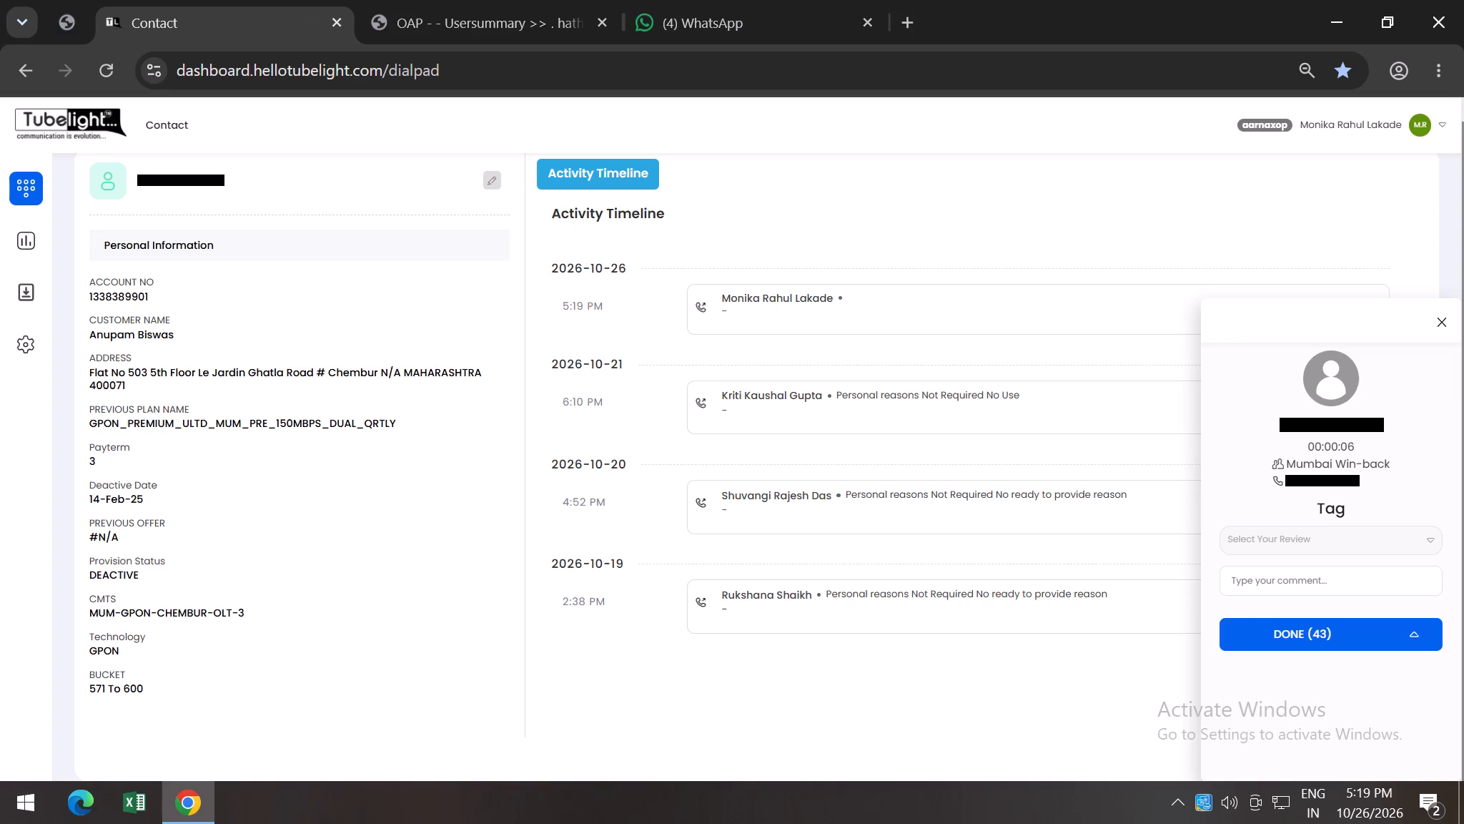
# Tag the ended Mumbai Win-back call with the review reason Personal reasons and open the choices for its sub-reason.
pyautogui.click(1302, 537)
pyautogui.scroll(-1, 1313, 599)
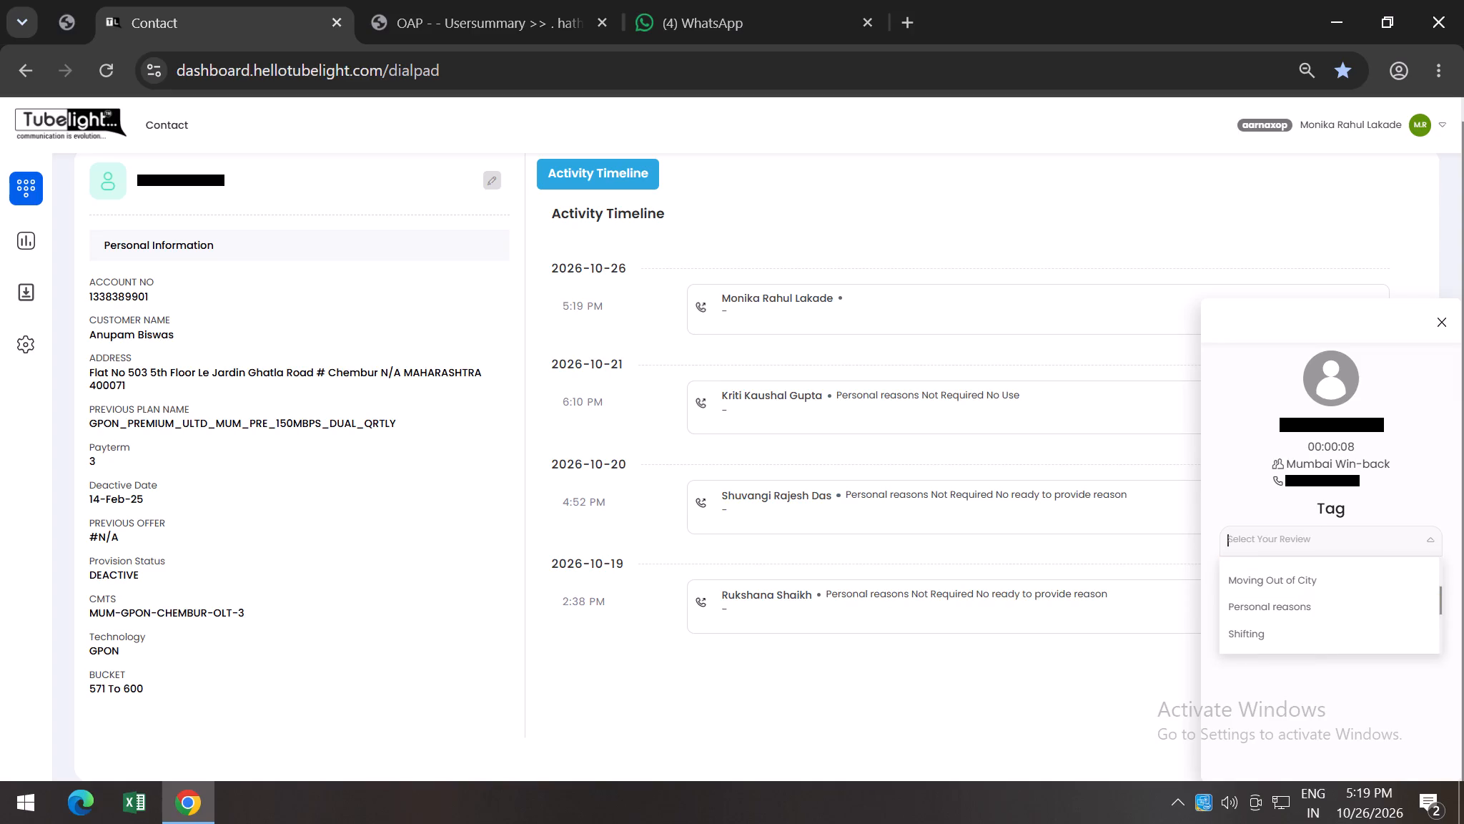
pyautogui.click(1306, 603)
pyautogui.moveTo(1337, 544); pyautogui.dragTo(1325, 572)
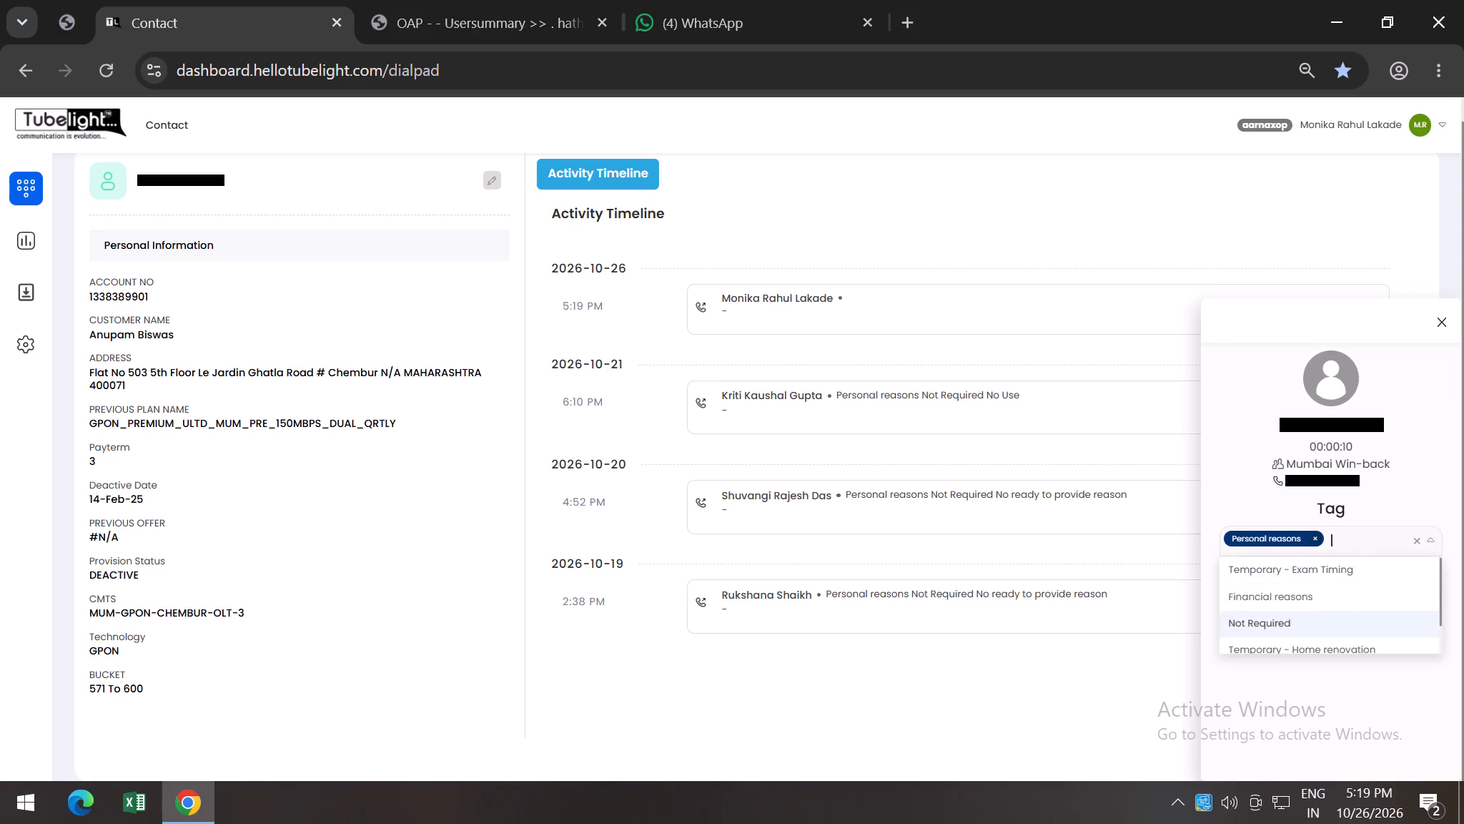
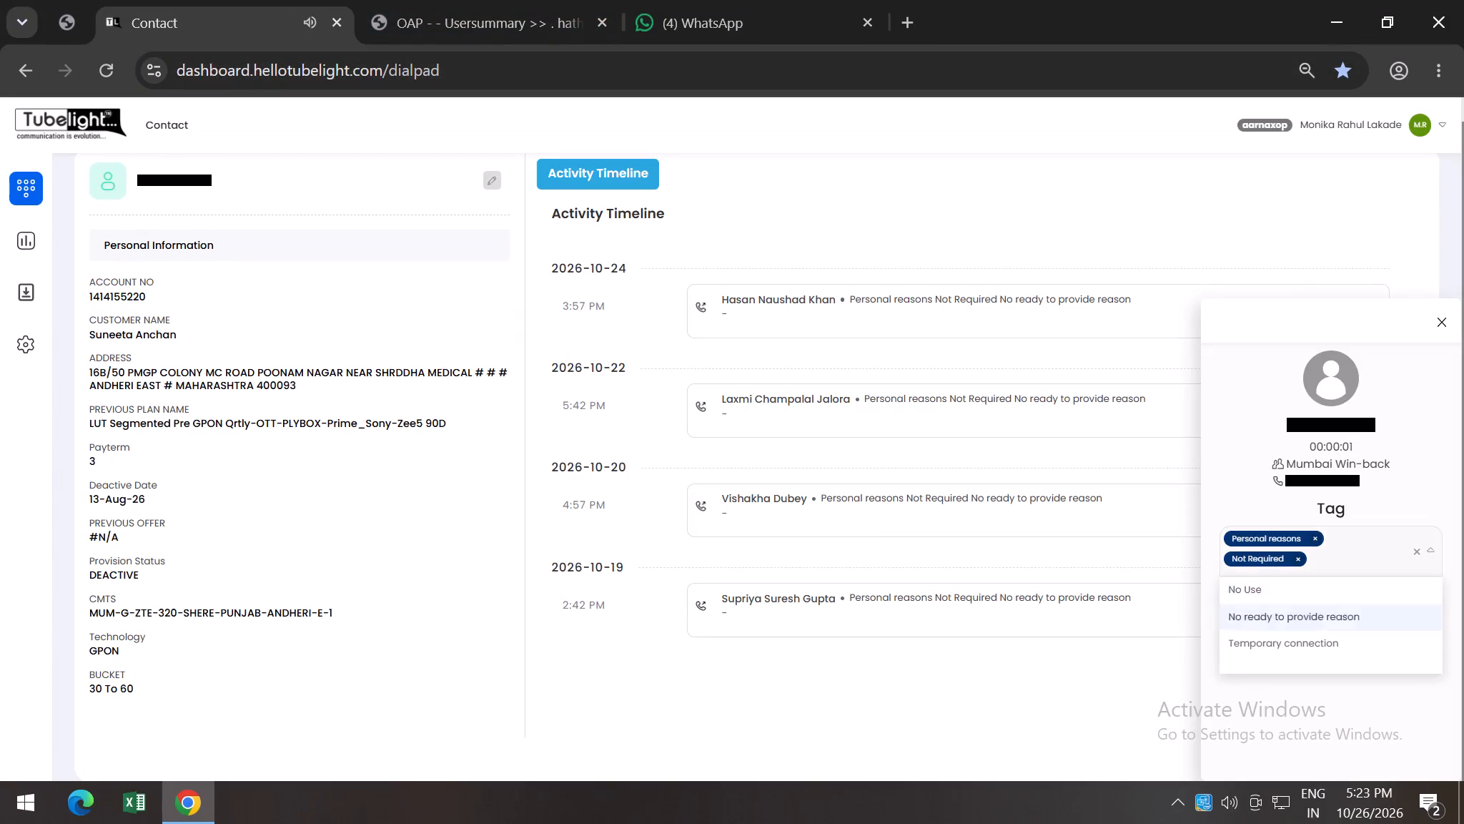
# Complete the Personal reasons, Not Required tag with "No ready to provide reason" and submit the Mumbai Win-back call's disposition.
pyautogui.click(1320, 617)
pyautogui.click(1331, 667)
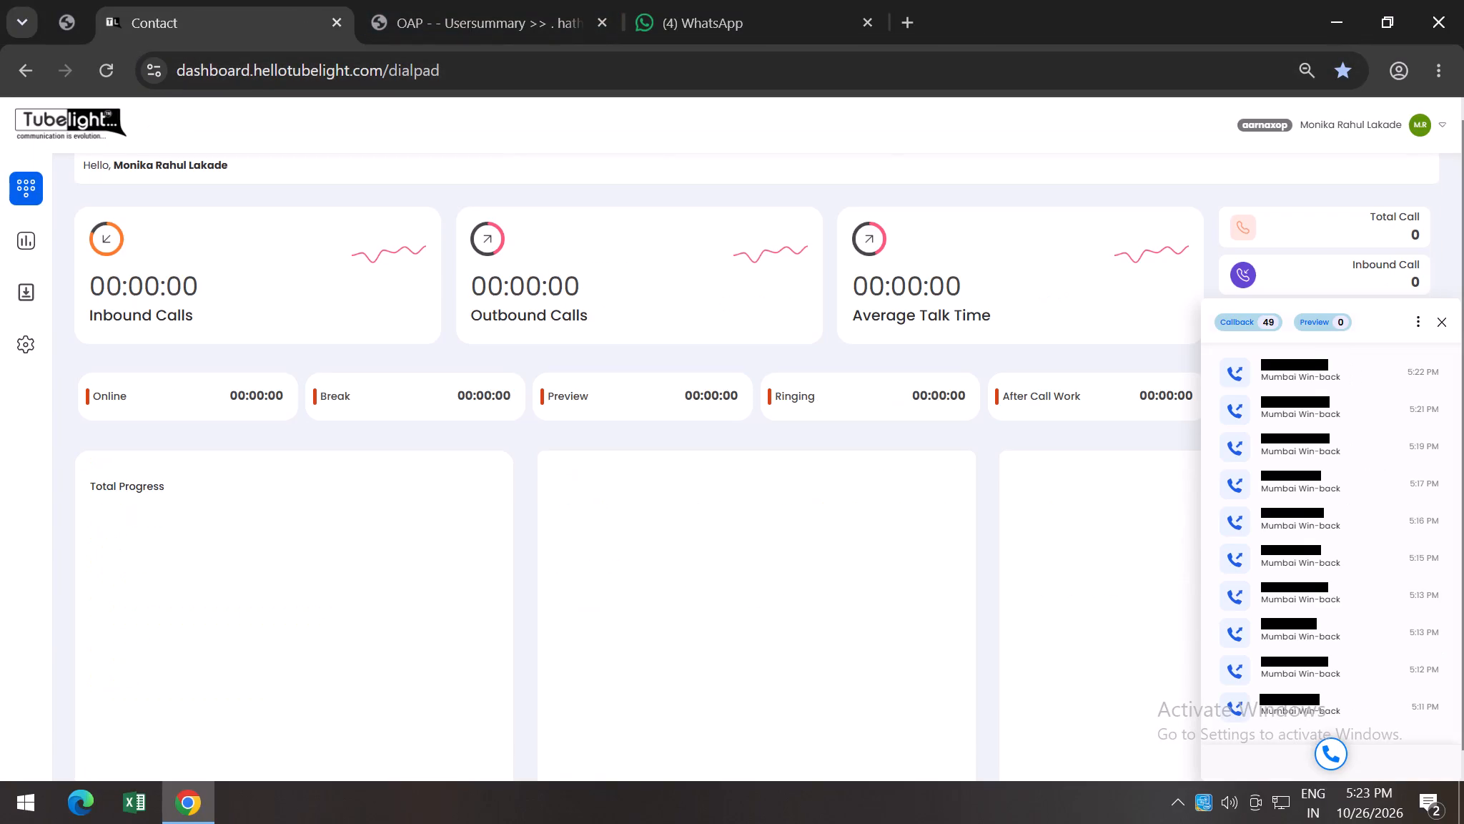
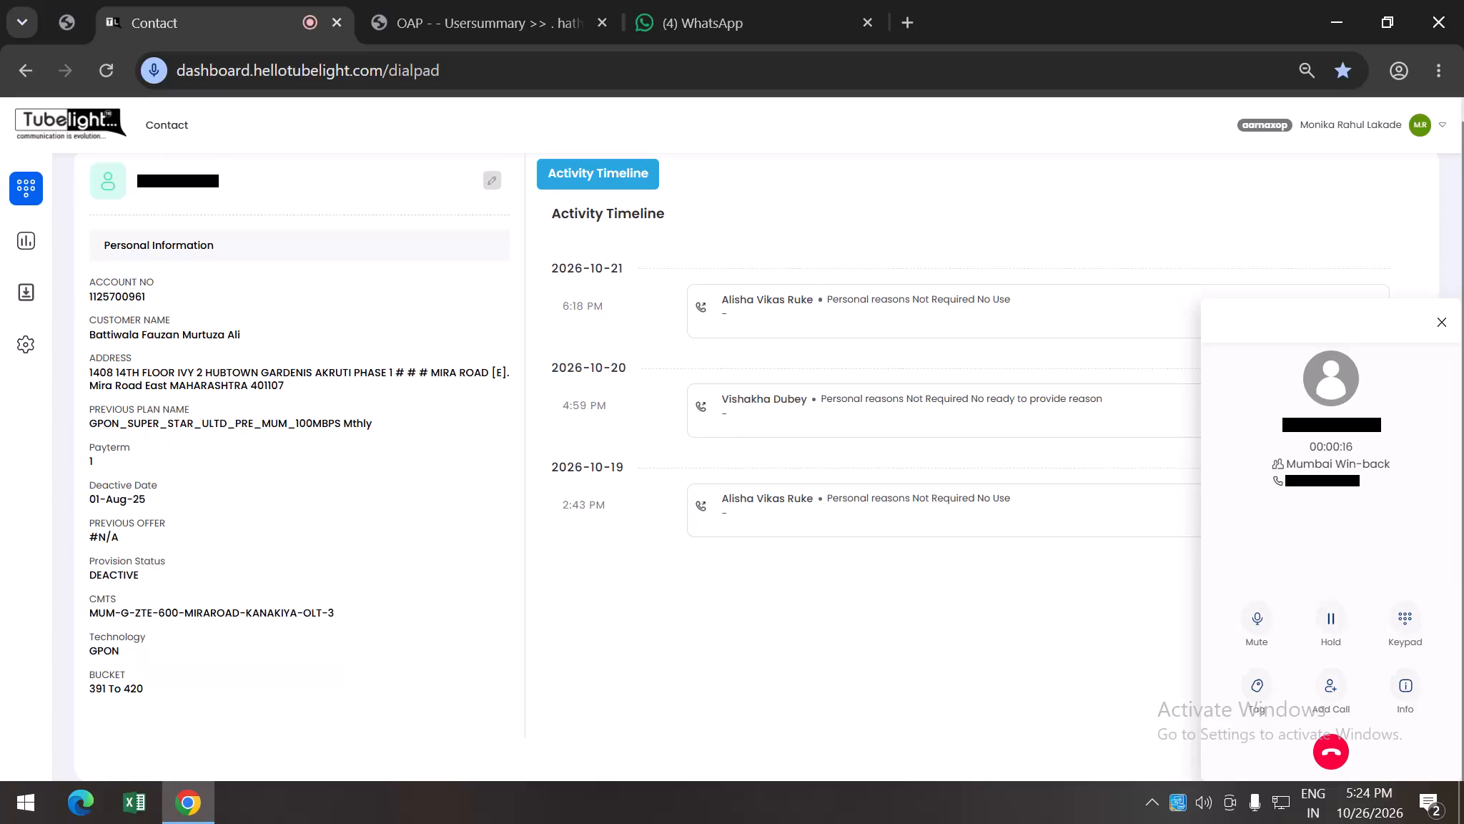
# End the active Mumbai Win-back call for the deactivated Mira Road GPON subscriber.
pyautogui.click(1330, 754)
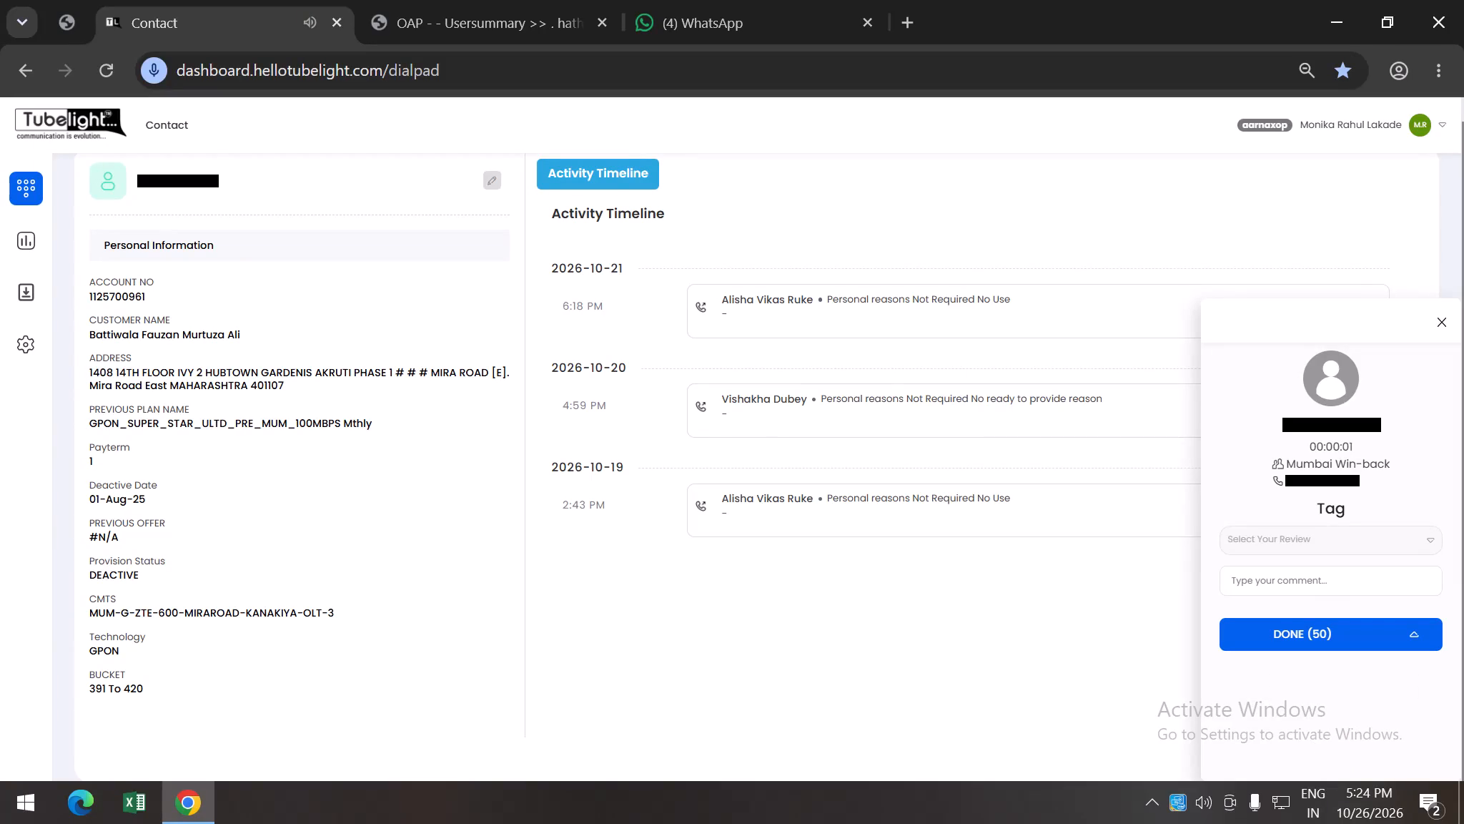
# Tag the ended call as Not Connect, Not Contactable and Call forward Voice email, and submit the tags.
pyautogui.click(1284, 546)
pyautogui.scroll(-3, 1293, 609)
pyautogui.click(1293, 612)
pyautogui.click(1343, 534)
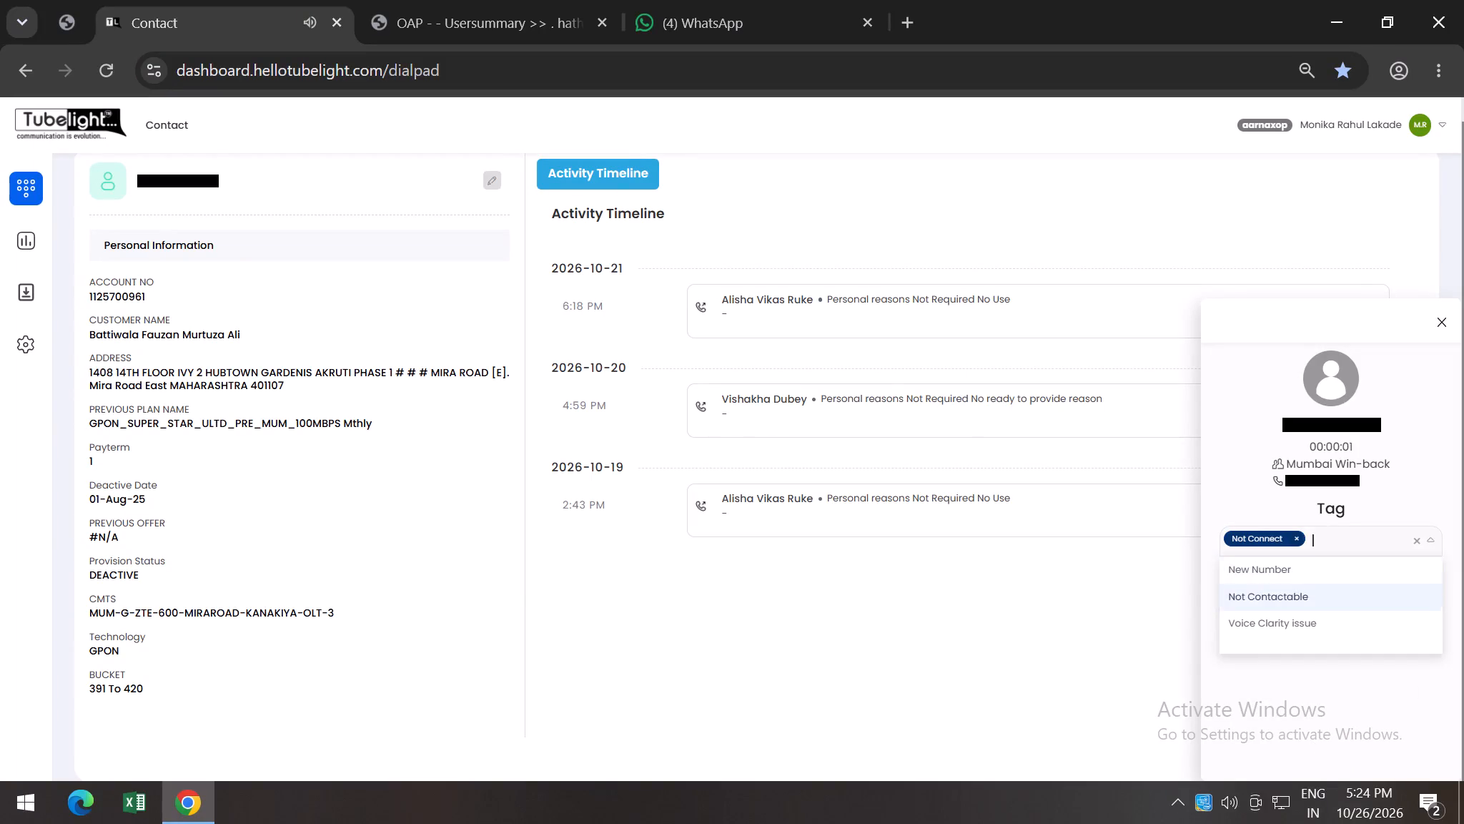
pyautogui.click(1312, 598)
pyautogui.moveTo(1352, 556); pyautogui.dragTo(1331, 582)
pyautogui.scroll(-2, 1292, 630)
pyautogui.click(1310, 603)
pyautogui.click(1306, 673)
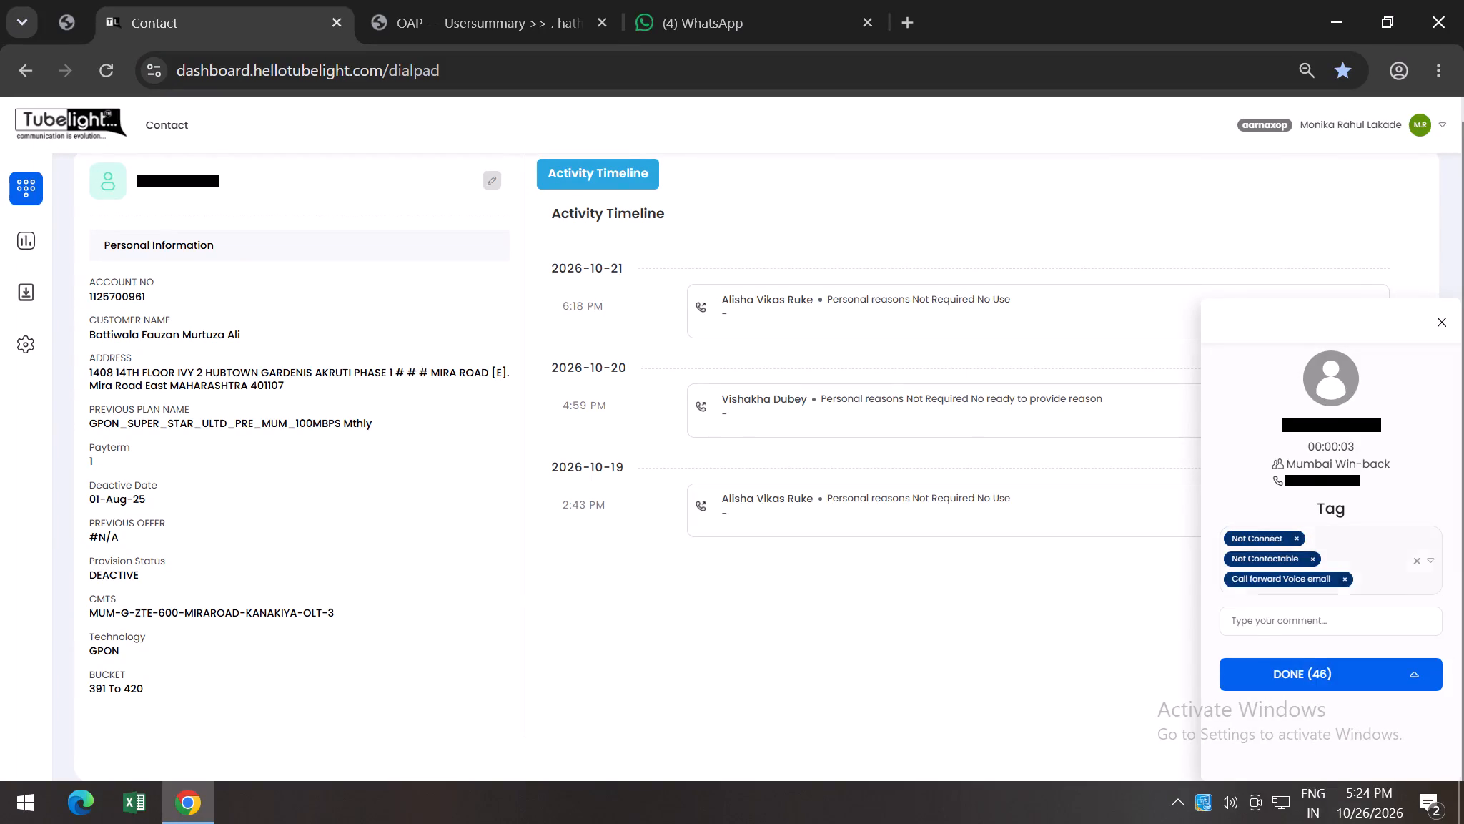
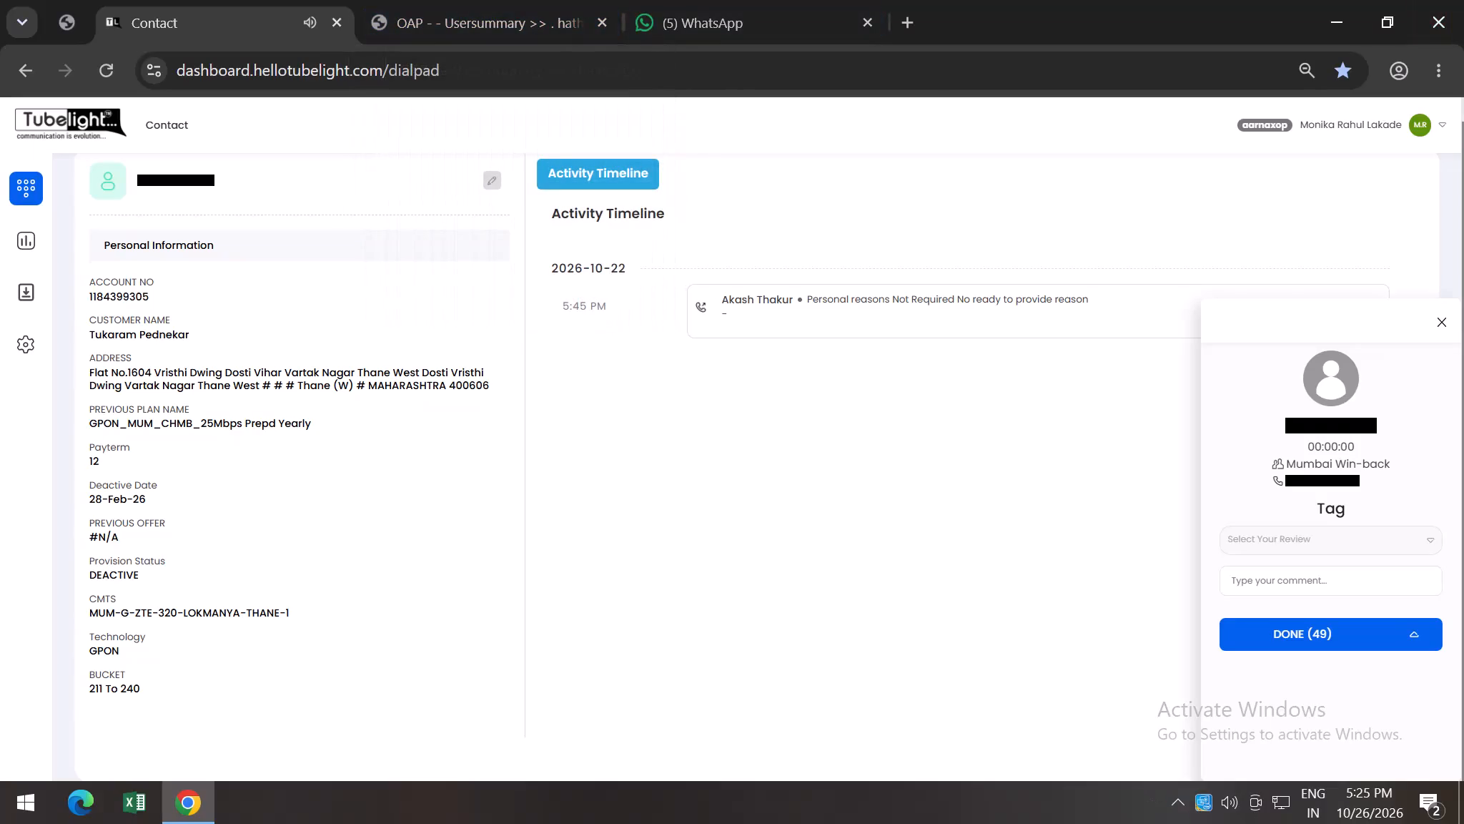
# Tag the ended call for the Thane GPON subscriber as Personal reasons, add the two follow-up reason tags, and submit them.
pyautogui.click(1312, 544)
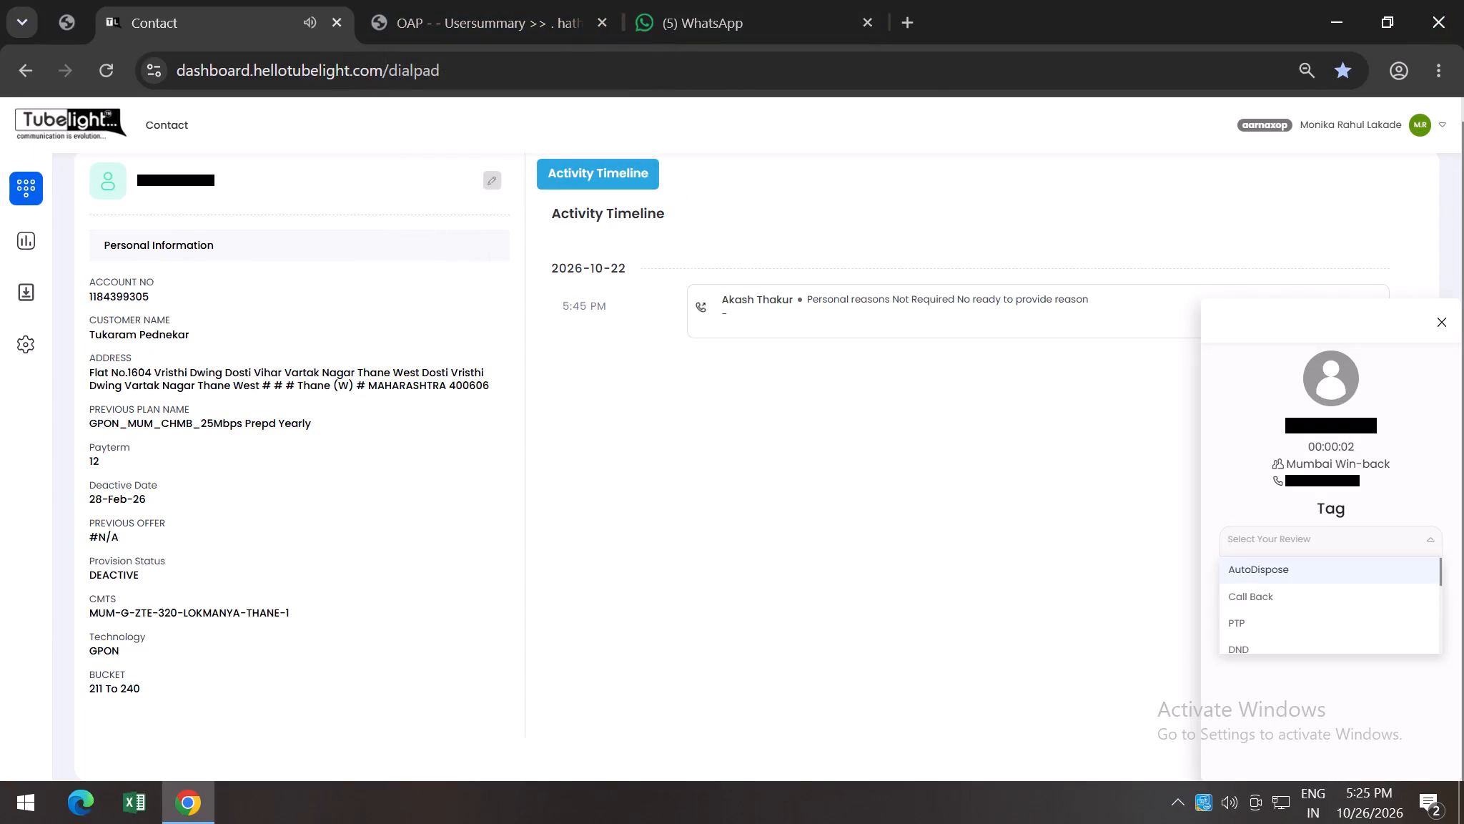
pyautogui.scroll(-1, 1322, 602)
pyautogui.click(1320, 602)
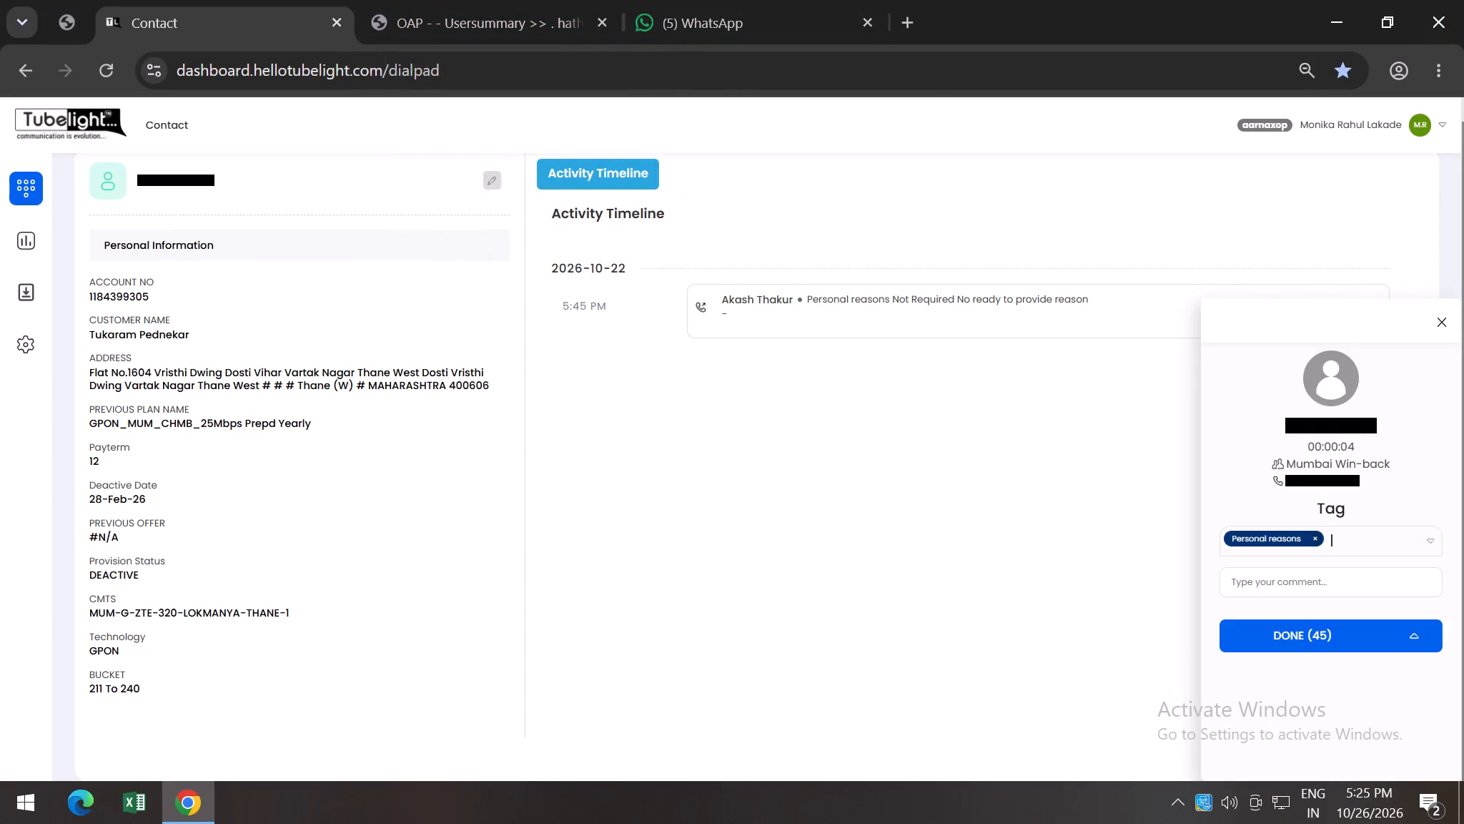
pyautogui.click(1362, 534)
pyautogui.click(1312, 620)
pyautogui.moveTo(1335, 560); pyautogui.dragTo(1331, 573)
pyautogui.click(1325, 619)
pyautogui.click(1340, 680)
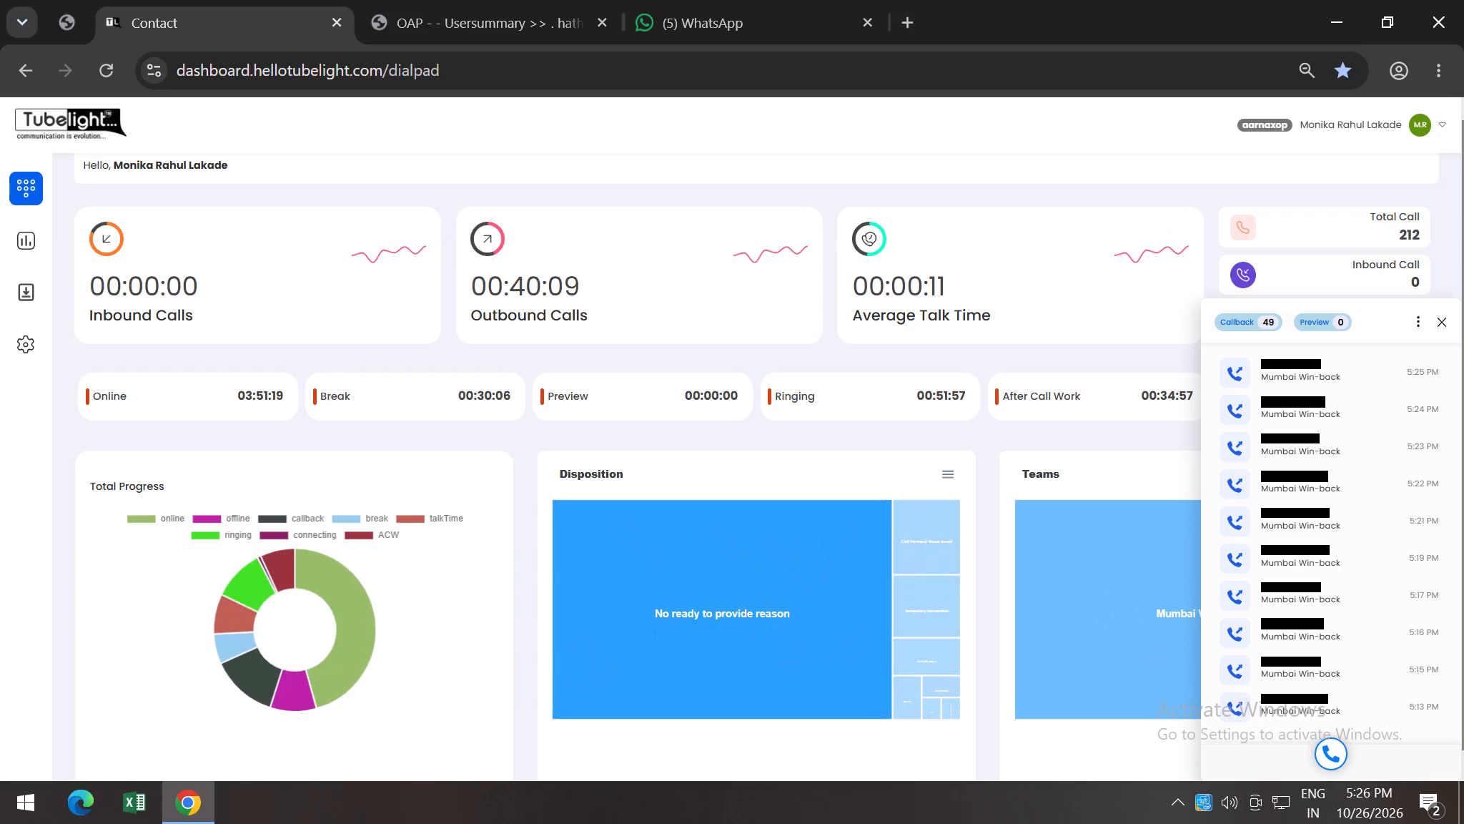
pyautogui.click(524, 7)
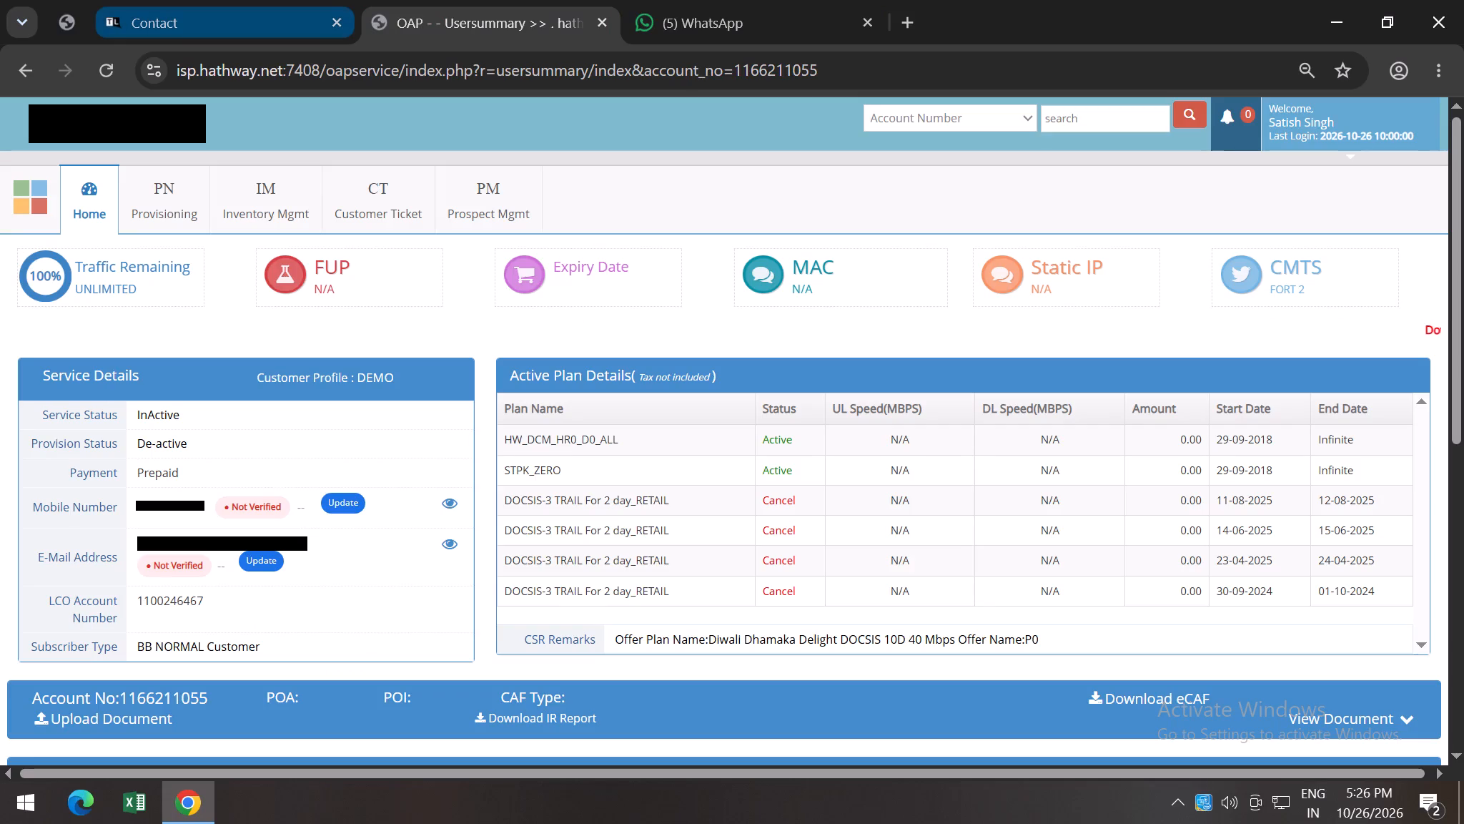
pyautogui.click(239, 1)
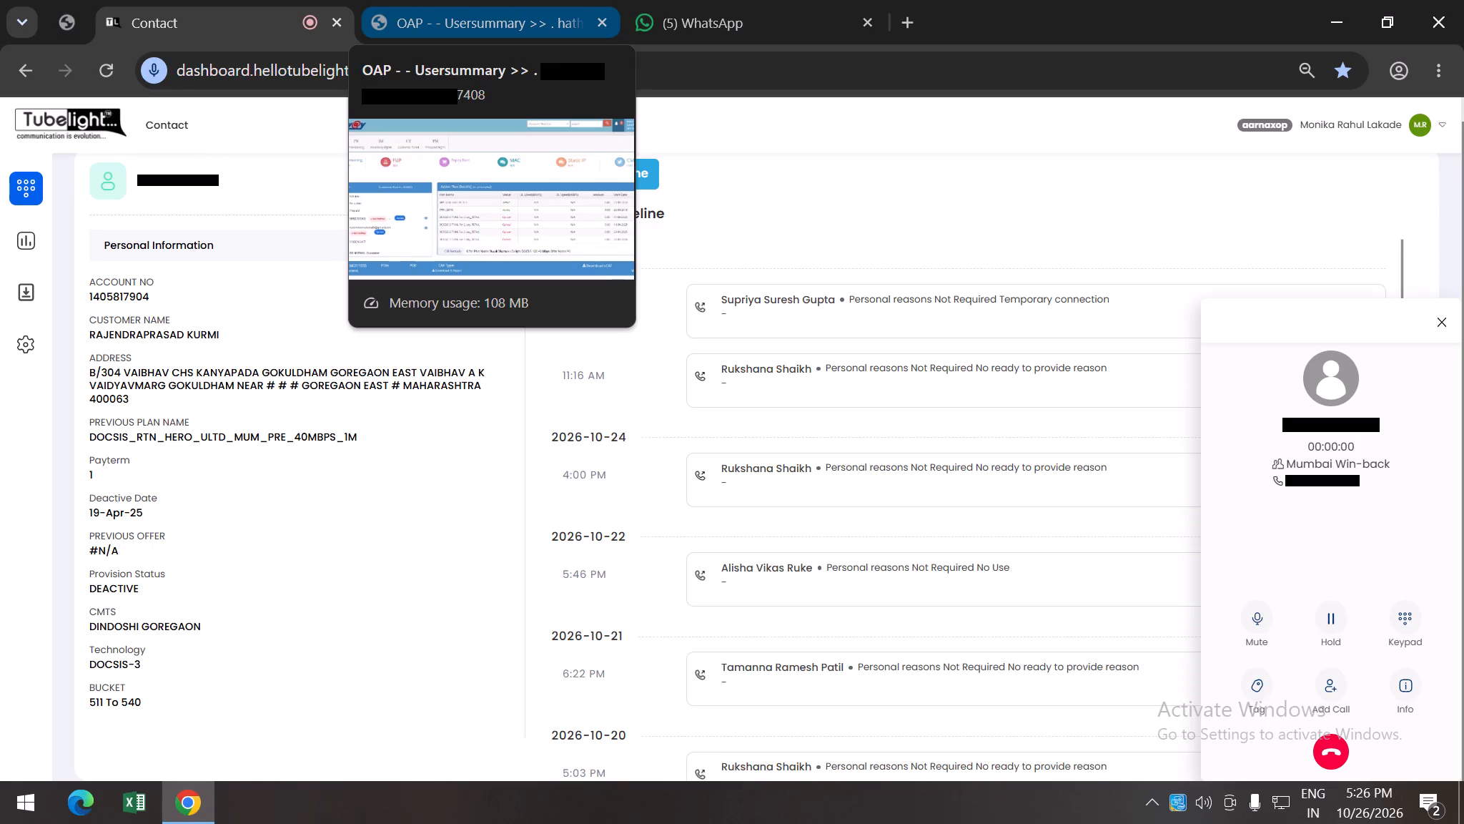
# End the active Mumbai Win-back call for the deactivated Goregaon East DOCSIS-3 subscriber.
pyautogui.click(1327, 745)
# Tag the ended call as Not Connect, Not Contactable and Call forward Voice email, and submit the tags.
pyautogui.click(1275, 551)
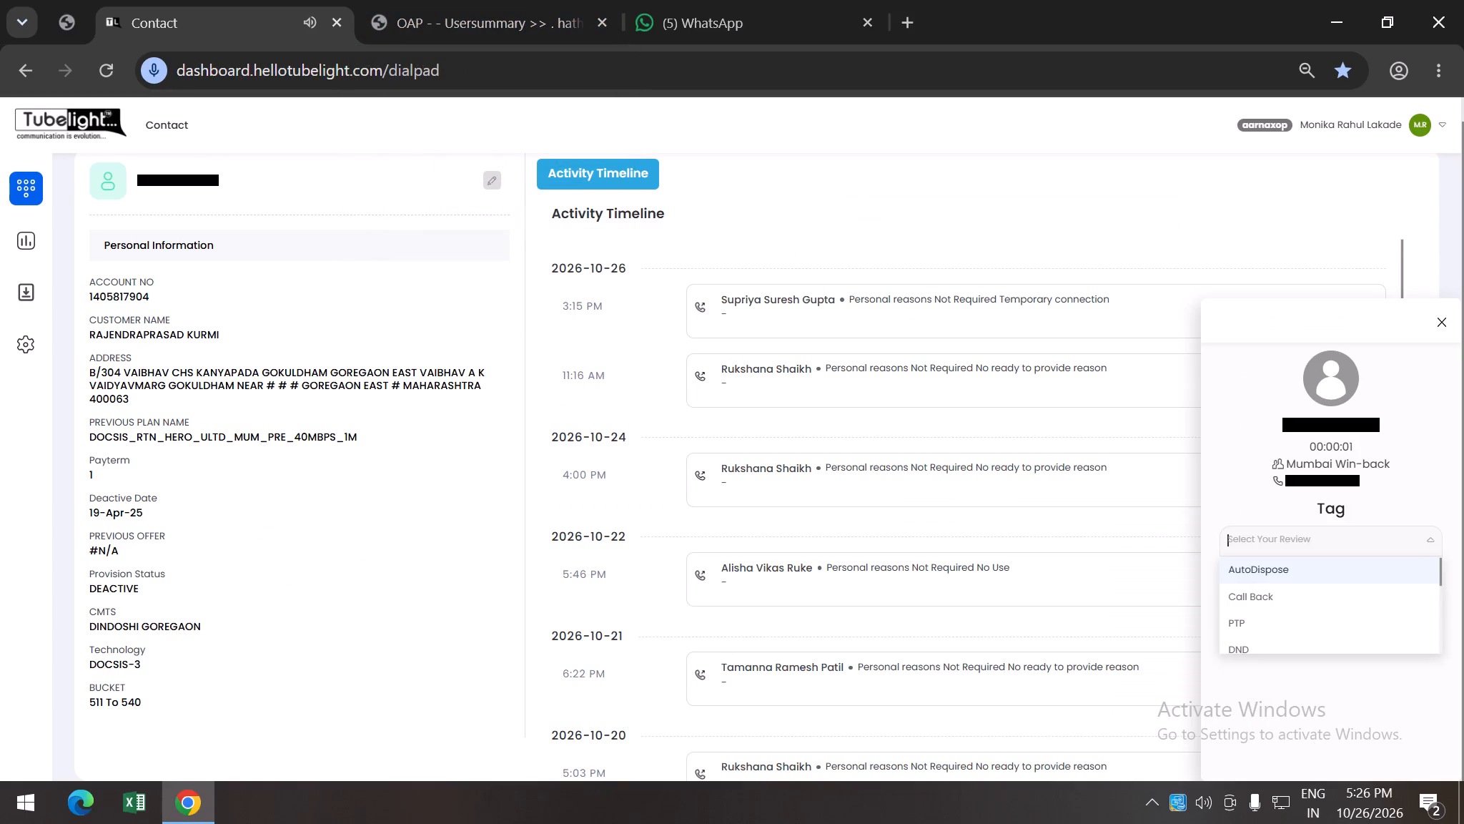
pyautogui.scroll(-4, 1290, 628)
pyautogui.click(1301, 606)
pyautogui.click(1317, 543)
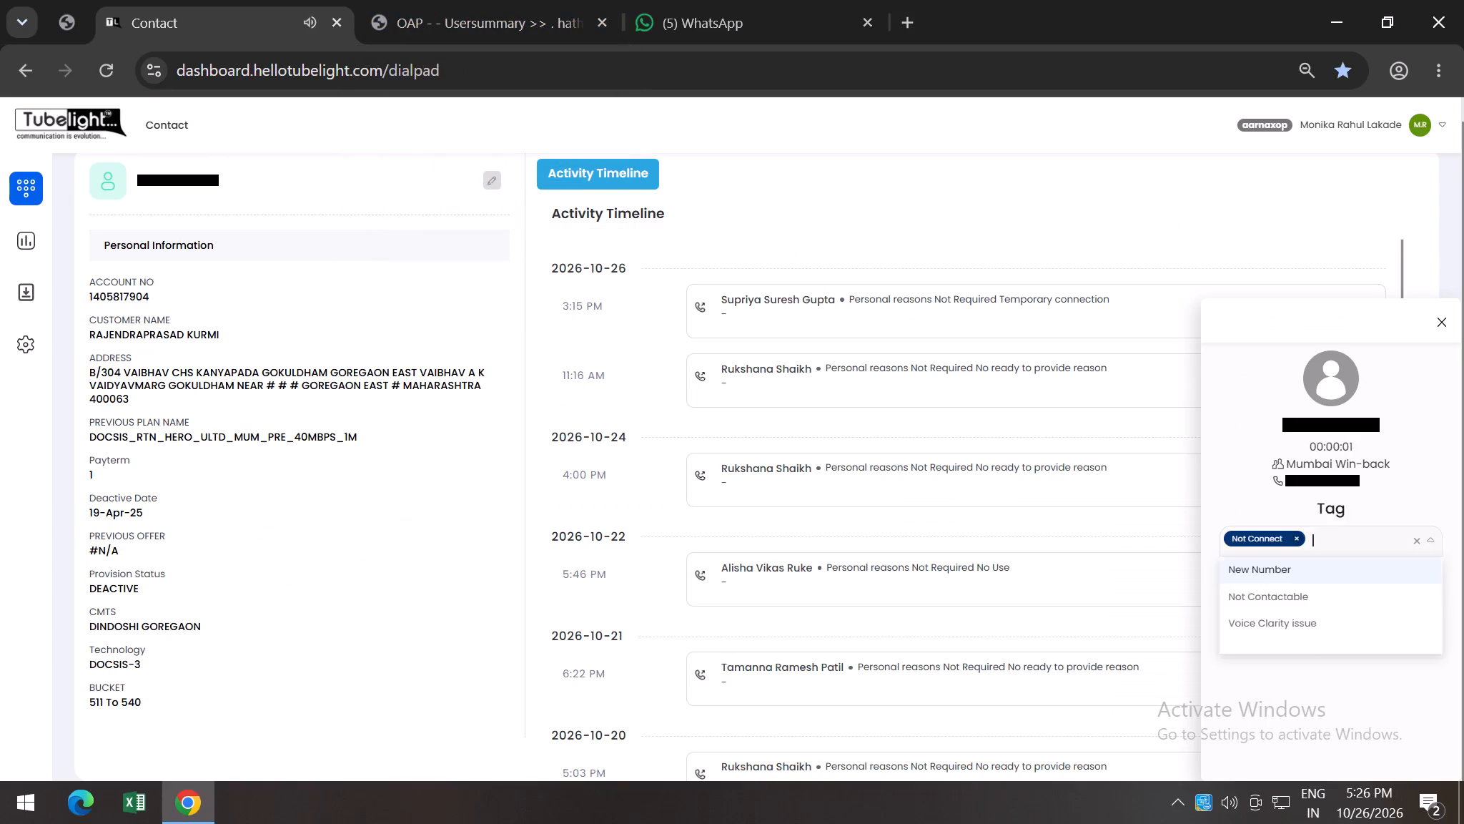
pyautogui.click(1302, 596)
pyautogui.click(1357, 550)
pyautogui.scroll(-2, 1302, 624)
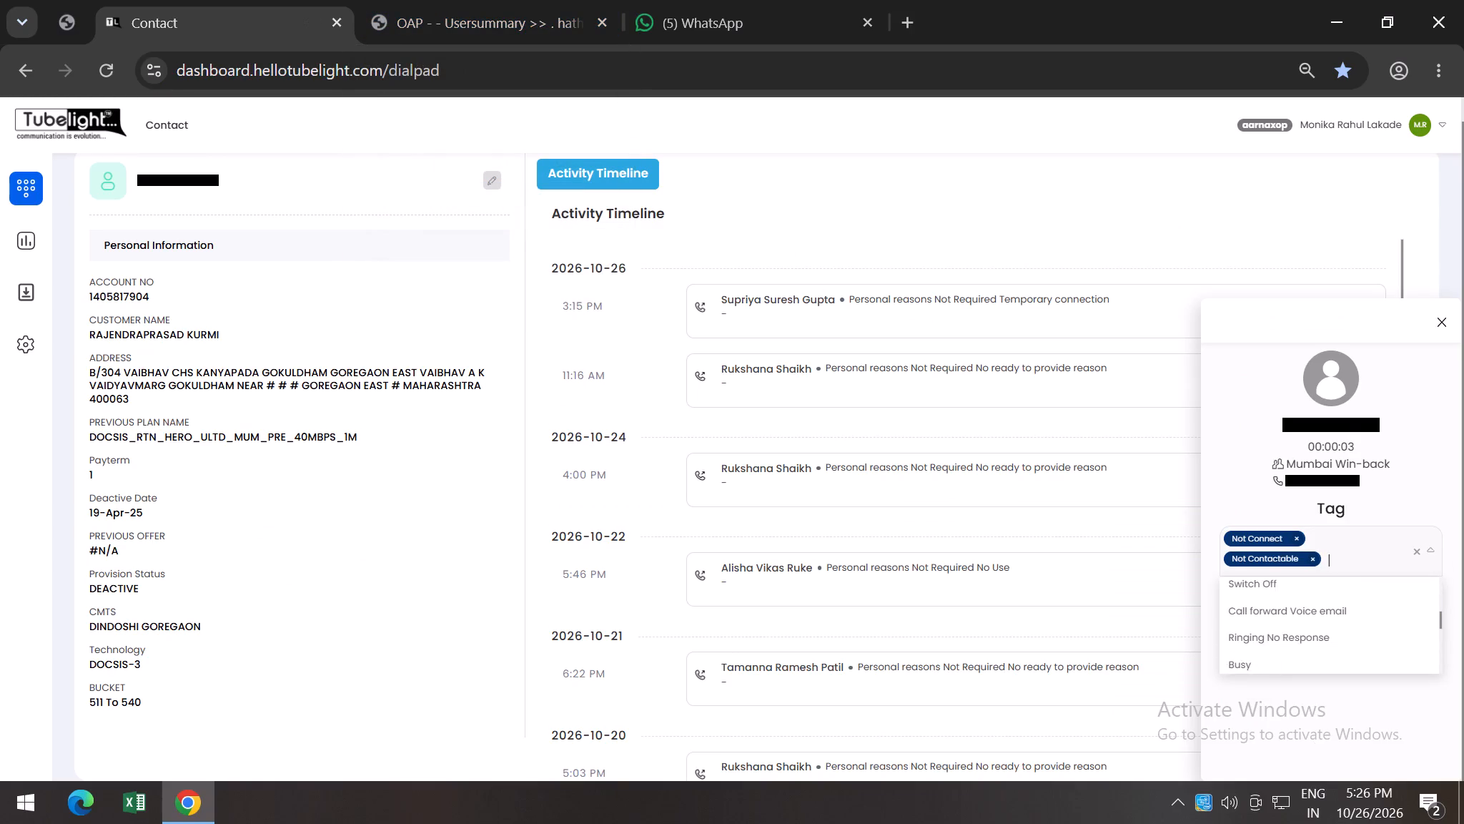
pyautogui.click(1325, 605)
pyautogui.click(1328, 674)
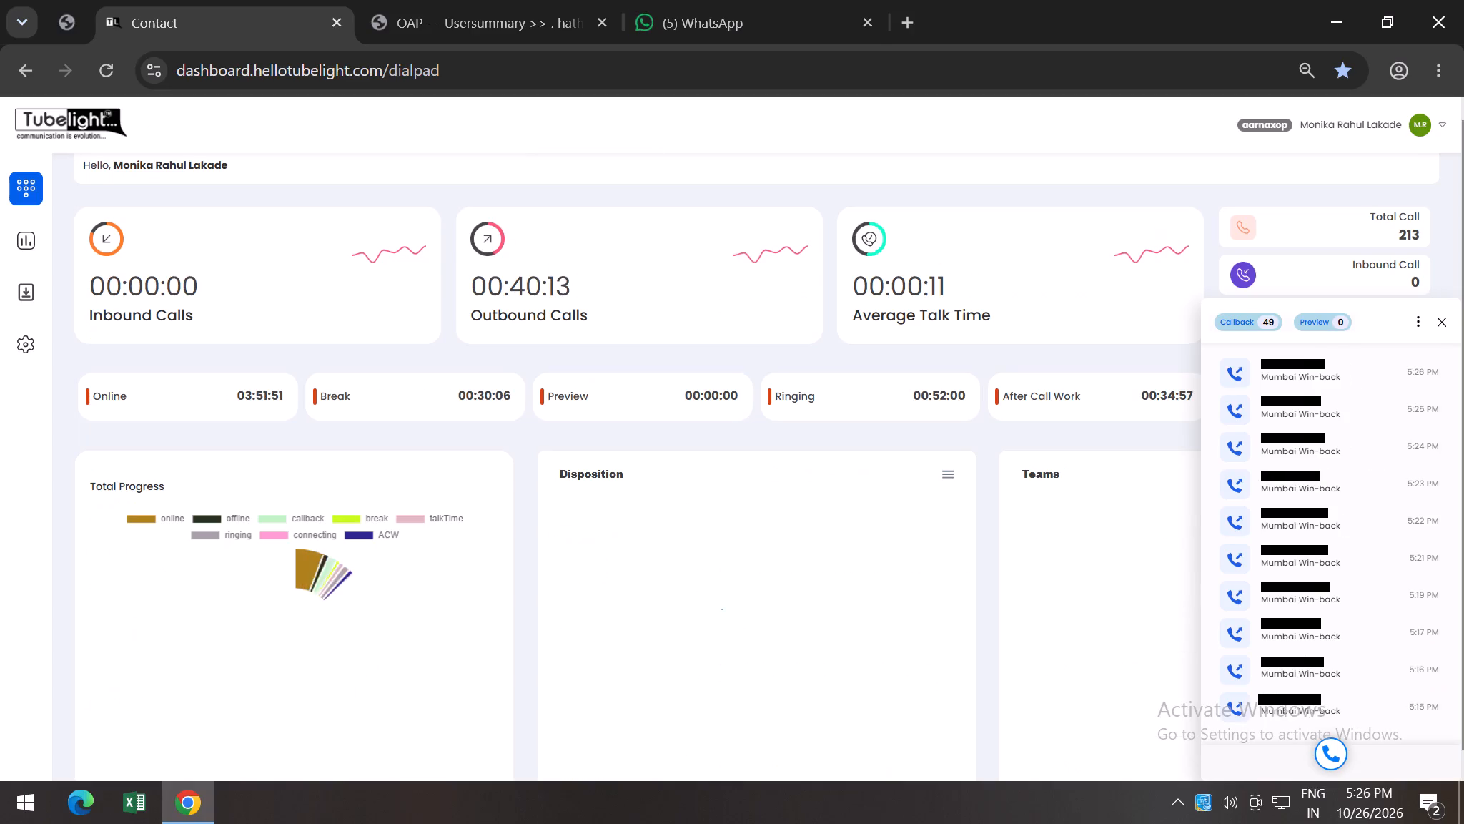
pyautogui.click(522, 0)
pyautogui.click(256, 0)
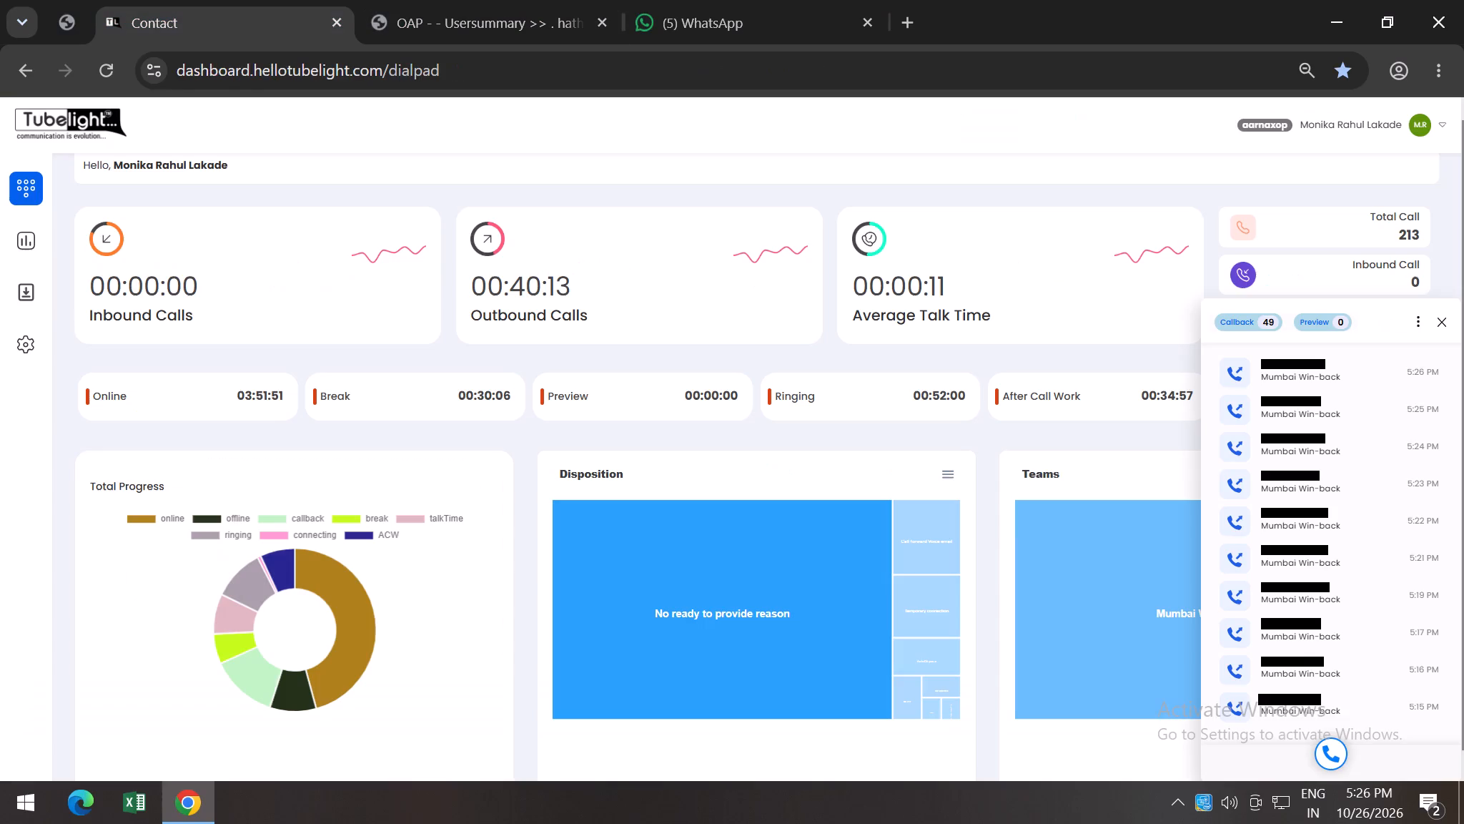
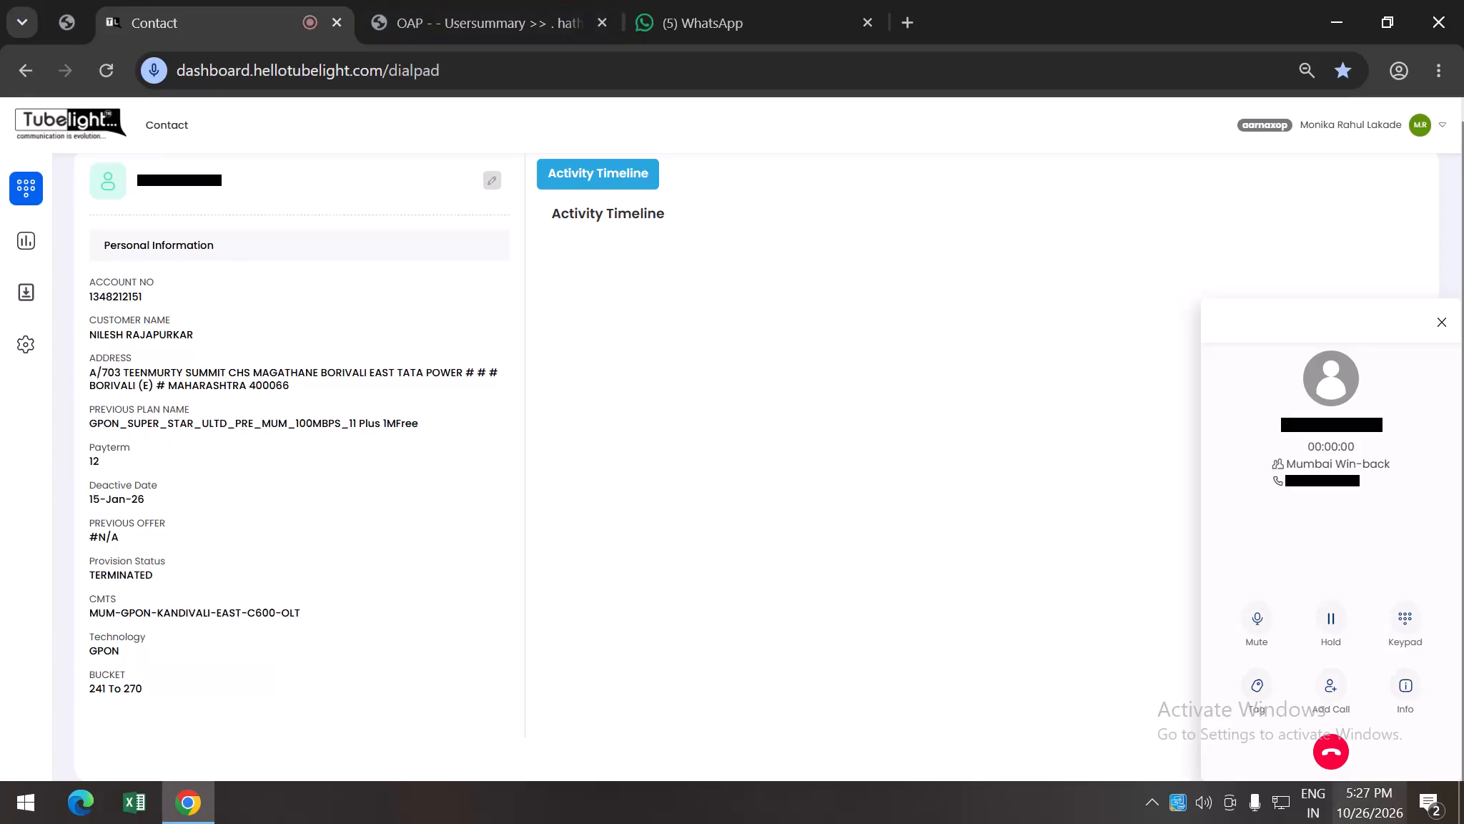
# End the active Mumbai Win-back call for the terminated Borivali East GPON subscriber.
pyautogui.click(1328, 758)
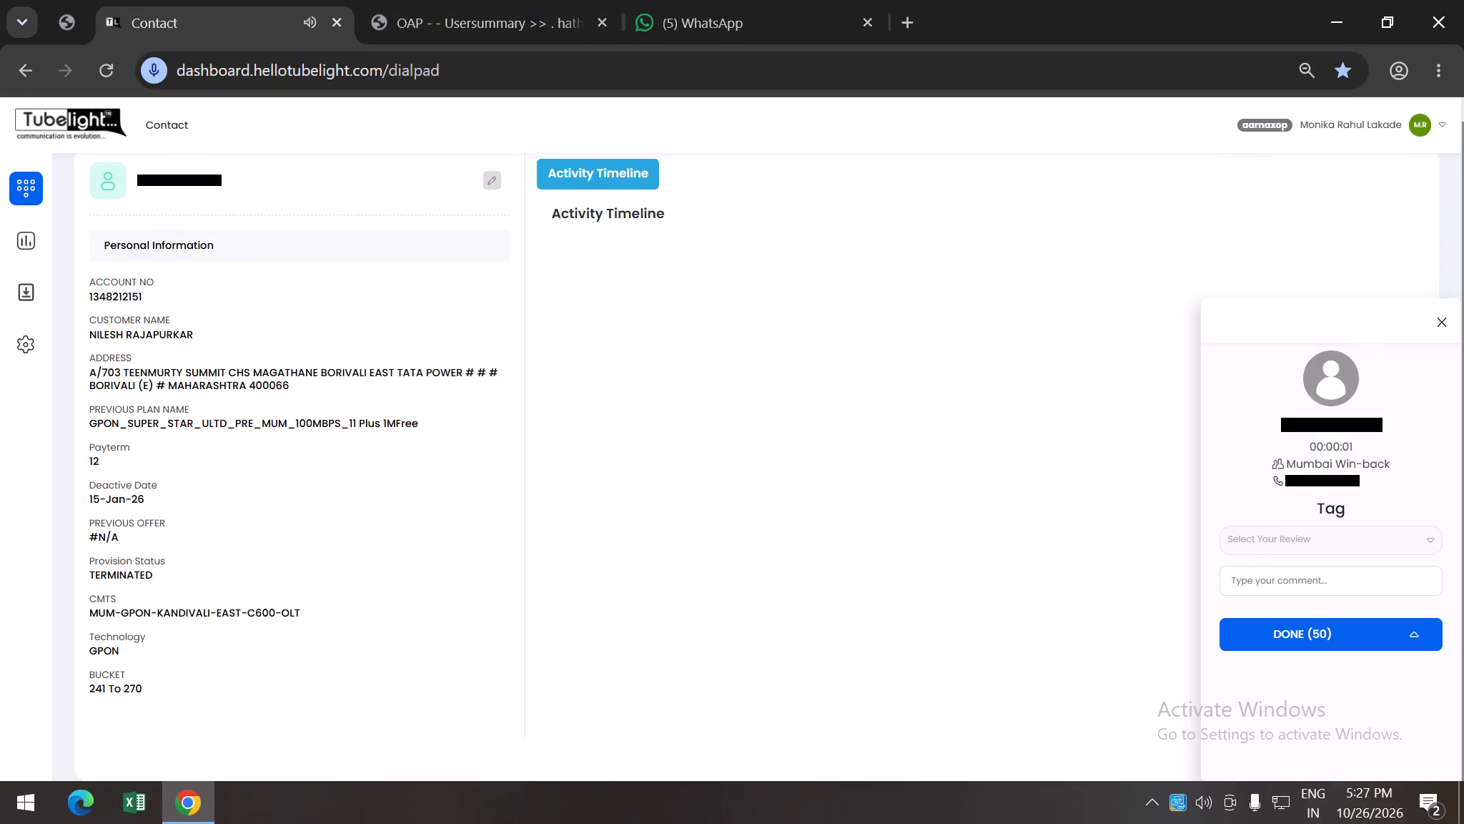
# Tag the ended call as Personal reasons, add the two follow-up reason tags, and submit them.
pyautogui.click(1322, 463)
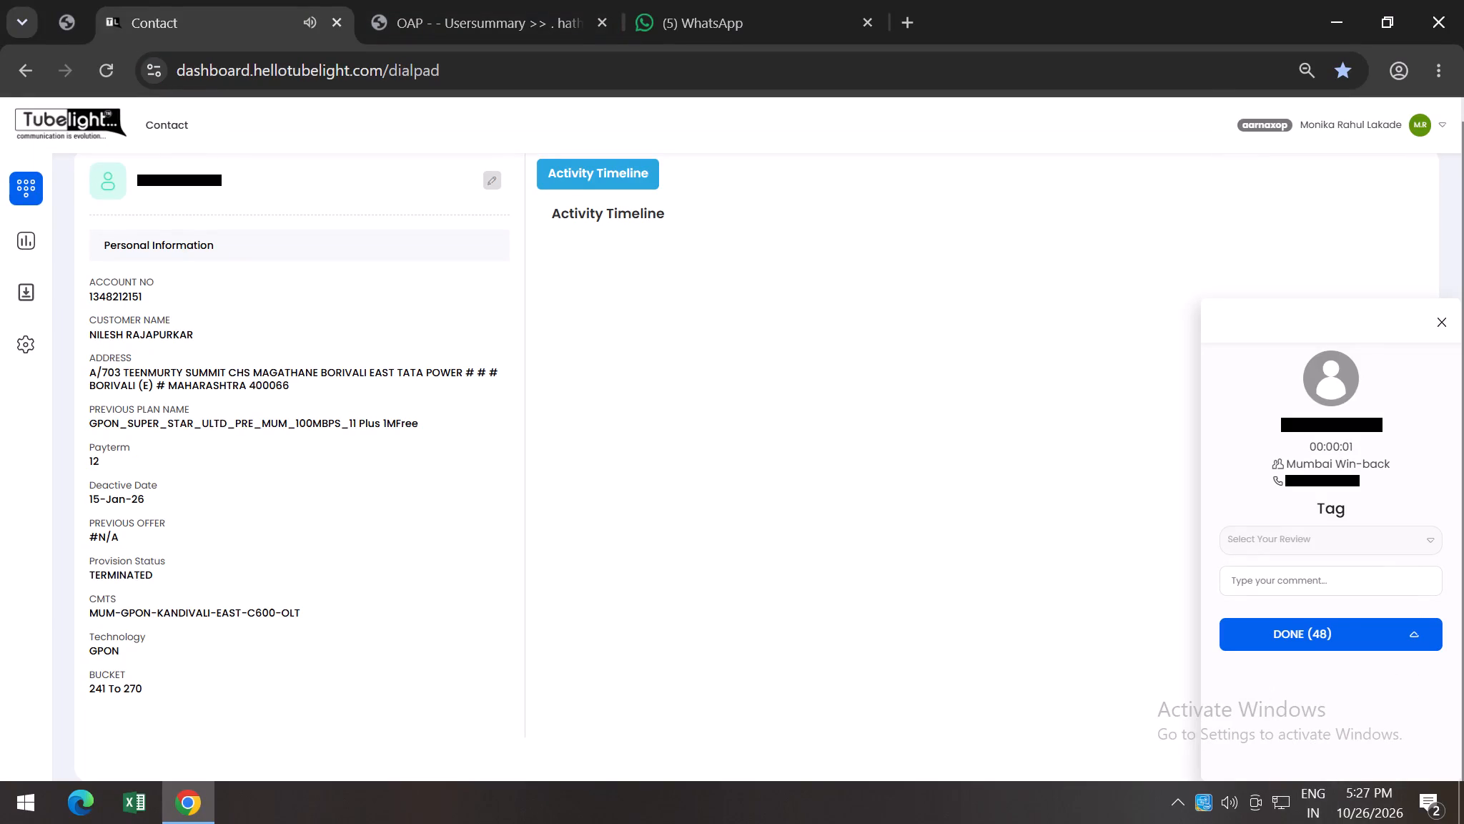
pyautogui.scroll(-1, 1340, 527)
pyautogui.click(1307, 537)
pyautogui.scroll(-1, 1284, 592)
pyautogui.click(1285, 598)
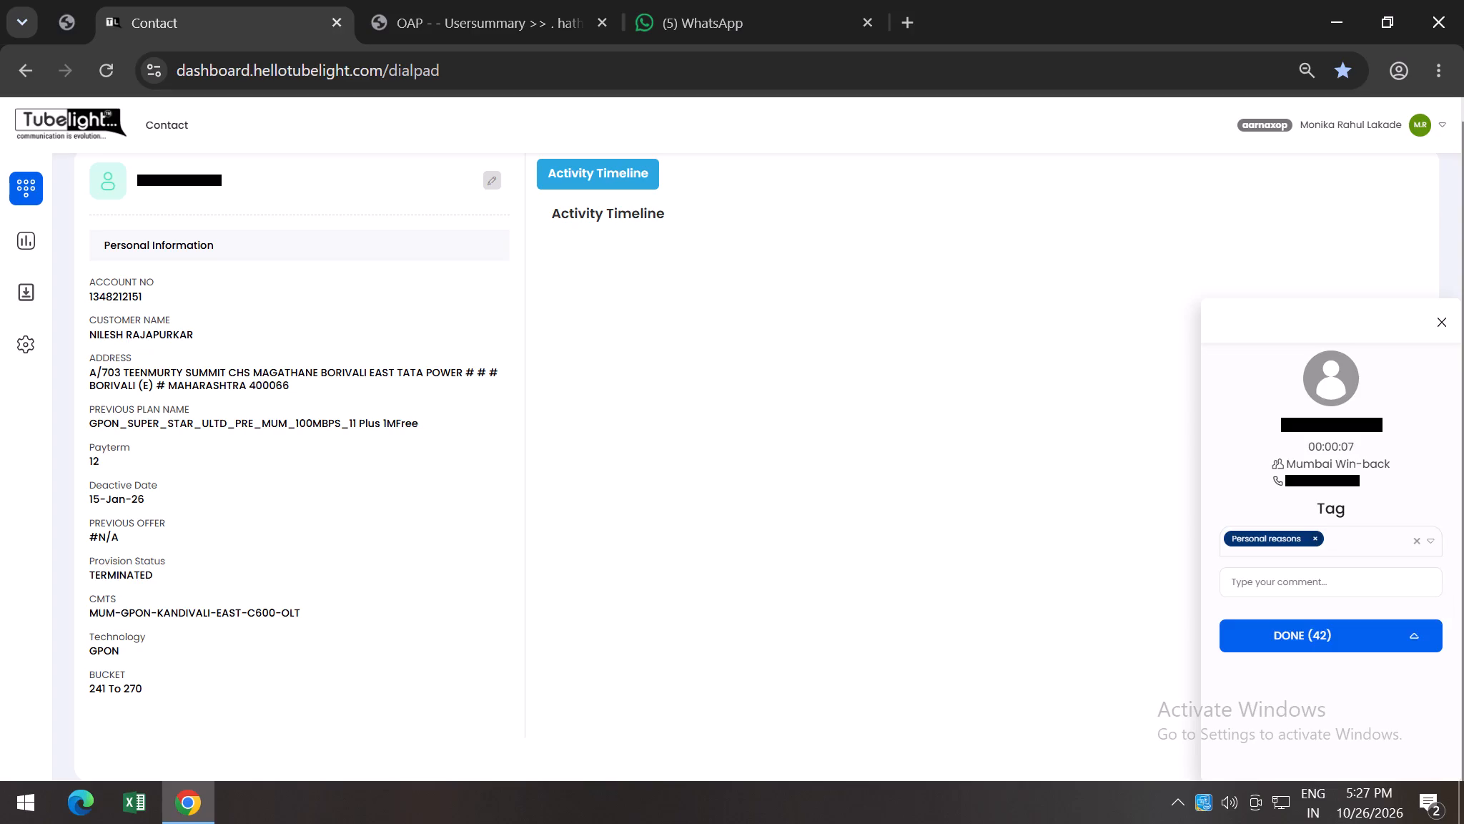
pyautogui.click(1335, 551)
pyautogui.click(1292, 614)
pyautogui.click(1335, 574)
pyautogui.click(1320, 619)
pyautogui.click(1327, 662)
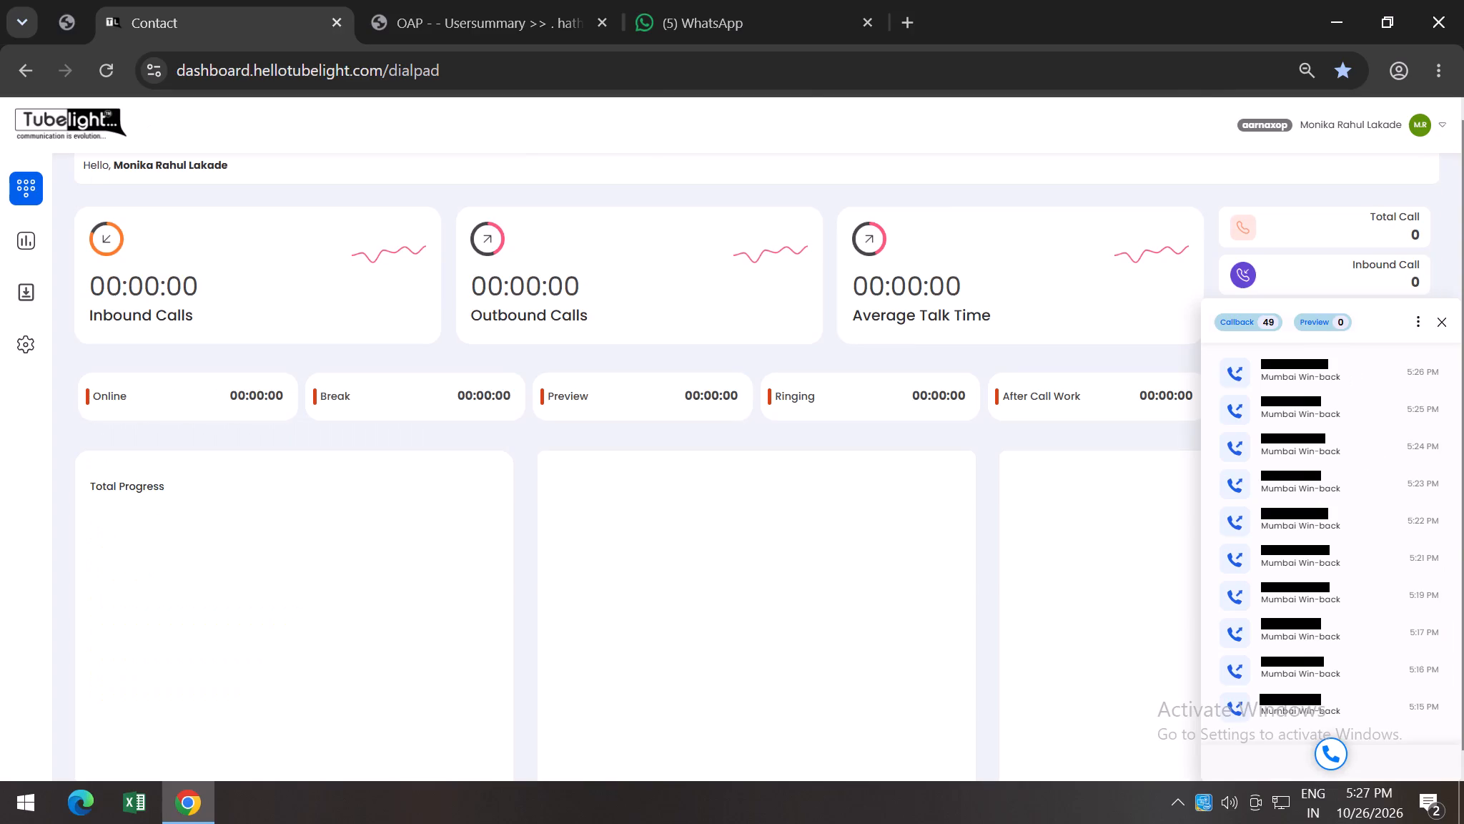
# Open the list of scheduled callback numbers in the dialpad.
pyautogui.click(1239, 322)
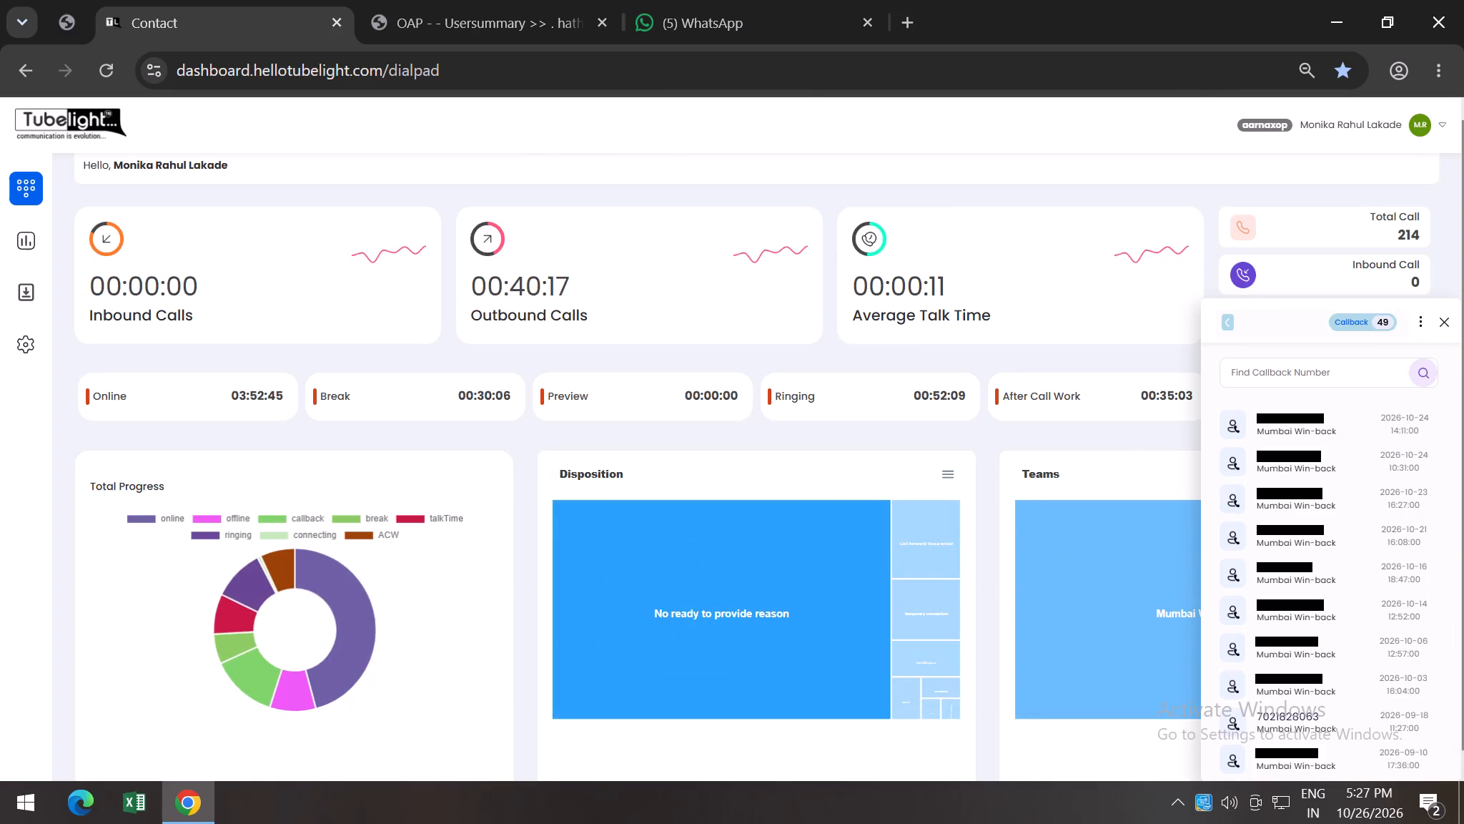
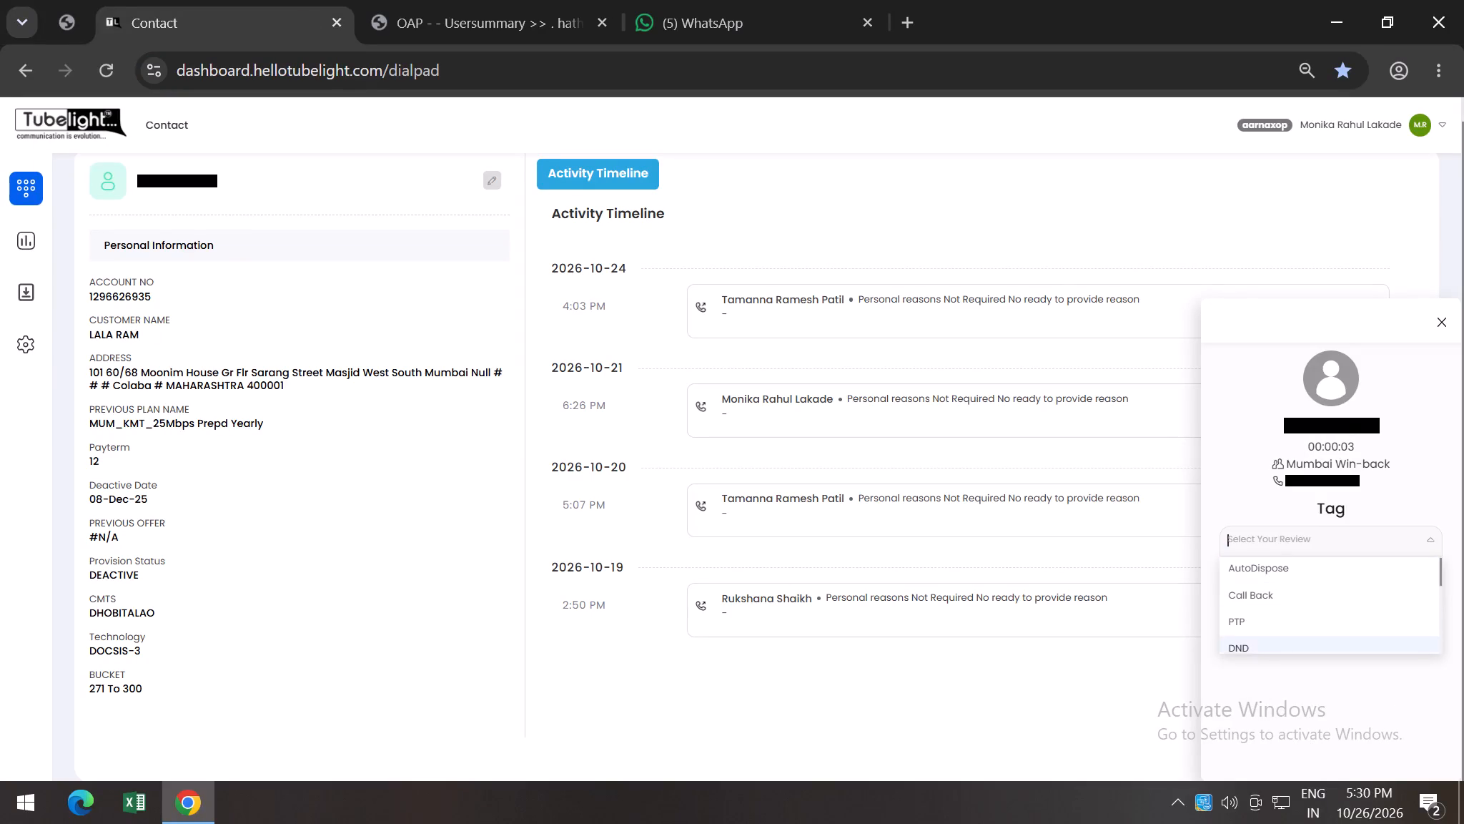
# Tag the ended Mumbai Win-back call as Not Connect and Voice Clarity issue, and bring up the follow-up reason choices.
pyautogui.scroll(-4, 1291, 649)
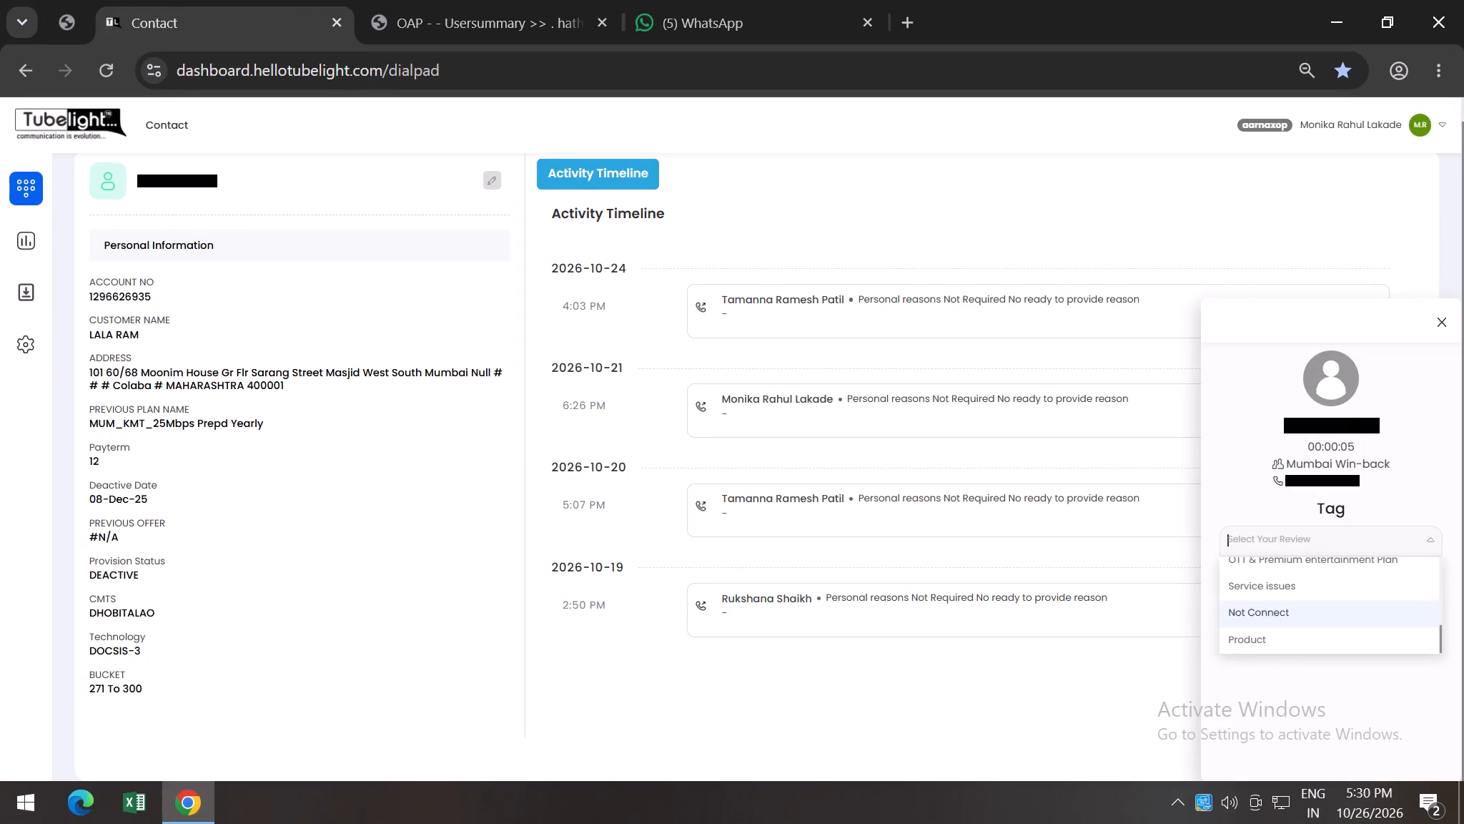
pyautogui.click(1289, 618)
pyautogui.click(1320, 541)
pyautogui.click(1304, 610)
pyautogui.click(1349, 564)
pyautogui.scroll(-1, 1305, 613)
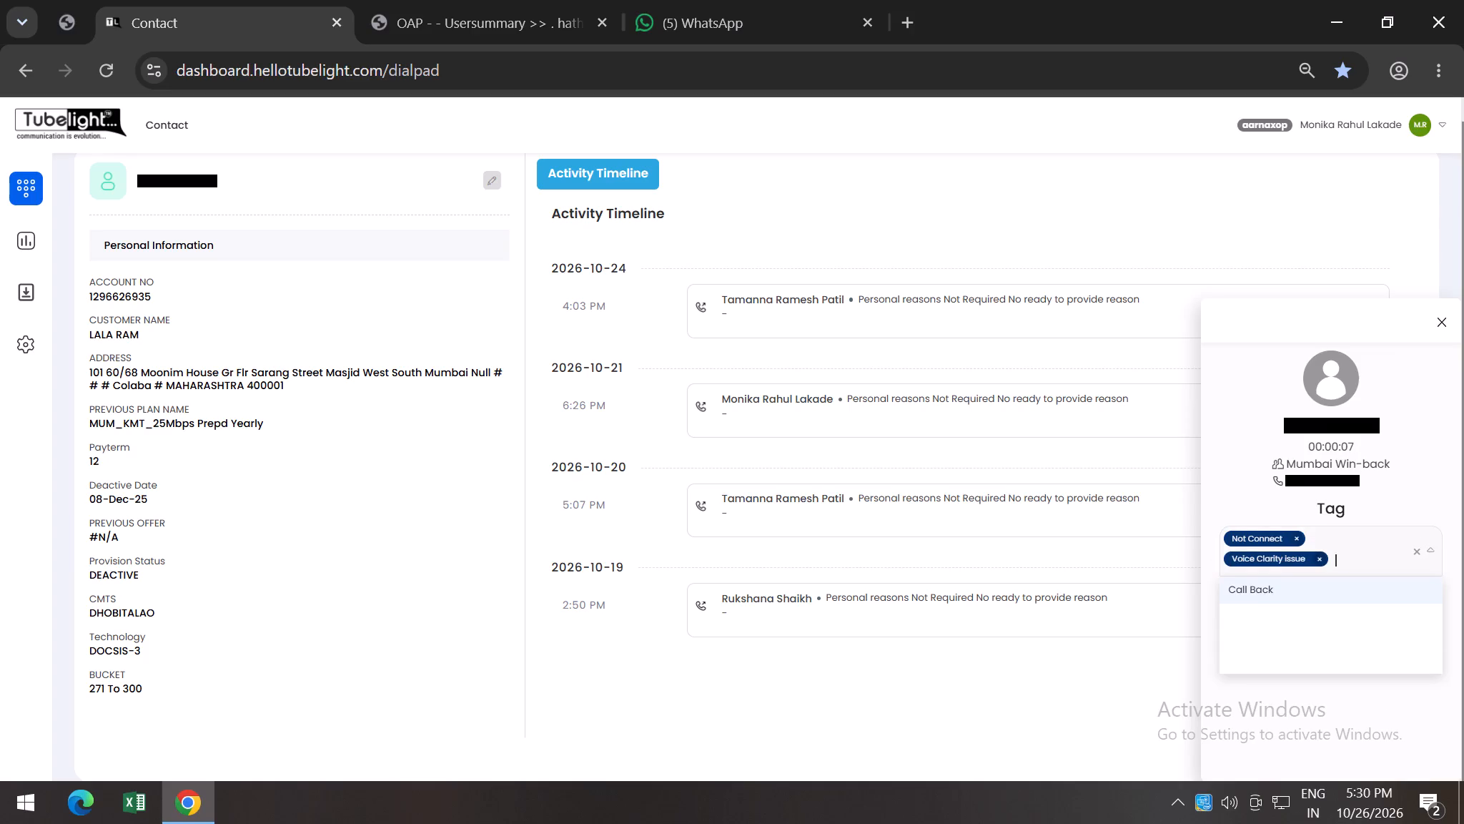
# Replace the Voice Clarity Issue tag with Not Contactable, add the remaining reason tag, and submit the call's tags.
pyautogui.click(1322, 559)
pyautogui.click(1326, 543)
pyautogui.moveTo(1287, 597); pyautogui.dragTo(1295, 594)
pyautogui.moveTo(1362, 549); pyautogui.dragTo(1350, 569)
pyautogui.scroll(-1, 1262, 631)
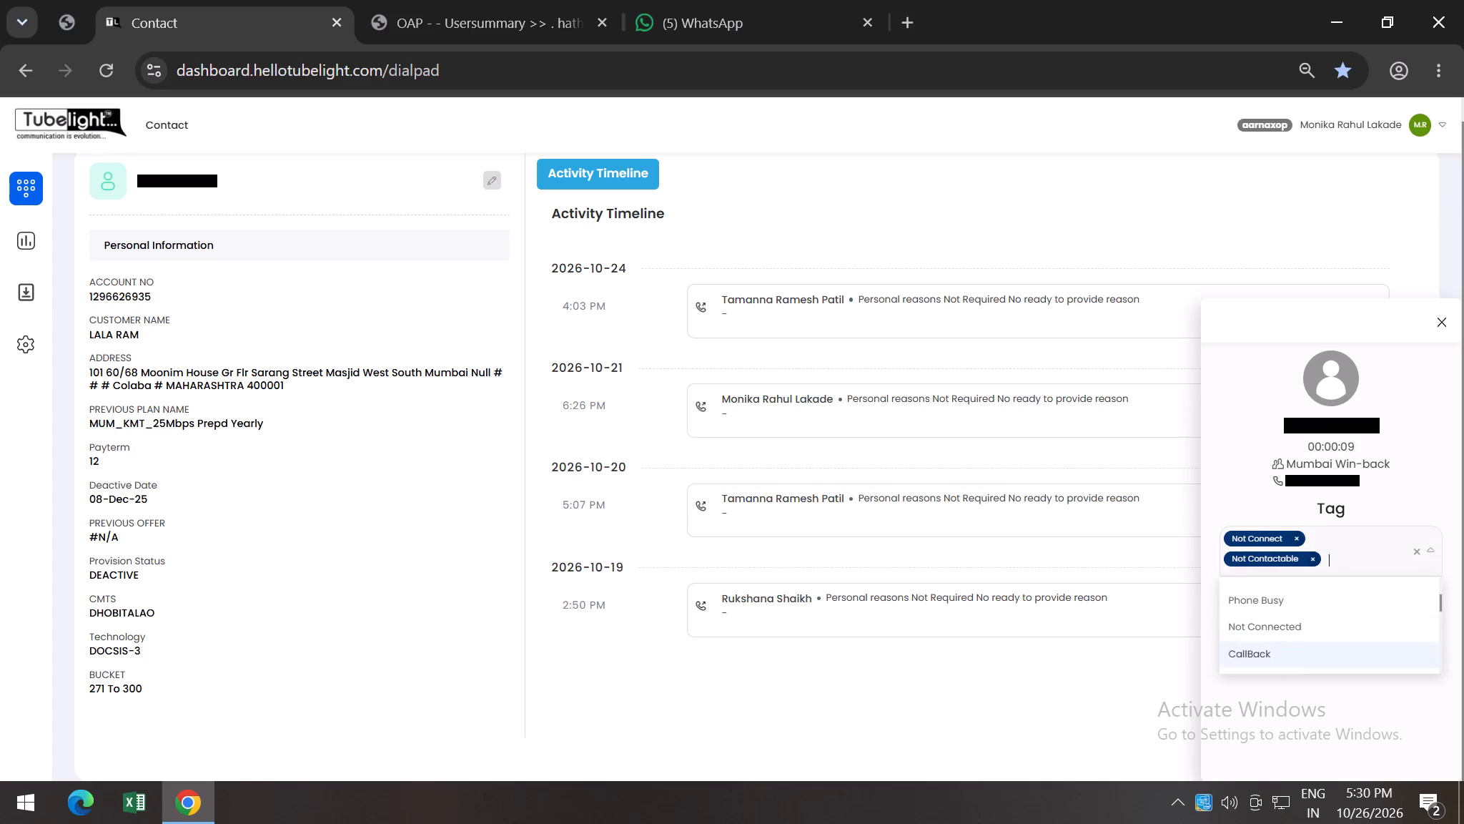
pyautogui.click(1282, 634)
pyautogui.click(1286, 682)
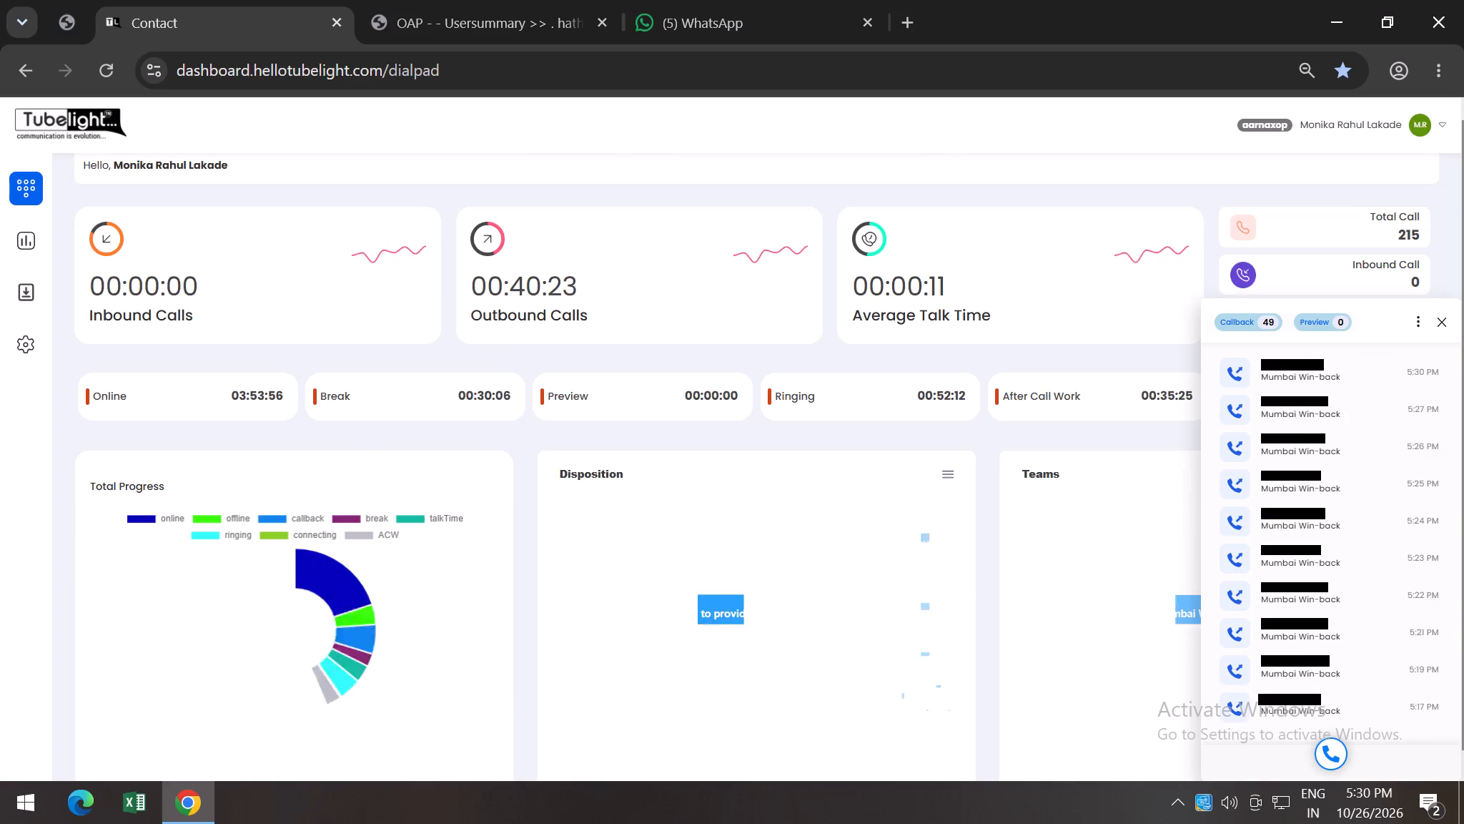
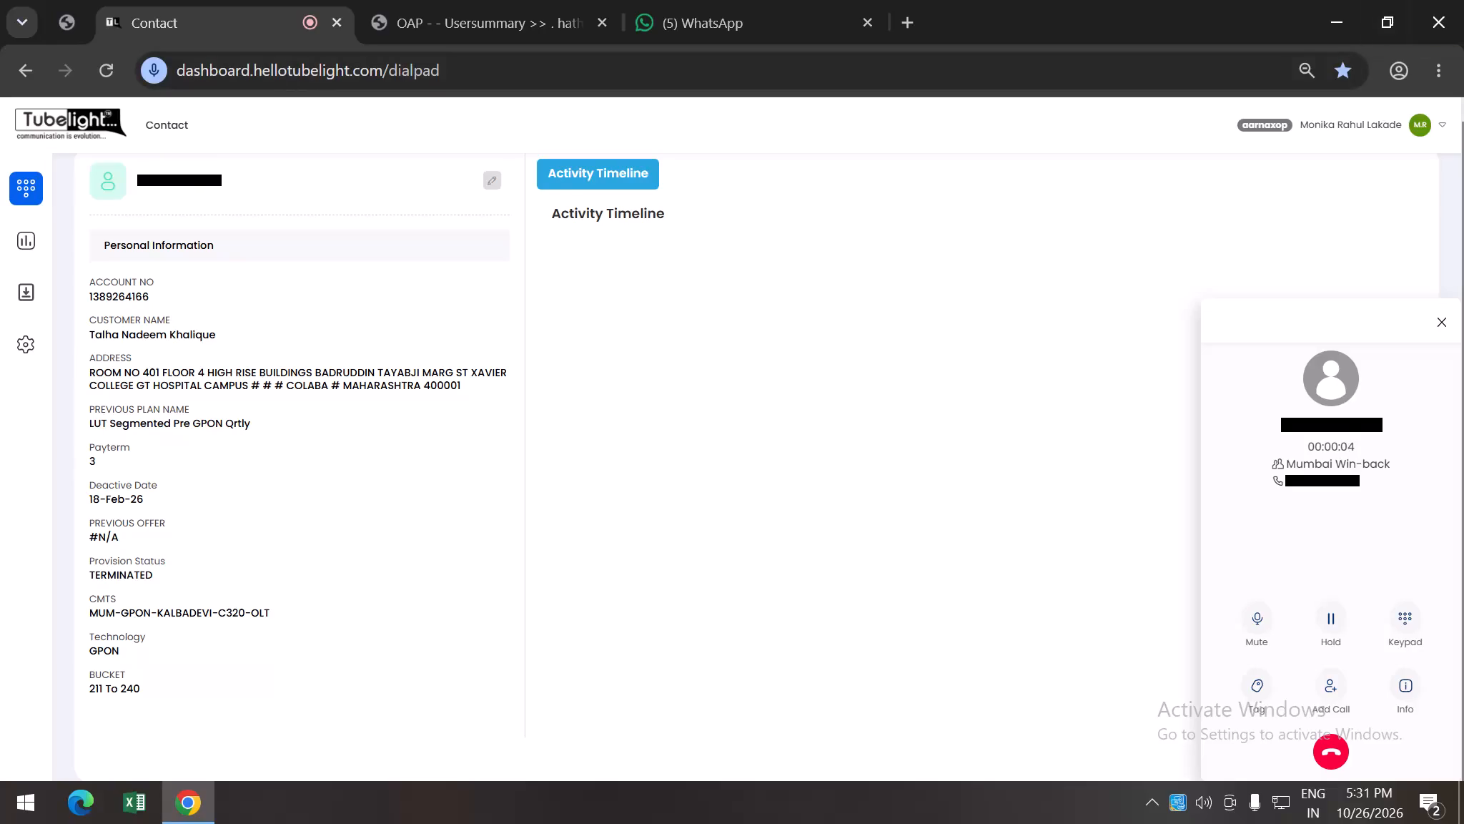
# End the current Mumbai Win-back call and submit it tagged Not Connect and Not Contactable, plus a final reason tag.
pyautogui.click(1320, 747)
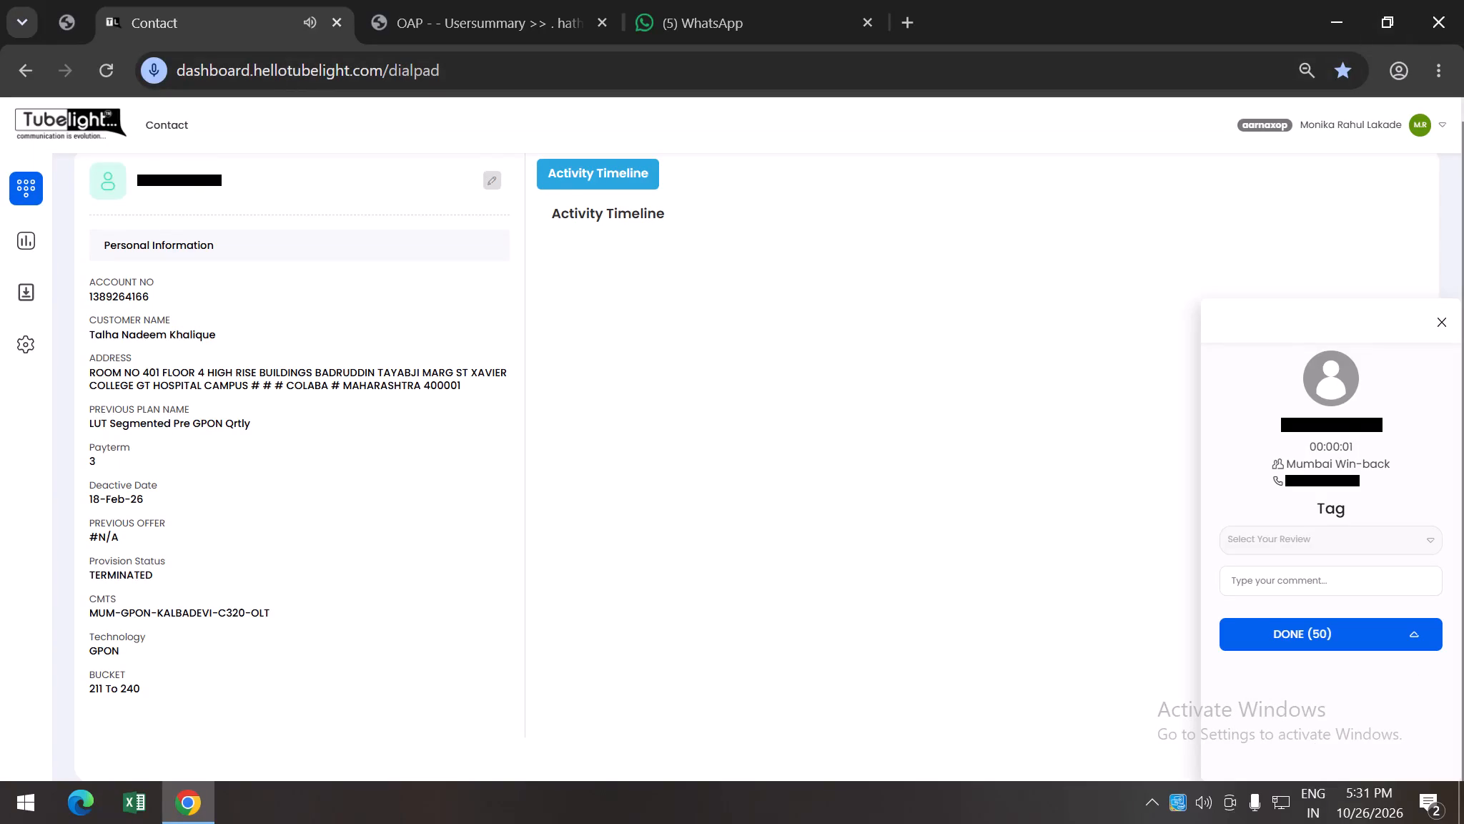
pyautogui.click(1300, 516)
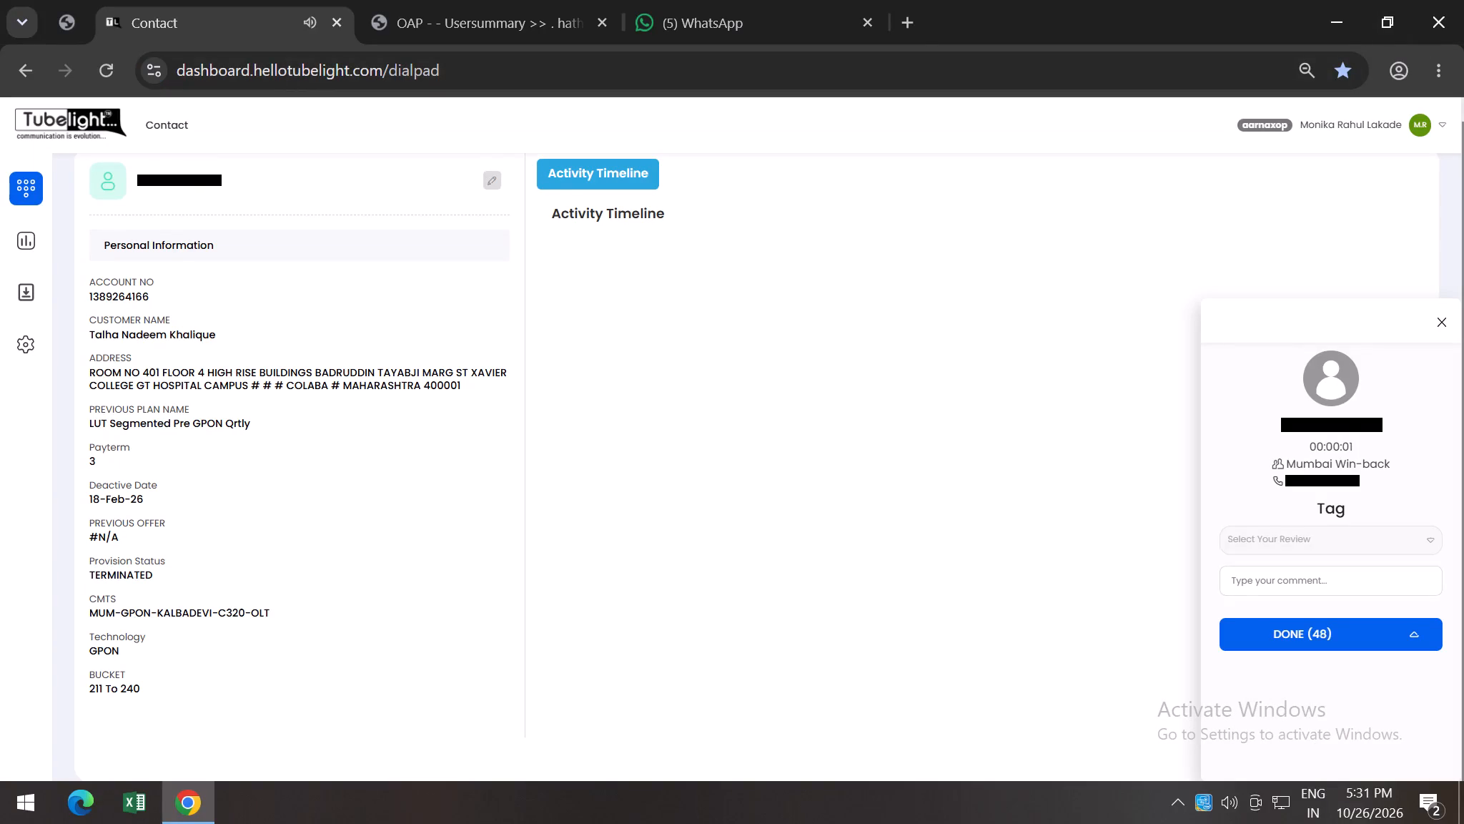
pyautogui.click(1300, 543)
pyautogui.scroll(-2, 1280, 623)
pyautogui.click(1285, 627)
pyautogui.click(1341, 537)
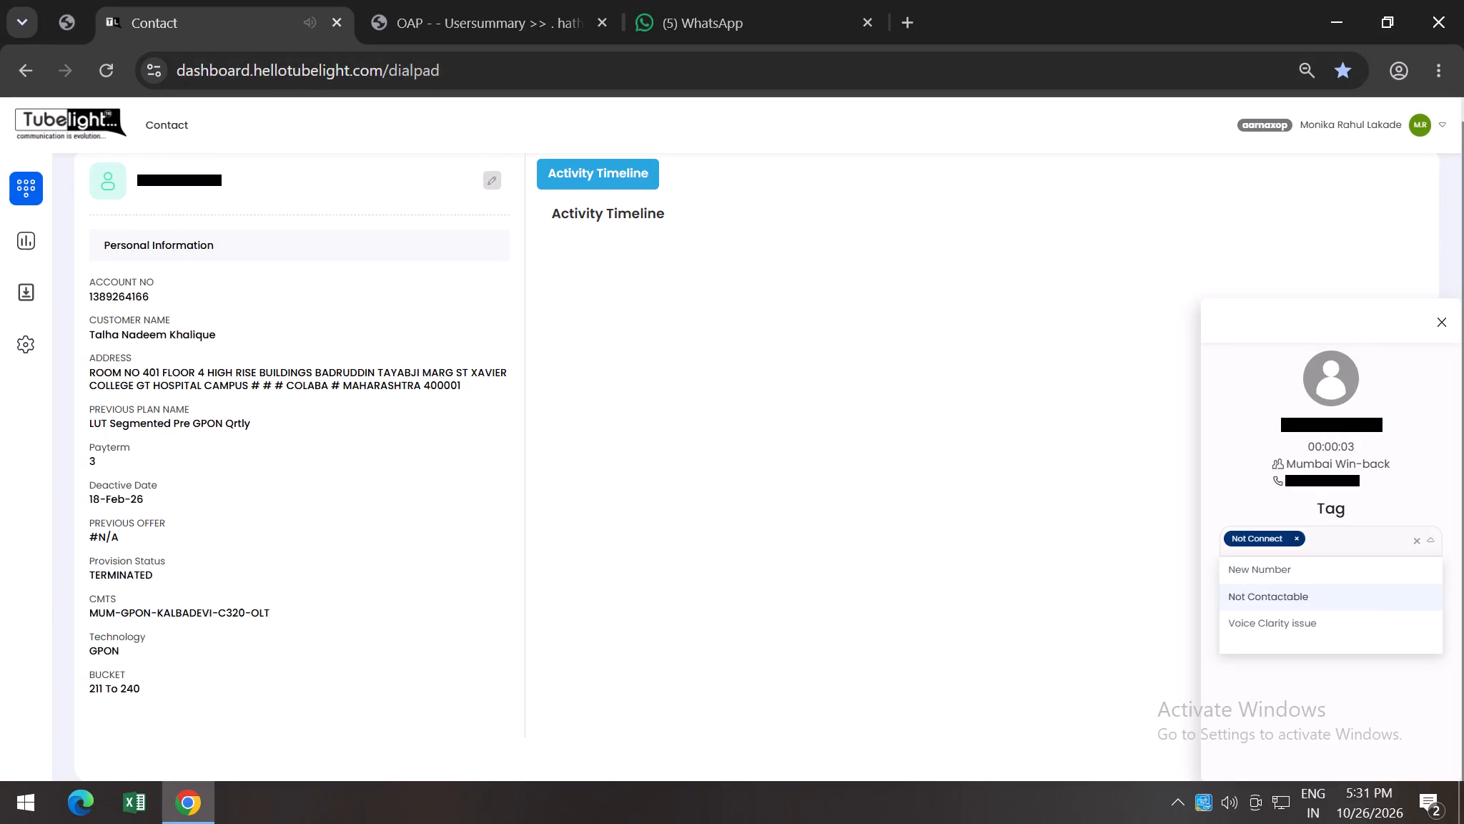
pyautogui.click(1310, 596)
pyautogui.click(1338, 559)
pyautogui.scroll(-1, 1292, 641)
pyautogui.click(1305, 635)
pyautogui.click(1303, 669)
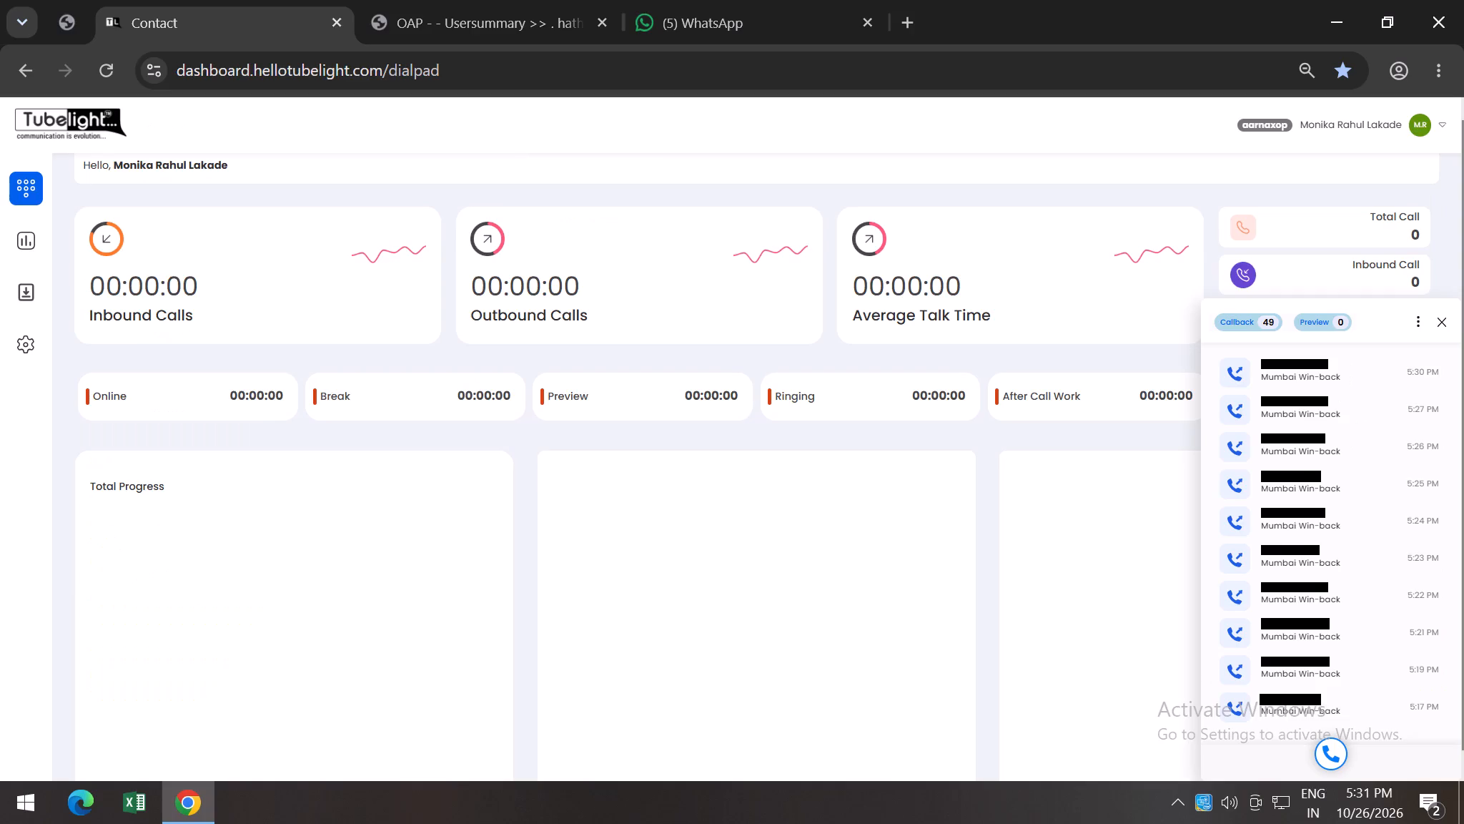
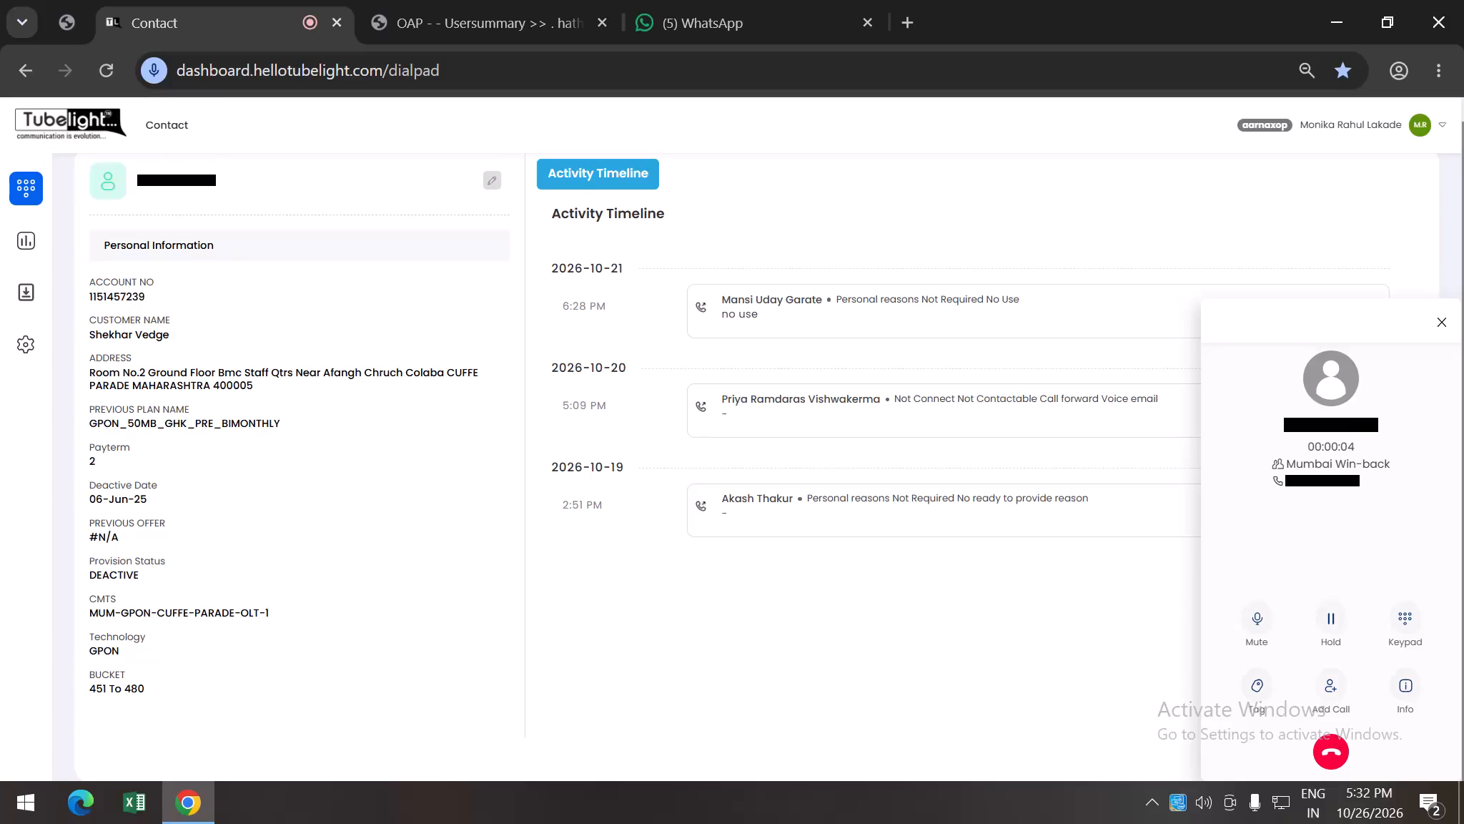
# End the current Mumbai Win-back call so that its outcome can be tagged.
pyautogui.click(1327, 733)
pyautogui.click(1336, 749)
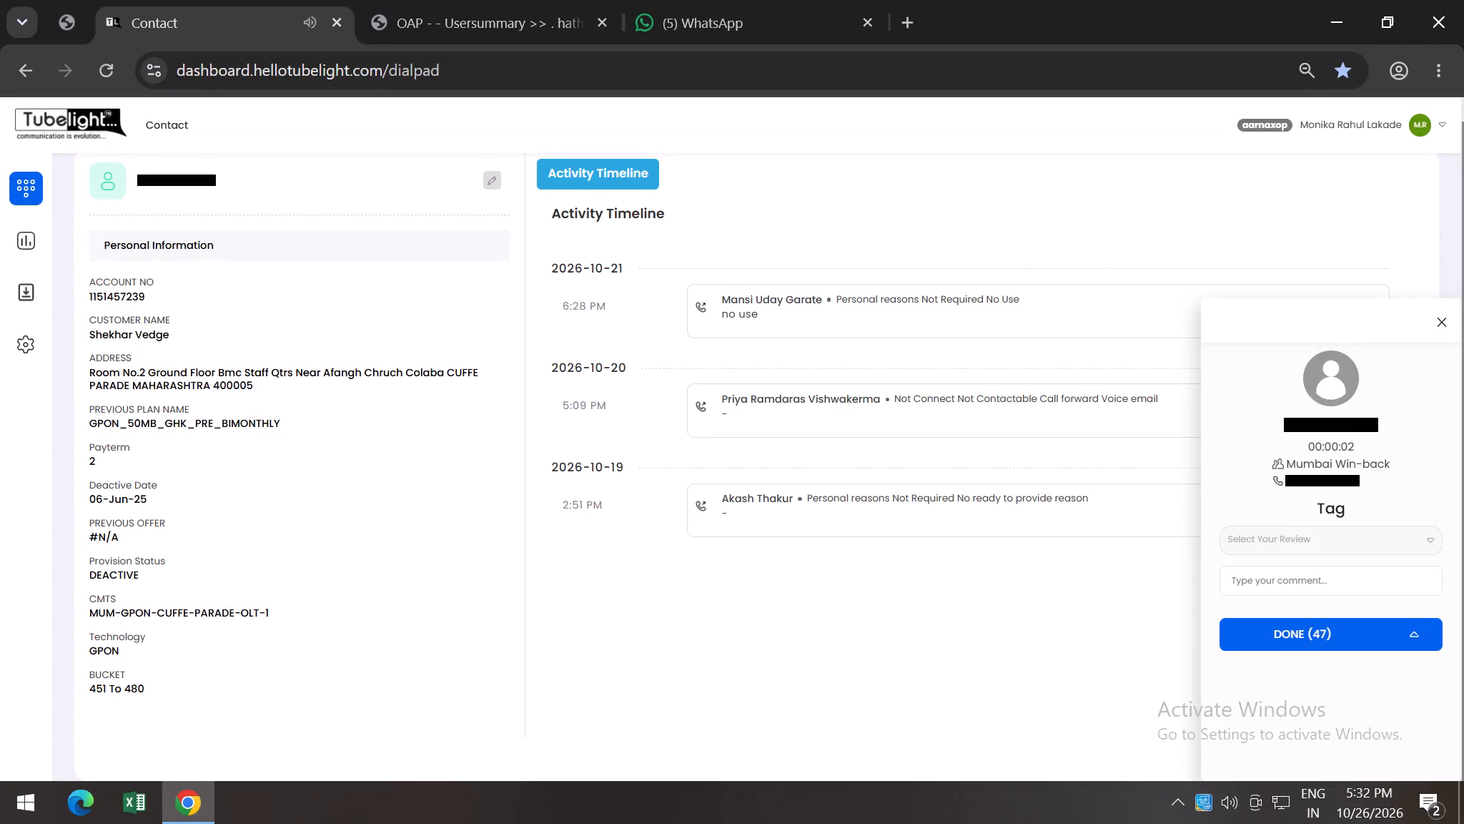
# Tag the ended Mumbai Win-back call as Not Connect and Not Contactable, and bring up the list of final reason tags.
pyautogui.click(1315, 536)
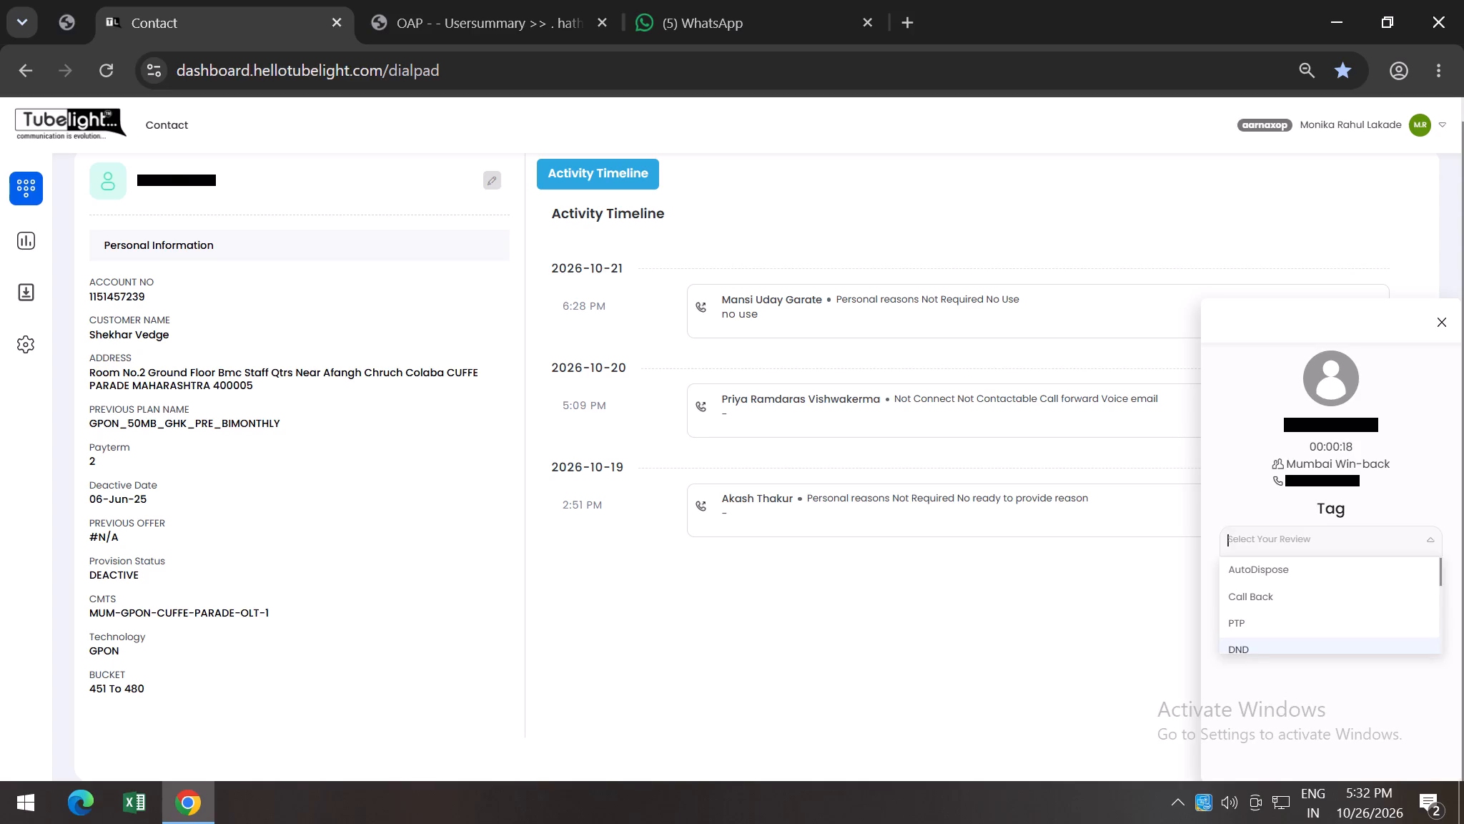
pyautogui.scroll(-3, 1277, 615)
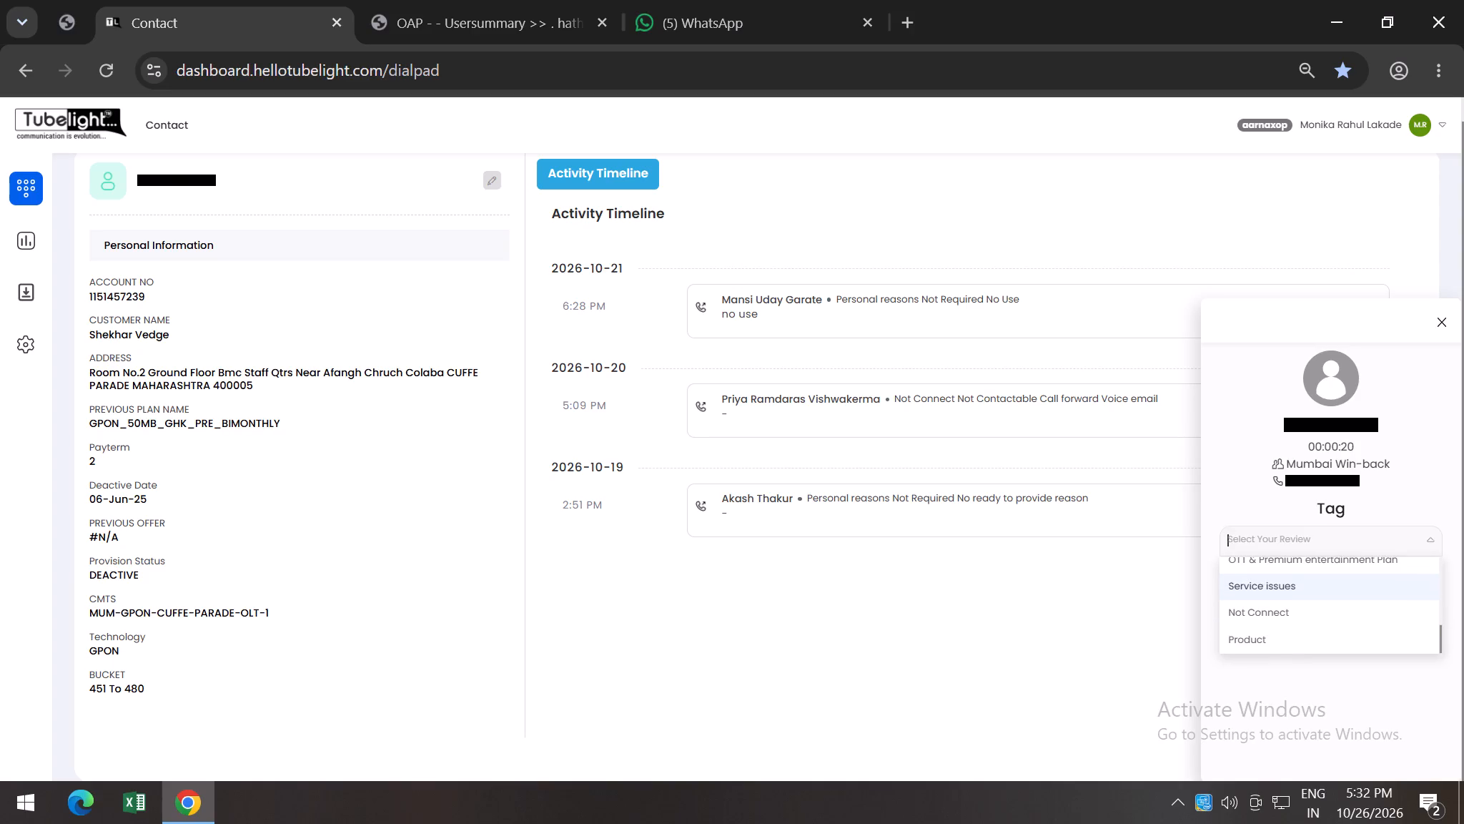
pyautogui.click(1285, 623)
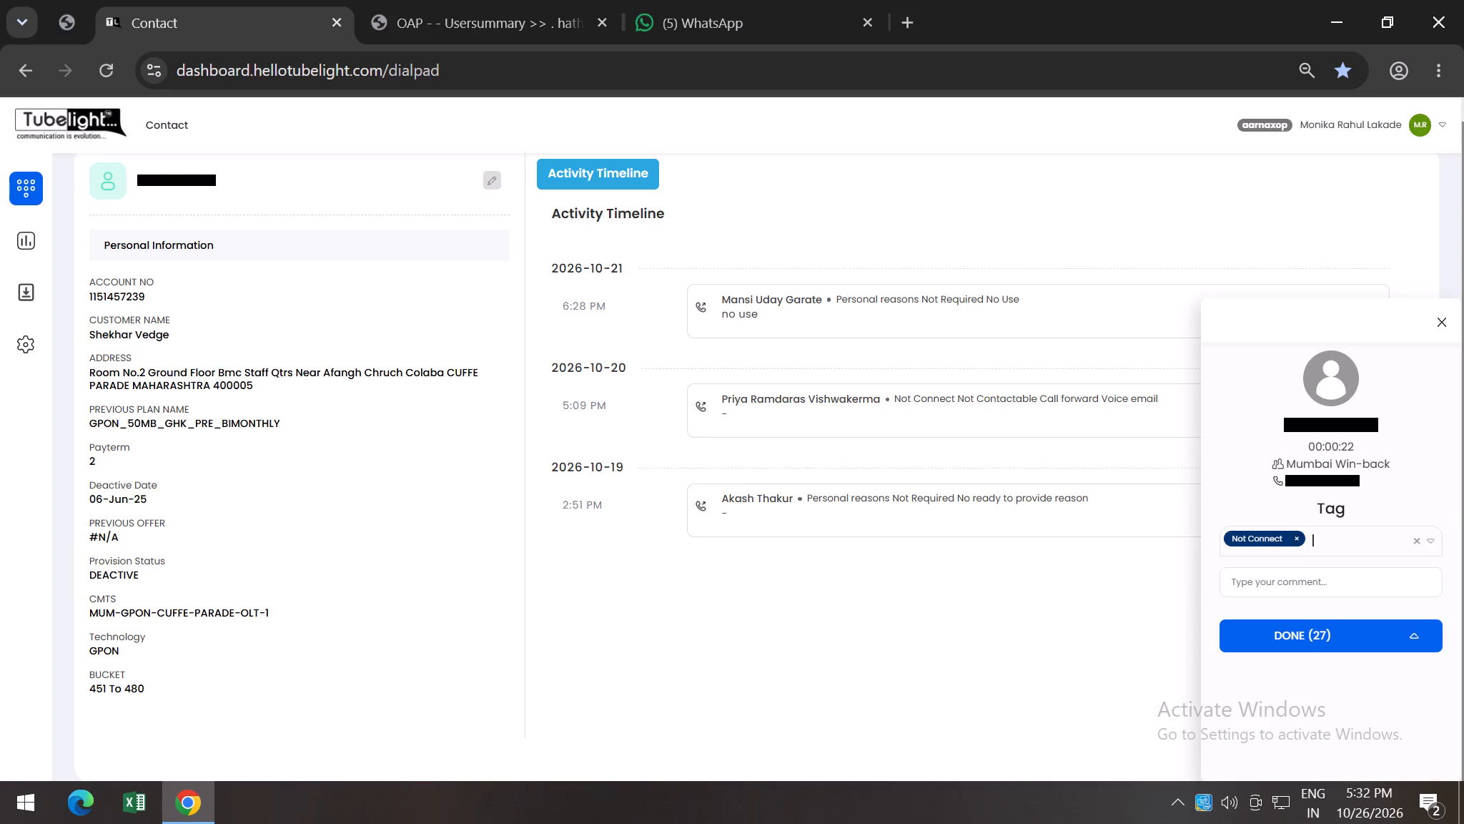
pyautogui.click(1327, 535)
pyautogui.scroll(-1, 1282, 630)
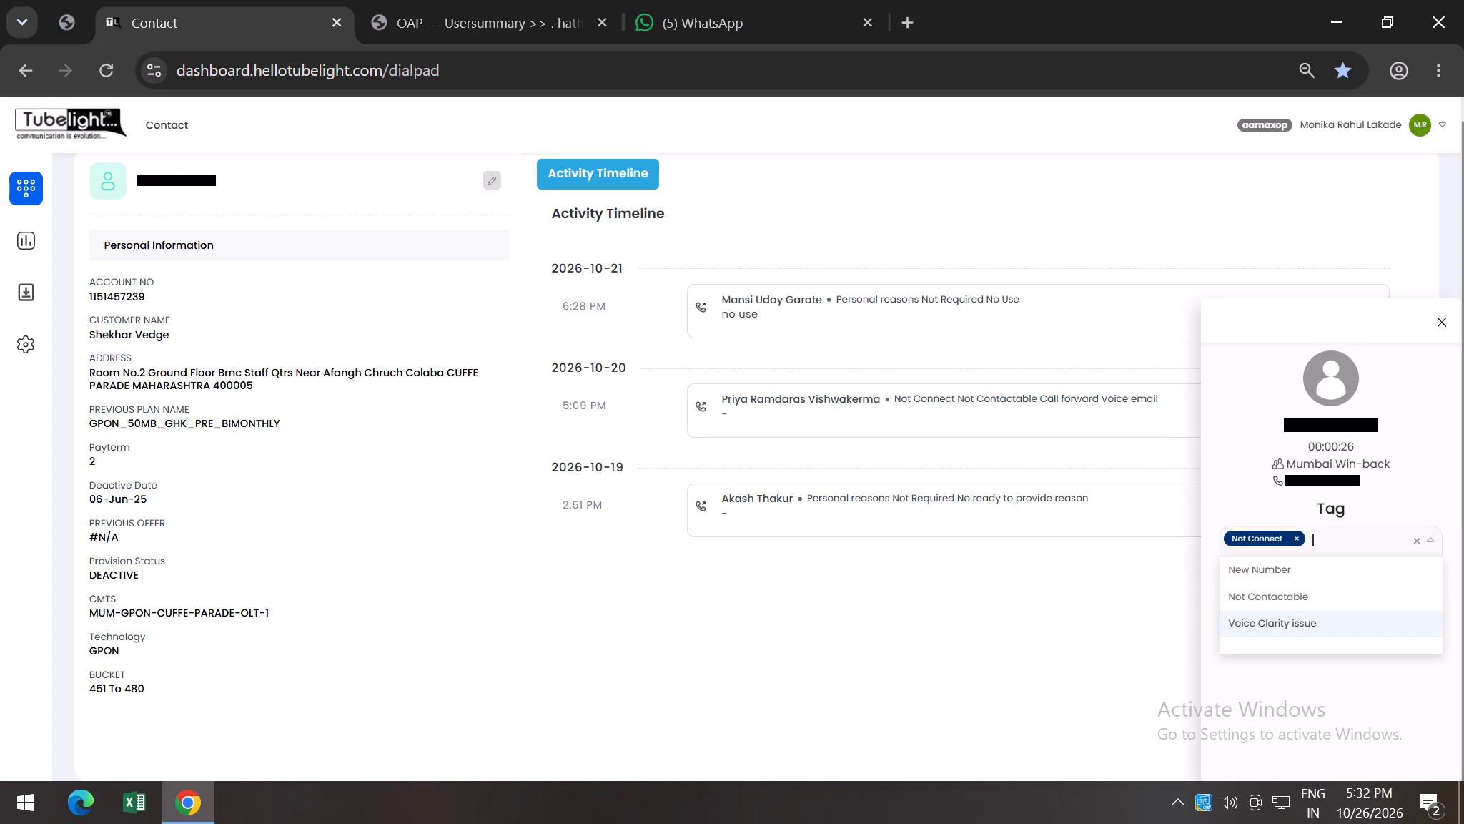
pyautogui.click(1291, 593)
pyautogui.moveTo(1405, 556); pyautogui.dragTo(1395, 560)
pyautogui.scroll(-2, 1285, 634)
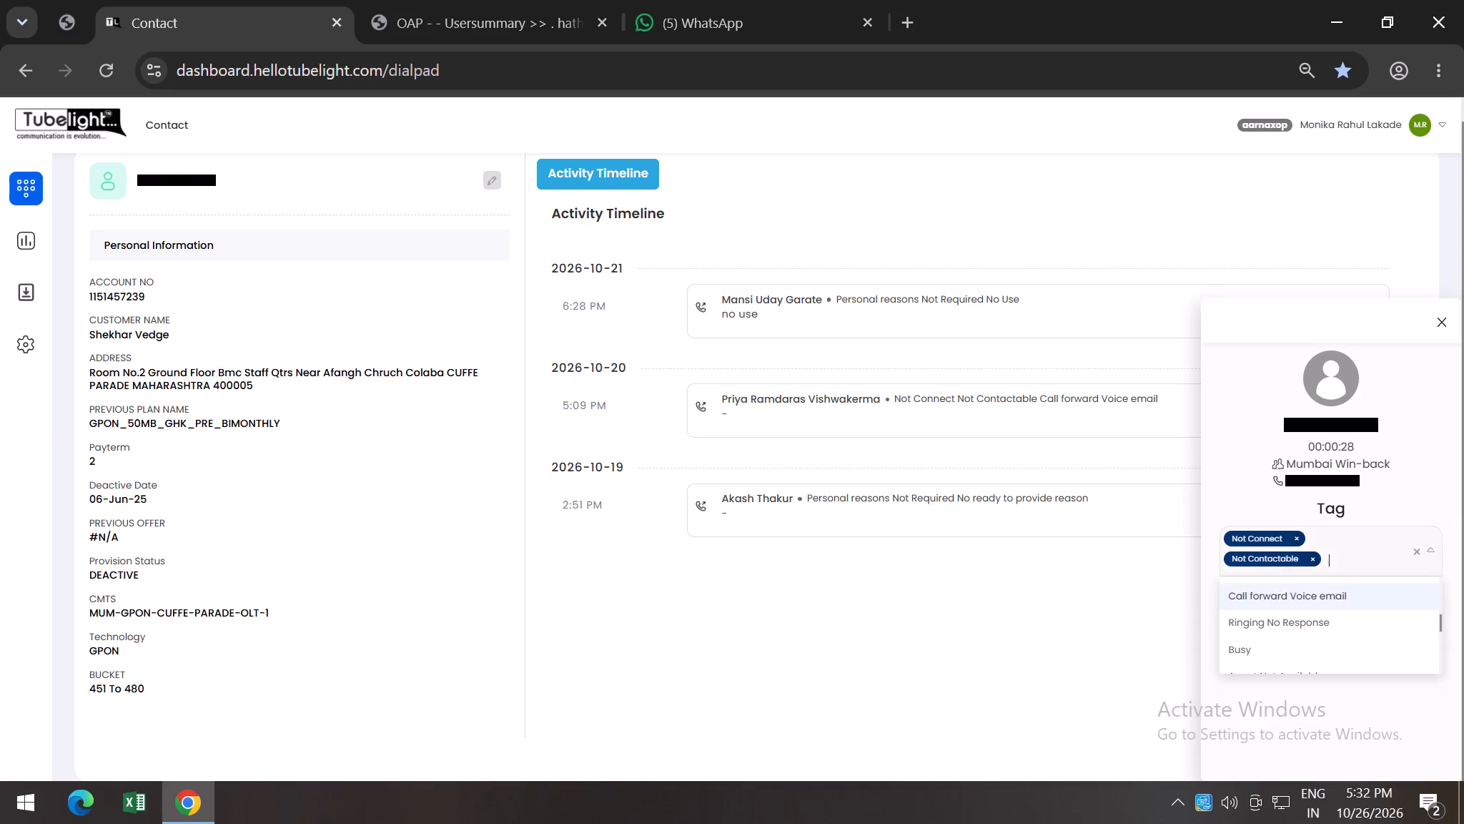
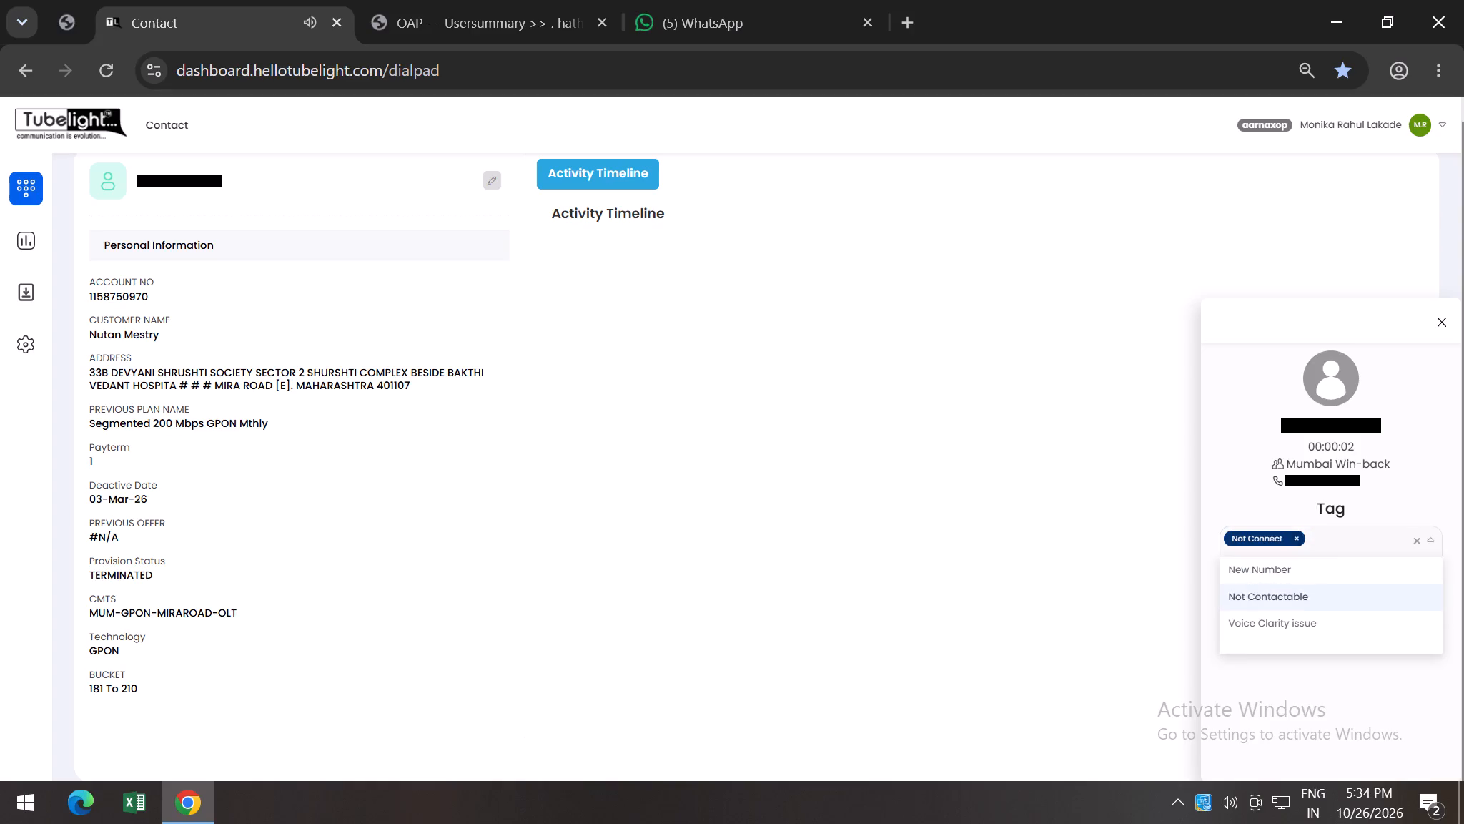
# Add the Not Contactable and Not Connected reason tags to the ended Mumbai Win-back call, alongside Not Connect.
pyautogui.click(1322, 592)
pyautogui.click(1369, 540)
pyautogui.scroll(-1, 1299, 641)
pyautogui.click(1305, 629)
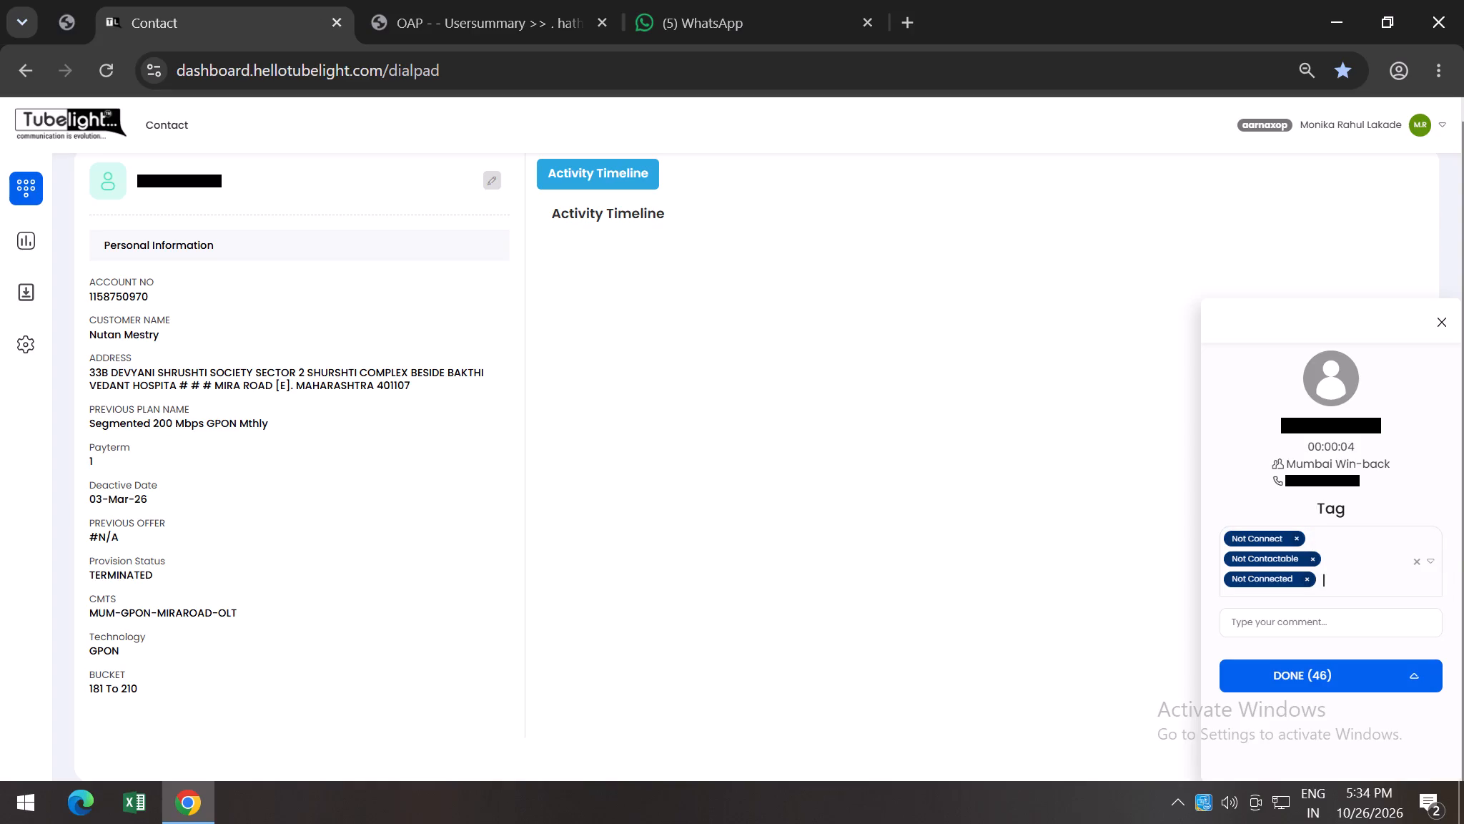
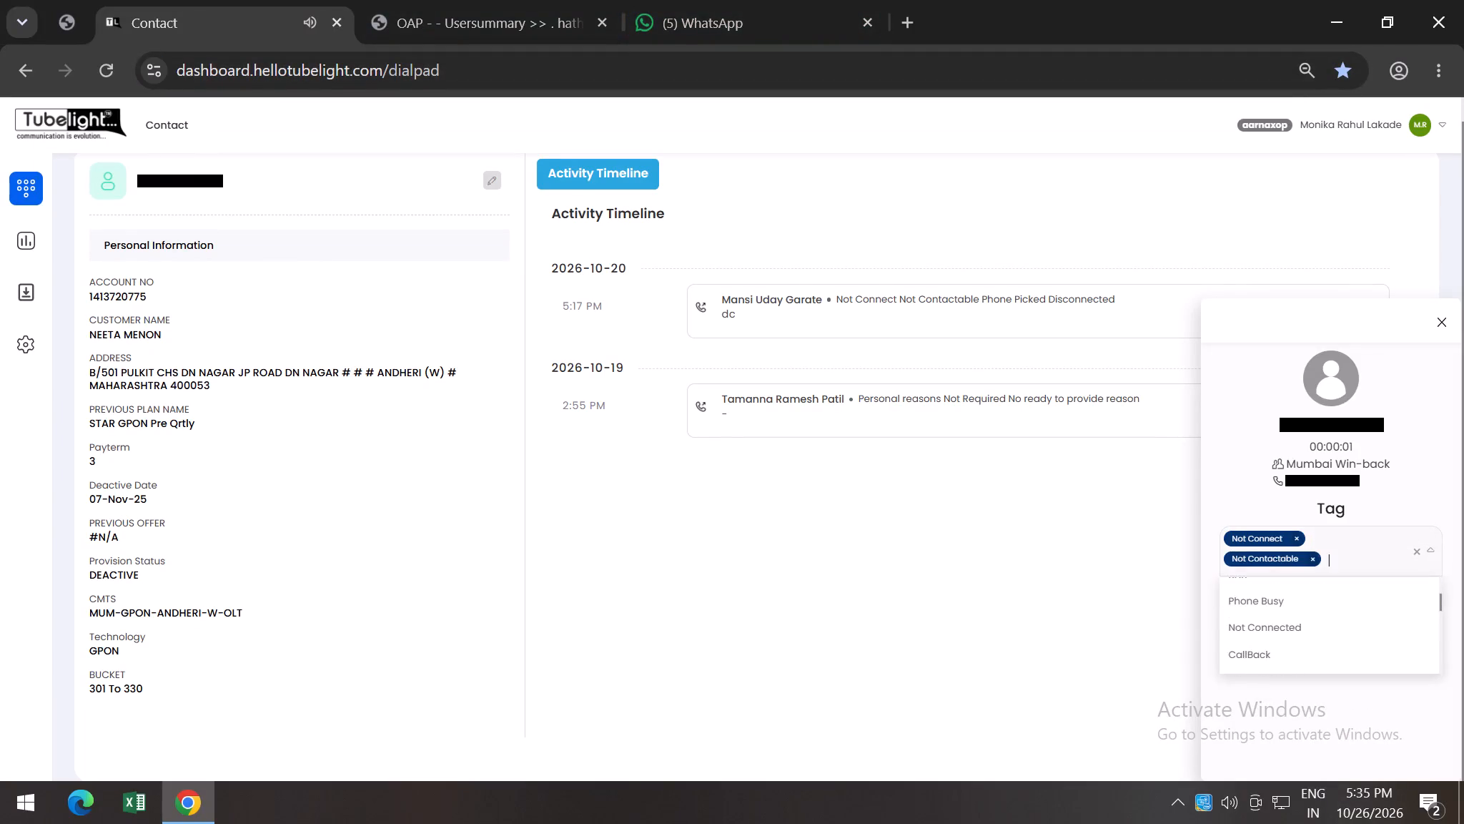
# Add the final reason tag alongside Not Connect and Not Contactable, and submit the Mumbai Win-back call's disposition.
pyautogui.click(1260, 619)
pyautogui.click(1272, 657)
# End the next Mumbai Win-back call so that its outcome can be tagged.
pyautogui.click(1272, 667)
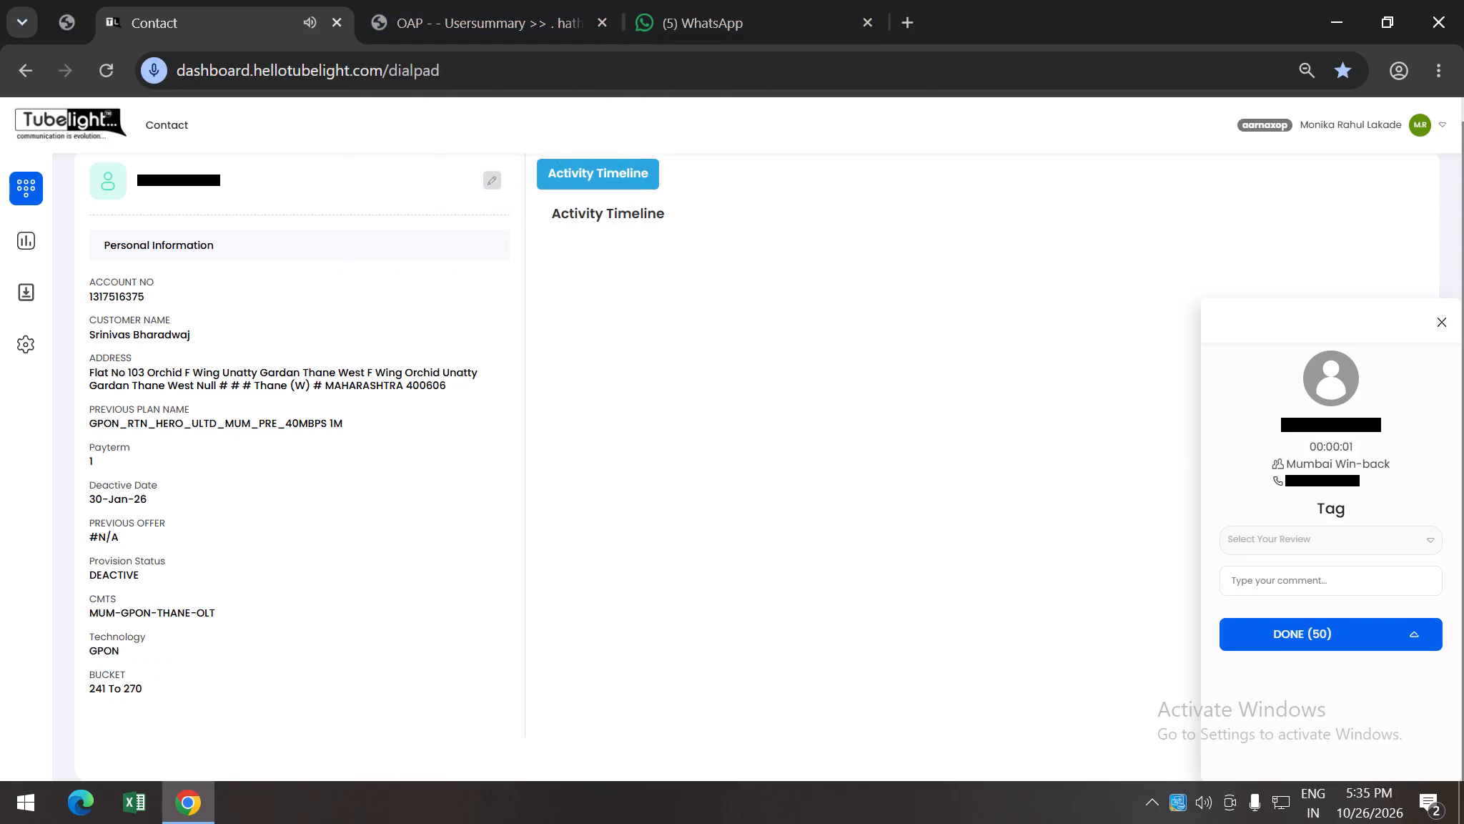
# Tag the ended Mumbai Win-back call as Personal reasons, Not Required, No ready to provide reason, and submit the outcome.
pyautogui.click(1265, 540)
pyautogui.scroll(-1, 1284, 620)
pyautogui.click(1284, 611)
pyautogui.click(1358, 546)
pyautogui.moveTo(1302, 627); pyautogui.dragTo(1327, 595)
pyautogui.moveTo(1359, 561); pyautogui.dragTo(1360, 589)
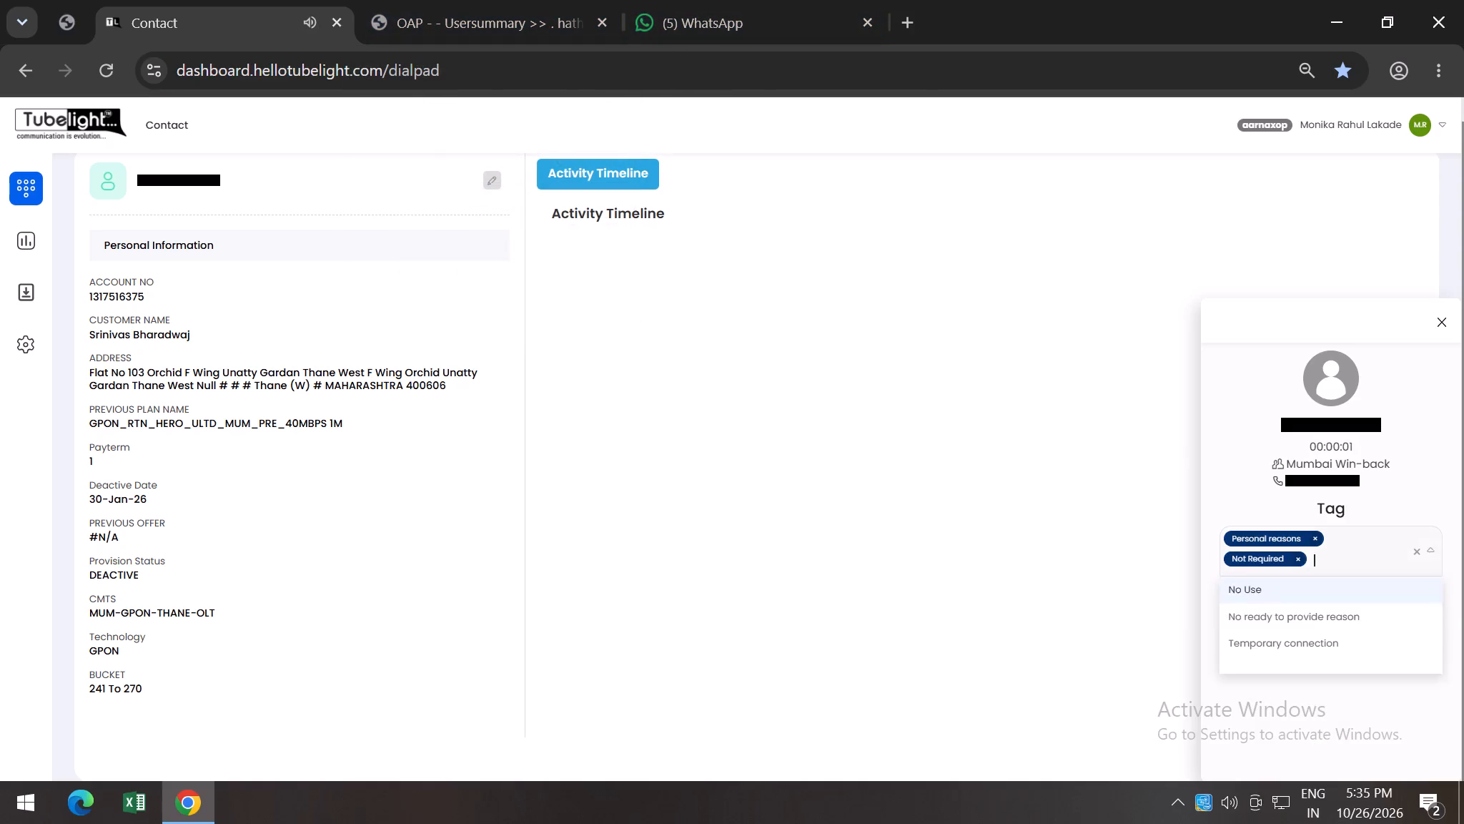
pyautogui.click(1350, 625)
pyautogui.click(1336, 683)
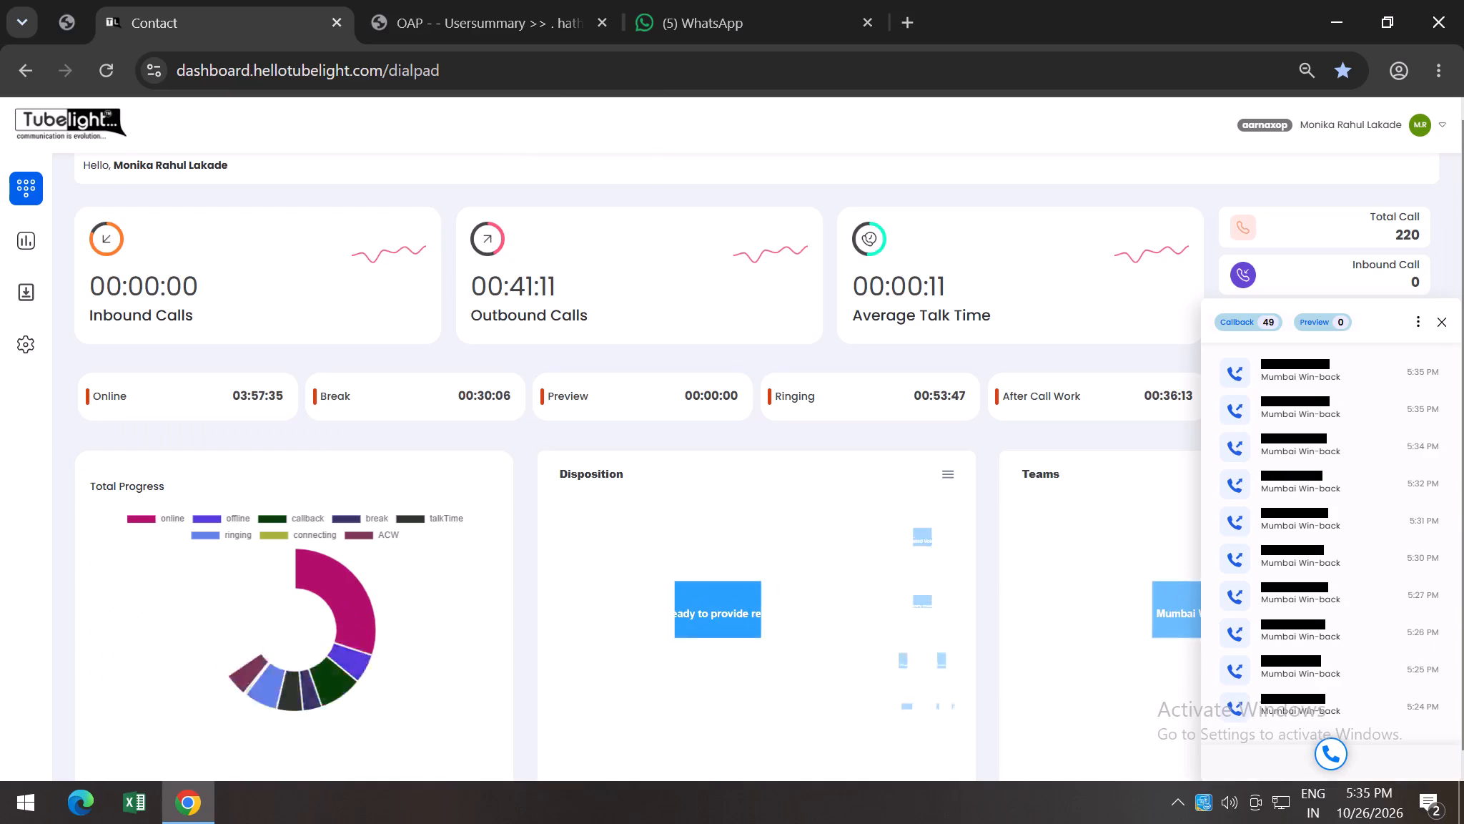
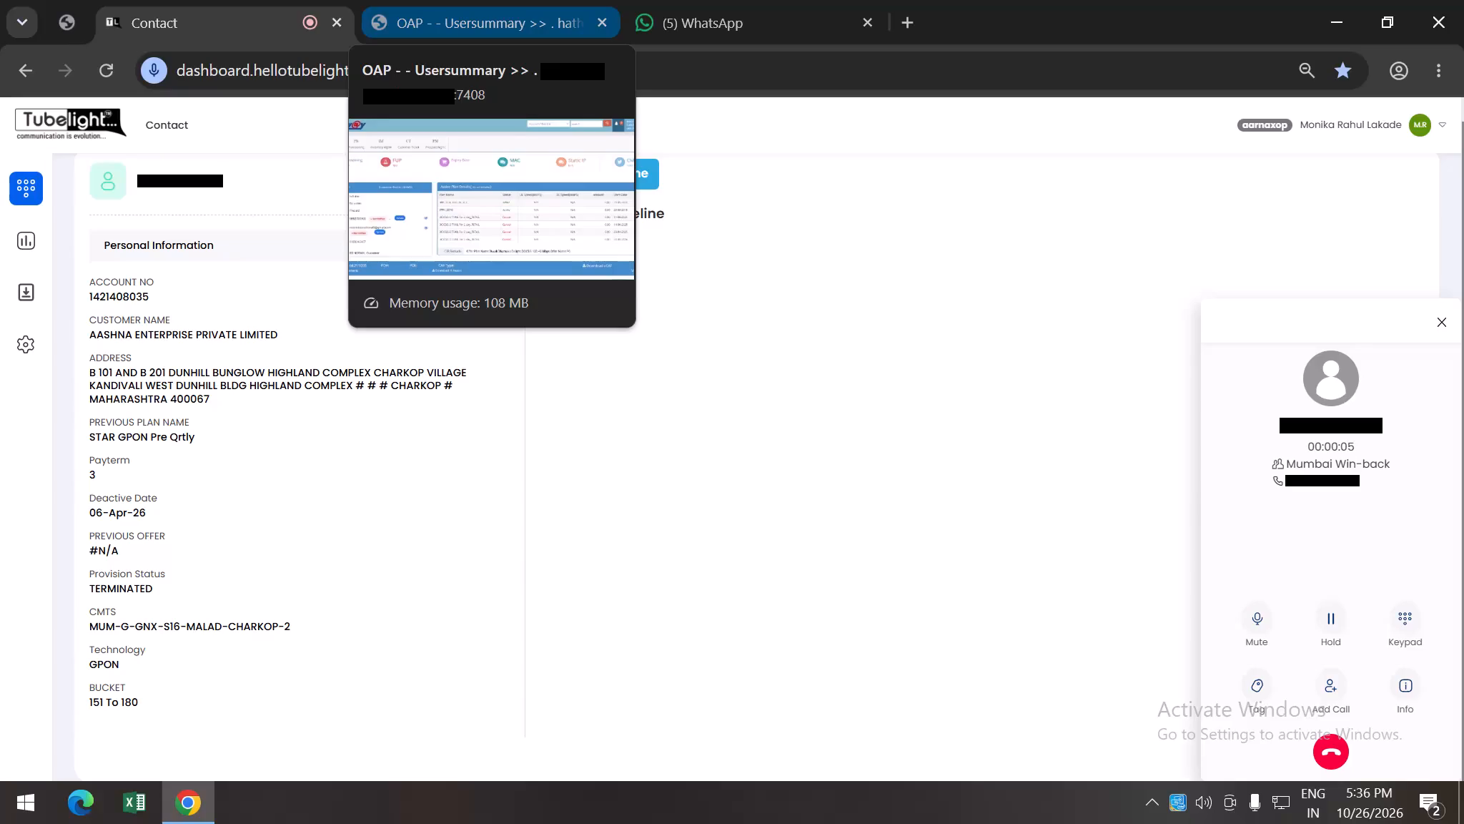
# End the active Mumbai Win-back call and tag it as Personal reasons and Not Required.
pyautogui.click(1345, 741)
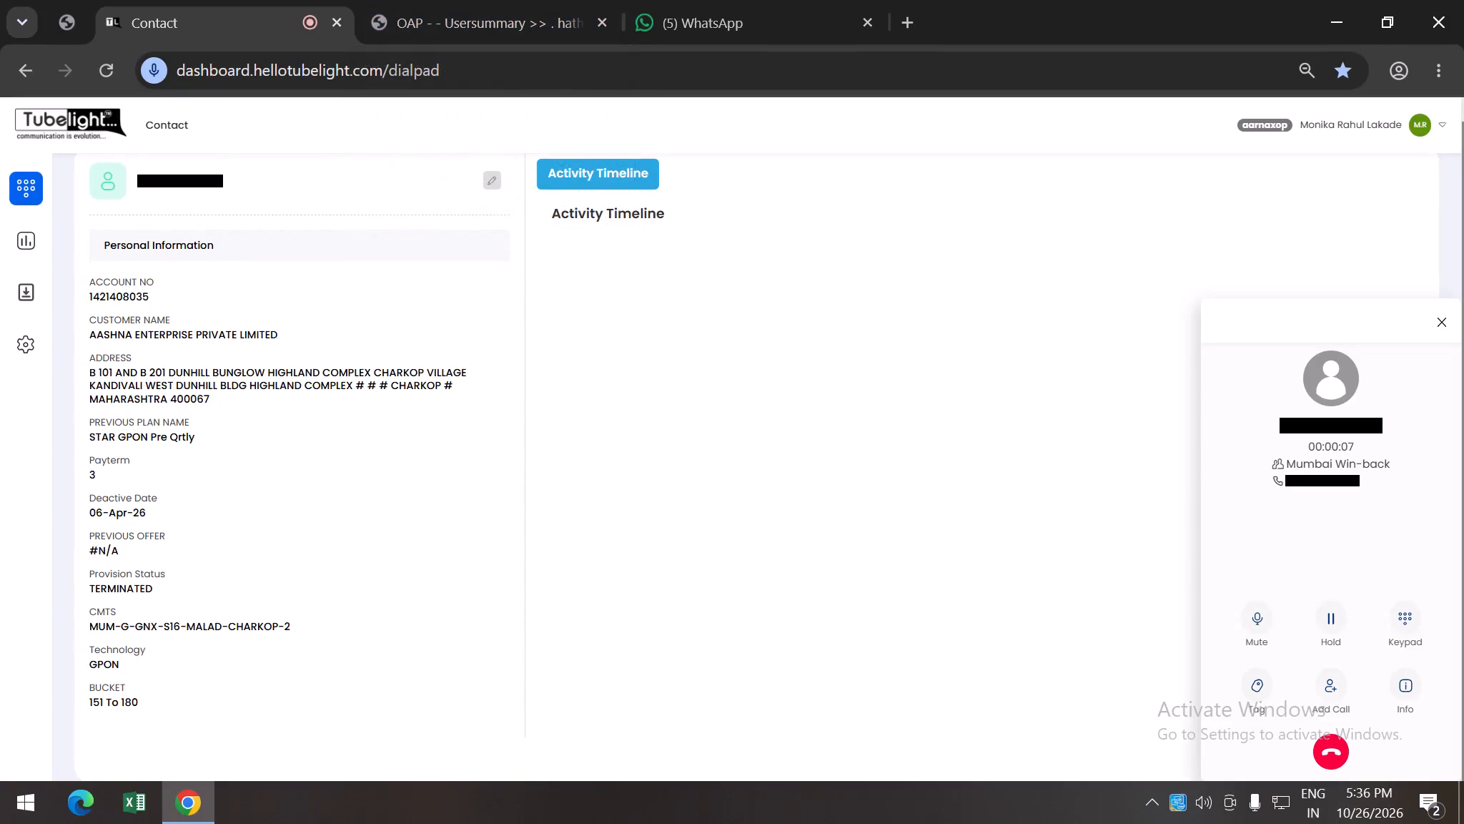
pyautogui.click(1310, 519)
pyautogui.click(1307, 536)
pyautogui.scroll(-2, 1292, 595)
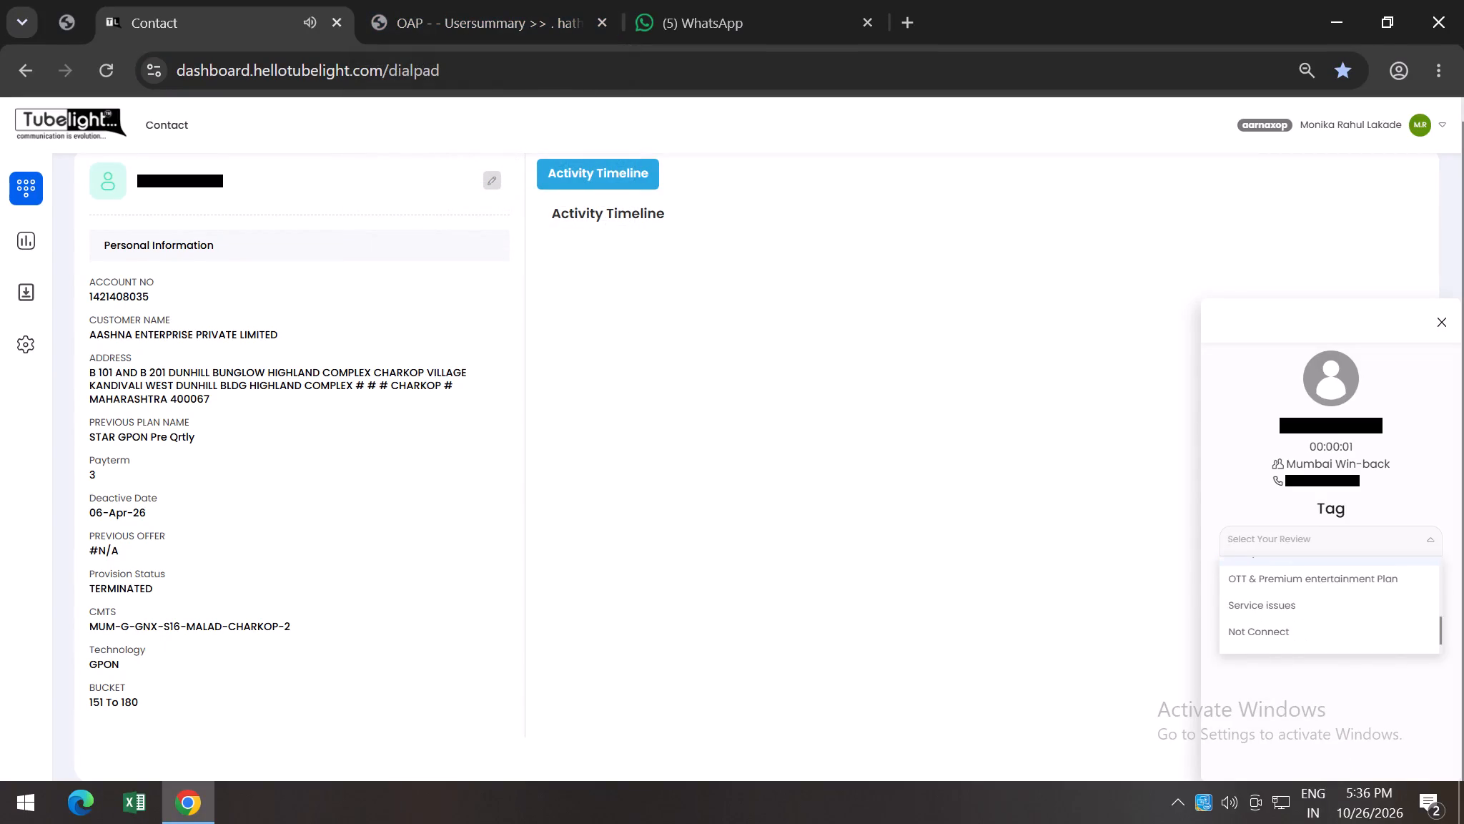
pyautogui.scroll(1, 1299, 599)
pyautogui.click(1300, 598)
pyautogui.click(1339, 543)
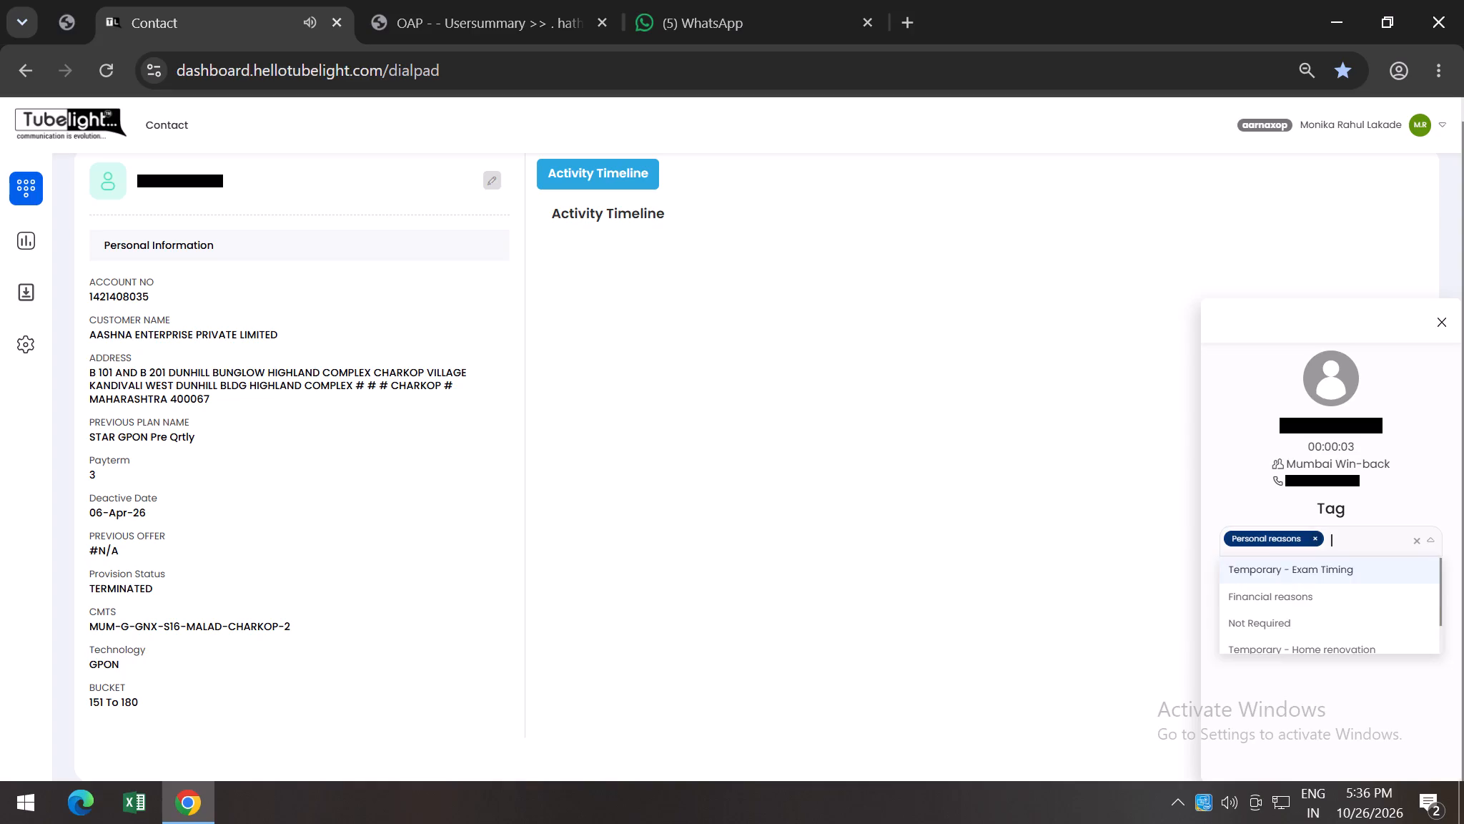
pyautogui.click(1287, 620)
pyautogui.click(1329, 557)
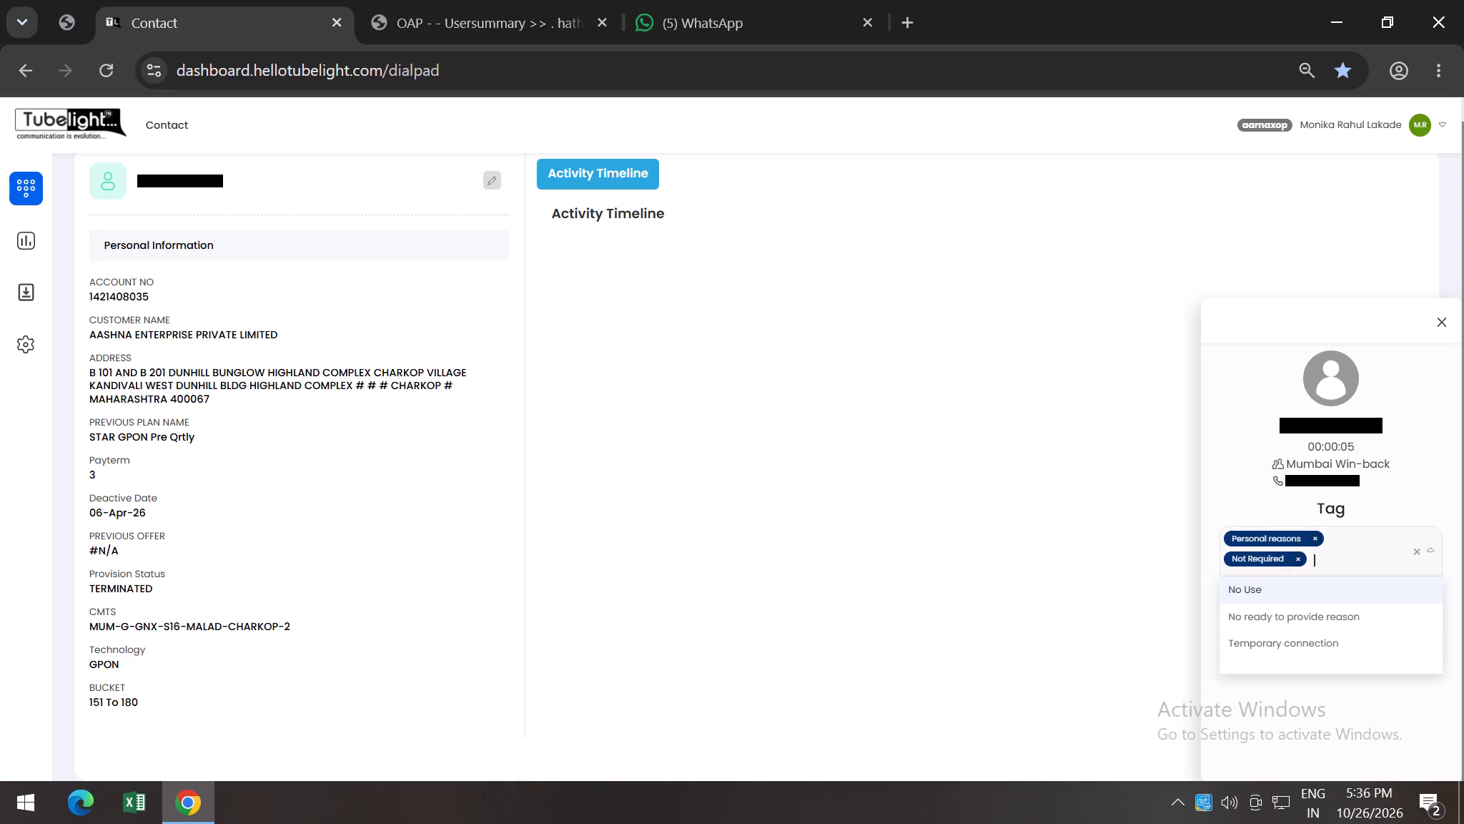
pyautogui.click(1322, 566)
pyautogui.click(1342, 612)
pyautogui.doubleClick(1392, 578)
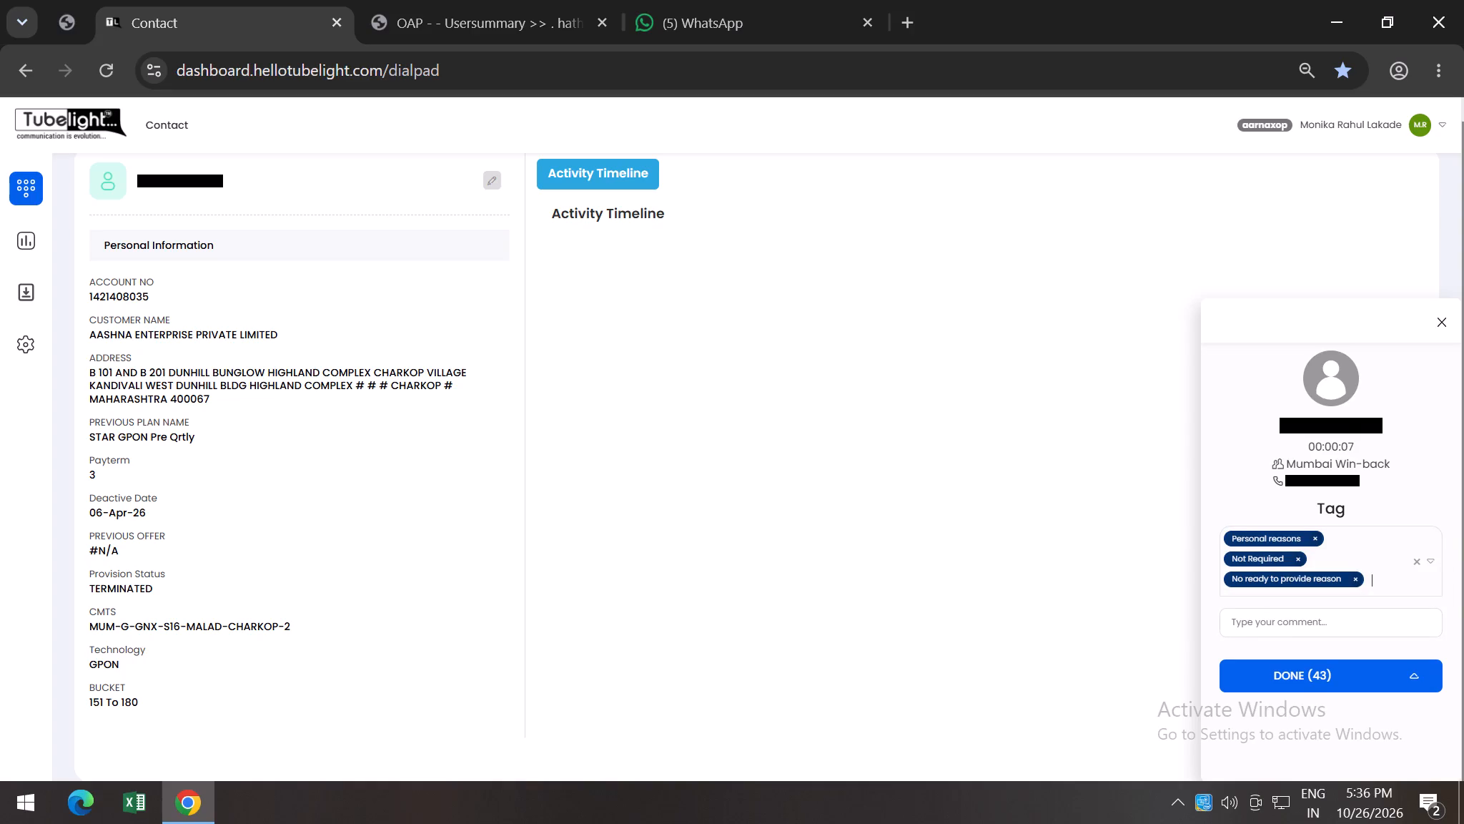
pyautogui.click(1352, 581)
# Add No Use as the final tag and submit the call outcome.
pyautogui.click(1352, 575)
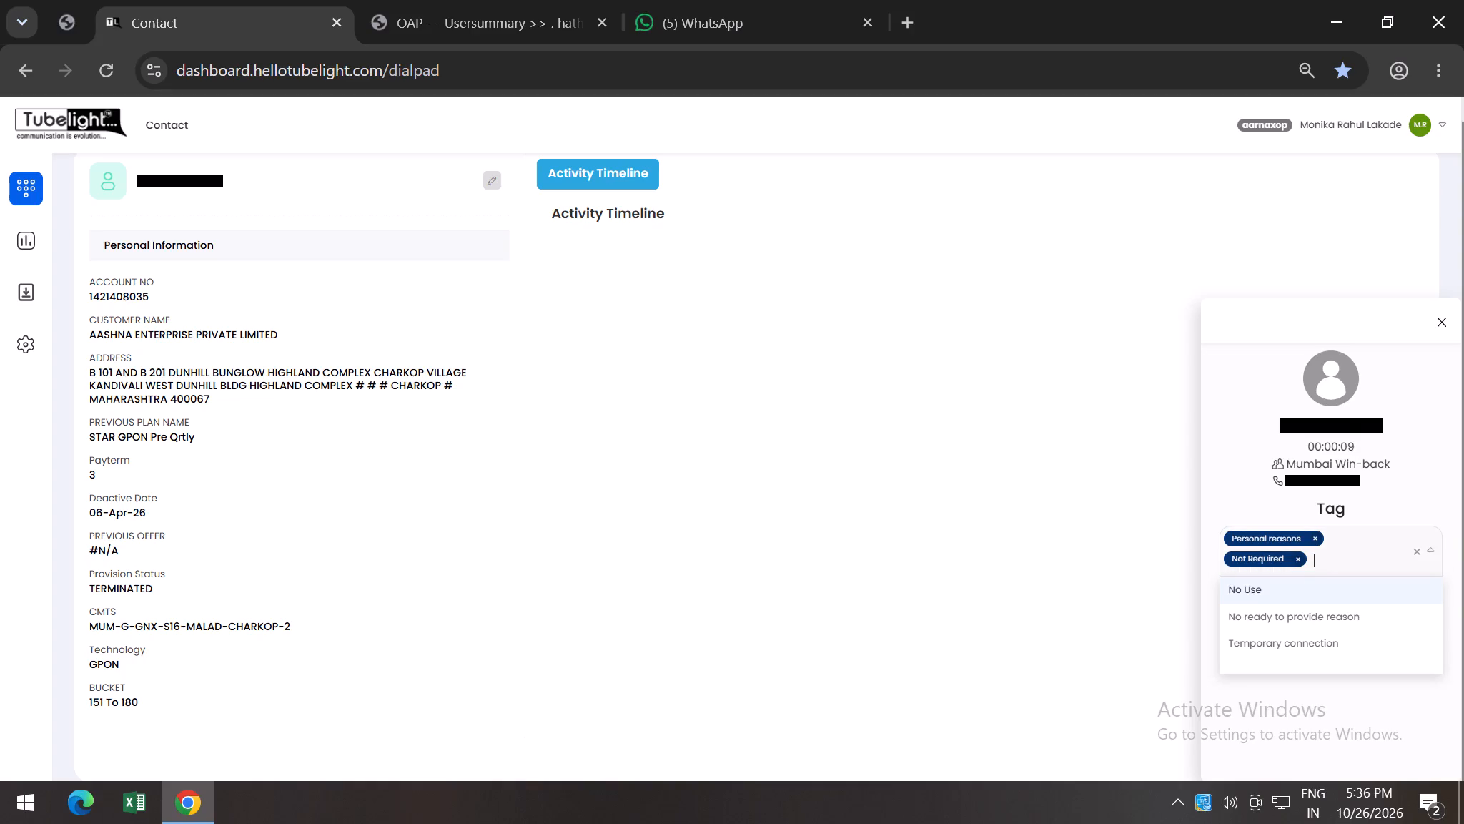
pyautogui.click(1261, 594)
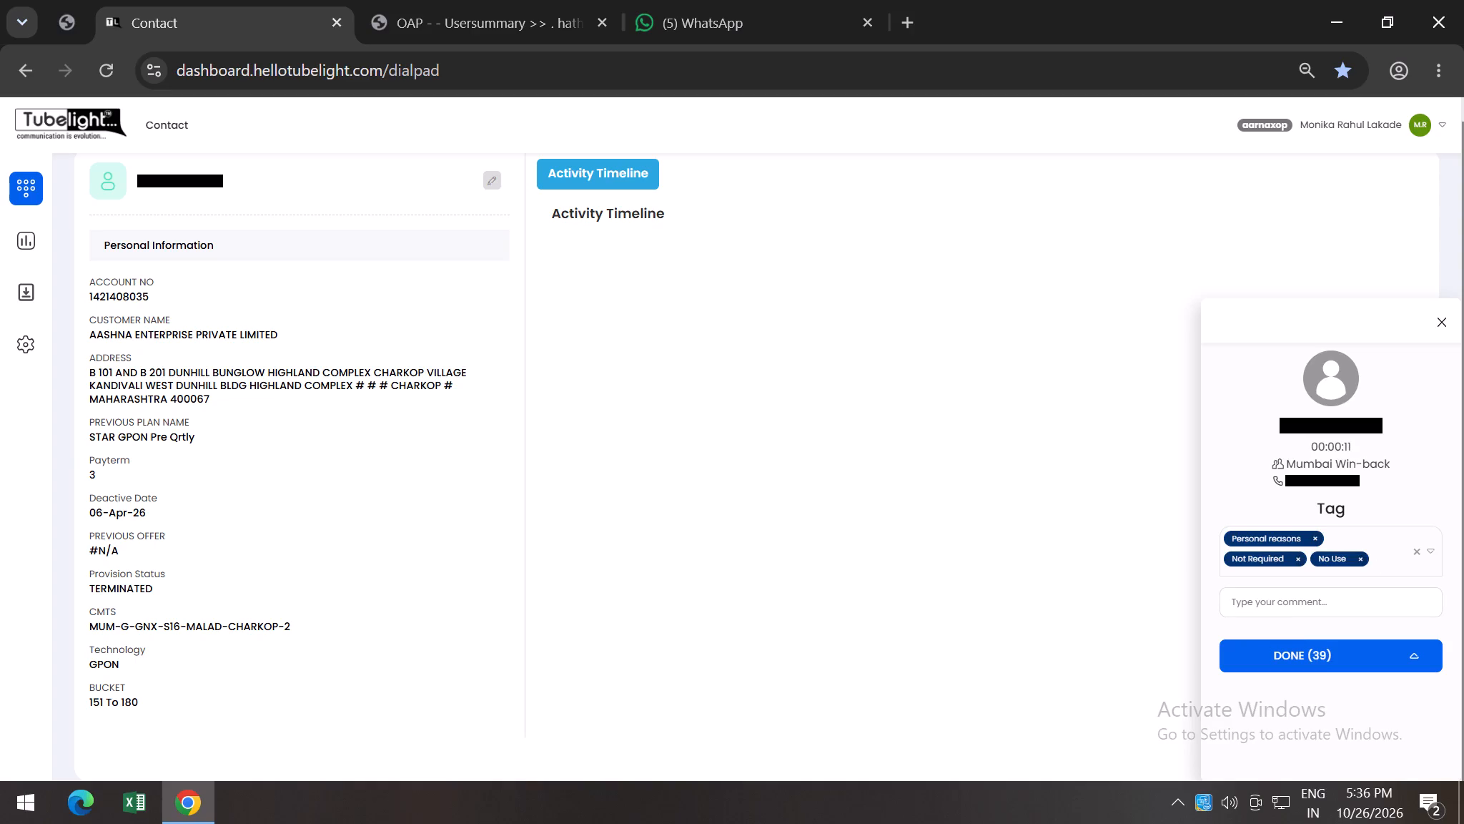
pyautogui.click(1289, 654)
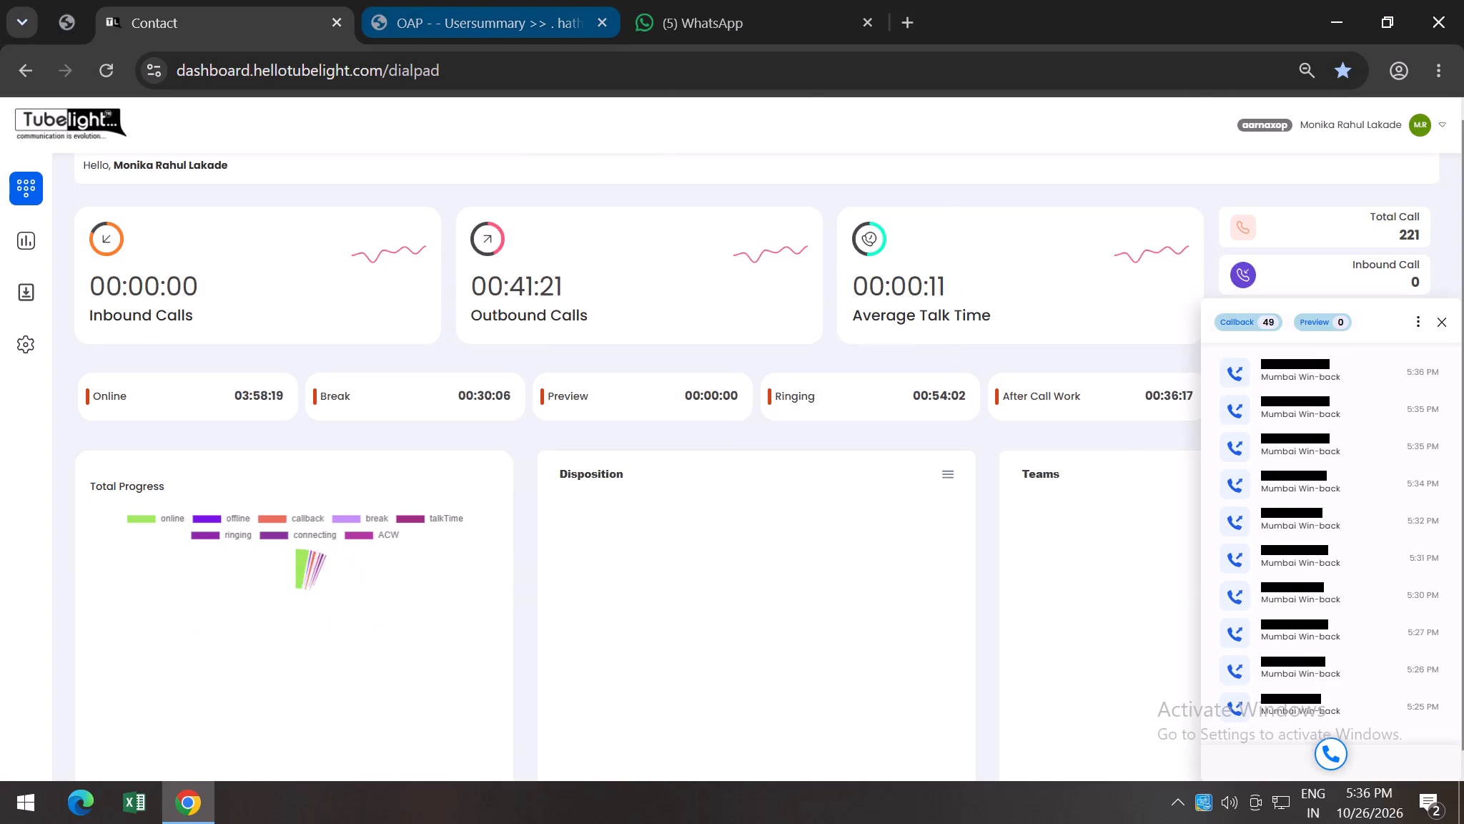
# Copy the subscriber's mobile number from the Hathway user summary and dial it through Mumbai Win-back in the Tubelight dialpad.
pyautogui.click(471, 0)
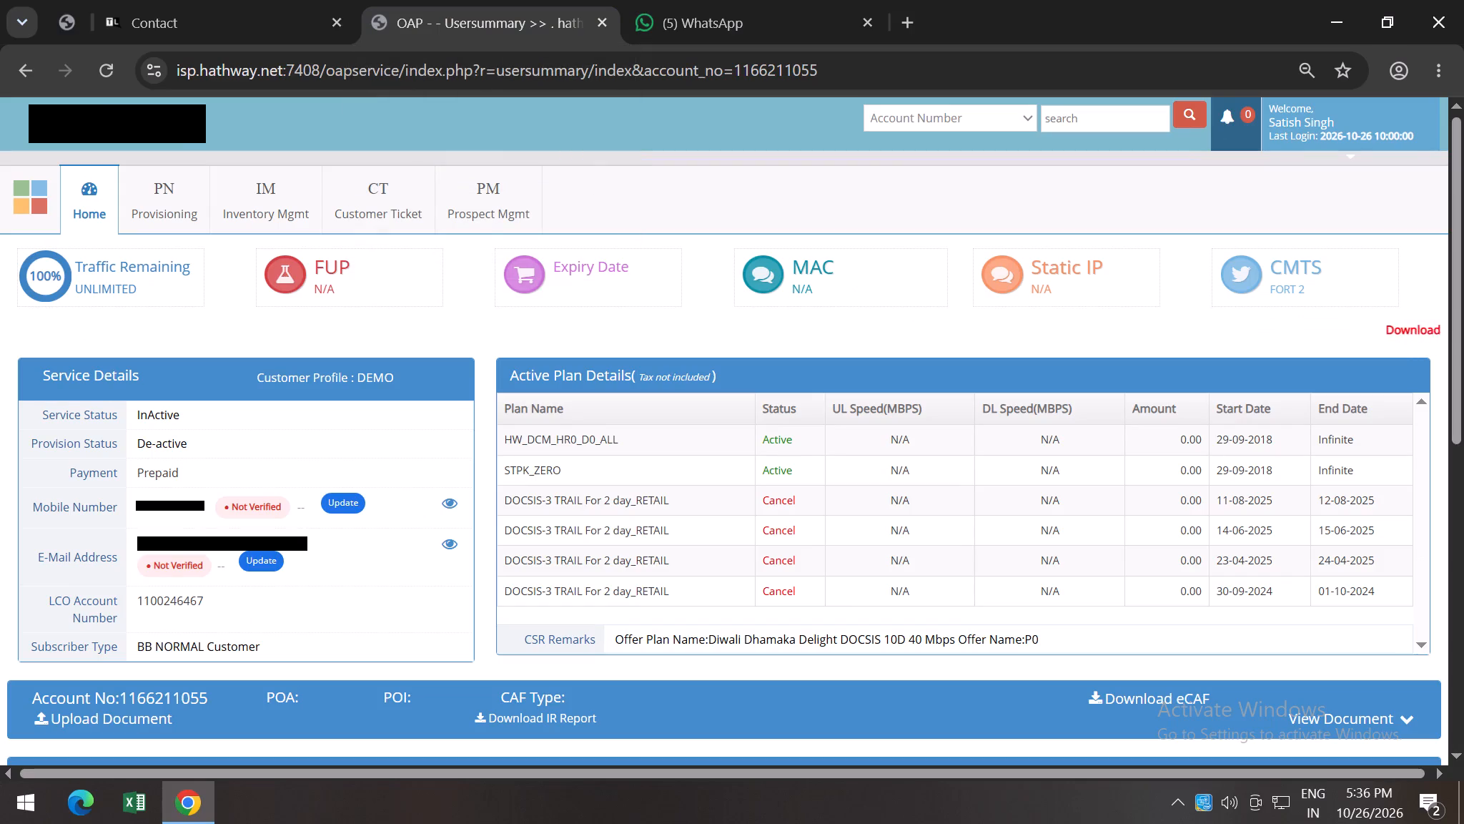
pyautogui.doubleClick(452, 504)
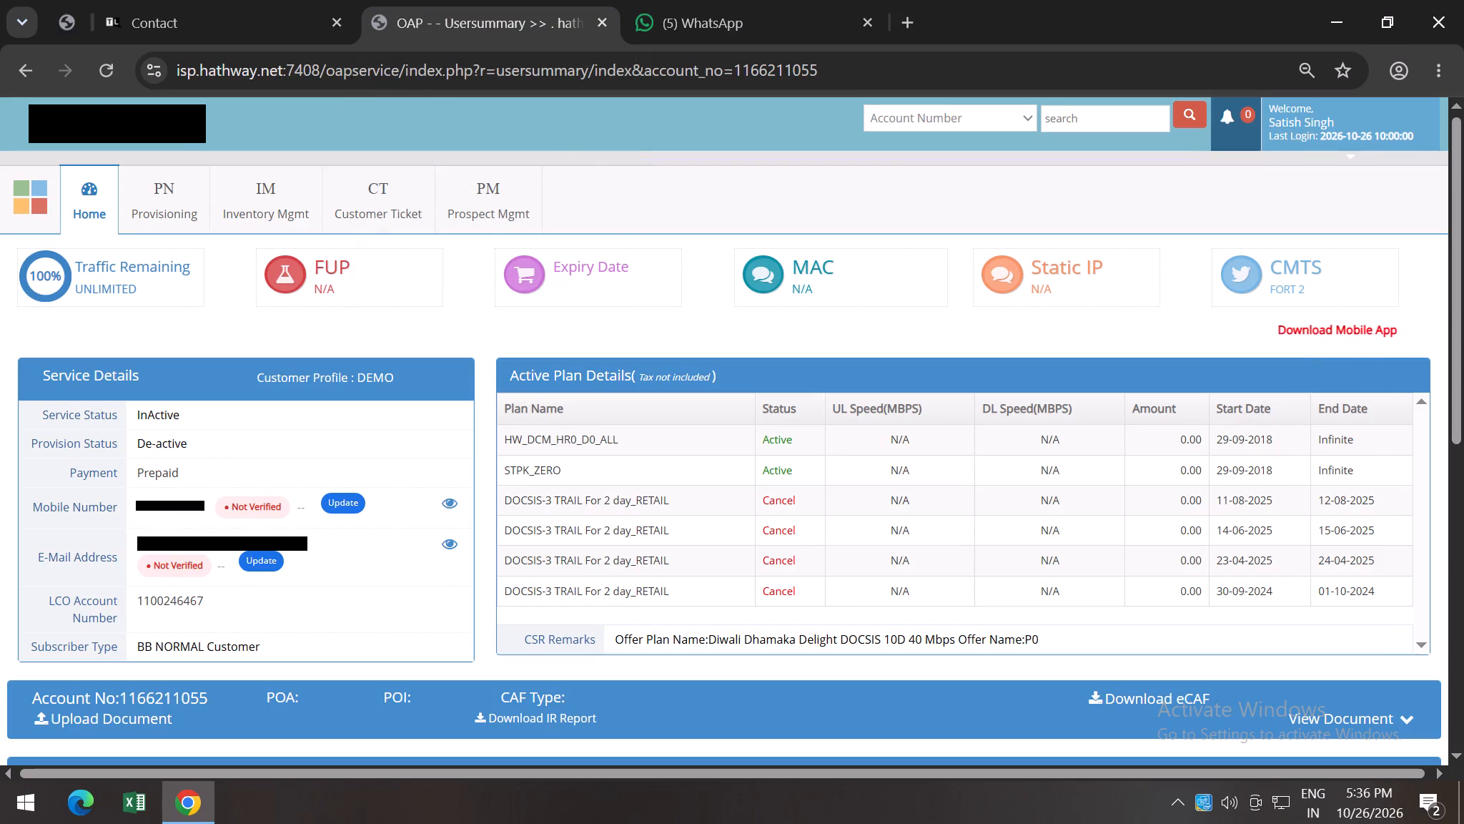
pyautogui.doubleClick(184, 510)
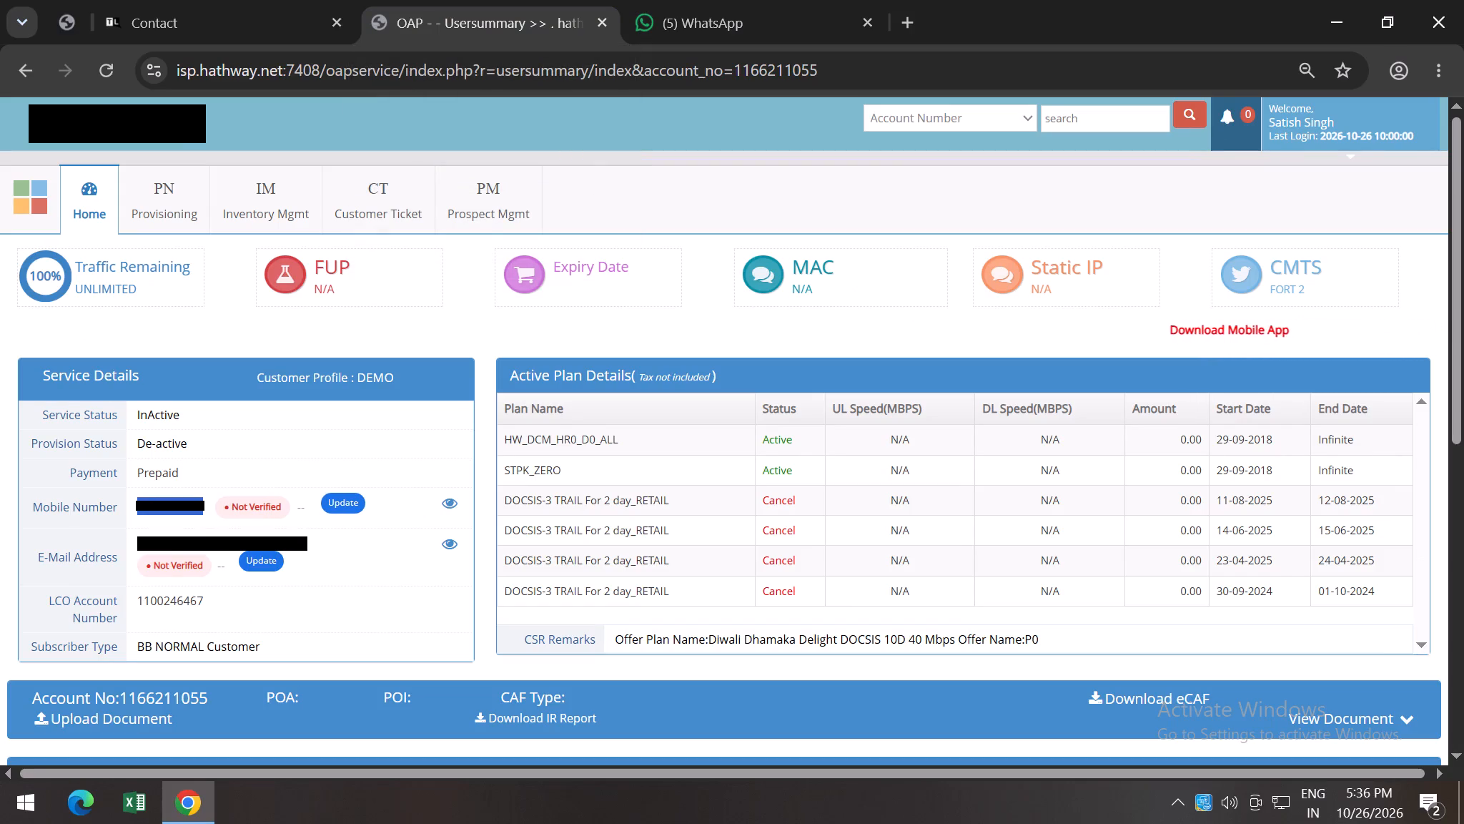
pyautogui.hotkey('ctrl', 'c')
pyautogui.click(269, 0)
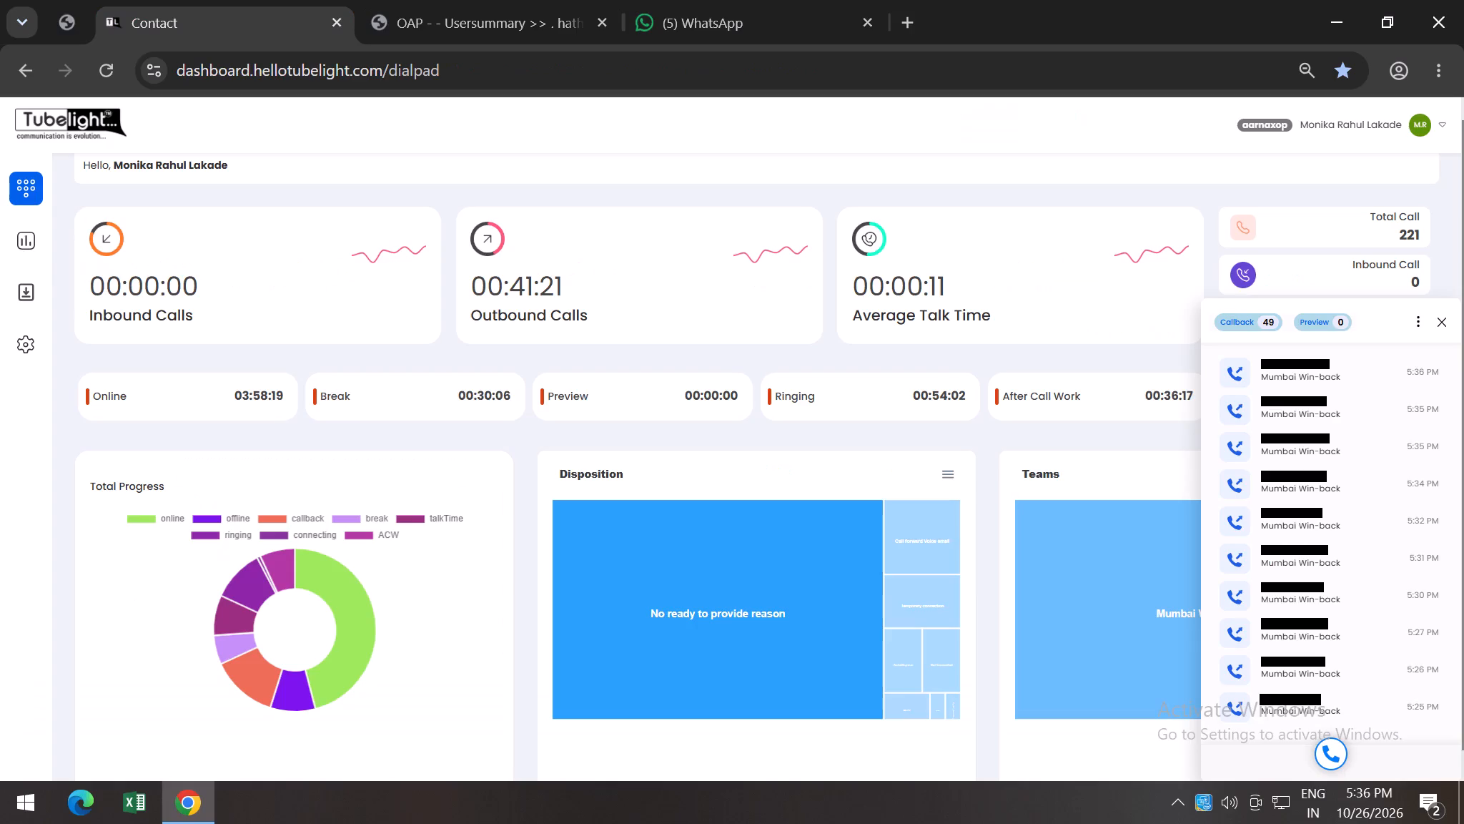
pyautogui.click(1319, 752)
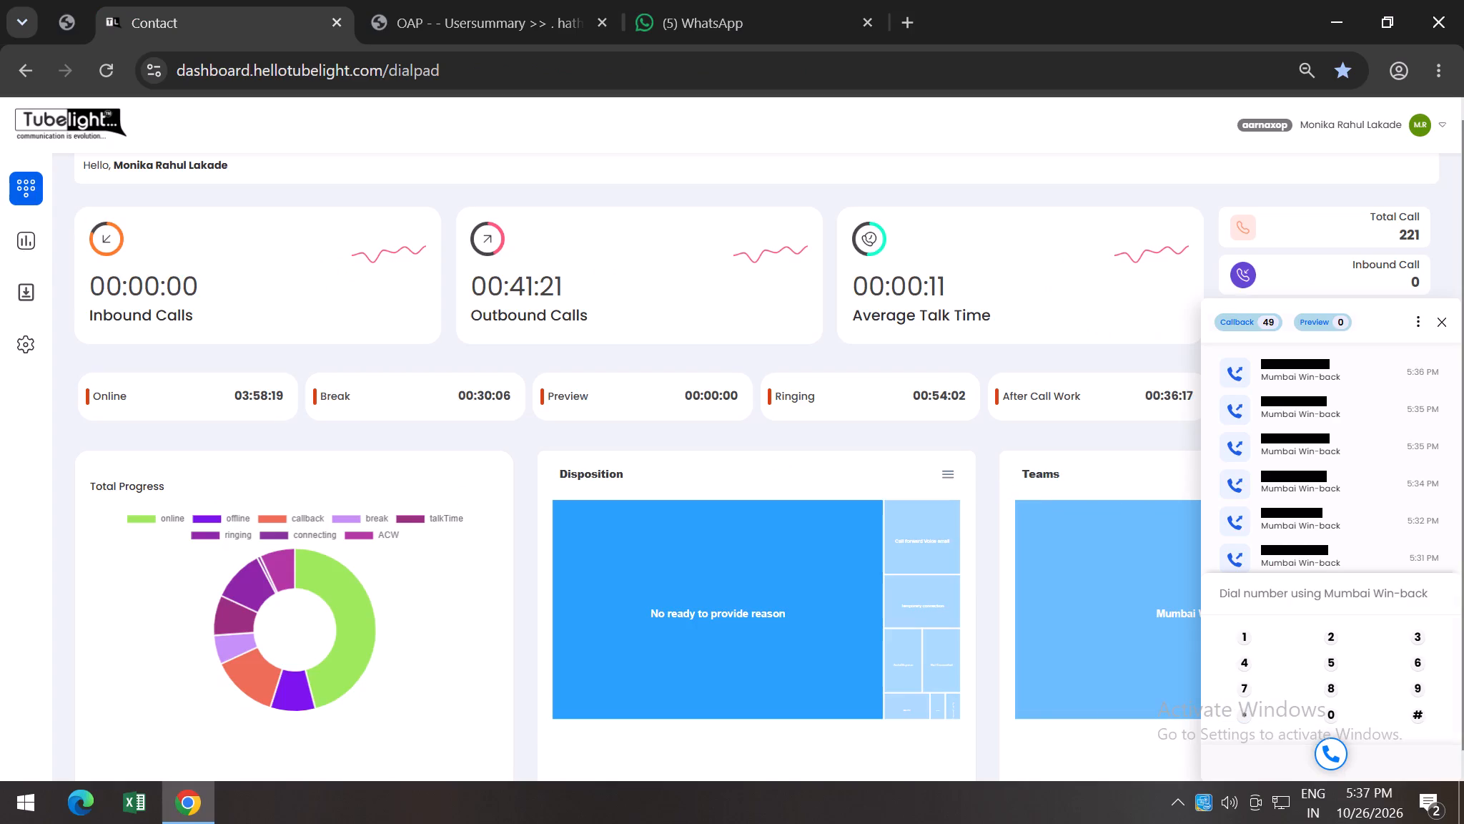
pyautogui.click(1332, 599)
pyautogui.hotkey('ctrl', 'v')
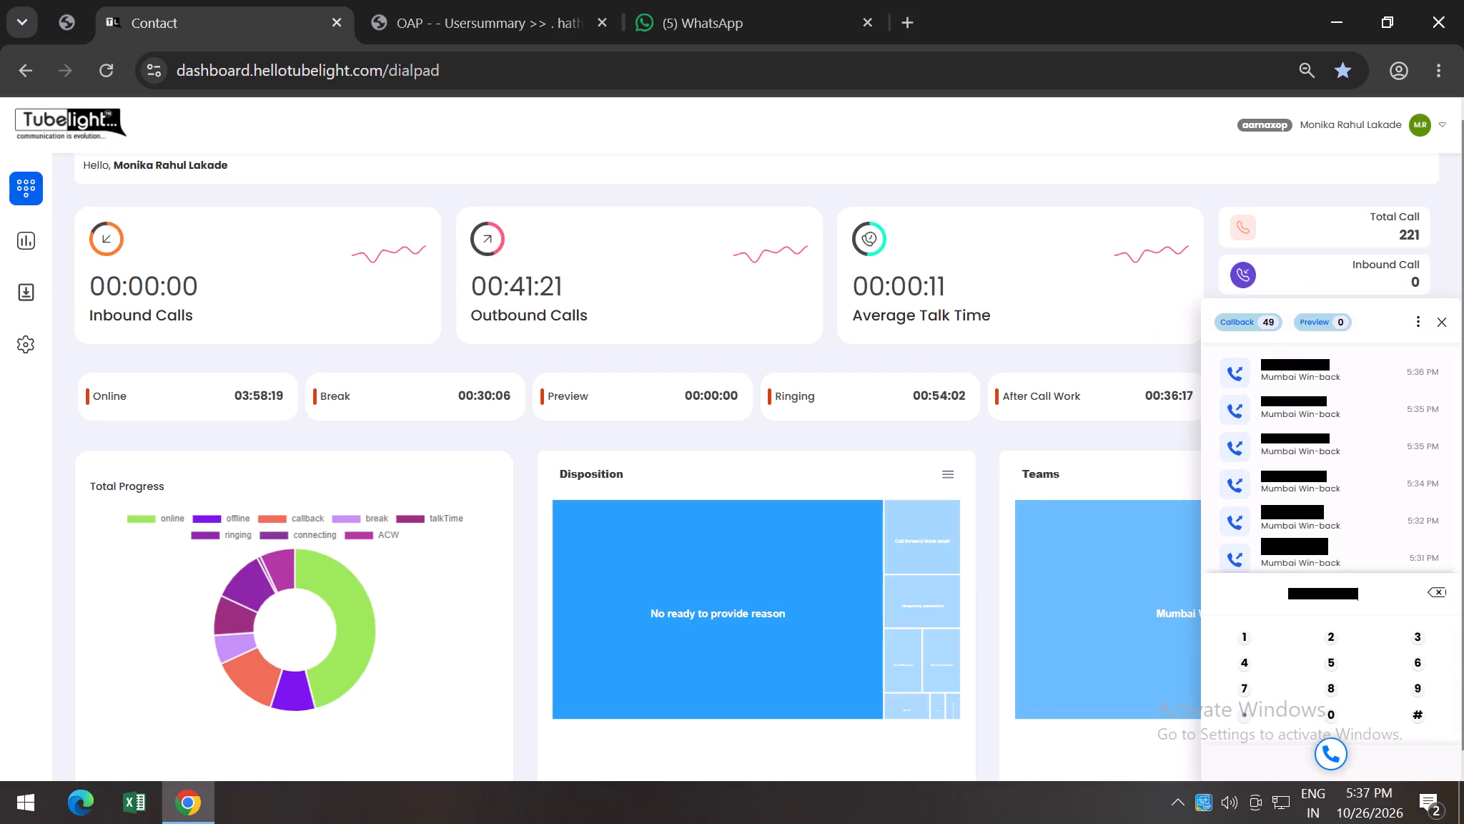
pyautogui.click(1335, 740)
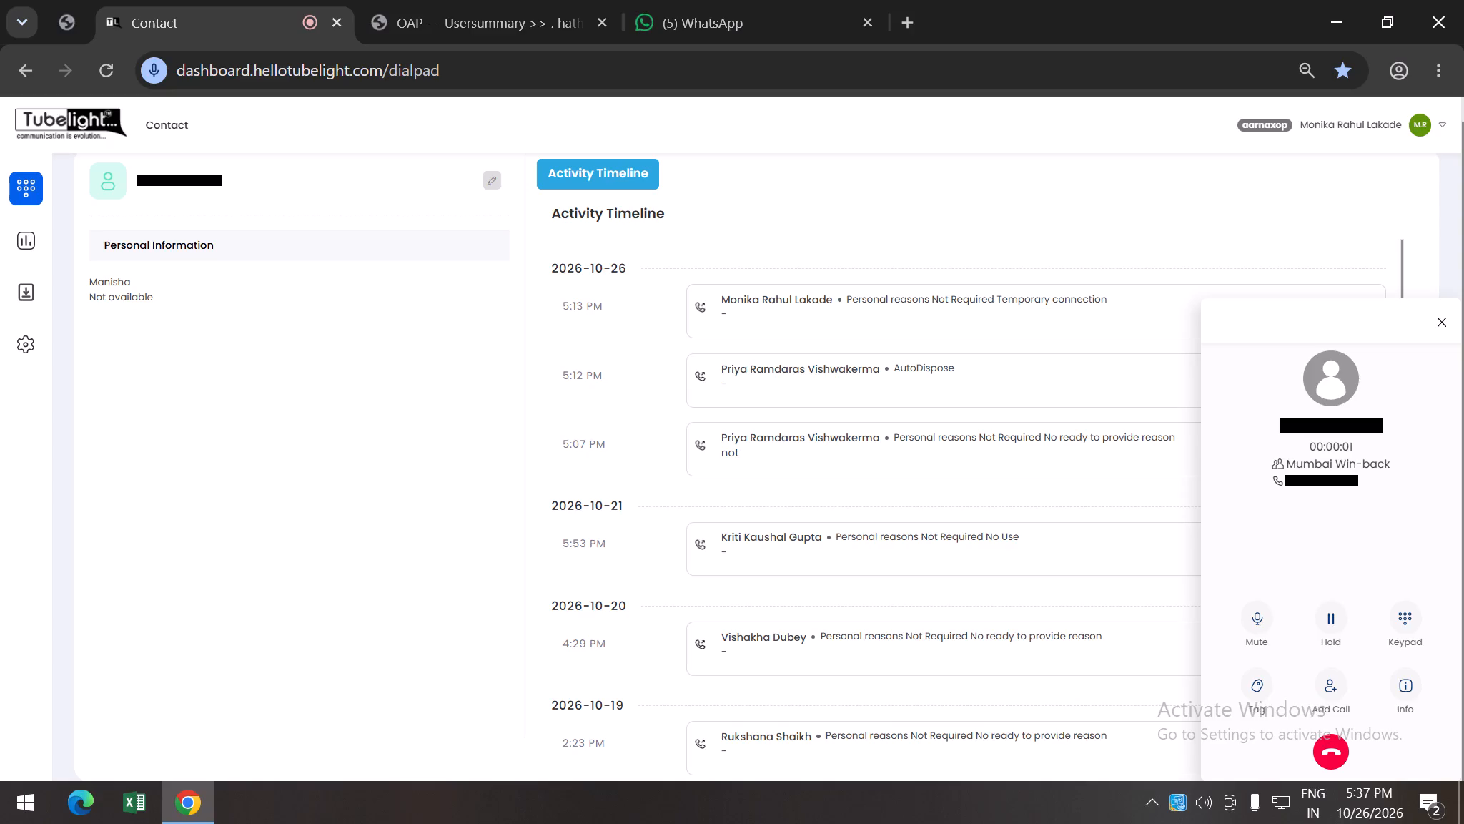
# End the dialled call and tag it as Not Connect, Not Contactable.
pyautogui.click(1325, 756)
pyautogui.click(1289, 530)
pyautogui.scroll(-5, 1297, 609)
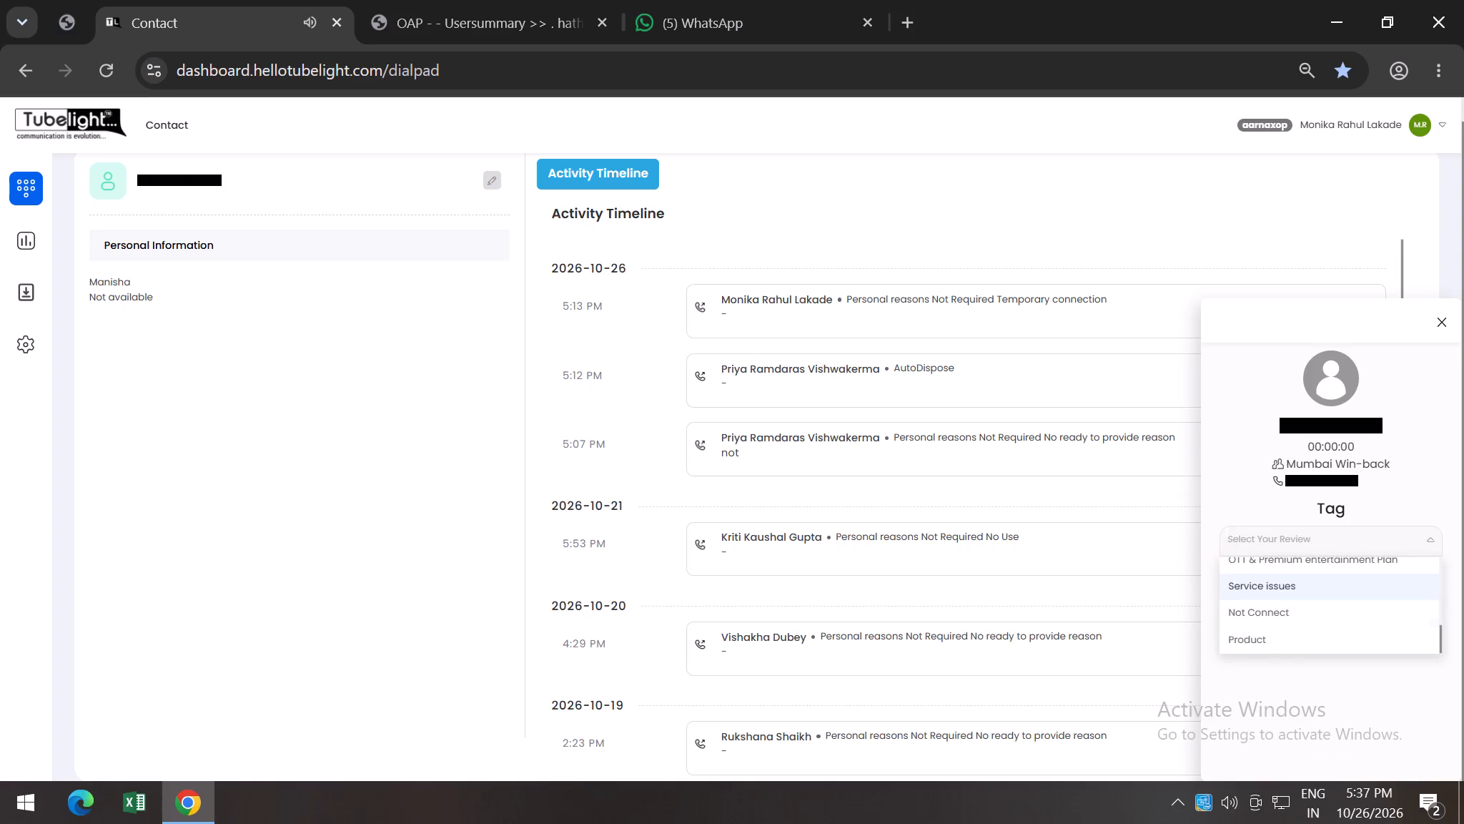
pyautogui.click(1286, 614)
pyautogui.click(1317, 561)
pyautogui.click(1317, 540)
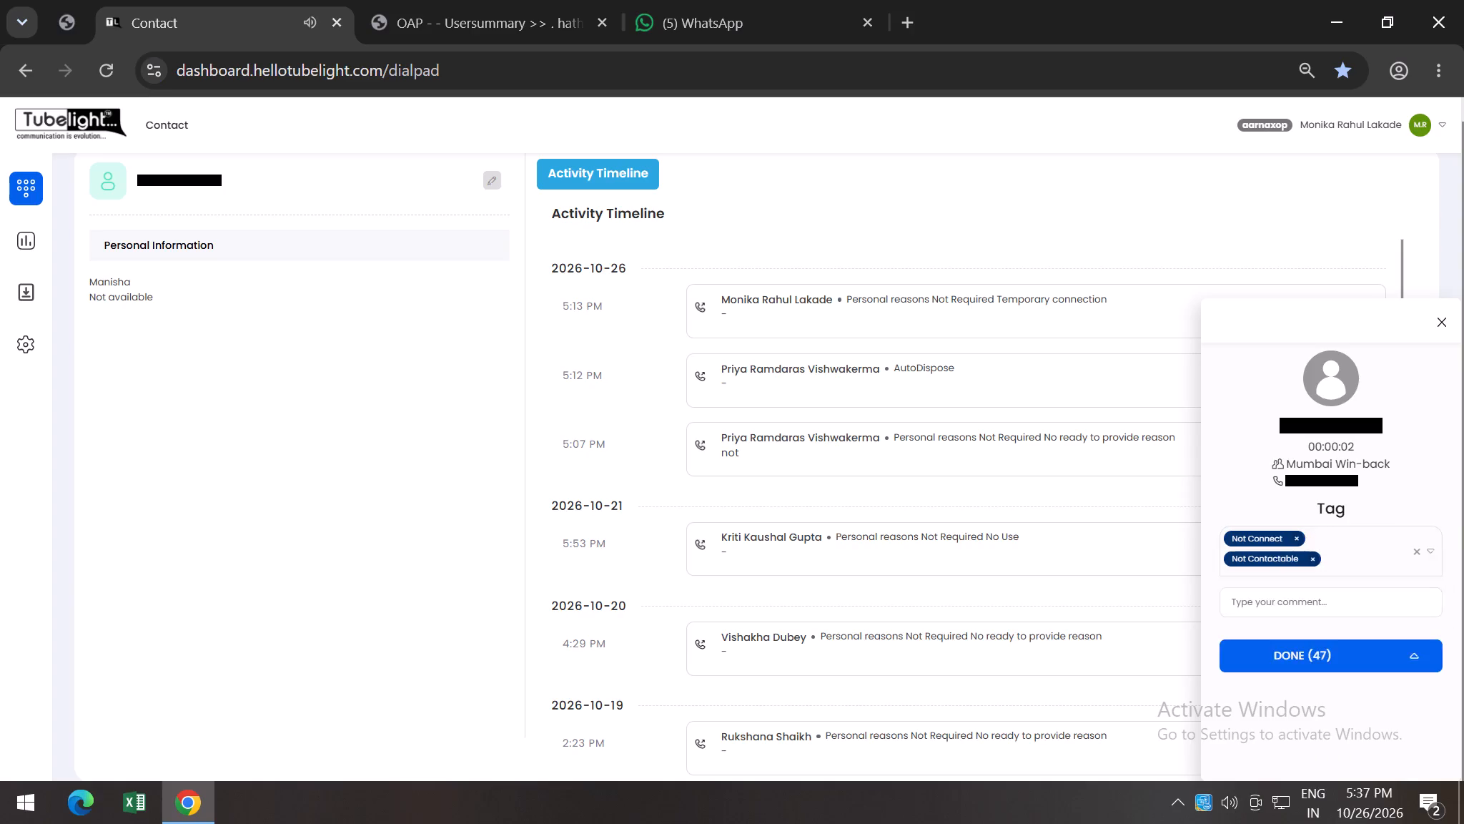
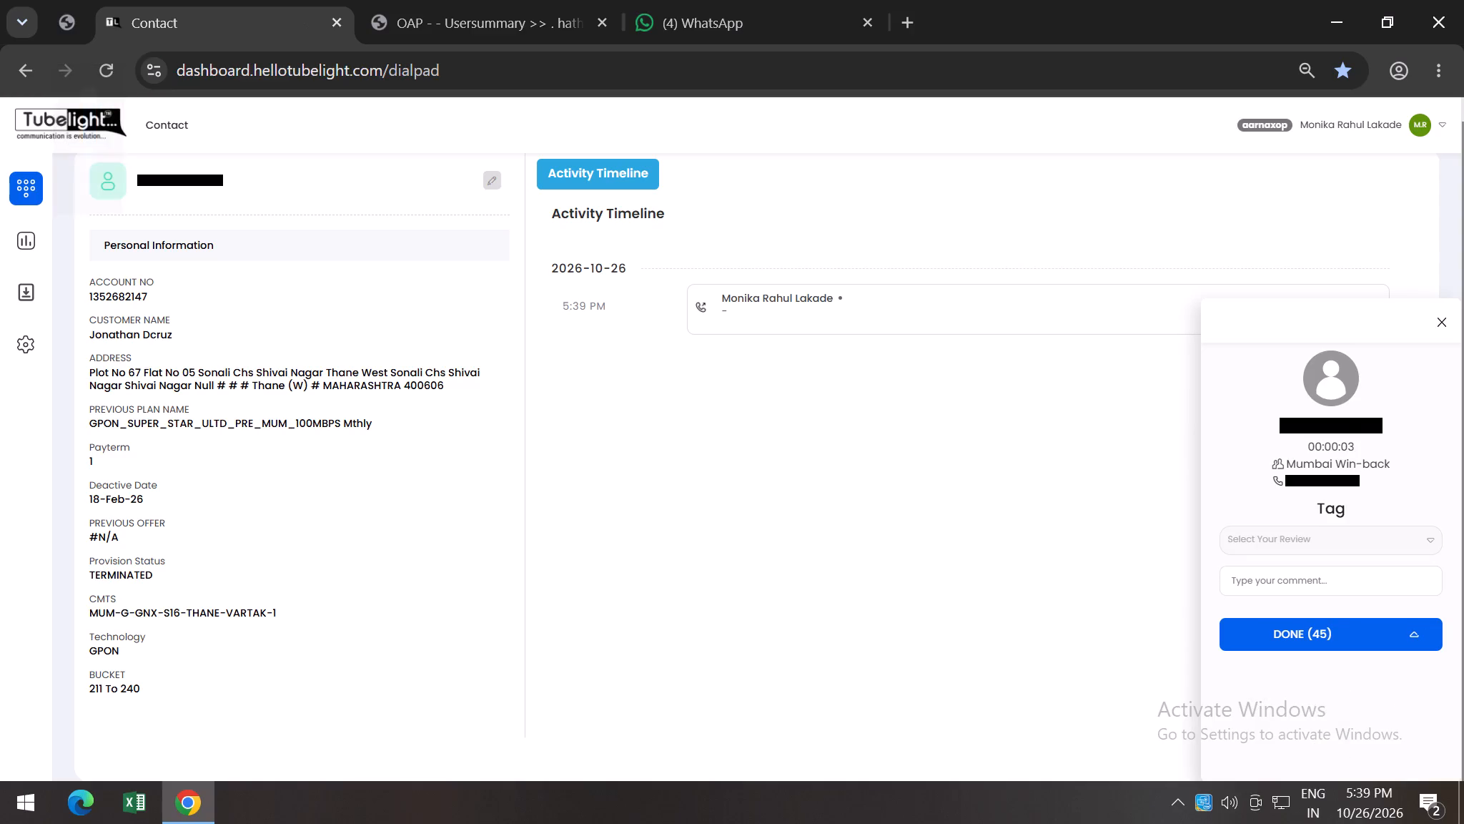
# Open the review tag choices for the ended Mumbai Win-back call and browse to the personal and relocation reasons.
pyautogui.click(1265, 556)
pyautogui.click(1270, 539)
pyautogui.scroll(-1, 1283, 613)
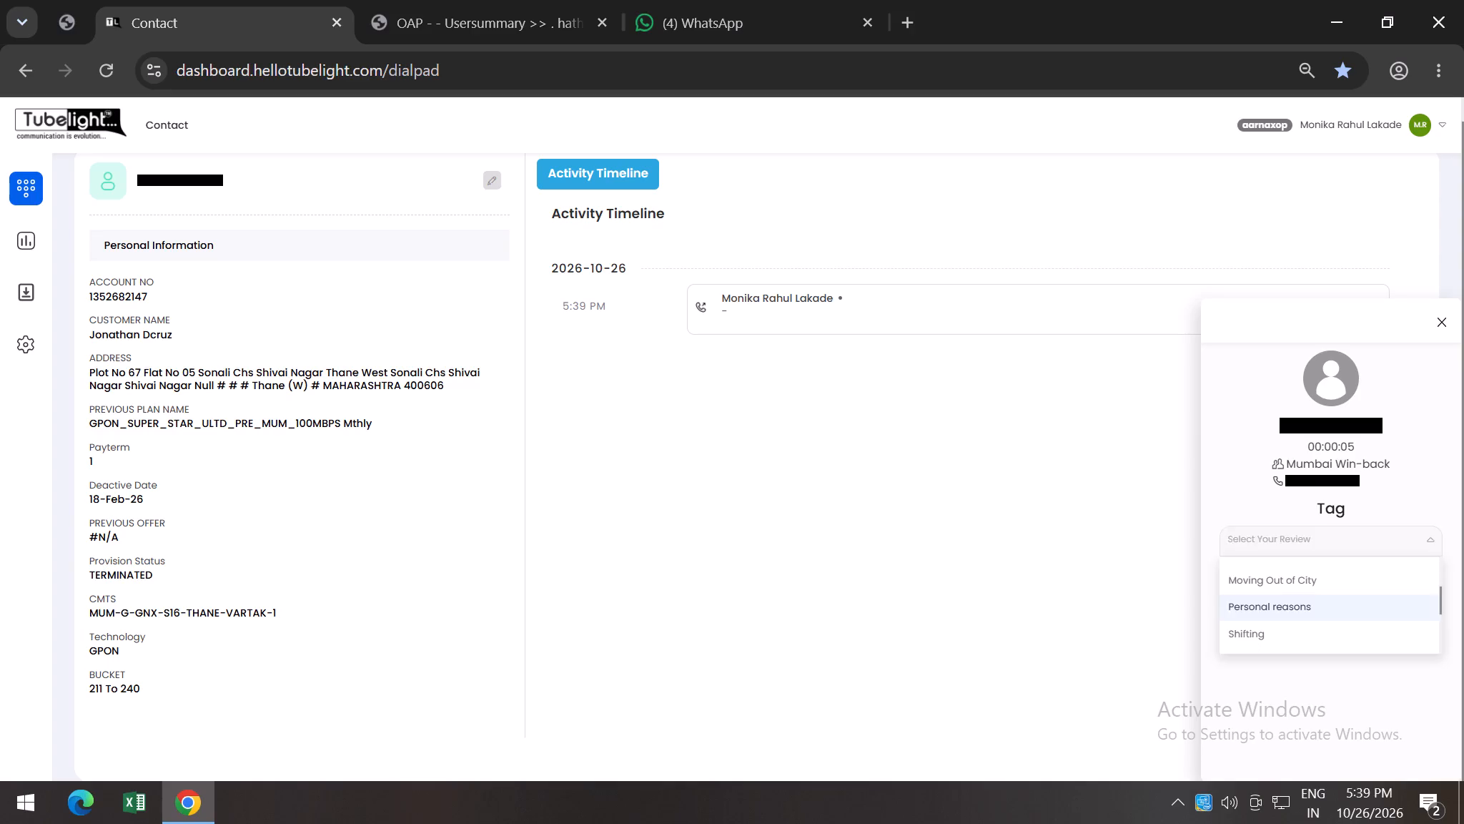
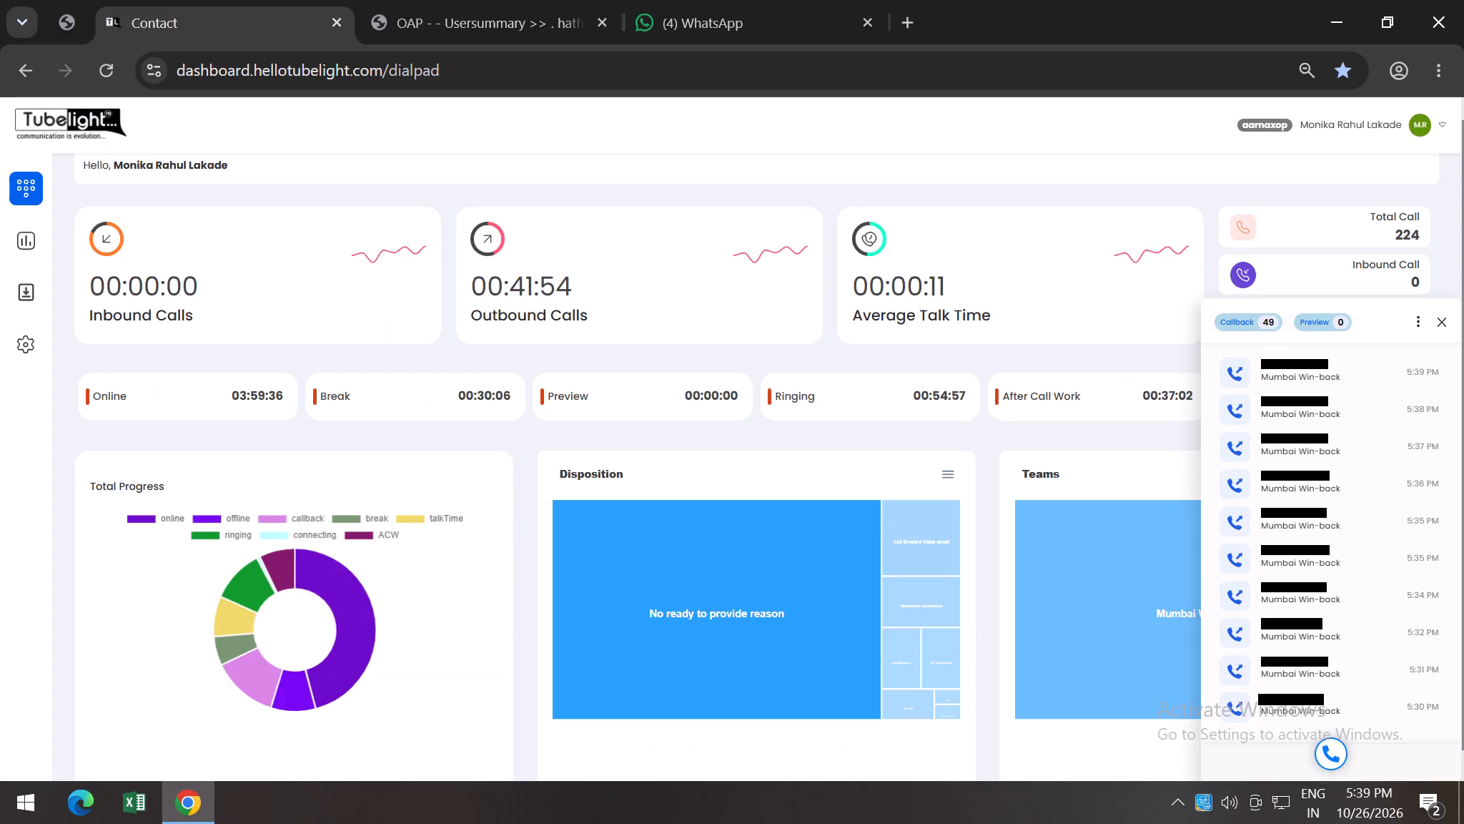
# Switch to the Hathway OAP user summary and examine the subscriber's service and active plan details.
pyautogui.click(541, 0)
pyautogui.scroll(4, 407, 311)
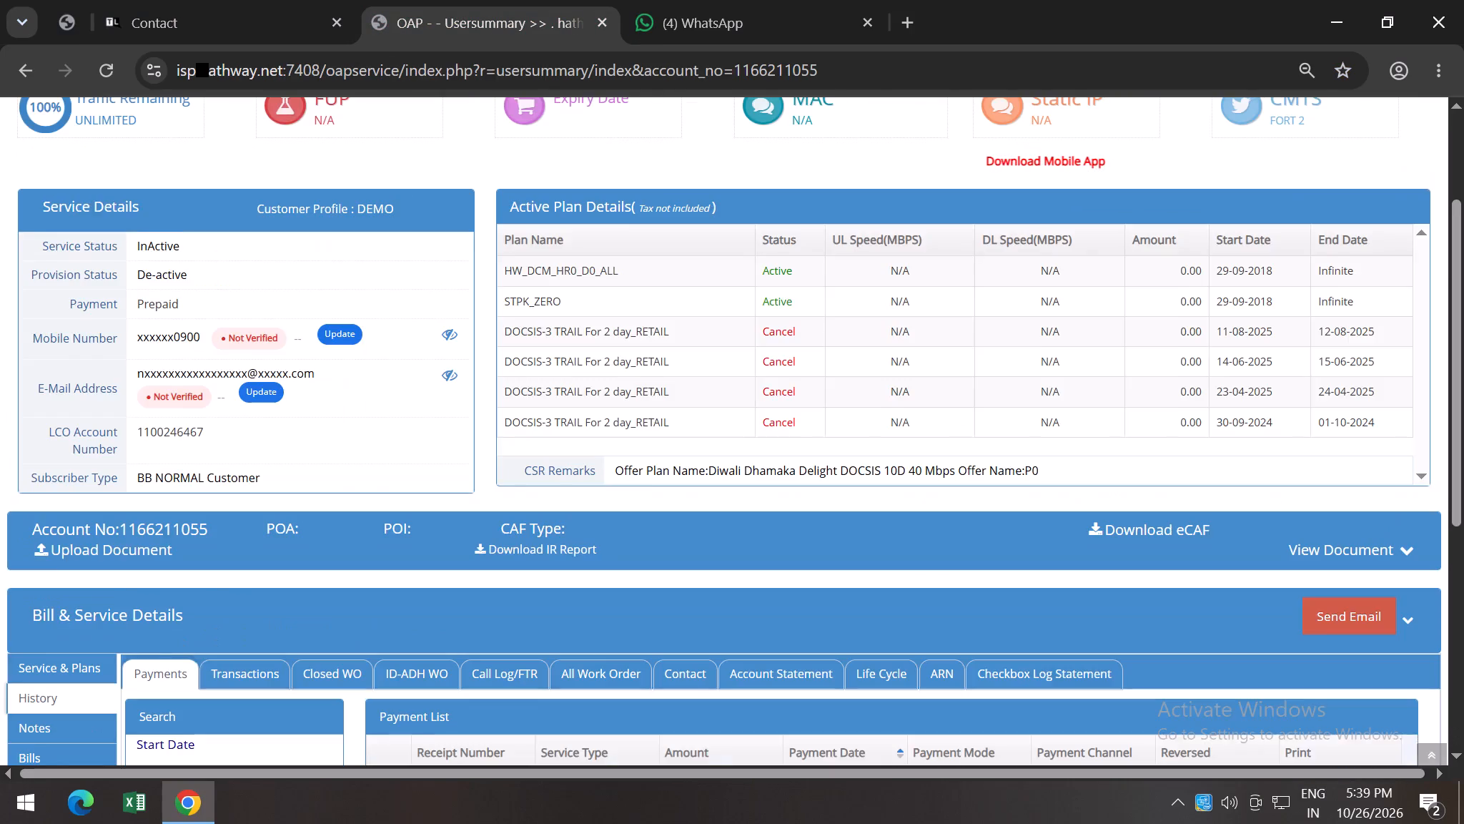
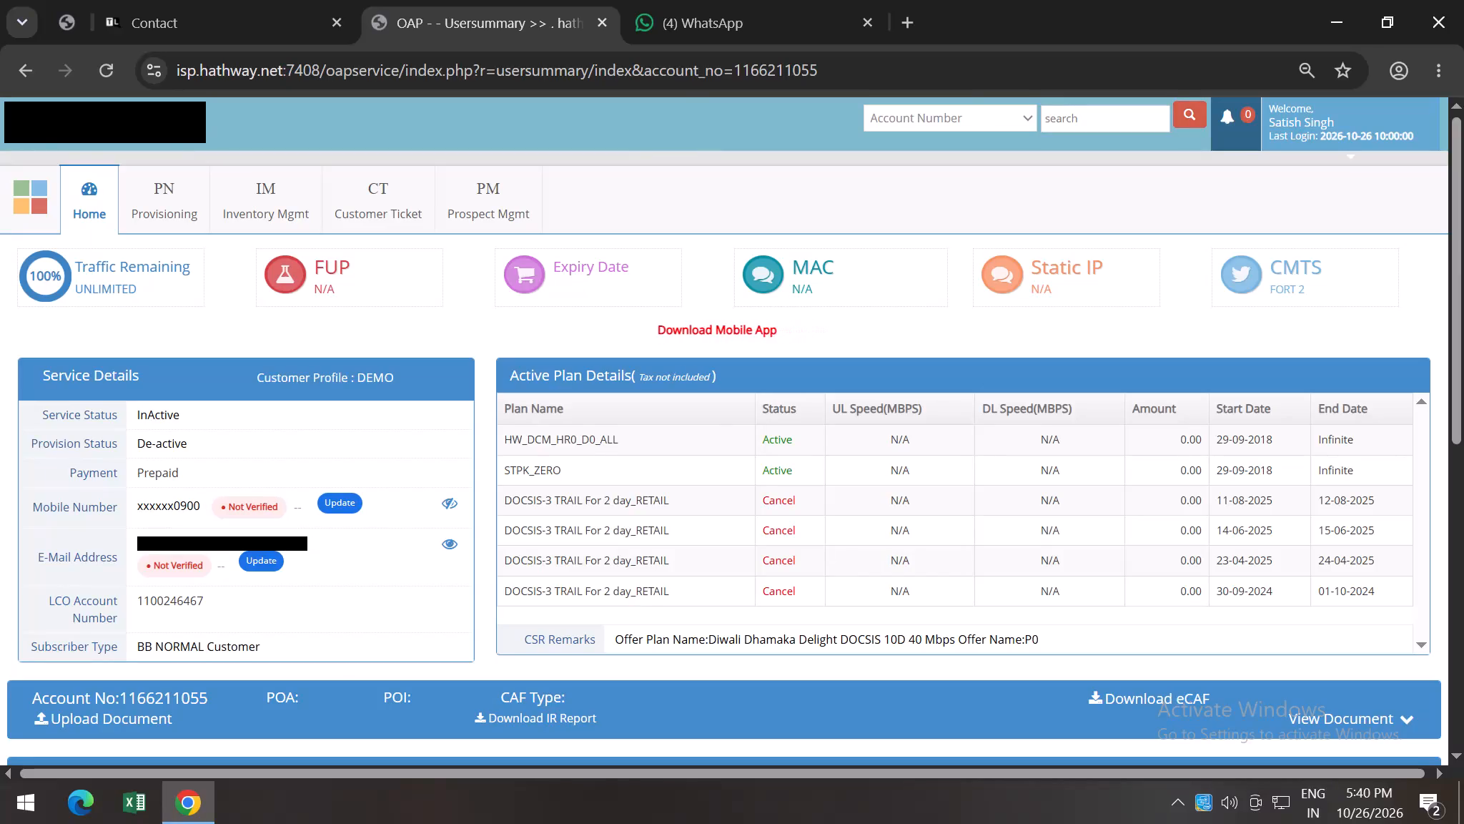
# Mask the subscriber's e-mail address in the Service Details of the Hathway user summary.
pyautogui.click(445, 539)
pyautogui.click(247, 0)
pyautogui.click(506, 0)
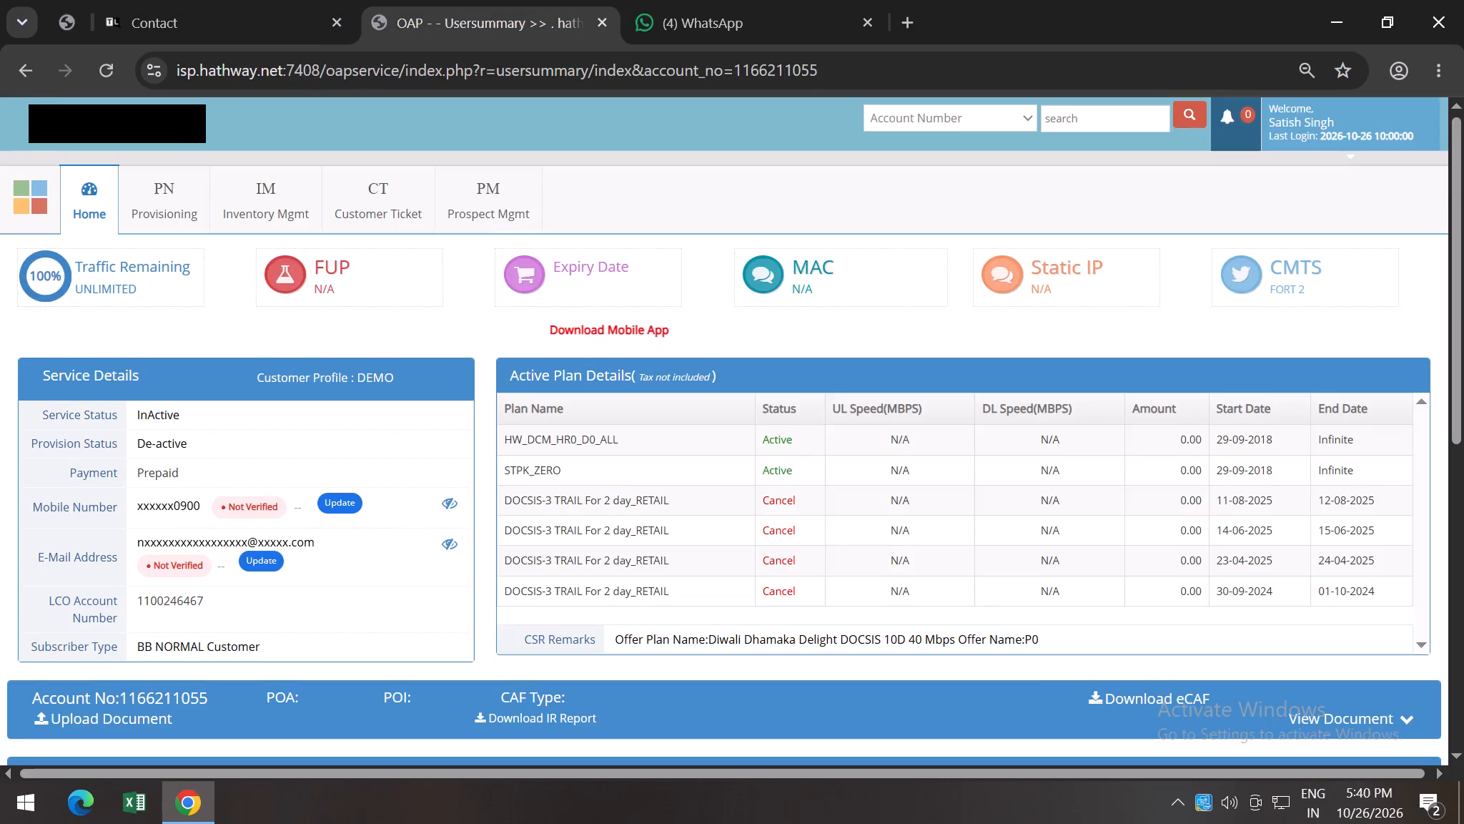
# Examine the subscriber's payment history under Bill & Service Details in the Hathway user summary.
pyautogui.scroll(-9, 152, 545)
pyautogui.click(246, 488)
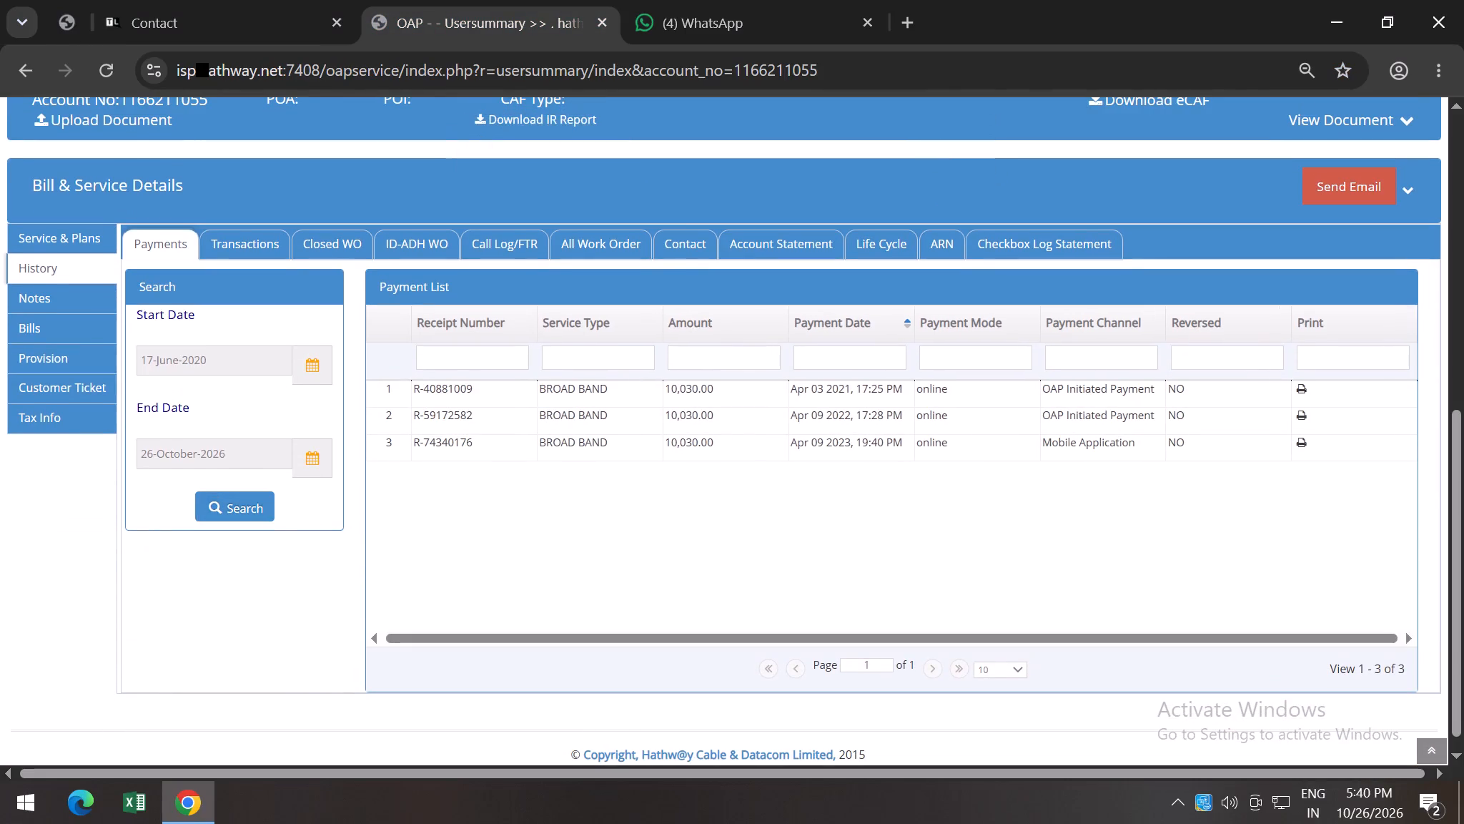
# Switch back to the Tubelight dialpad and view the call dashboard with its callback list.
pyautogui.click(222, 0)
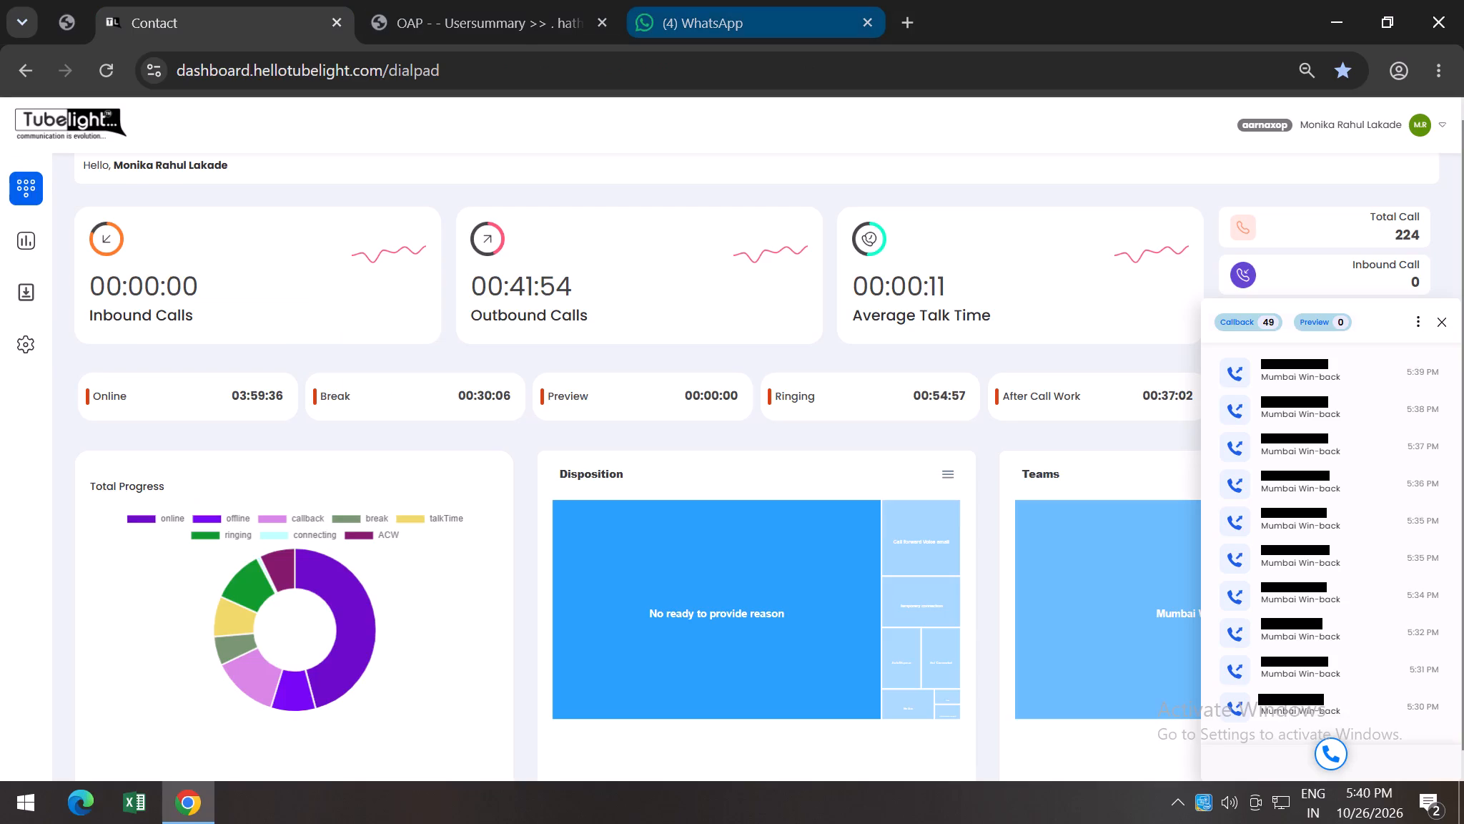
pyautogui.scroll(1, 713, 506)
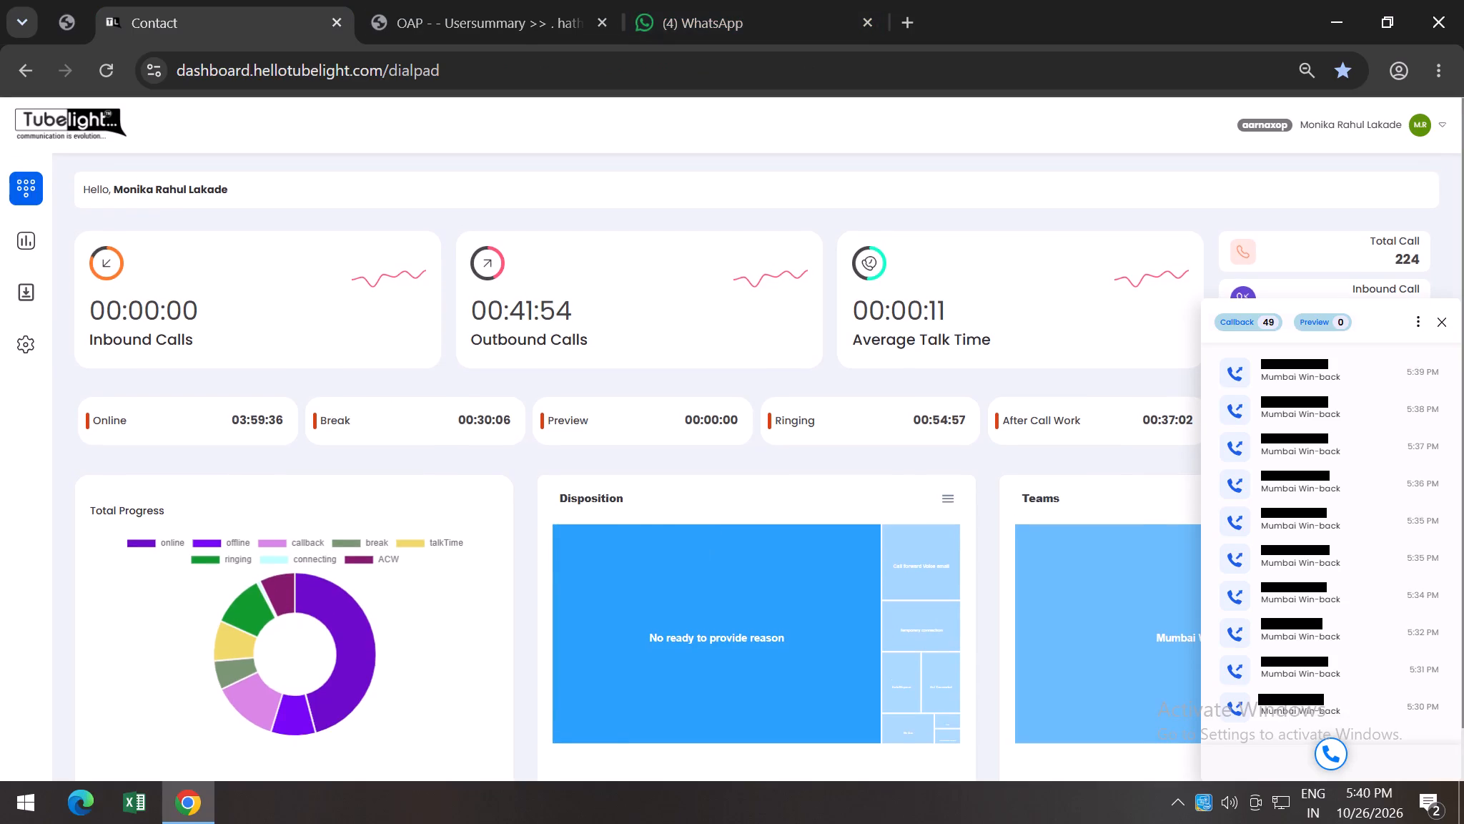
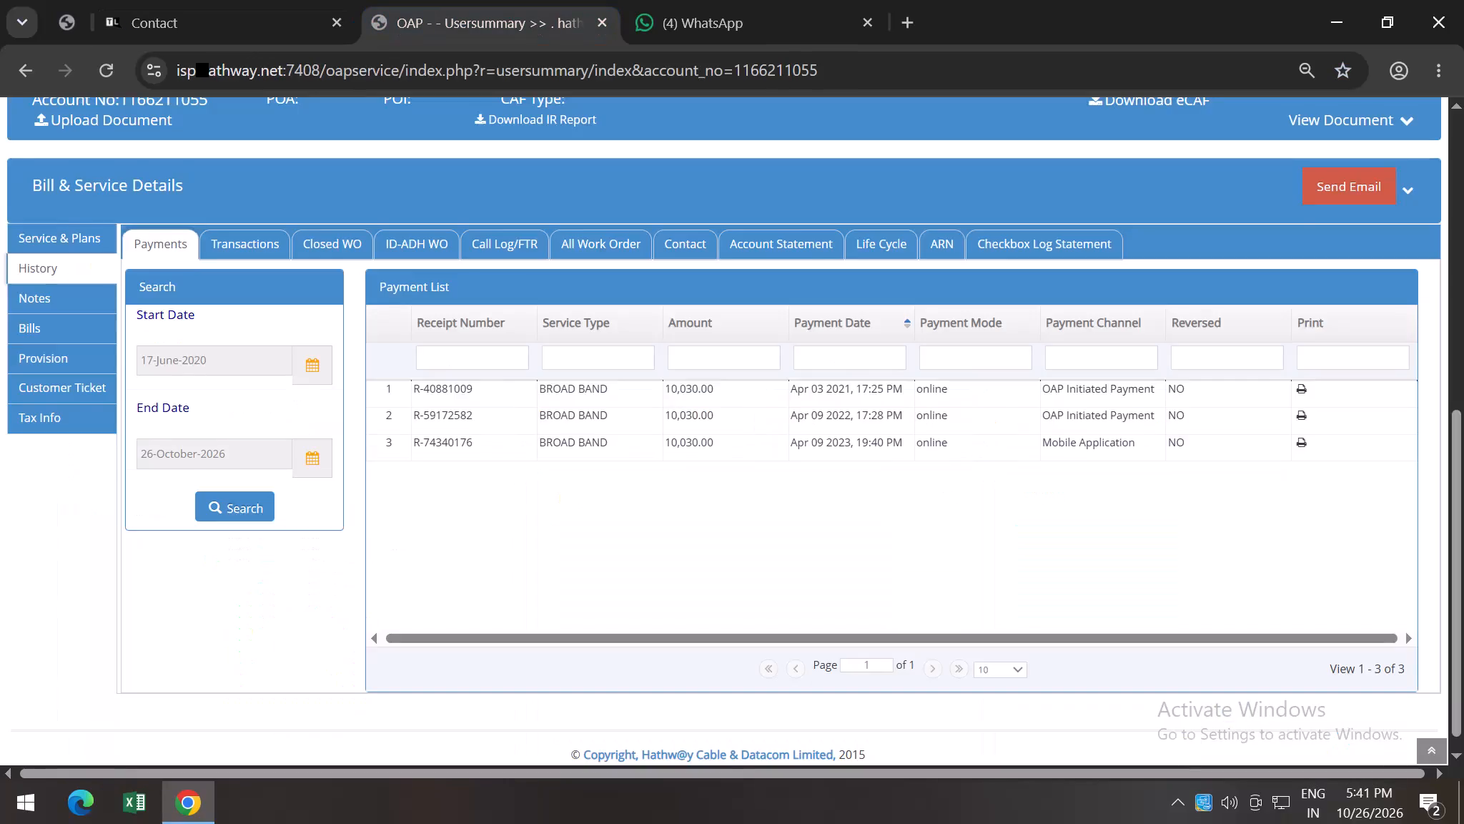
# Switch back to the Tubelight dialpad and select the tags Not Connect, Not Contactable and Disconnected Number Auto for the Mumbai Win-back call.
pyautogui.scroll(7, 311, 245)
pyautogui.click(264, 0)
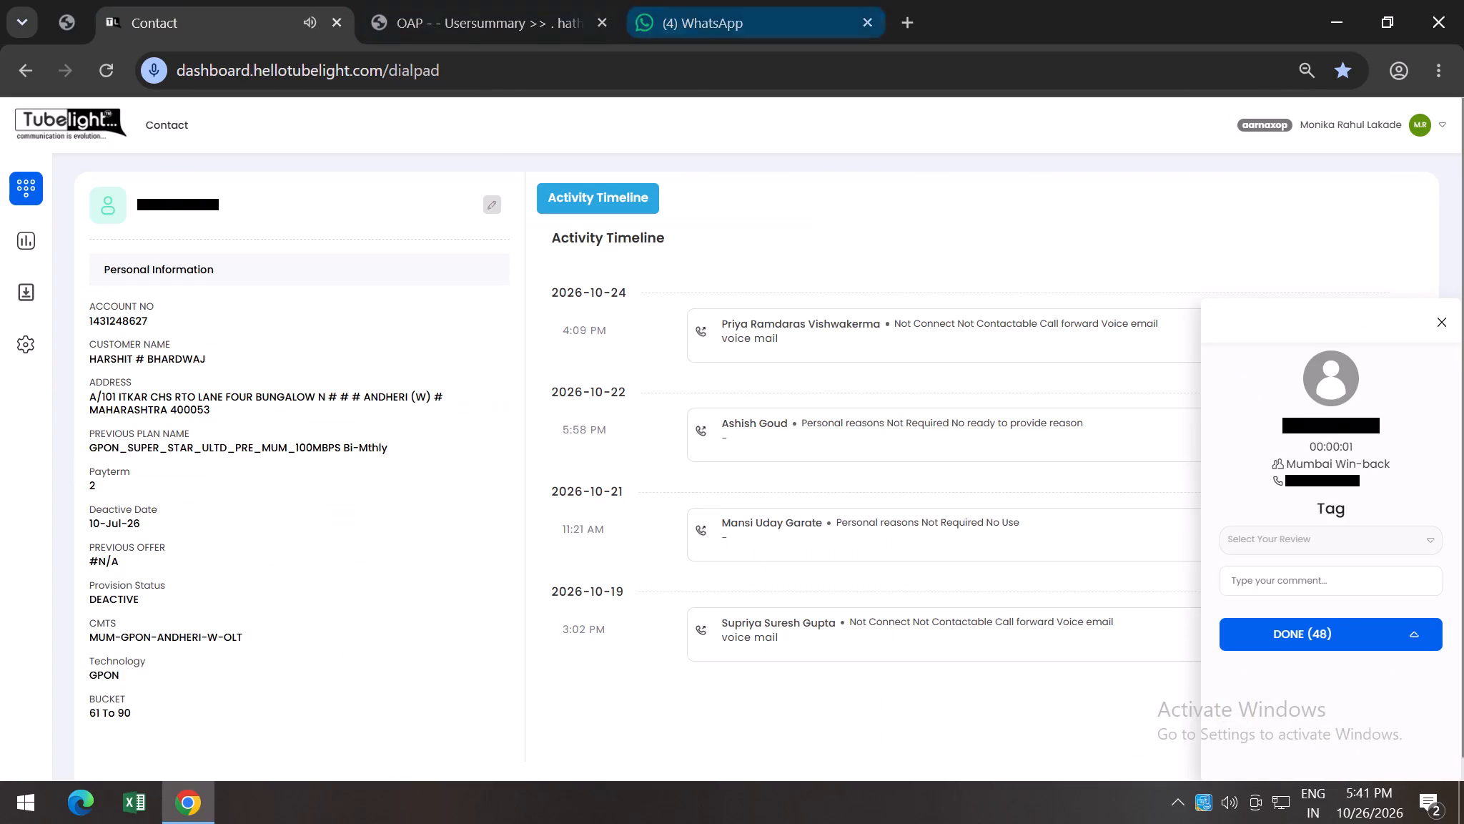
pyautogui.click(1305, 541)
pyautogui.scroll(-1, 1272, 596)
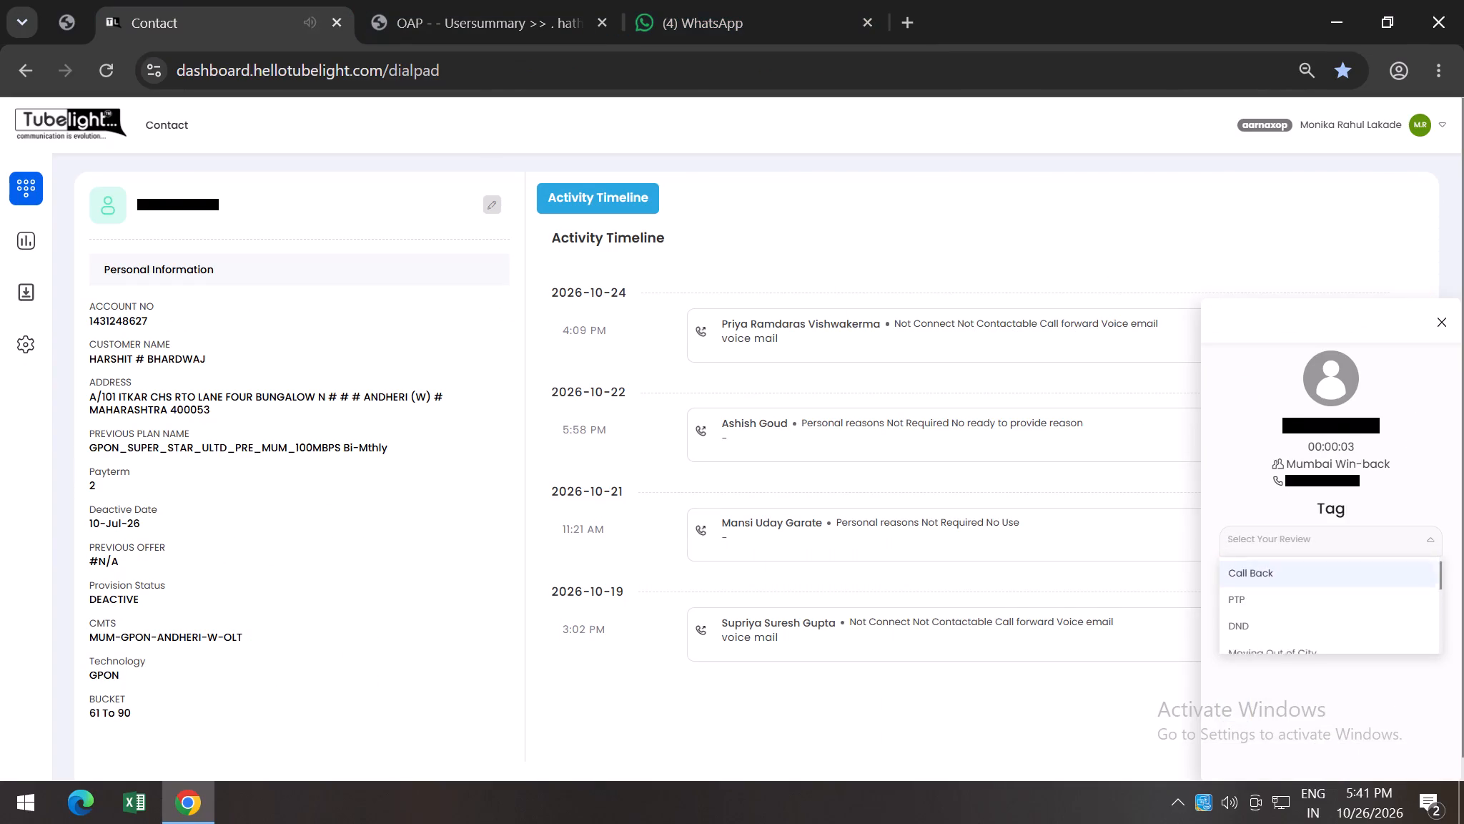
pyautogui.click(1273, 605)
pyautogui.click(1339, 535)
pyautogui.doubleClick(1319, 540)
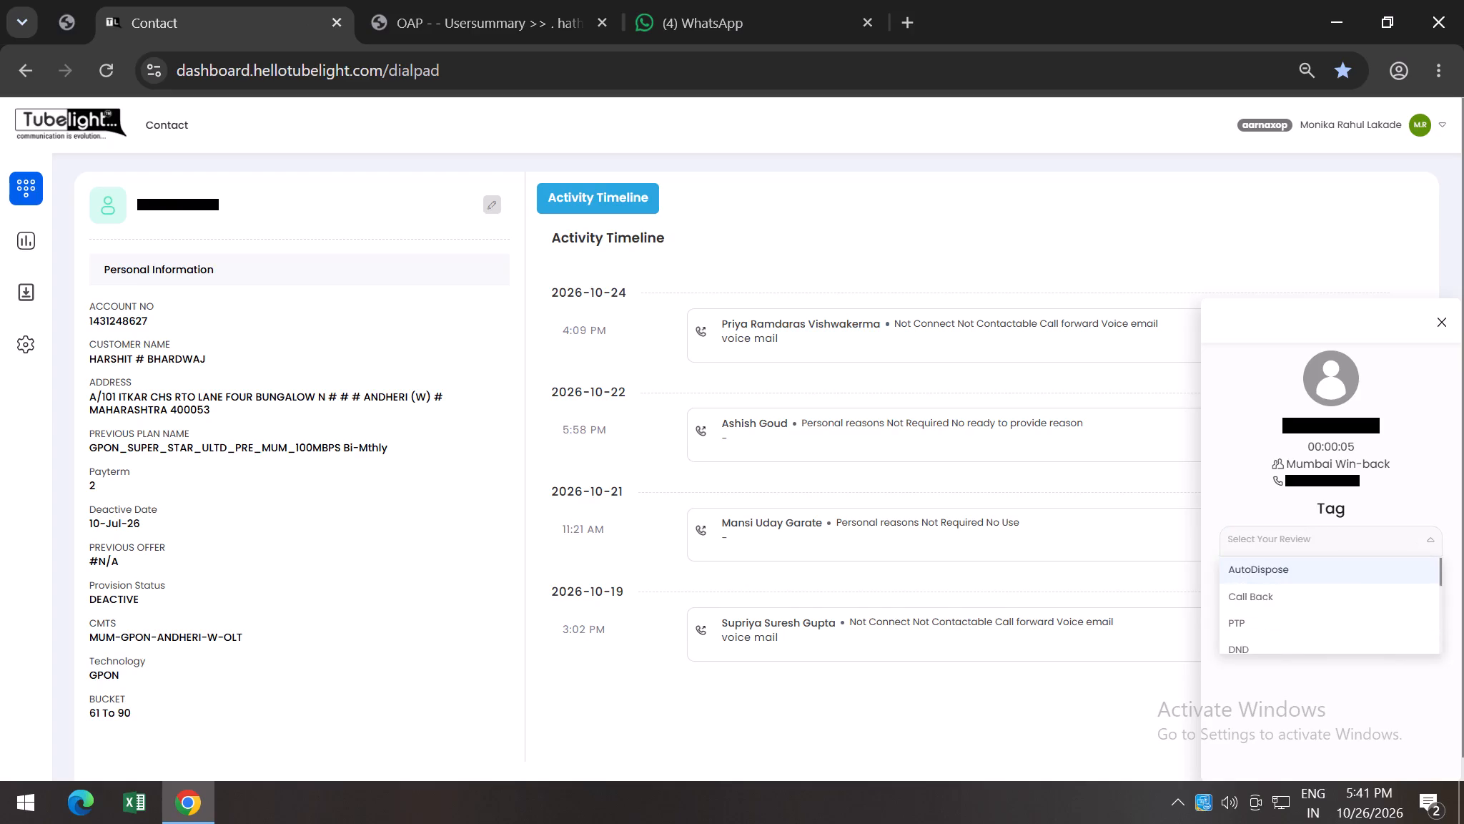
pyautogui.scroll(-3, 1258, 616)
pyautogui.click(1261, 619)
pyautogui.click(1328, 565)
pyautogui.click(1324, 544)
pyautogui.moveTo(1292, 593); pyautogui.dragTo(1292, 594)
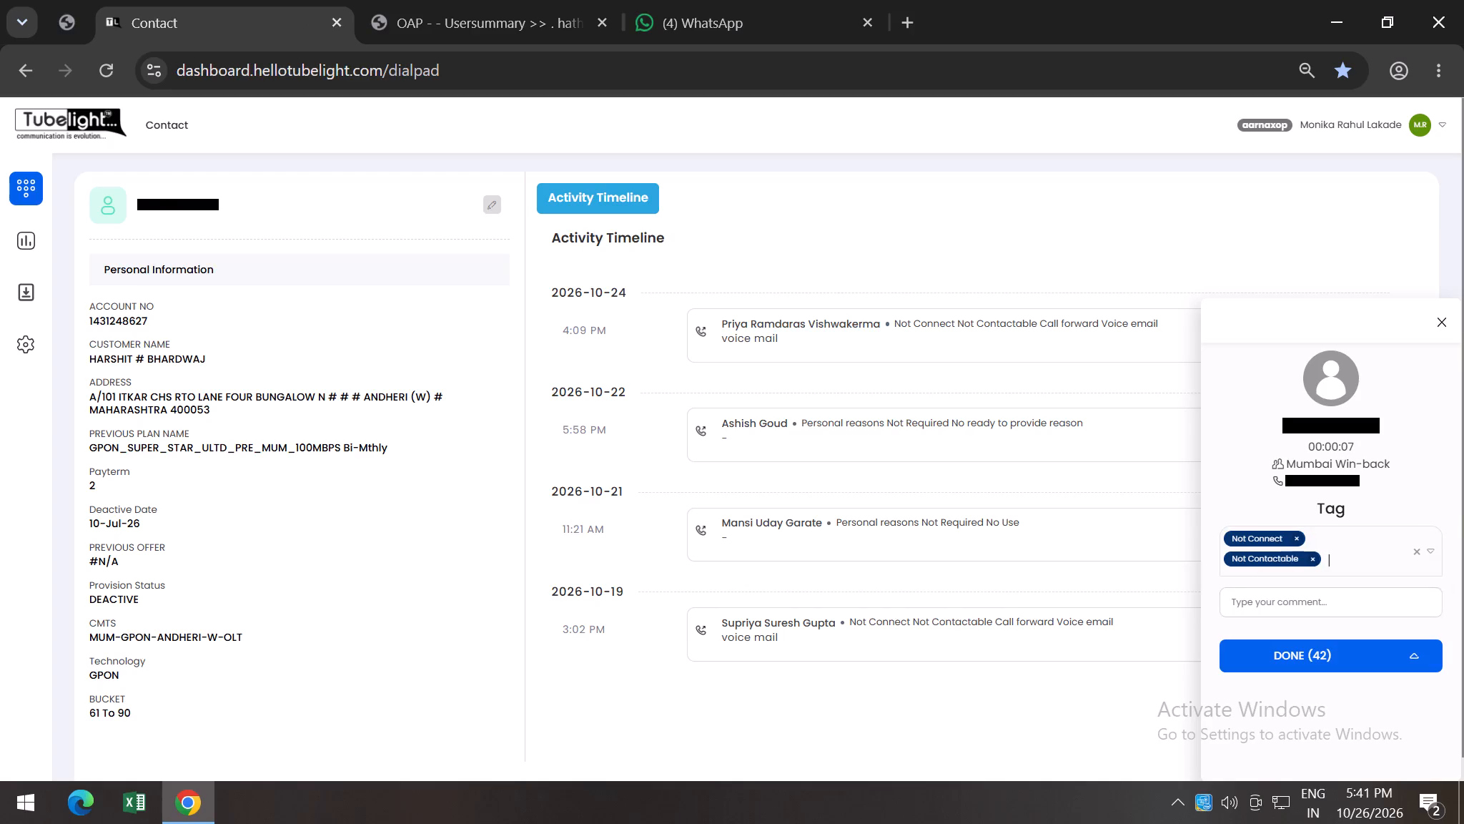
pyautogui.moveTo(1292, 594); pyautogui.dragTo(1312, 584)
pyautogui.click(1351, 557)
pyautogui.scroll(-4, 1265, 619)
pyautogui.click(1276, 616)
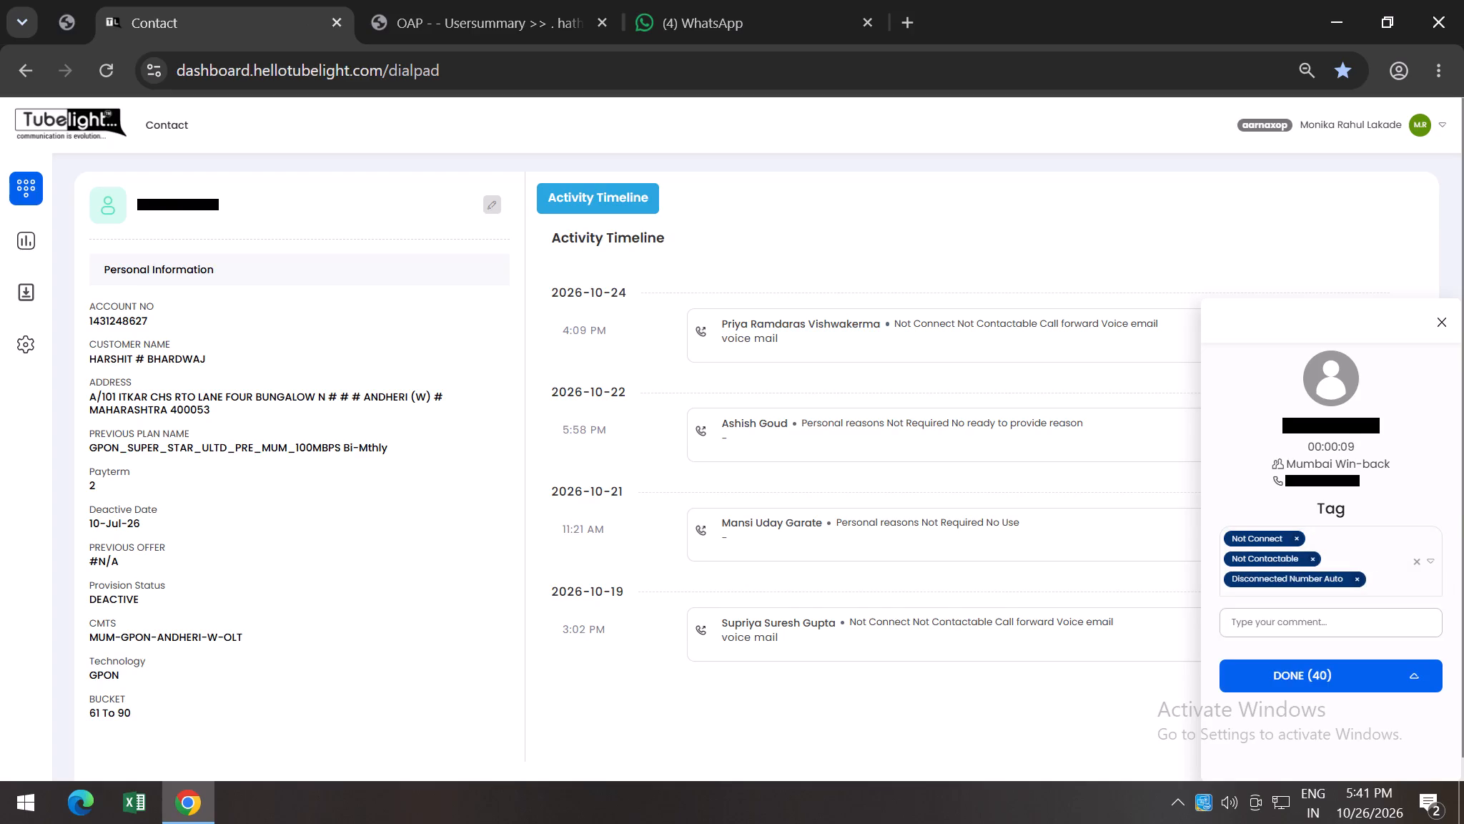
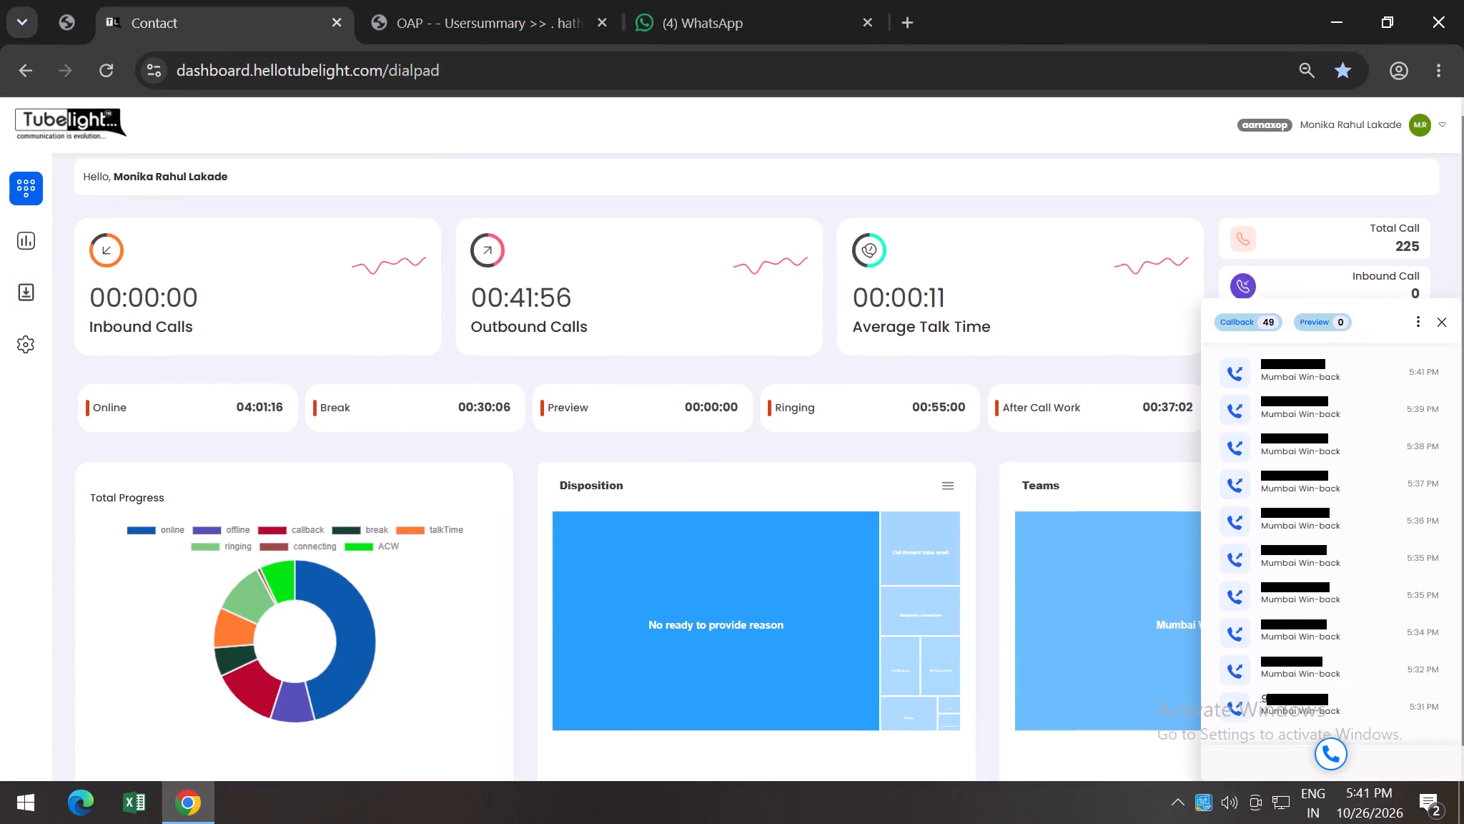
# Switch from the call dashboard back to the subscriber's user summary in Hathway OAP.
pyautogui.scroll(4, 550, 436)
pyautogui.click(467, 0)
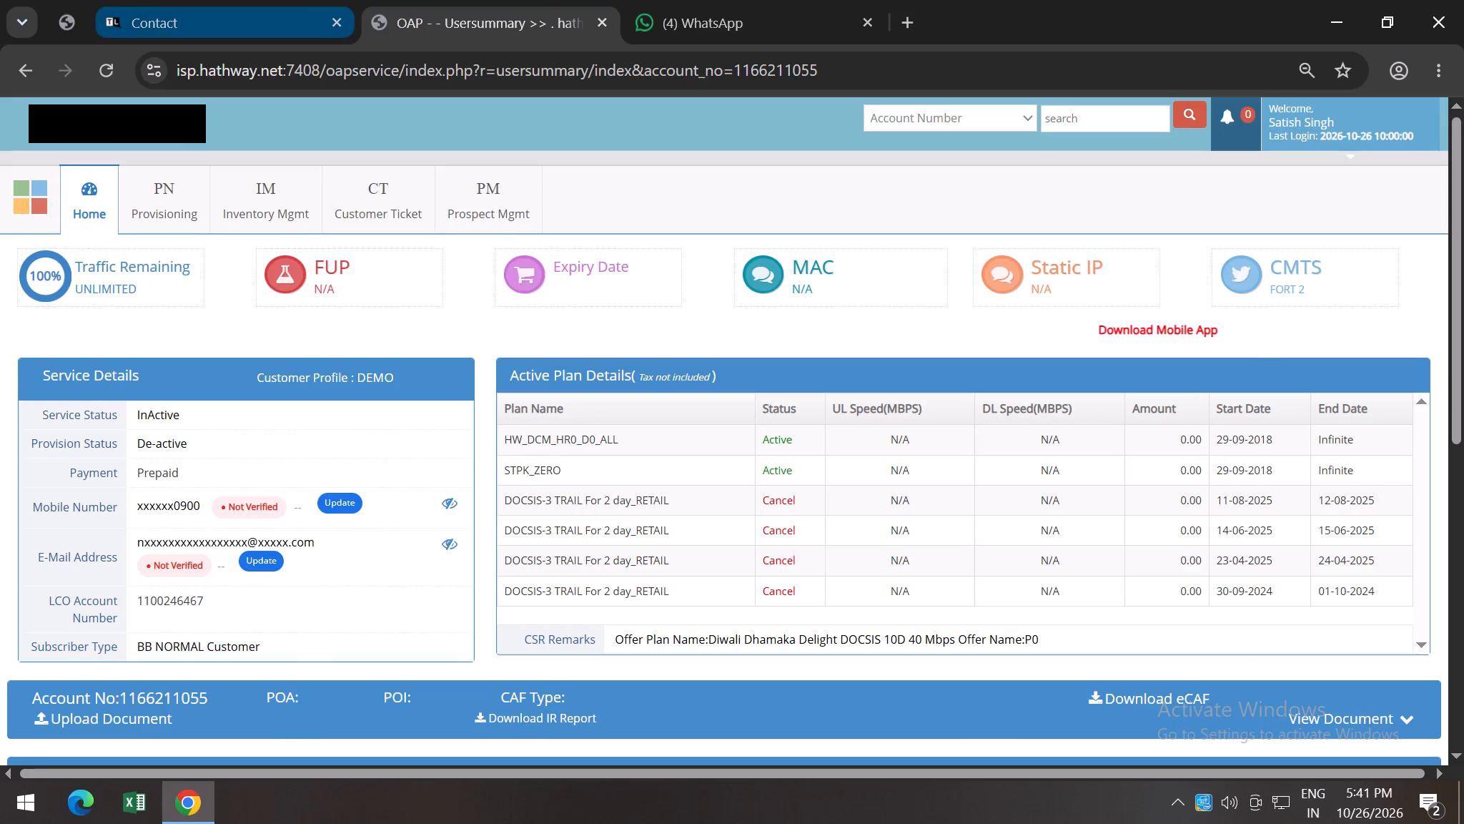
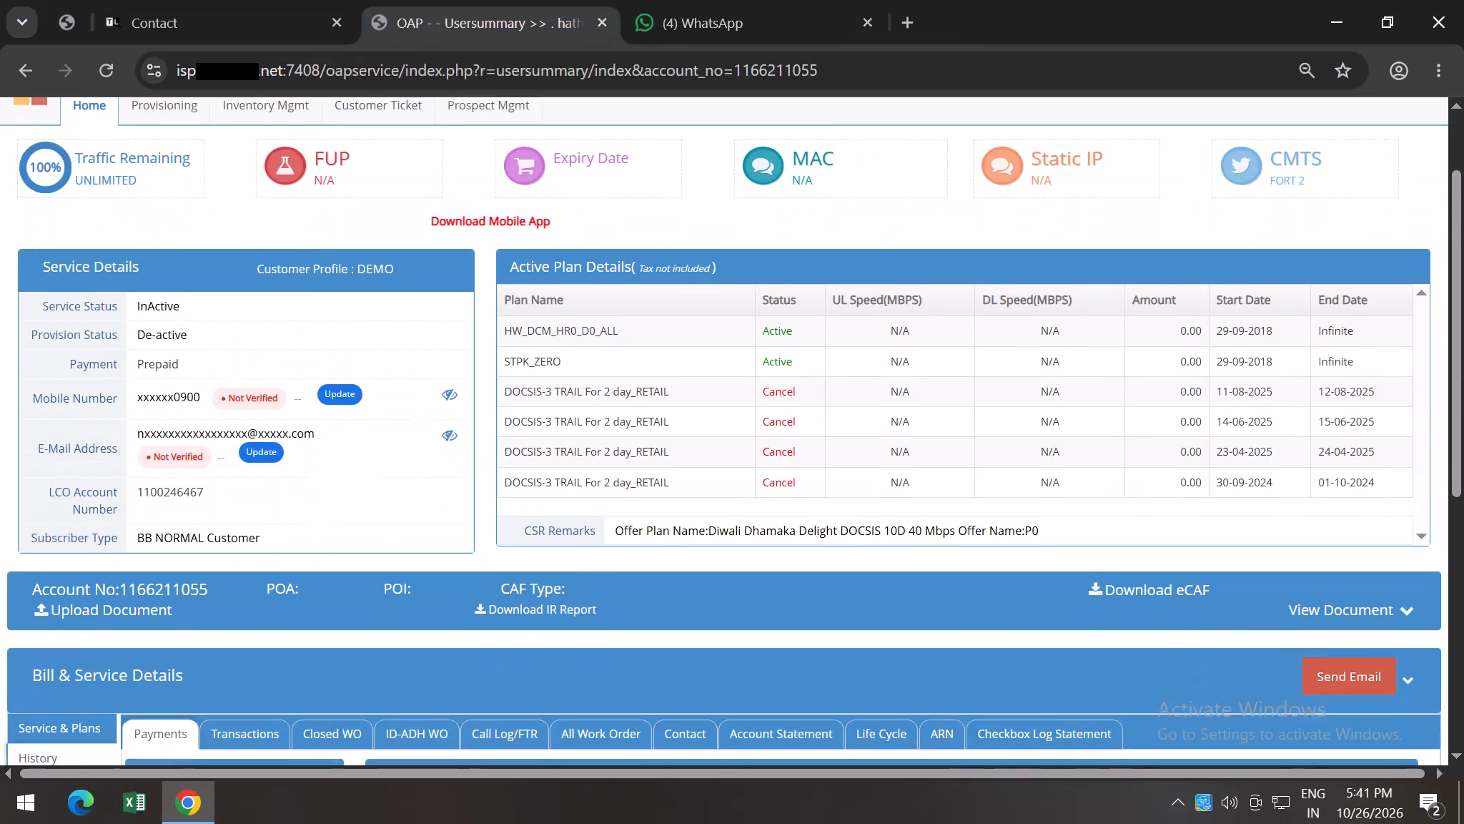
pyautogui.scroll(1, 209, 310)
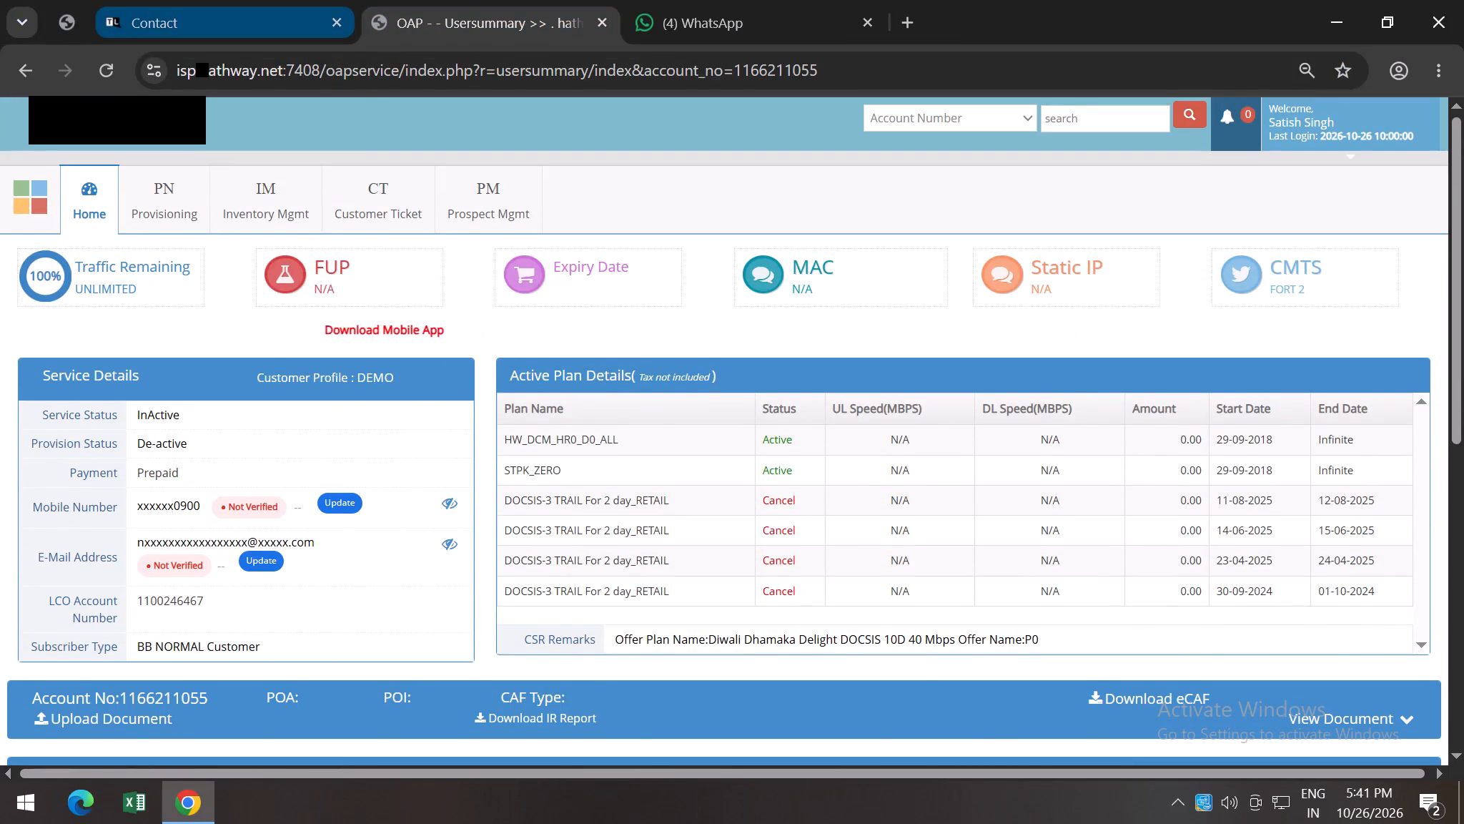
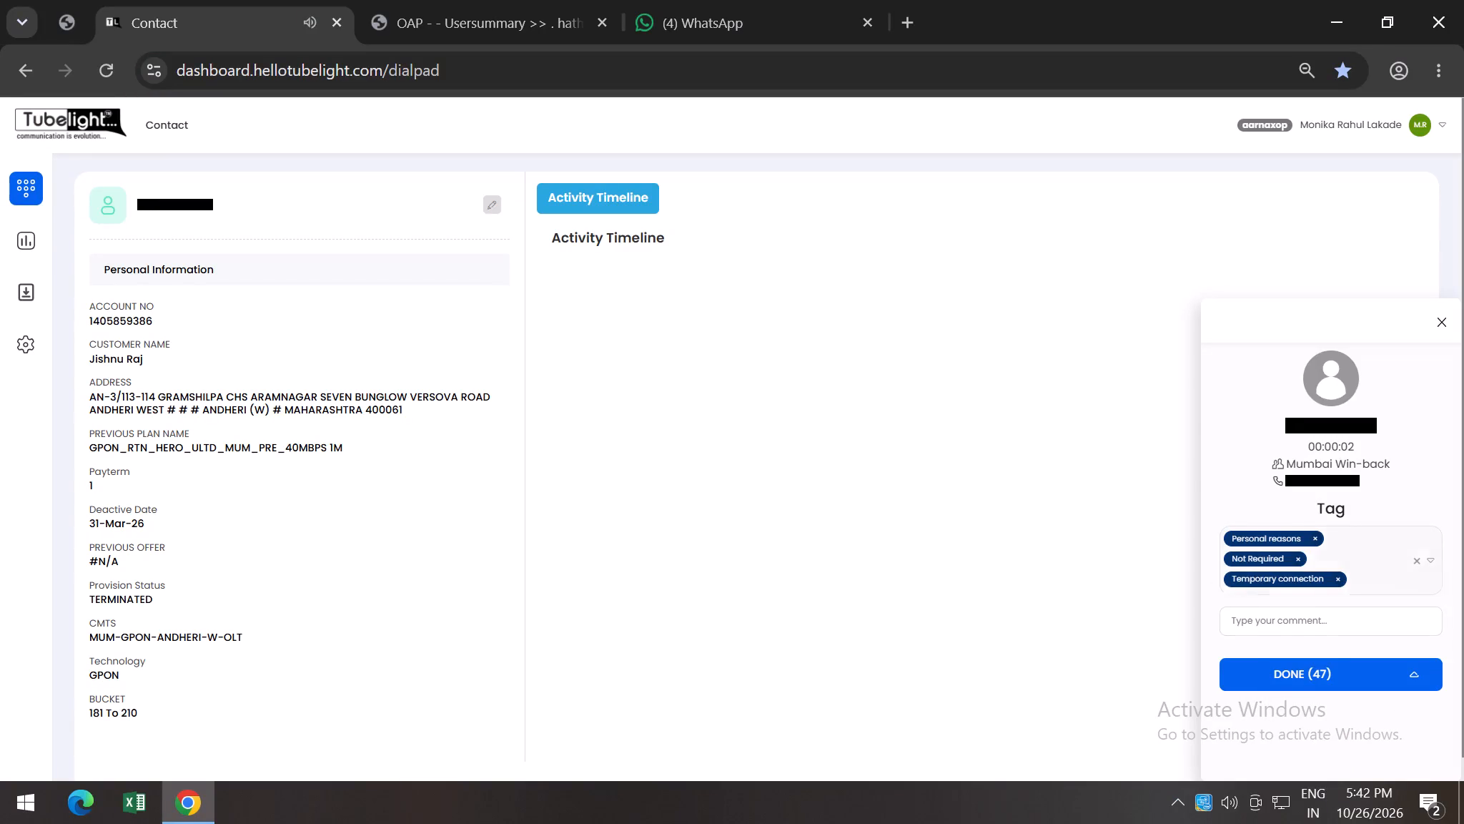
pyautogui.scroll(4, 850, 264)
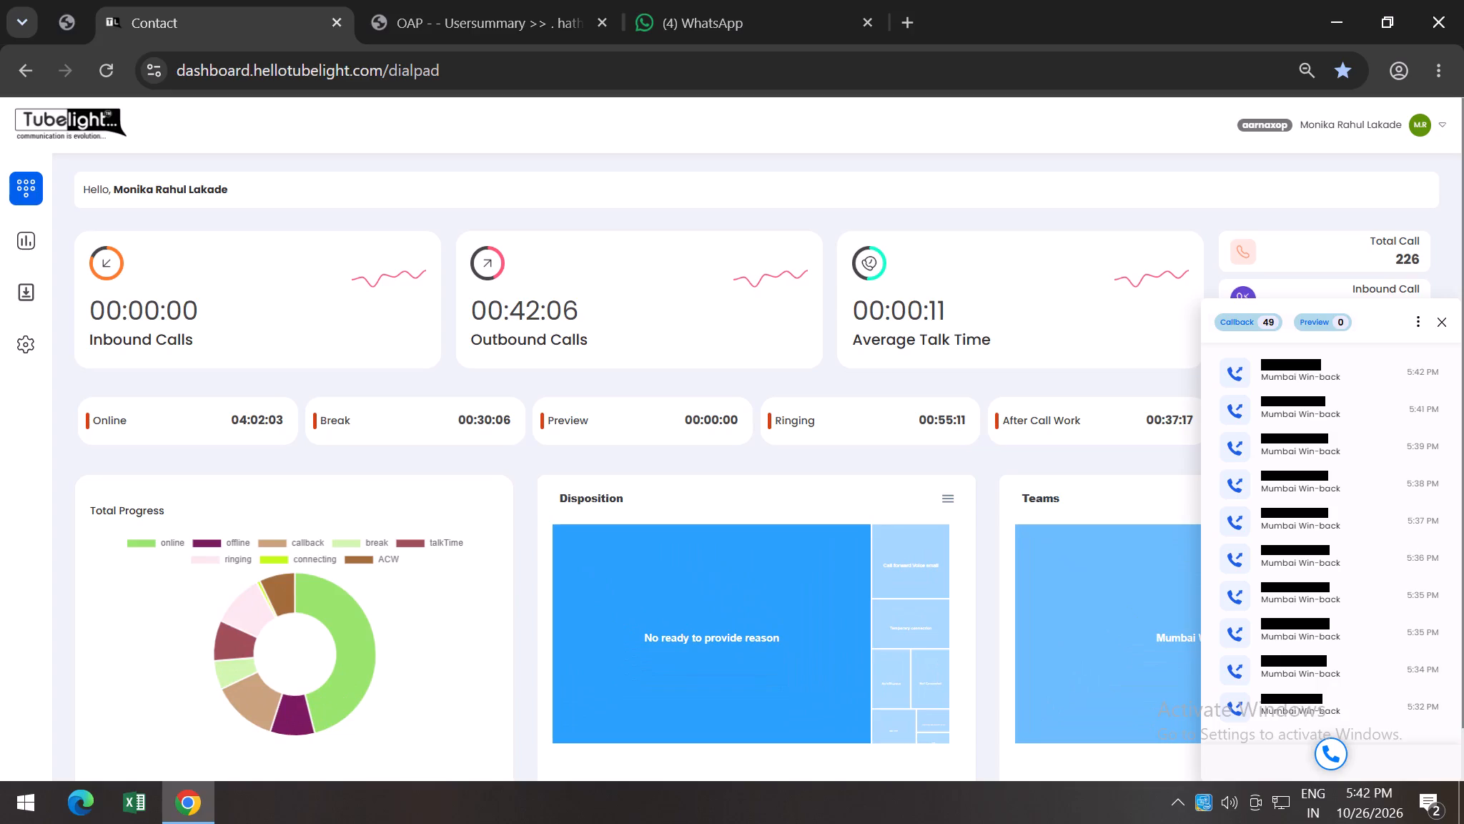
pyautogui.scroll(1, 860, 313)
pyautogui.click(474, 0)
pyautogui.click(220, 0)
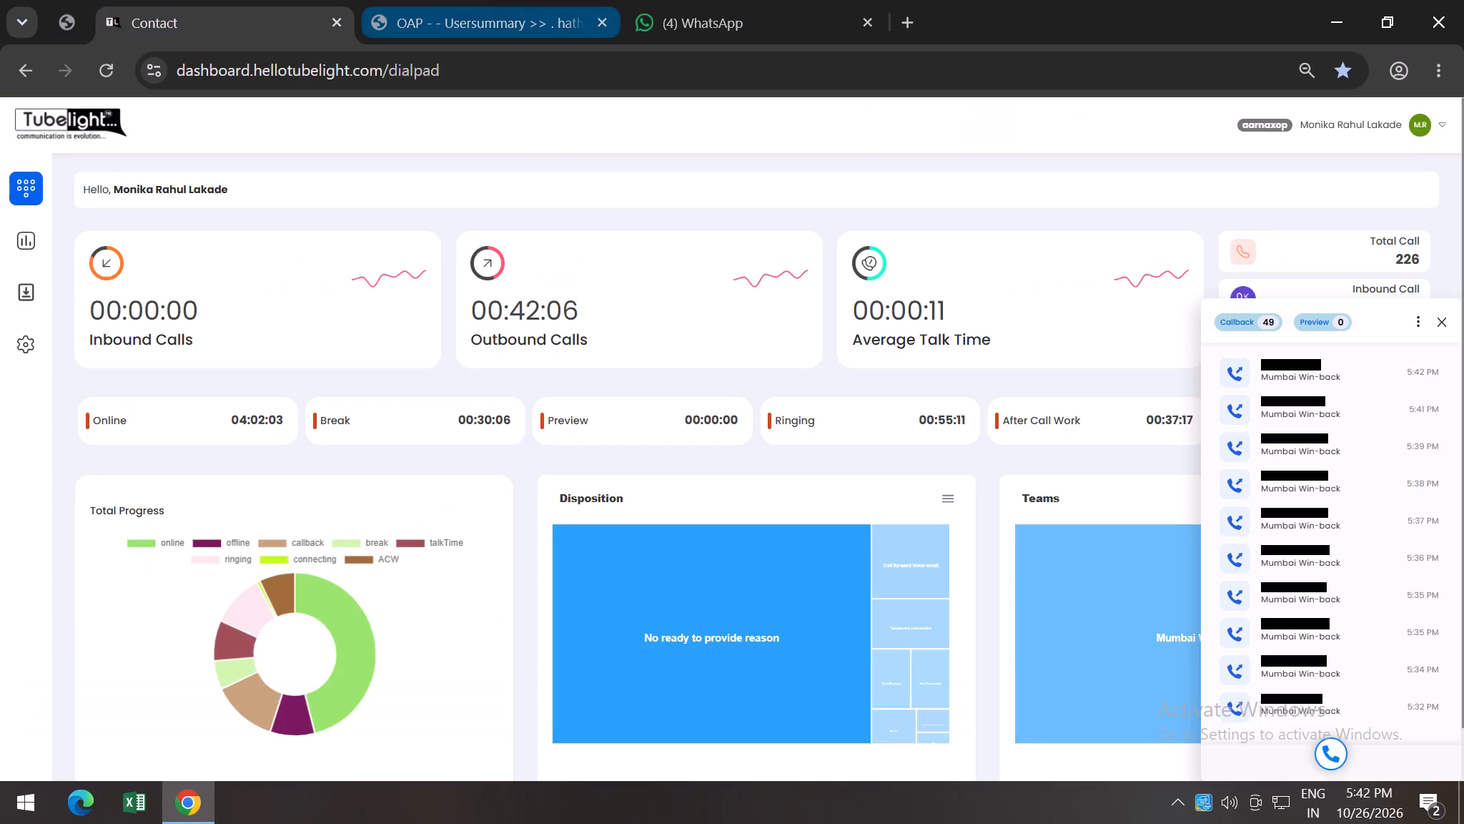
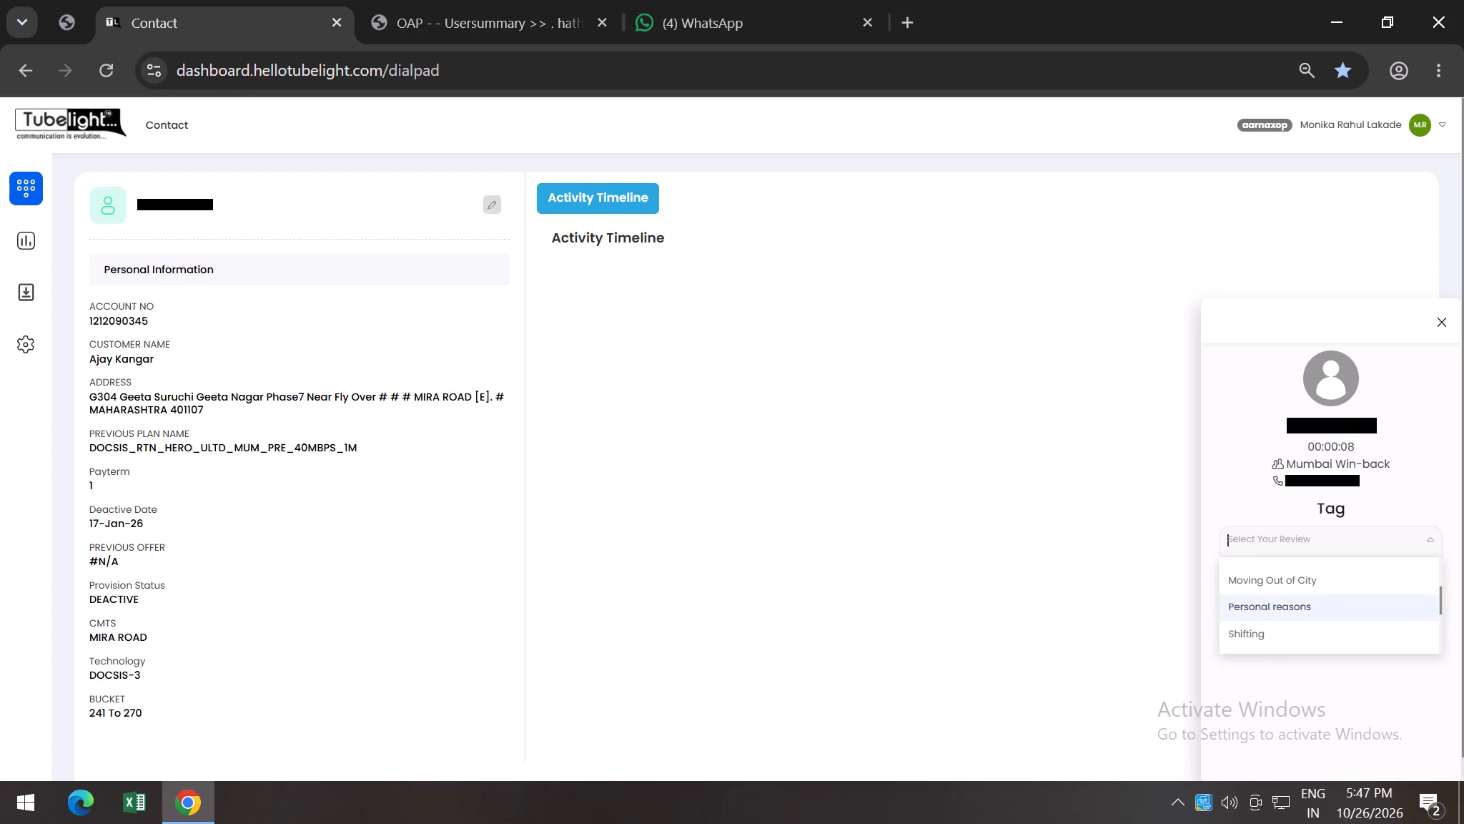
# Tag the current Mumbai Win-back call as Personal reasons and submit its outcome.
pyautogui.click(1267, 598)
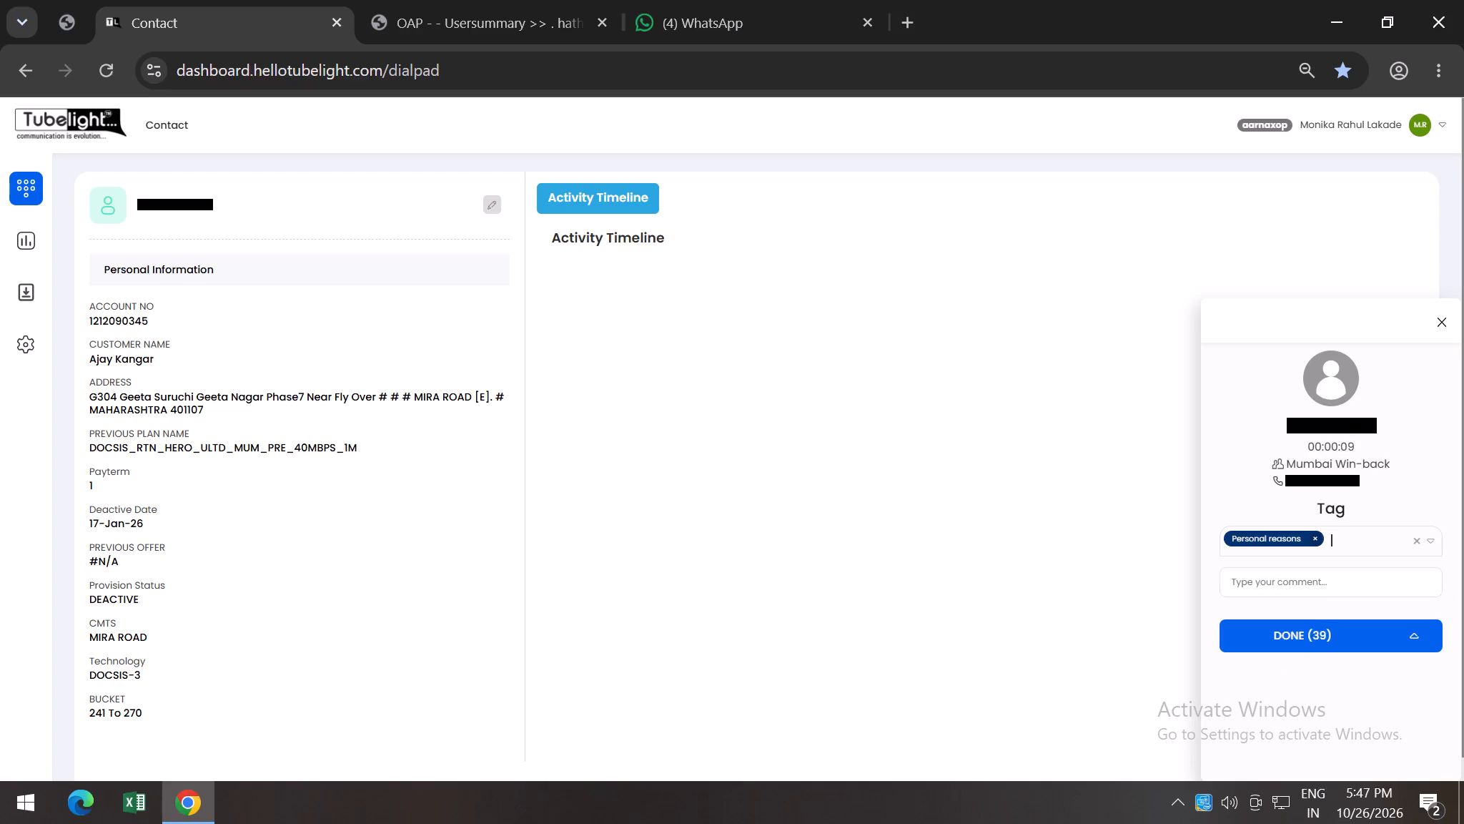
pyautogui.click(1332, 546)
pyautogui.click(1269, 634)
pyautogui.moveTo(1339, 563); pyautogui.dragTo(1339, 570)
pyautogui.click(1319, 627)
pyautogui.click(1327, 667)
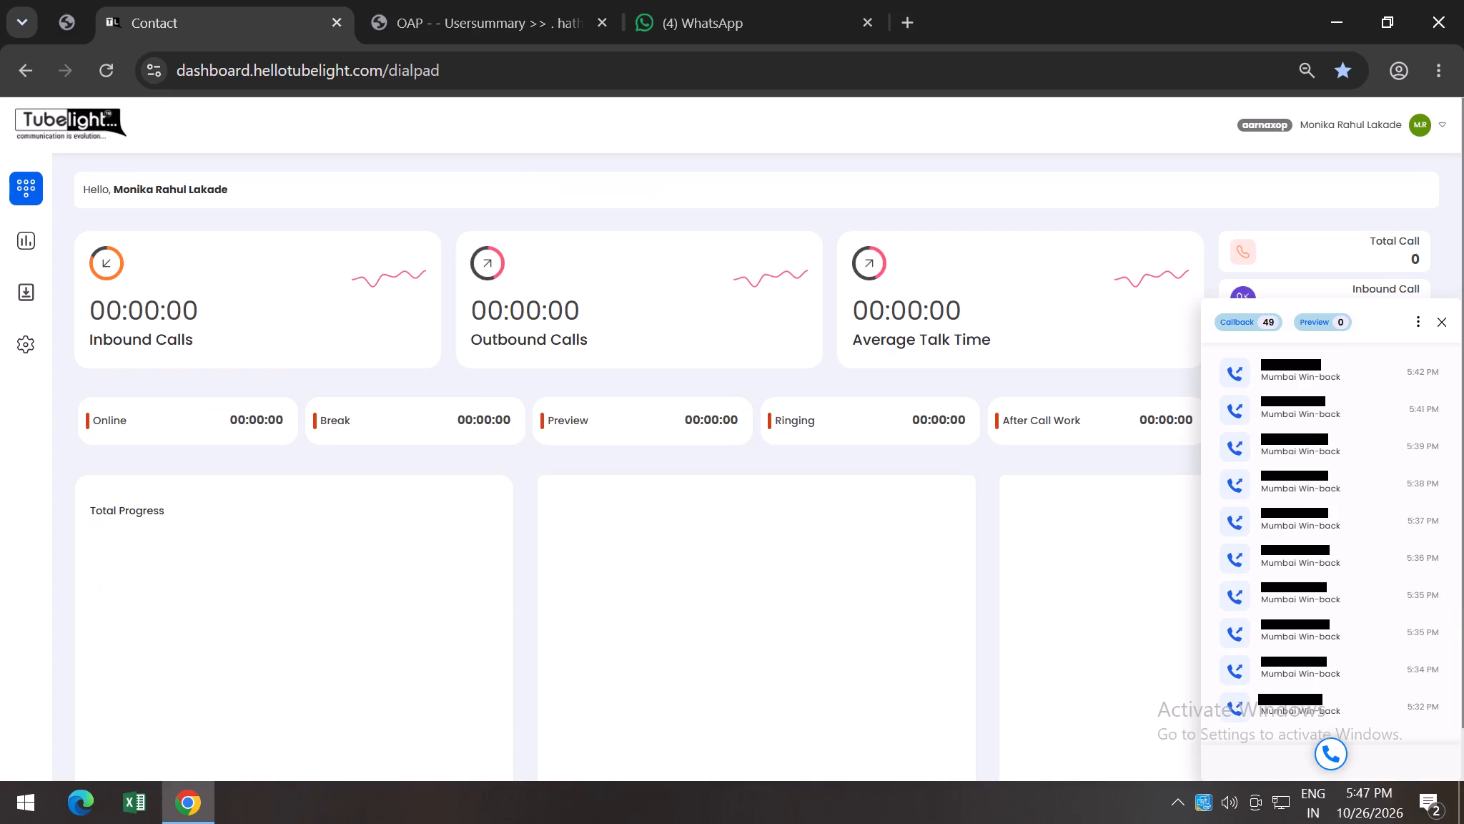
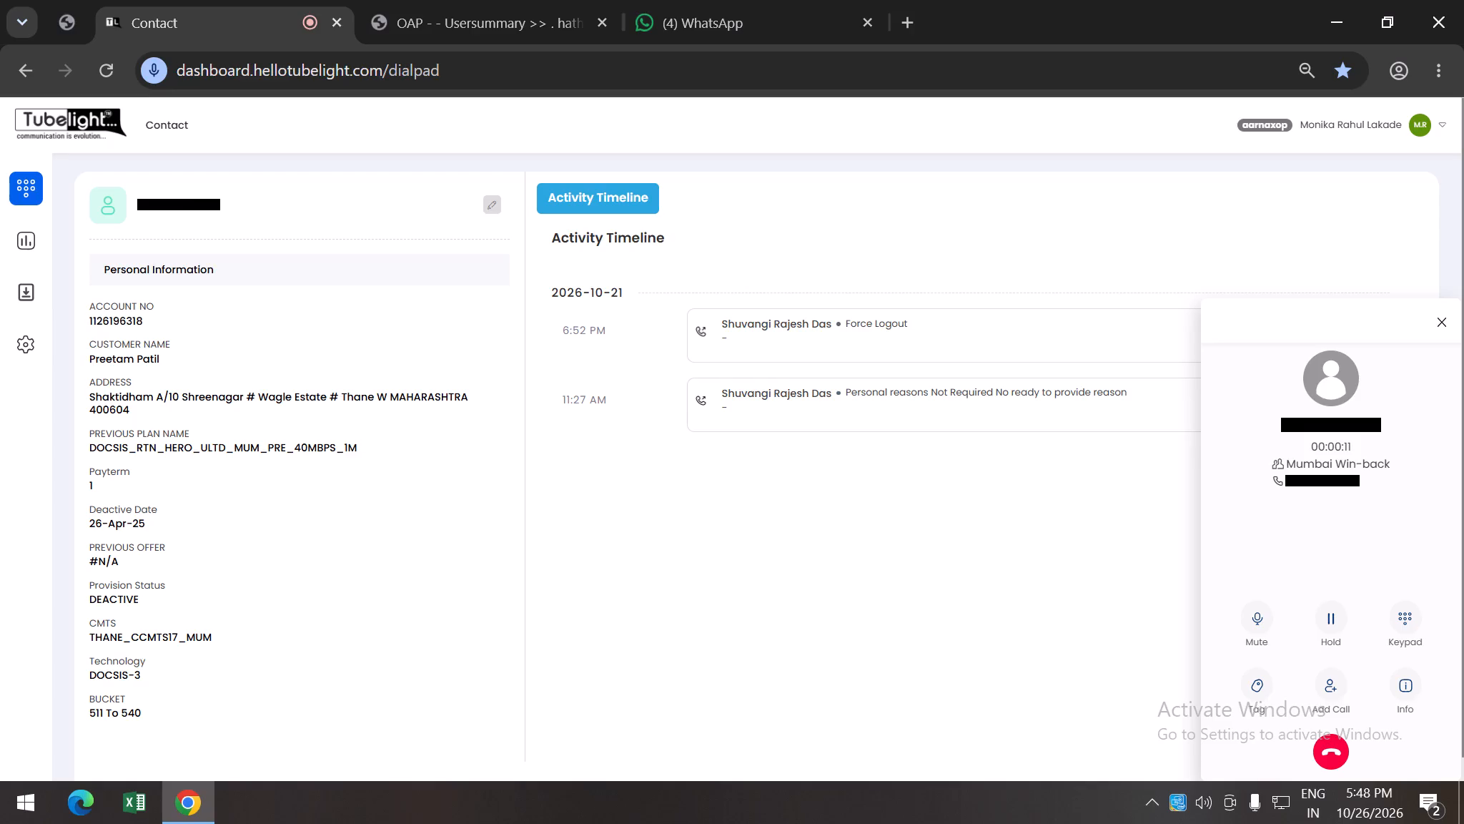
# End the current Mumbai Win-back call and submit its outcome tagged as Personal reasons with the follow-up sub-reasons.
pyautogui.click(1331, 745)
pyautogui.click(1320, 536)
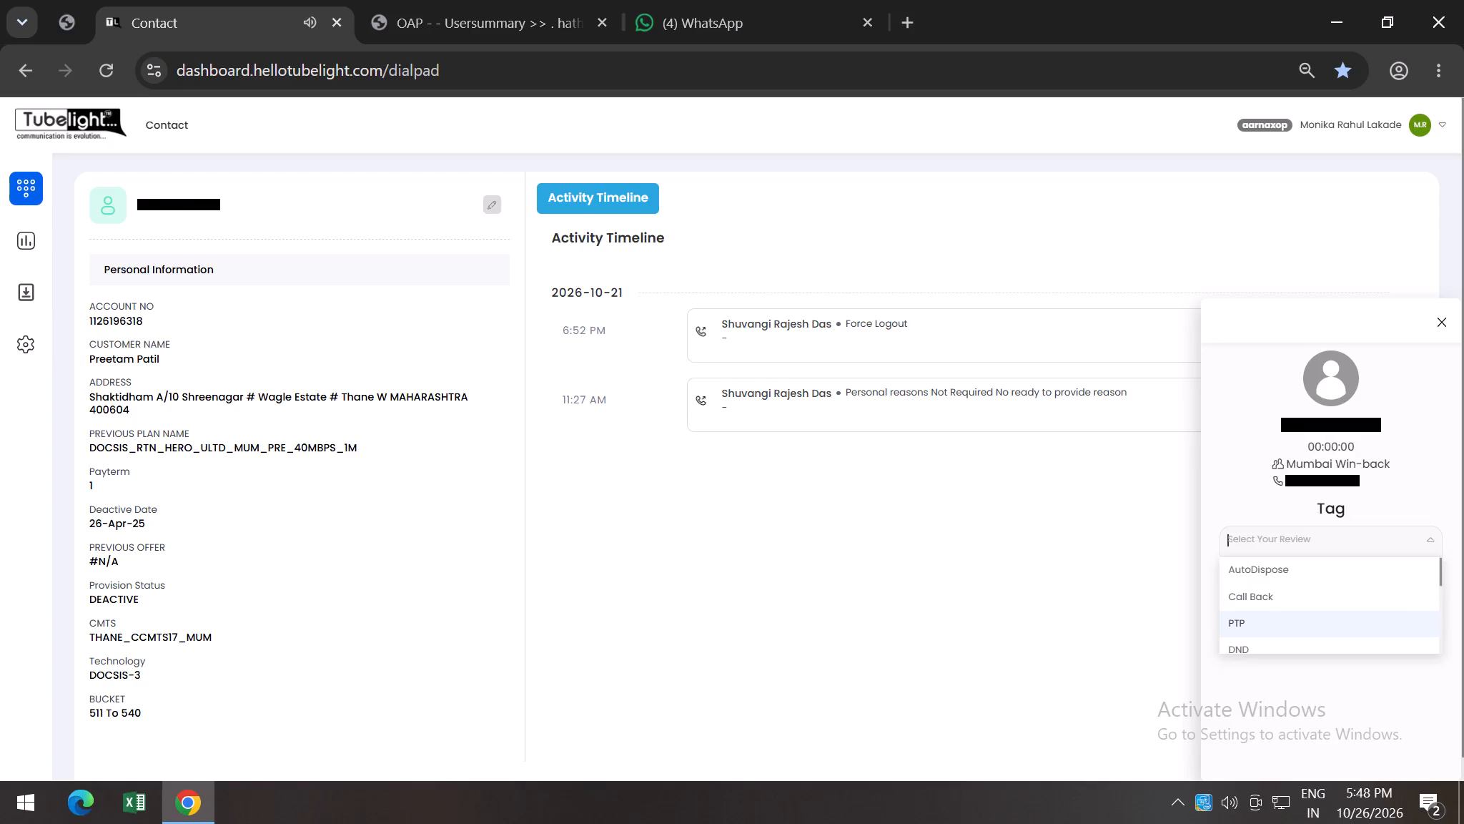
pyautogui.scroll(-2, 1260, 583)
pyautogui.scroll(2, 1279, 600)
pyautogui.scroll(-2, 1279, 600)
pyautogui.scroll(1, 1290, 606)
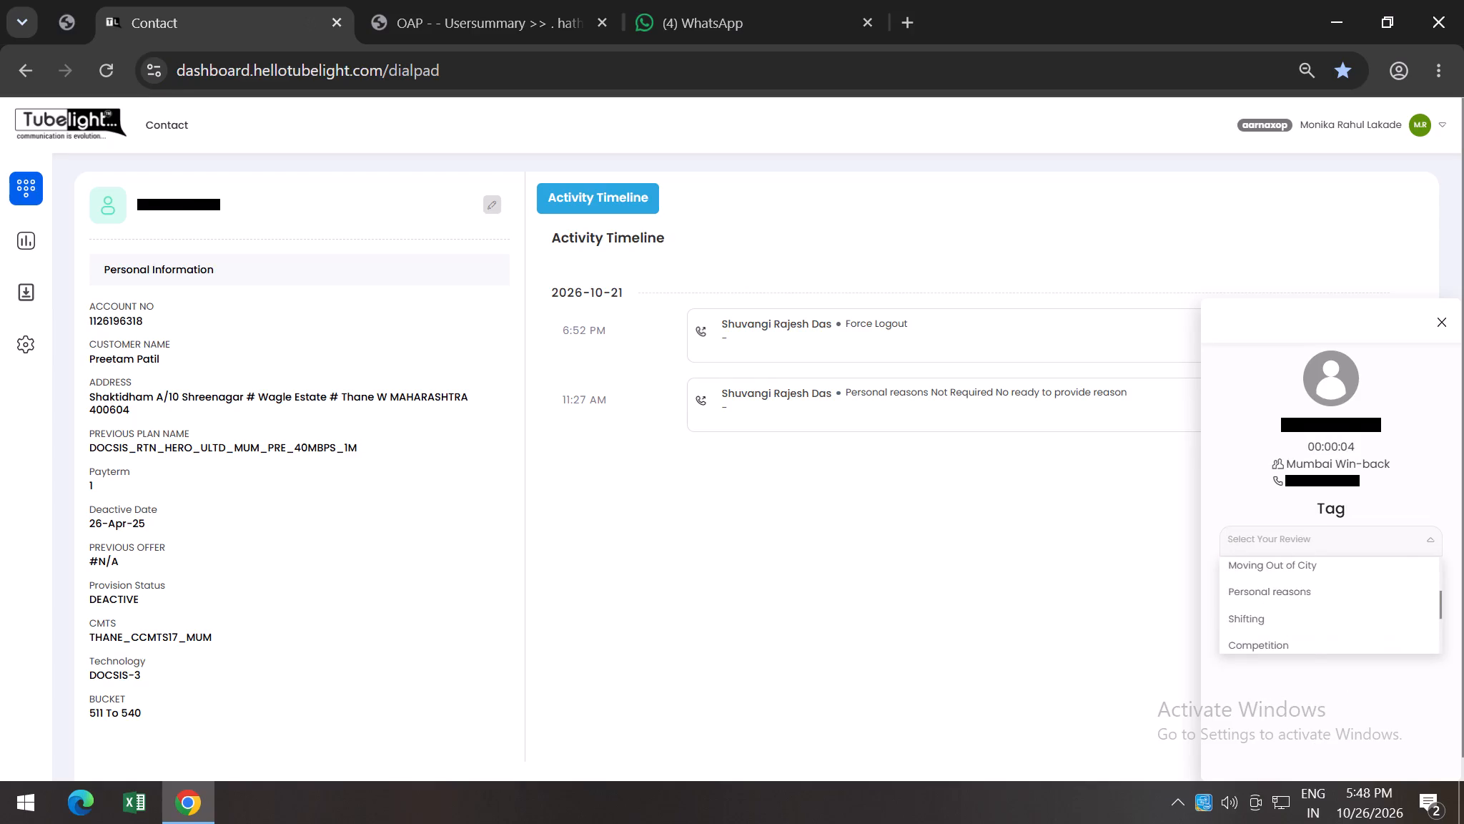
pyautogui.scroll(1, 1290, 606)
pyautogui.scroll(-1, 1291, 614)
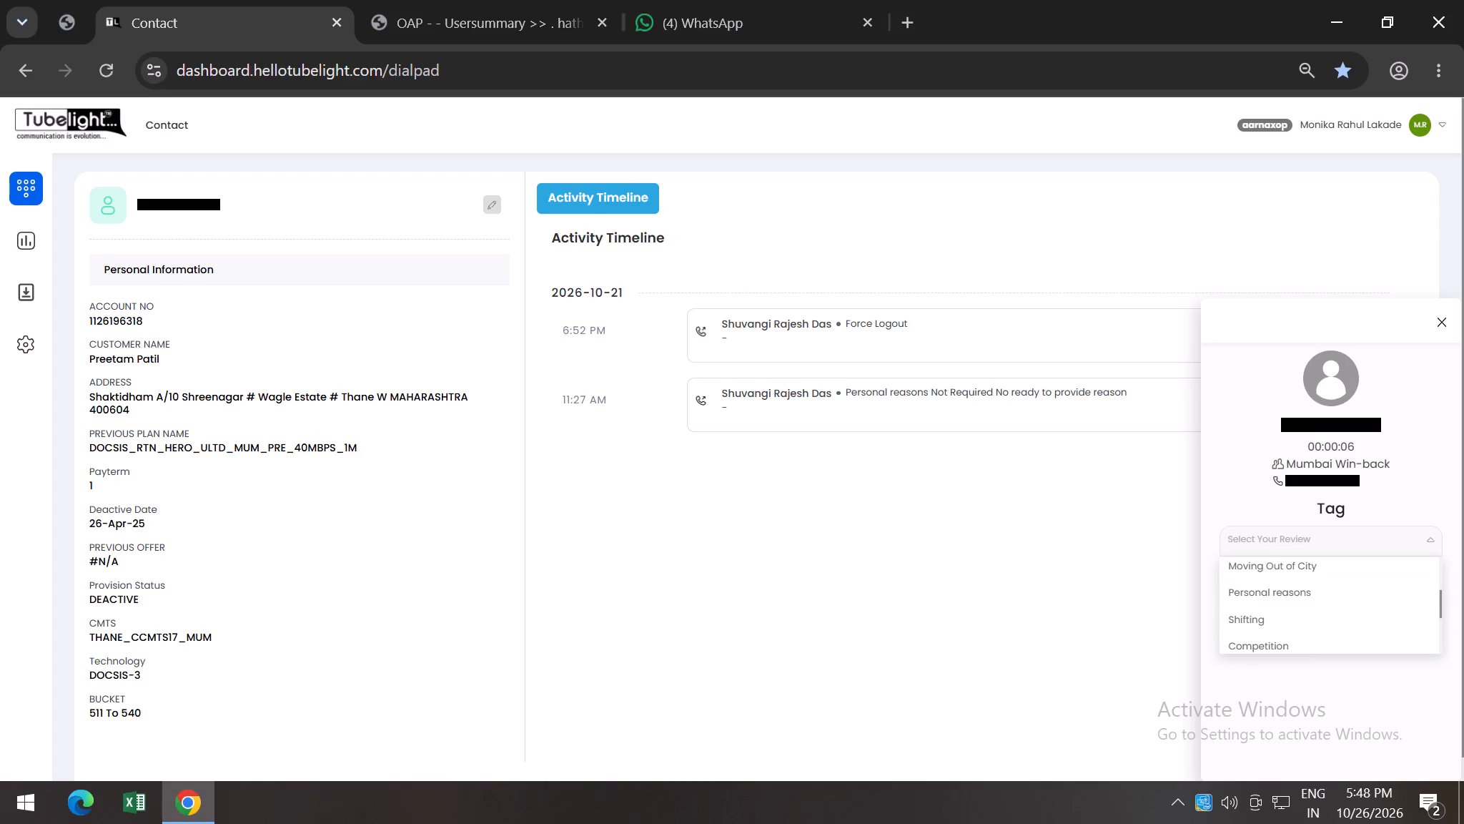
pyautogui.click(1294, 602)
pyautogui.click(1345, 538)
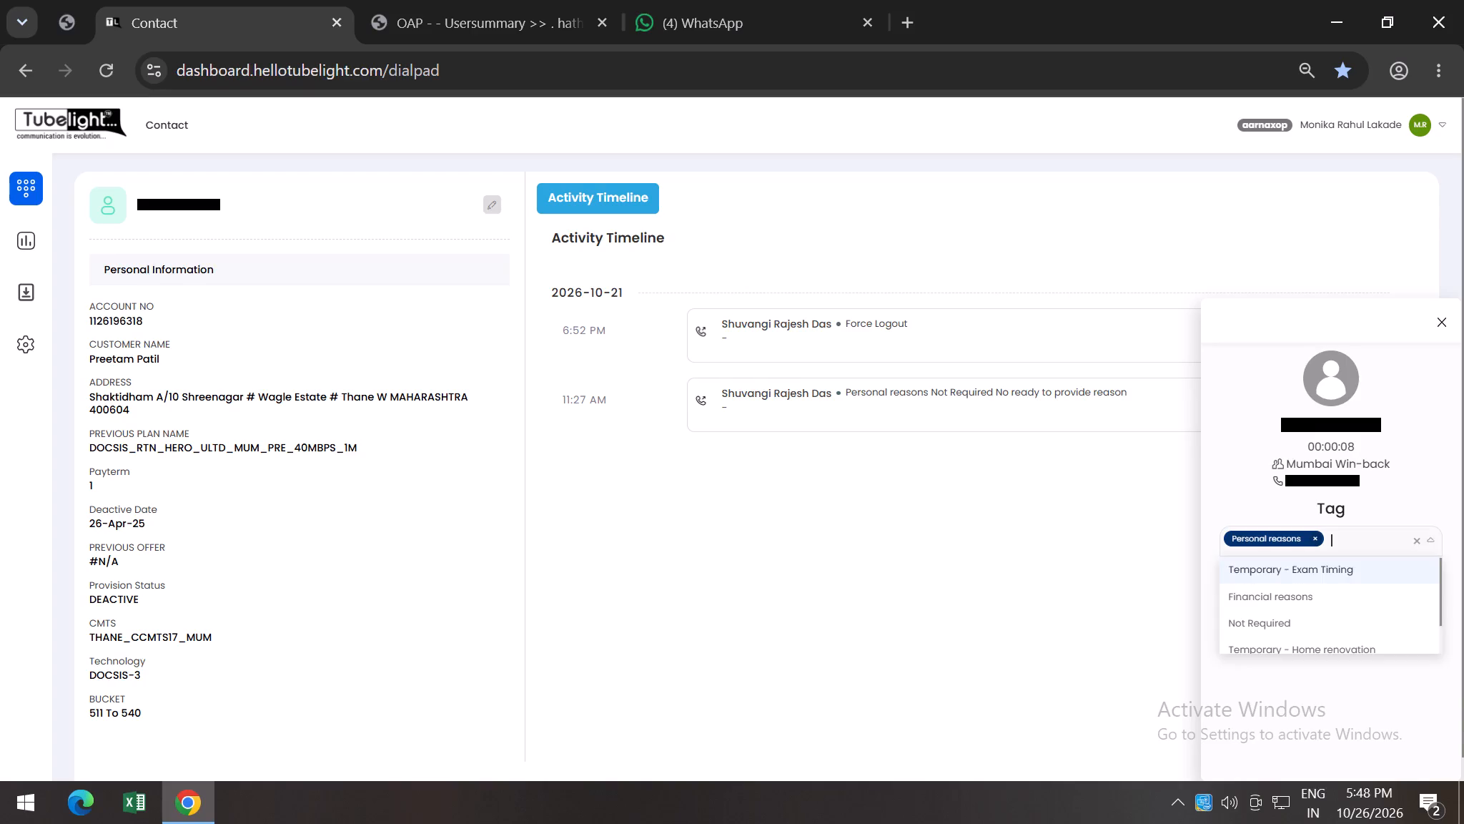
pyautogui.click(1311, 612)
pyautogui.moveTo(1352, 561); pyautogui.dragTo(1350, 578)
pyautogui.click(1338, 614)
pyautogui.click(1340, 671)
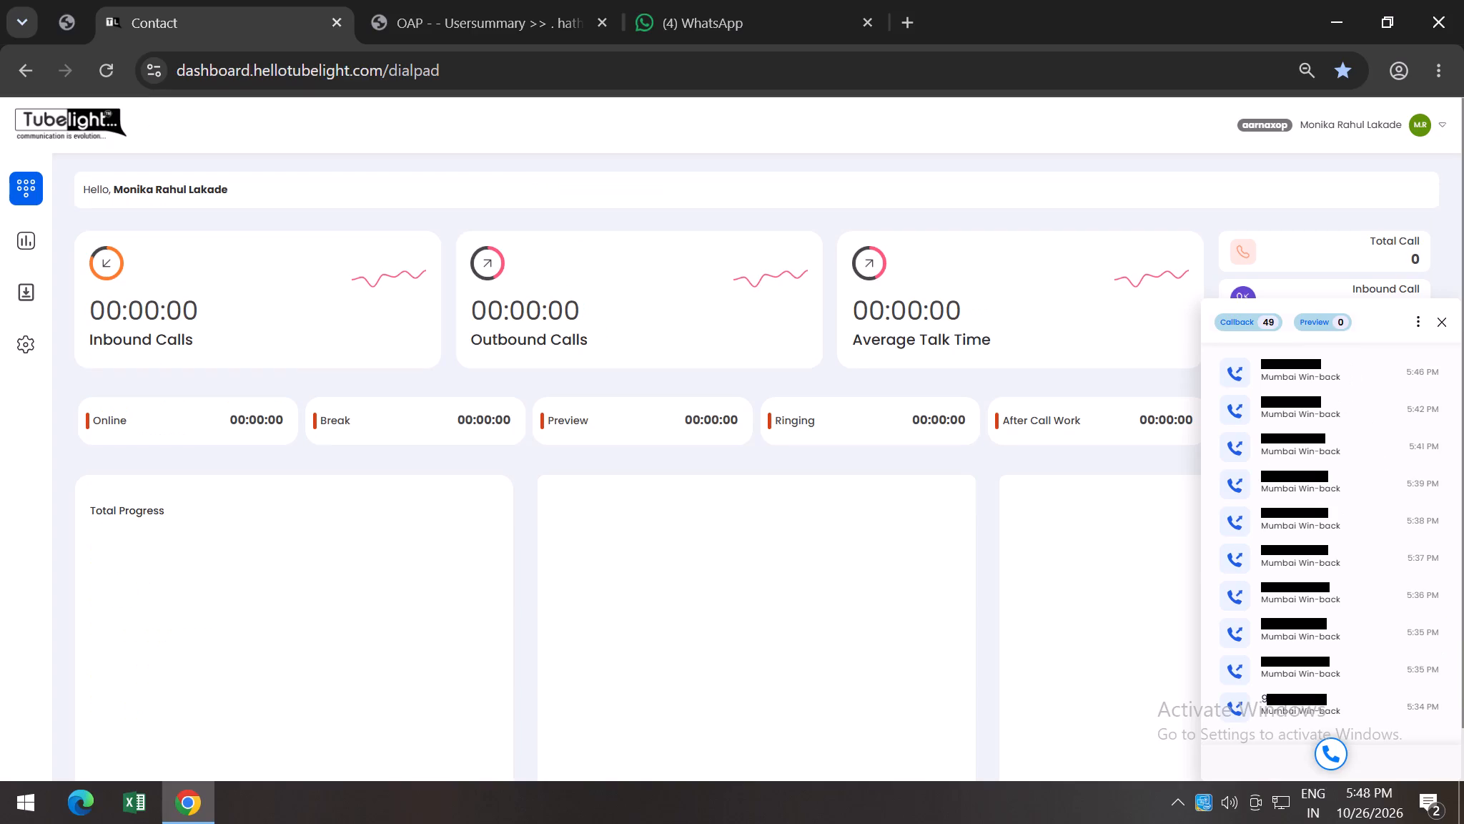
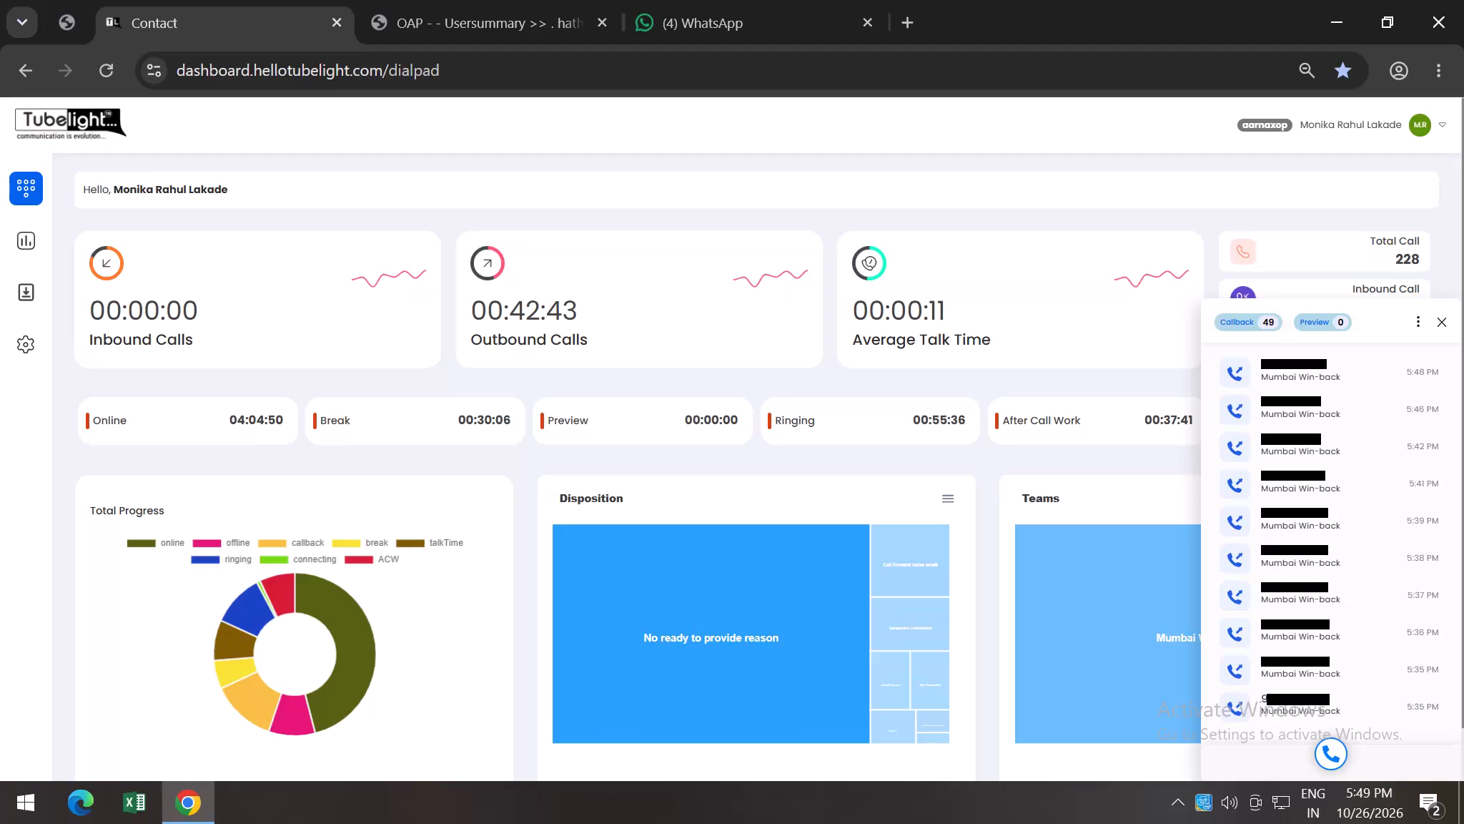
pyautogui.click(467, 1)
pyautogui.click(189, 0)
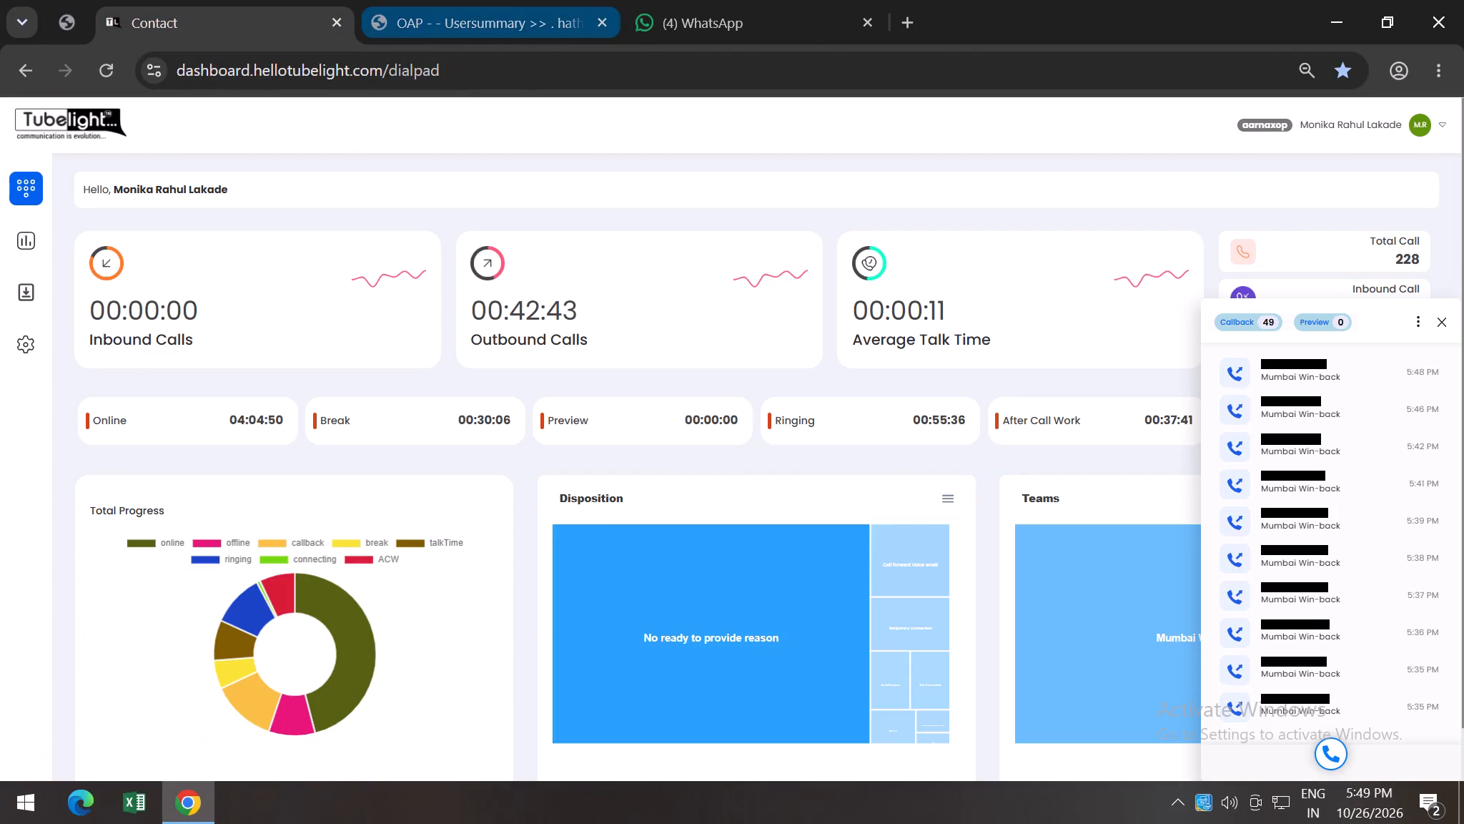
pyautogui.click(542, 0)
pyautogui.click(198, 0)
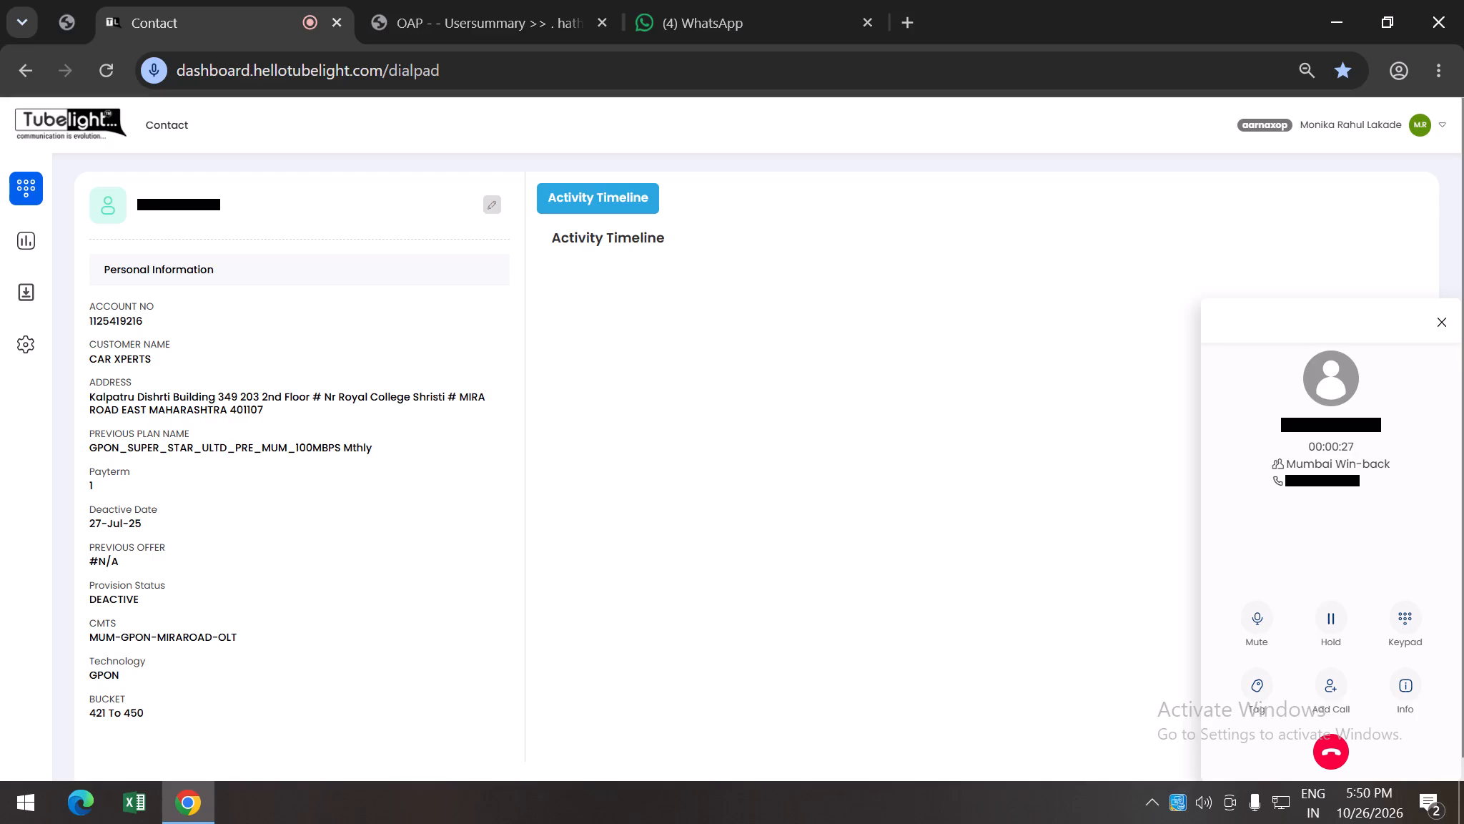
# End the current Mumbai Win-back call and tag it as Personal reasons, Not Required and Temporary connection.
pyautogui.click(1335, 753)
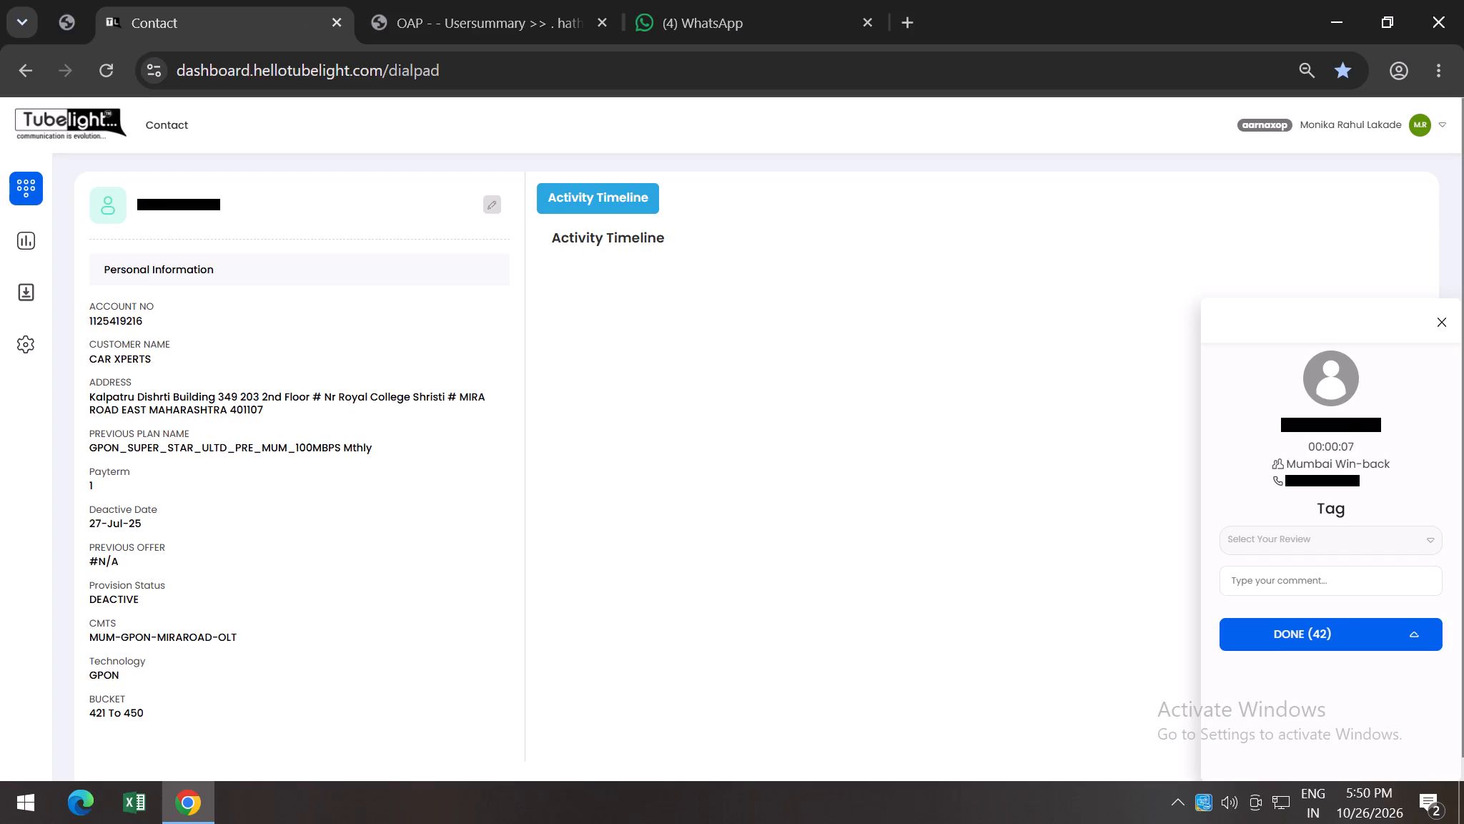
pyautogui.click(1288, 539)
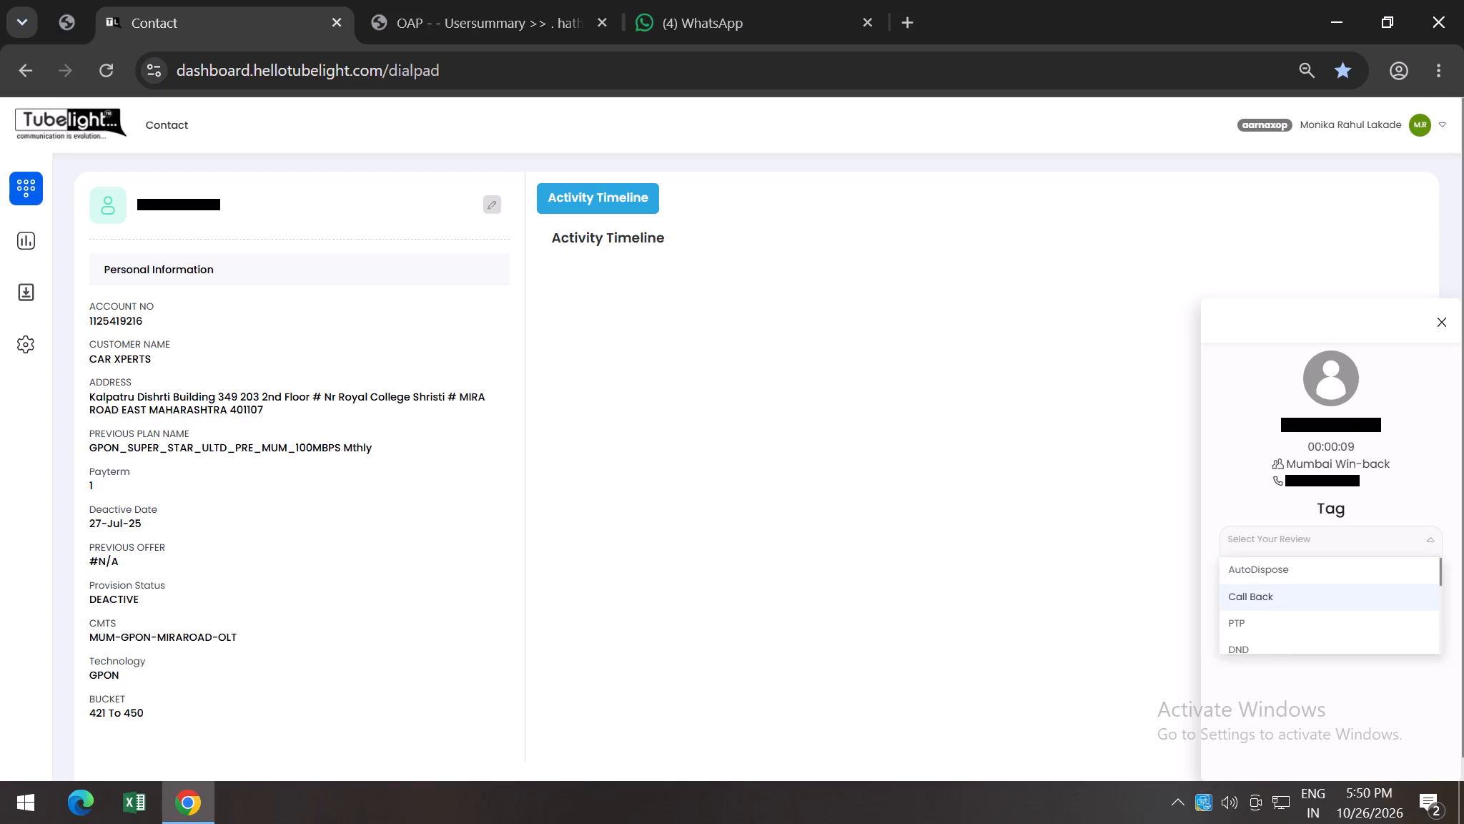
pyautogui.scroll(-1, 1284, 600)
pyautogui.moveTo(1285, 604); pyautogui.dragTo(1294, 597)
pyautogui.click(1361, 534)
pyautogui.click(1292, 617)
pyautogui.moveTo(1365, 548); pyautogui.dragTo(1350, 572)
pyautogui.click(1330, 633)
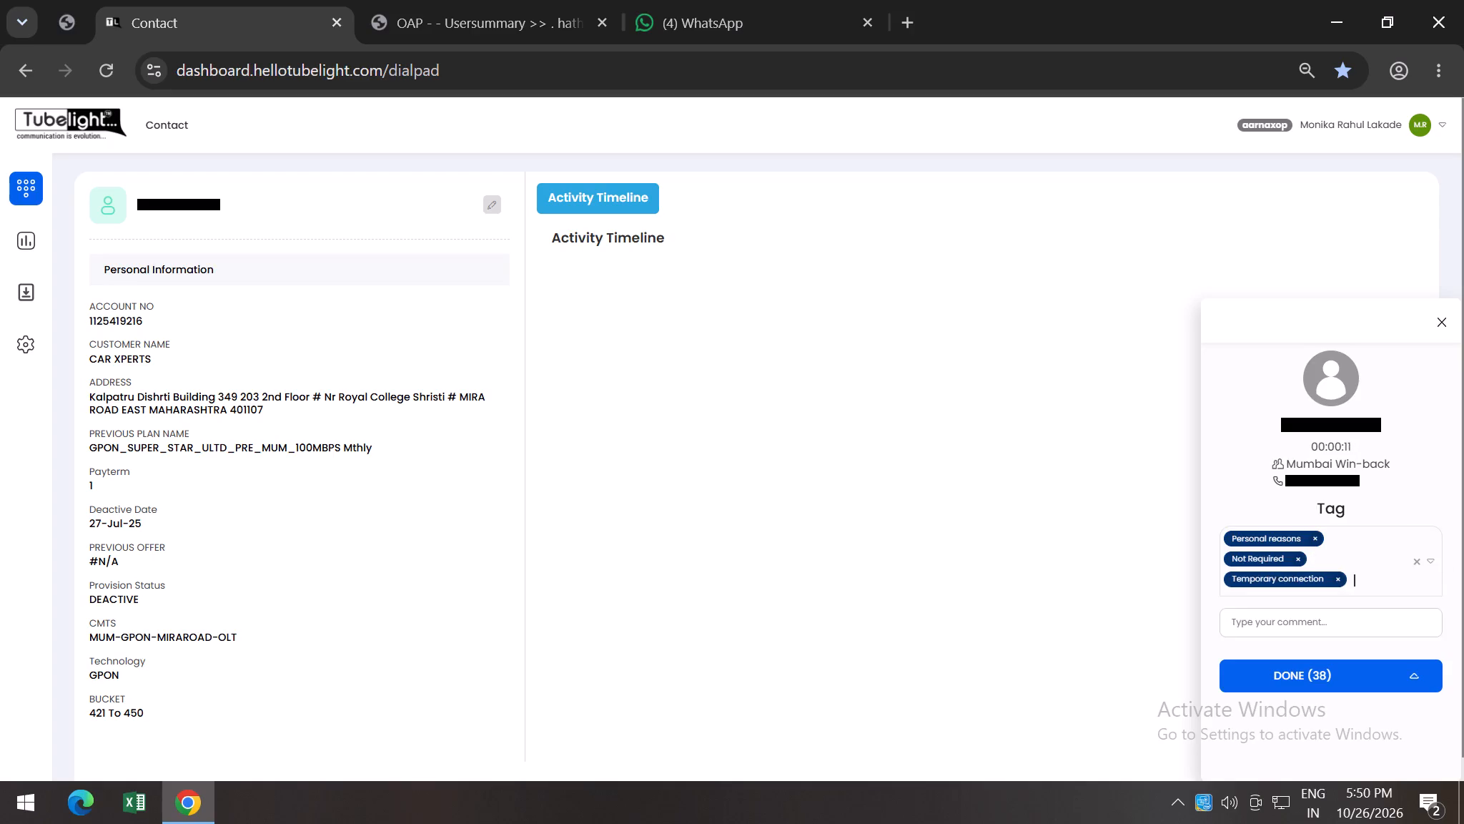
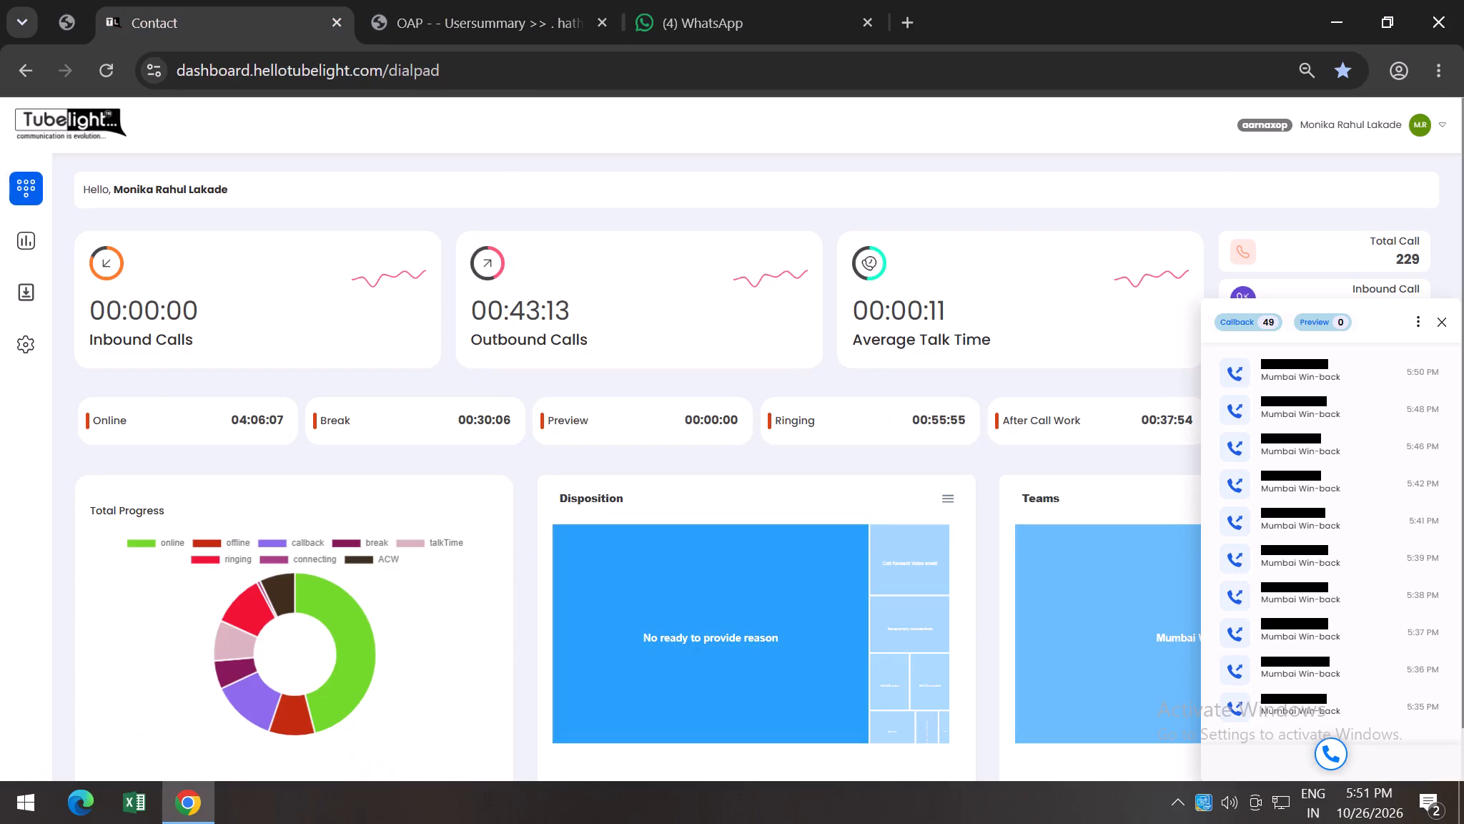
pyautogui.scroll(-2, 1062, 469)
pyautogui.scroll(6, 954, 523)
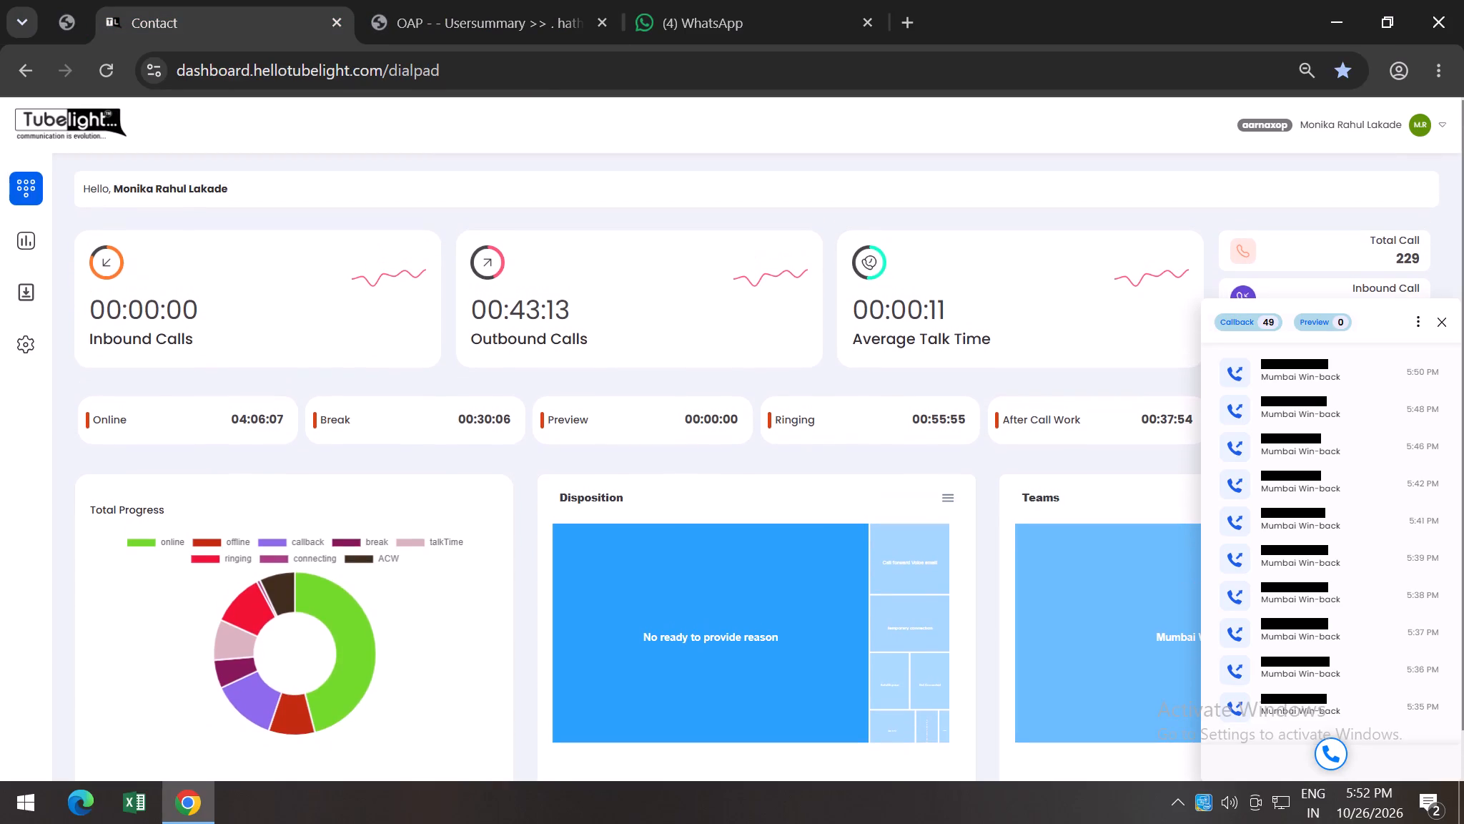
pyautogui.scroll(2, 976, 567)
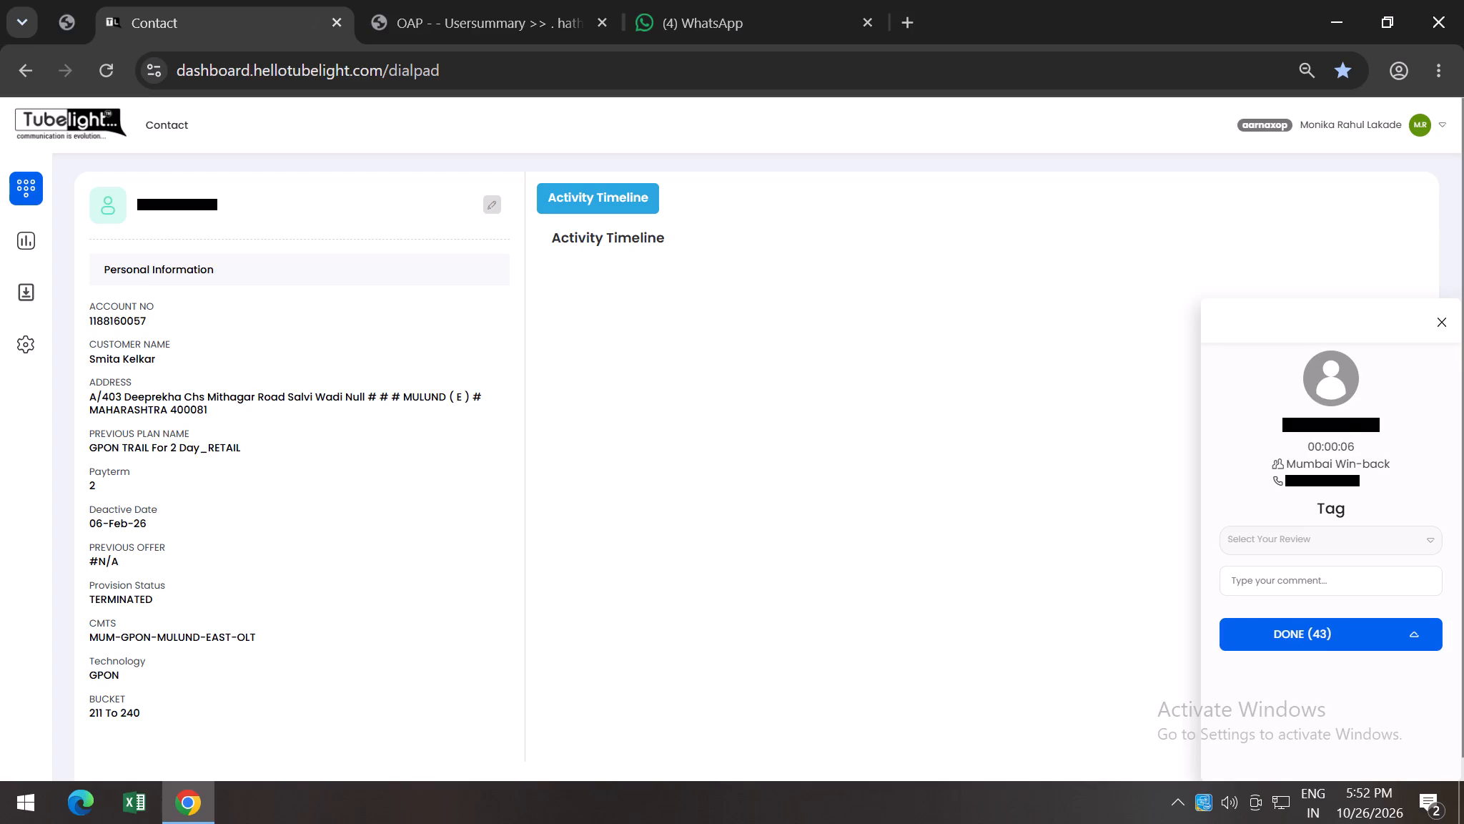
# Select a review tag for the ended Mumbai Win-back call and submit the disposition.
pyautogui.click(1287, 538)
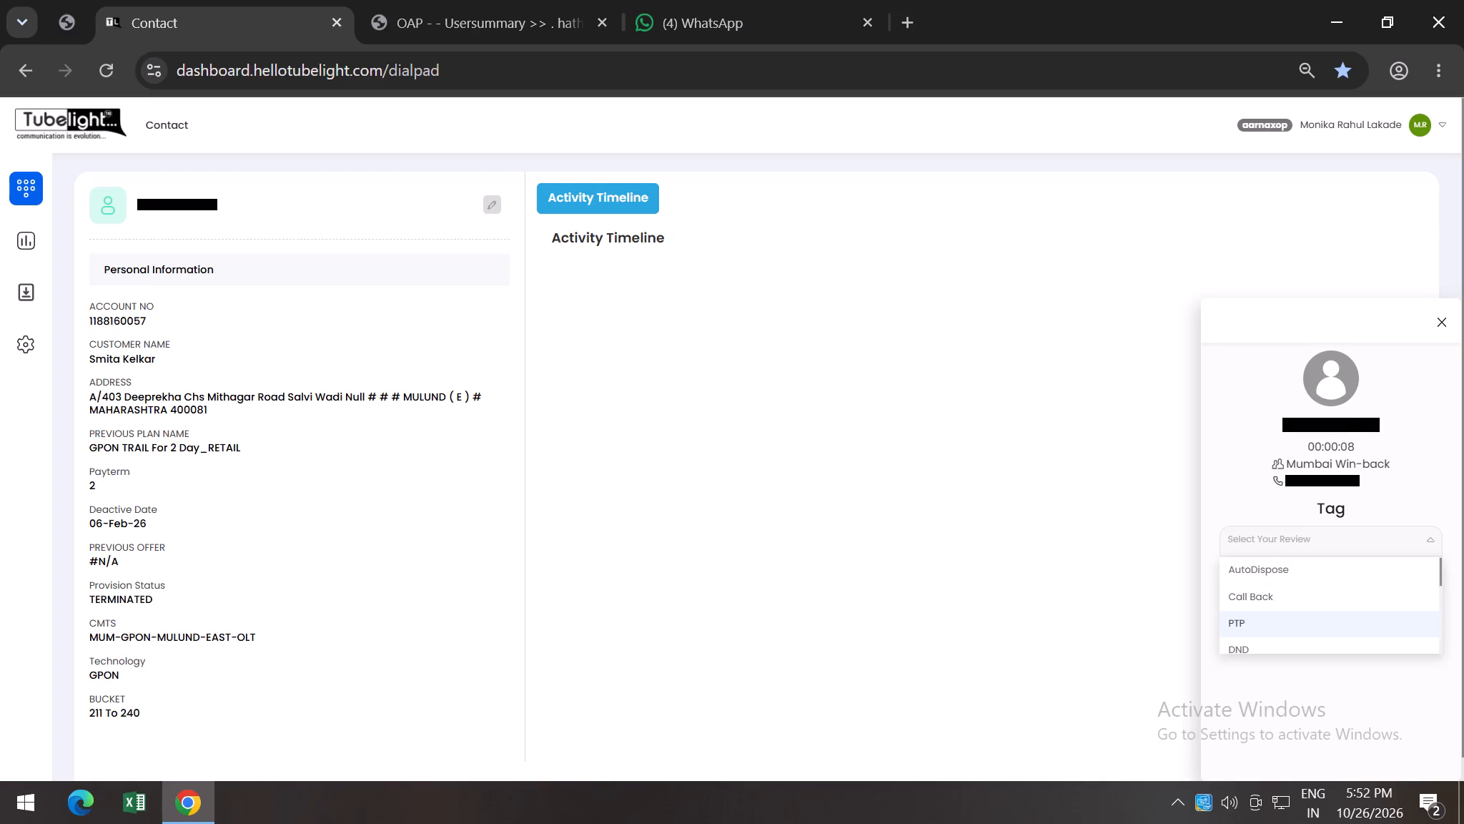
pyautogui.scroll(-1, 1265, 614)
pyautogui.click(1270, 614)
pyautogui.moveTo(1370, 524); pyautogui.dragTo(1360, 542)
pyautogui.moveTo(1345, 538); pyautogui.dragTo(1330, 561)
pyautogui.moveTo(1293, 620); pyautogui.dragTo(1299, 613)
pyautogui.moveTo(1325, 571); pyautogui.dragTo(1314, 590)
pyautogui.click(1306, 615)
pyautogui.click(1314, 681)
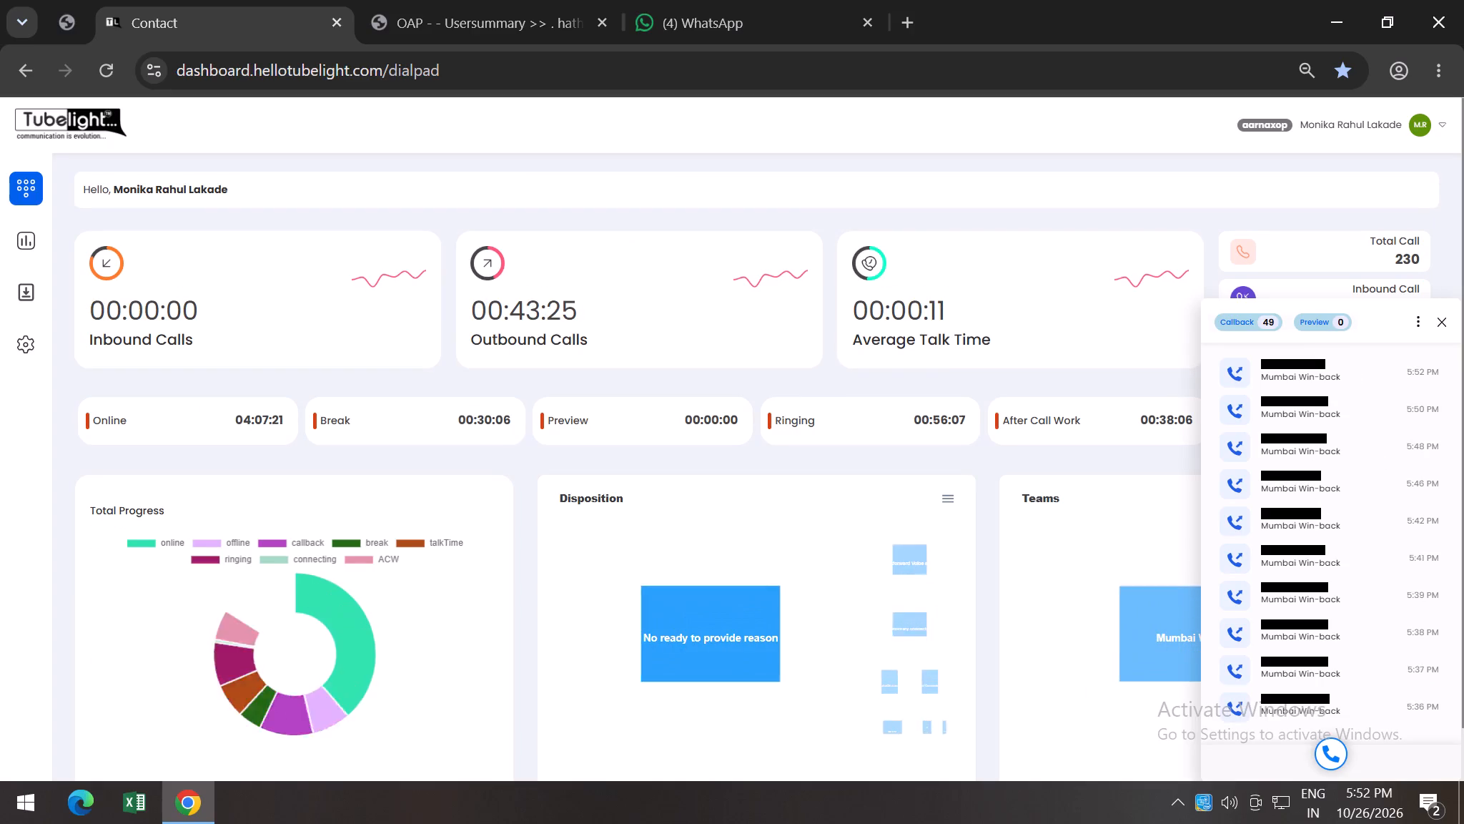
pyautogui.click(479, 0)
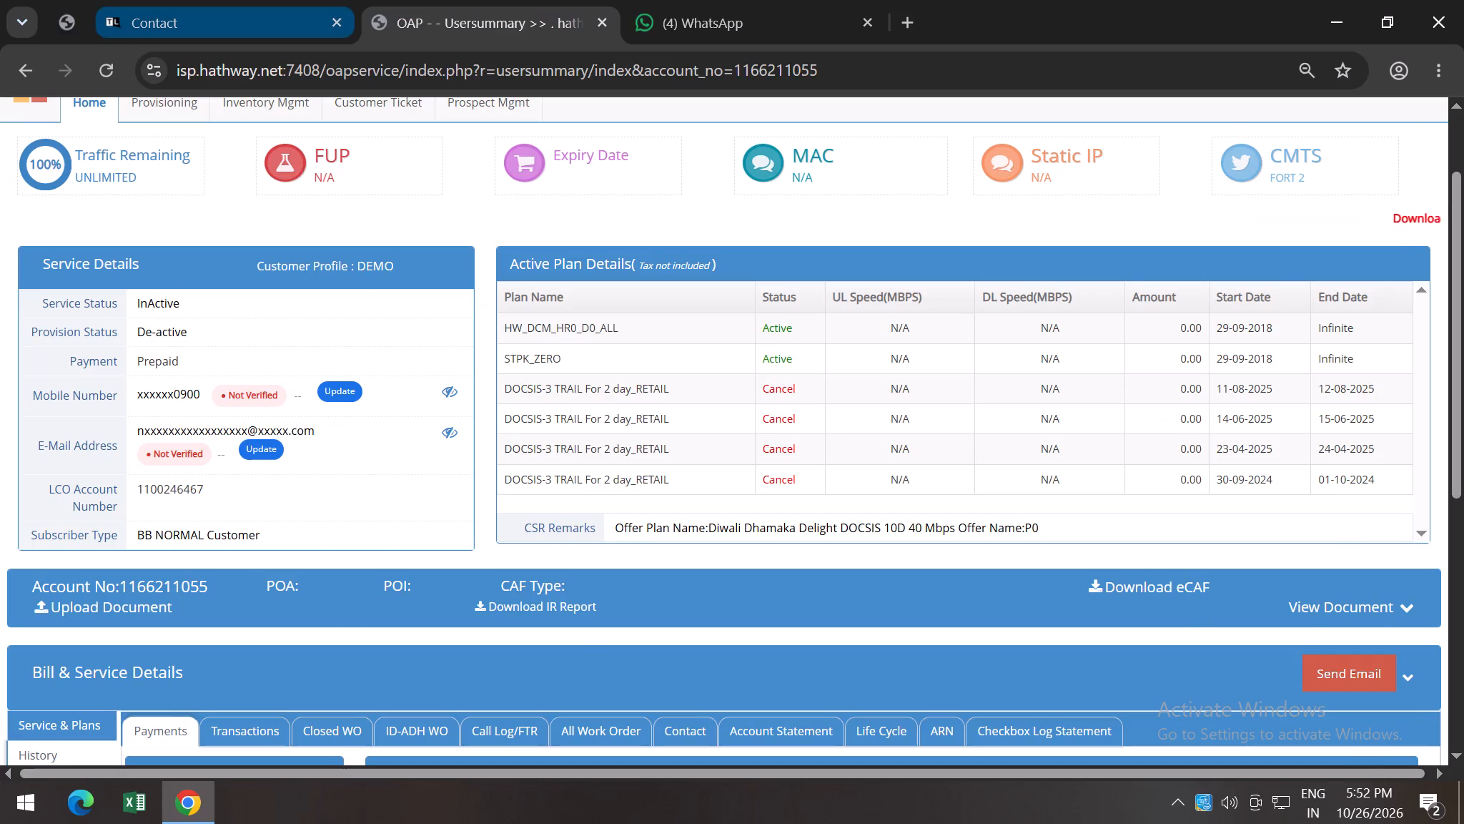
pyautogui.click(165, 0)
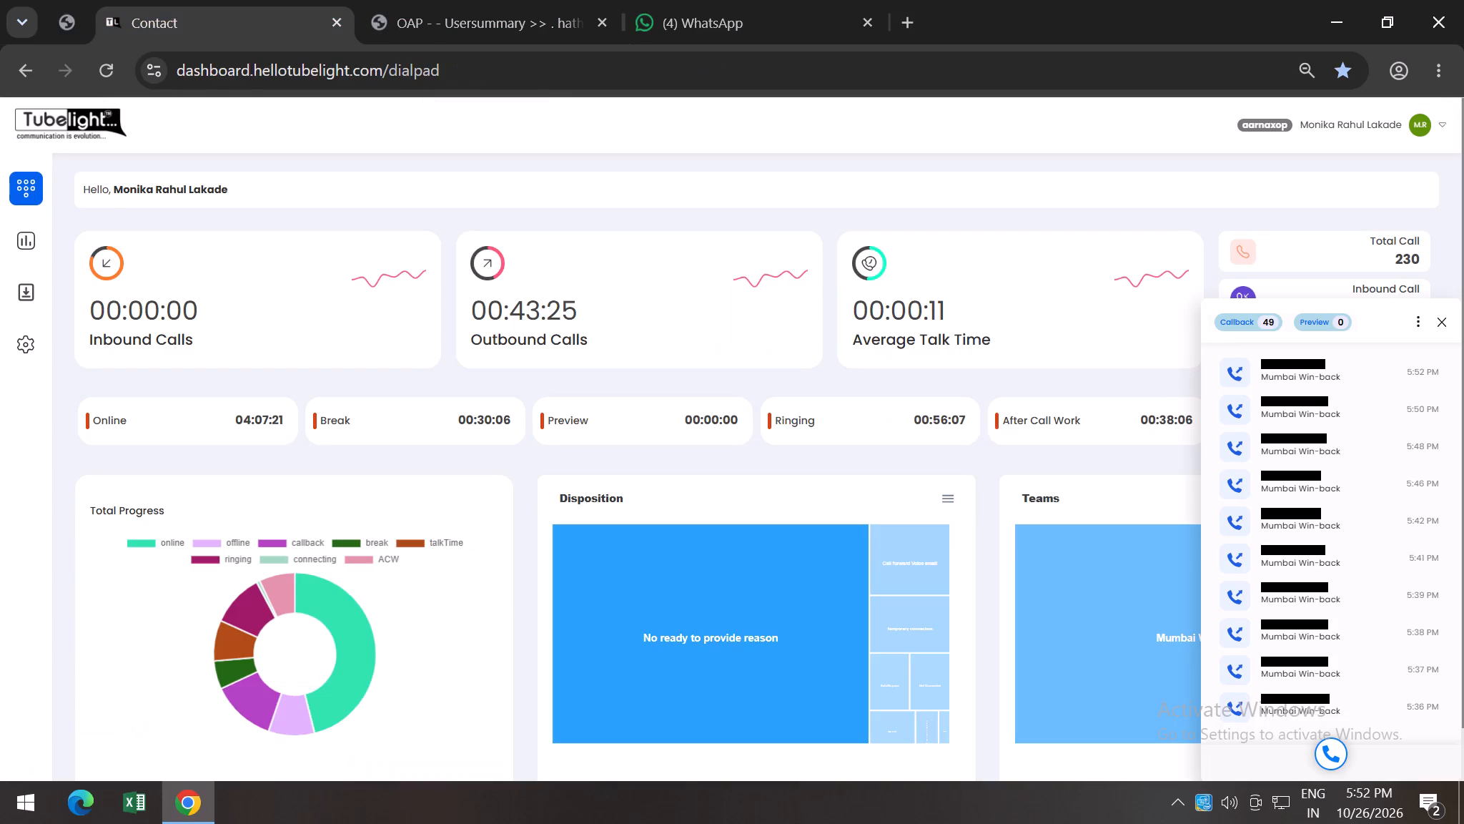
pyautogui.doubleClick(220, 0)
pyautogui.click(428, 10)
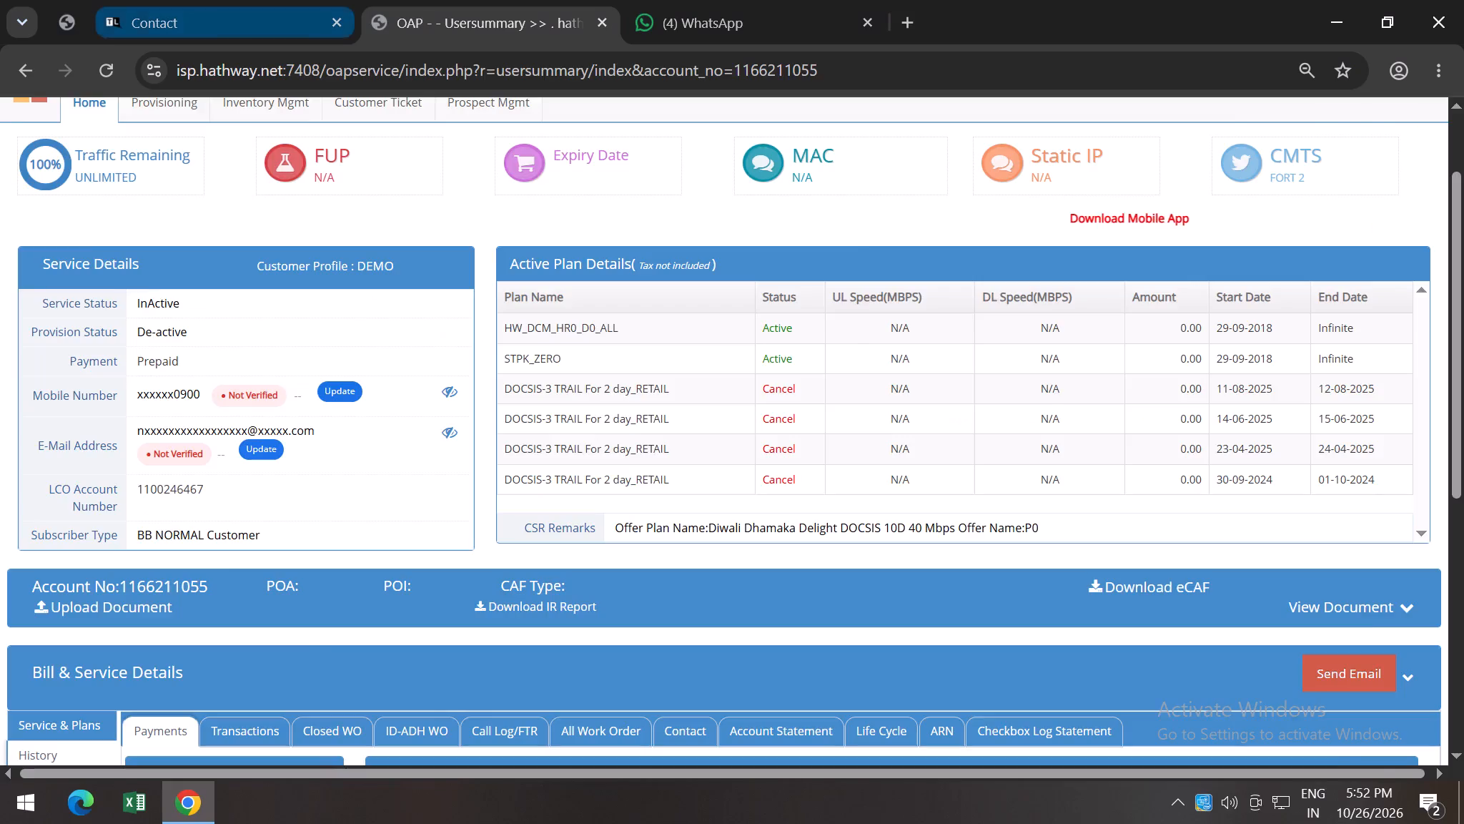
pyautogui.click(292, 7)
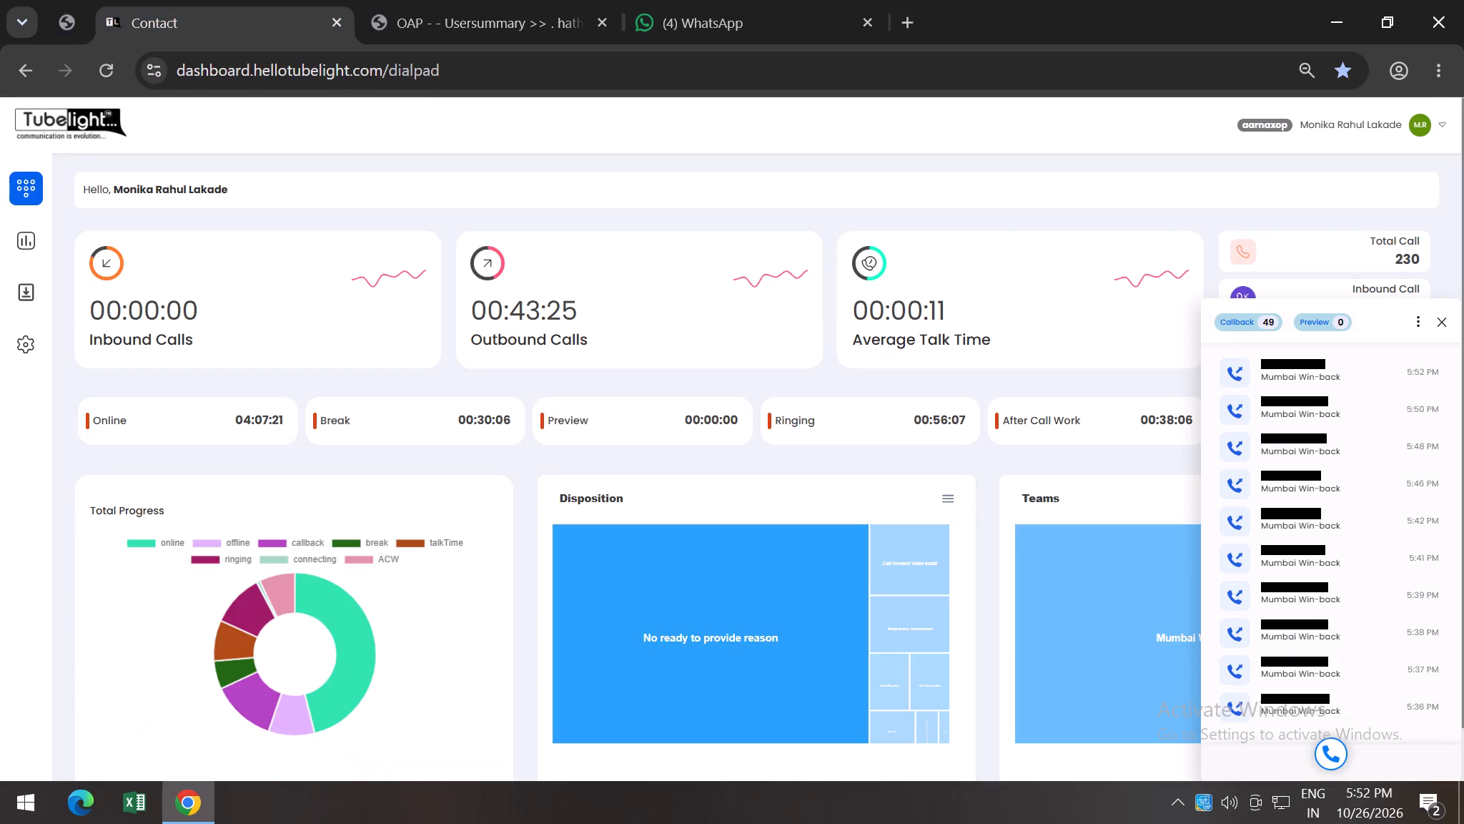
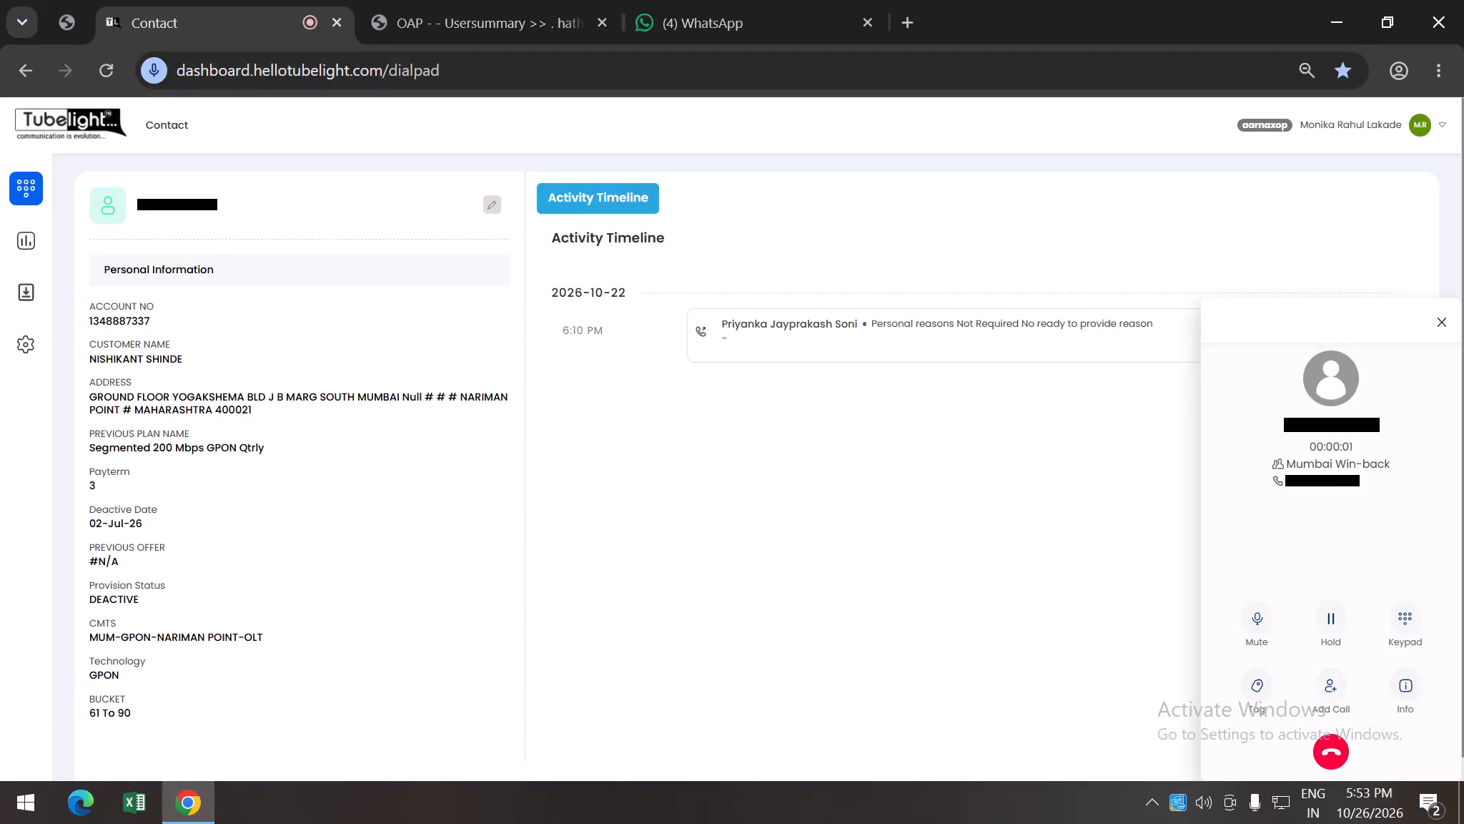
# End the current Mumbai Win-back call, tag it as Not Connect and Not Contactable, and look for the detailed sub-reason.
pyautogui.click(1334, 756)
pyautogui.click(1281, 547)
pyautogui.scroll(-4, 1270, 614)
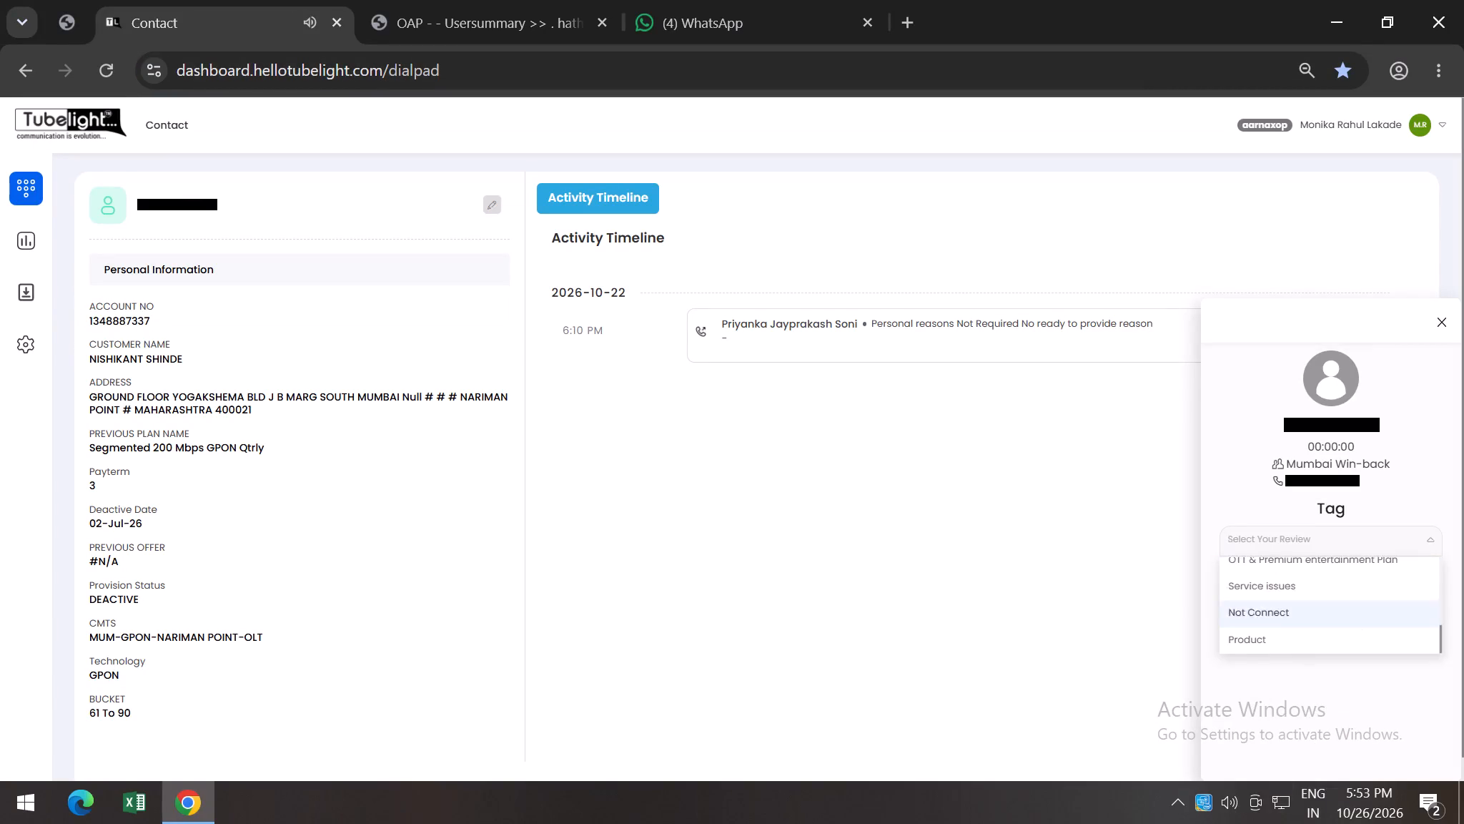
pyautogui.click(1270, 616)
pyautogui.click(1321, 561)
pyautogui.moveTo(1320, 539); pyautogui.dragTo(1314, 549)
pyautogui.click(1280, 592)
pyautogui.moveTo(1346, 551); pyautogui.dragTo(1327, 588)
pyautogui.scroll(-1, 1277, 651)
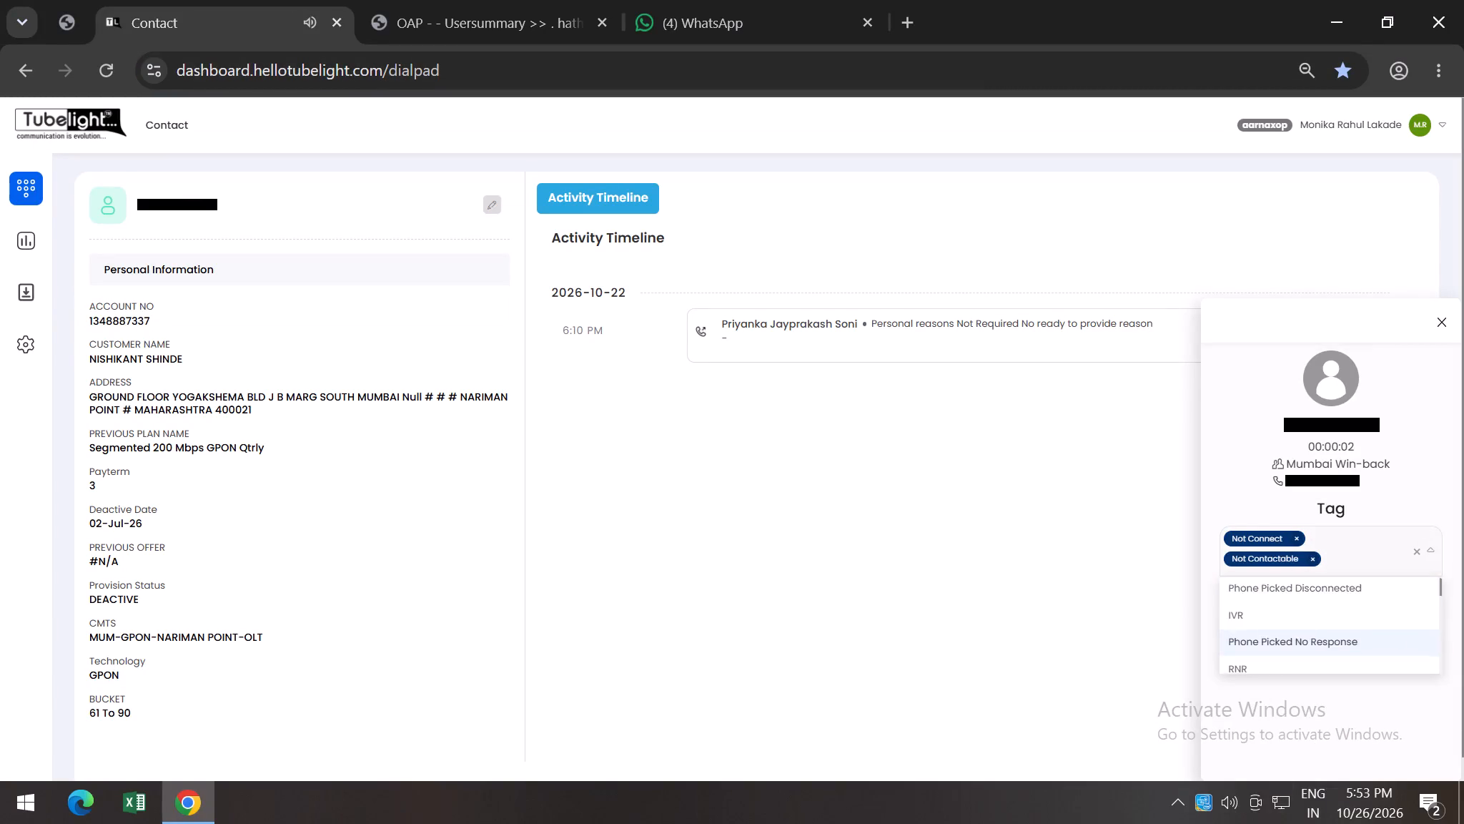
pyautogui.scroll(-2, 1277, 653)
pyautogui.moveTo(1305, 607); pyautogui.dragTo(1301, 613)
pyautogui.click(1326, 579)
pyautogui.click(1332, 551)
pyautogui.scroll(-1, 1267, 629)
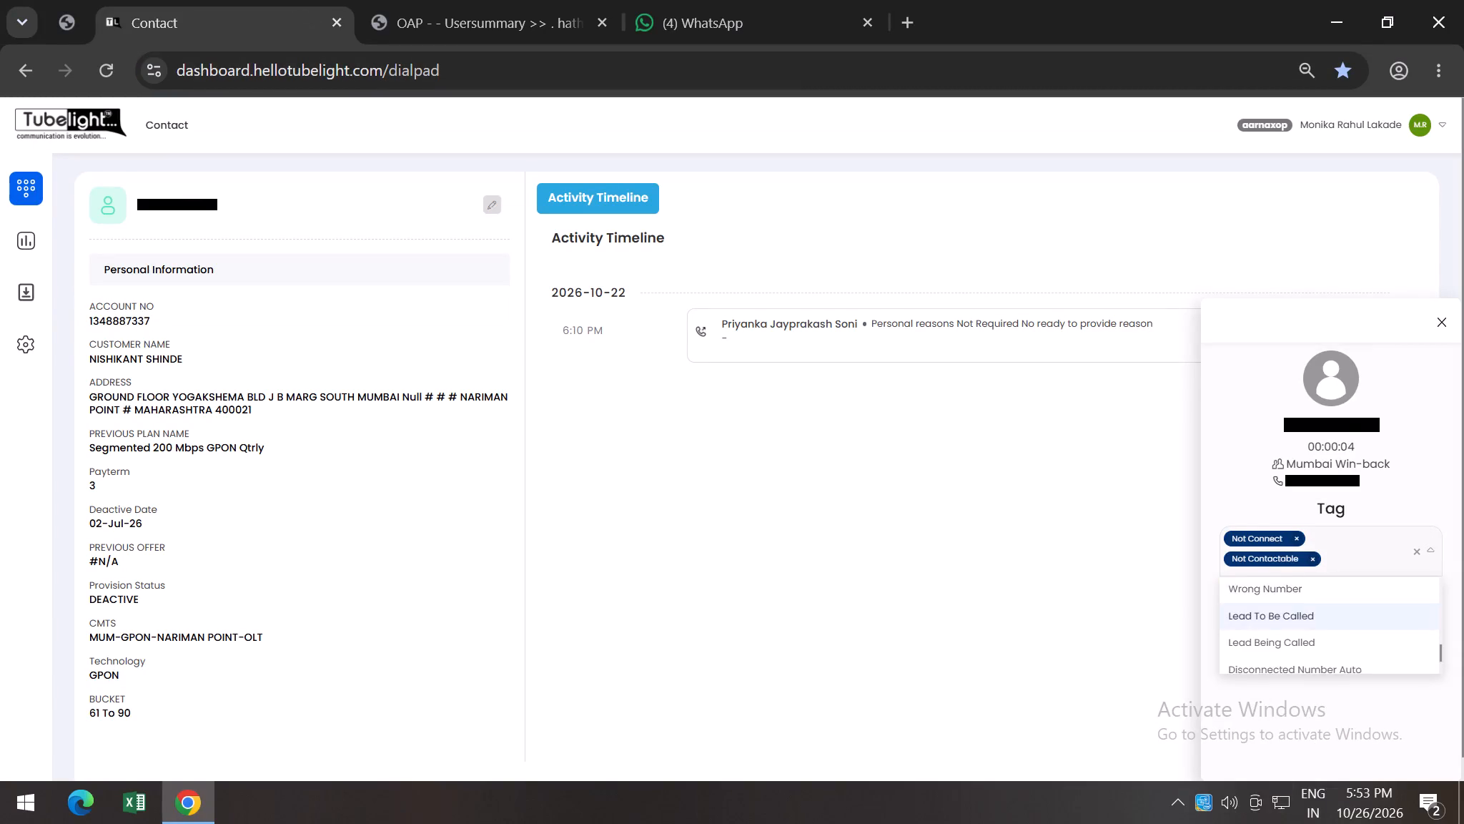
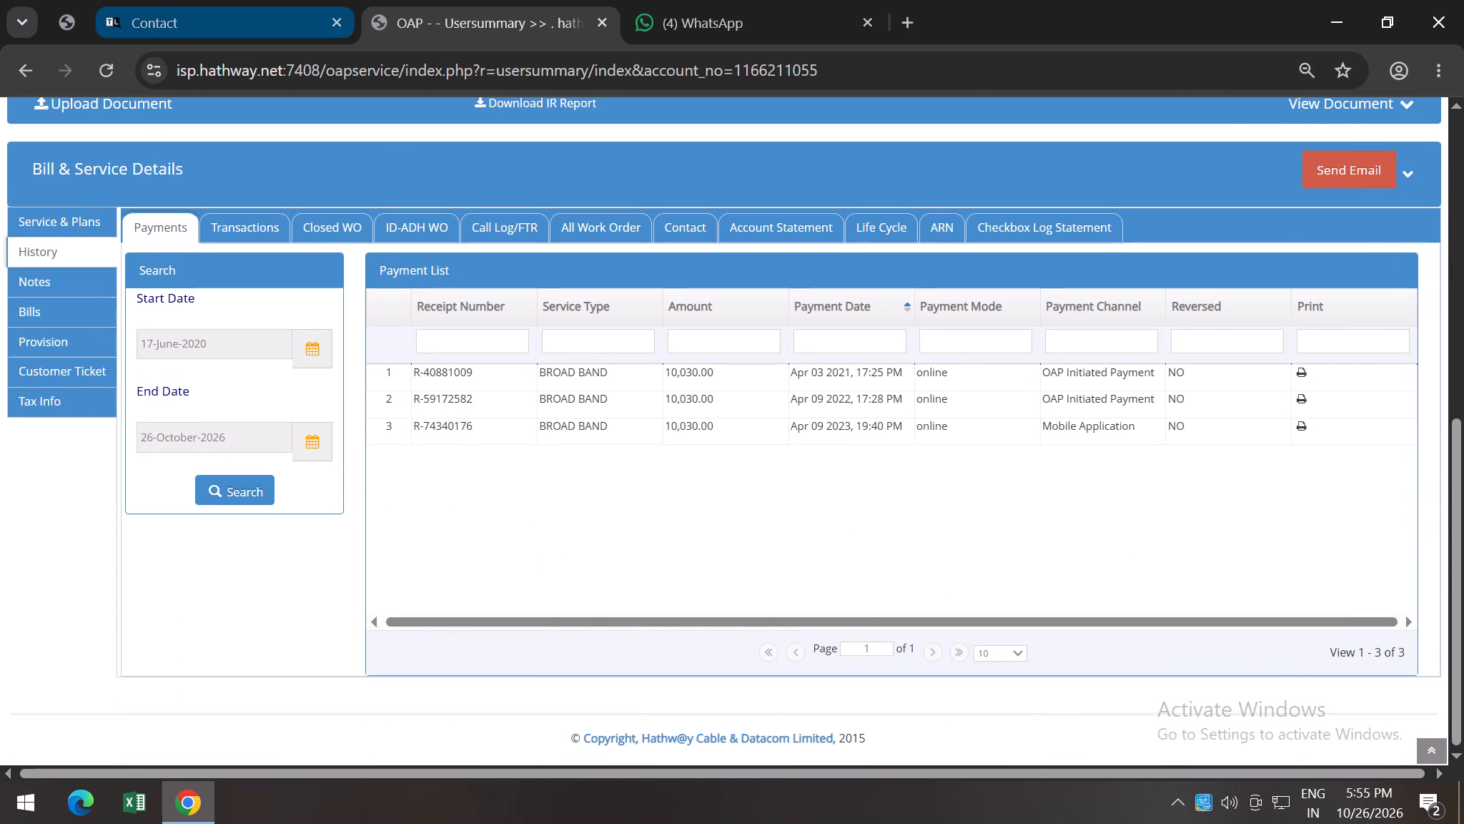
# Return from the Hathway subscriber's payment history to the Tubelight dialpad dashboard.
pyautogui.click(266, 6)
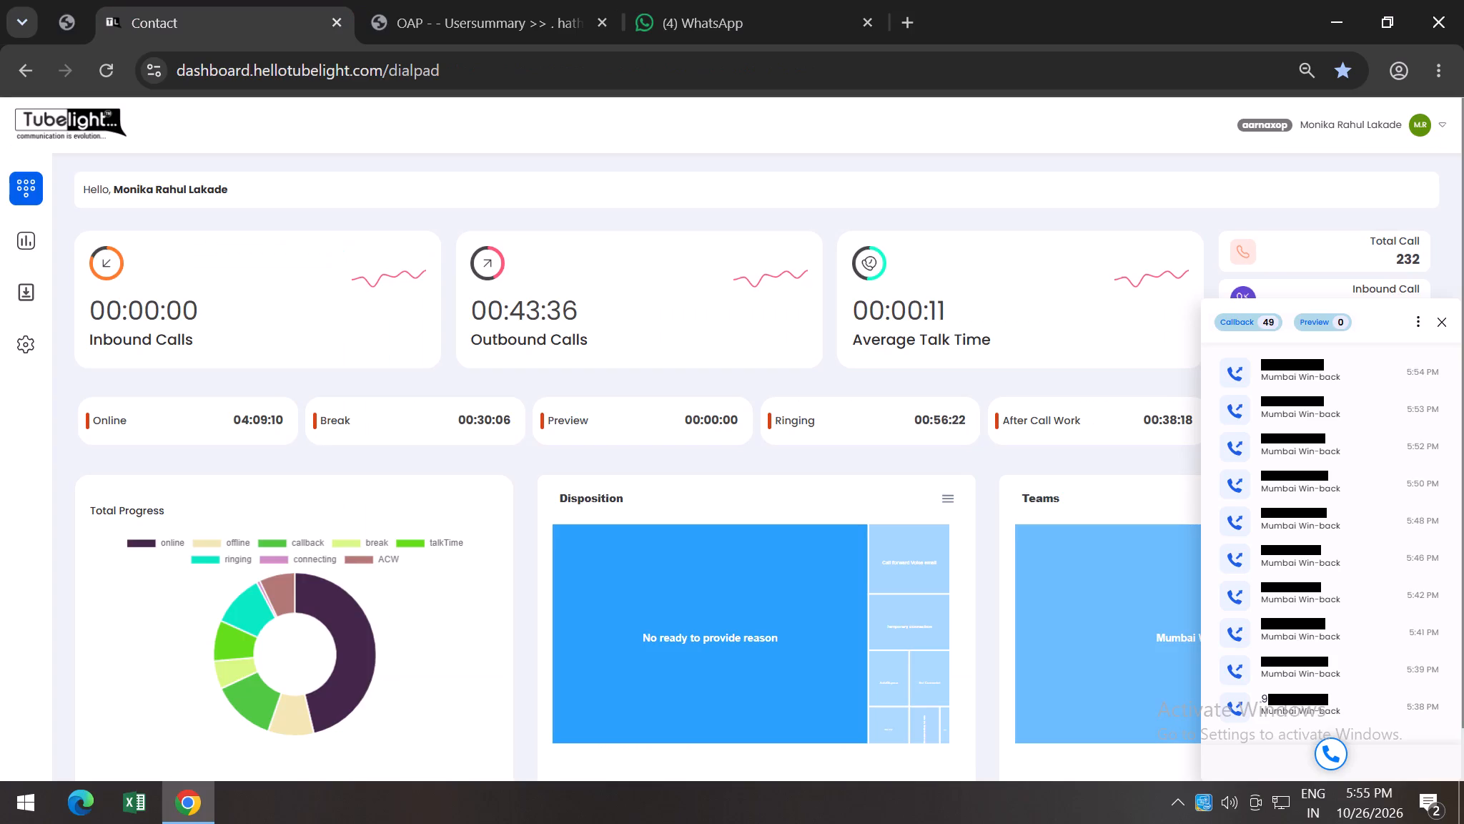
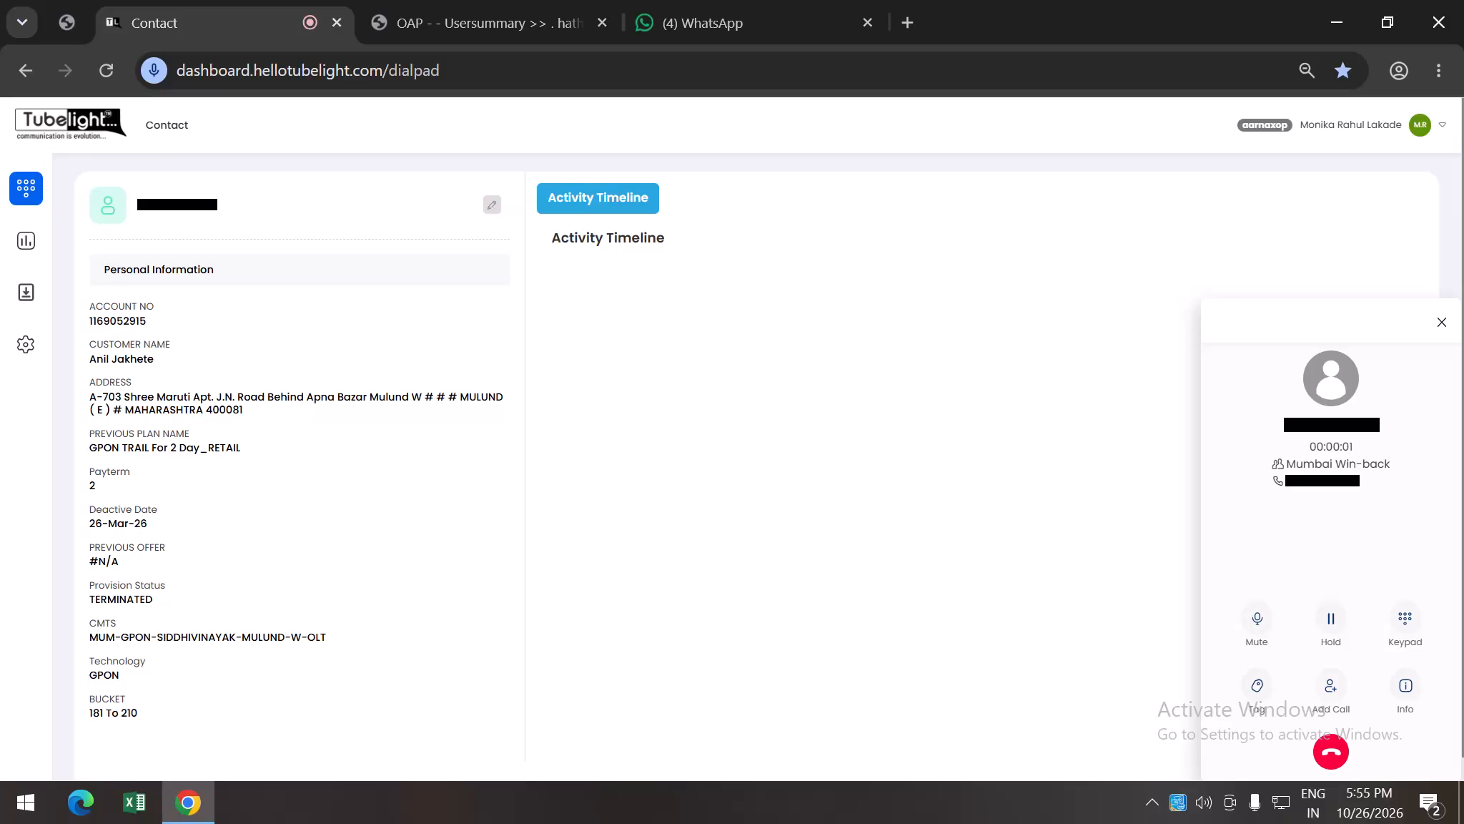
# End the current Mumbai Win-back call, tag it with Personal reasons and Not Required, and submit the outcome.
pyautogui.click(1325, 749)
pyautogui.click(1327, 545)
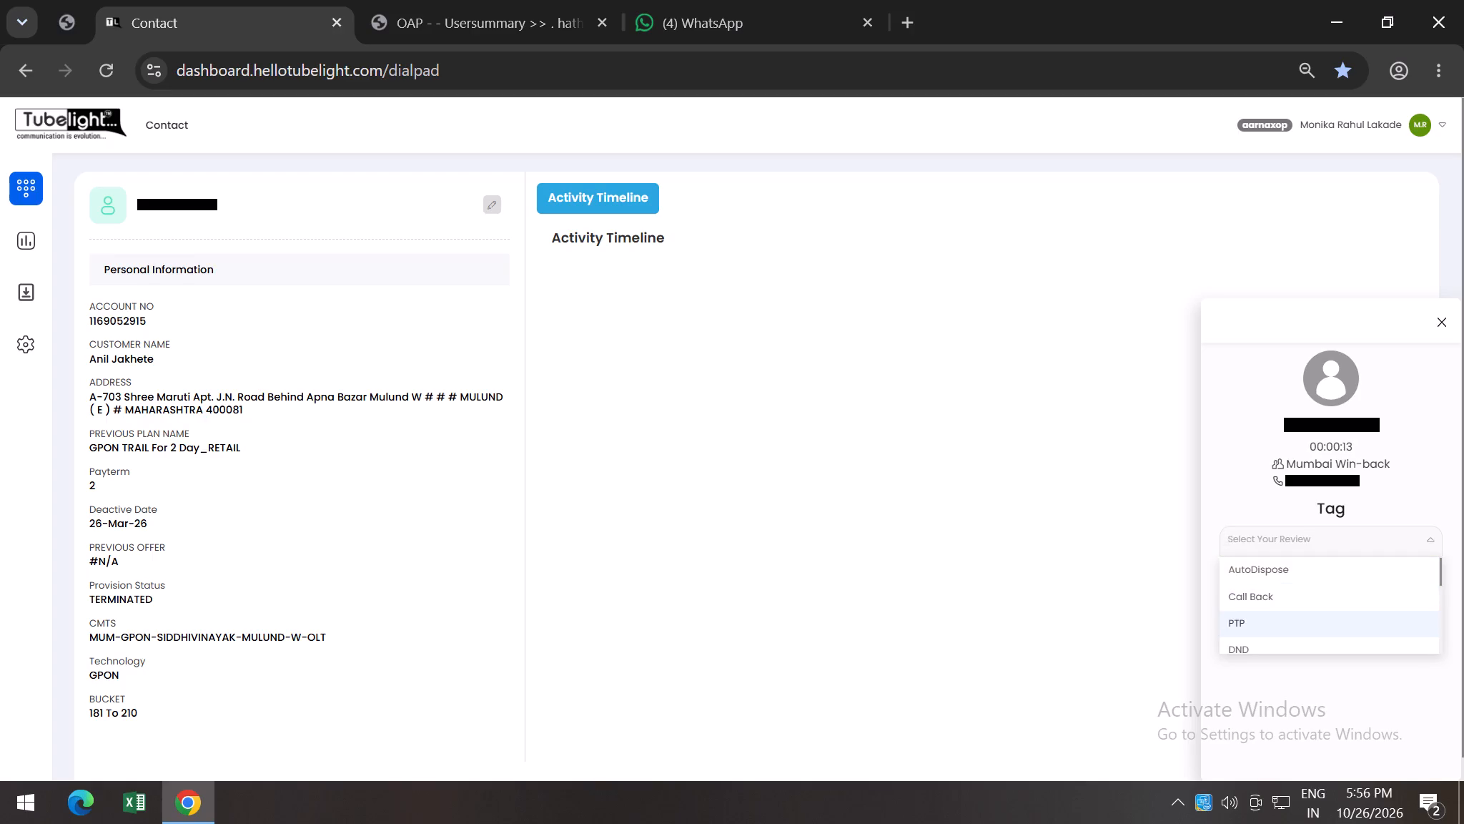
pyautogui.scroll(-1, 1284, 628)
pyautogui.click(1307, 617)
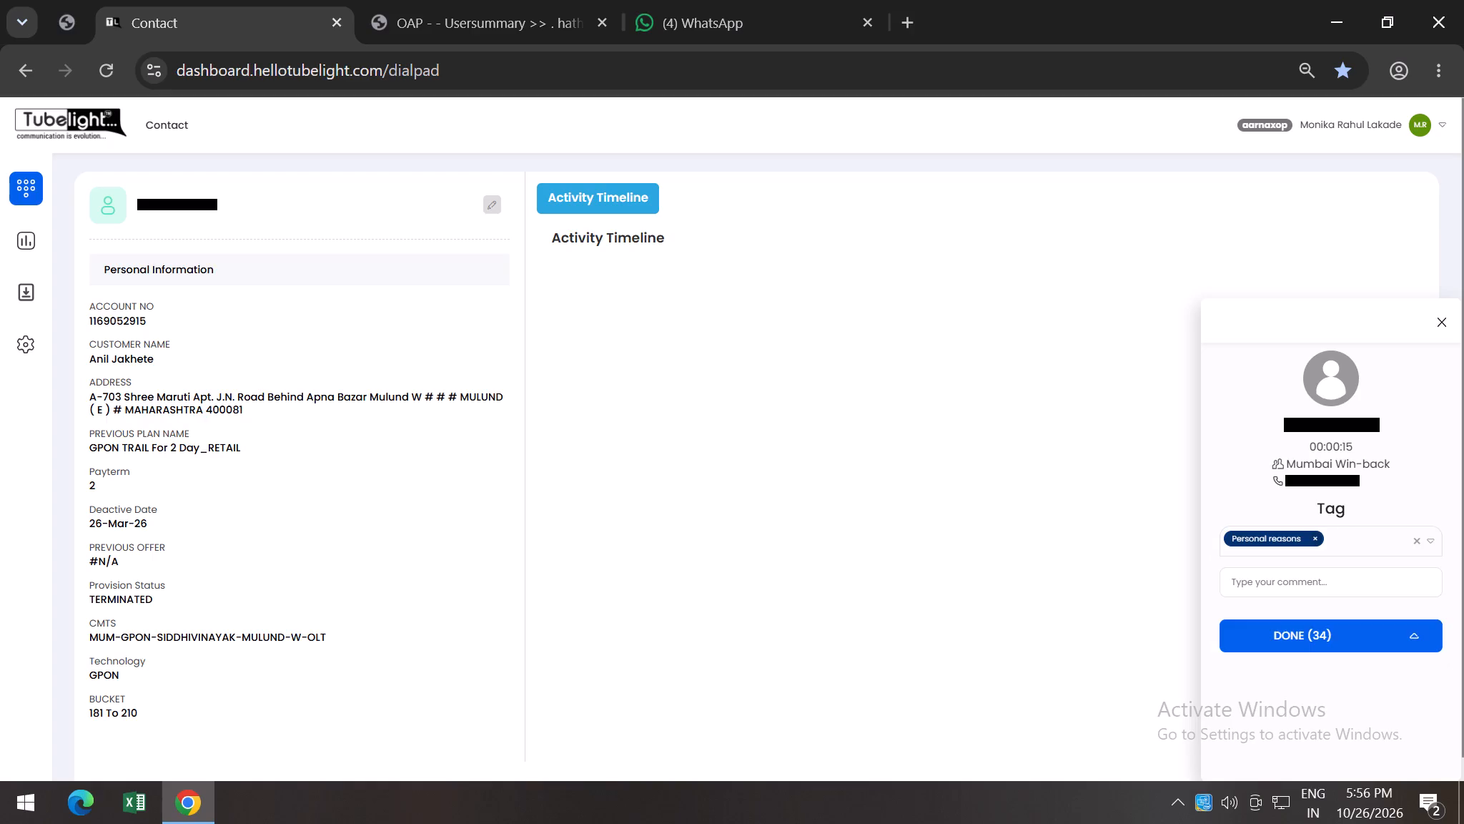
pyautogui.click(1378, 531)
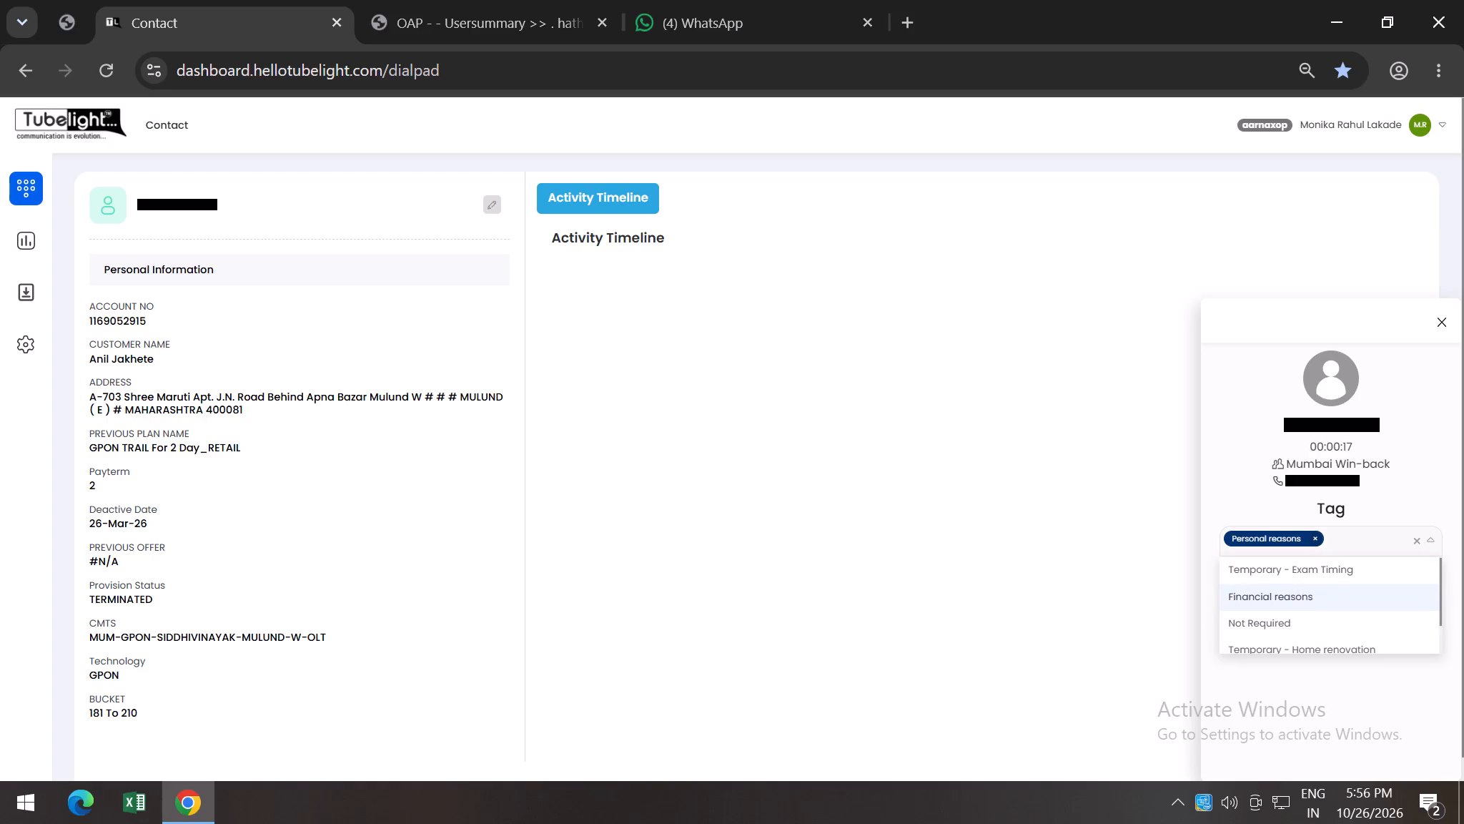
pyautogui.click(1286, 630)
pyautogui.moveTo(1345, 553); pyautogui.dragTo(1337, 566)
pyautogui.click(1318, 628)
pyautogui.click(1312, 680)
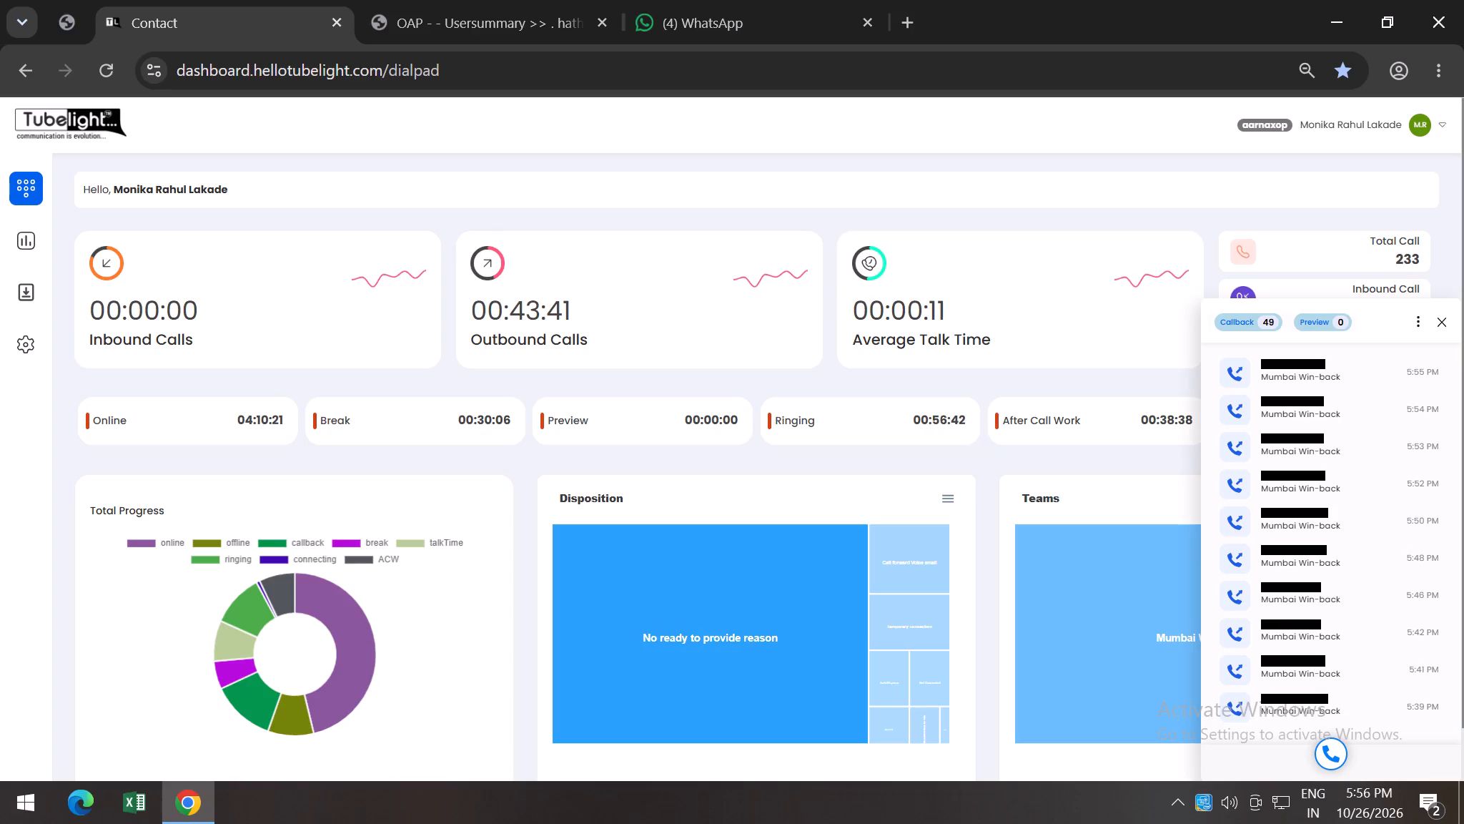
# Reload the Tubelight dialpad dashboard.
pyautogui.press('F5')
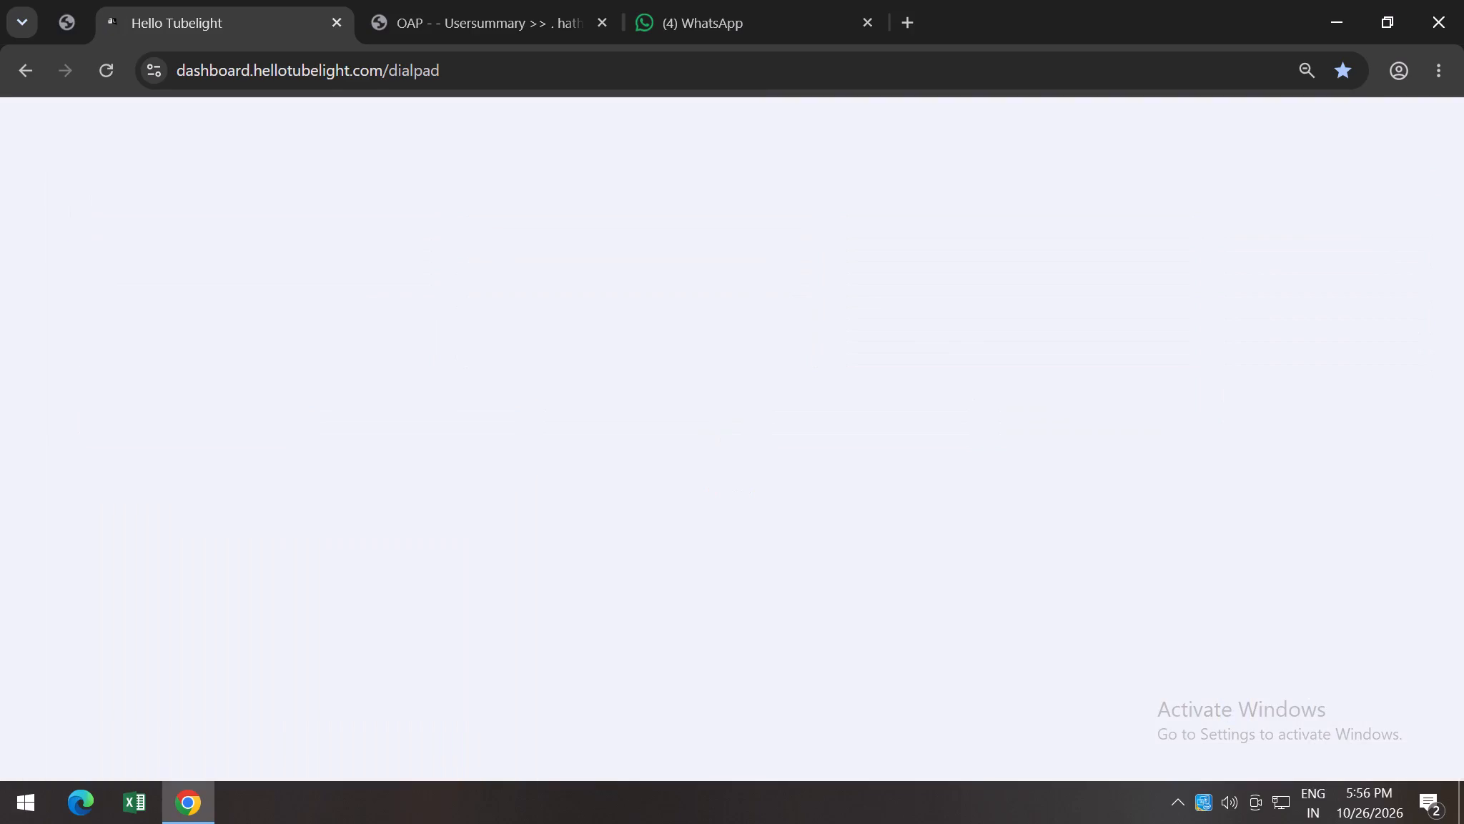
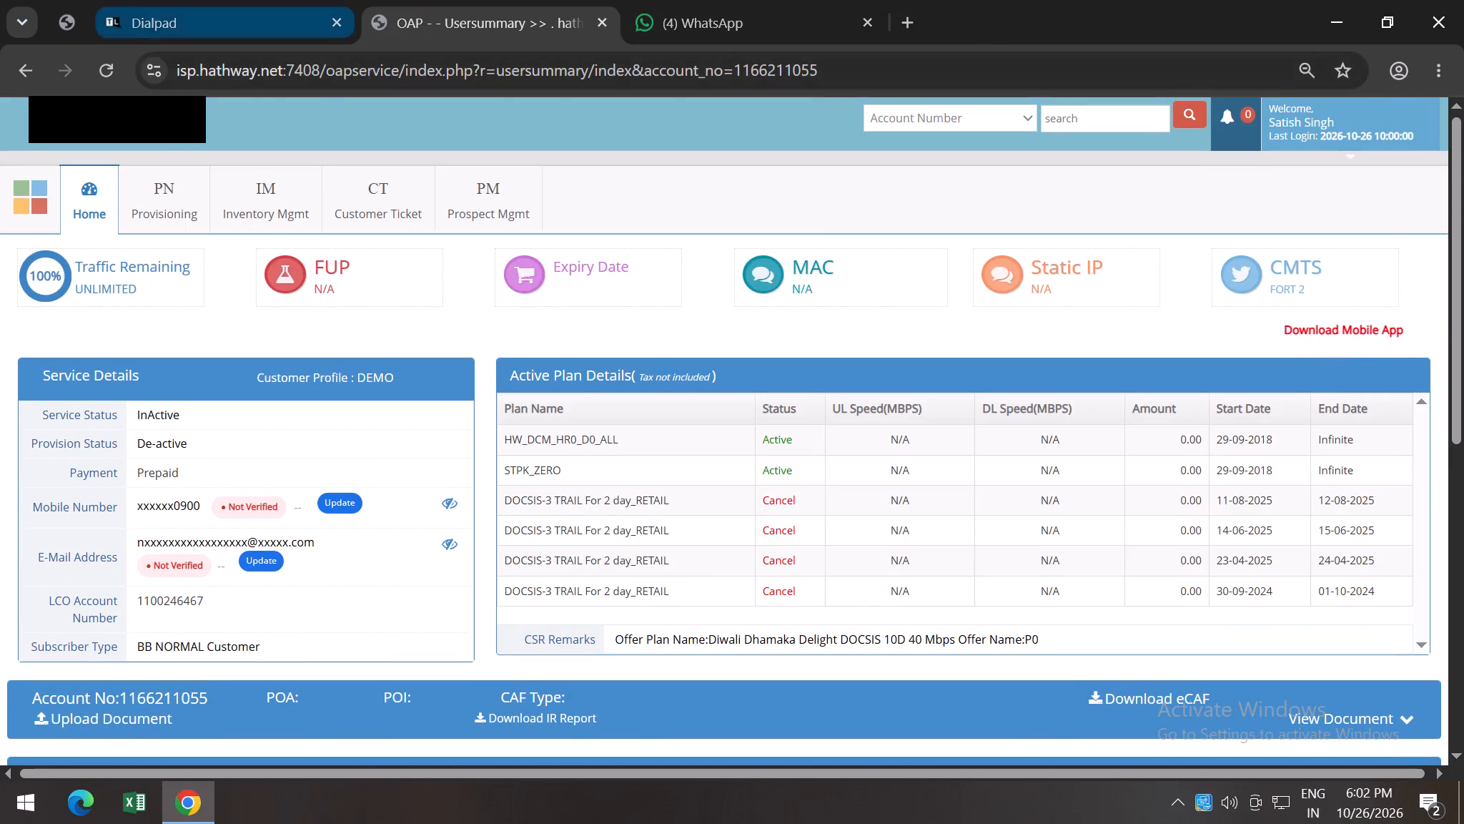
# Return from the Hathway subscriber's account summary to the Tubelight dialpad dashboard.
pyautogui.click(230, 0)
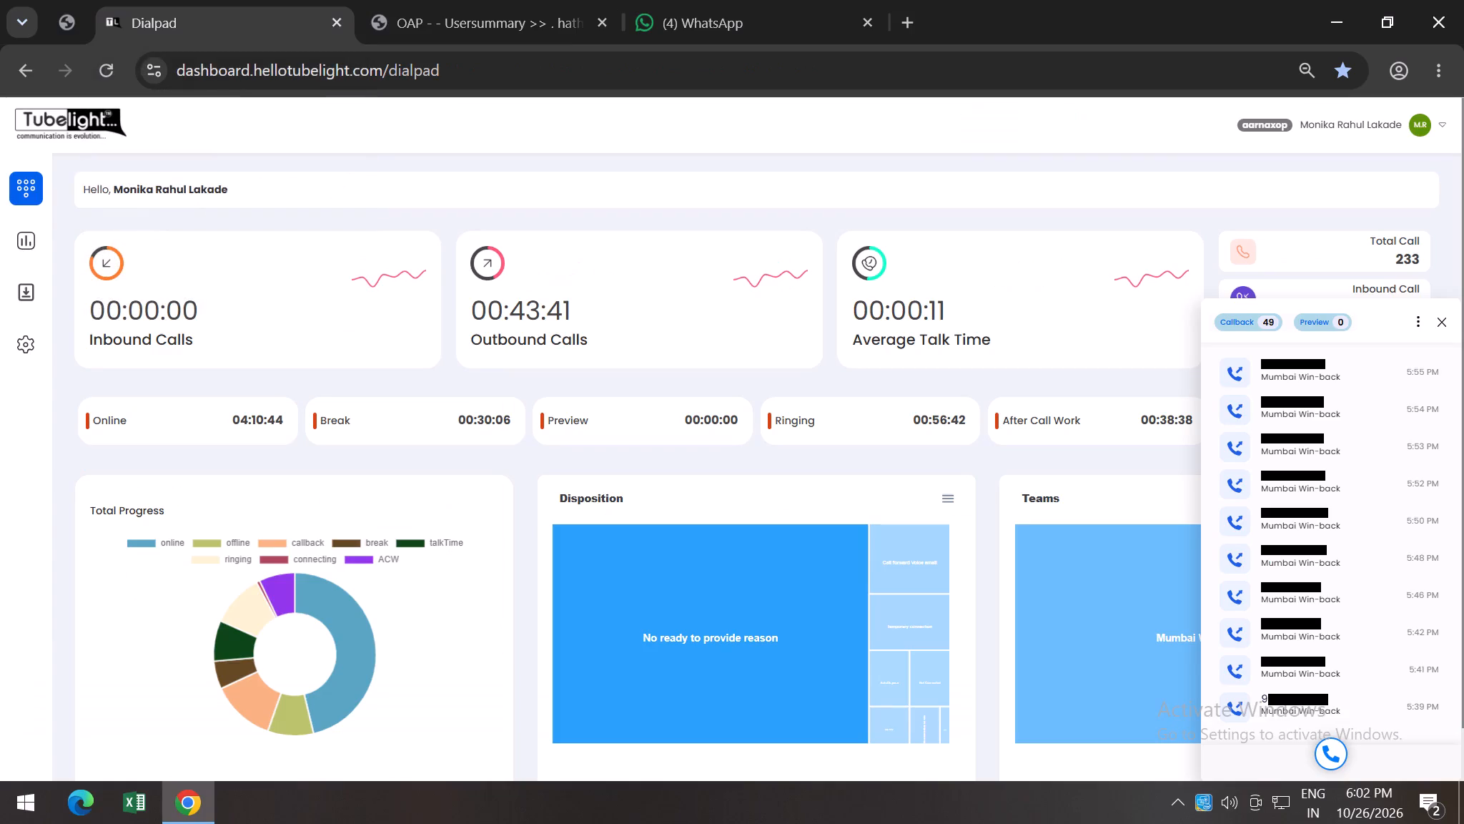
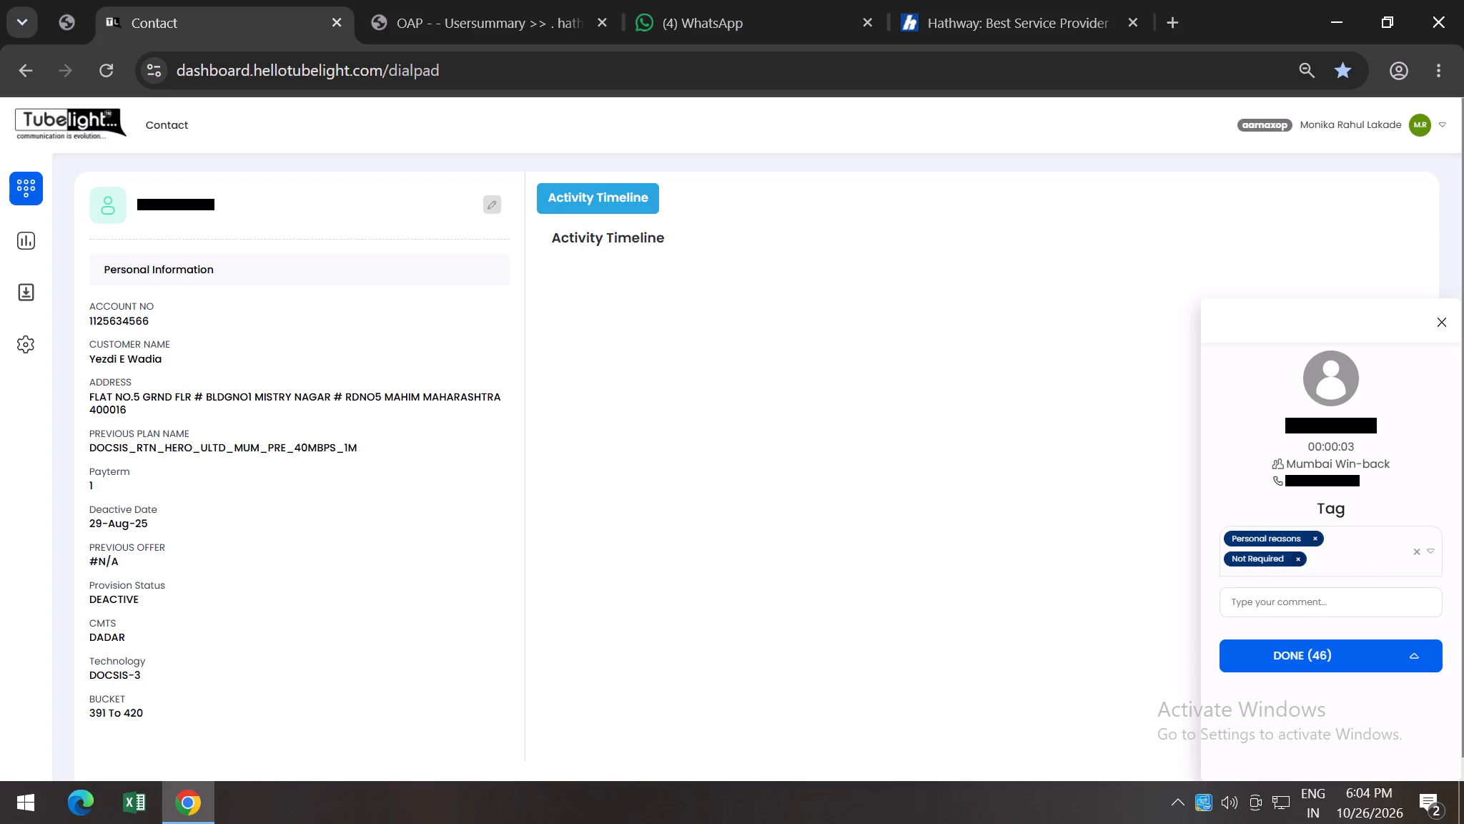
# Replace the Personal reasons and Not Required tags with Not Connect and Not Contactable, and bring up the further tag choices.
pyautogui.click(1300, 561)
pyautogui.click(1319, 540)
pyautogui.click(1291, 549)
pyautogui.scroll(-3, 1291, 604)
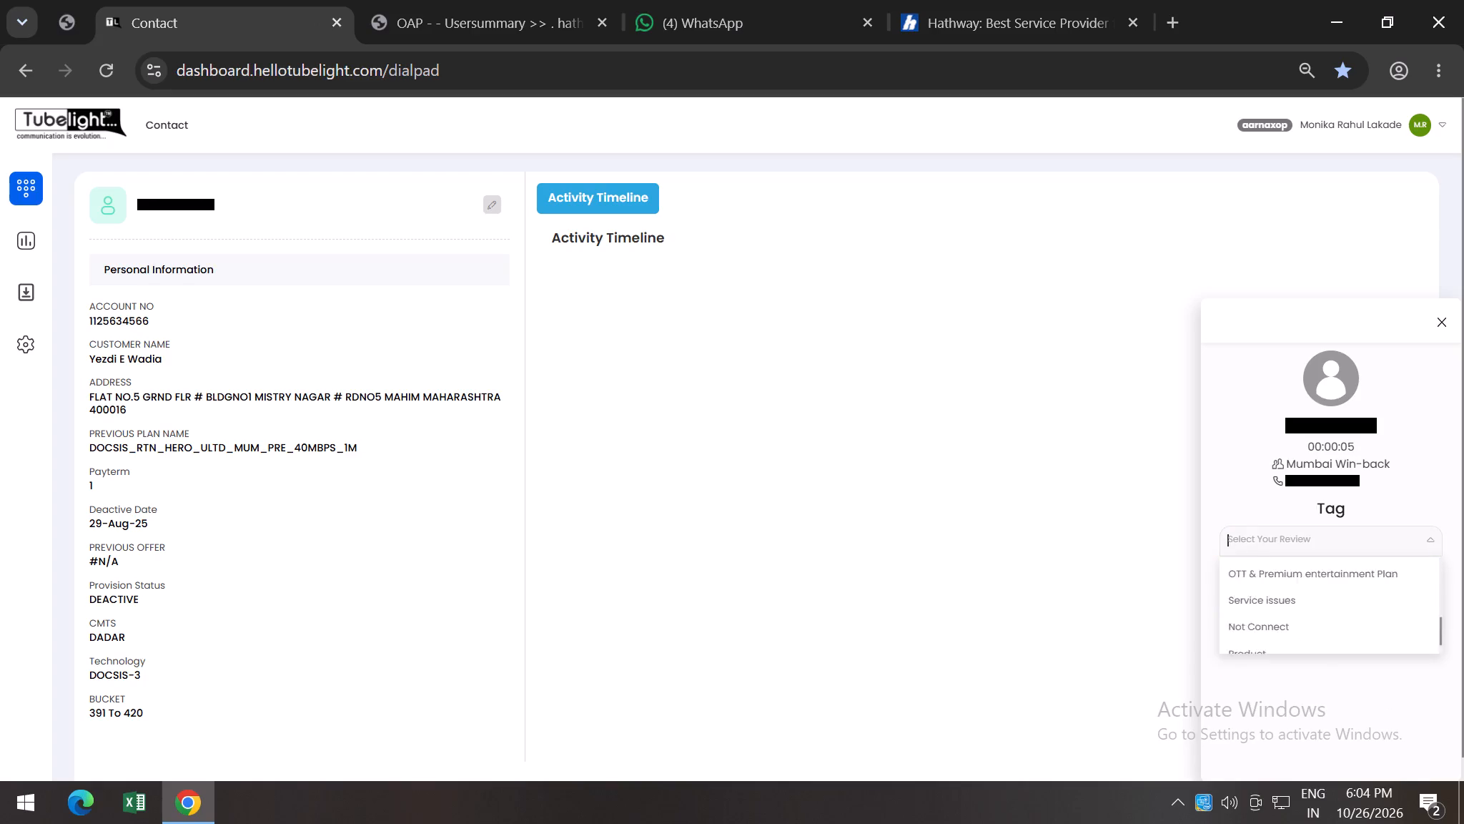
pyautogui.moveTo(1301, 614); pyautogui.dragTo(1304, 602)
pyautogui.click(1319, 539)
pyautogui.click(1312, 597)
pyautogui.click(1347, 563)
pyautogui.scroll(-2, 1309, 606)
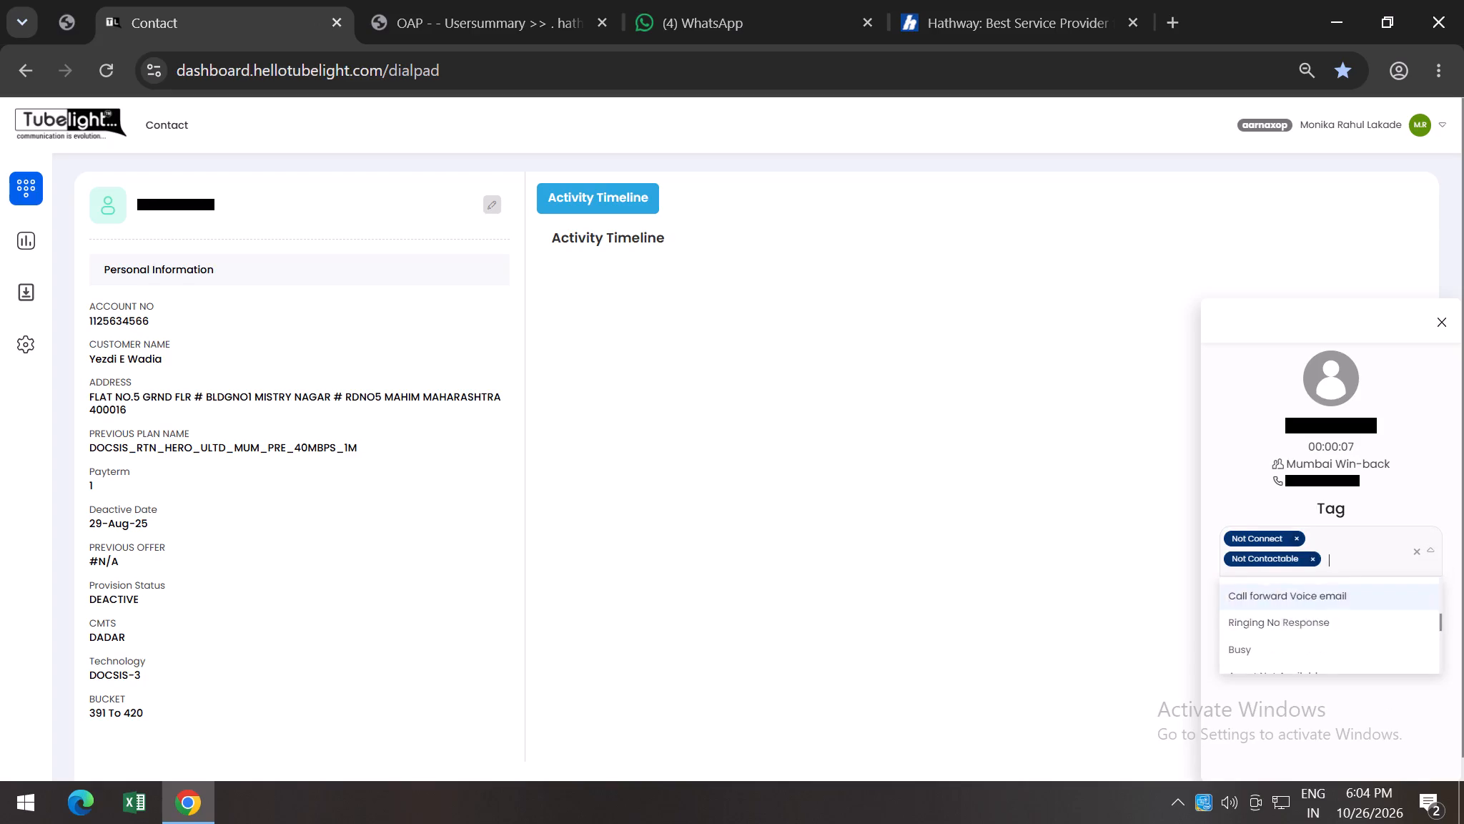
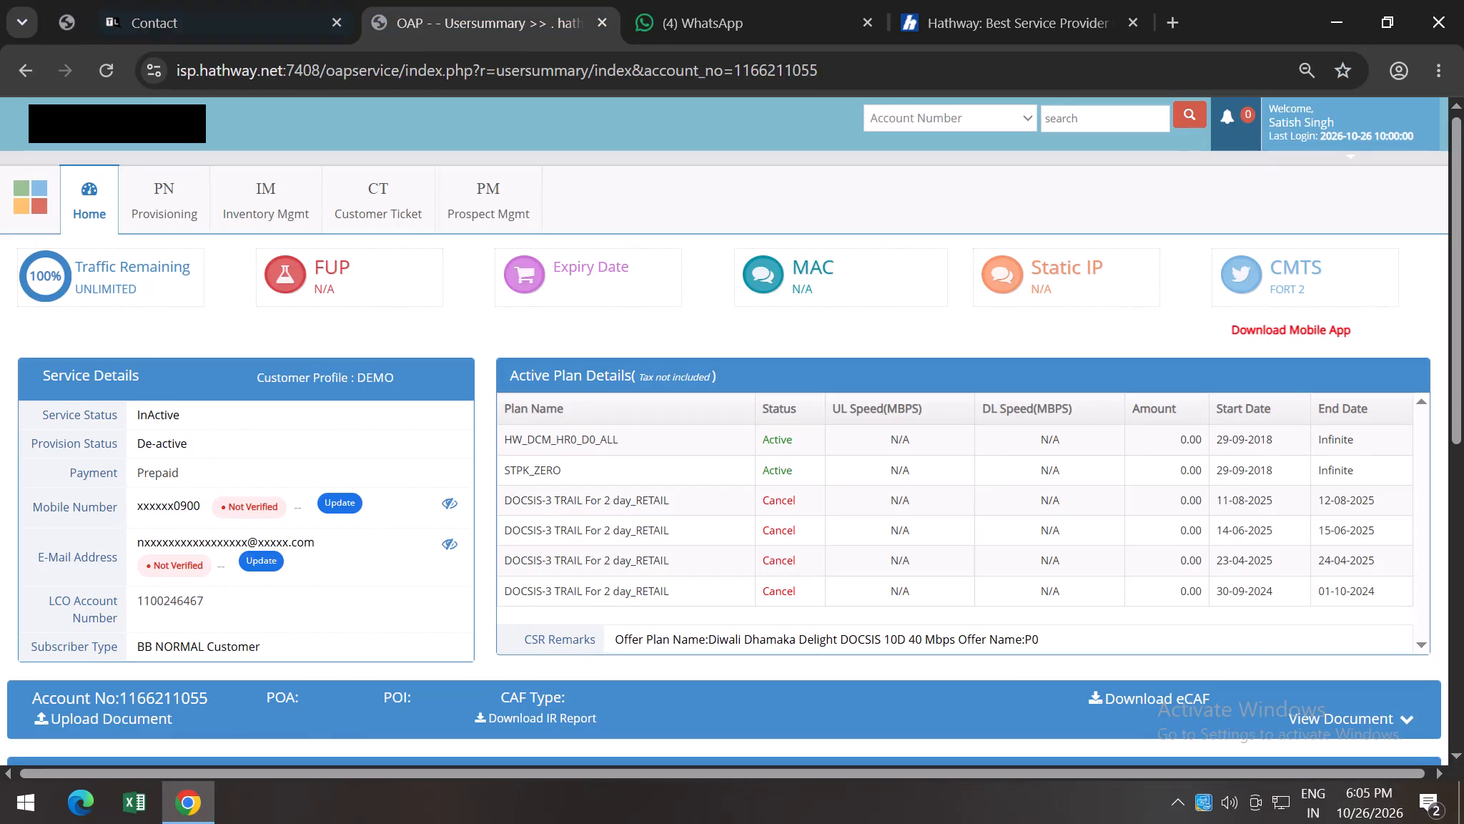
# Return from the Hathway subscriber's account summary to the Tubelight dialpad dashboard.
pyautogui.click(153, 15)
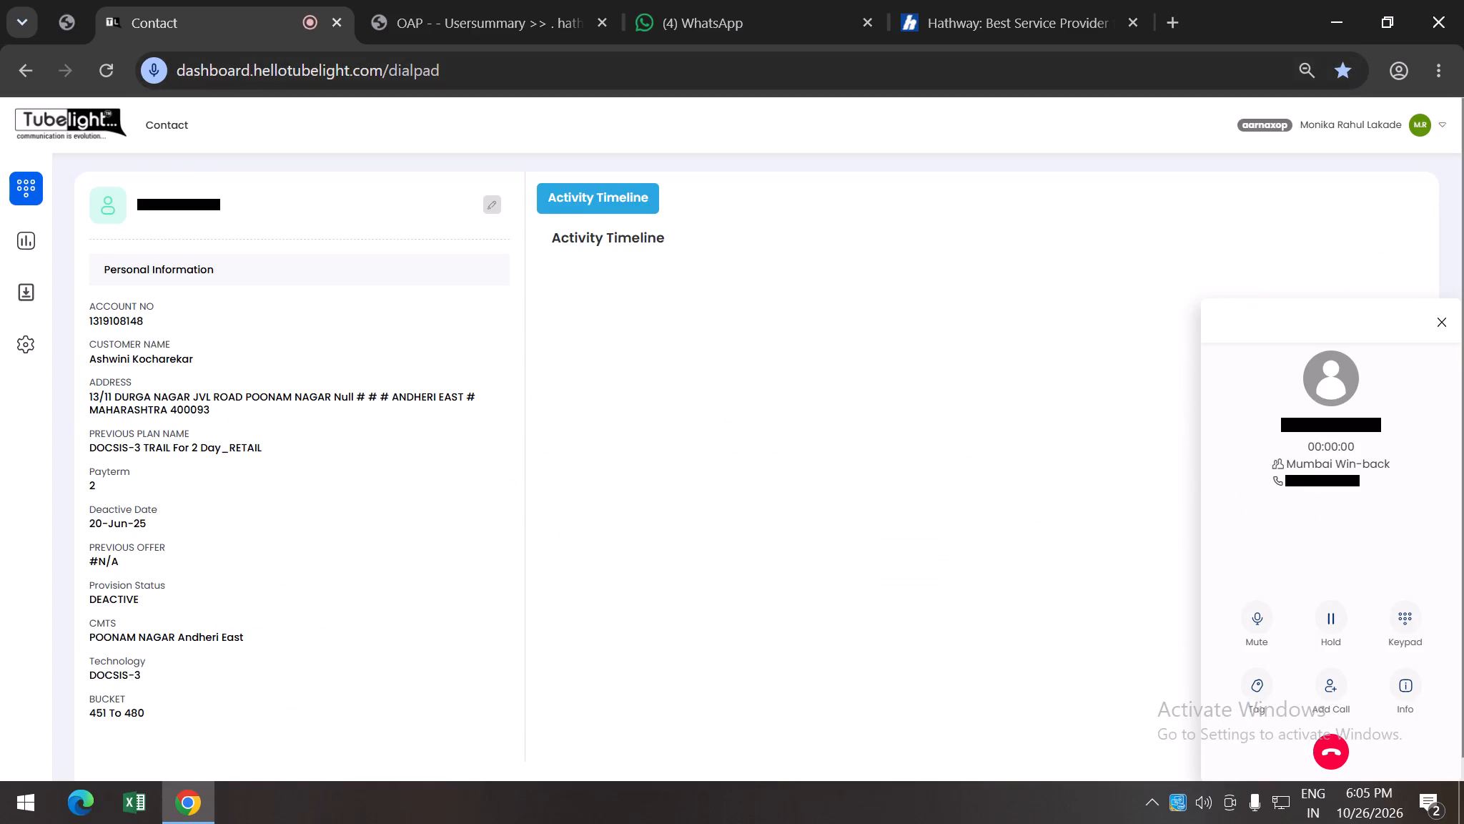
# End the current Mumbai Win-back call, tag it with Not Connect and Not Contactable, and look through the further tag choices.
pyautogui.click(1330, 754)
pyautogui.click(1302, 541)
pyautogui.scroll(-3, 1308, 629)
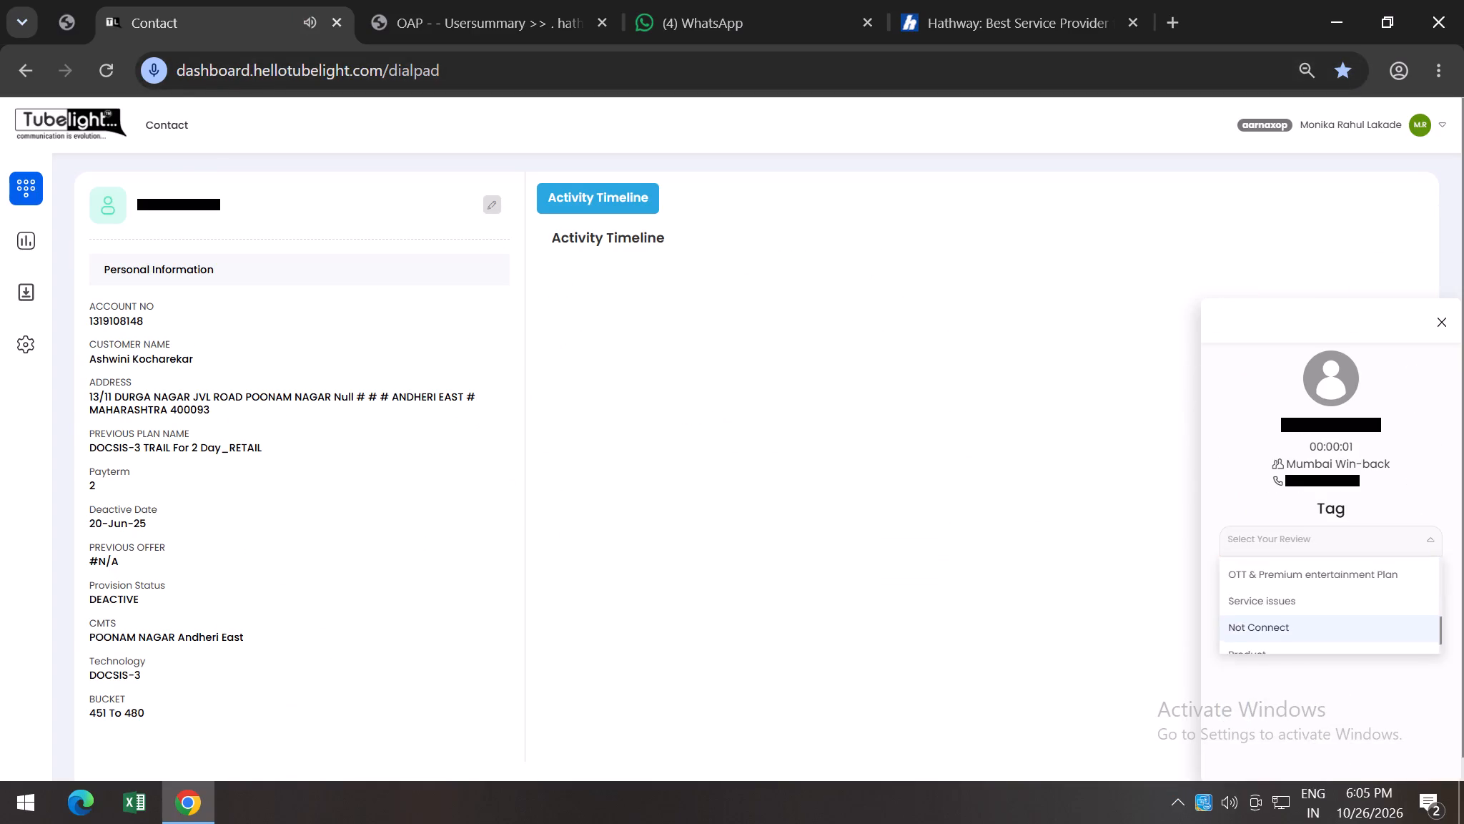
pyautogui.click(1308, 624)
pyautogui.click(1335, 549)
pyautogui.click(1313, 592)
pyautogui.moveTo(1357, 535); pyautogui.dragTo(1354, 559)
pyautogui.scroll(-3, 1312, 624)
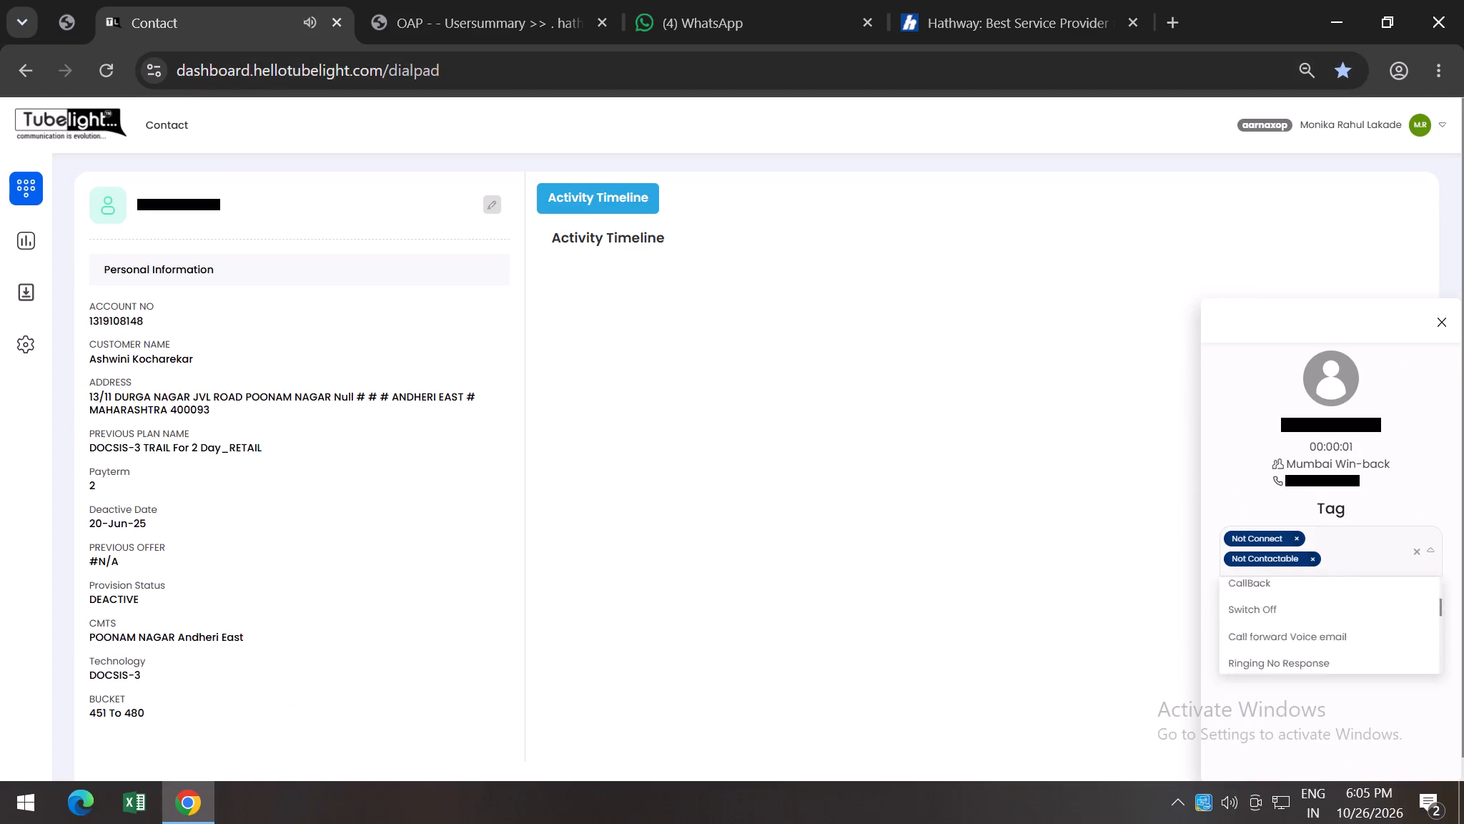
pyautogui.click(1303, 619)
pyautogui.click(1323, 577)
pyautogui.click(1330, 557)
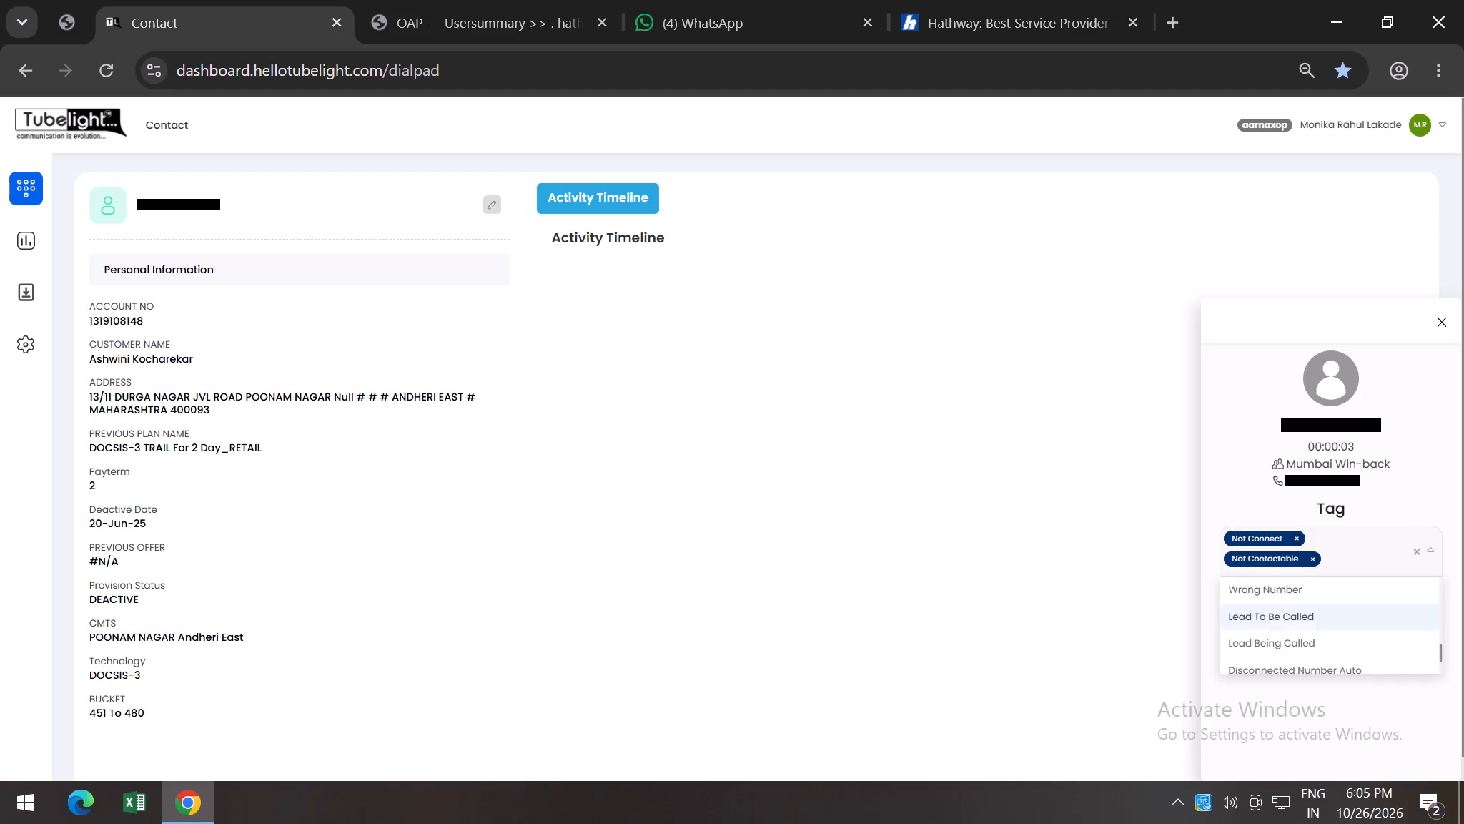
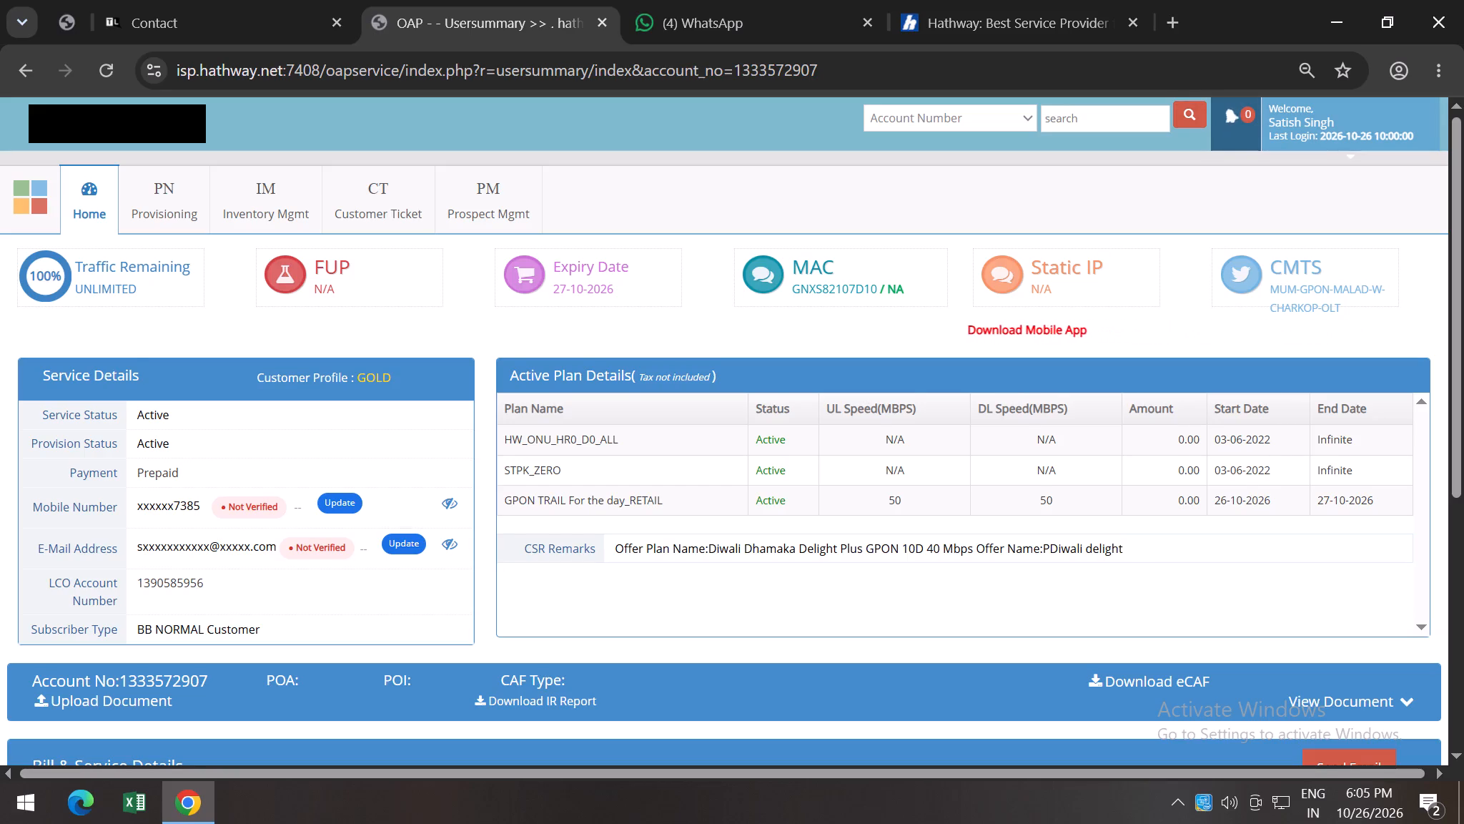
# Unmask the subscriber's e-mail address and mobile number in the service details to check them, masking each again.
pyautogui.scroll(-2, 242, 544)
pyautogui.click(448, 326)
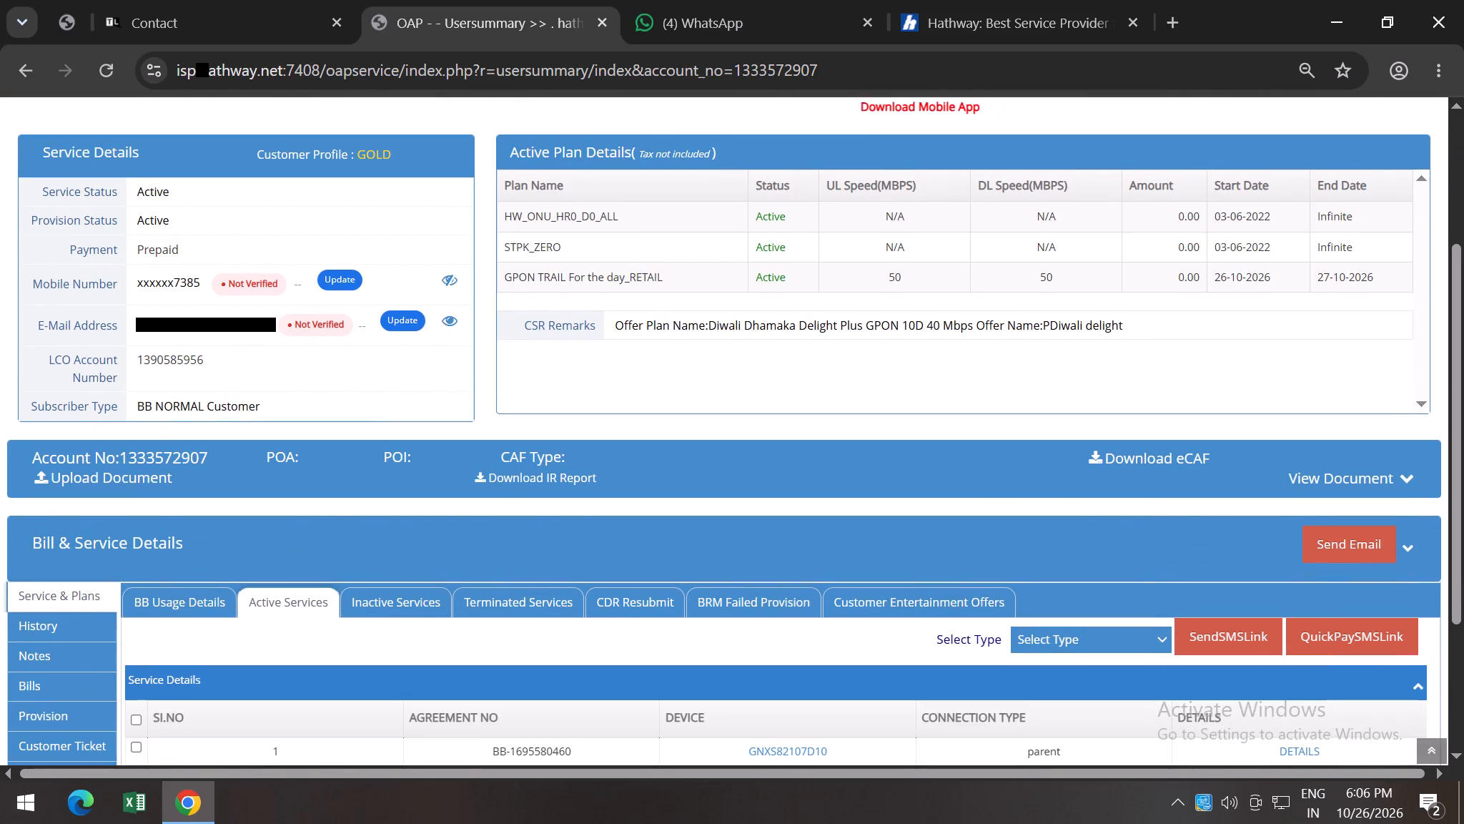
pyautogui.click(448, 326)
pyautogui.click(445, 280)
pyautogui.click(445, 280)
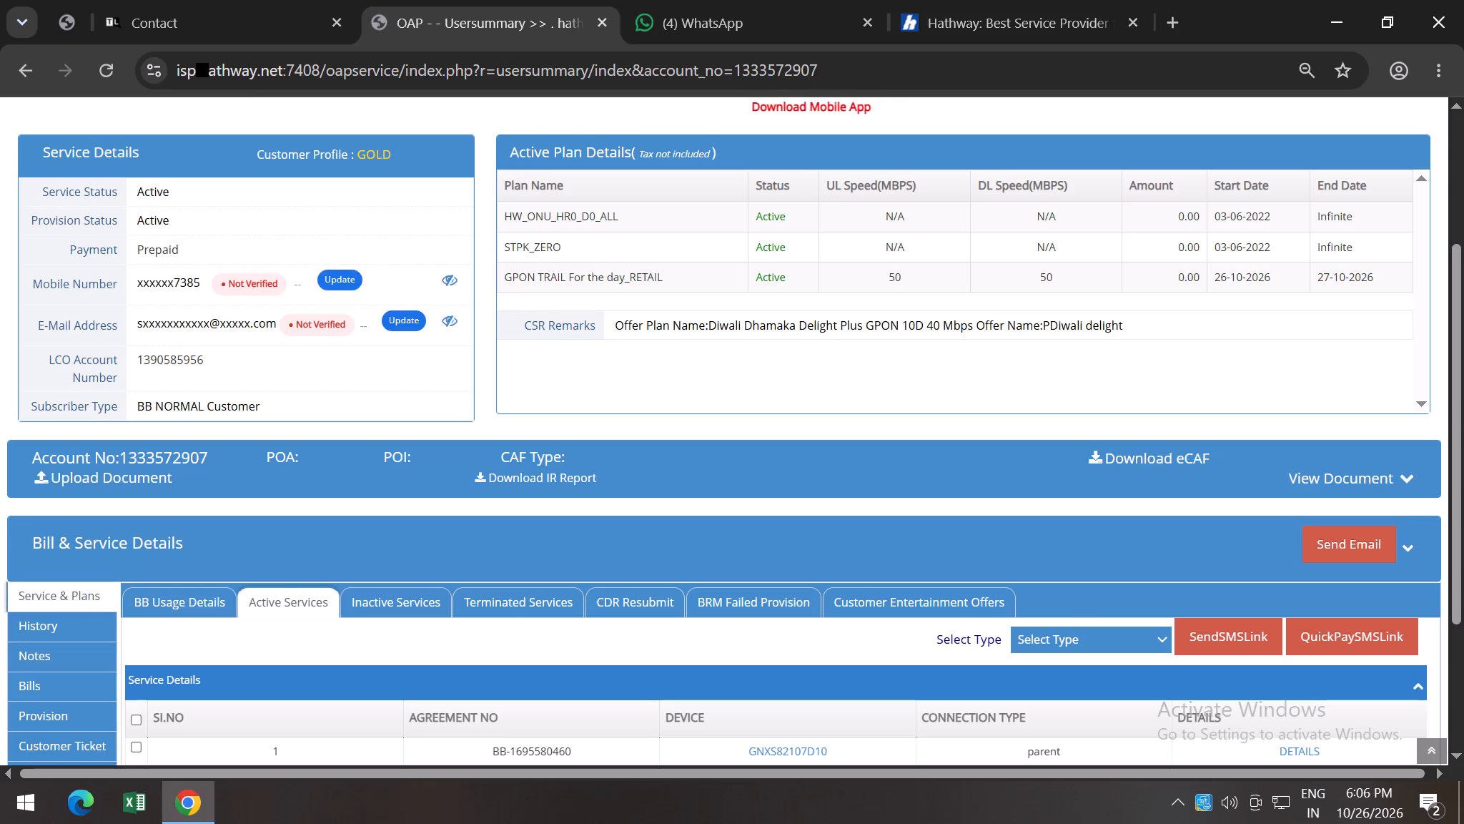
# Search the account's payment history for the period 26-September-2026 to 26-October-2026.
pyautogui.click(94, 629)
pyautogui.scroll(-4, 167, 706)
pyautogui.click(254, 646)
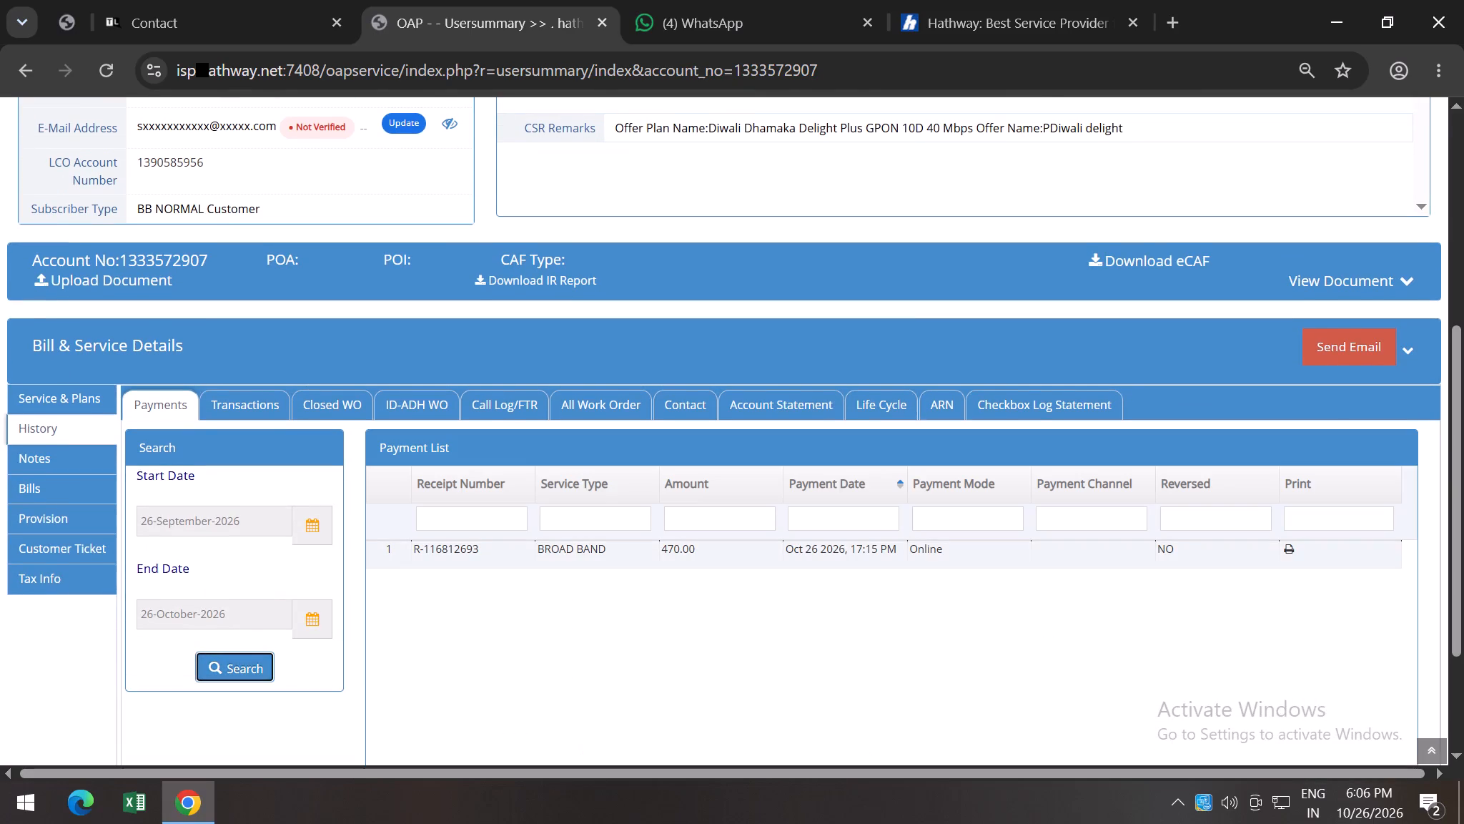
pyautogui.scroll(2, 627, 557)
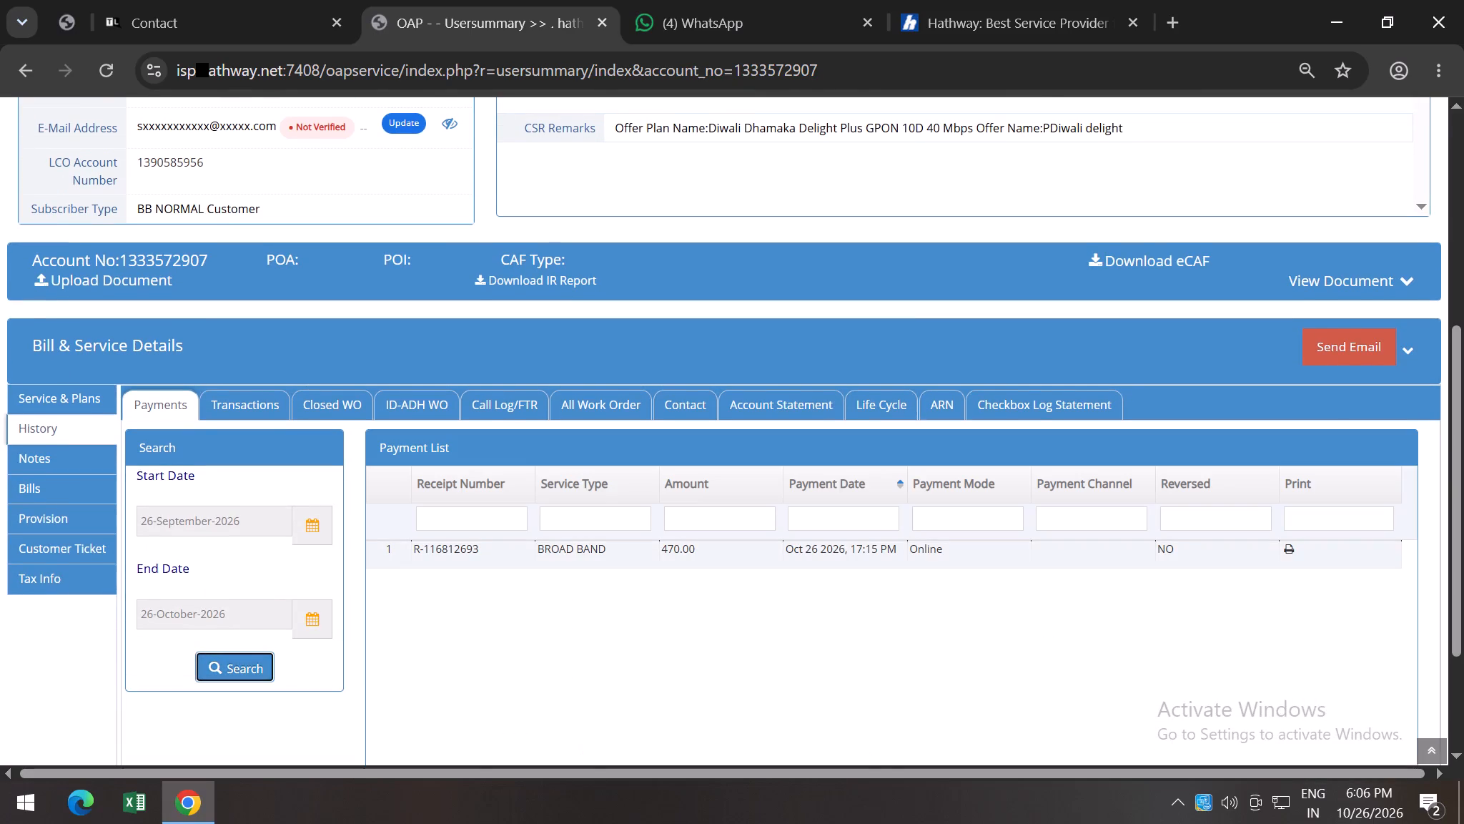
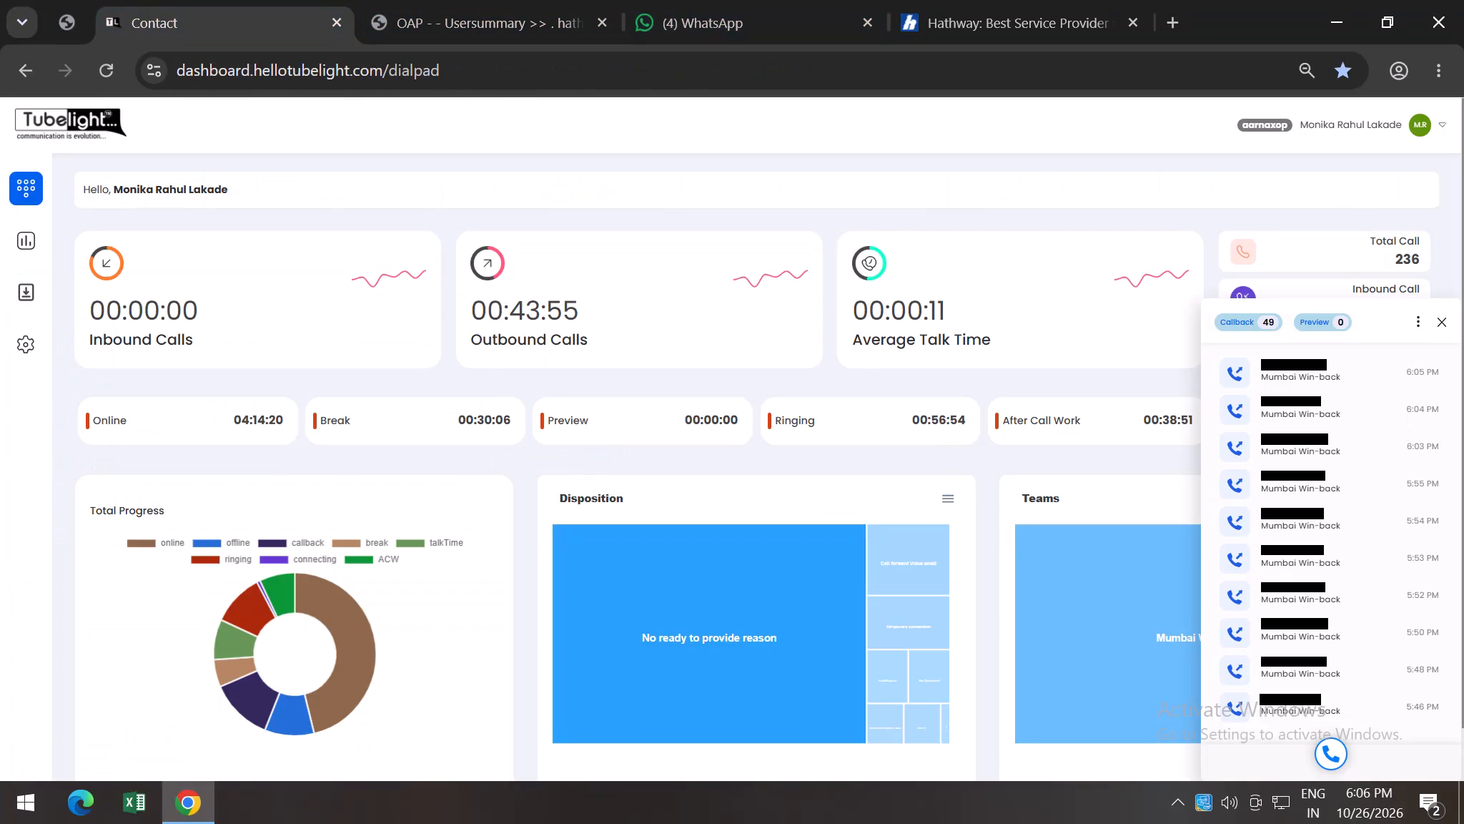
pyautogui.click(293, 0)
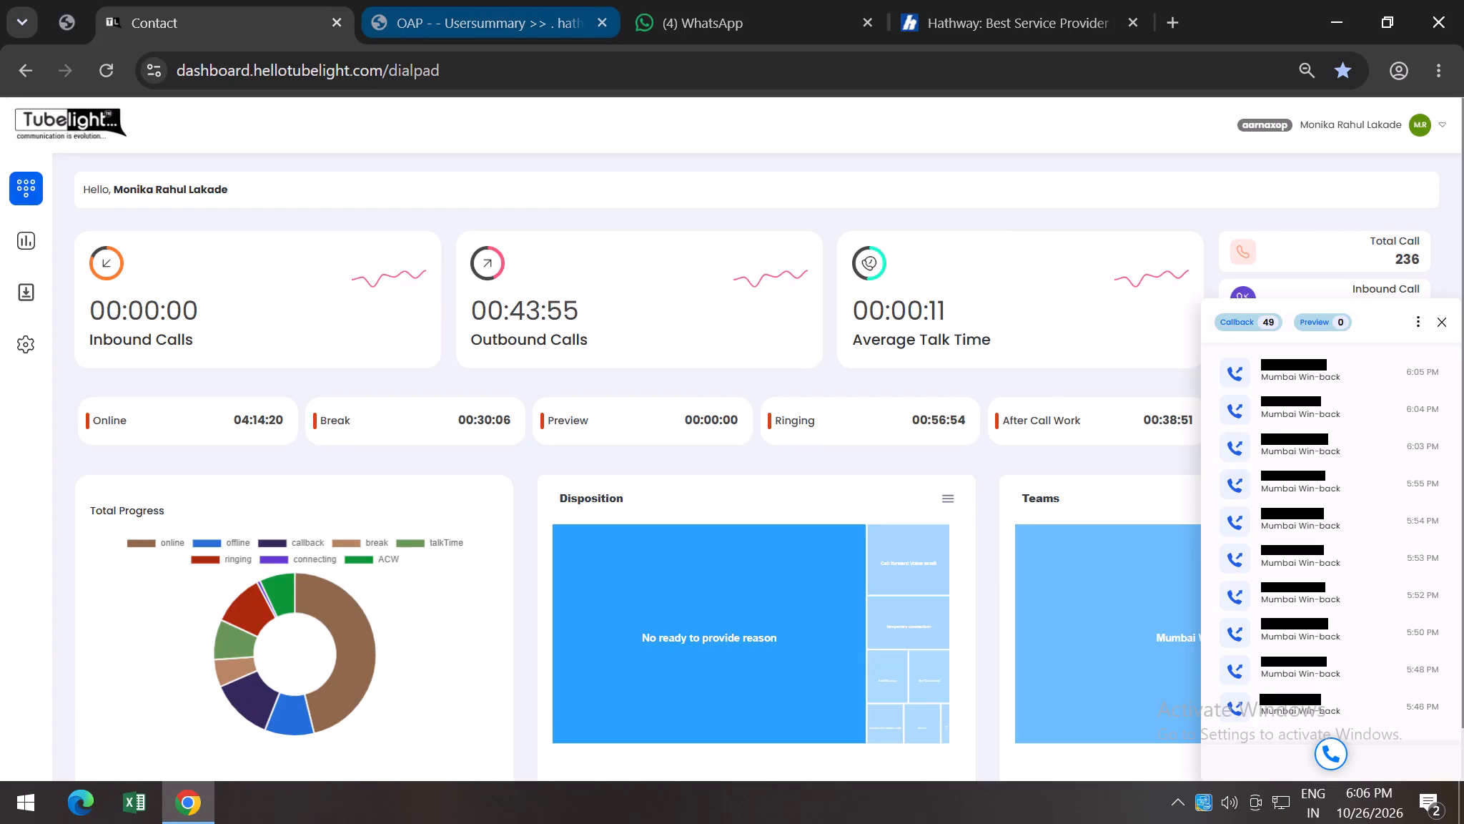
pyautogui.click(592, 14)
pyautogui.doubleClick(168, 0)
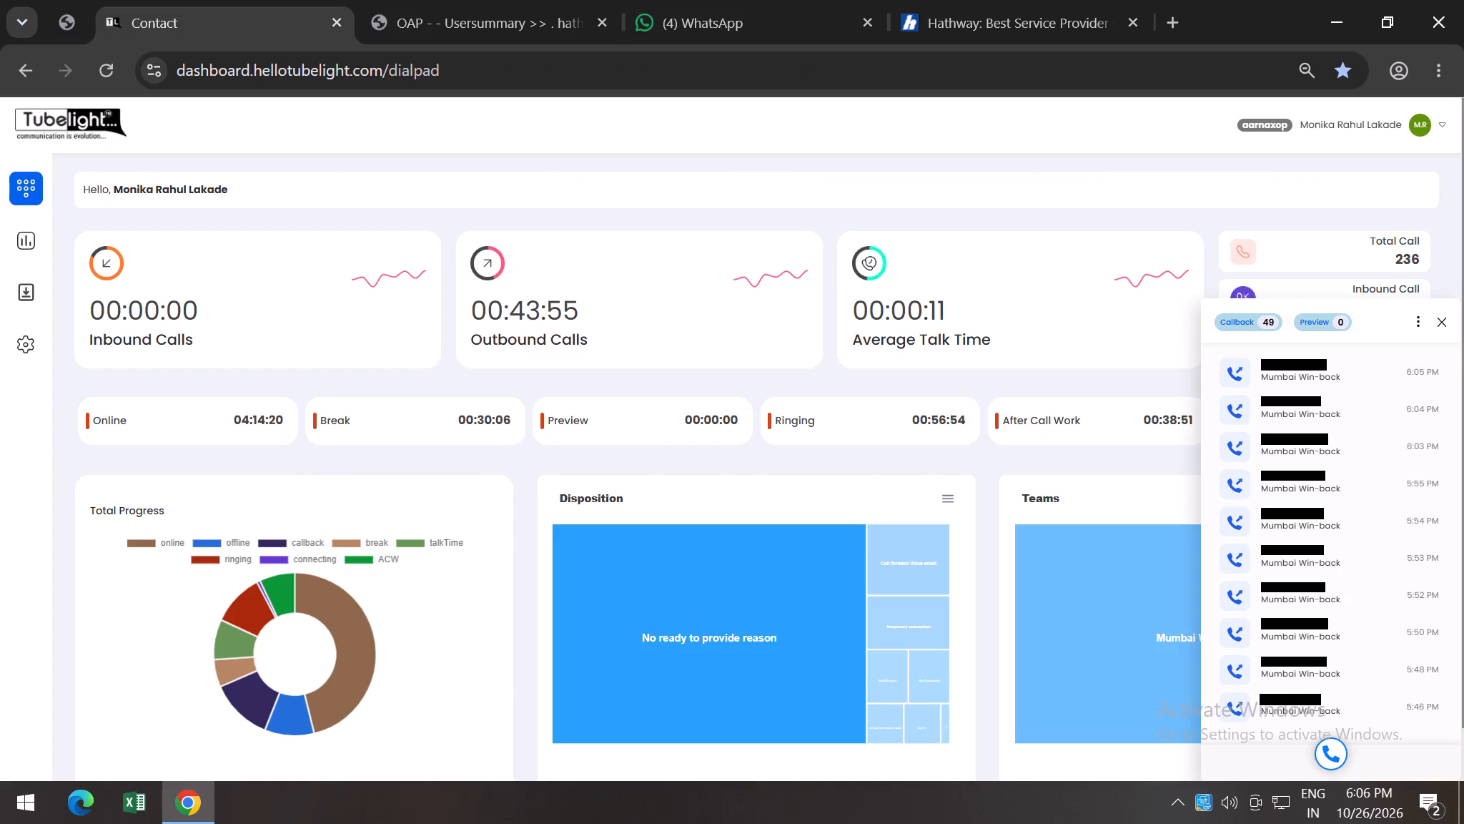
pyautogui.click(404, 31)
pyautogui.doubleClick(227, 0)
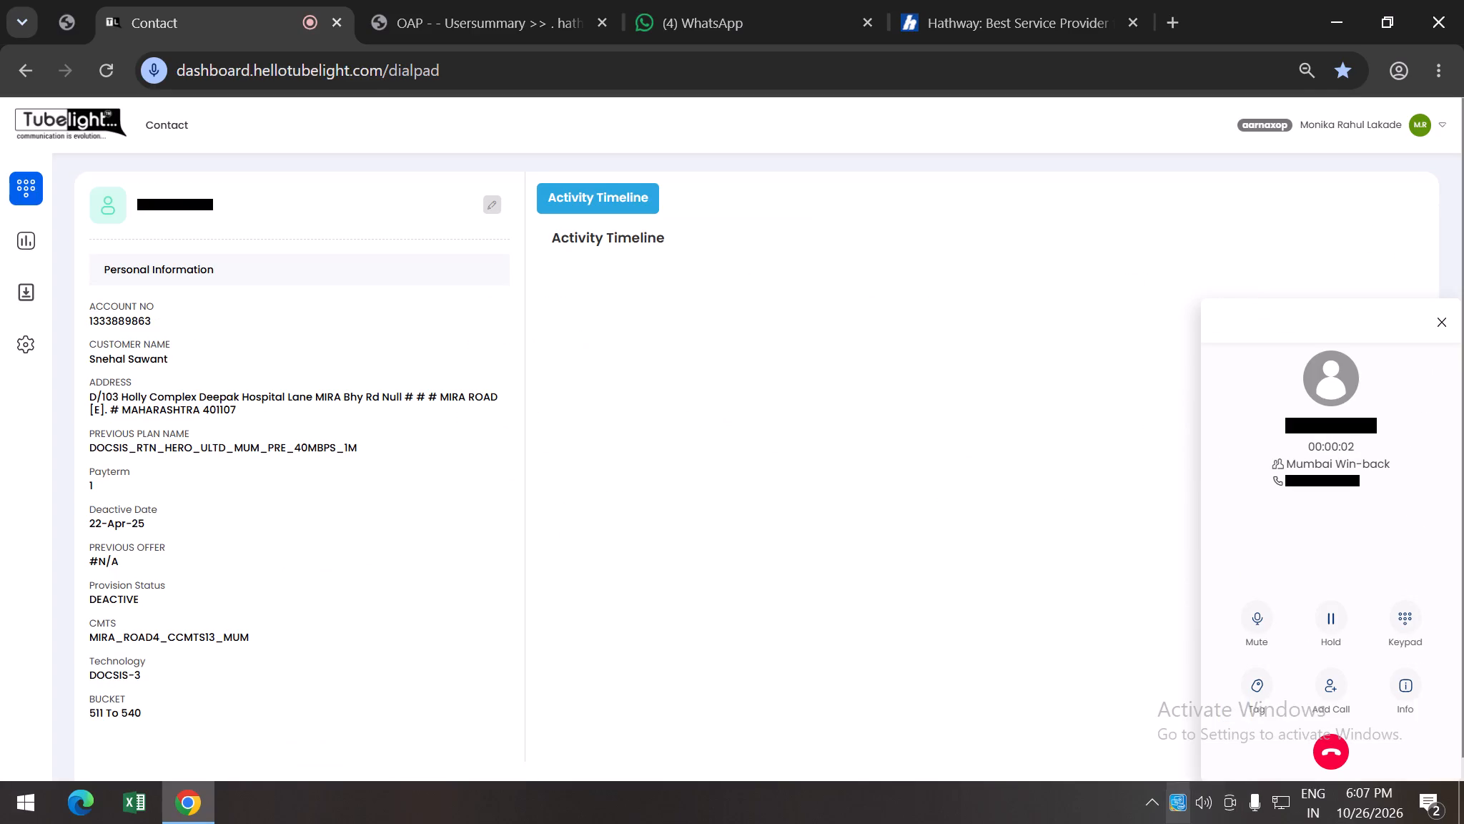
# End the current Mumbai Win-back call and submit its outcome tagged Not Connect, Not Contactable and a specific non-contact reason.
pyautogui.click(1332, 752)
pyautogui.click(1307, 536)
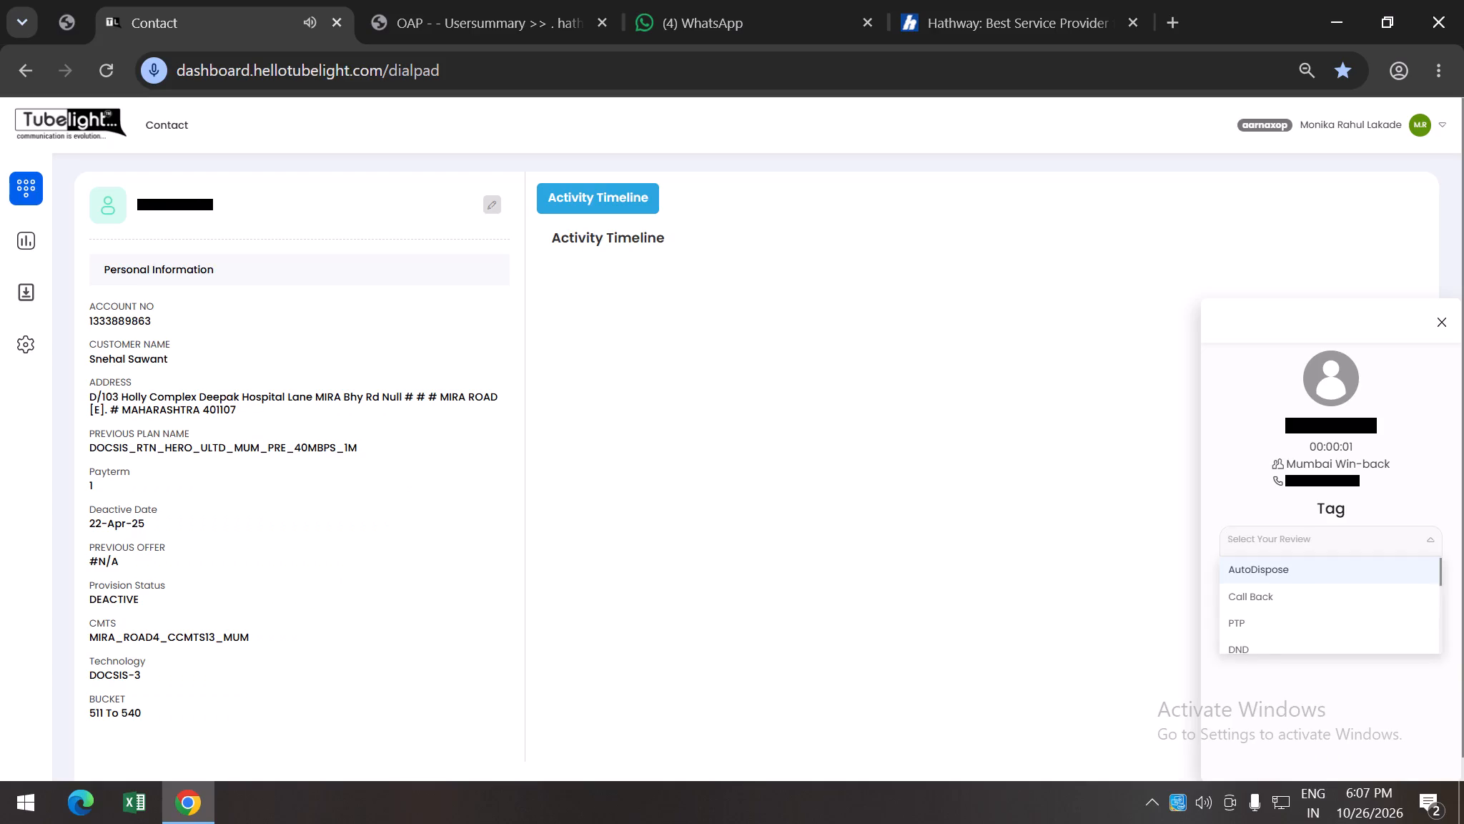
pyautogui.scroll(-3, 1308, 609)
pyautogui.click(1309, 612)
pyautogui.click(1351, 535)
pyautogui.click(1305, 602)
pyautogui.moveTo(1359, 548); pyautogui.dragTo(1355, 556)
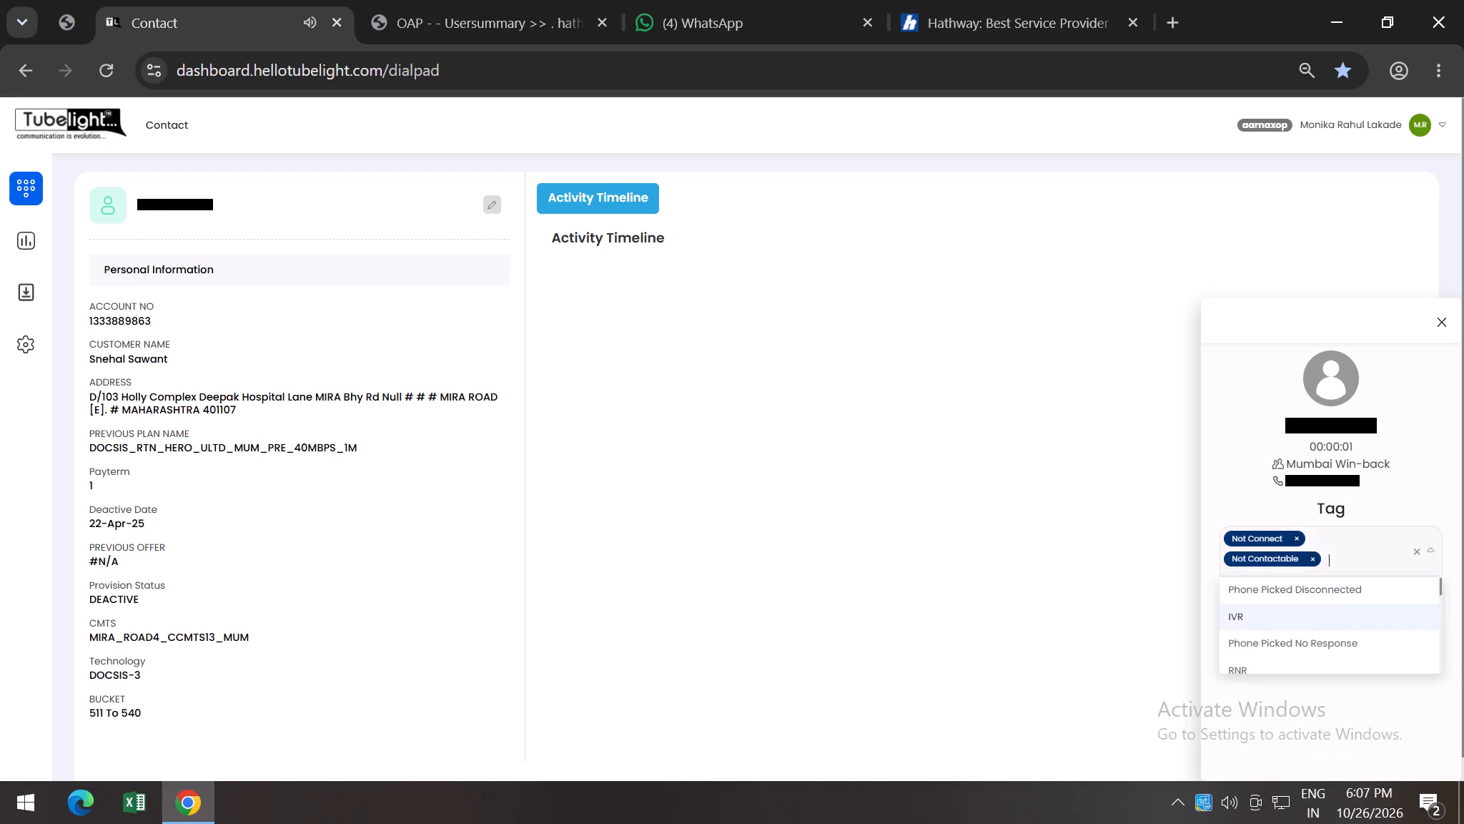
pyautogui.scroll(-2, 1282, 619)
pyautogui.click(1297, 602)
pyautogui.click(1320, 670)
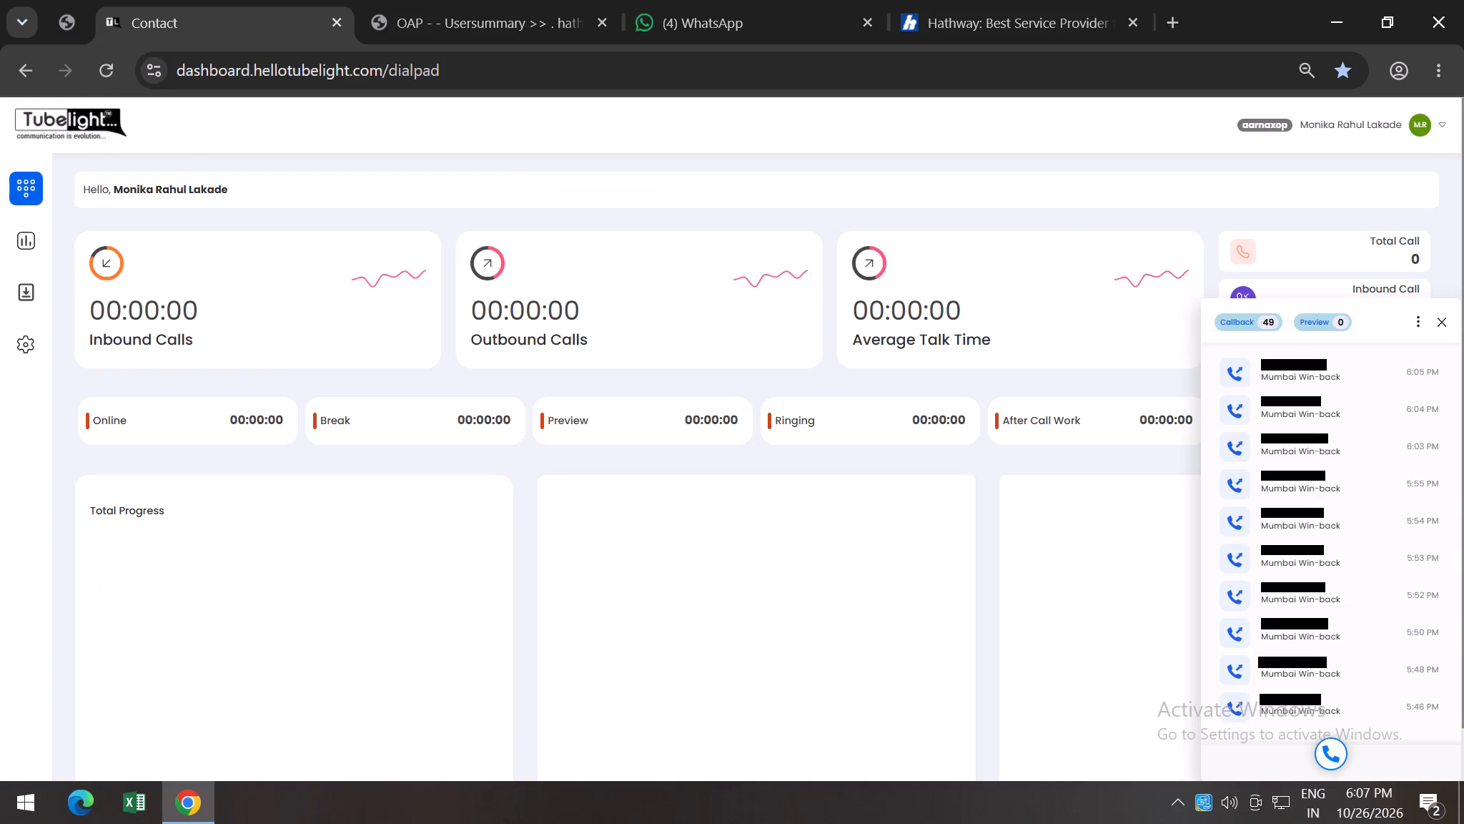
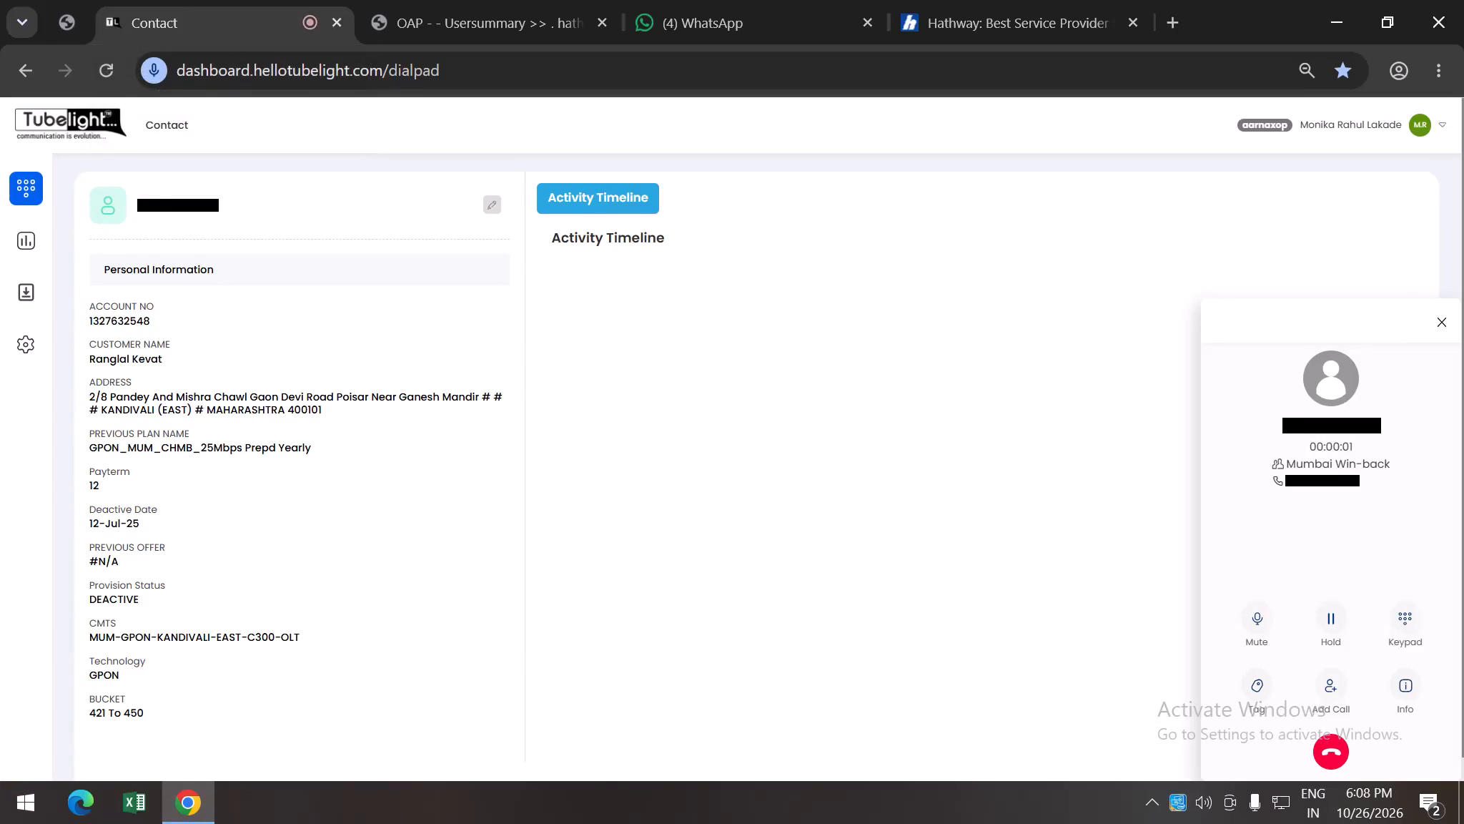
# End the current Mumbai Win-back call and submit its outcome tagged Personal reasons and Not Required.
pyautogui.click(1337, 749)
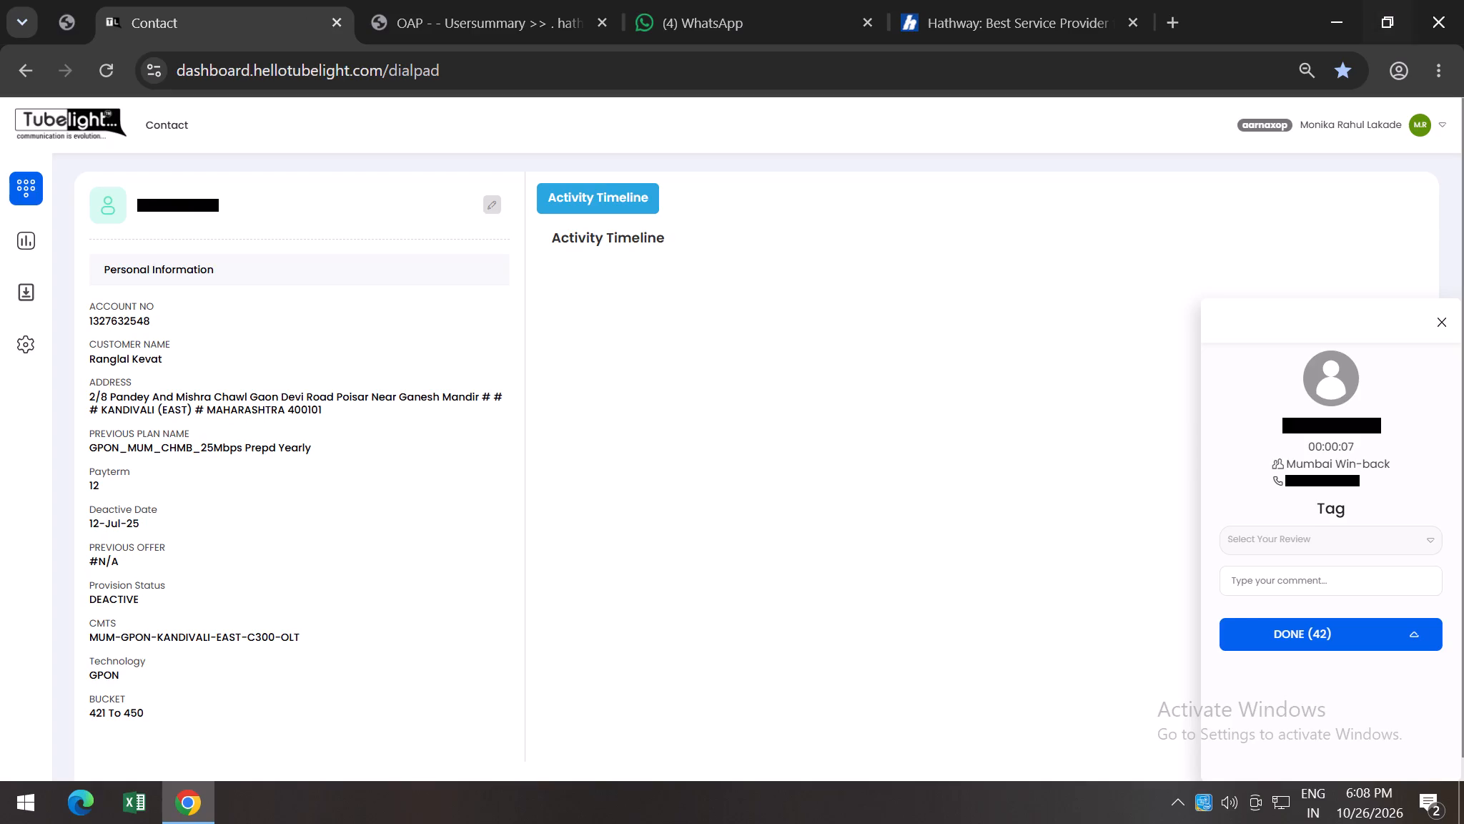
pyautogui.moveTo(1277, 532); pyautogui.dragTo(1279, 518)
pyautogui.scroll(-1, 1282, 591)
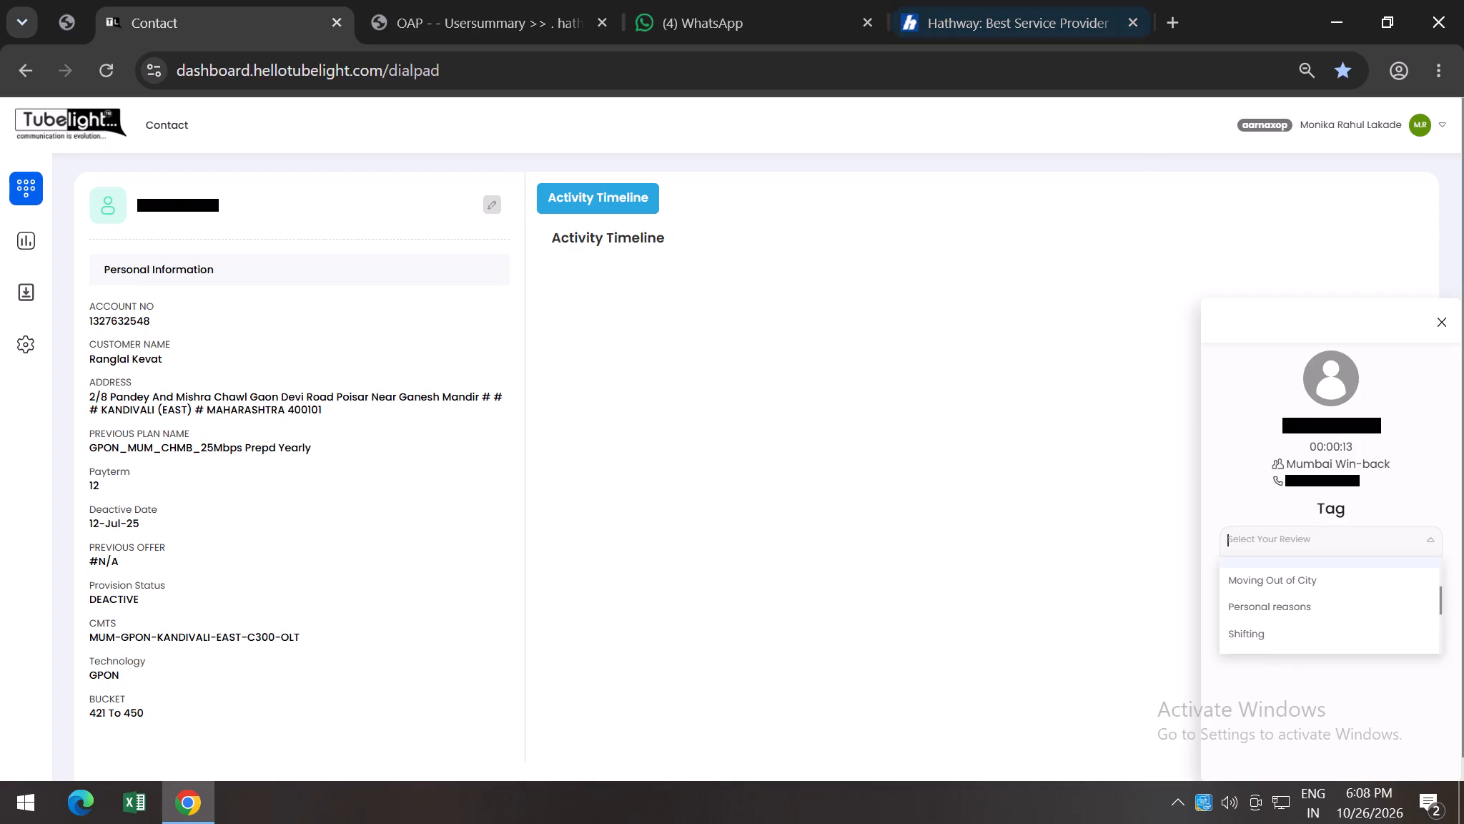
pyautogui.click(1305, 602)
pyautogui.click(1336, 551)
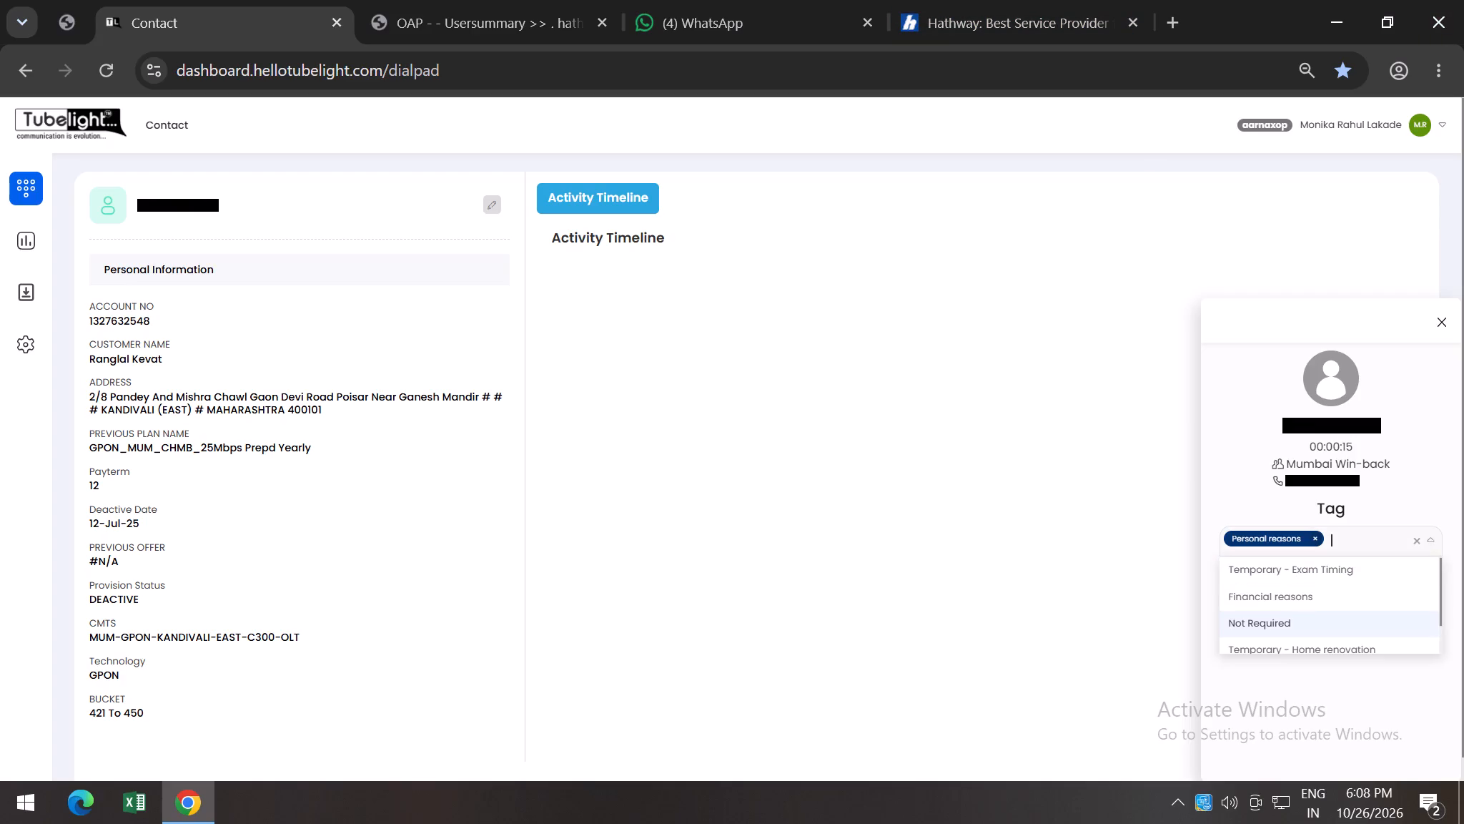
pyautogui.click(1302, 621)
pyautogui.click(1341, 570)
pyautogui.click(1332, 623)
pyautogui.click(1344, 686)
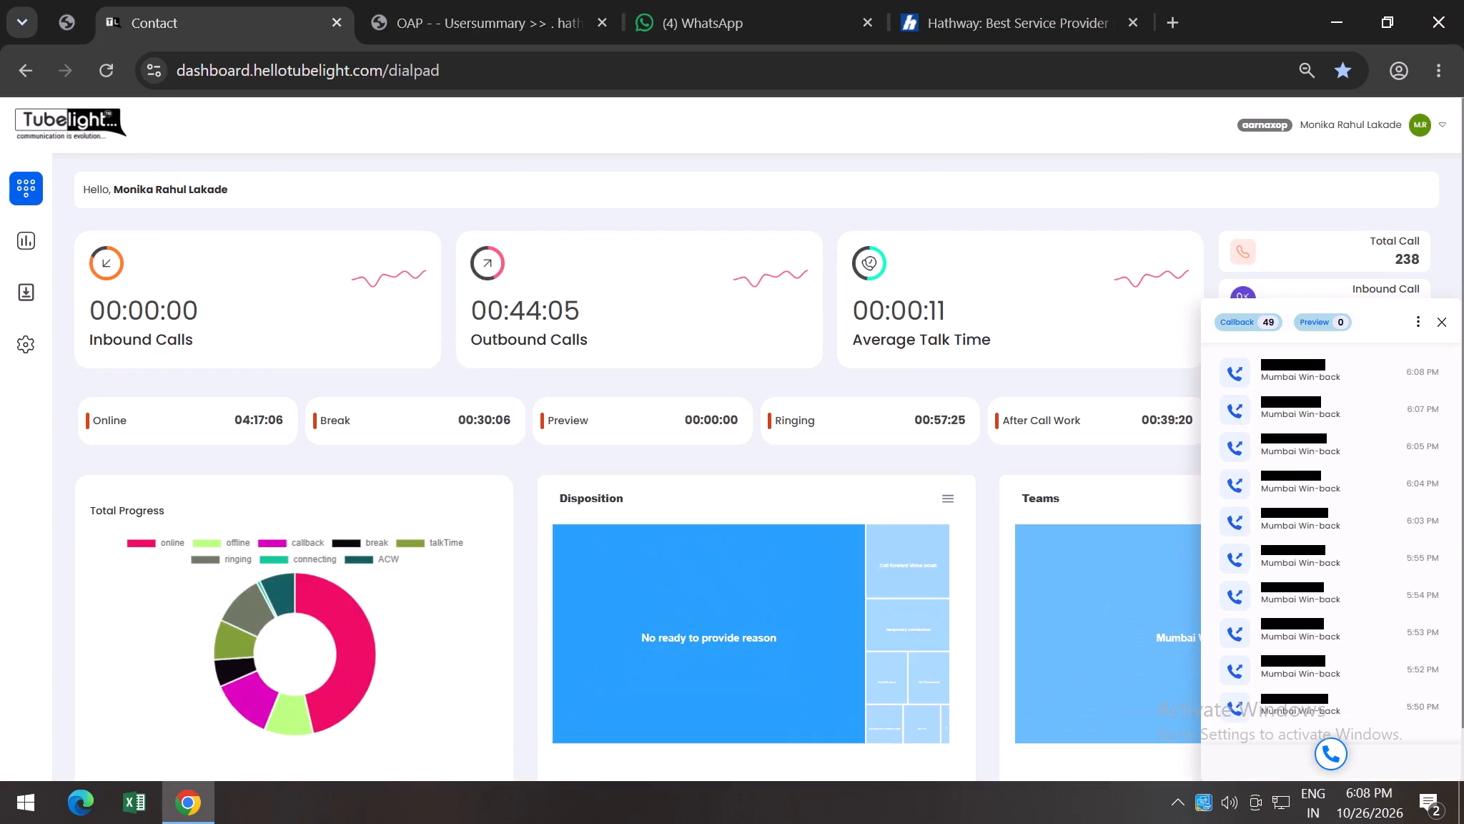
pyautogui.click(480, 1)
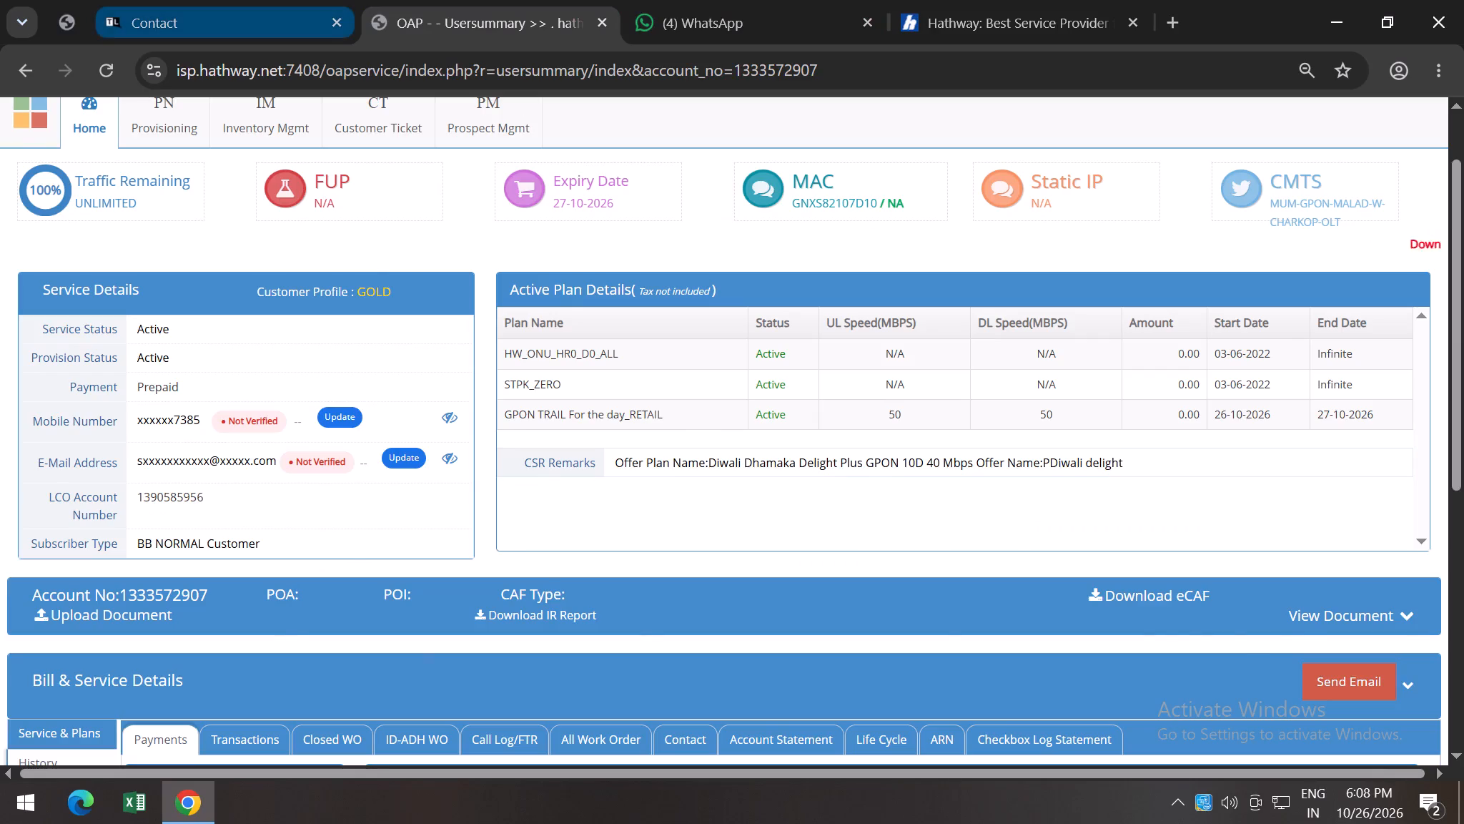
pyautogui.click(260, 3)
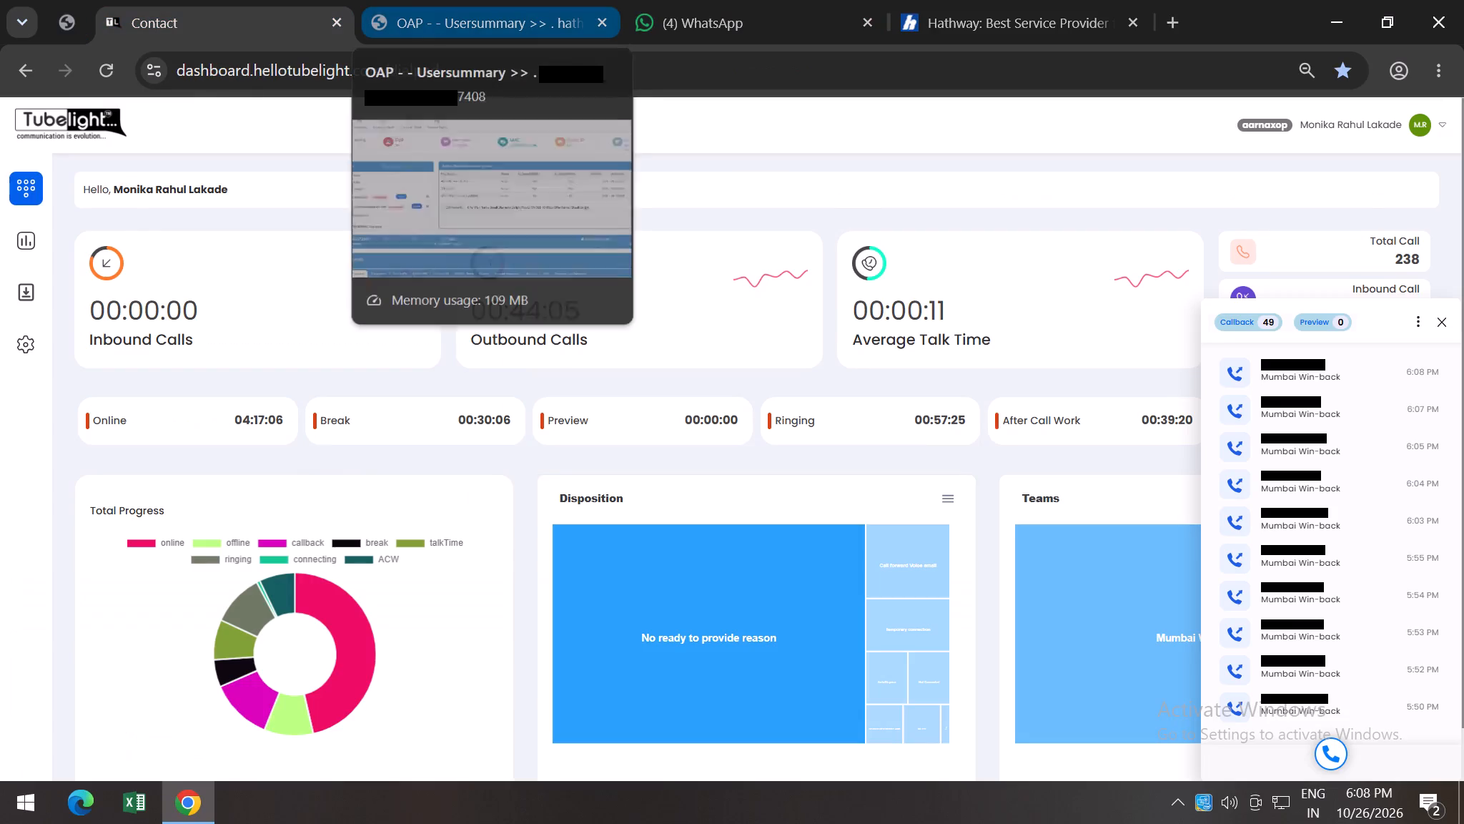
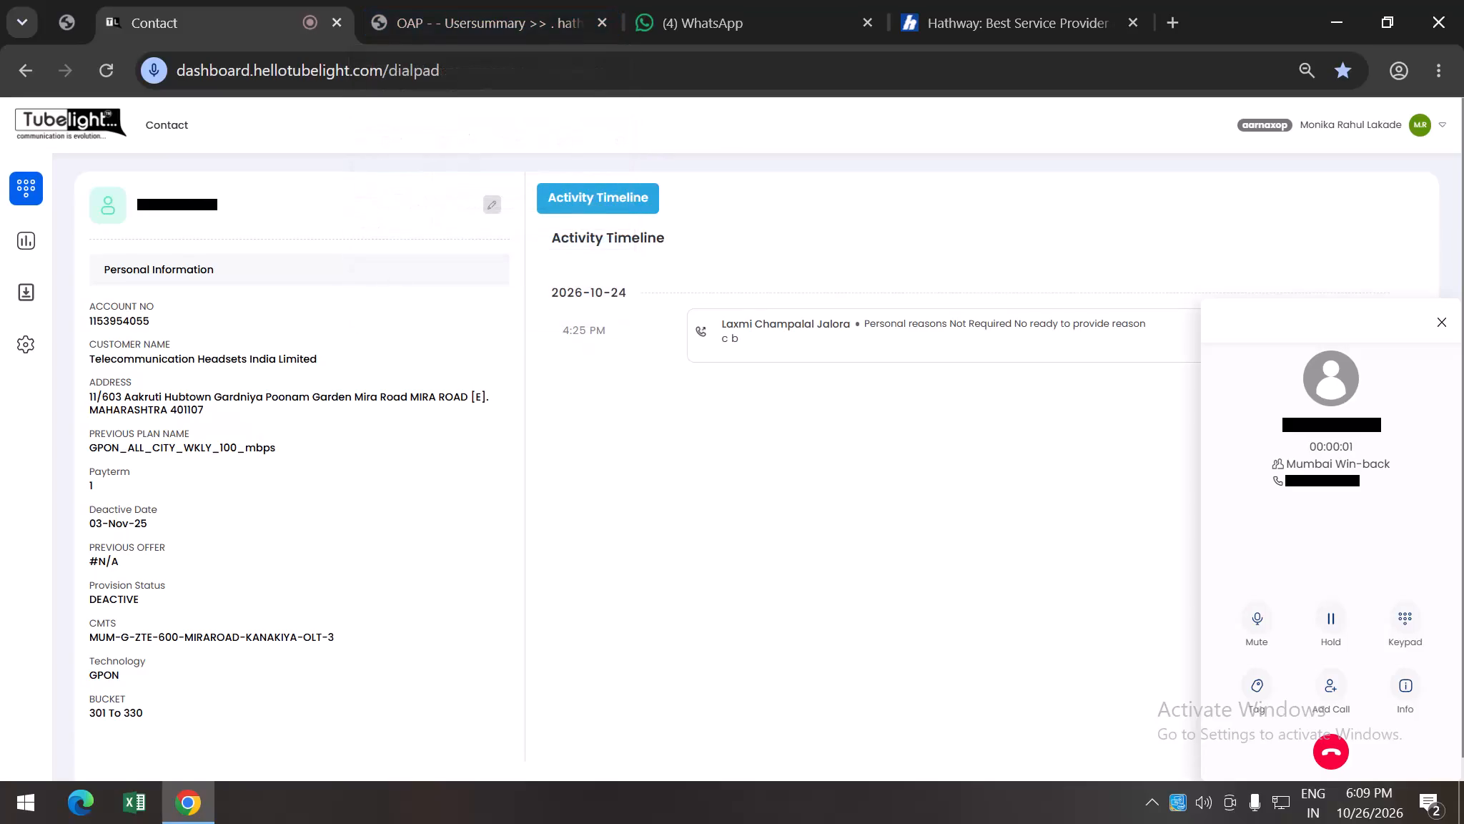
# End the current Mumbai Win-back call, select the review tags for its outcome and submit them.
pyautogui.click(1340, 755)
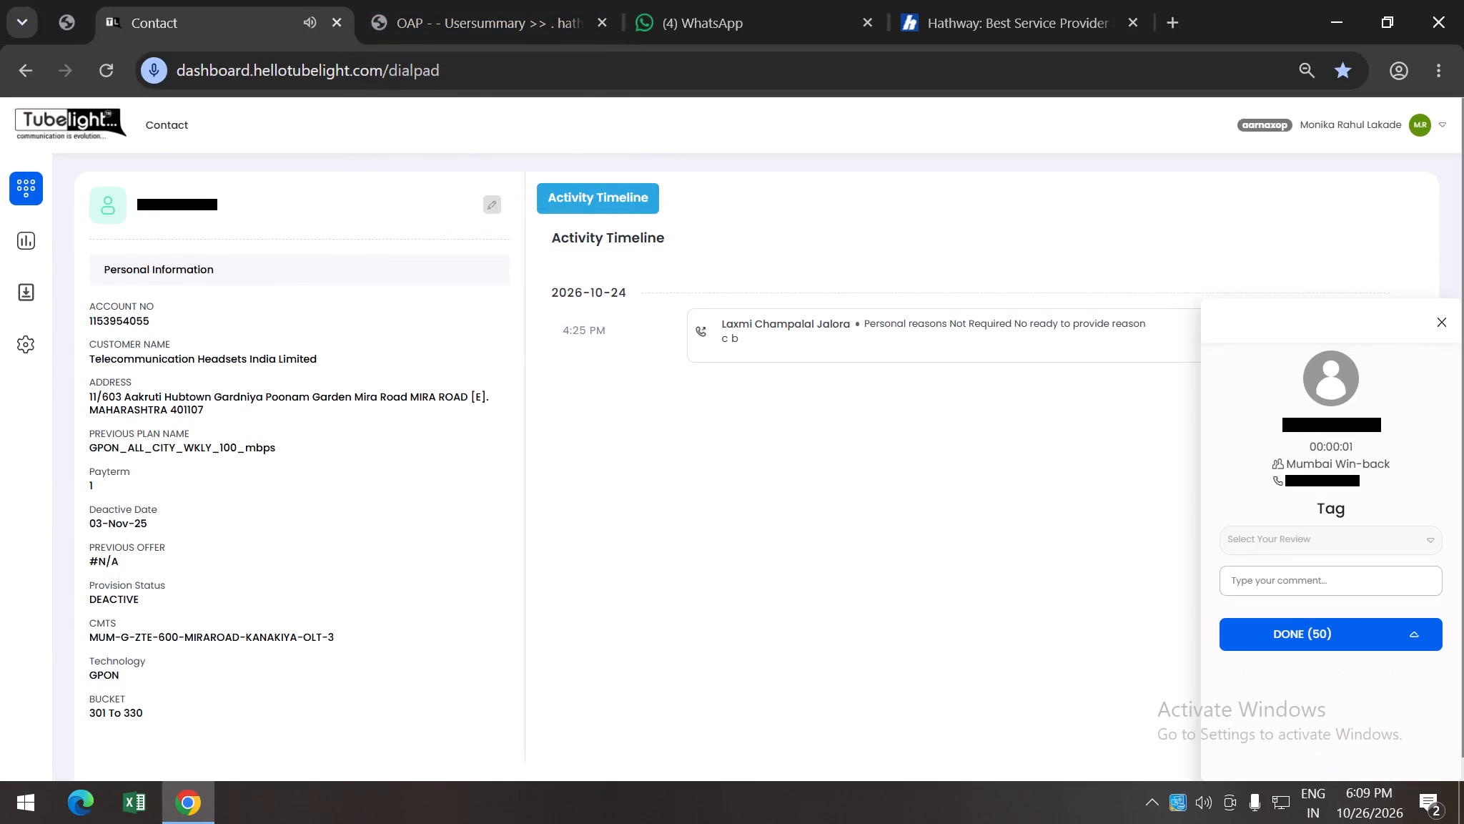
pyautogui.click(1290, 559)
pyautogui.click(1288, 548)
pyautogui.scroll(-1, 1269, 586)
pyautogui.moveTo(1271, 603); pyautogui.dragTo(1280, 594)
pyautogui.moveTo(1343, 535); pyautogui.dragTo(1342, 544)
pyautogui.click(1321, 613)
pyautogui.moveTo(1368, 549); pyautogui.dragTo(1357, 583)
pyautogui.click(1356, 617)
pyautogui.click(1355, 684)
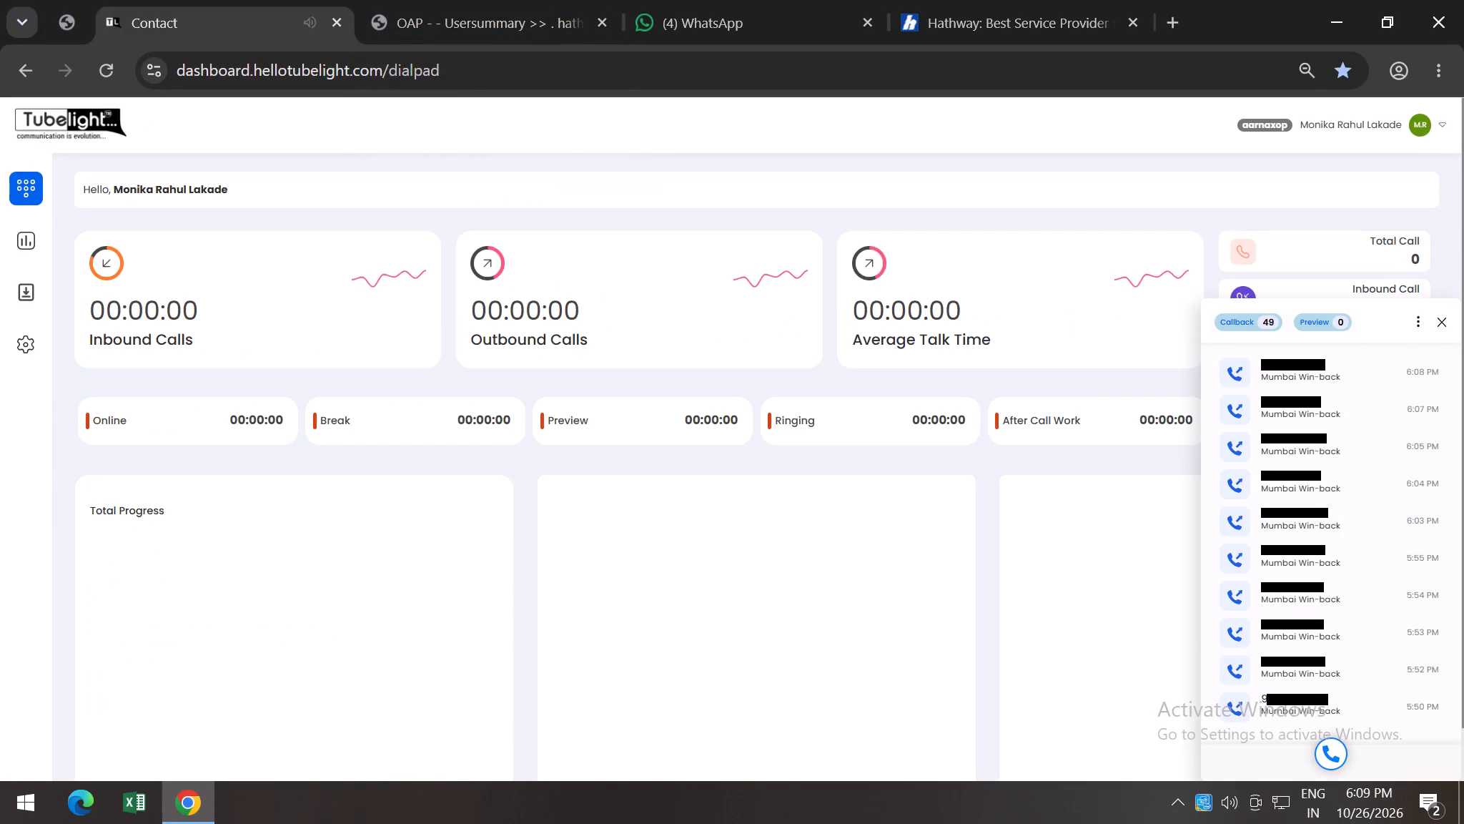
# Open the list of Mumbai Win-back callback numbers.
pyautogui.click(1219, 320)
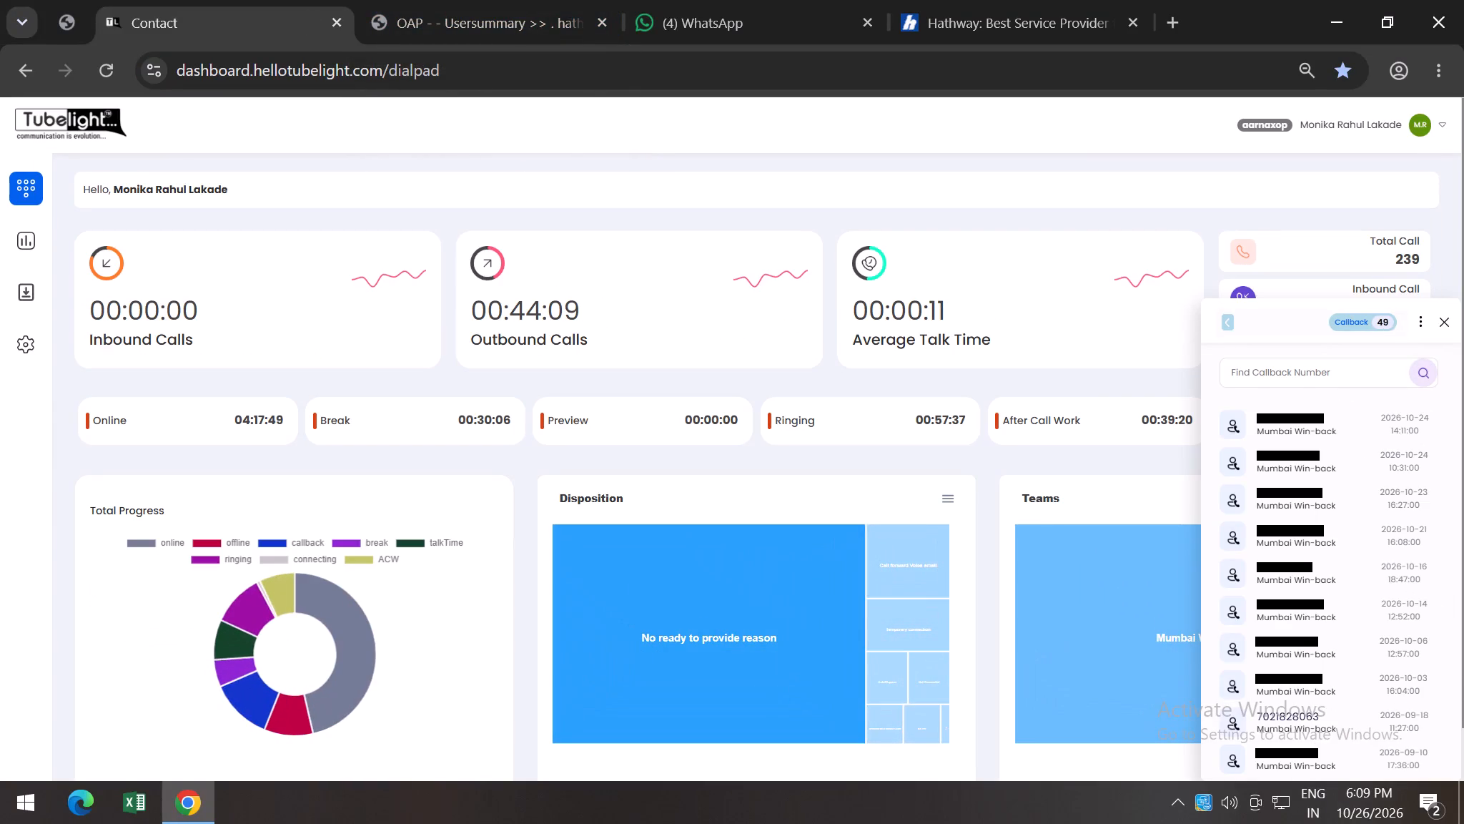
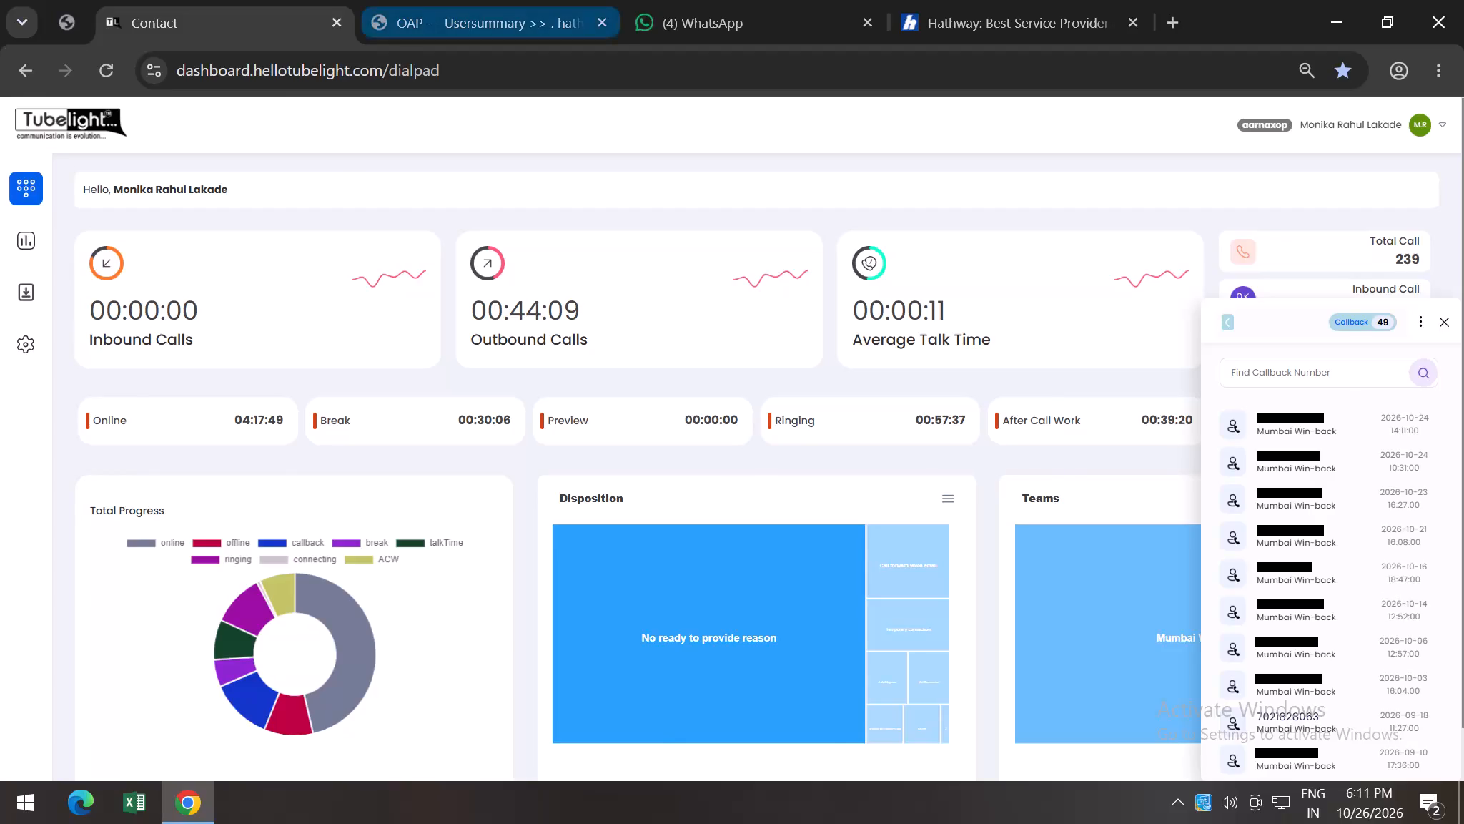
# Open the receipt for the online broadband payment listed in the Hathway subscriber's payment history.
pyautogui.scroll(-4, 340, 657)
pyautogui.scroll(-2, 287, 698)
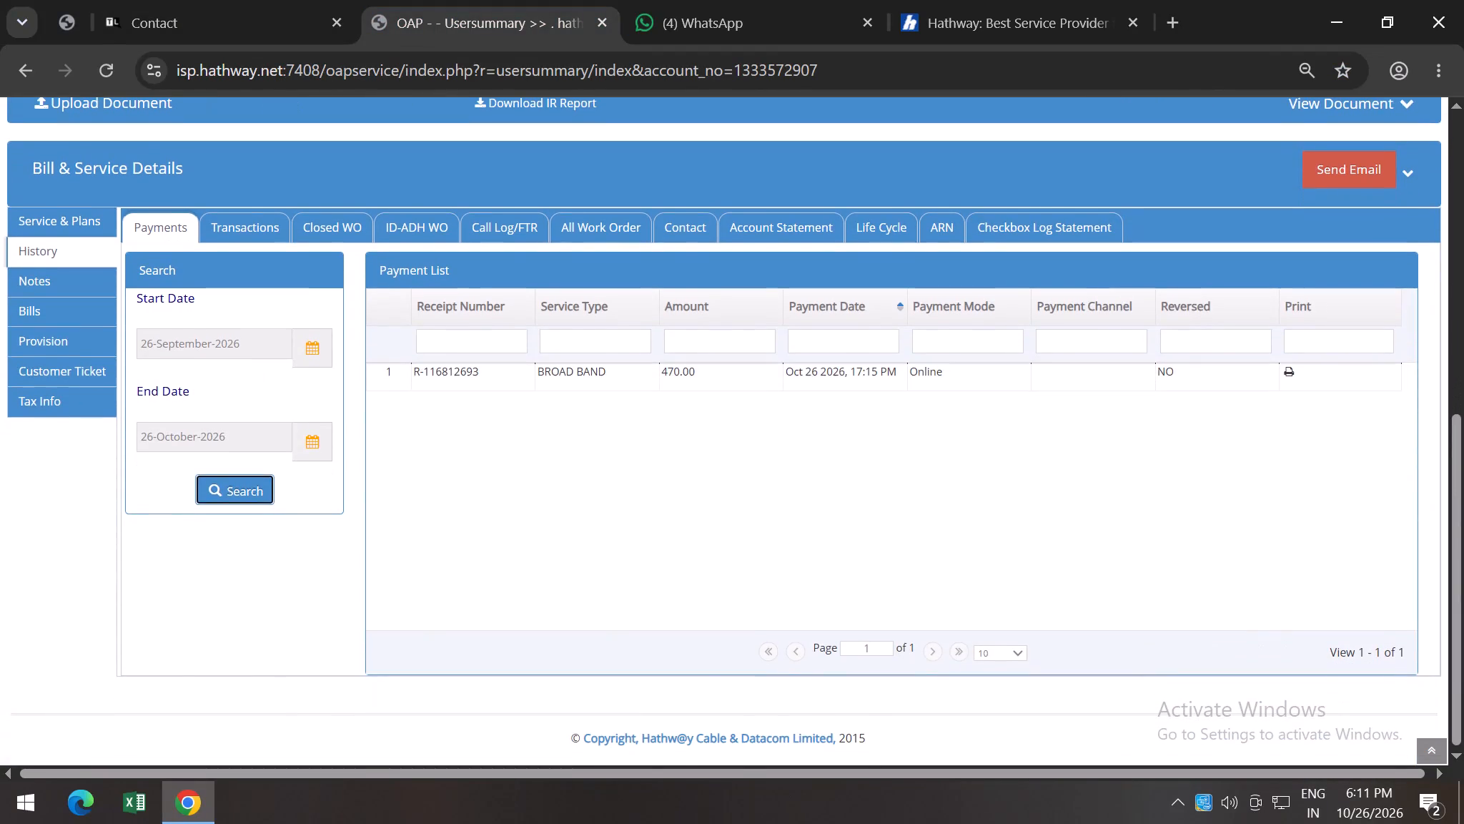
pyautogui.click(698, 366)
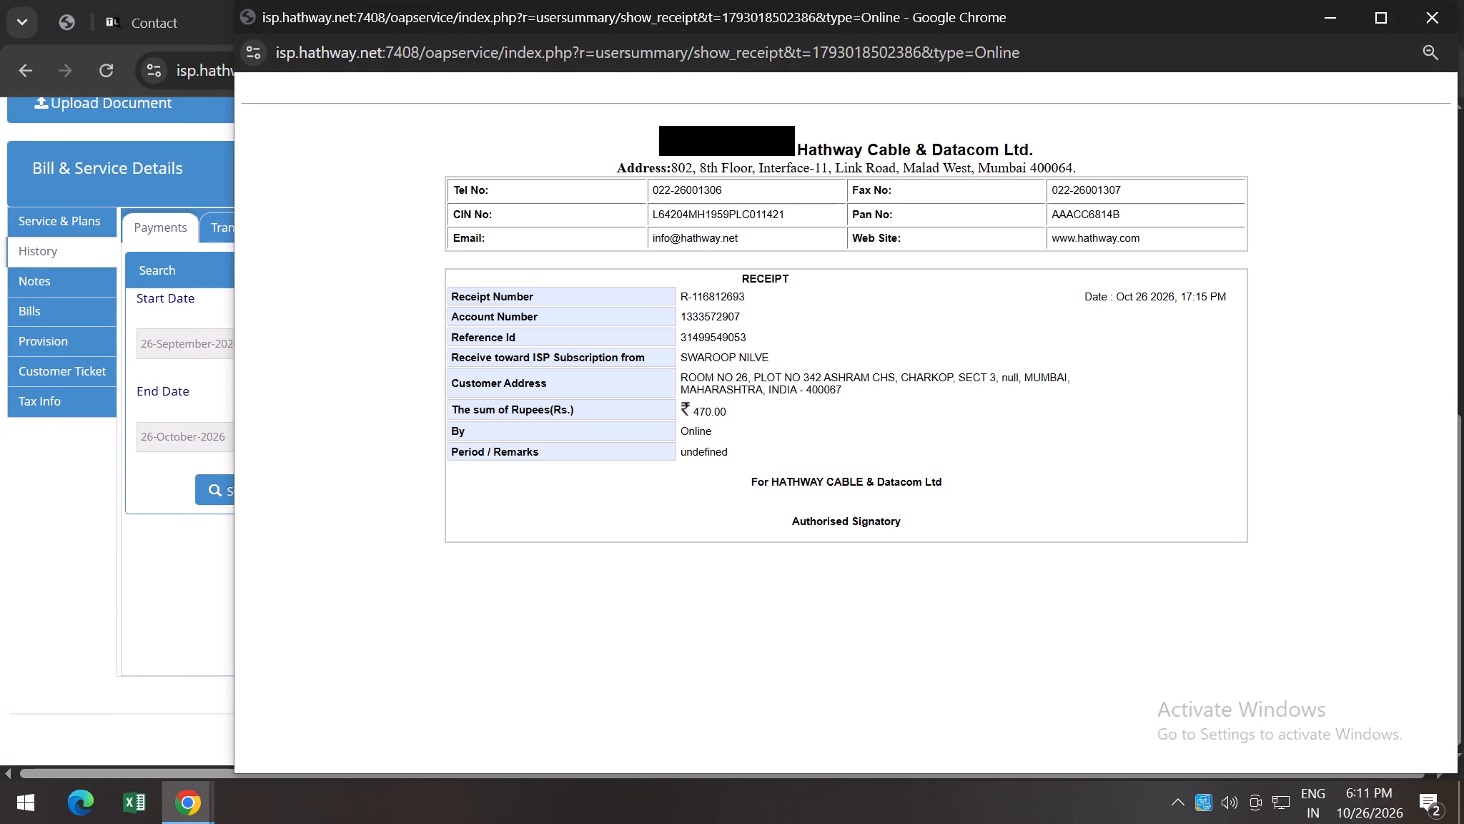
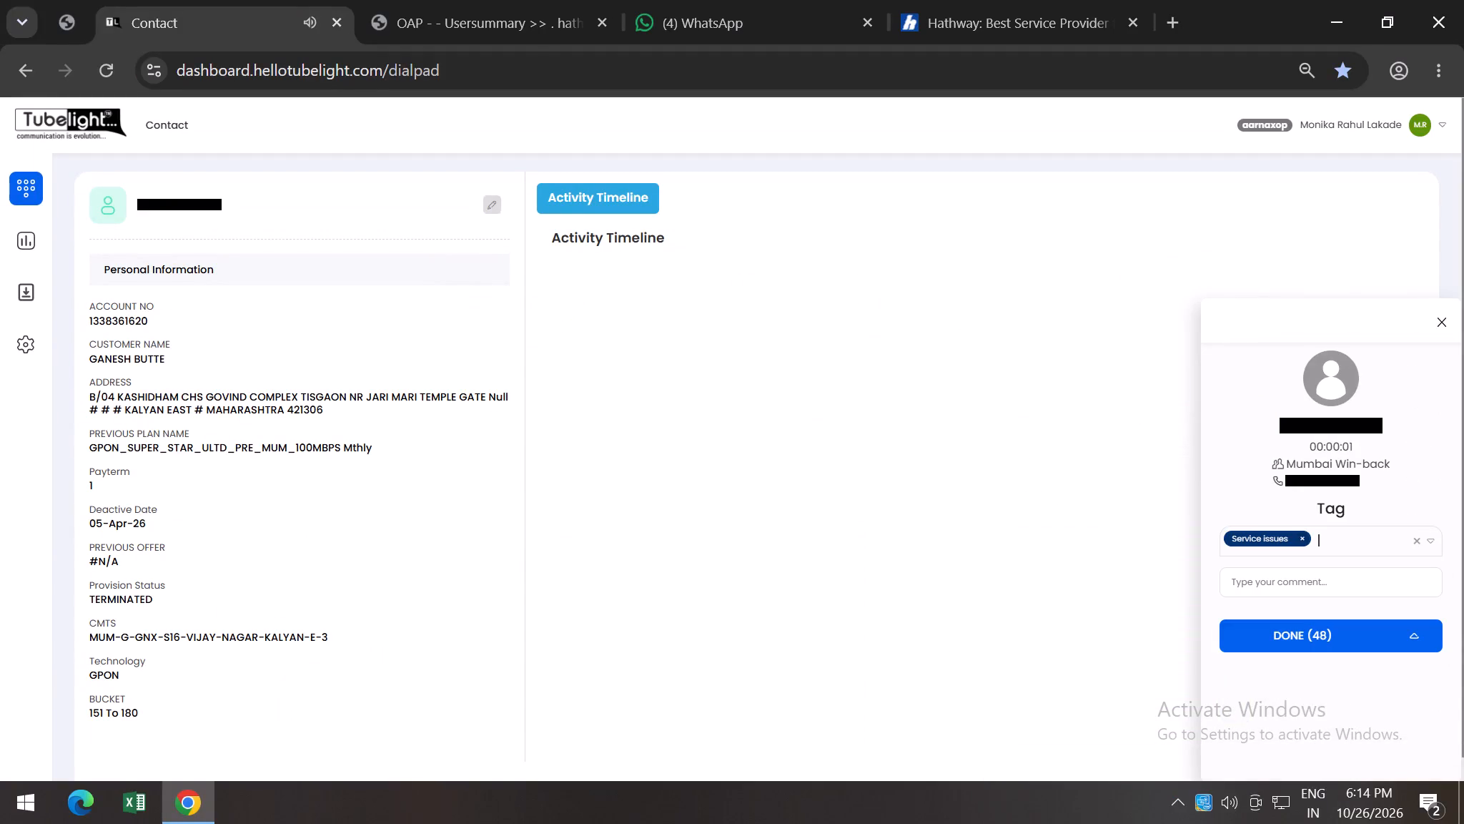
# Replace the Service issues tag on the current Mumbai Win-back call with Not Connect and Not Contactable, and open the next level of tag choices.
pyautogui.click(1305, 541)
pyautogui.click(1305, 541)
pyautogui.scroll(-2, 1280, 593)
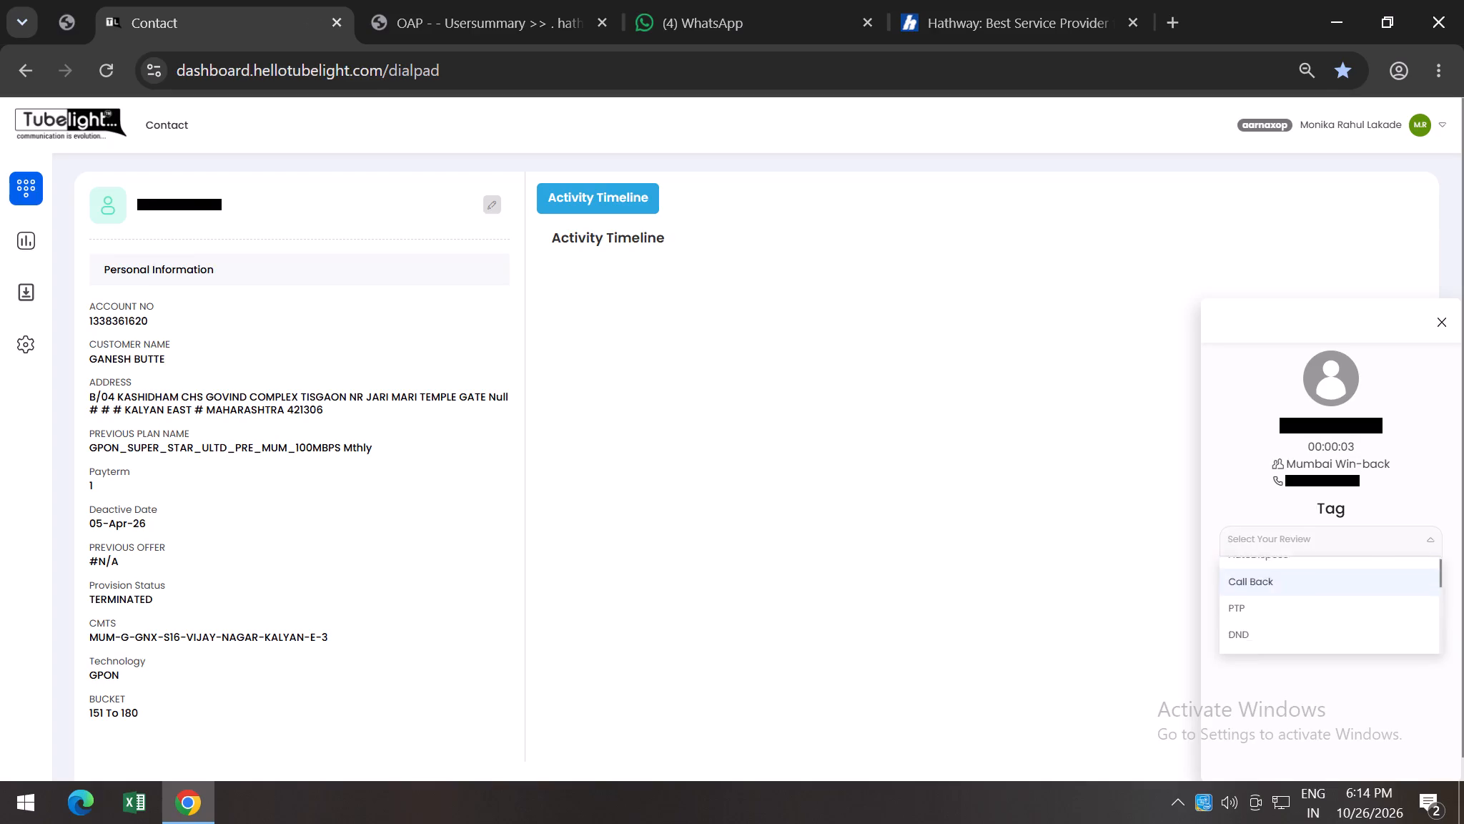
pyautogui.scroll(-1, 1276, 609)
pyautogui.click(1275, 614)
pyautogui.click(1324, 541)
pyautogui.click(1262, 599)
pyautogui.moveTo(1360, 546); pyautogui.dragTo(1350, 558)
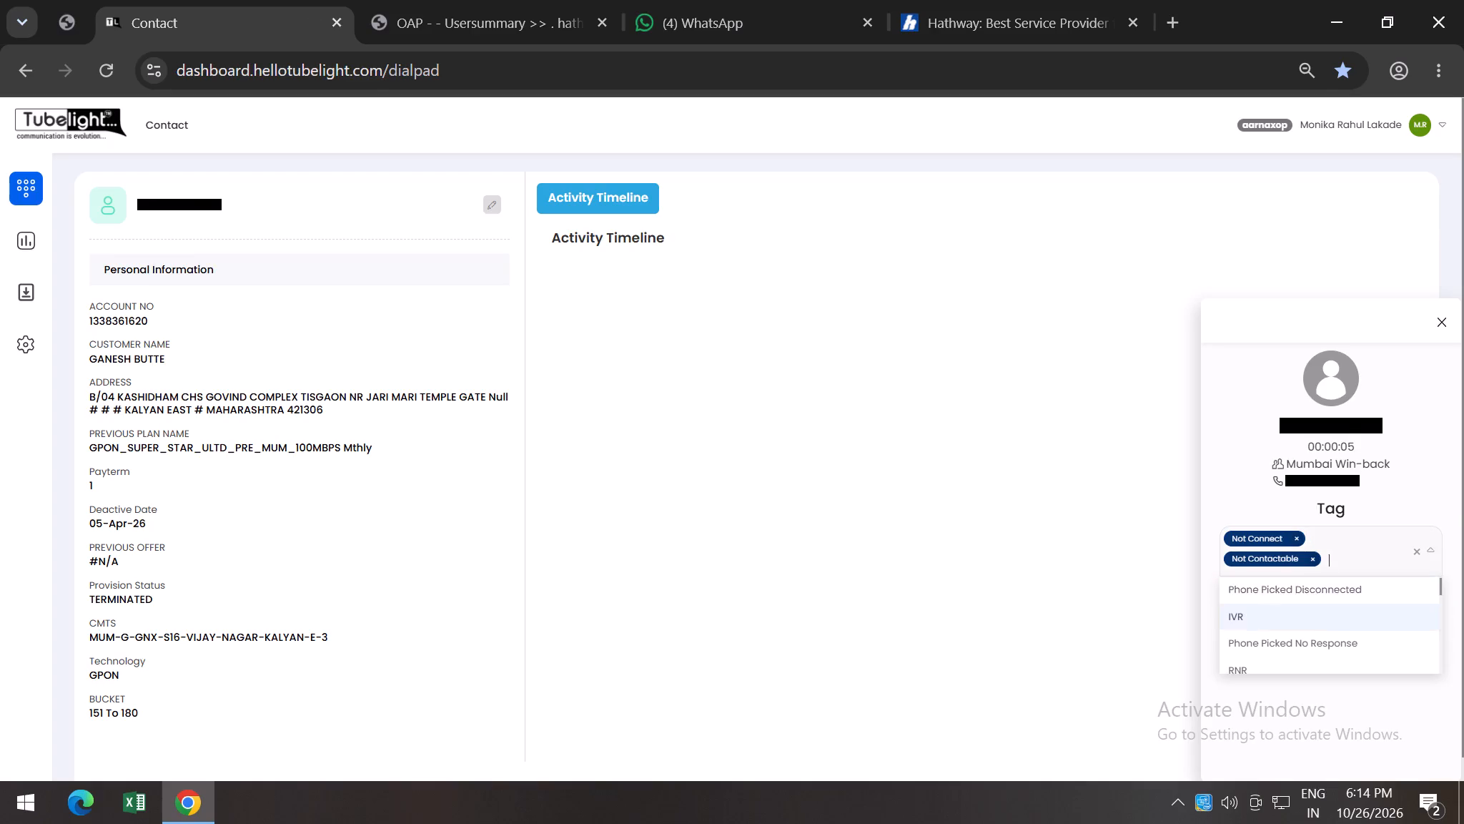
# Add the remaining sub-reason tag under Not Connect and Not Contactable for the current Mumbai Win-back call and submit it.
pyautogui.scroll(-2, 1300, 627)
pyautogui.click(1300, 607)
pyautogui.click(1287, 674)
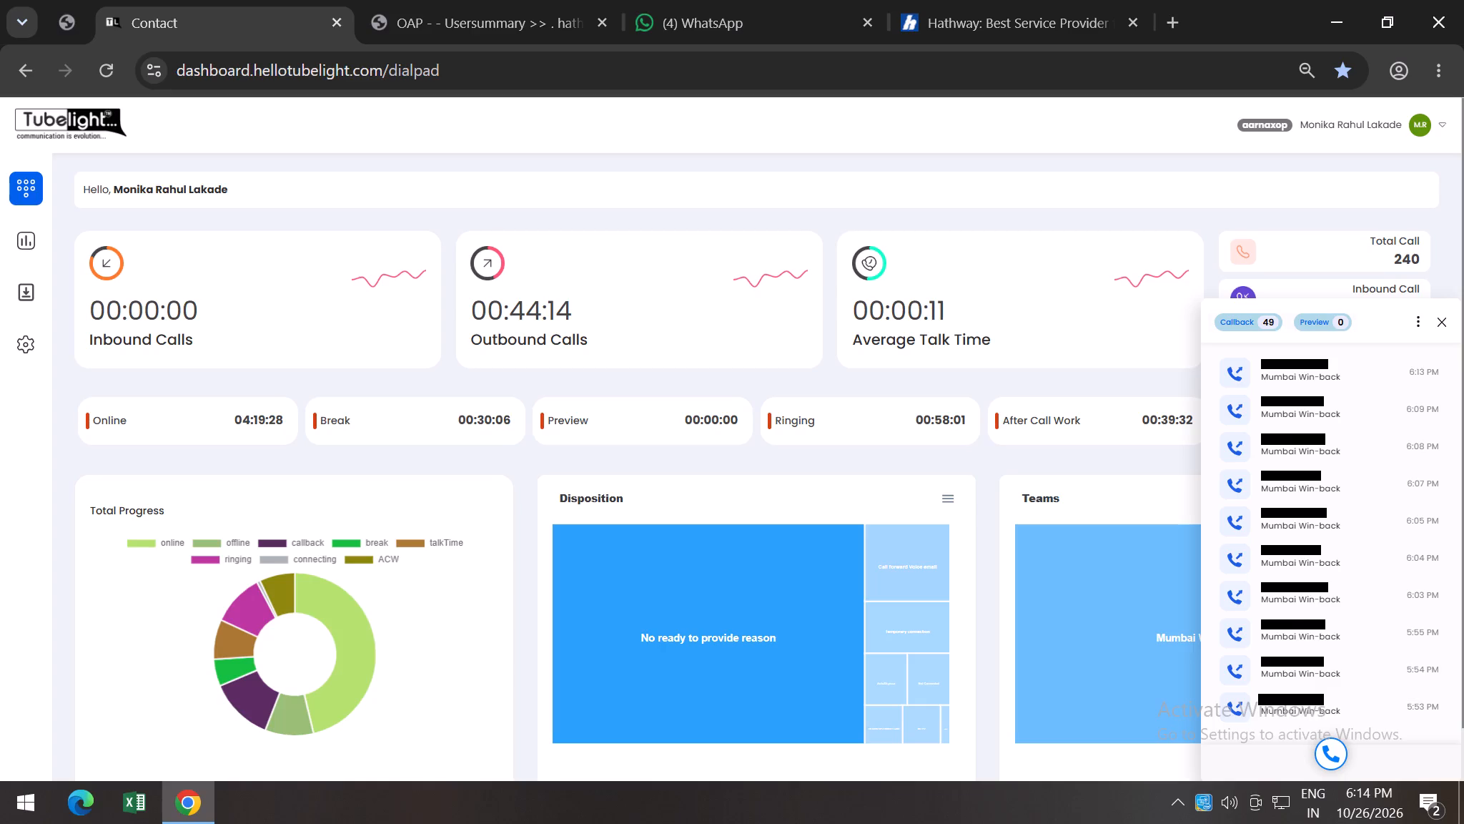
# Copy the phone number of the most recent Mumbai Win-back call and look up its Hathway subscriber by Registered Mobile Number.
pyautogui.click(418, 2)
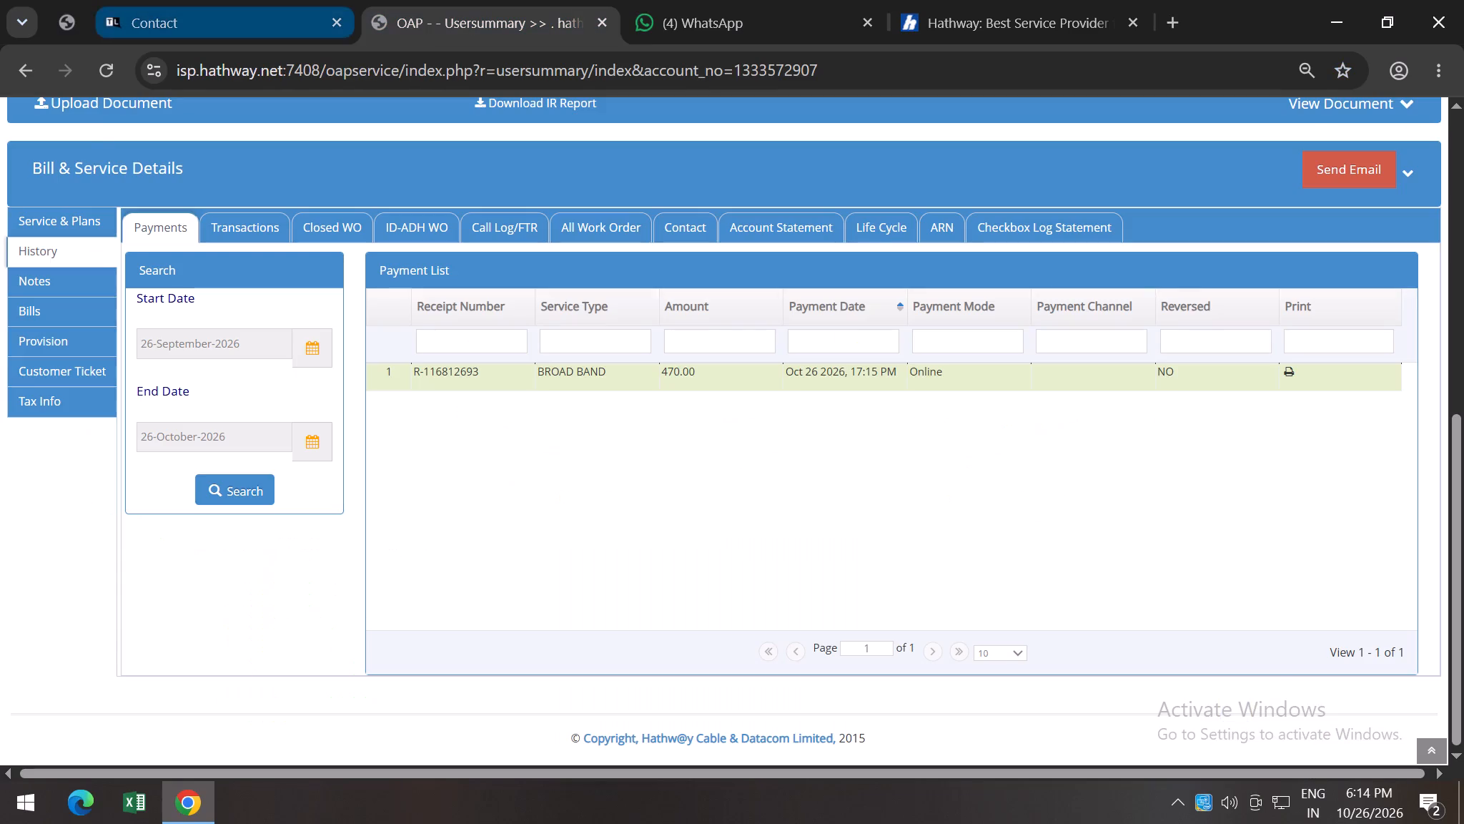
pyautogui.doubleClick(220, 0)
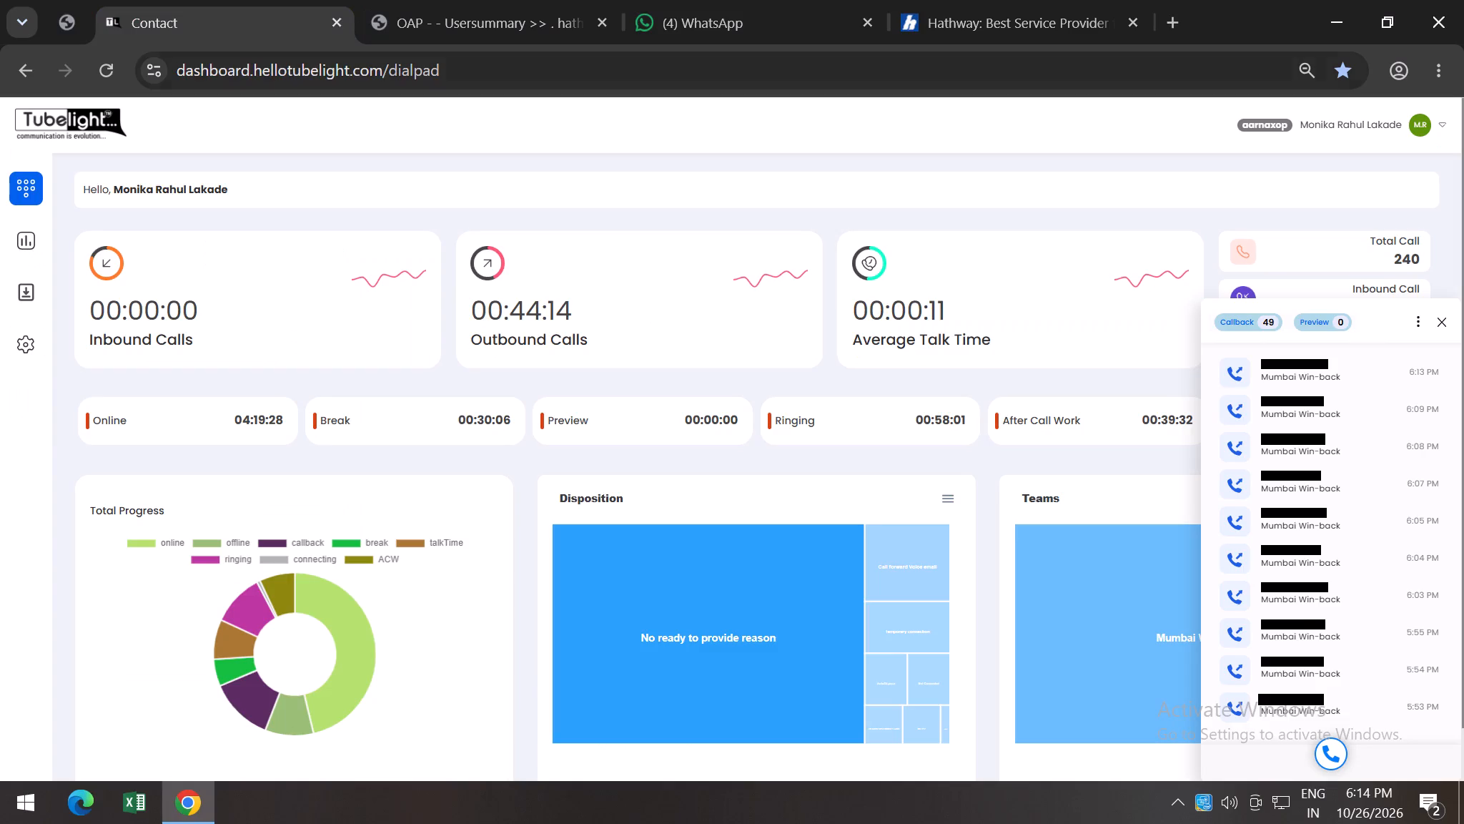
pyautogui.doubleClick(1287, 353)
pyautogui.hotkey('ctrl', 'c')
pyautogui.click(515, 0)
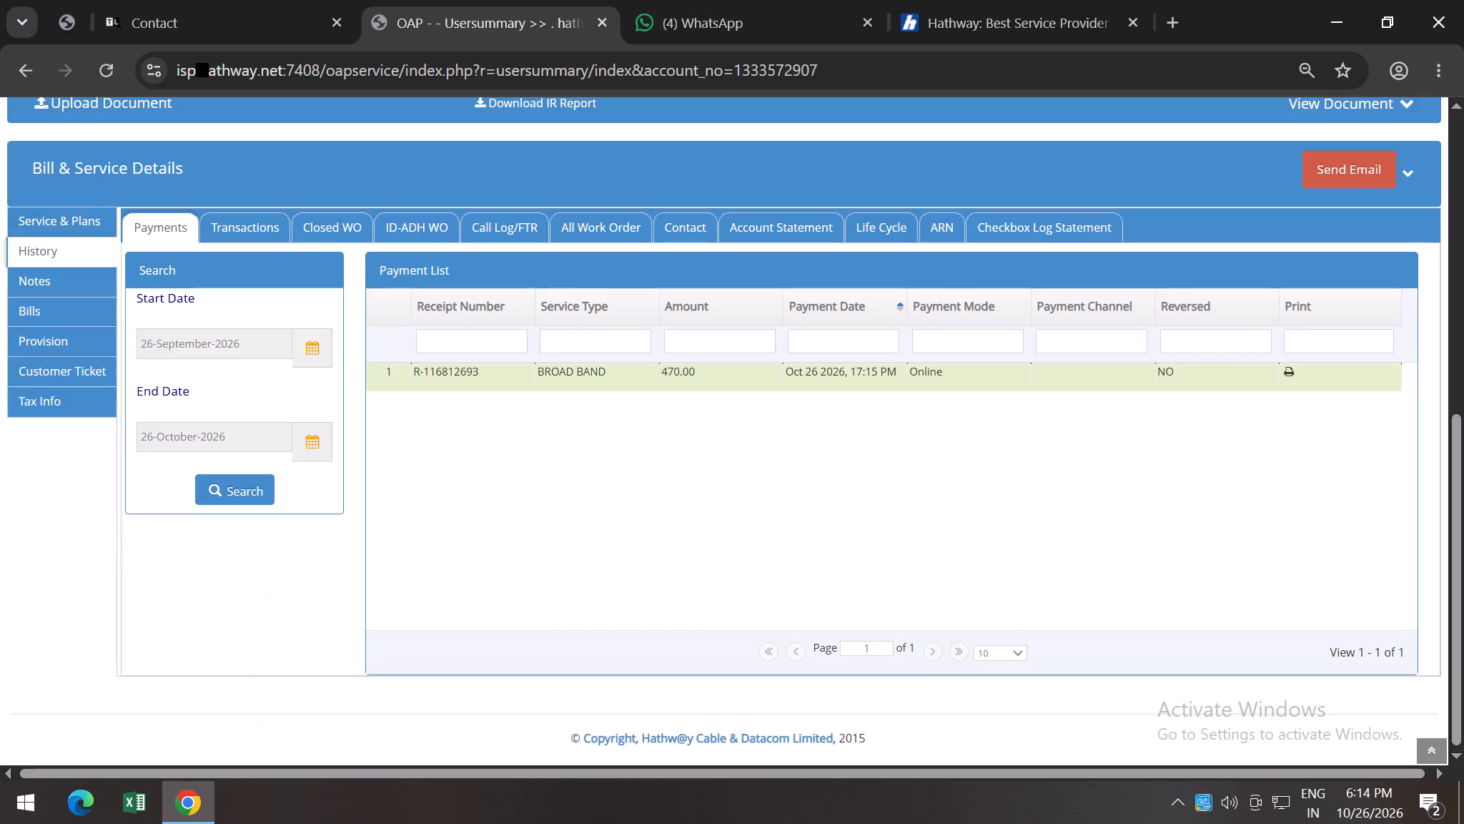
pyautogui.scroll(3, 942, 293)
pyautogui.scroll(5, 989, 221)
pyautogui.click(1080, 113)
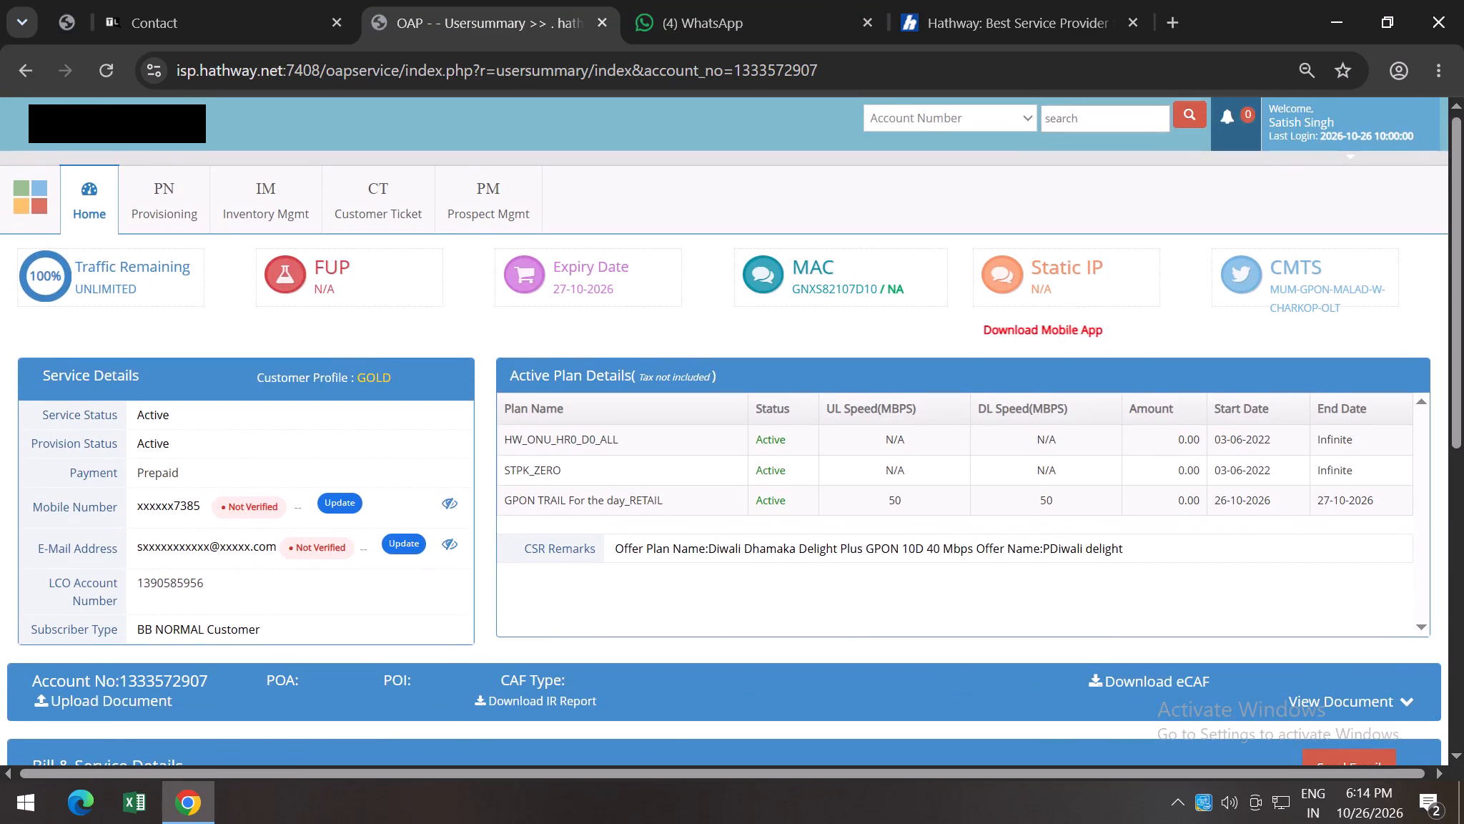
pyautogui.hotkey('ctrl', 'v')
pyautogui.click(1024, 109)
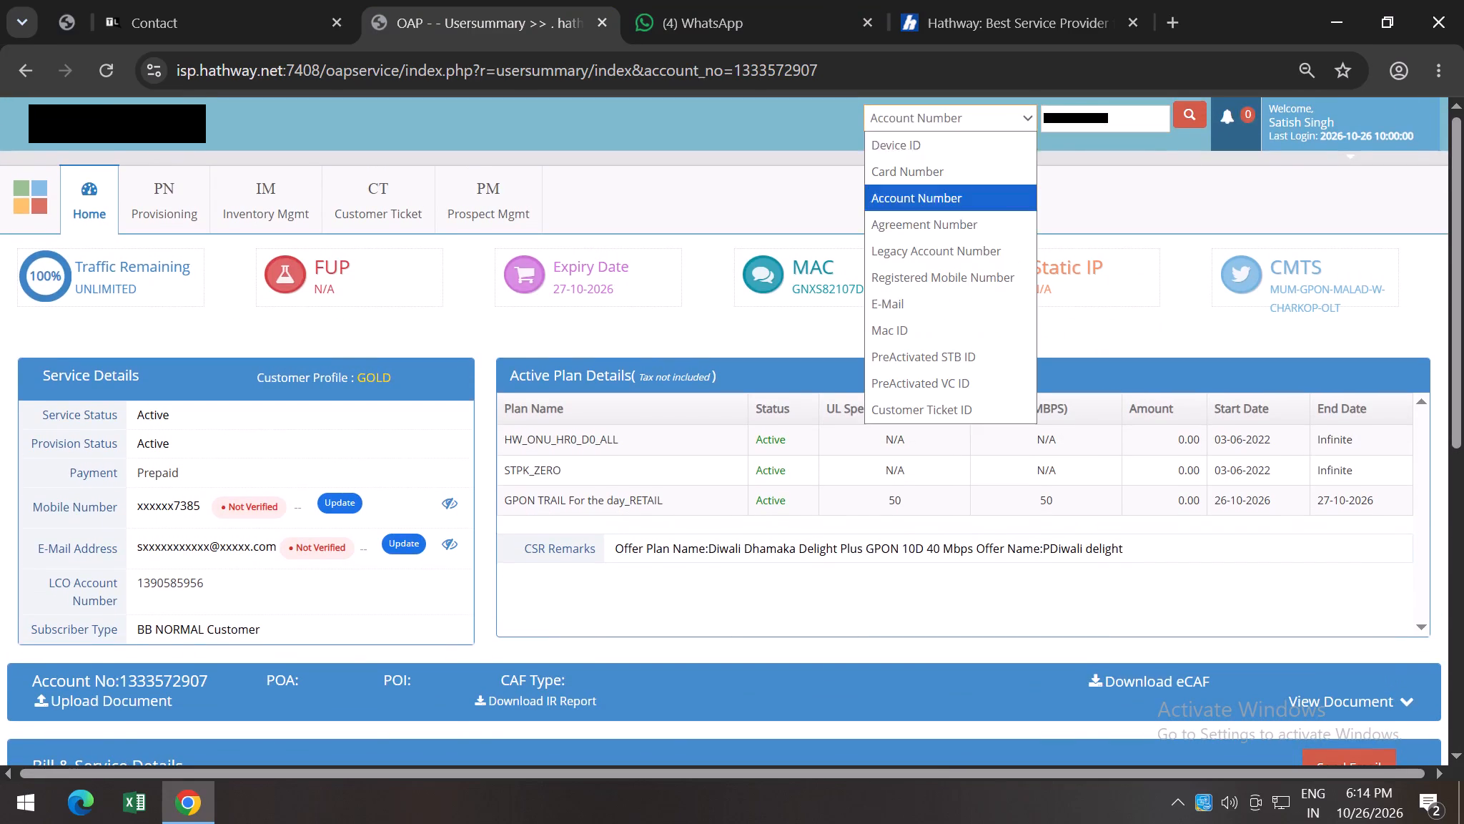
pyautogui.click(965, 270)
pyautogui.click(1182, 117)
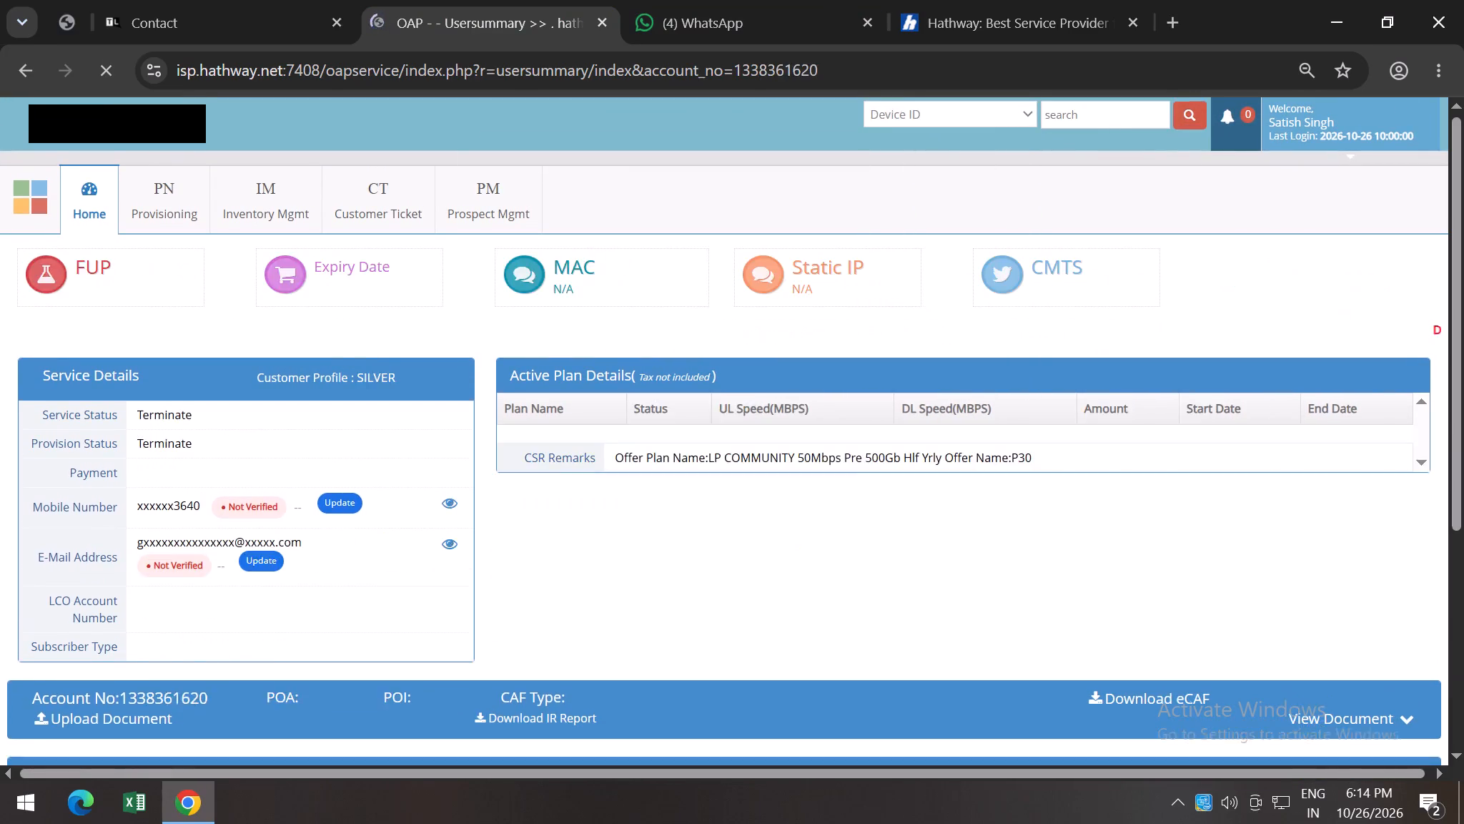
# Reveal the terminated subscriber's mobile number and e-mail address, and compare the number with the latest call entry in the Tubelight dialpad.
pyautogui.click(445, 507)
pyautogui.click(437, 546)
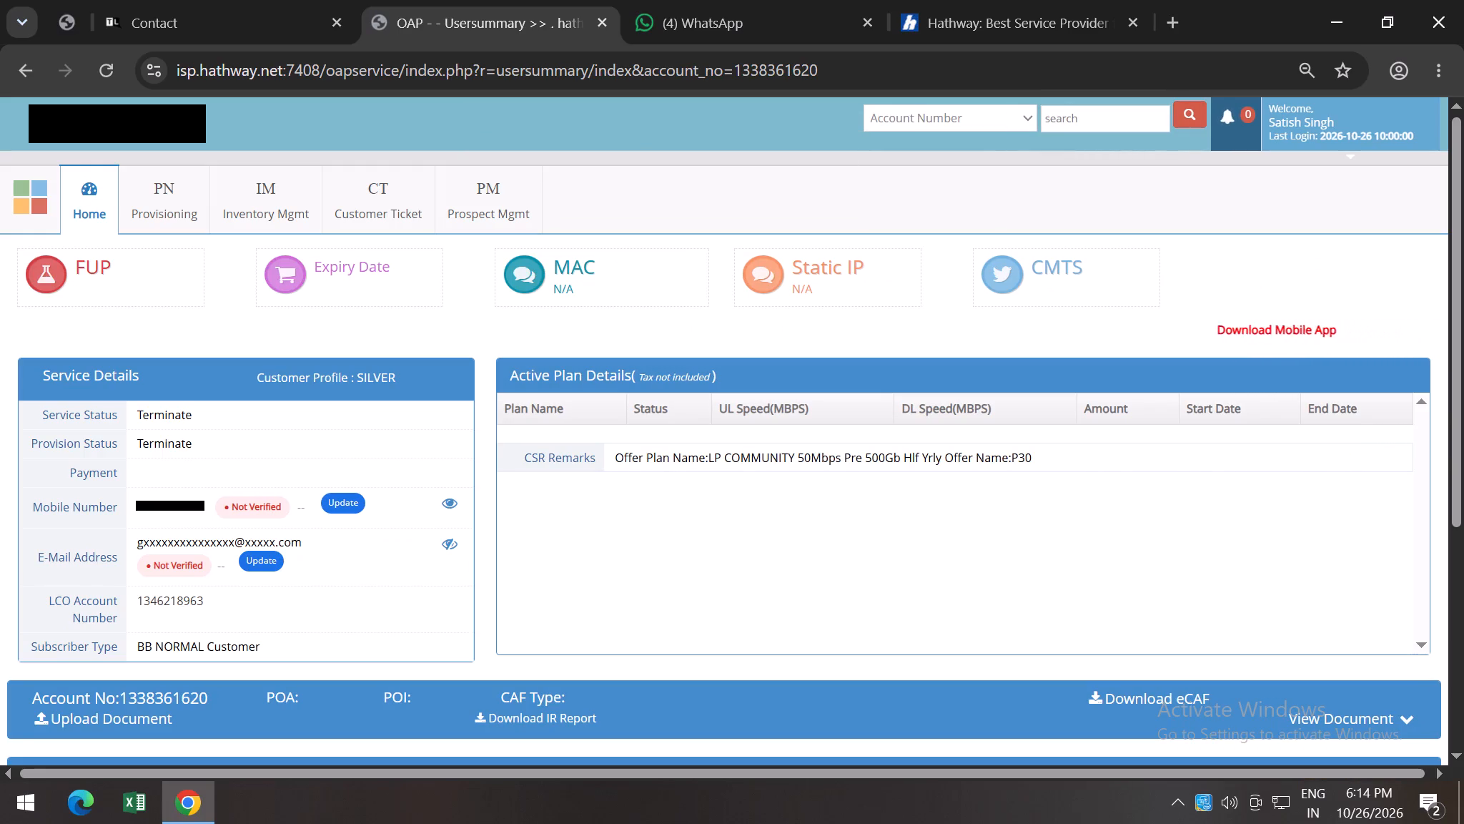
pyautogui.click(152, 0)
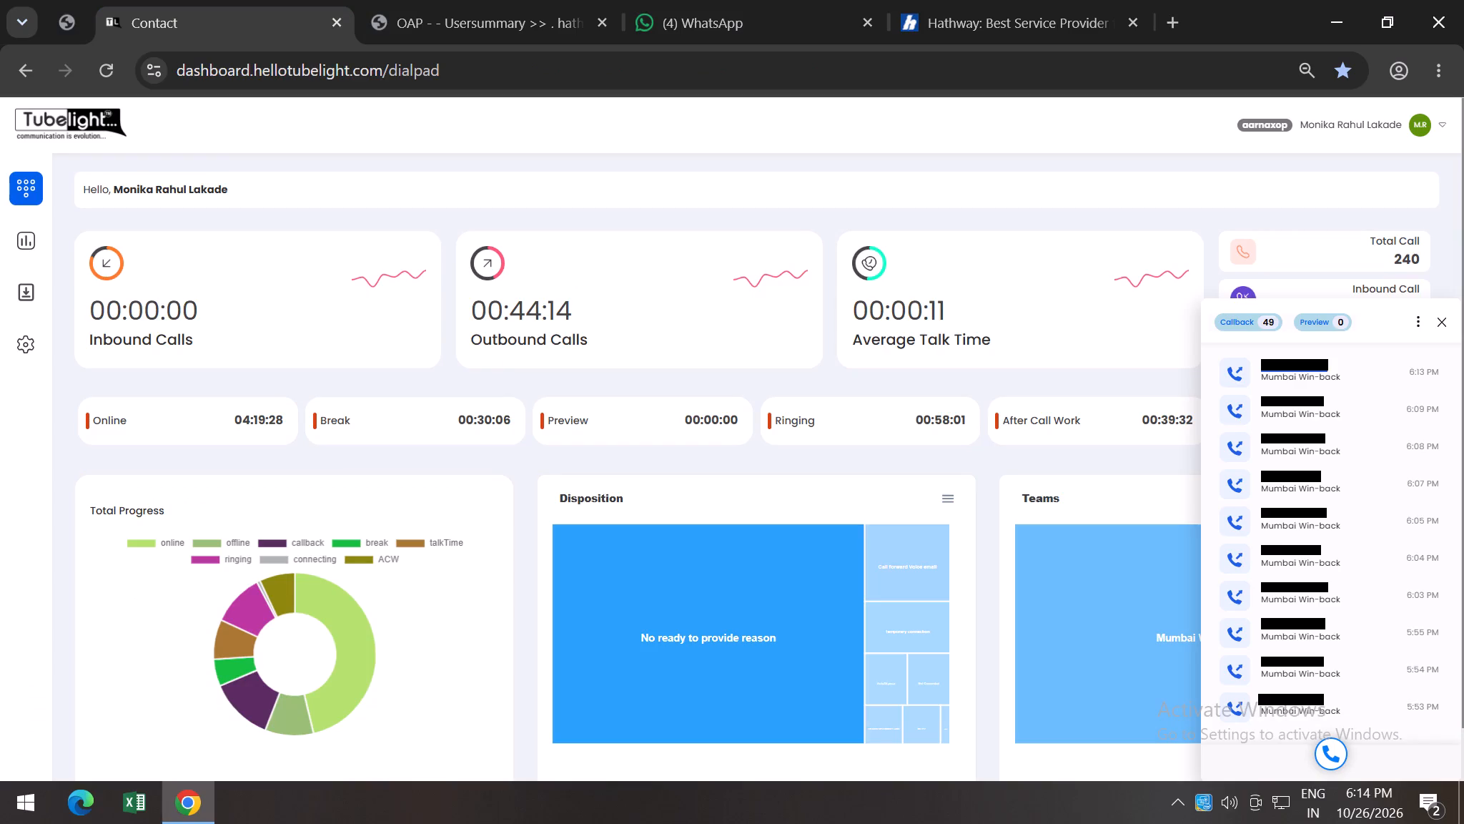
pyautogui.click(1261, 343)
pyautogui.click(521, 0)
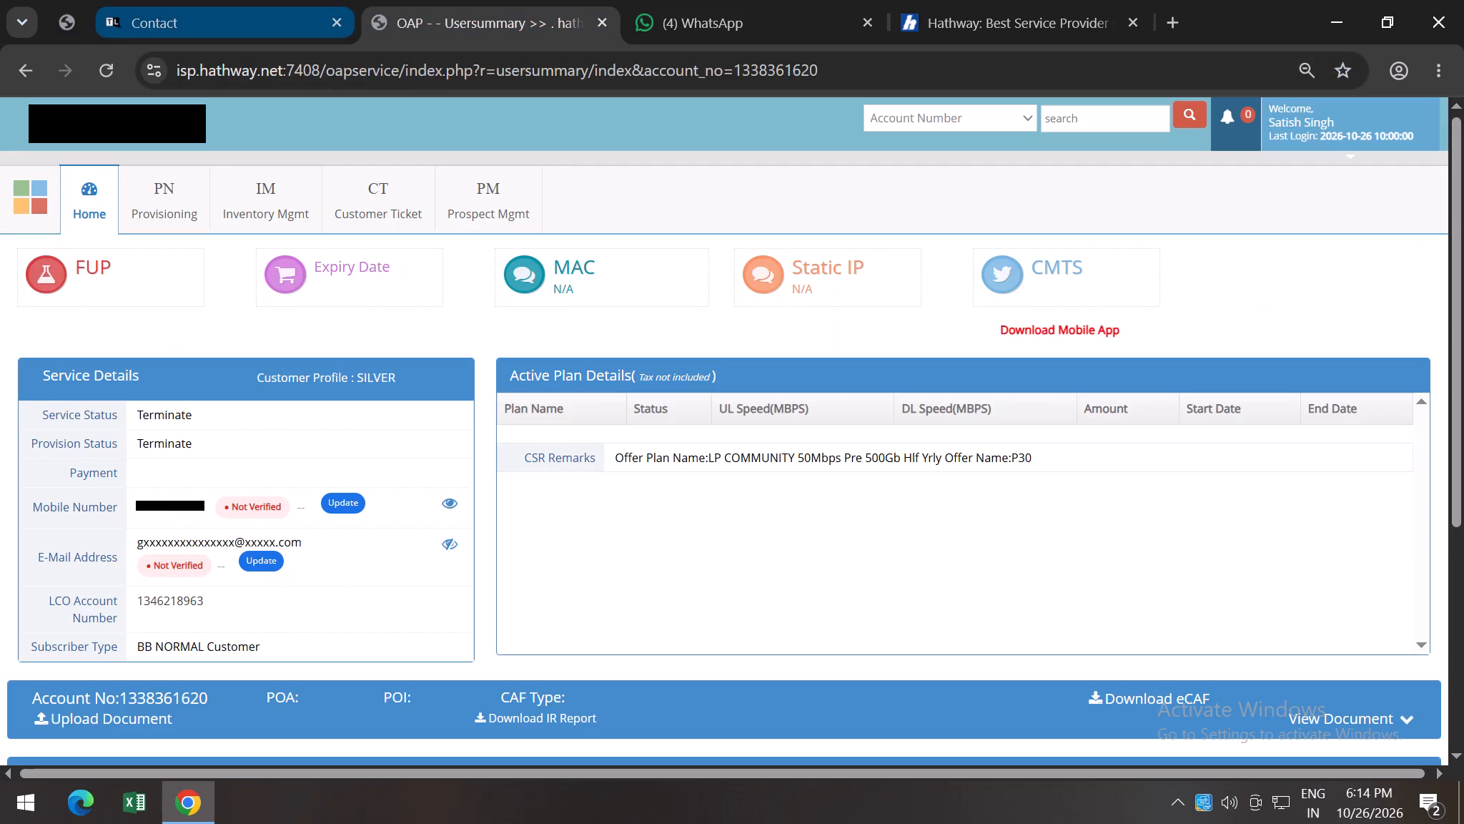
# Mask the Hathway subscriber's mobile number again and return to the Tubelight dialpad.
pyautogui.click(458, 505)
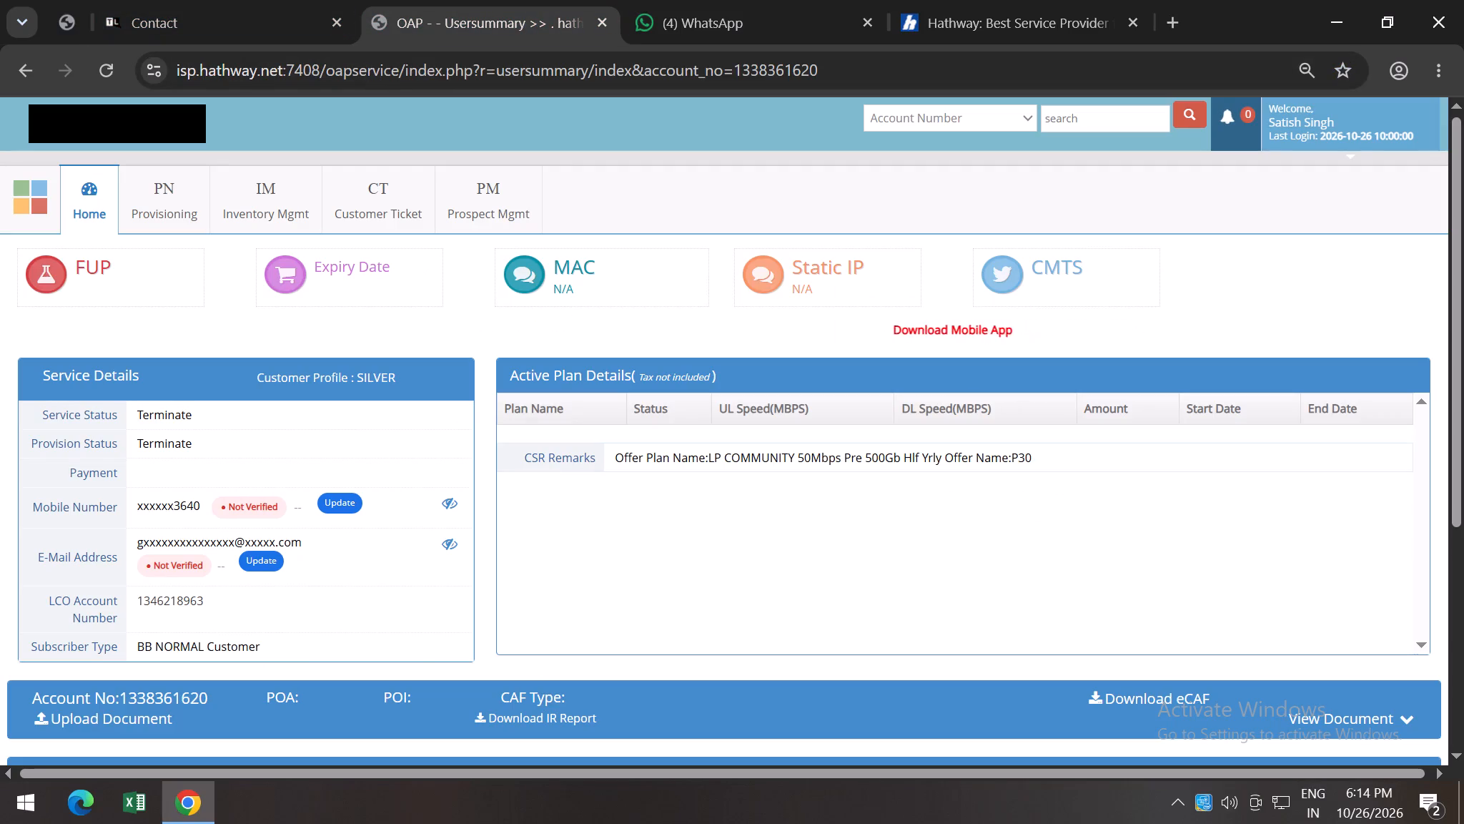
pyautogui.doubleClick(179, 0)
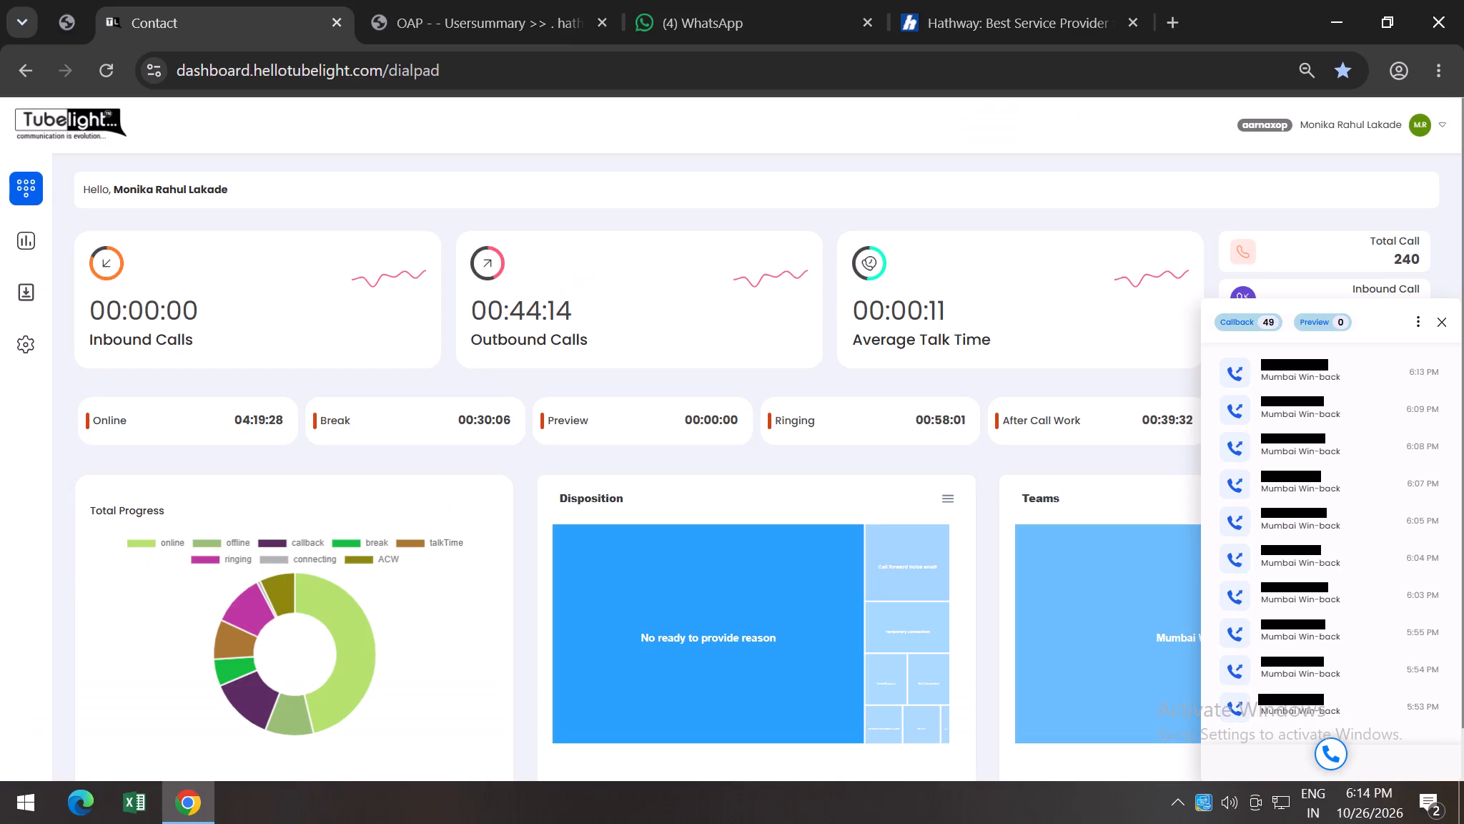
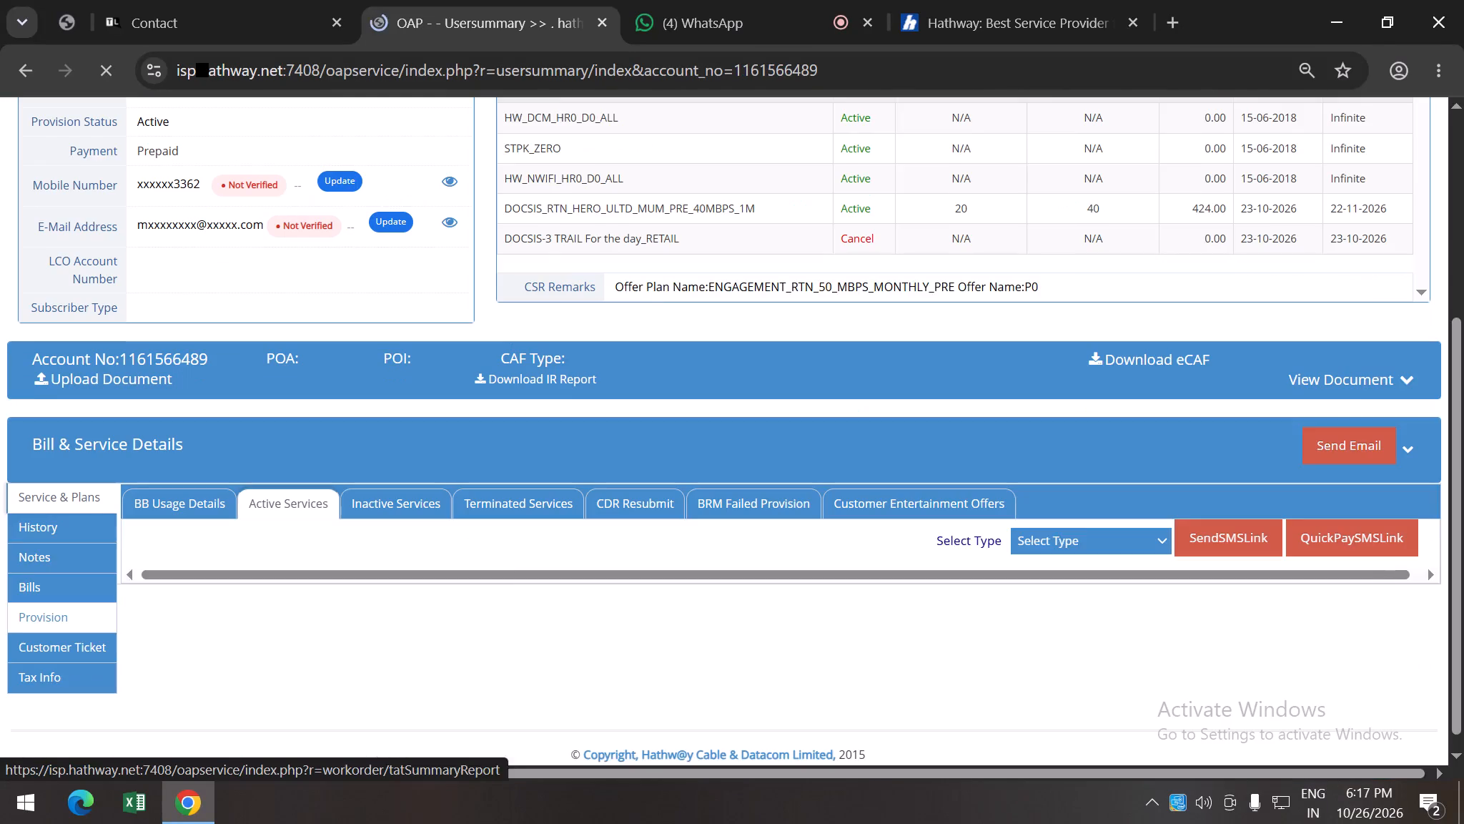
# Bring up the Hathway subscriber's customer tickets and view the details of the open modem collection work order.
pyautogui.click(98, 659)
pyautogui.scroll(-2, 695, 622)
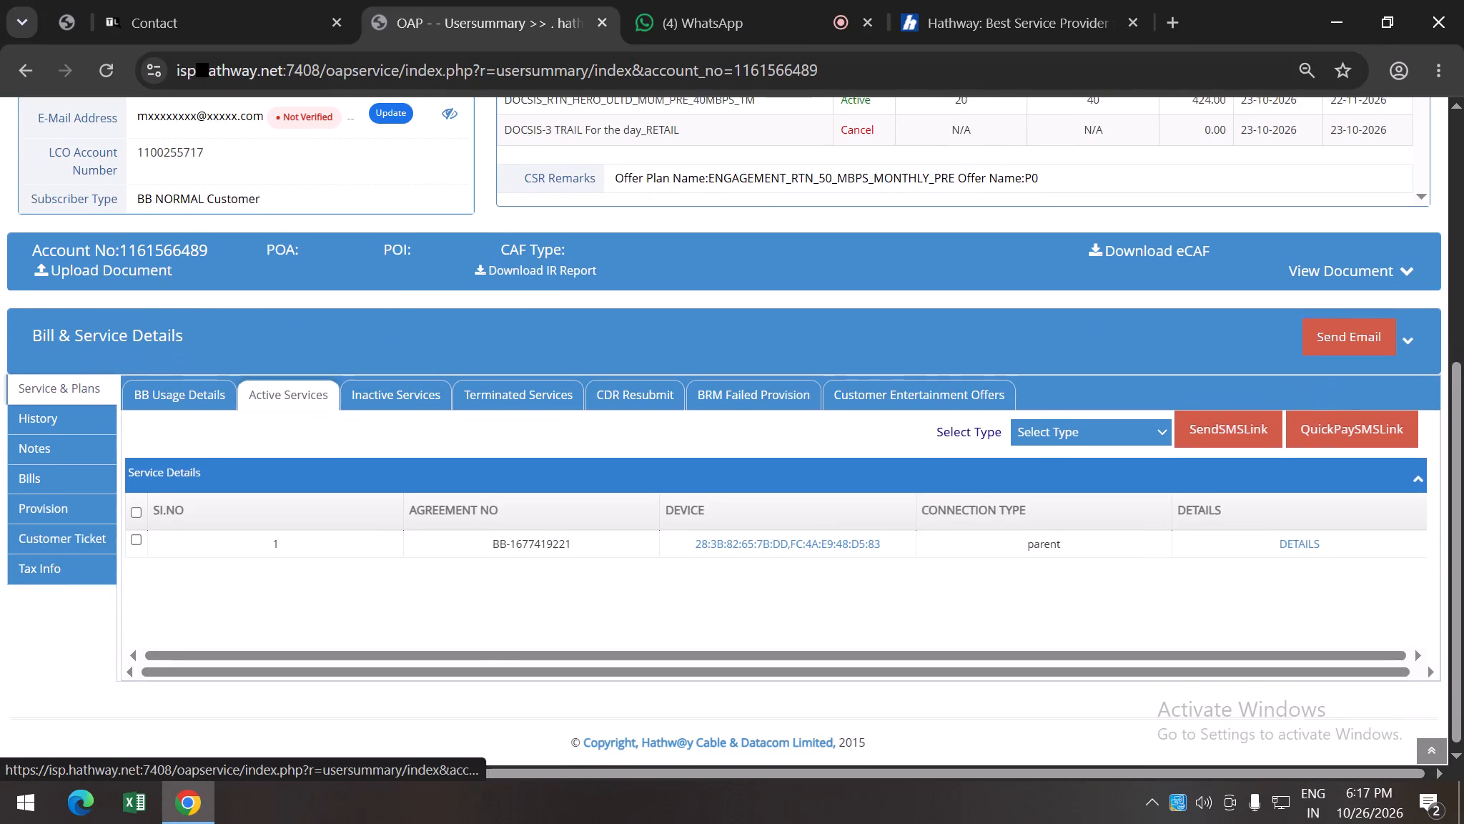
pyautogui.click(74, 539)
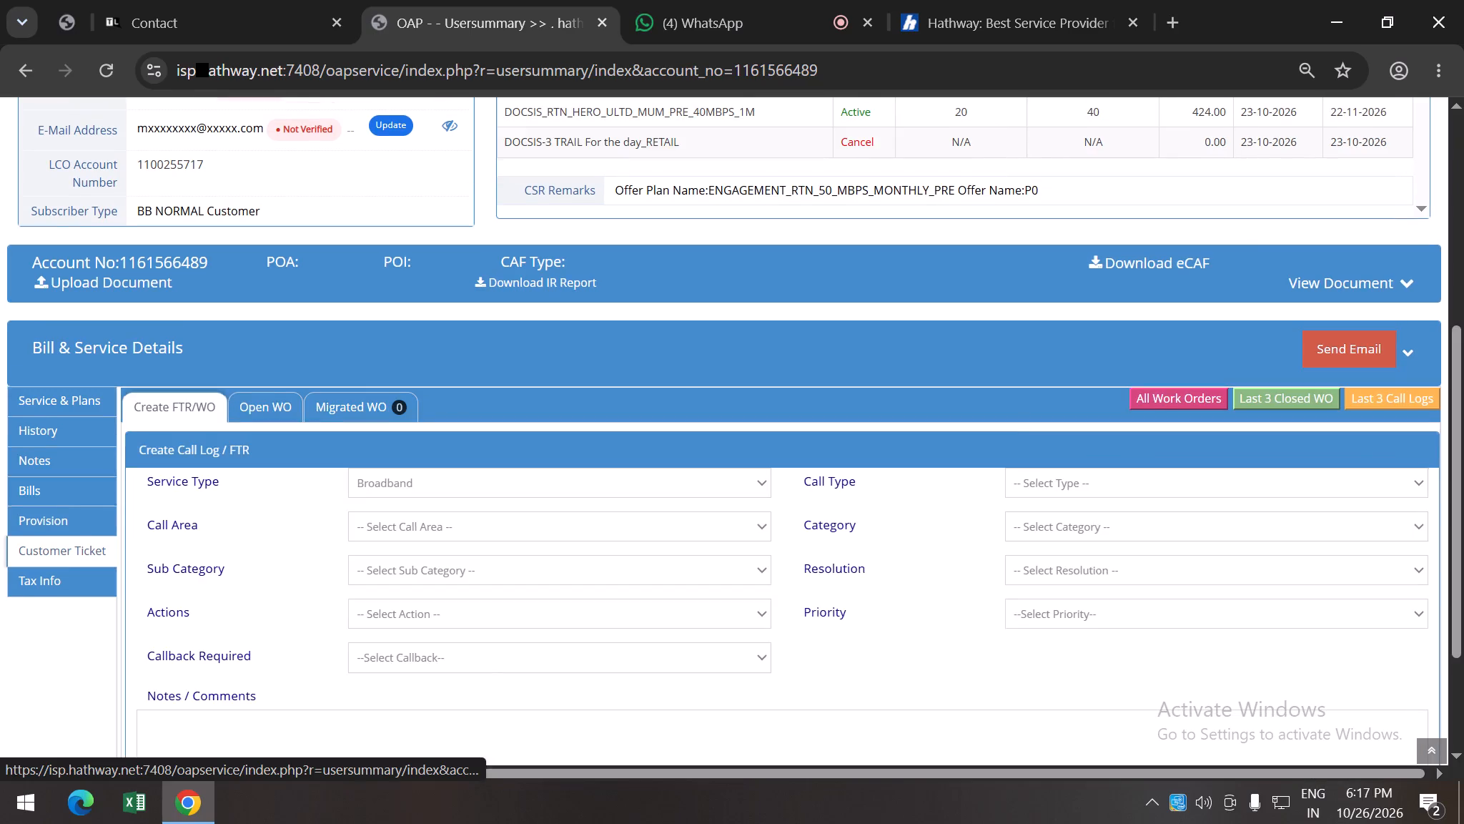
pyautogui.scroll(-5, 746, 589)
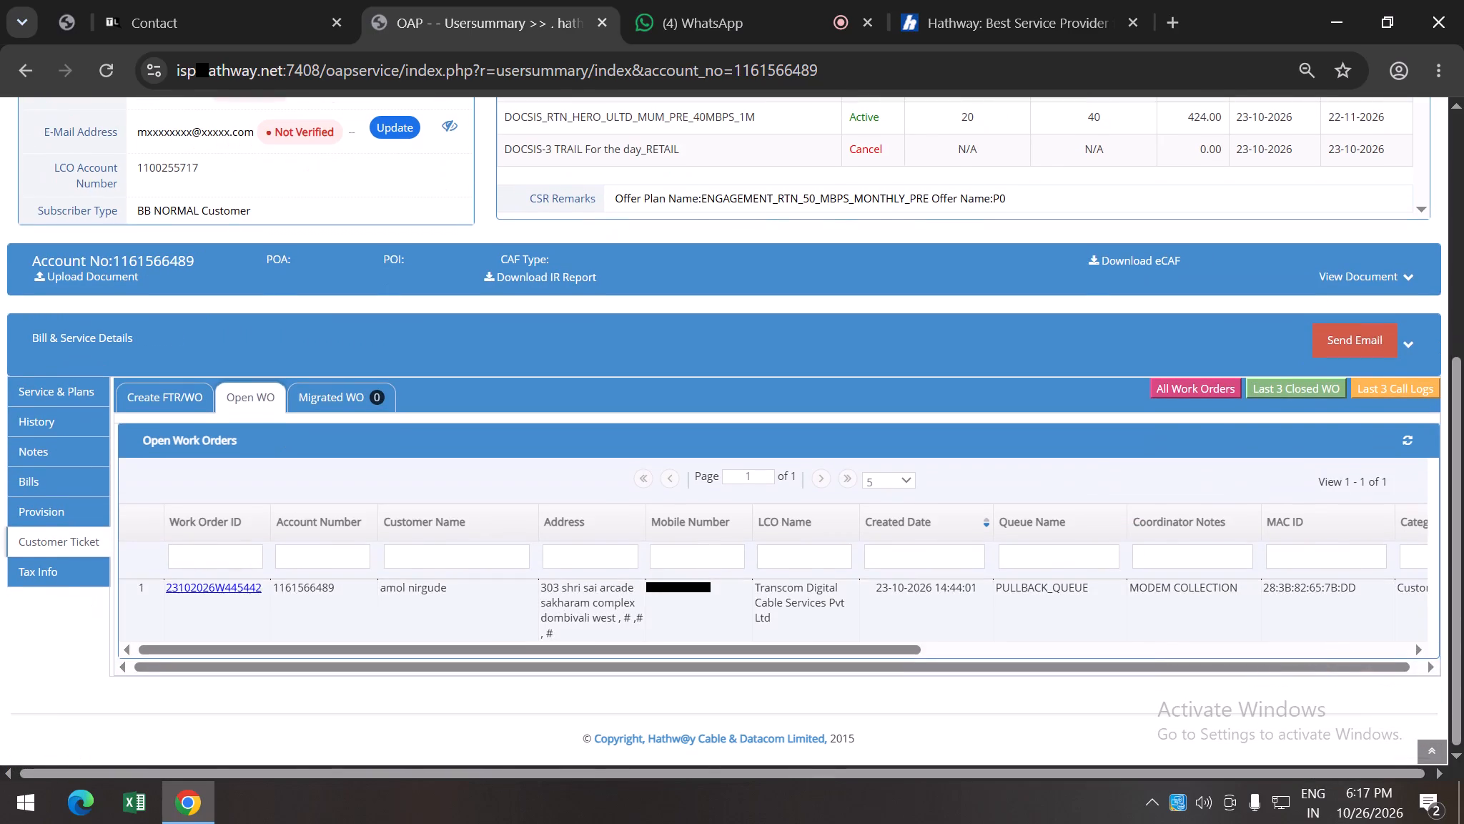
pyautogui.click(214, 586)
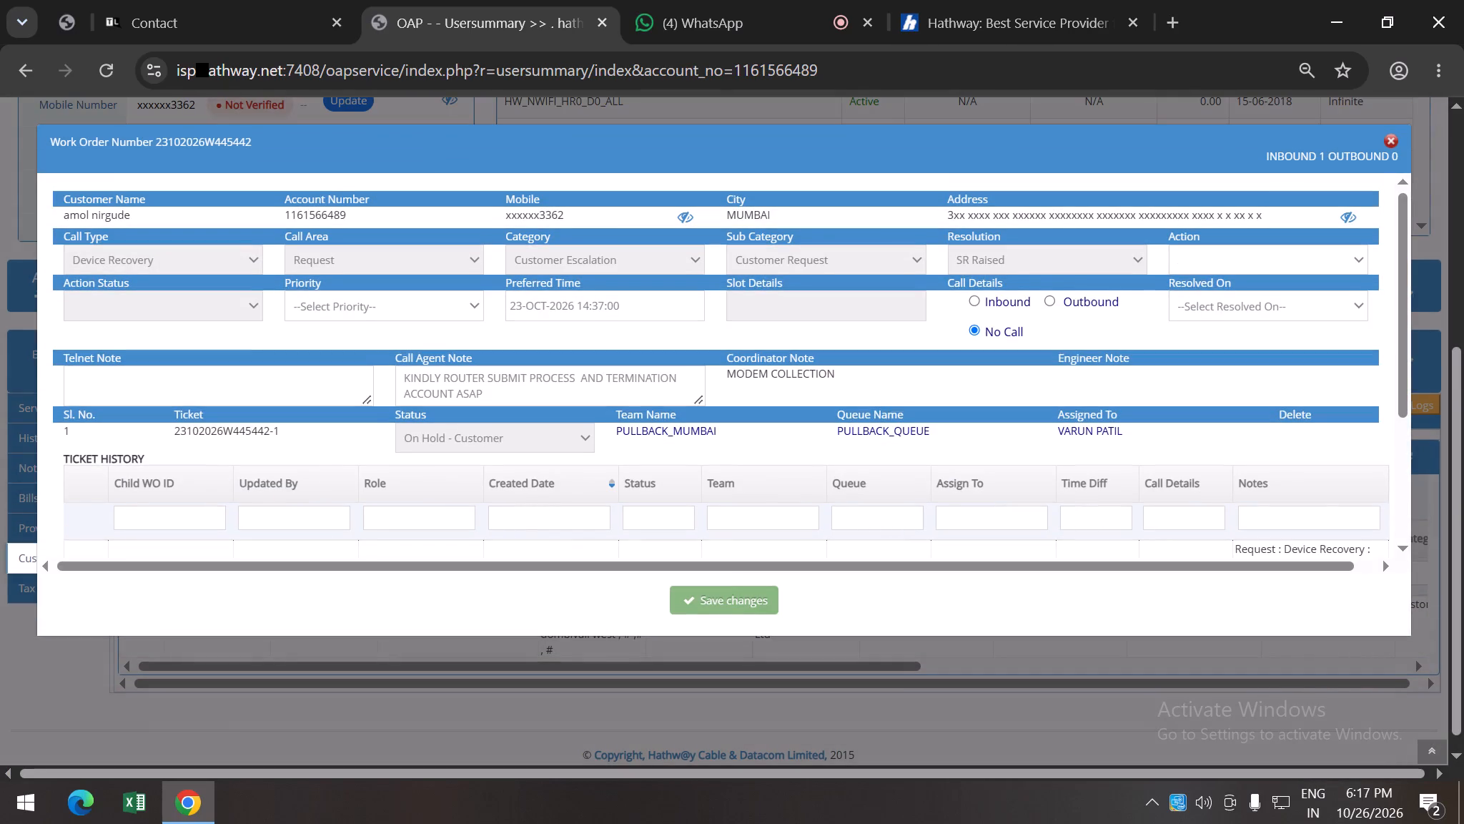
# Capture a rectangular screenshot of the modem collection work order details, from the work order number down to the ticket history.
pyautogui.press('shift+super+s')
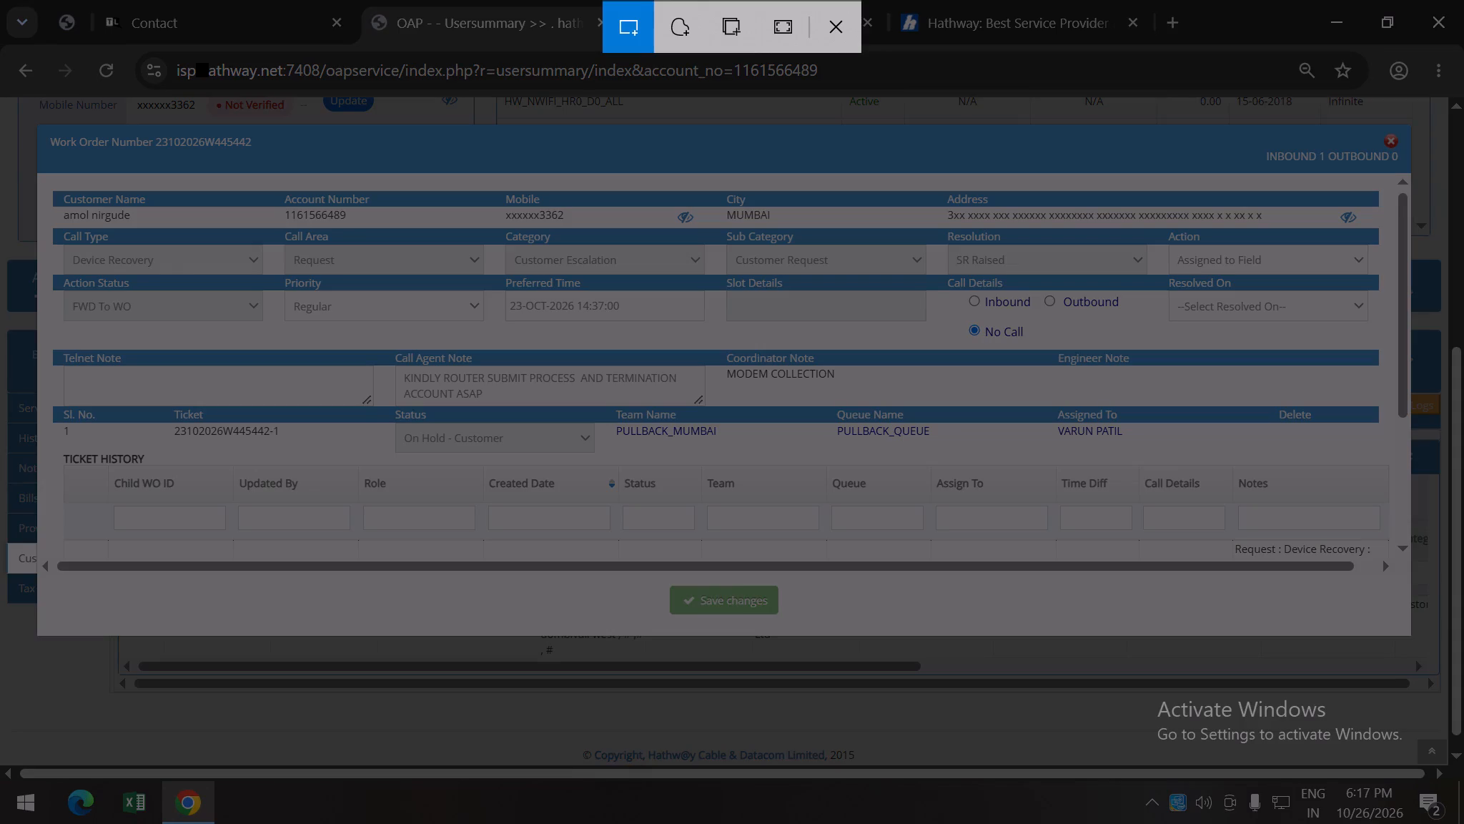
pyautogui.moveTo(50, 132); pyautogui.dragTo(1399, 617)
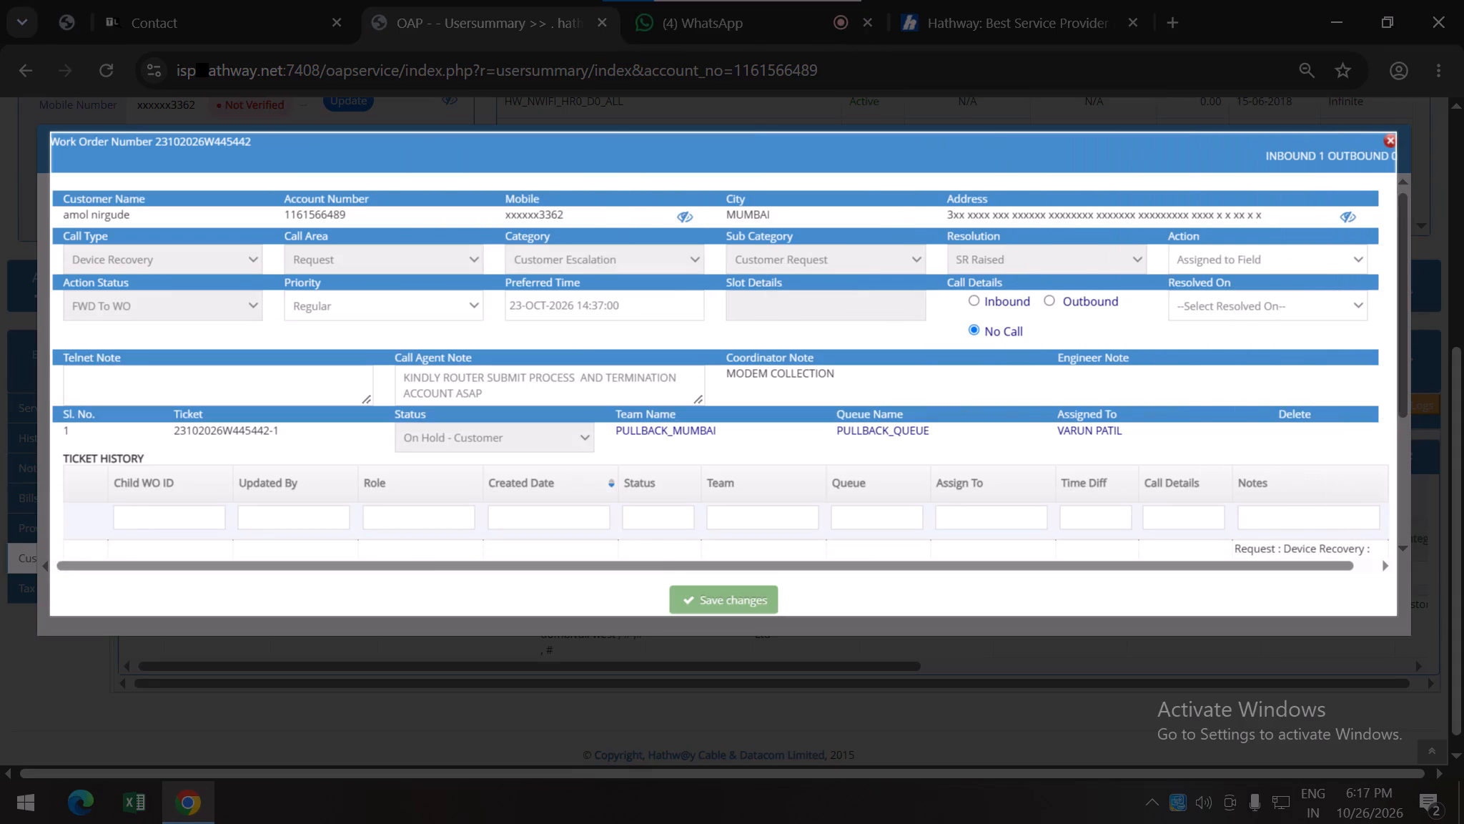
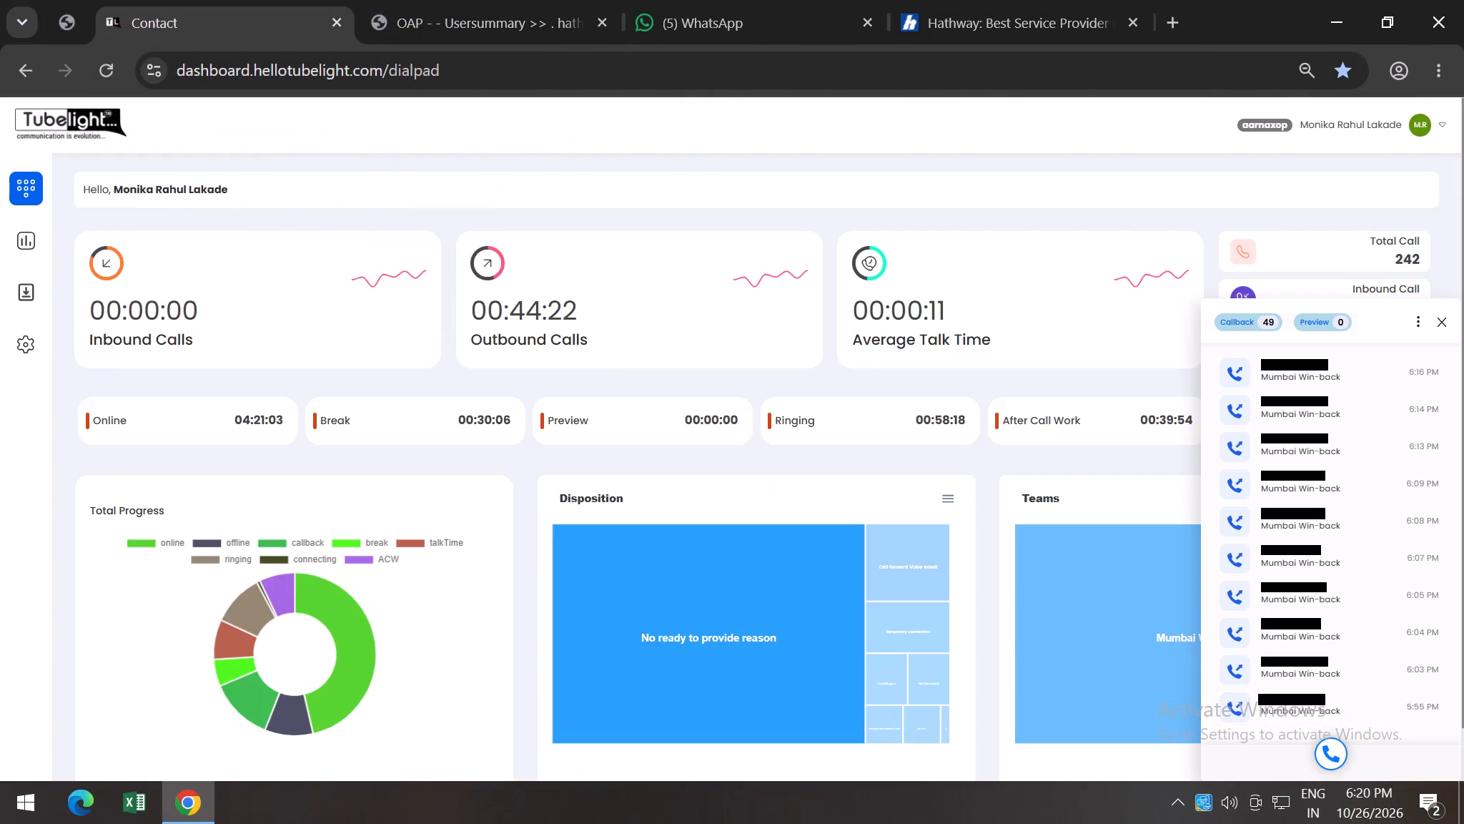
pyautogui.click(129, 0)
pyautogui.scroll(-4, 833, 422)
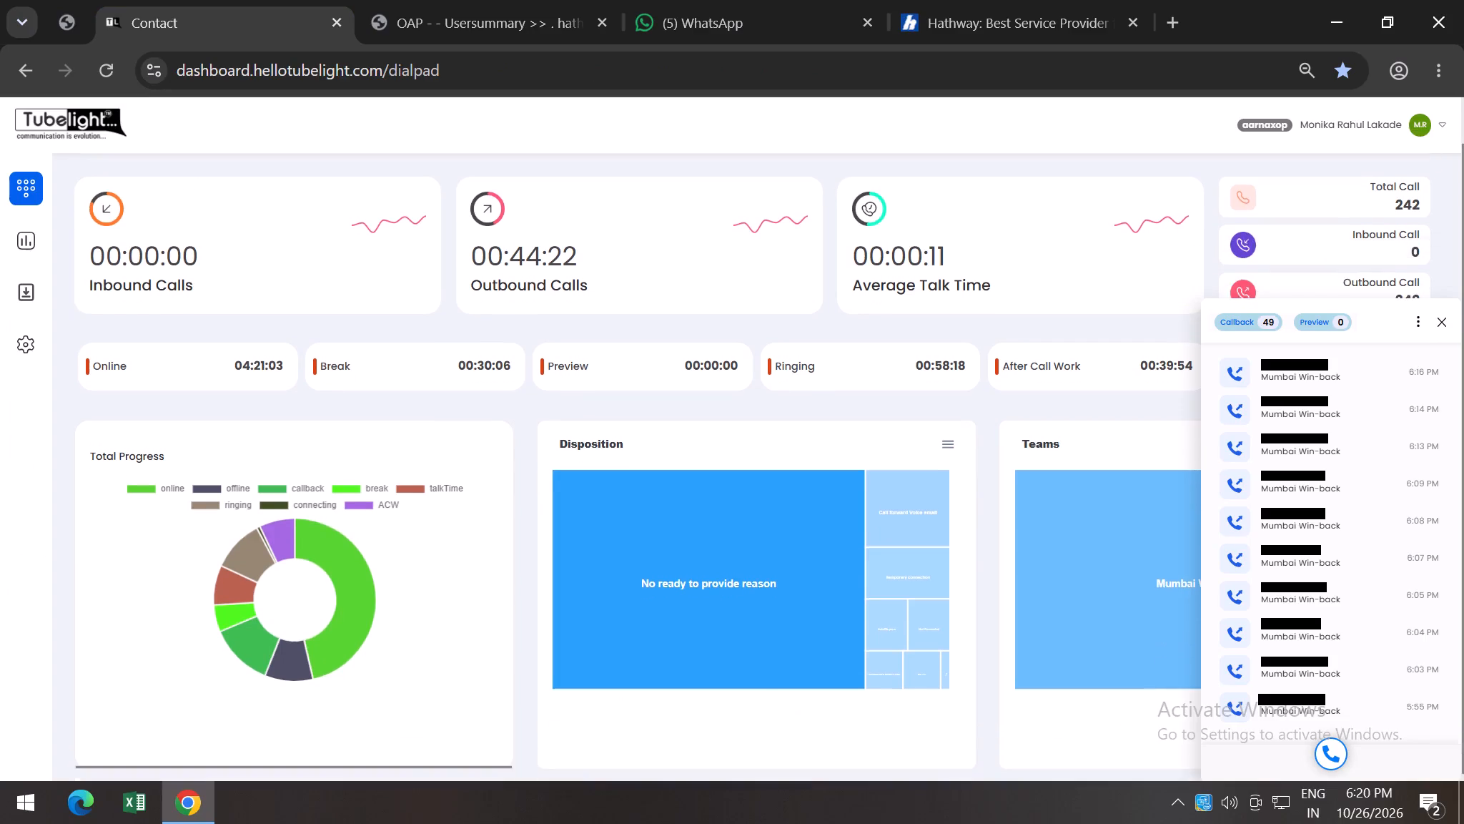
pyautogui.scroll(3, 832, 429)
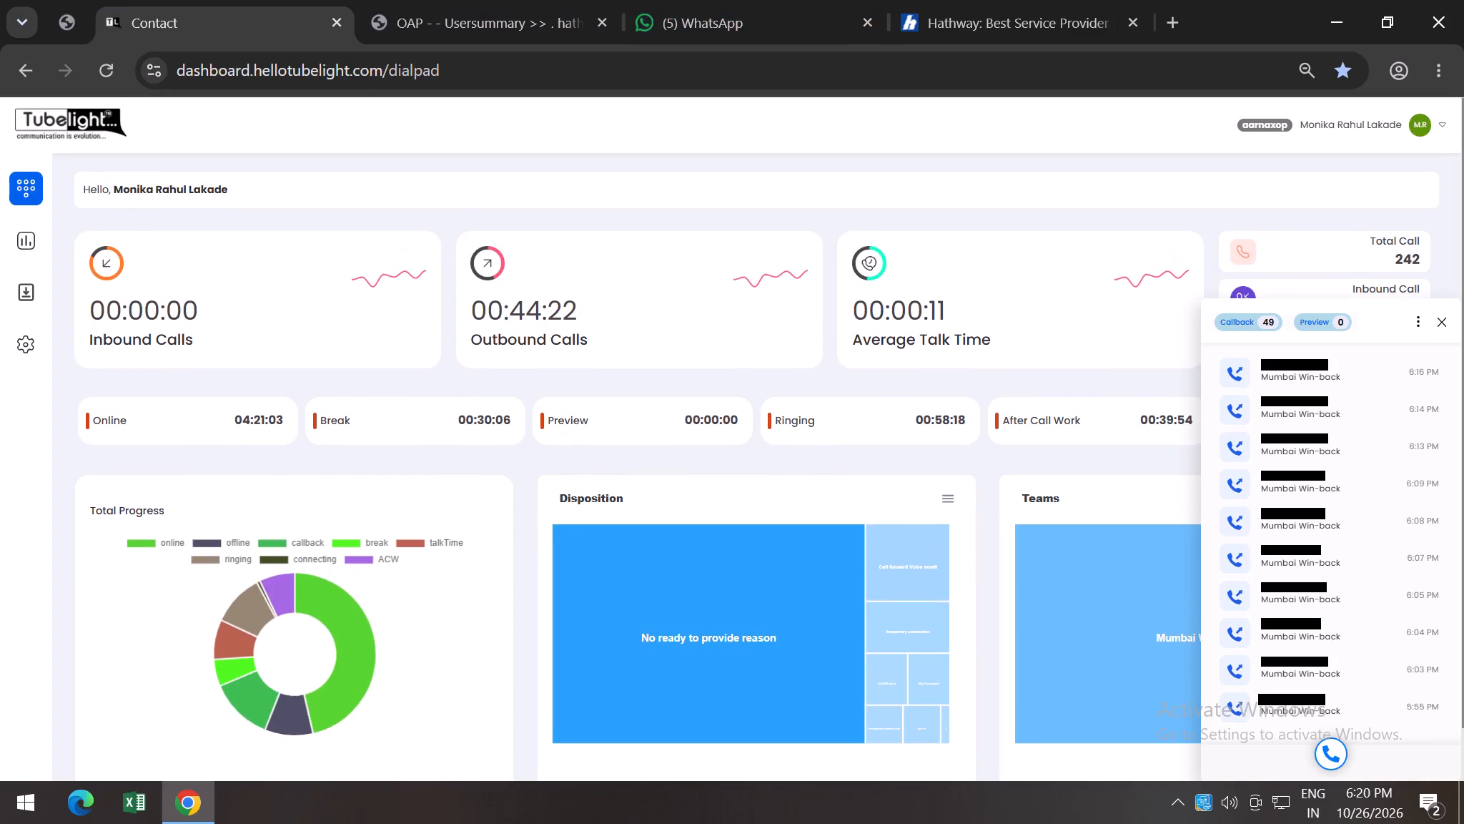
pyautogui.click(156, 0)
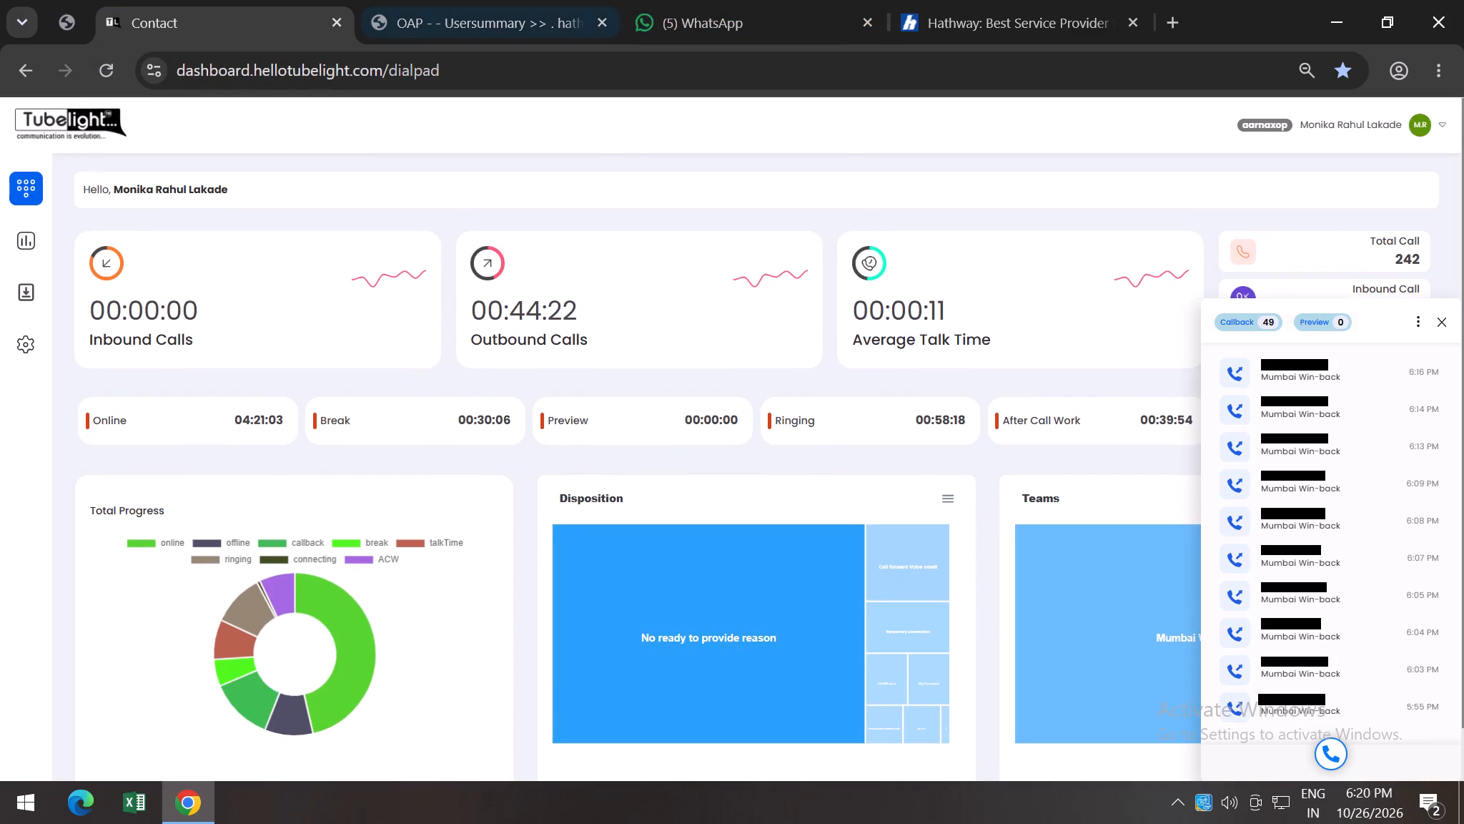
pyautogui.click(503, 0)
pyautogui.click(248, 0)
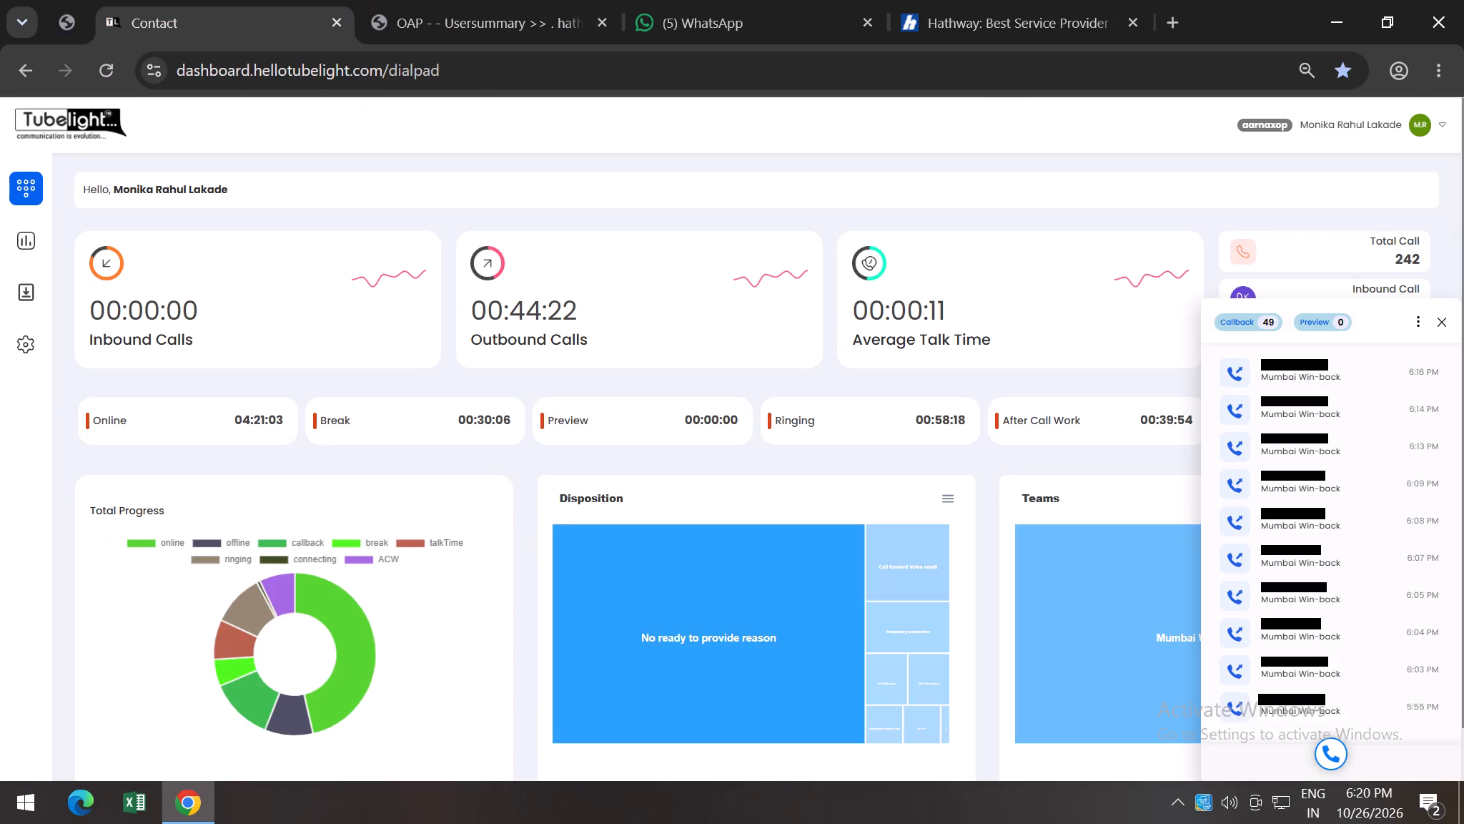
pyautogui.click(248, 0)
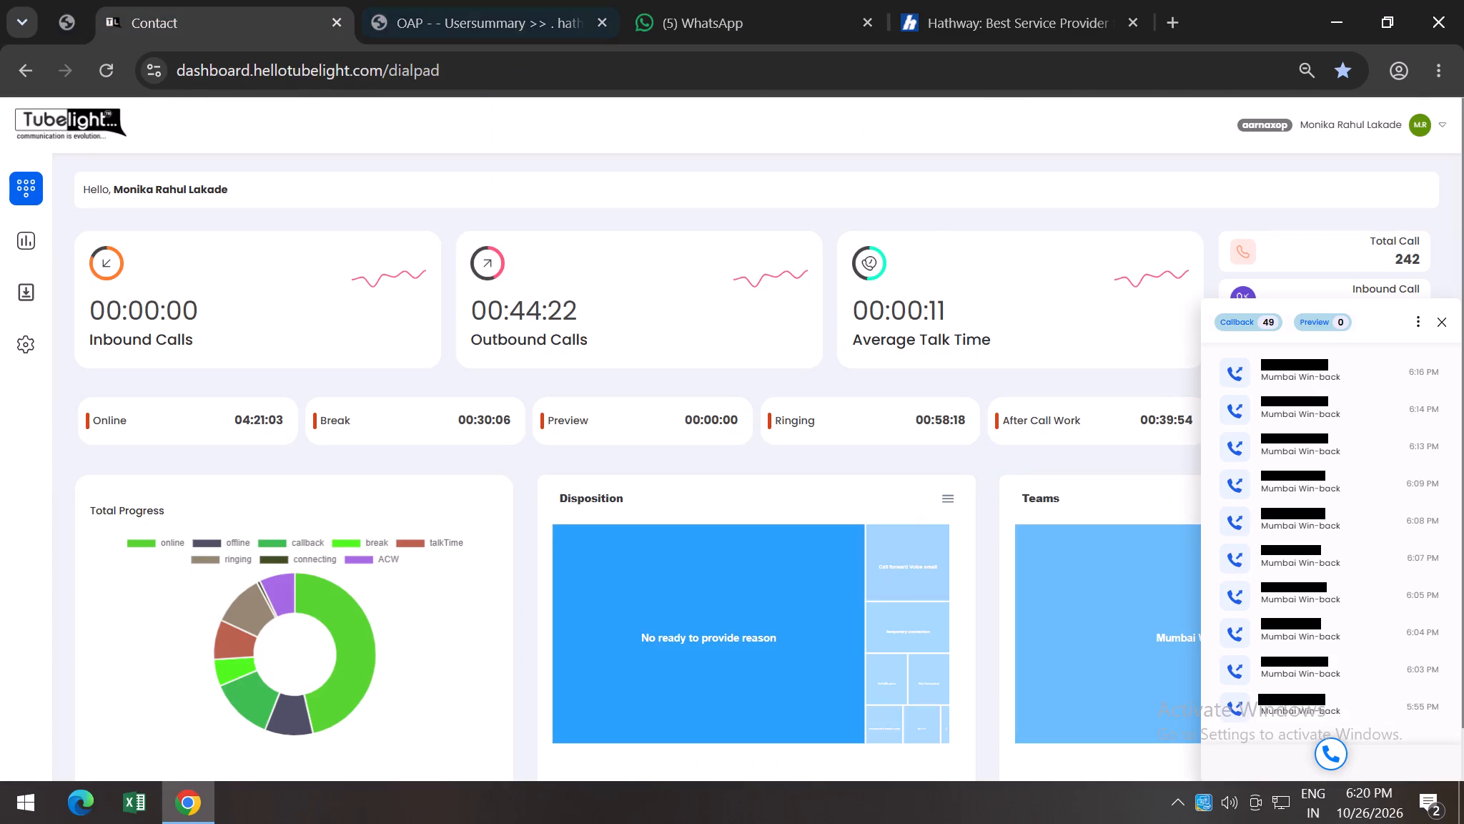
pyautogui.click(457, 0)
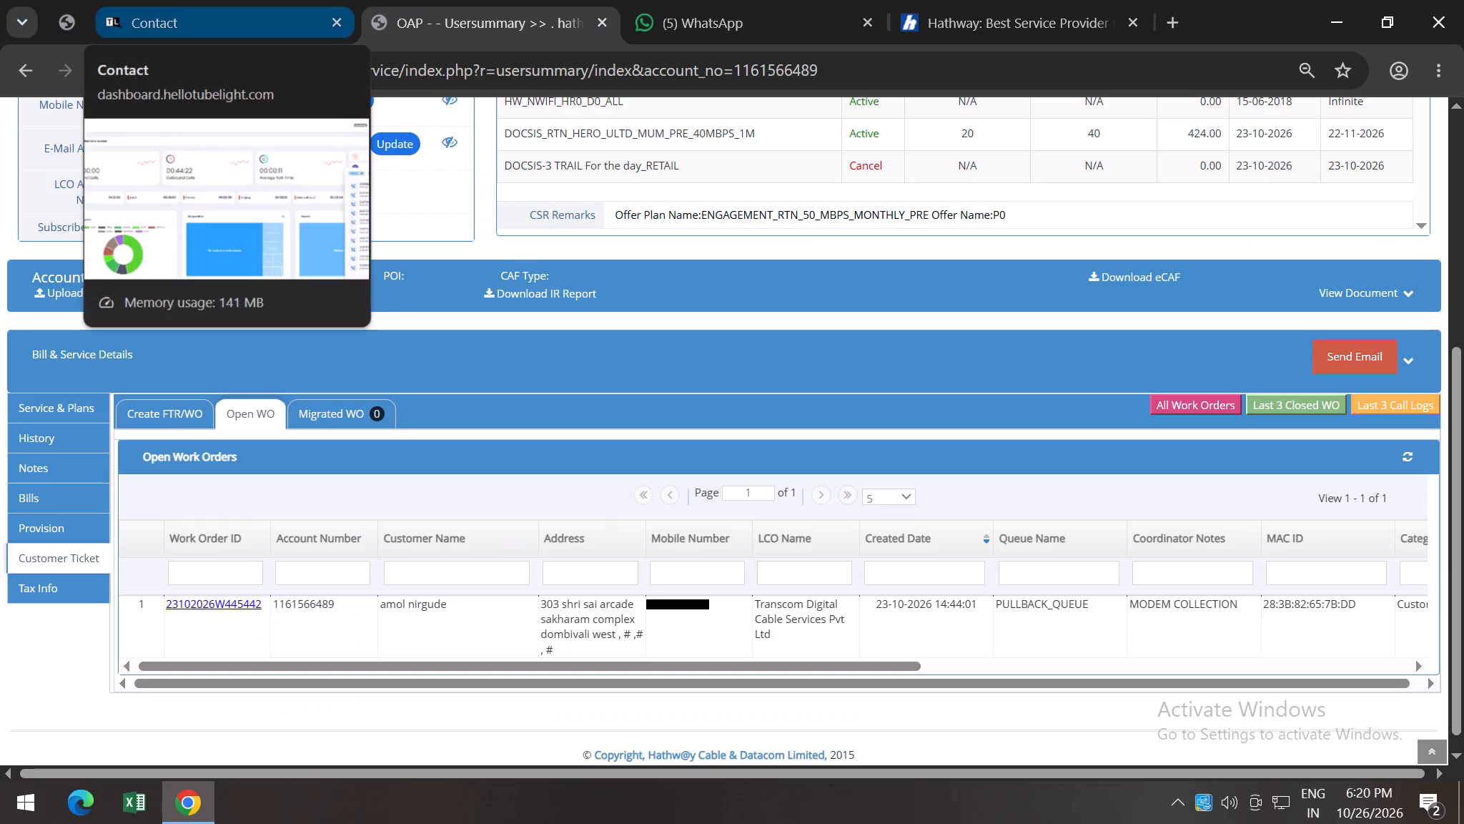
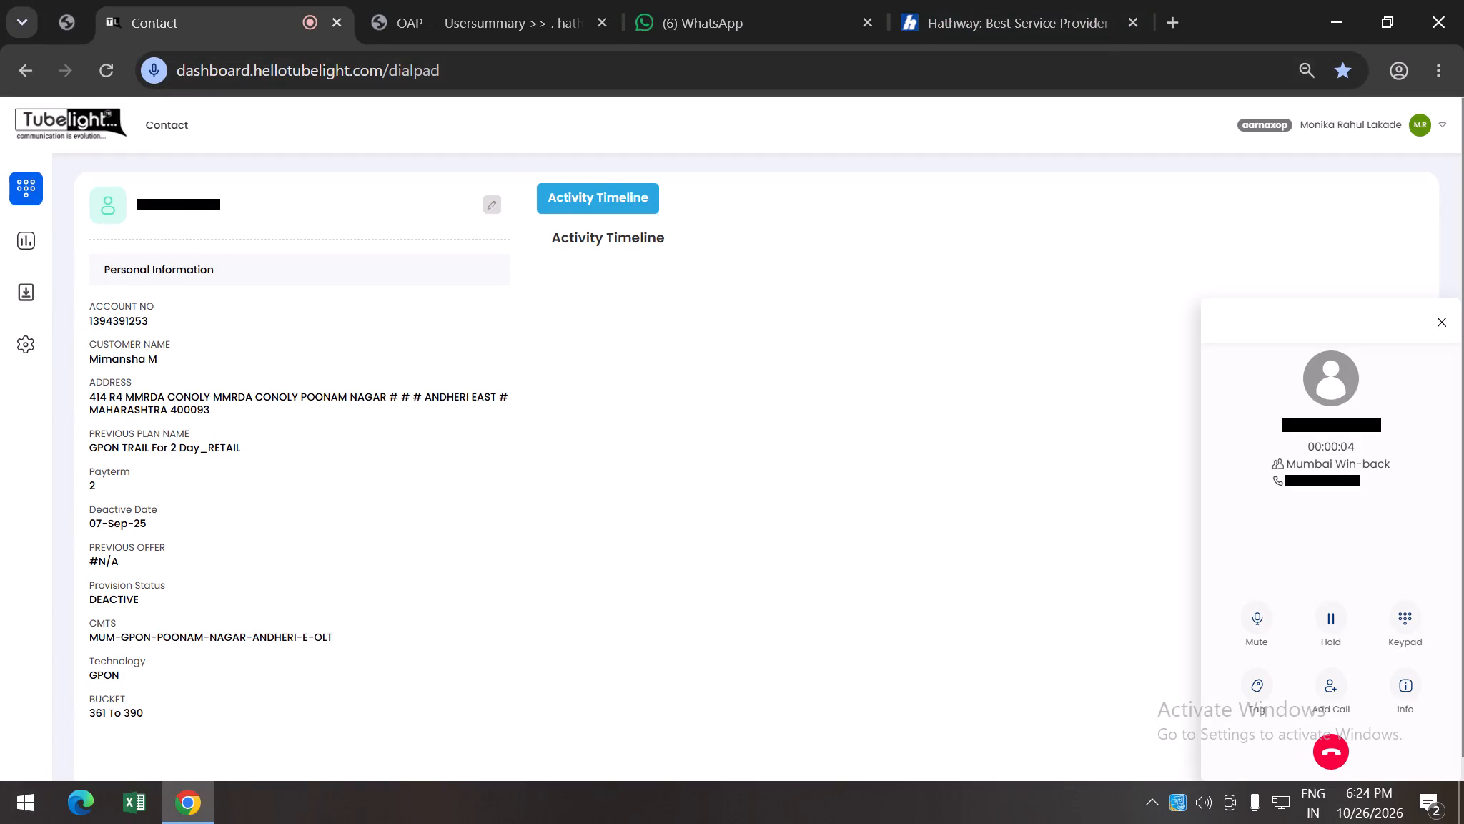
# End the current Mumbai Win-back call, tag it Not Connect, Not Contactable, Not Connected, and submit the outcome.
pyautogui.click(1323, 751)
pyautogui.click(1277, 546)
pyautogui.scroll(-3, 1287, 592)
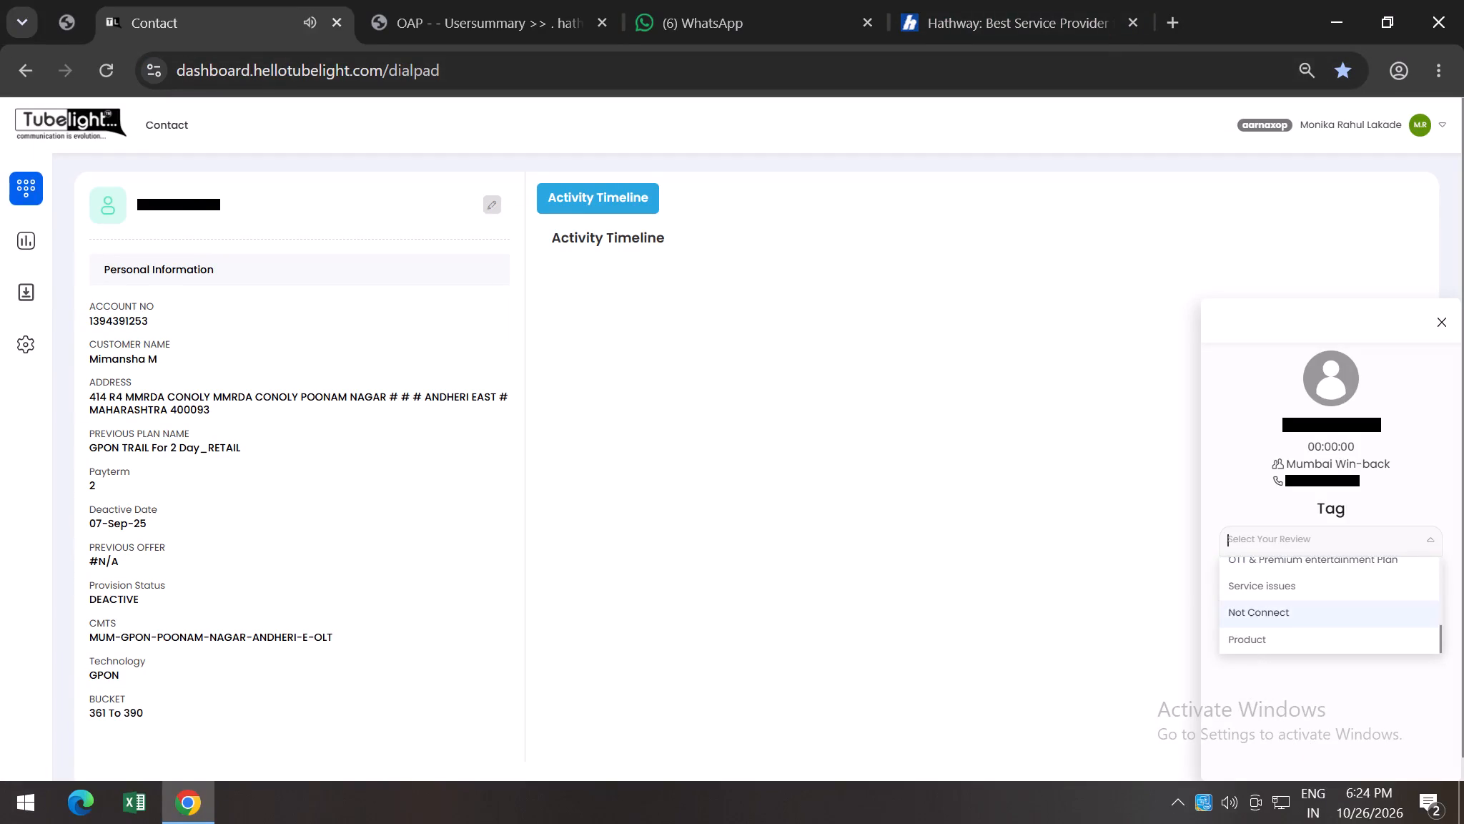
pyautogui.moveTo(1287, 609); pyautogui.dragTo(1292, 602)
pyautogui.click(1332, 541)
pyautogui.moveTo(1309, 598); pyautogui.dragTo(1330, 577)
pyautogui.moveTo(1363, 546); pyautogui.dragTo(1360, 563)
pyautogui.scroll(-1, 1277, 642)
pyautogui.click(1287, 622)
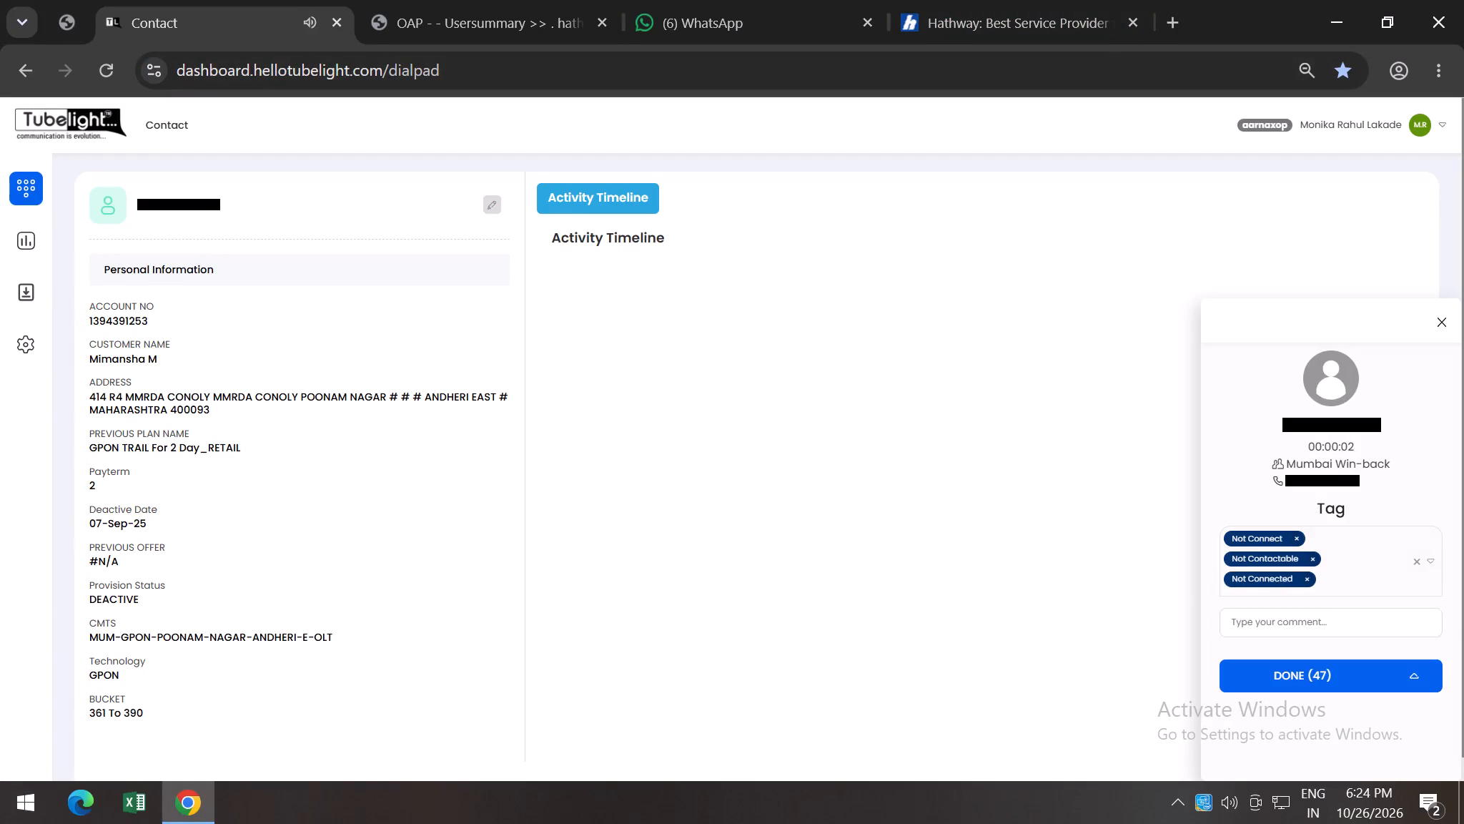
pyautogui.click(1304, 673)
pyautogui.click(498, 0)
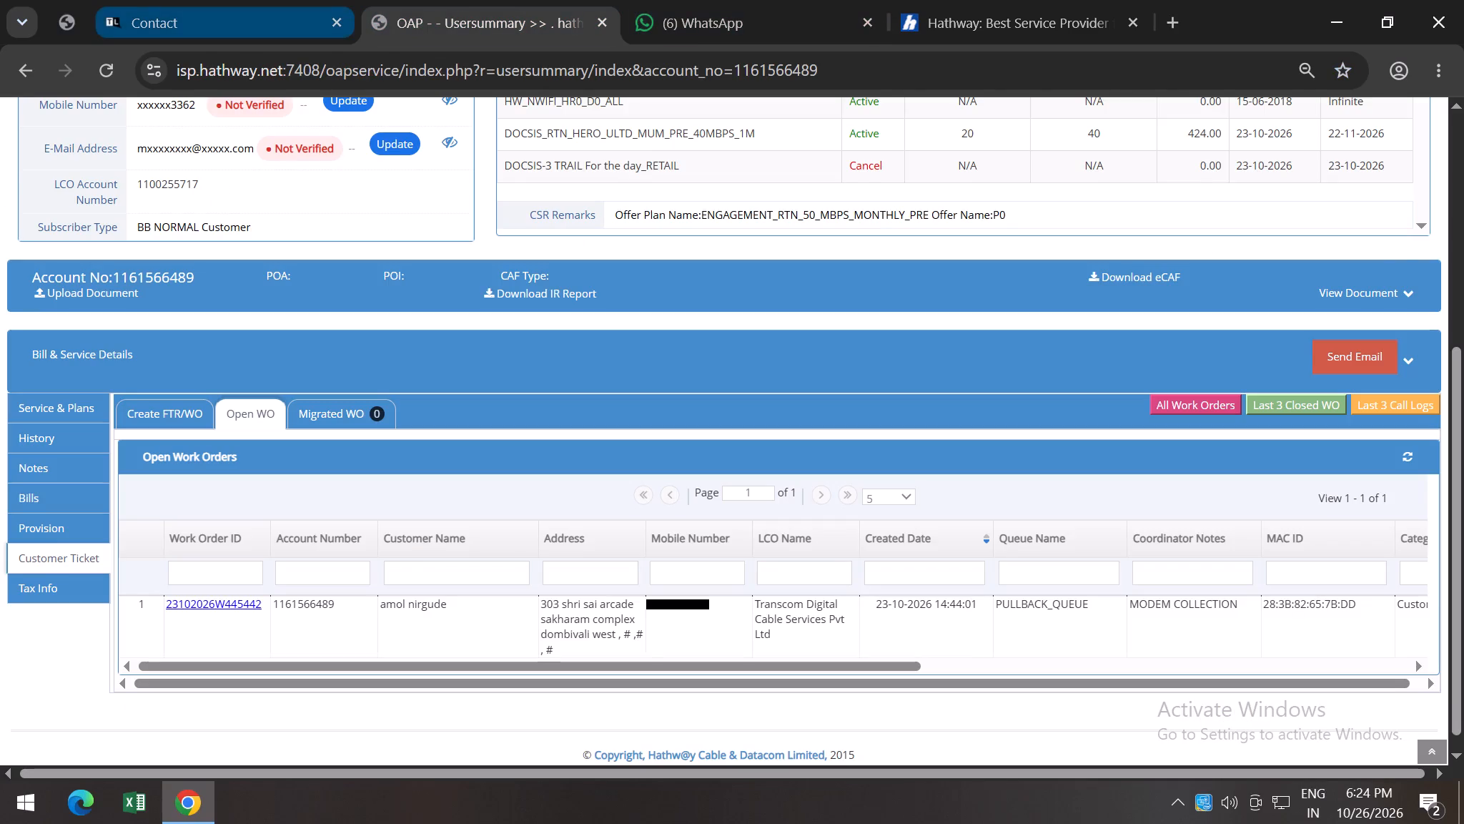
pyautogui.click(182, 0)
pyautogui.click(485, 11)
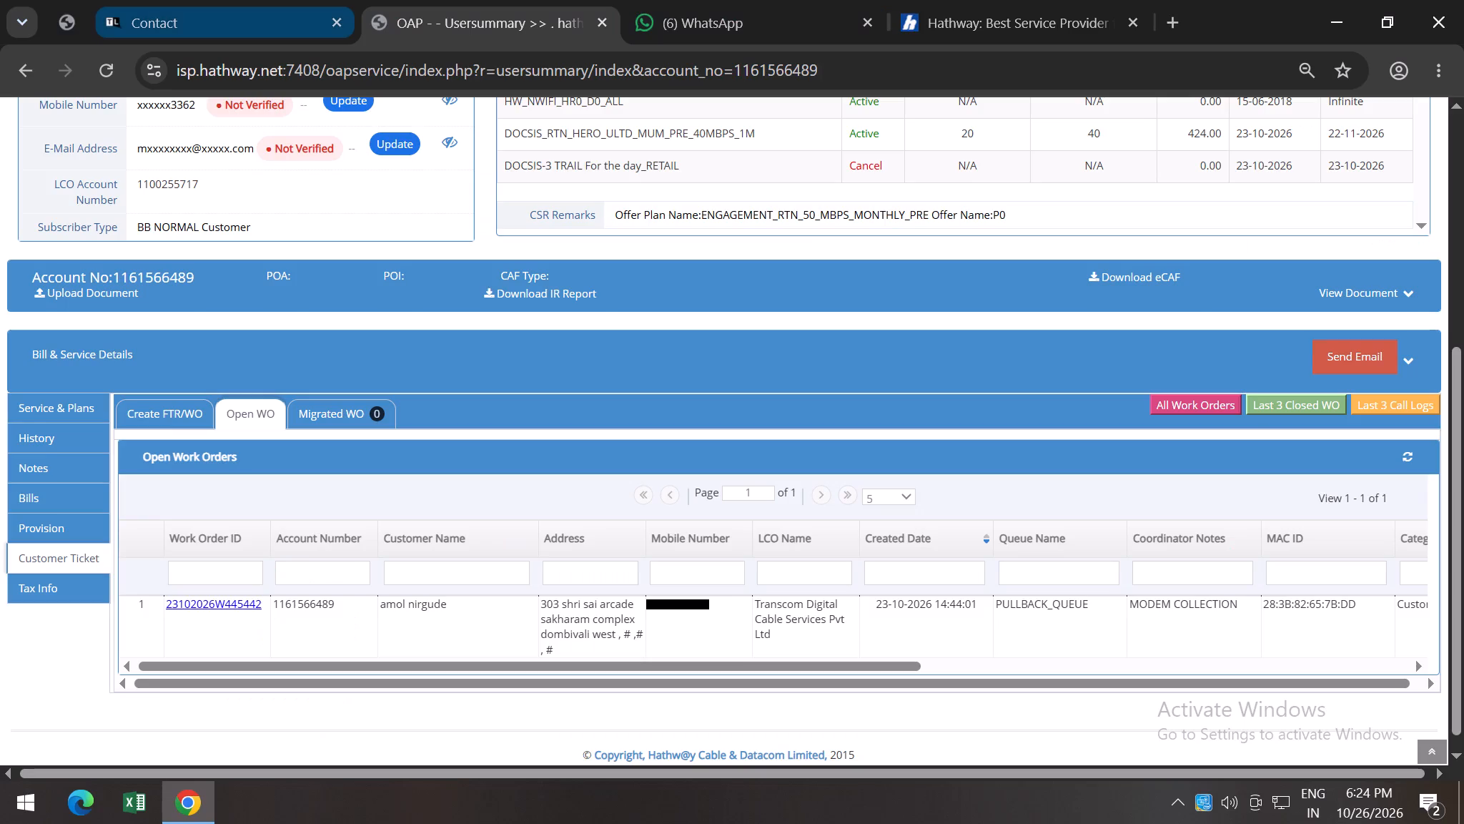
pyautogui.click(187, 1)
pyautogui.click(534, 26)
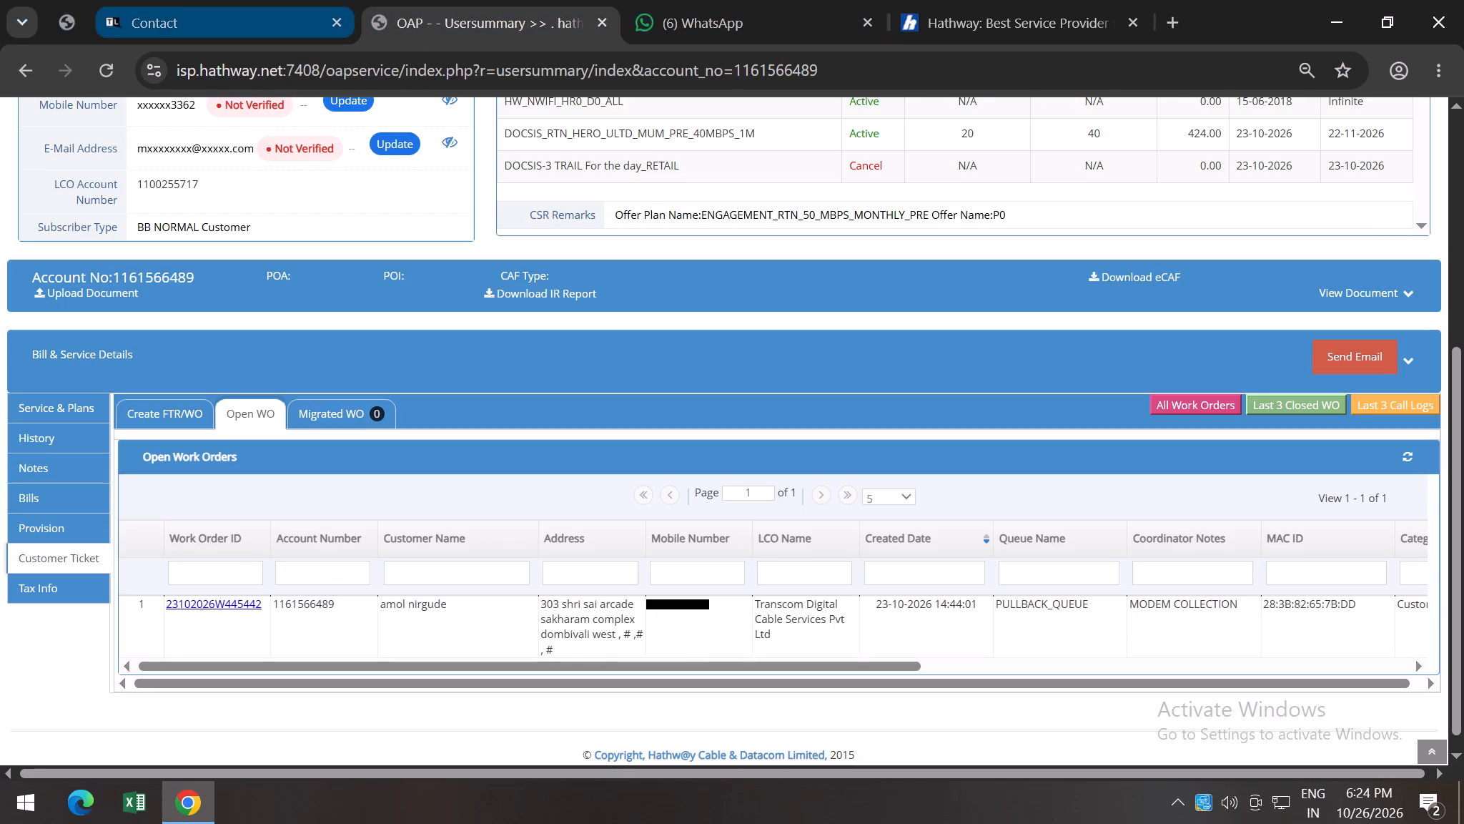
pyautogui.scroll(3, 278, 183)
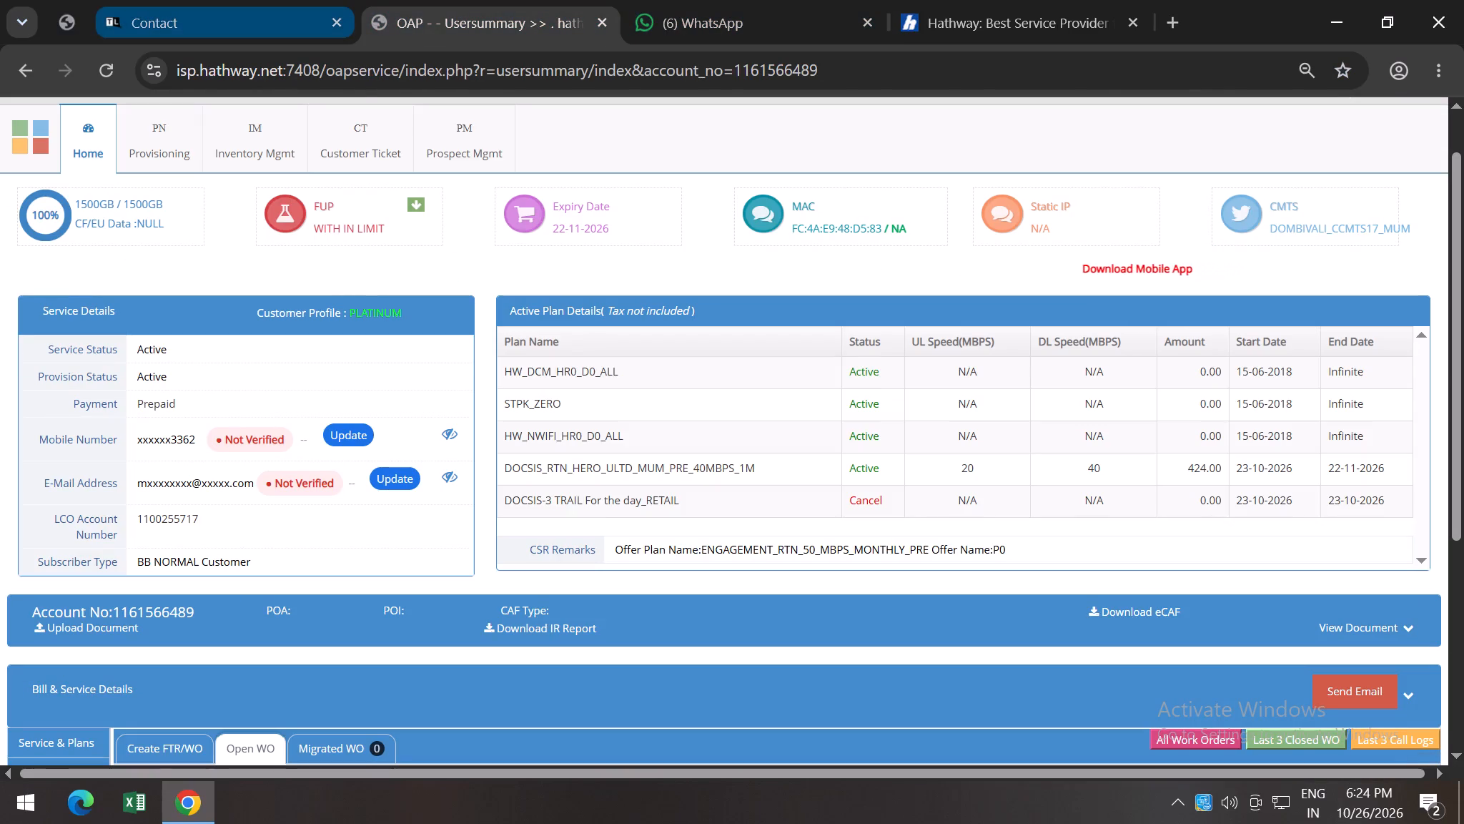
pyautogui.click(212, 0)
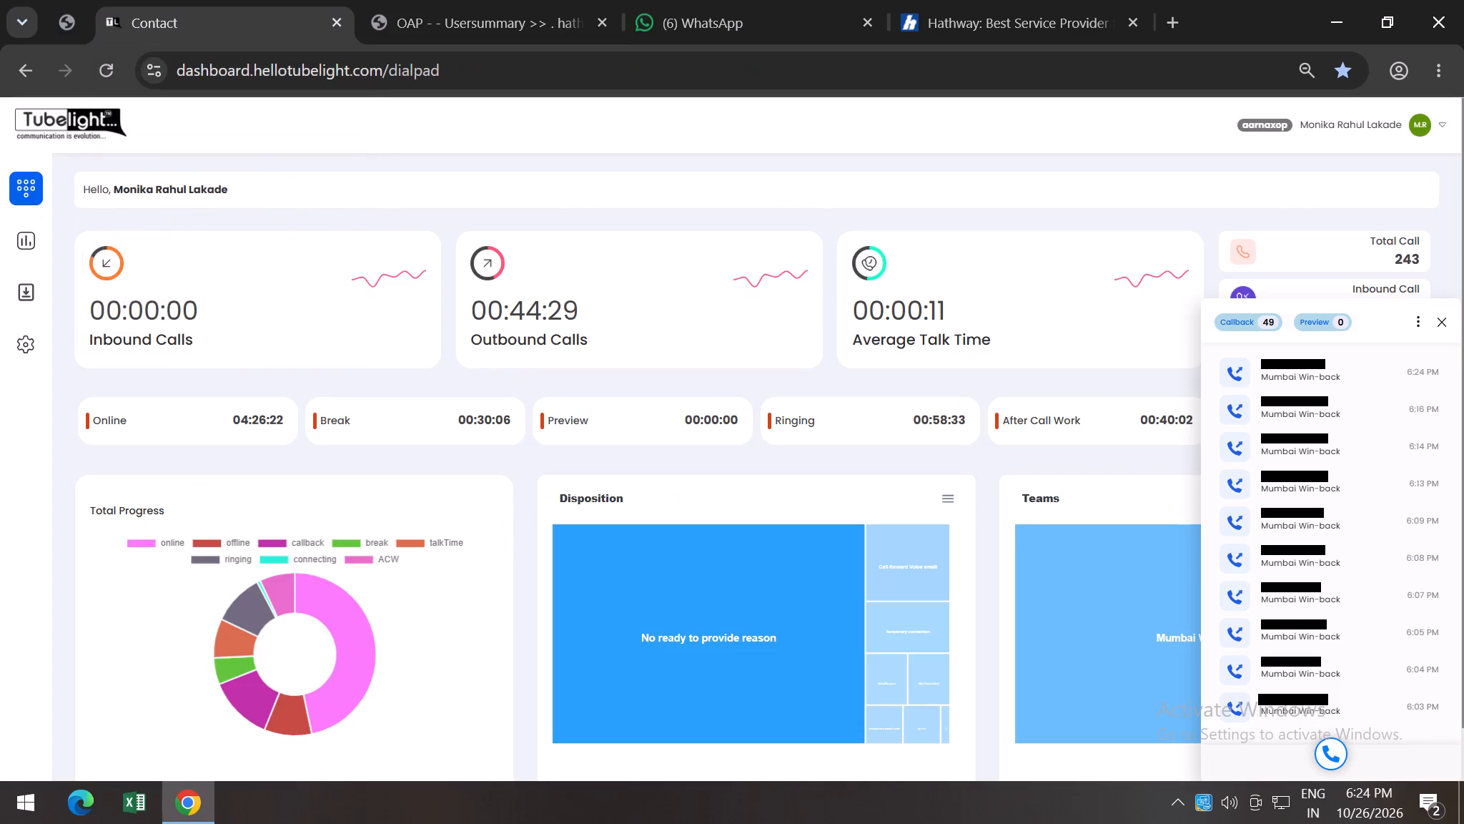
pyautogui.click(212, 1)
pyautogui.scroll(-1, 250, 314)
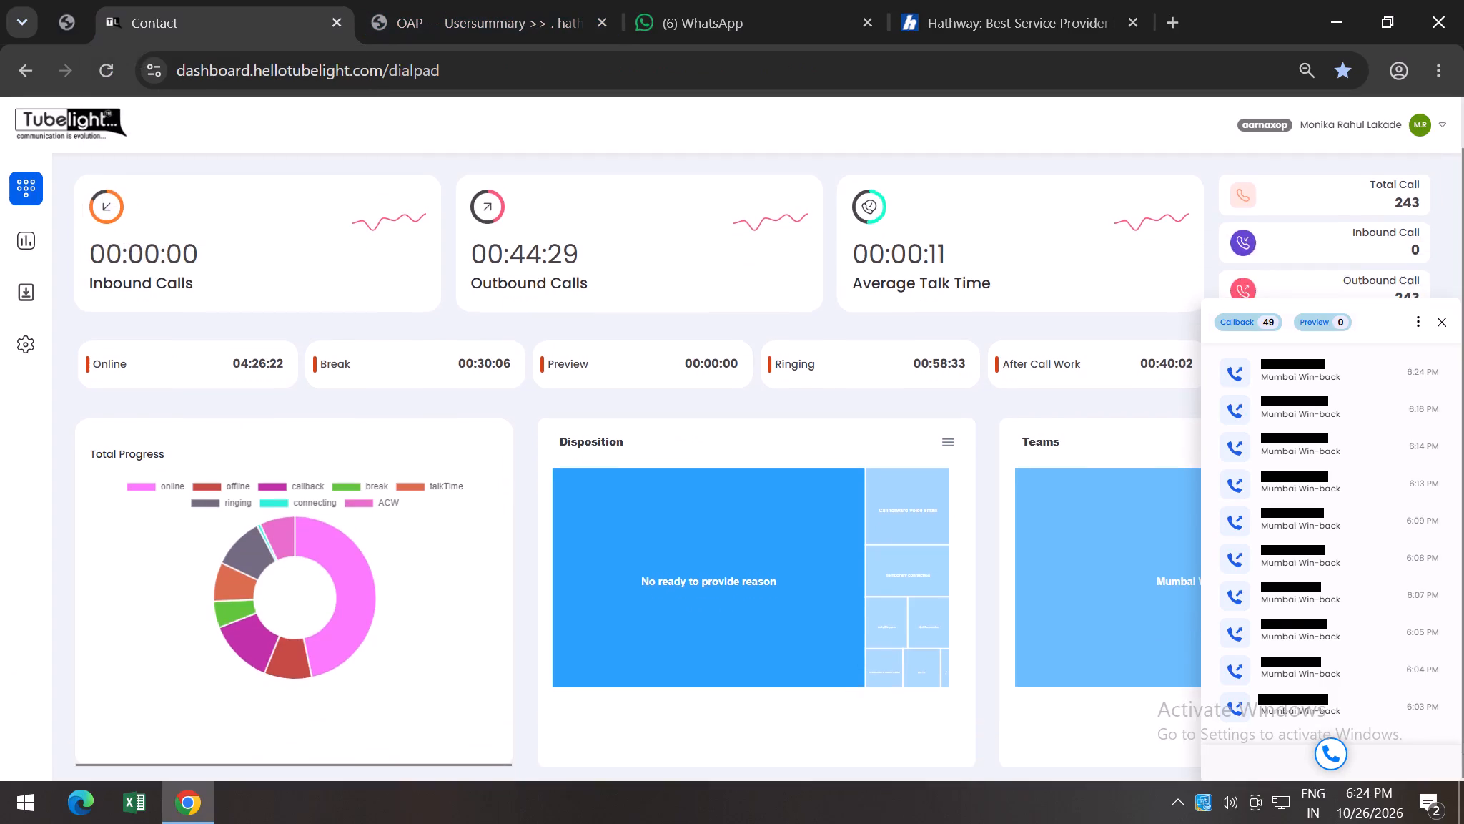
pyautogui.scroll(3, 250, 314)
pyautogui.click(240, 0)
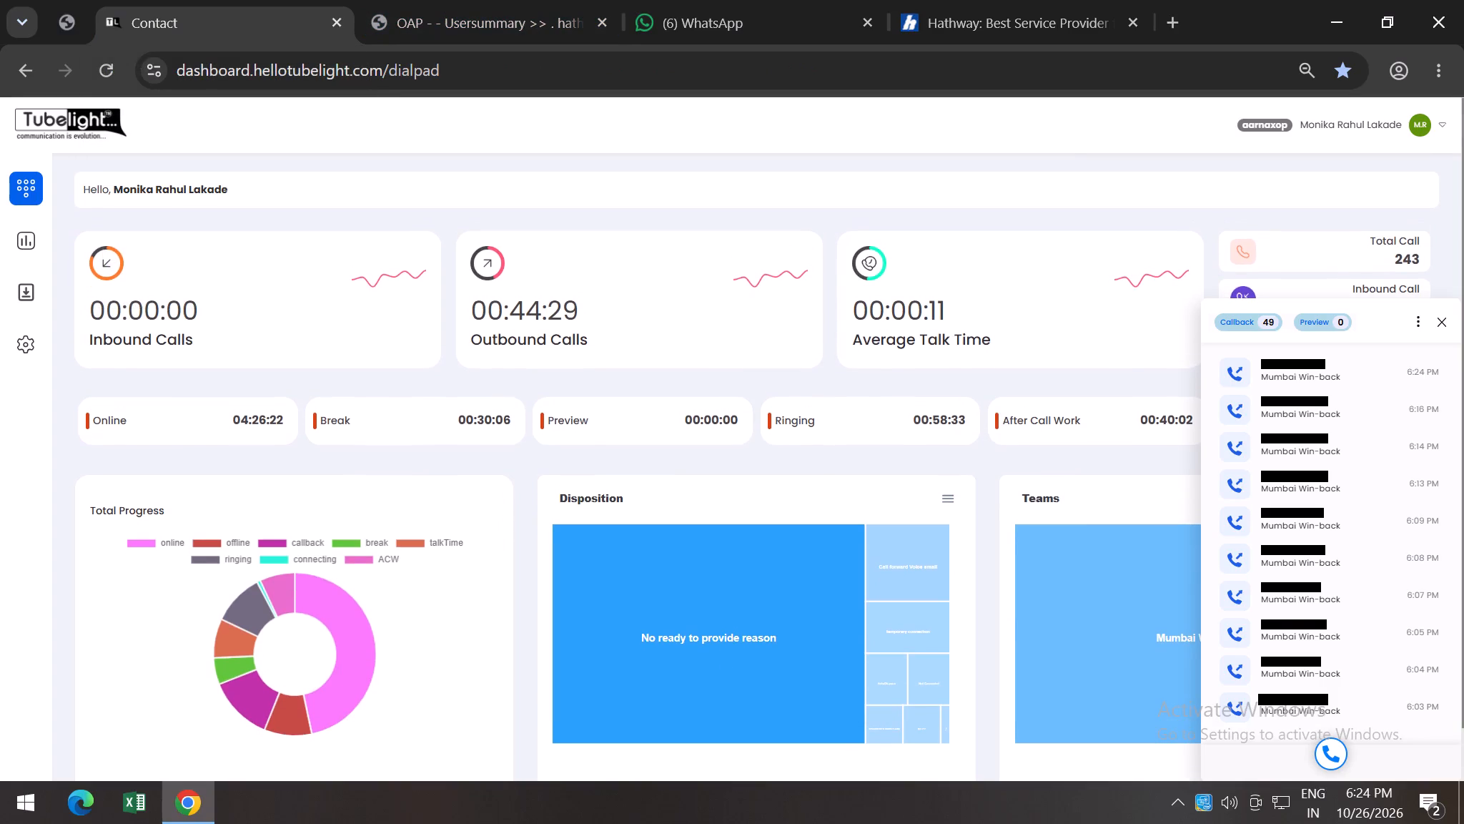
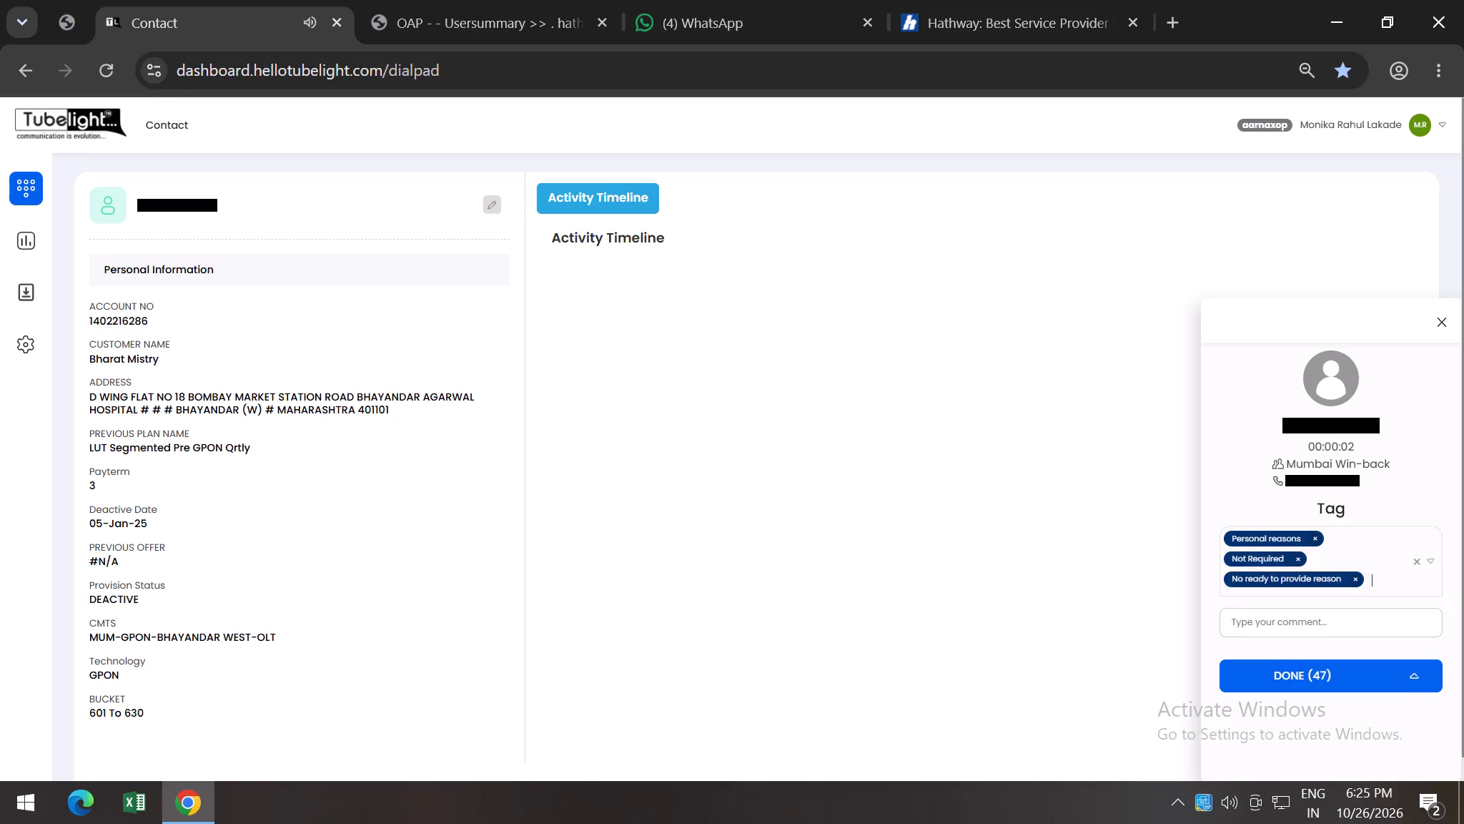
# Submit the Mumbai Win-back call outcome tagged Personal reasons, Not Required, No ready to provide reason.
pyautogui.click(1330, 672)
# Switch to the Hathway OAP user summary to view the subscriber's service and active plan details.
pyautogui.click(467, 5)
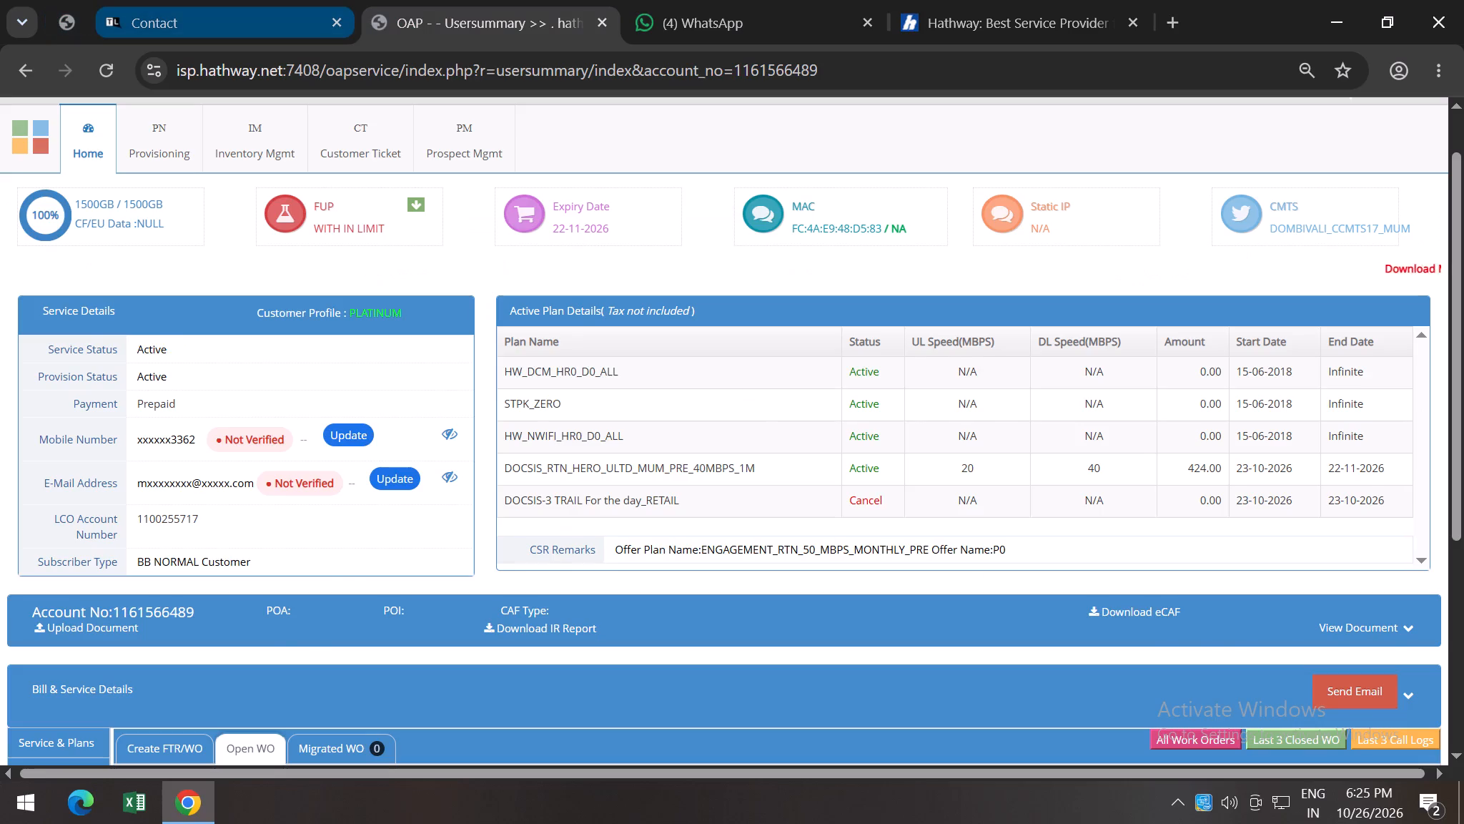
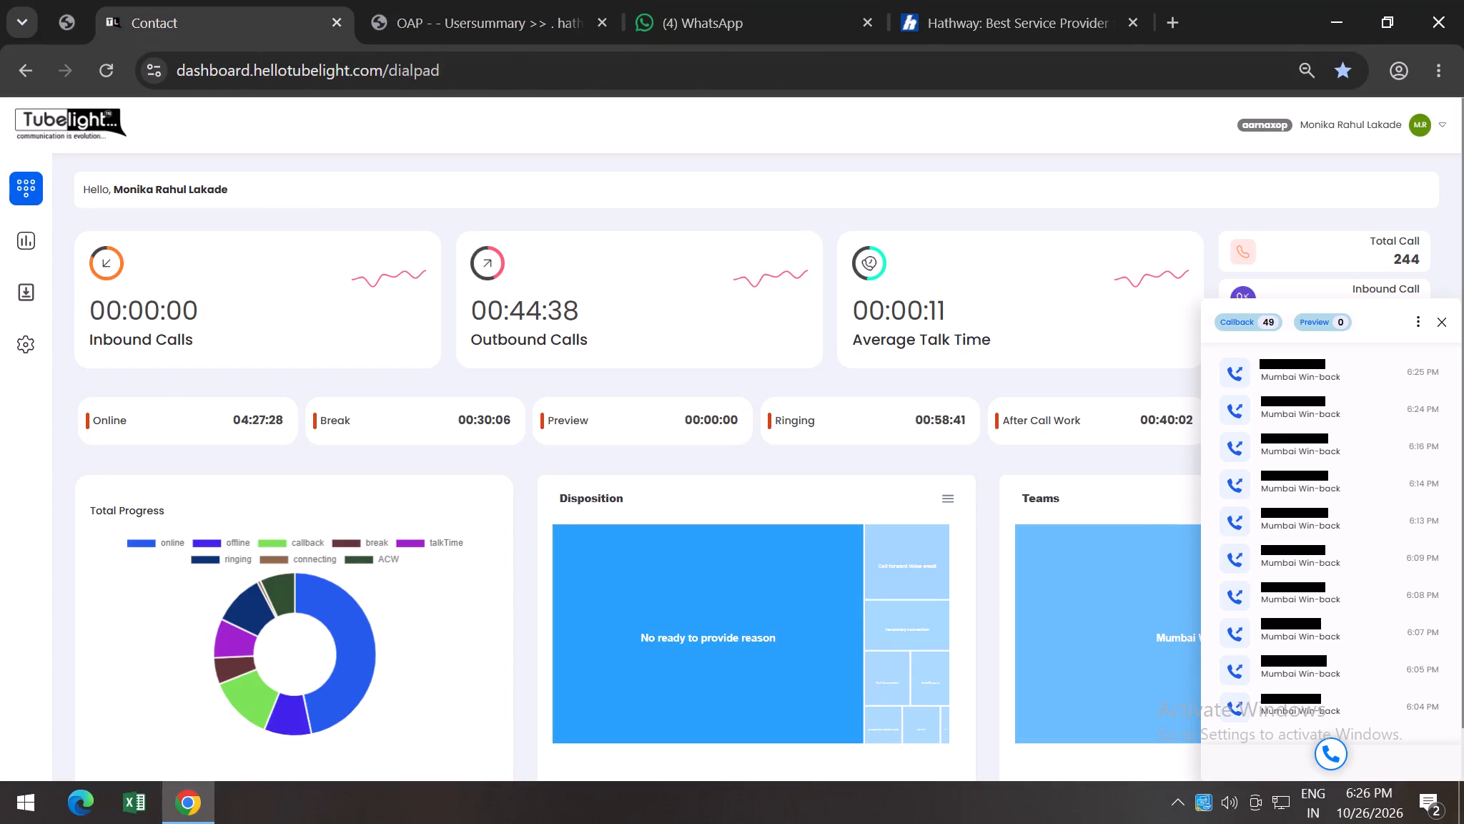
# Check the Tubelight dialpad, and return to the Hathway OAP user summary showing the subscriber's service and active plan details.
pyautogui.click(183, 25)
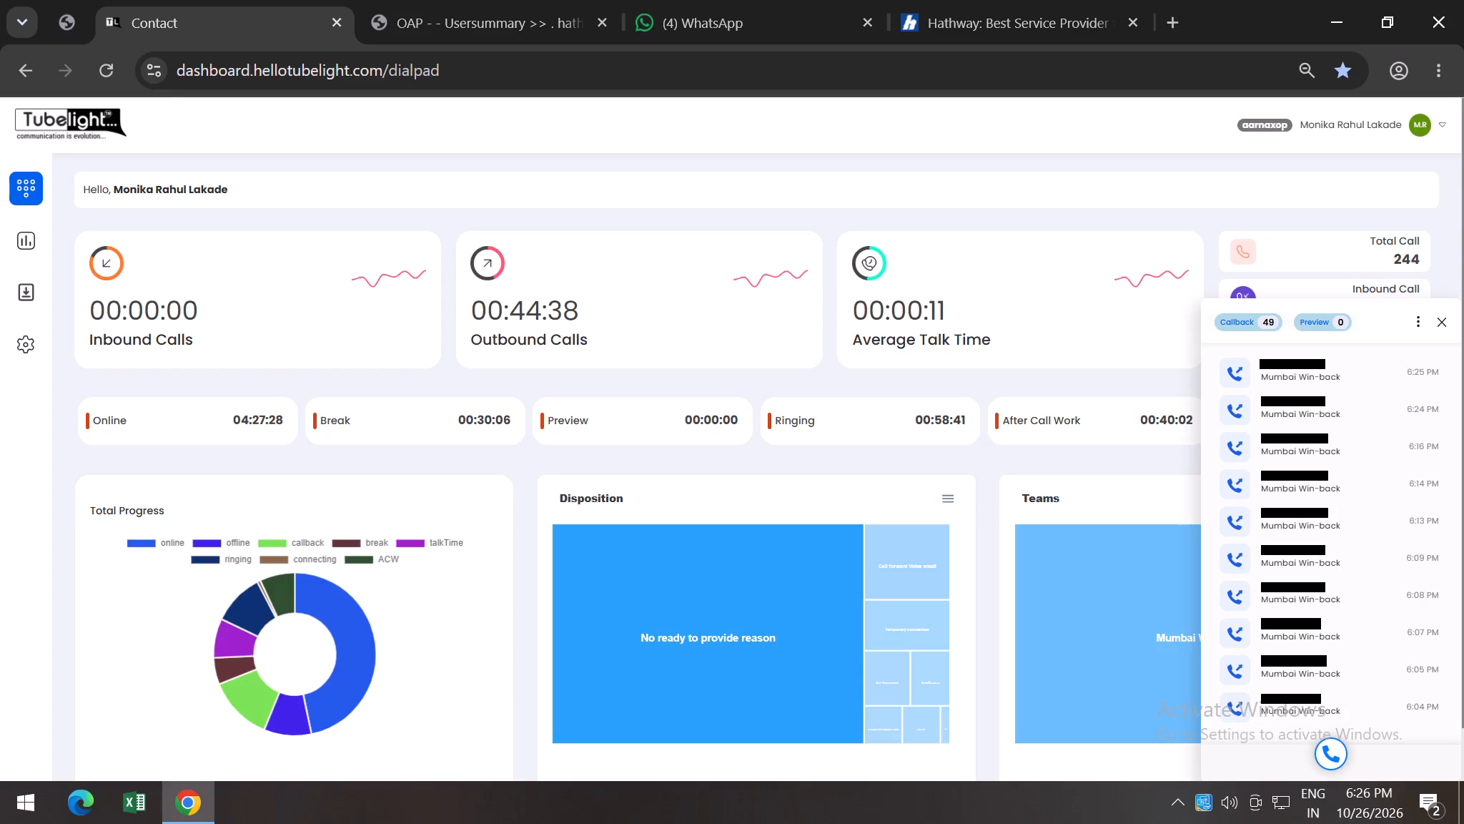
pyautogui.click(264, 10)
pyautogui.click(496, 25)
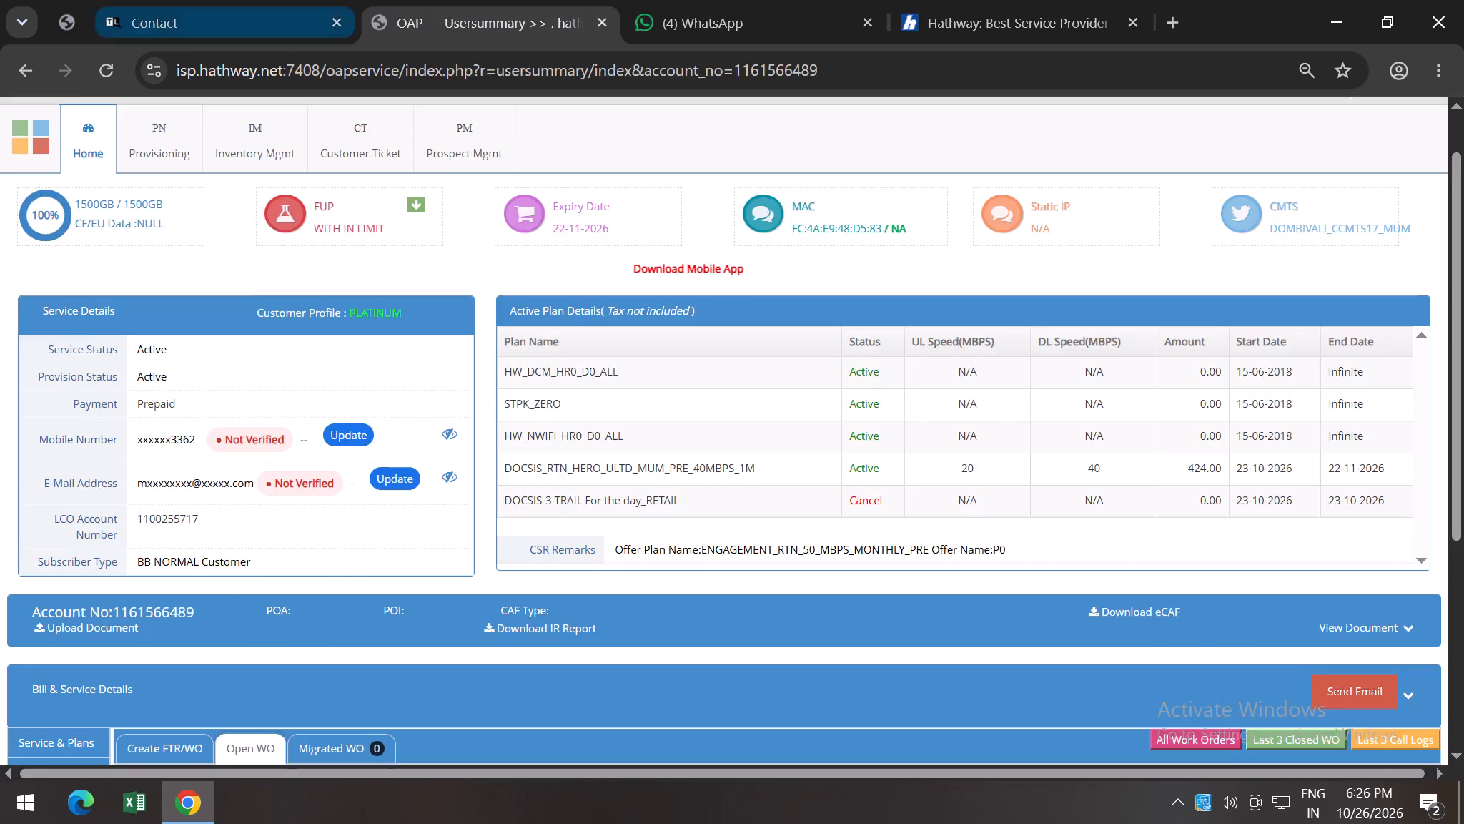
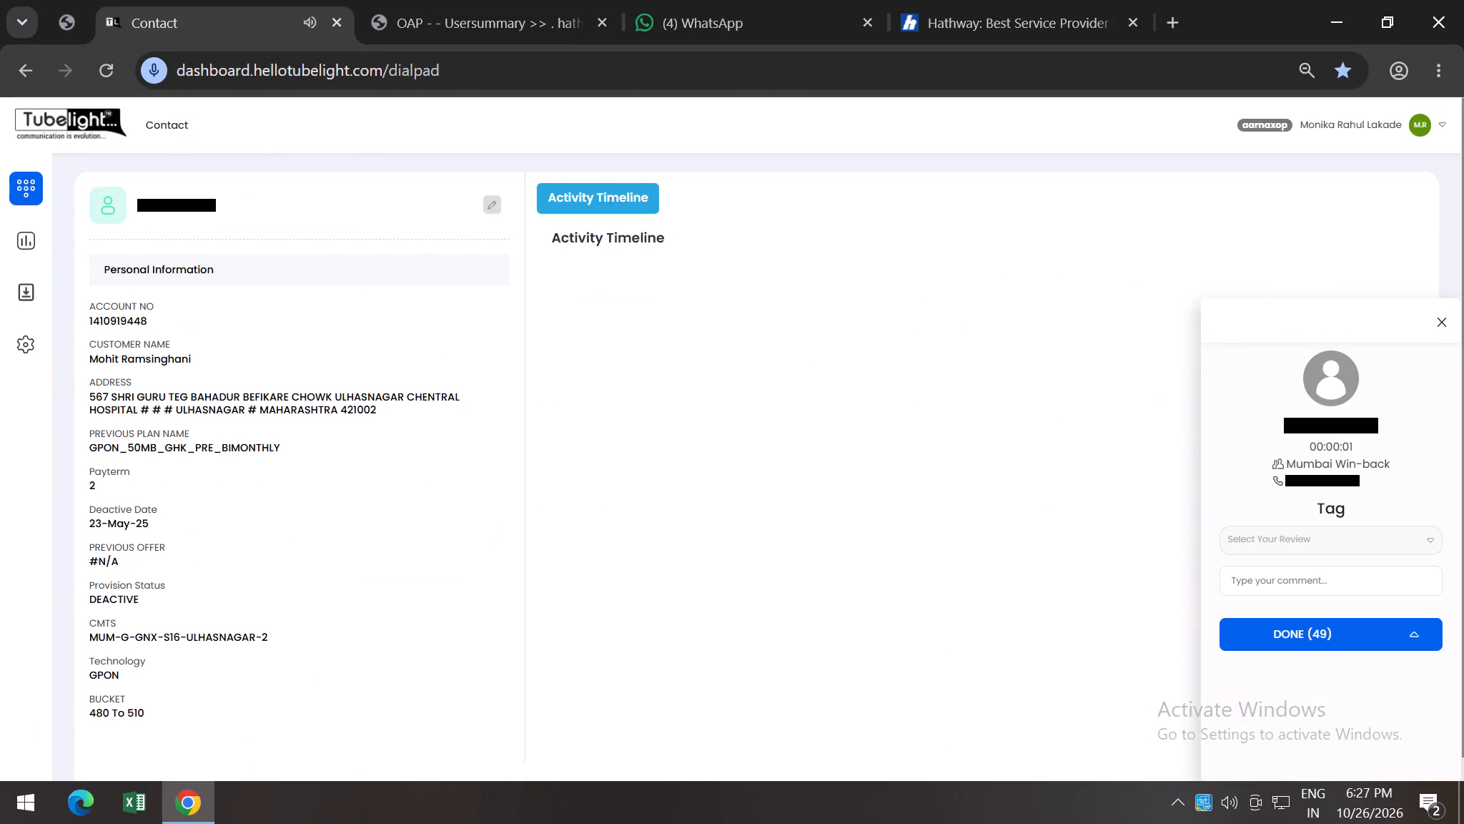
# Tag the ended Mumbai Win-back call with Personal reasons.
pyautogui.click(1279, 539)
pyautogui.scroll(-1, 1287, 624)
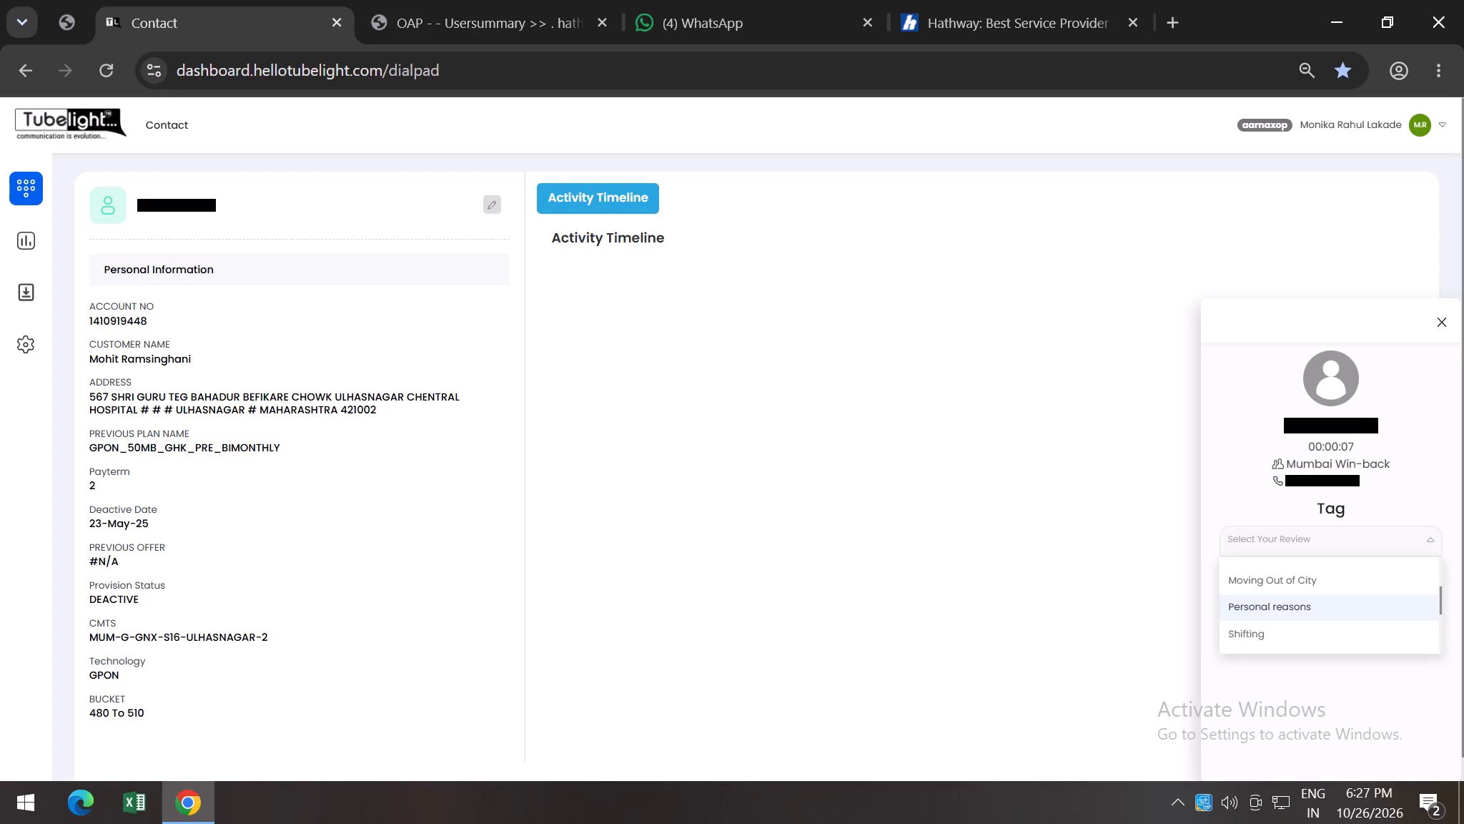
pyautogui.click(1301, 609)
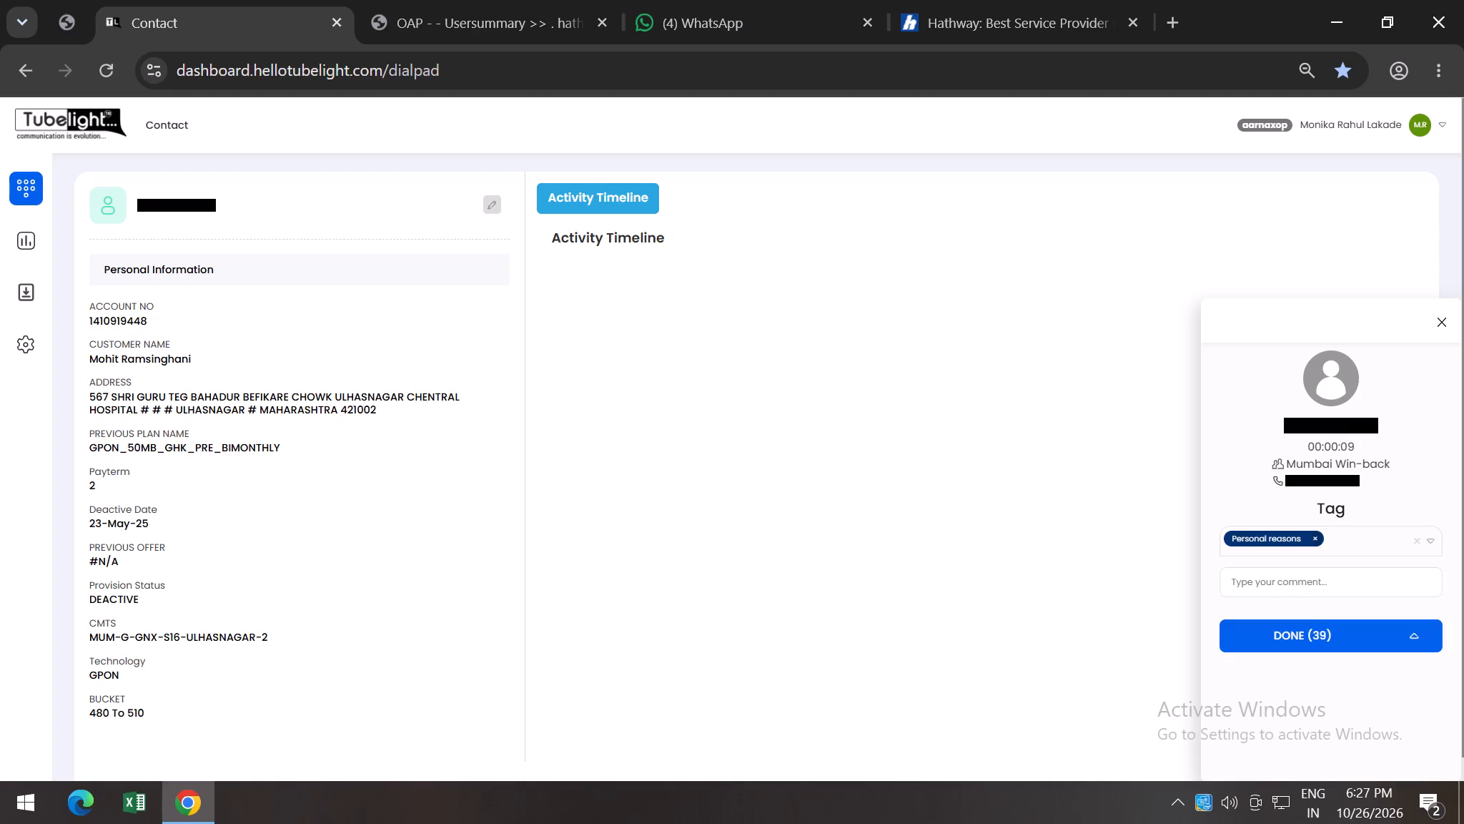
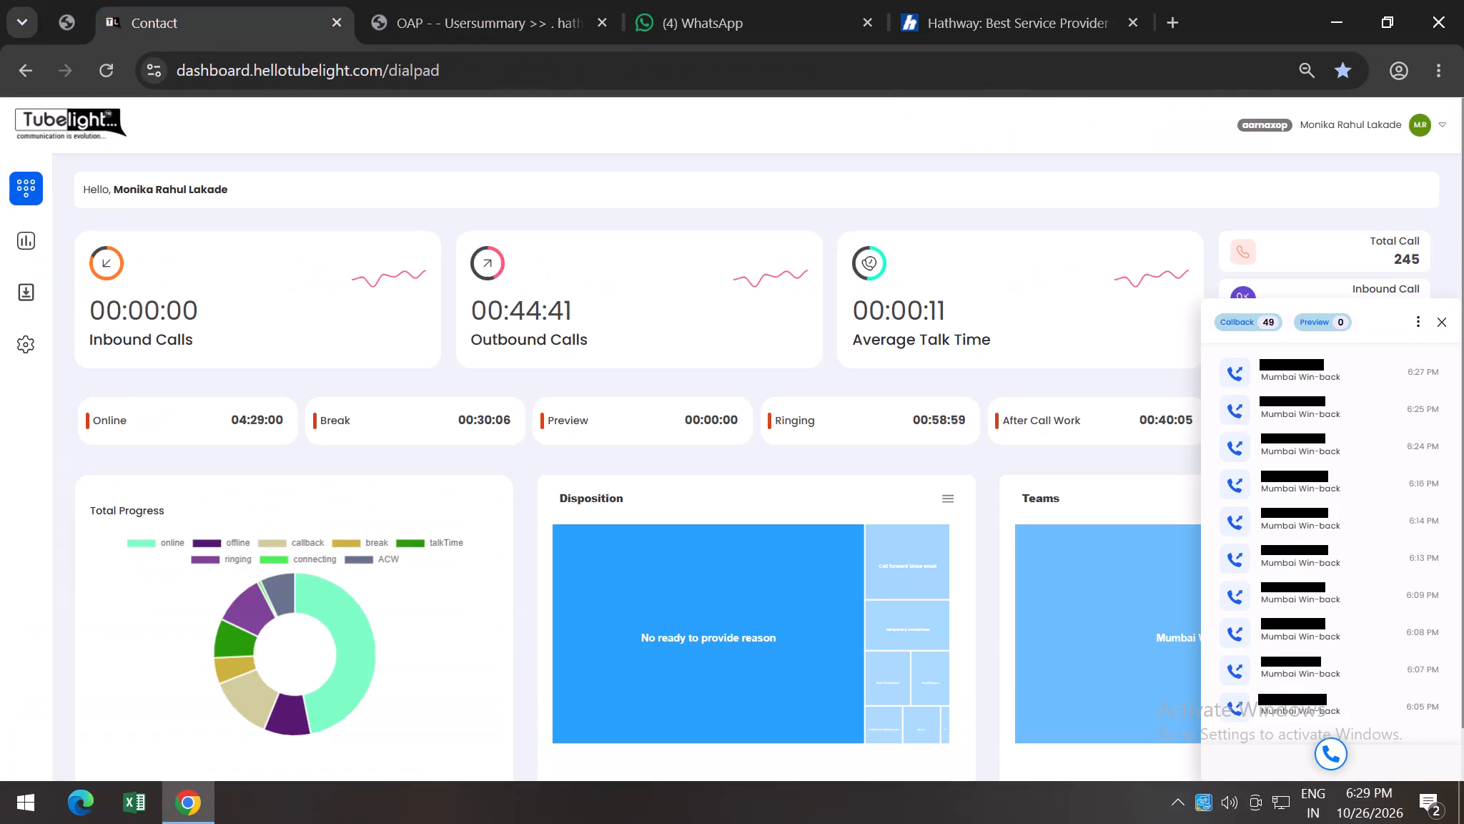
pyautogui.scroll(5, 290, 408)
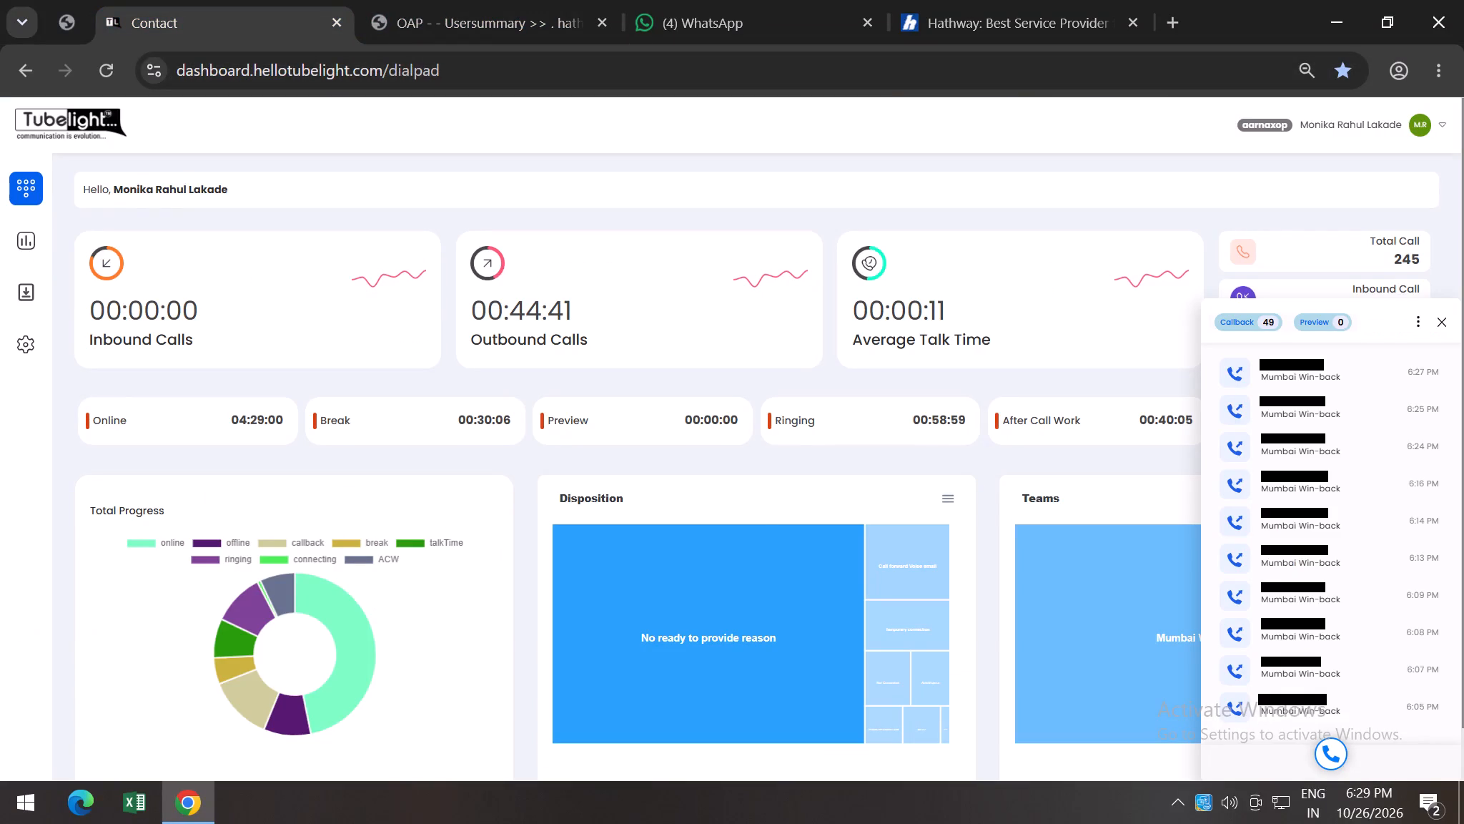
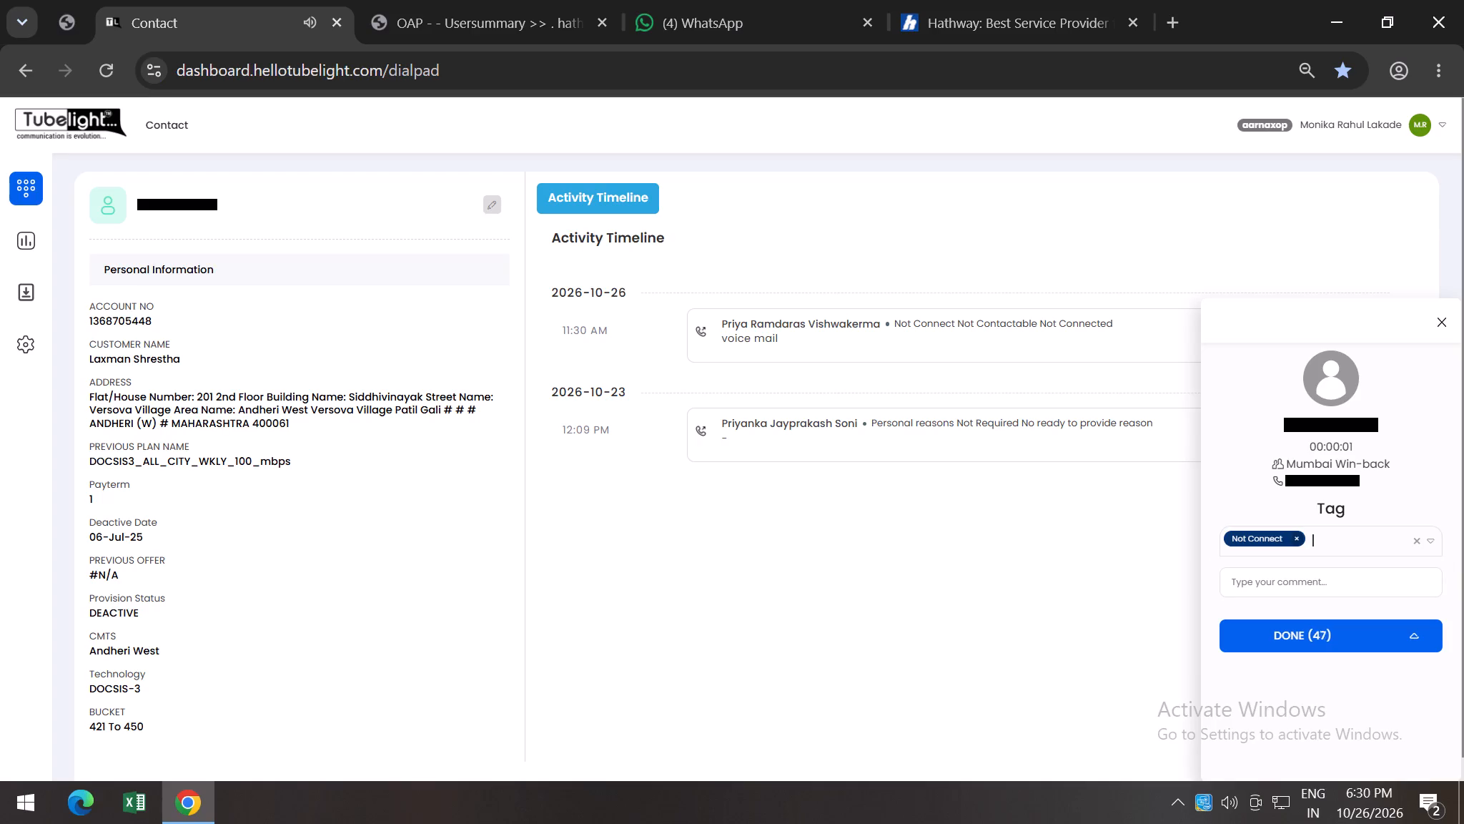
# Complete the Not Connect tag selection for the current Mumbai Win-back call and submit the call outcome.
pyautogui.scroll(-1, 1270, 623)
pyautogui.moveTo(1305, 614); pyautogui.dragTo(1310, 603)
pyautogui.moveTo(1348, 533); pyautogui.dragTo(1345, 541)
pyautogui.click(1287, 615)
pyautogui.moveTo(1378, 539); pyautogui.dragTo(1365, 580)
pyautogui.click(1344, 621)
pyautogui.click(1340, 693)
pyautogui.click(1339, 684)
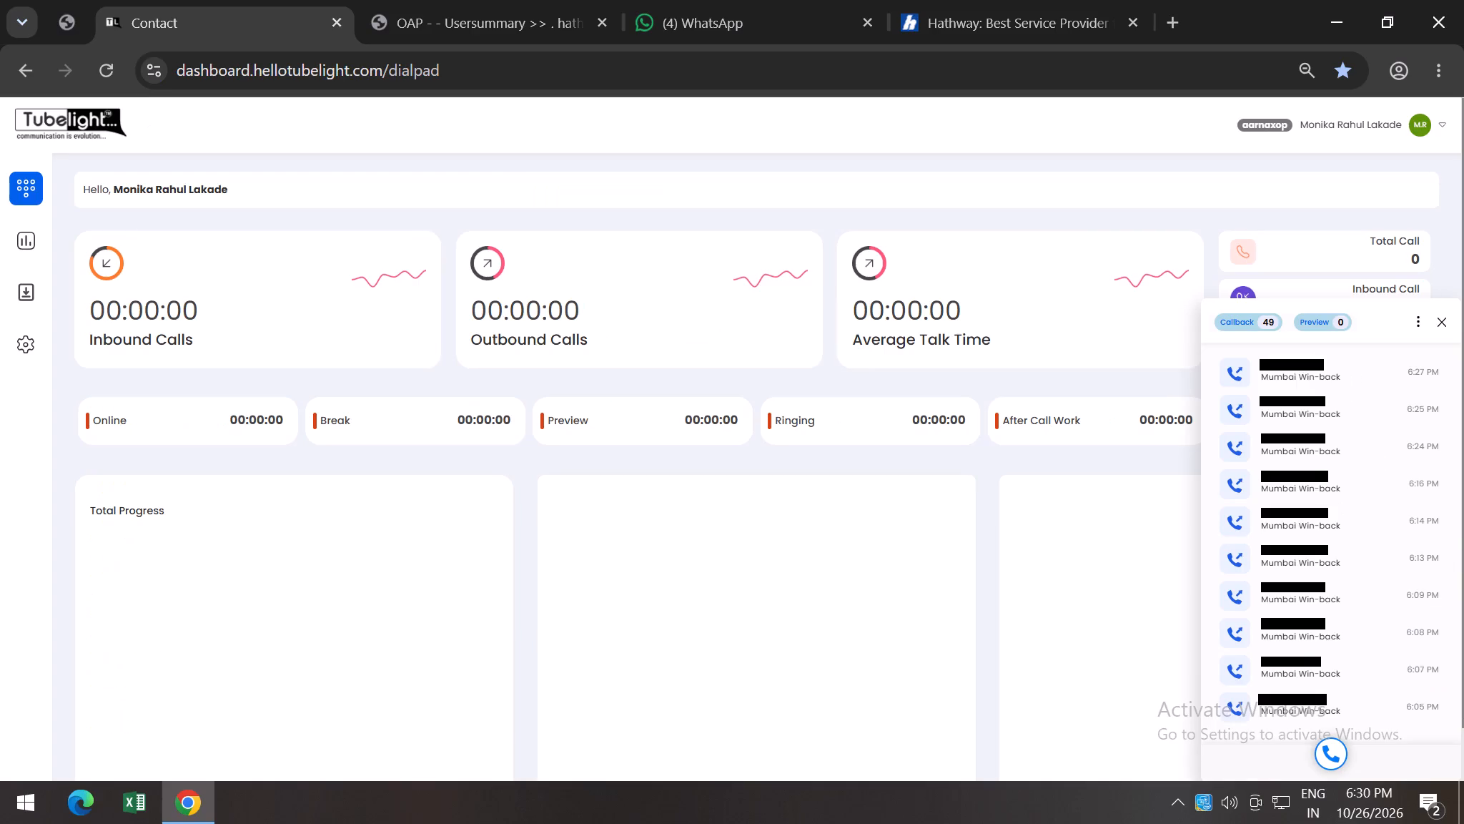
# Switch to the Hathway OAP user summary to view the subscriber's service and active plan details.
pyautogui.click(553, 19)
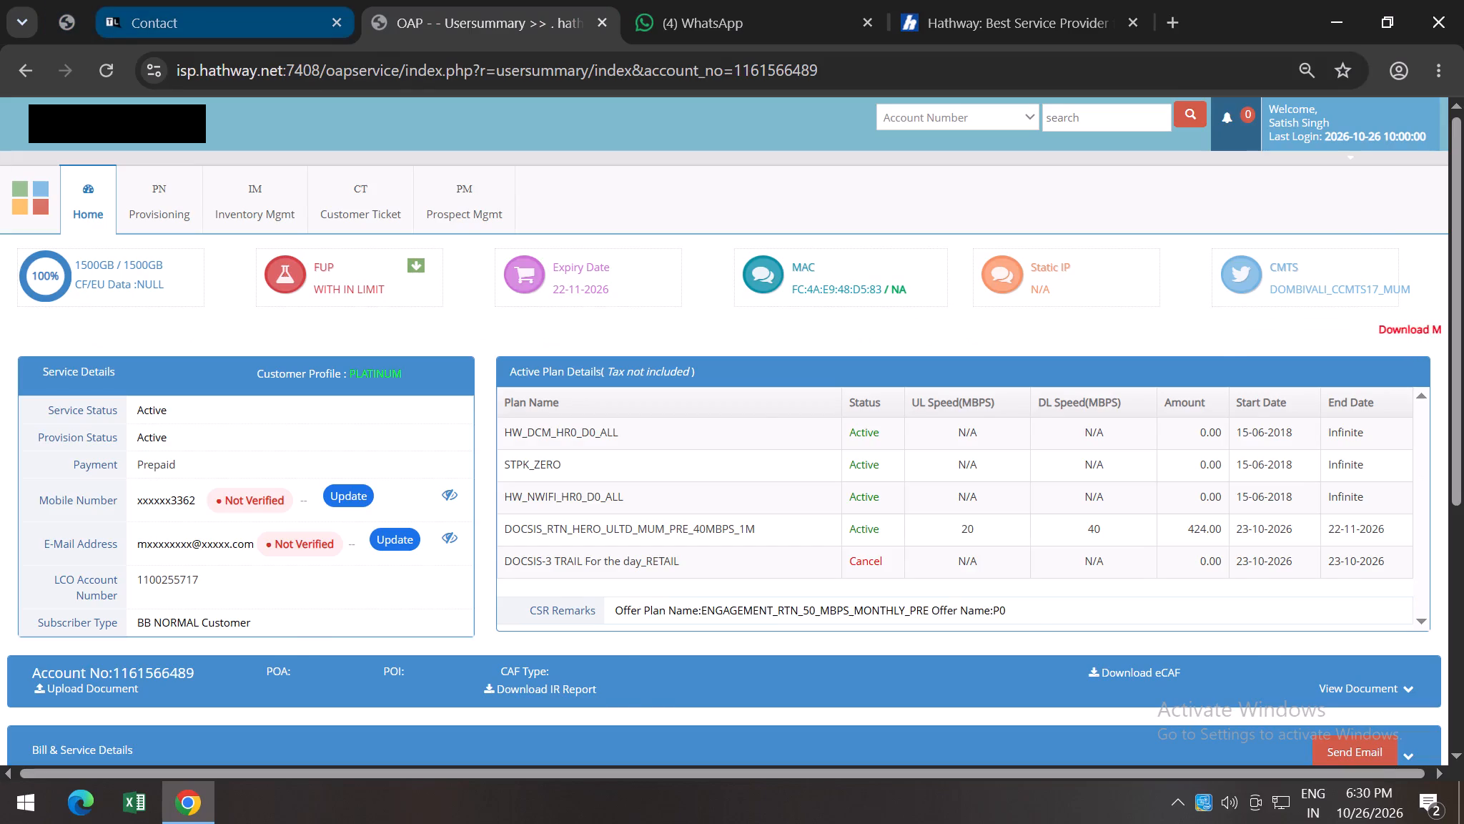
pyautogui.click(131, 0)
pyautogui.click(455, 9)
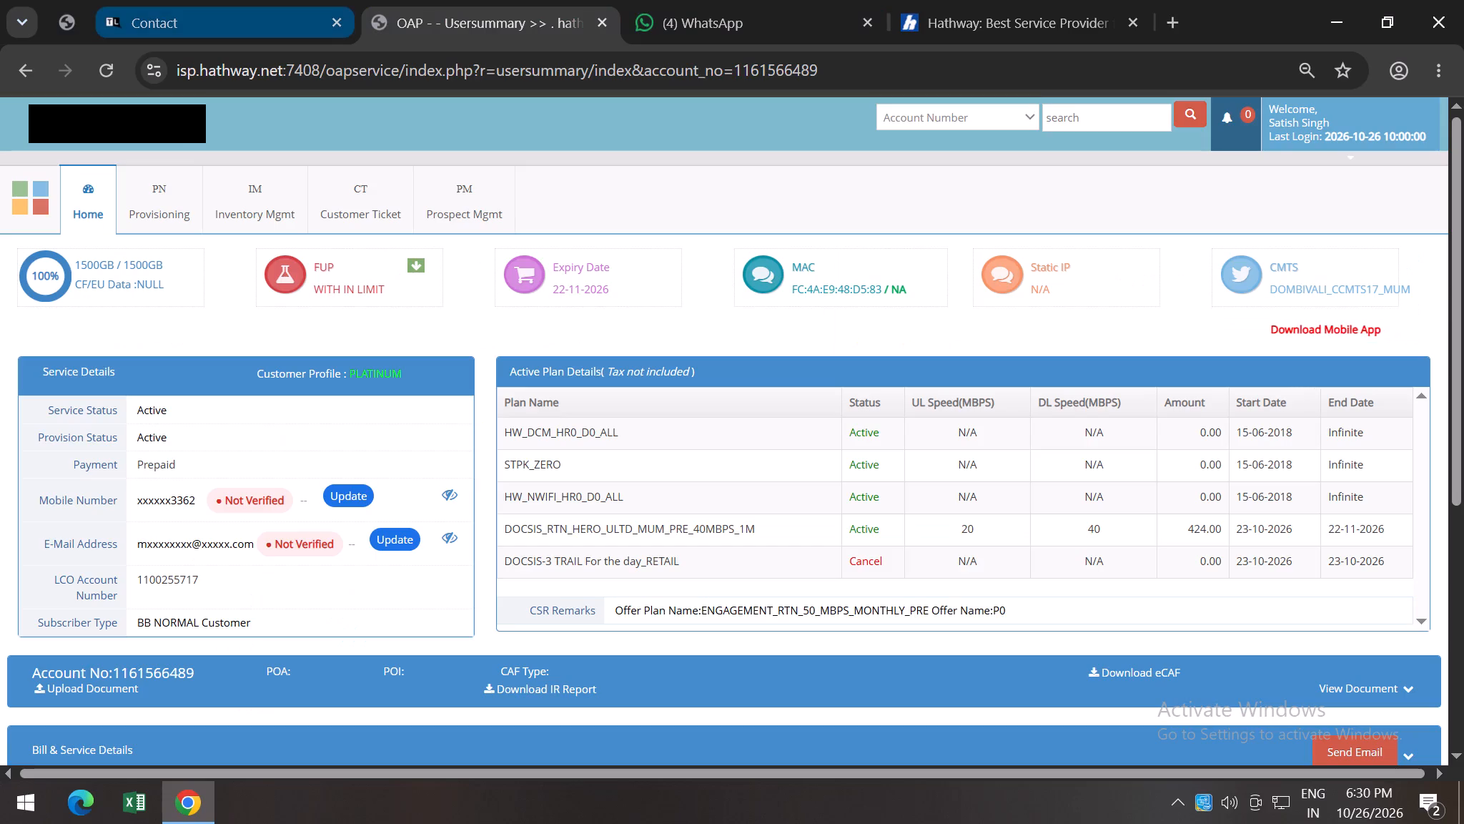
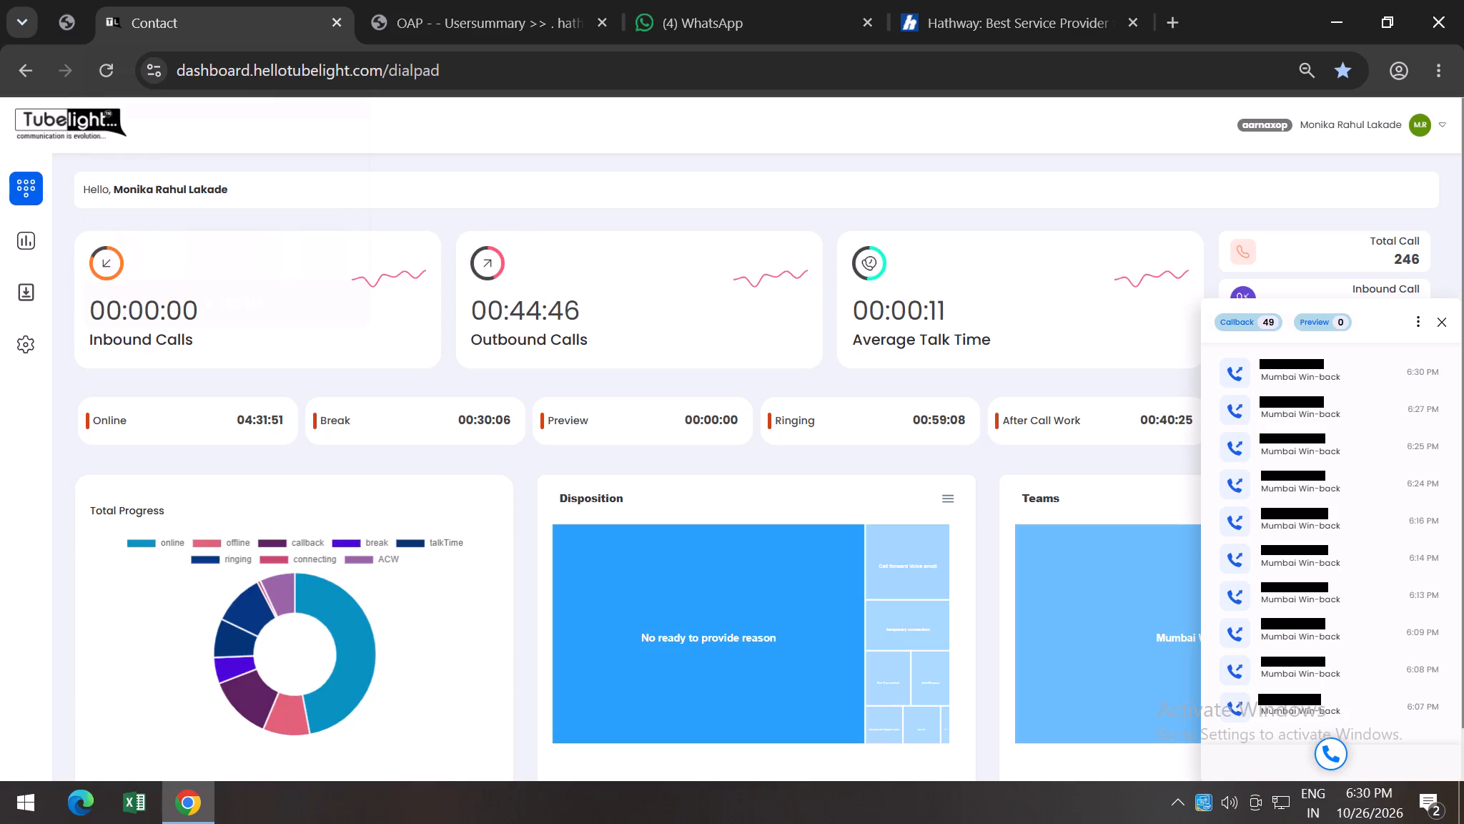
# Briefly review the subscriber's record in the Hathway OAP user summary and return to the Tubelight dialpad.
pyautogui.click(264, 6)
pyautogui.click(473, 4)
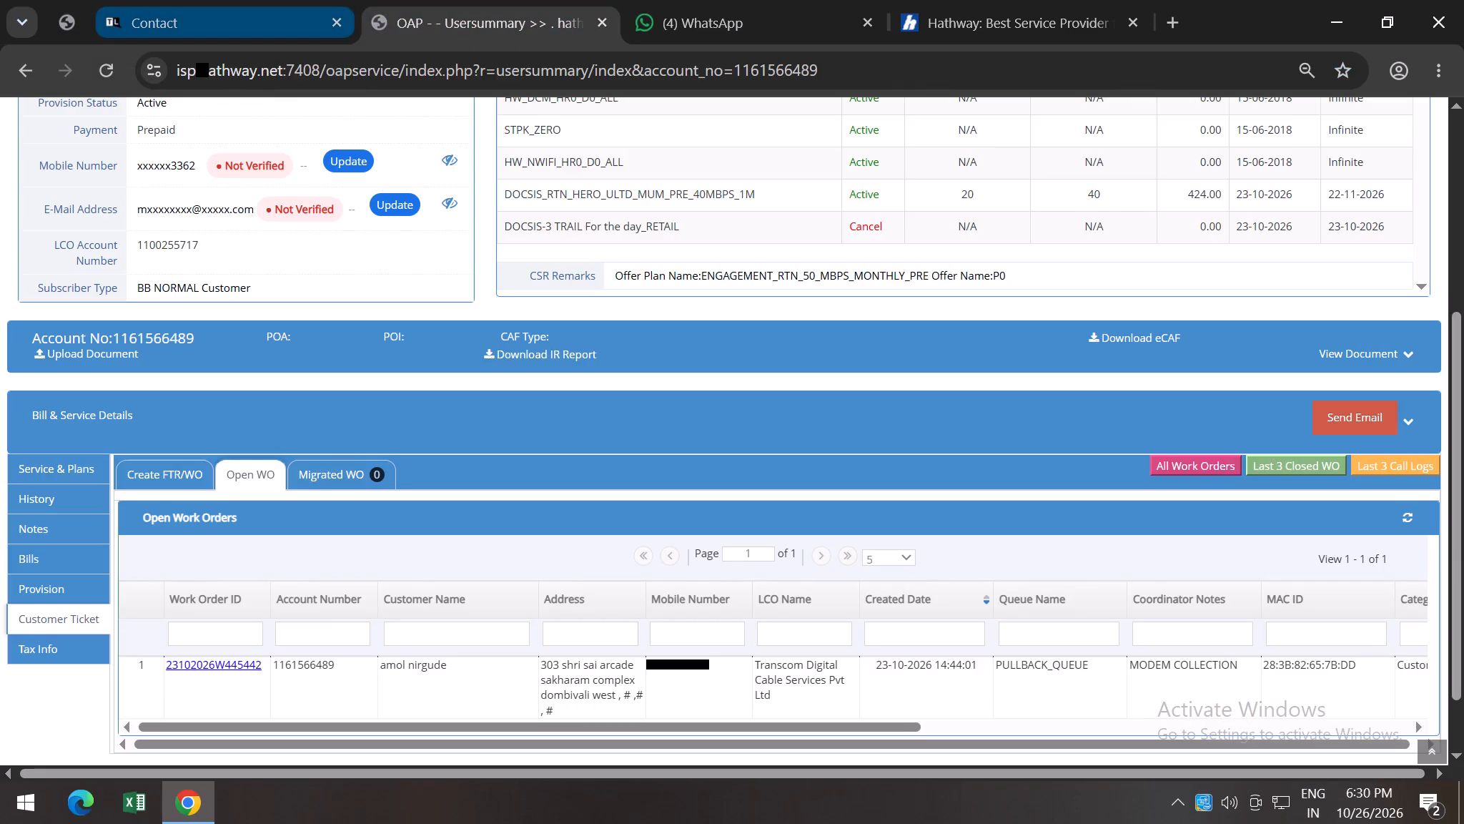
pyautogui.scroll(3, 229, 195)
pyautogui.click(204, 0)
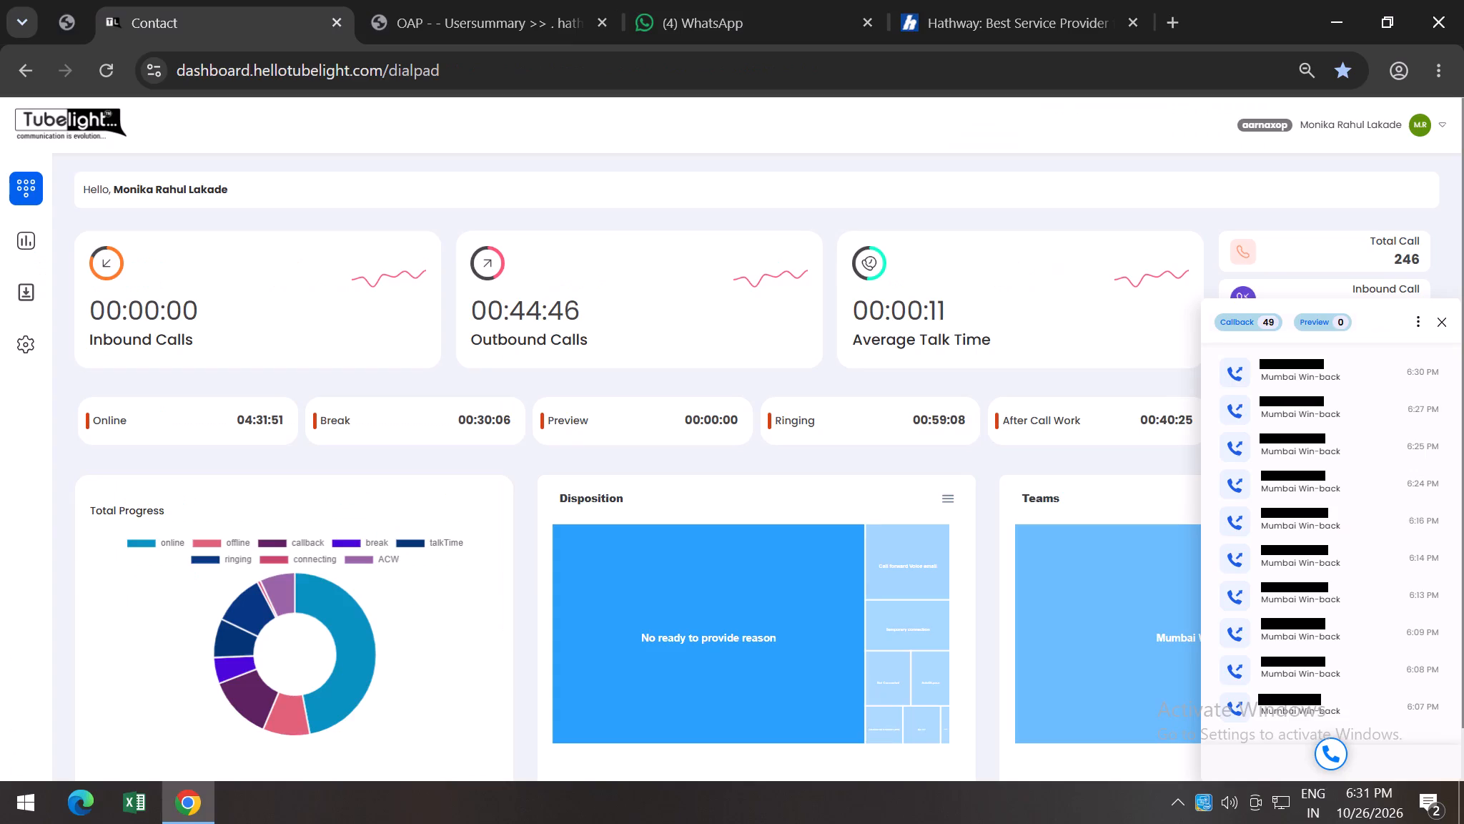
# Switch from the dialpad dashboard to the Hathway OAP user summary to view the subscriber's service and plan details.
pyautogui.scroll(-1, 728, 237)
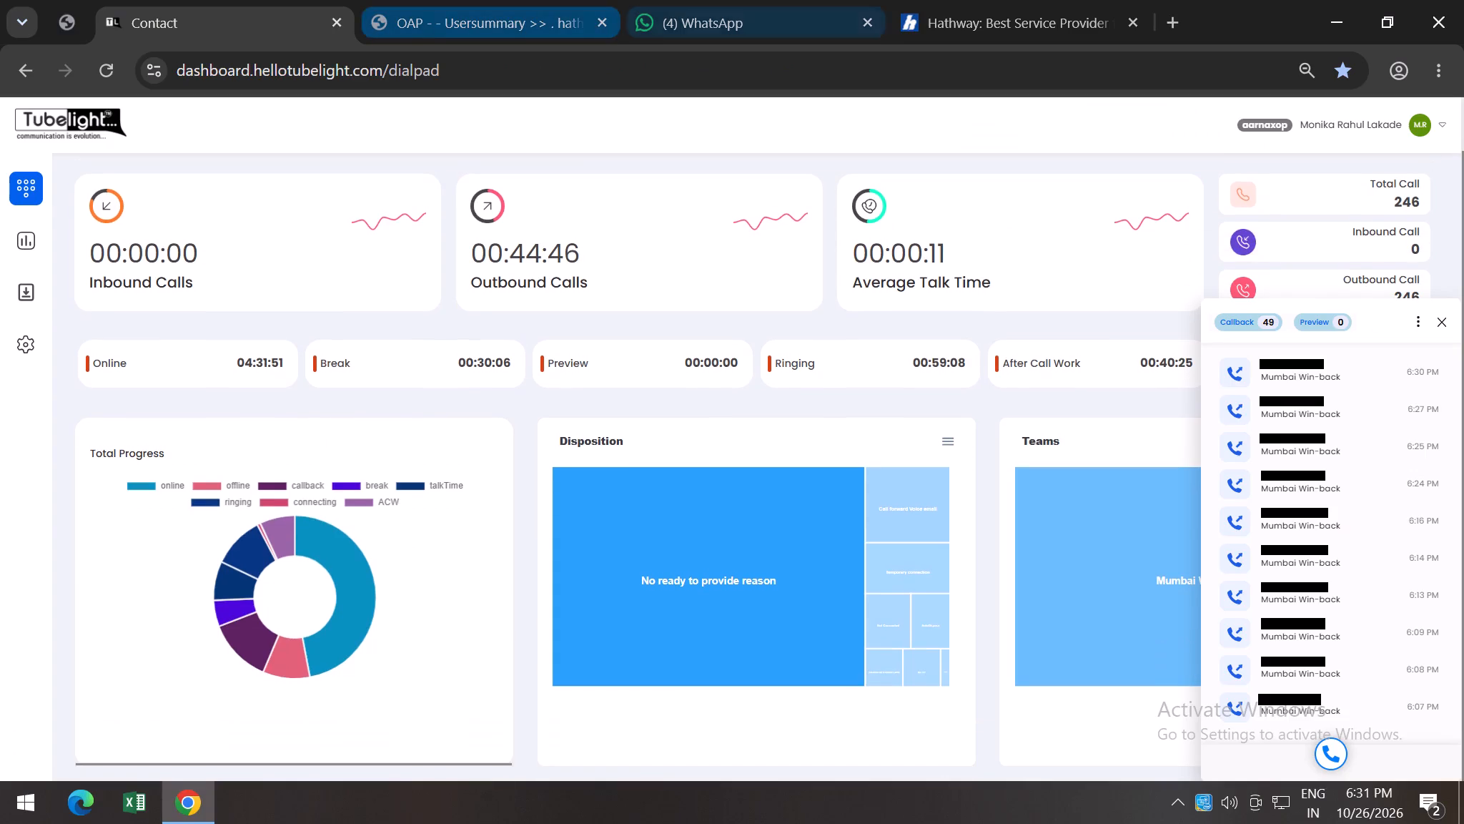
pyautogui.click(449, 4)
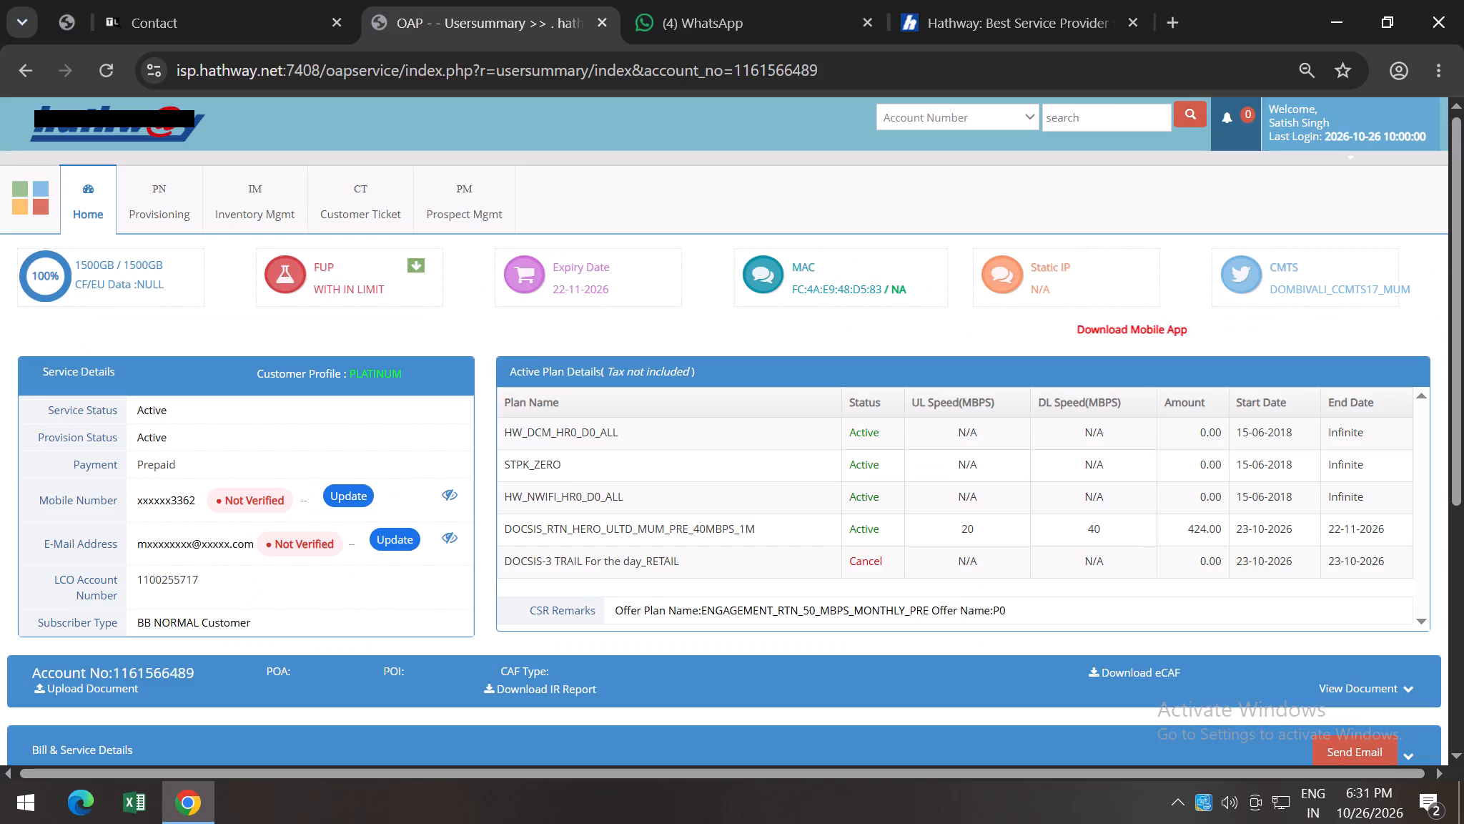
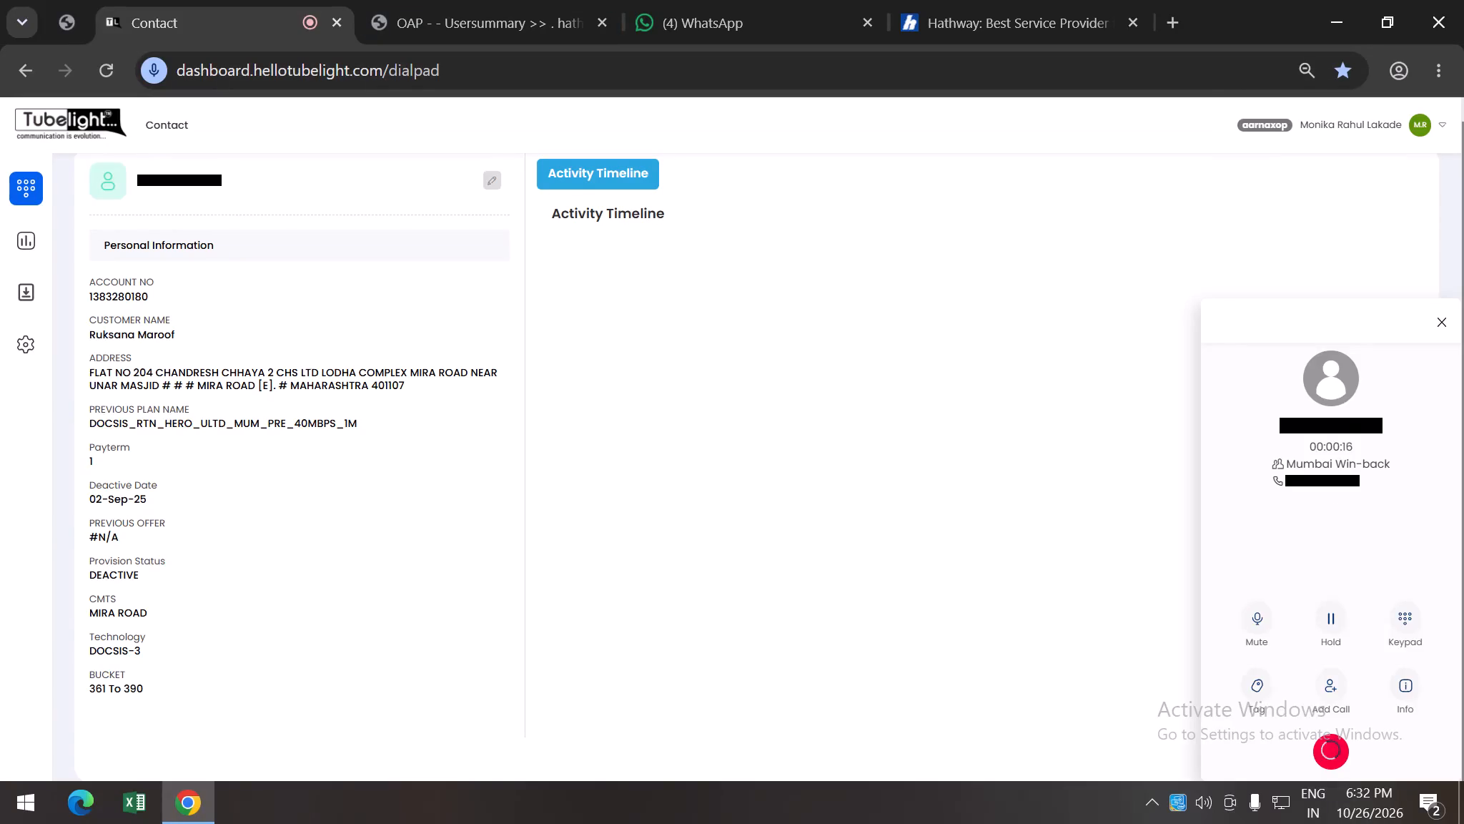
# Tag the current Mumbai Win-back call with Personal reasons and submit the call outcome.
pyautogui.click(1252, 531)
pyautogui.scroll(-1, 1279, 602)
pyautogui.click(1279, 602)
pyautogui.click(1342, 533)
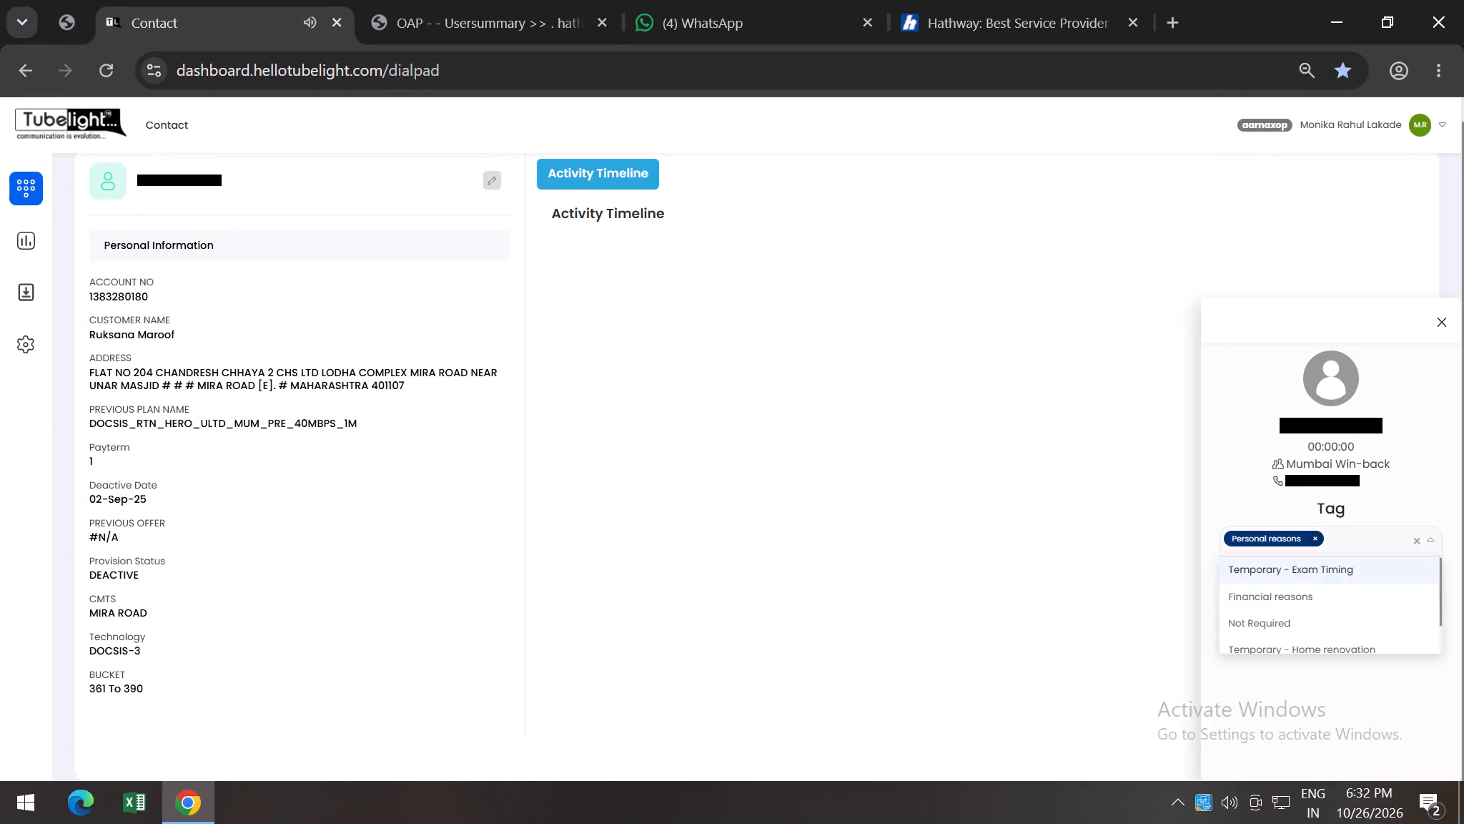
pyautogui.moveTo(1281, 619); pyautogui.dragTo(1305, 589)
pyautogui.moveTo(1335, 559); pyautogui.dragTo(1330, 587)
pyautogui.moveTo(1327, 605); pyautogui.dragTo(1330, 635)
pyautogui.click(1347, 677)
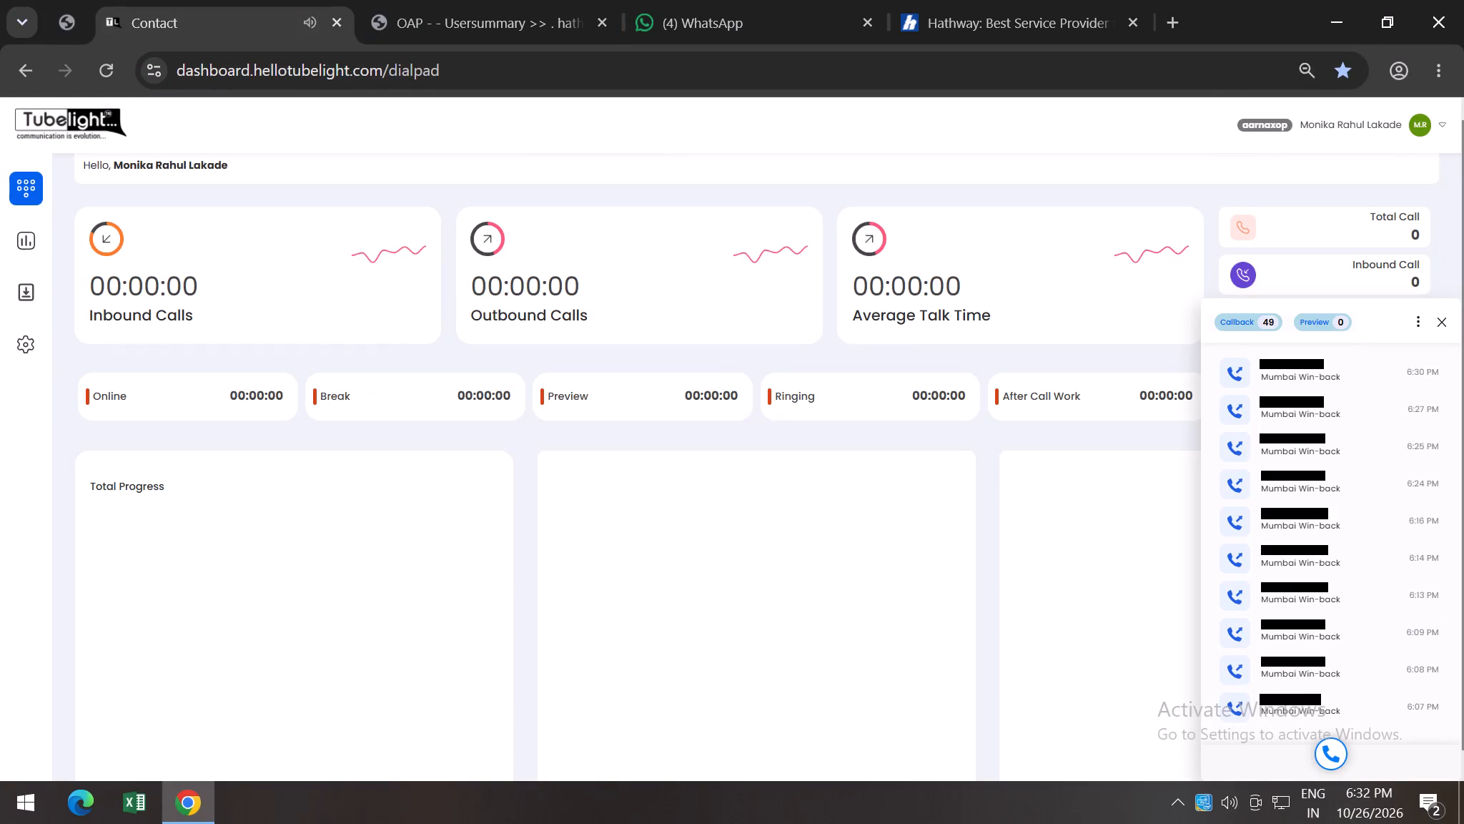
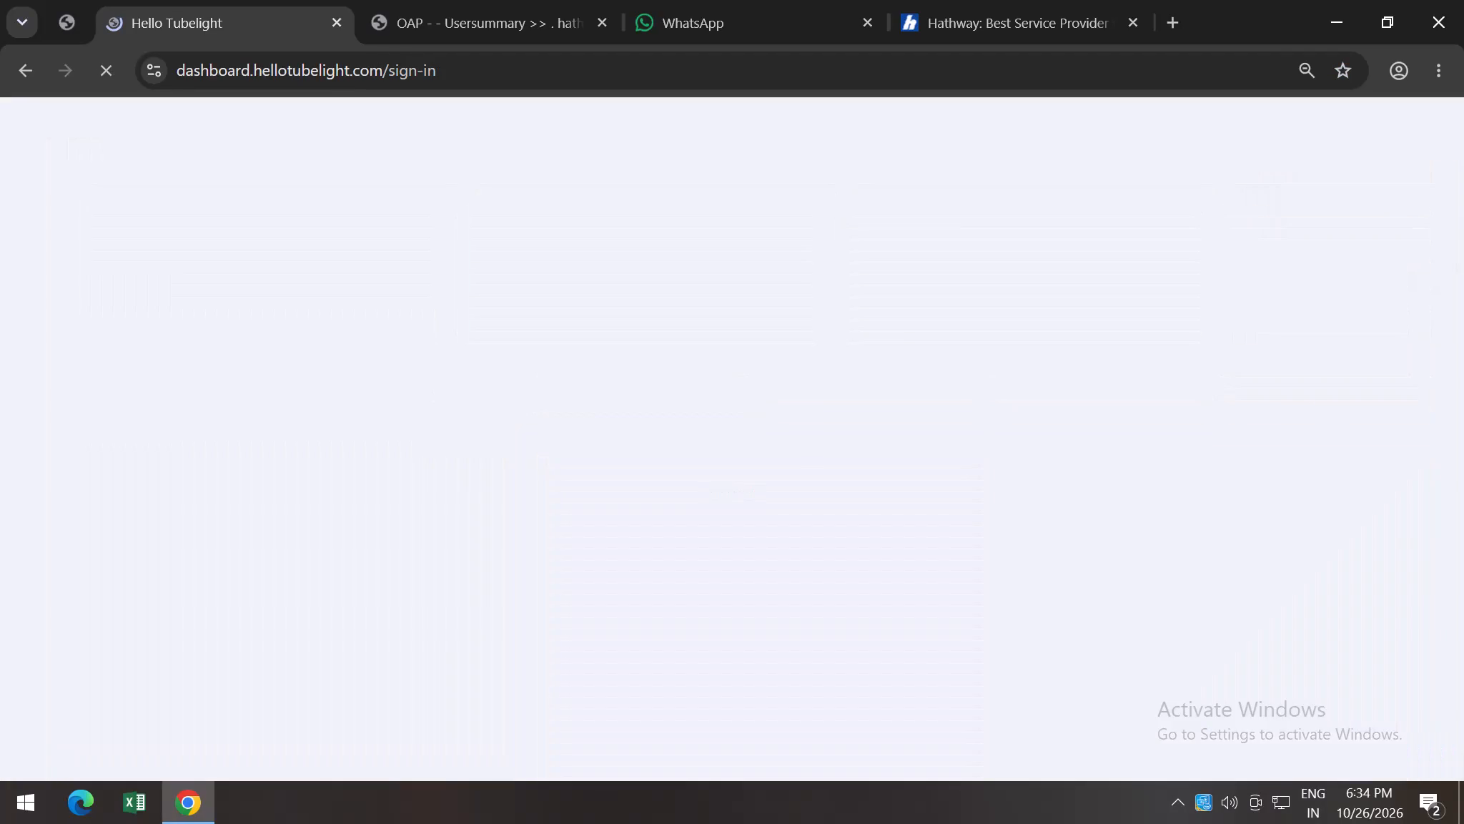
# Open the Windows power options to shut down the computer.
pyautogui.click(28, 791)
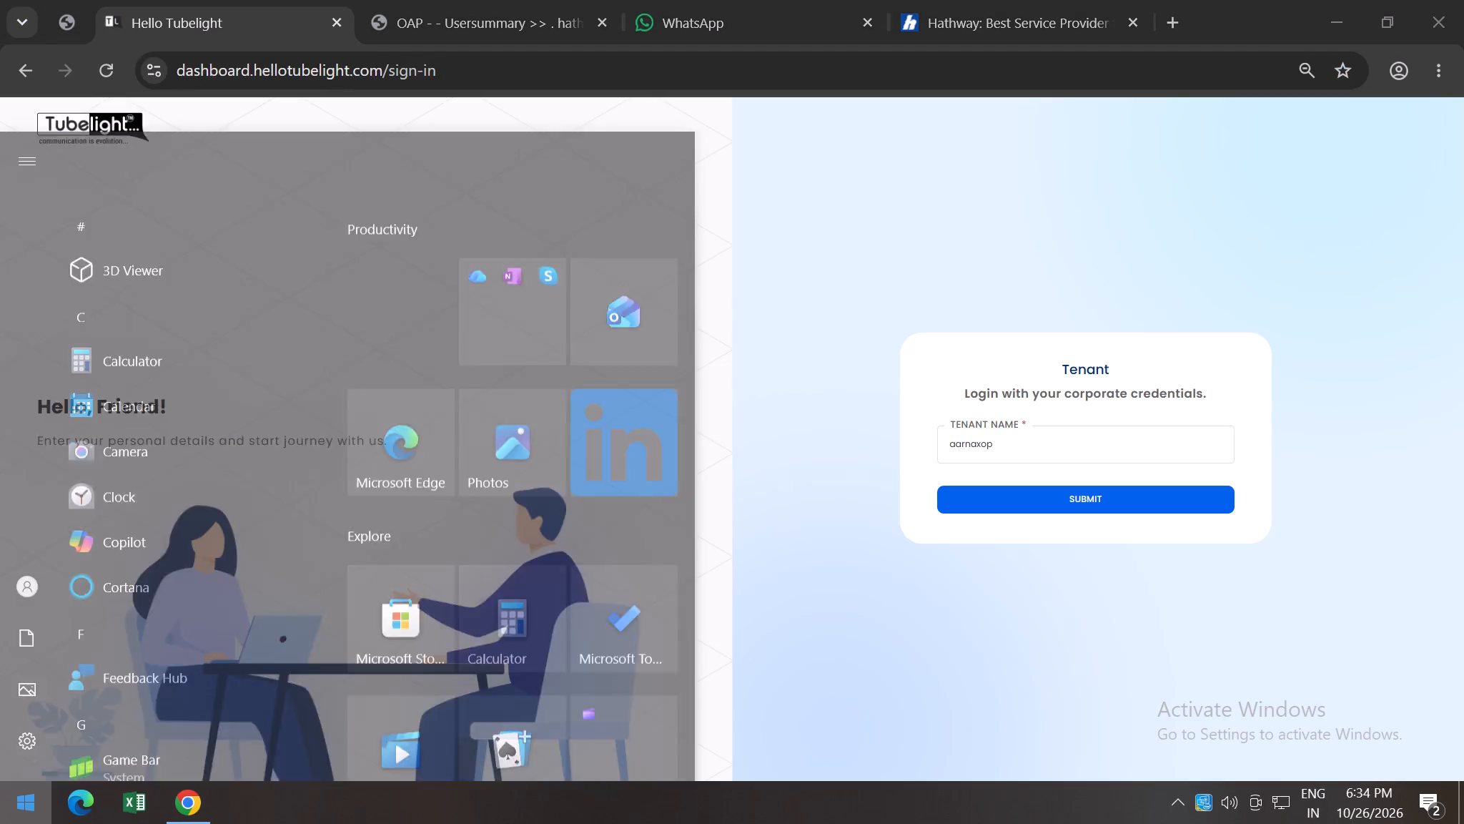
pyautogui.click(26, 761)
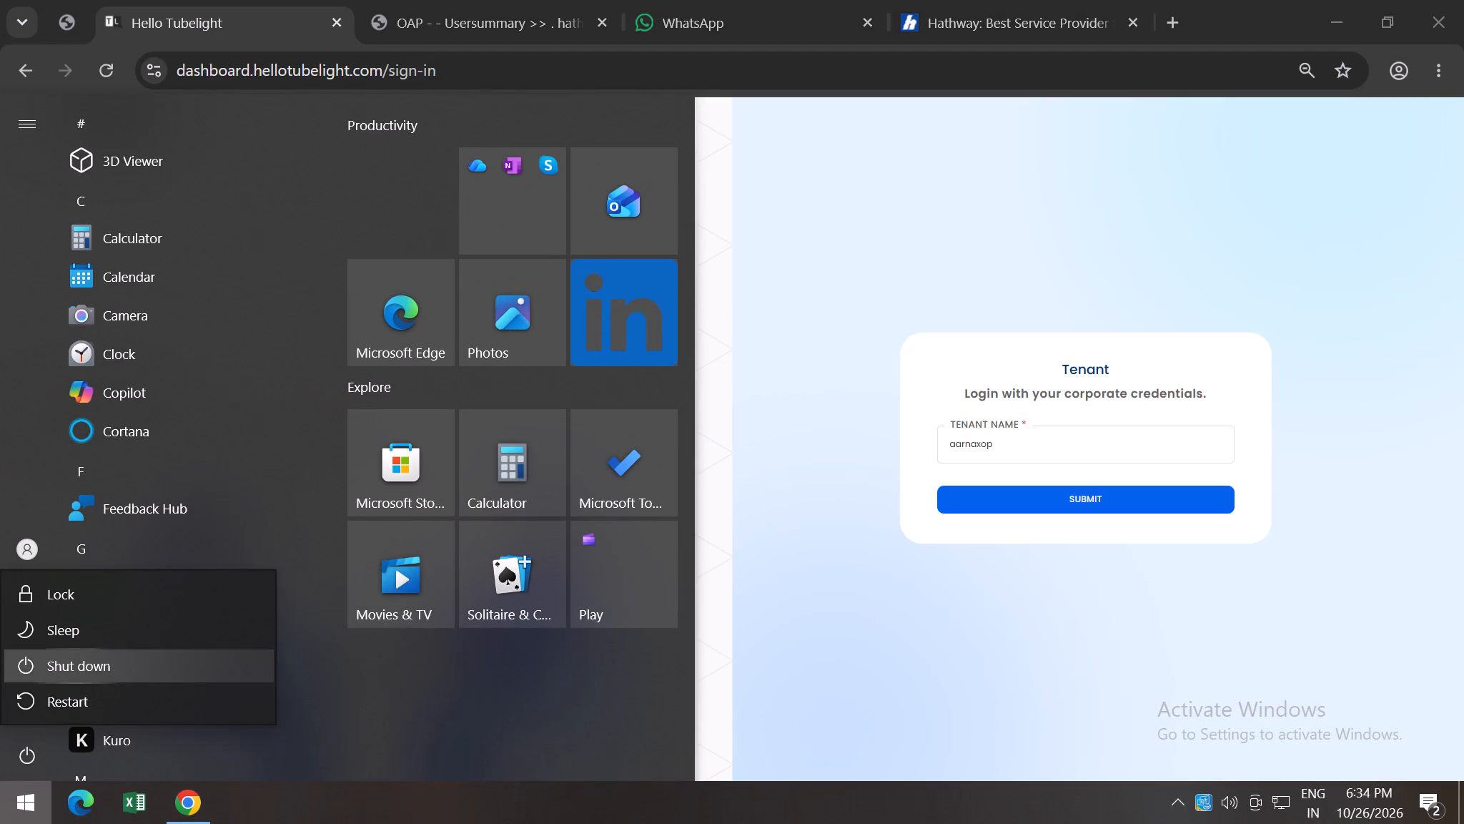